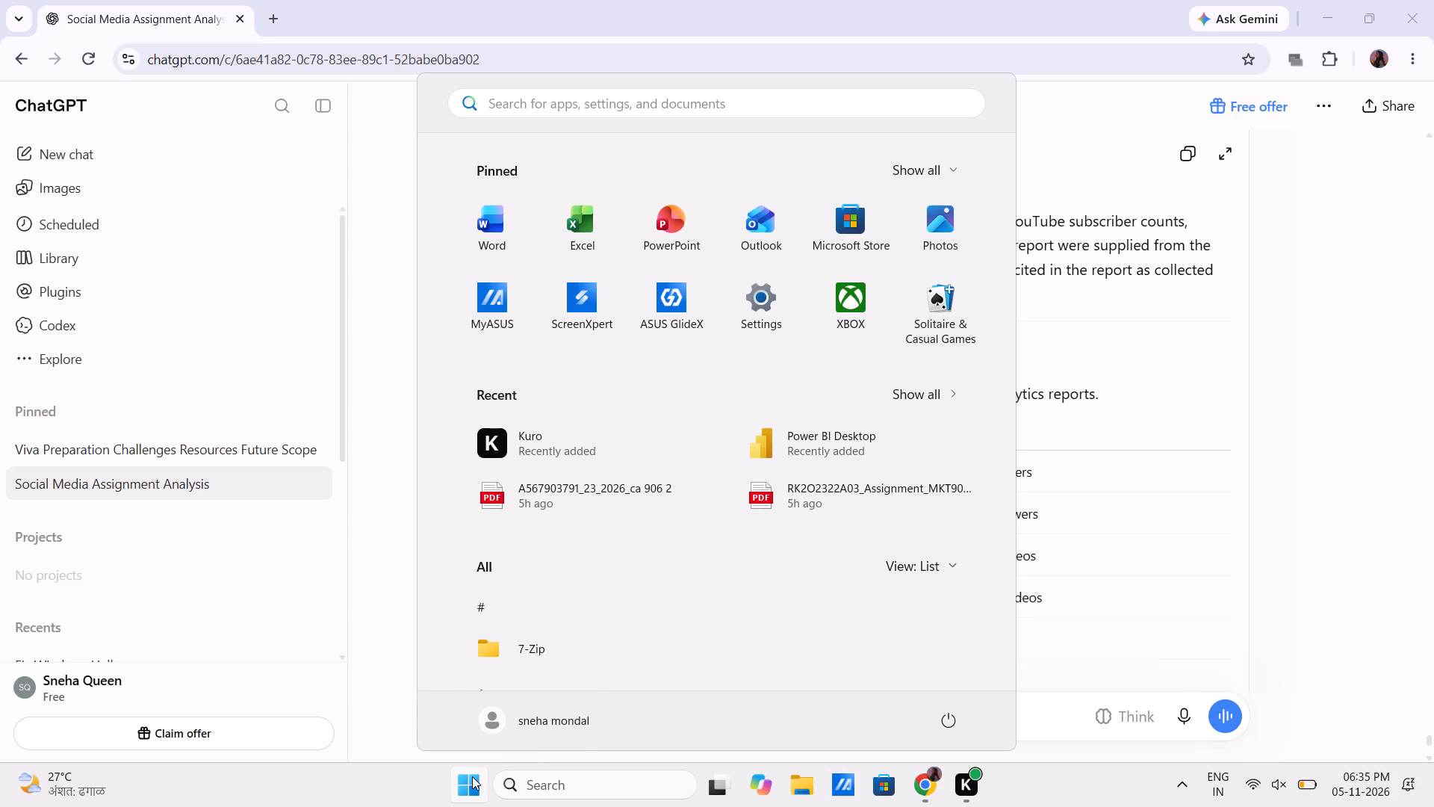
Launch Microsoft Word for compiling the Zara and H&M report.
{"action": "left_click", "coordinate": [491, 254]}
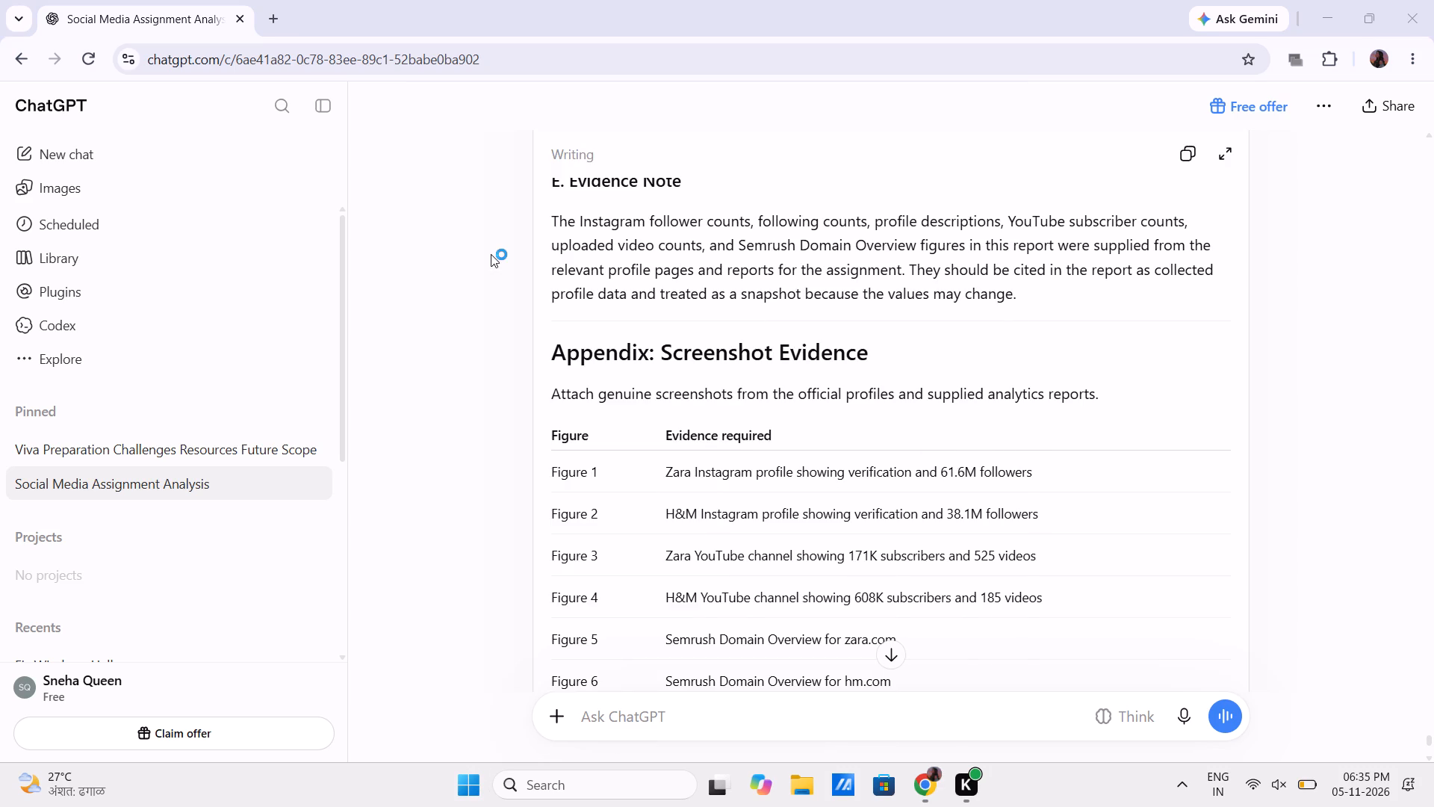
Create a blank document in Word and paste the copied report into it.
{"action": "left_click", "coordinate": [306, 195]}
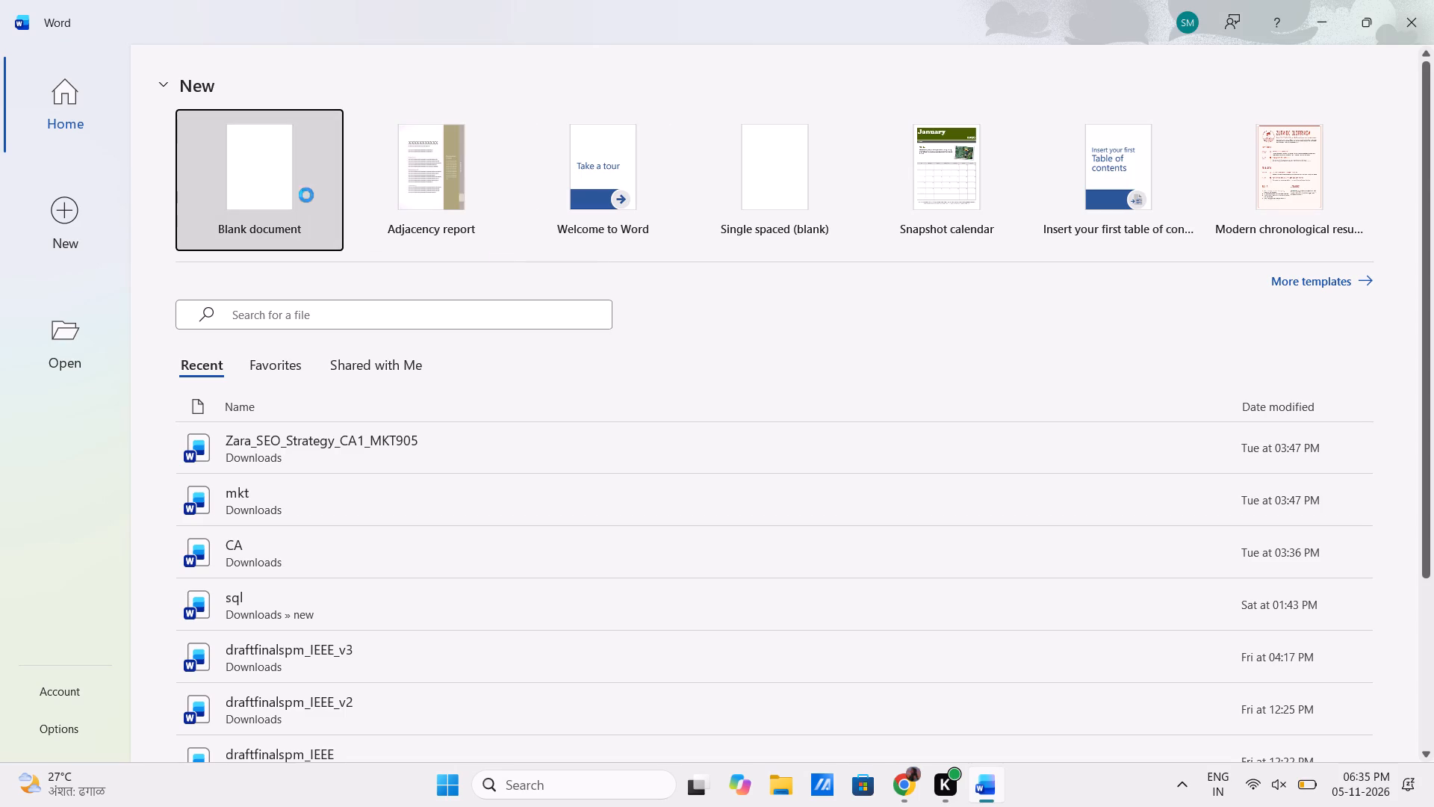
{"action": "left_click", "coordinate": [441, 278]}
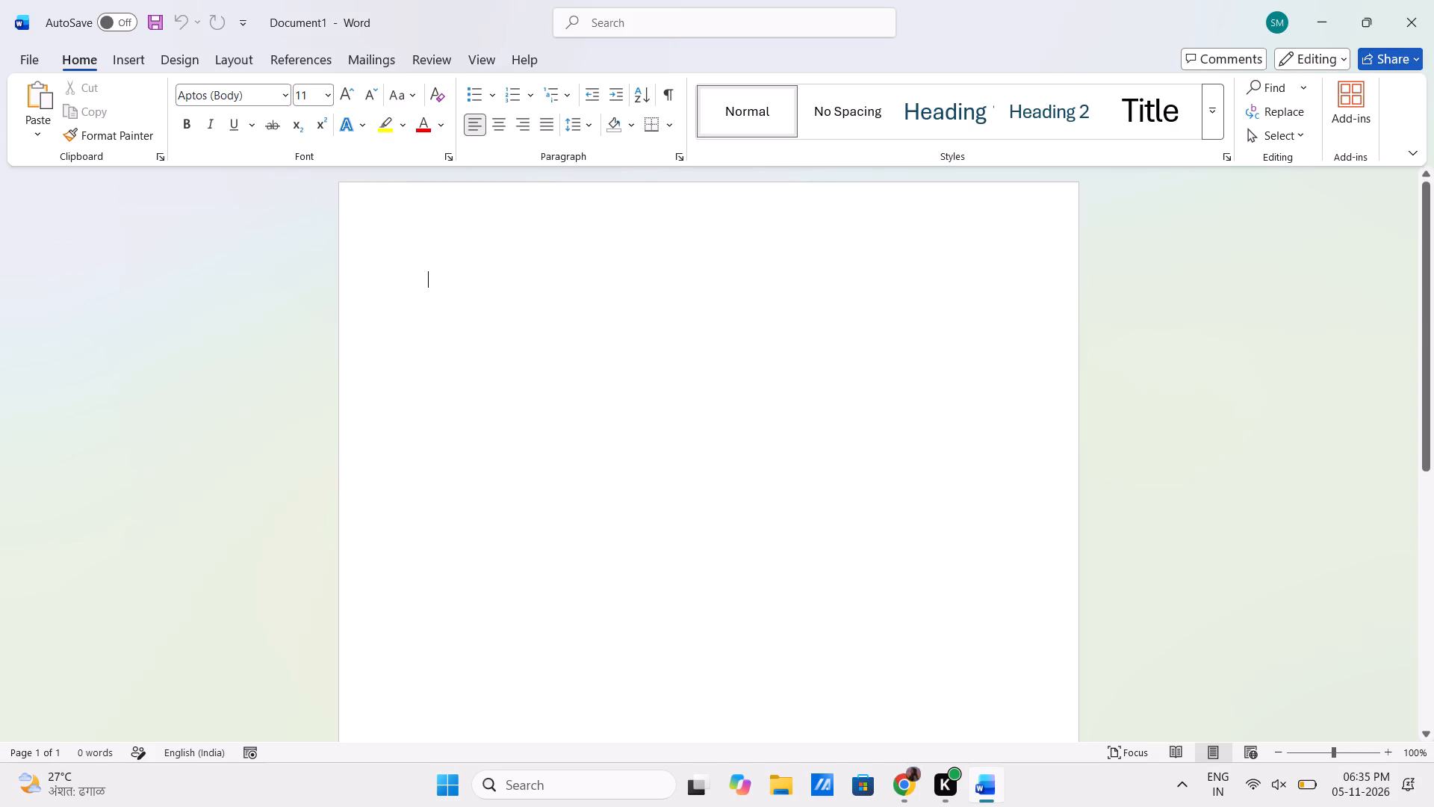
{"action": "key", "text": "ctrl+v"}
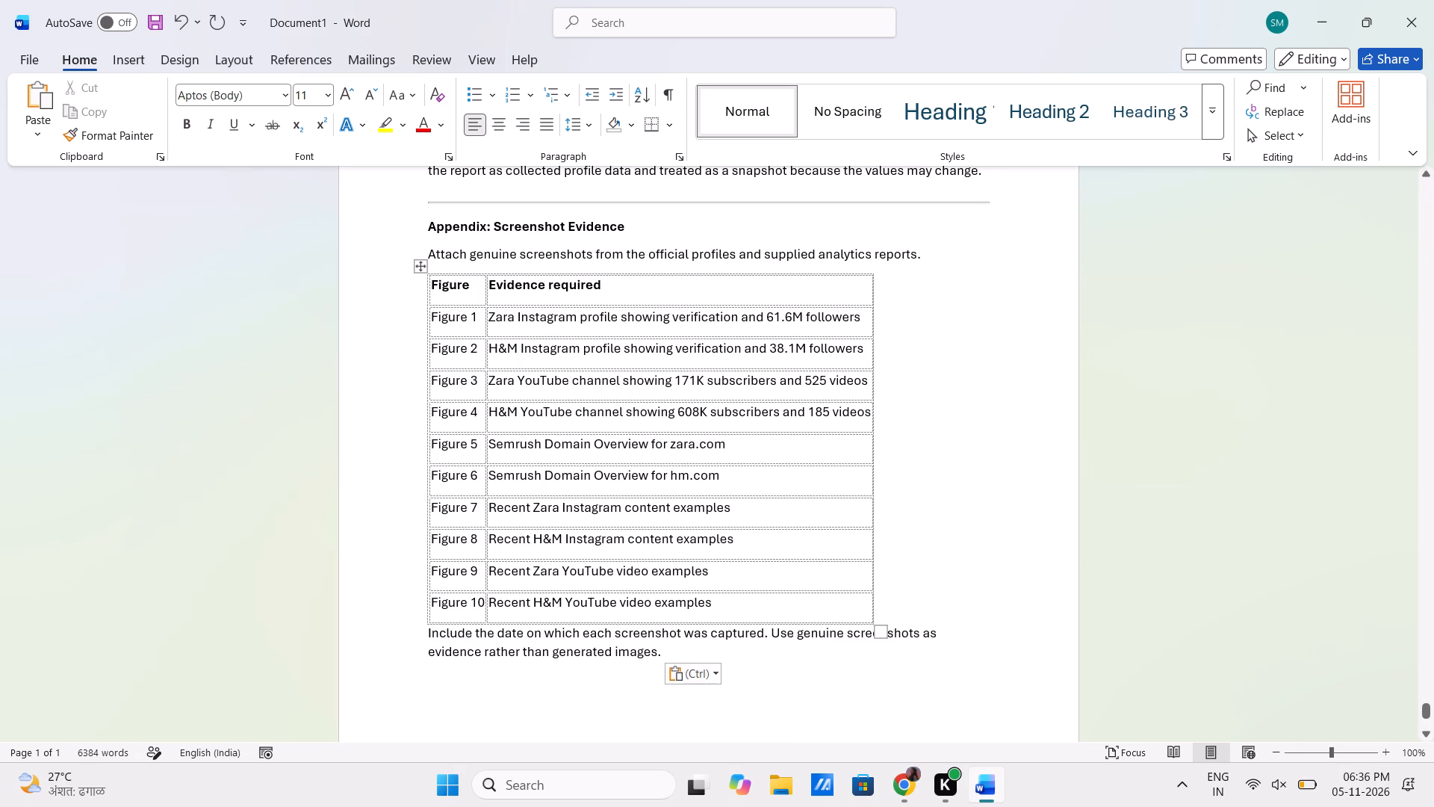
Delete the "Appendix: Screenshot Evidence" section with its figure table and closing note from the end of the report.
{"action": "left_click_drag", "start_coordinate": [428, 209], "coordinate": [851, 678]}
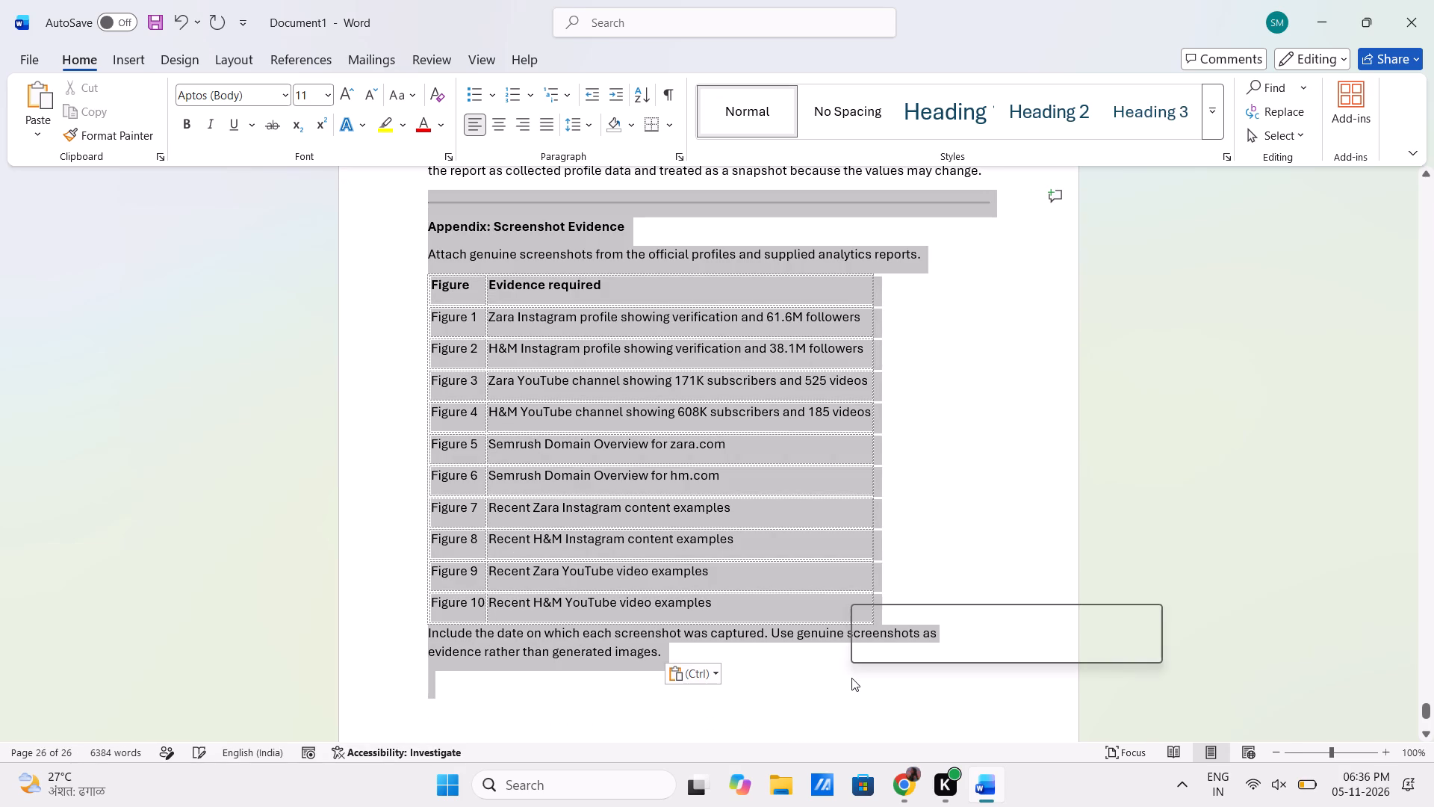
{"action": "key", "text": "Delete"}
Open the CA Word document from the Downloads folder and look over its Annexure-V cover page.
{"action": "left_click", "coordinate": [792, 785]}
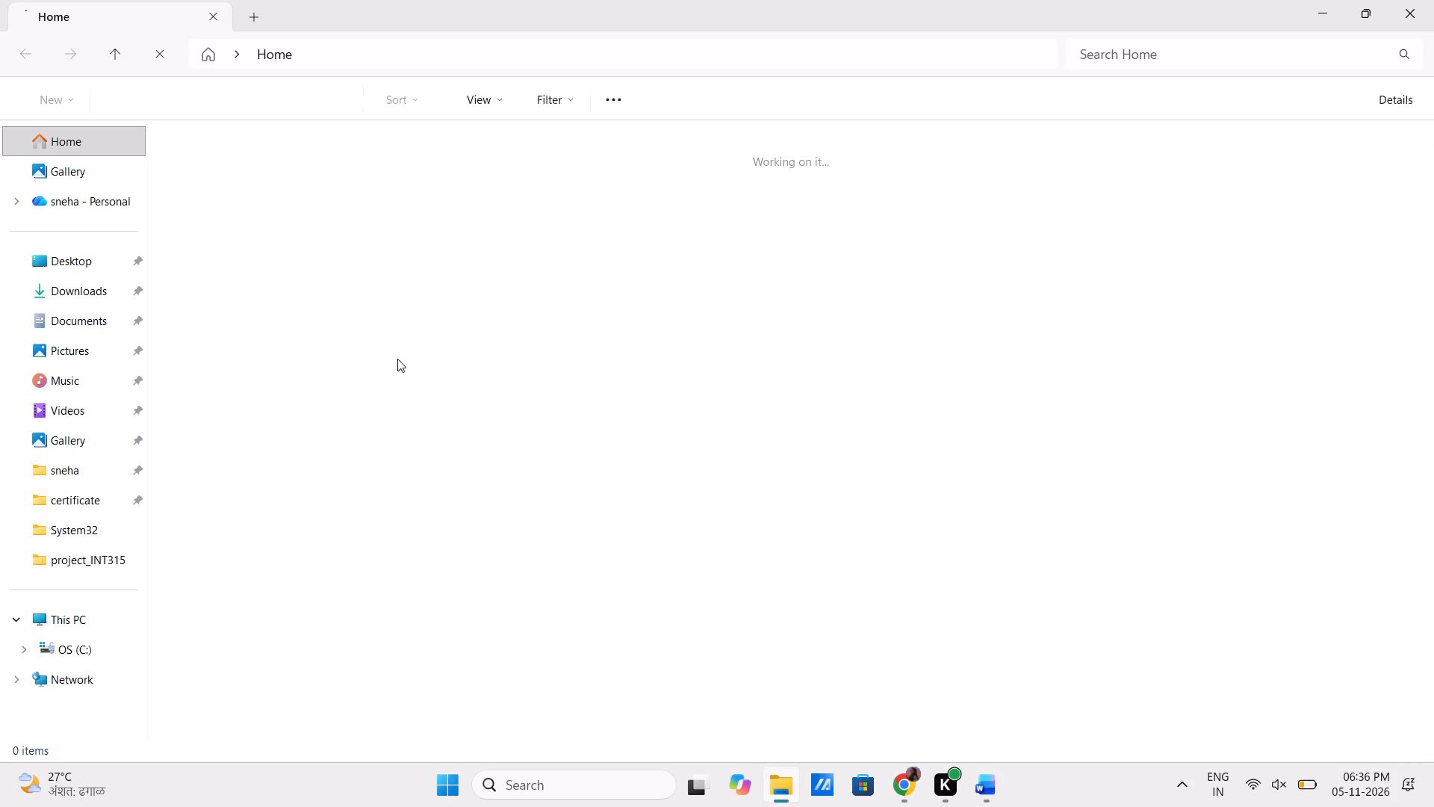
{"action": "left_click", "coordinate": [101, 294]}
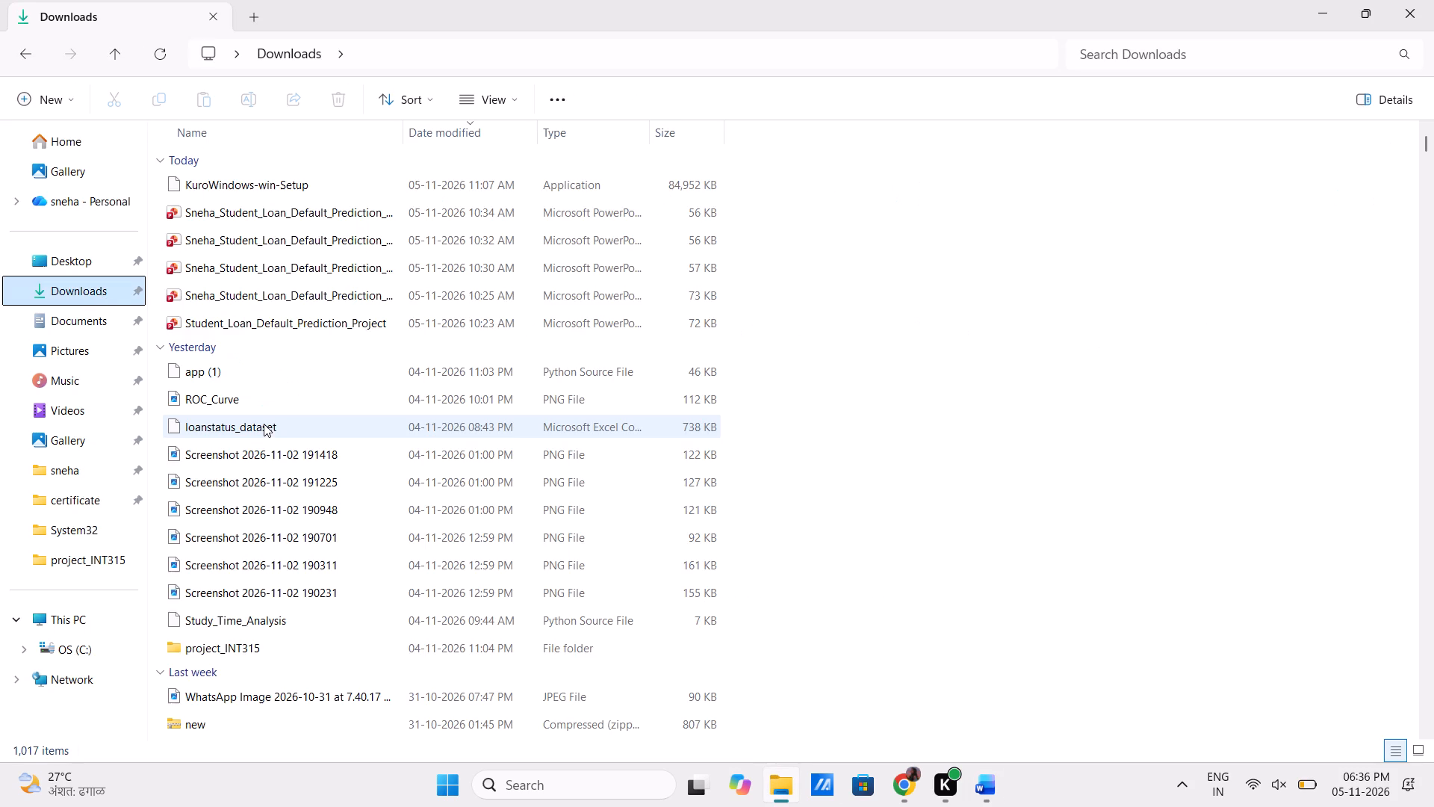
{"action": "scroll", "coordinate": [264, 424], "scroll_direction": "down", "scroll_amount": 3}
{"action": "scroll", "coordinate": [265, 569], "scroll_direction": "down", "scroll_amount": 1}
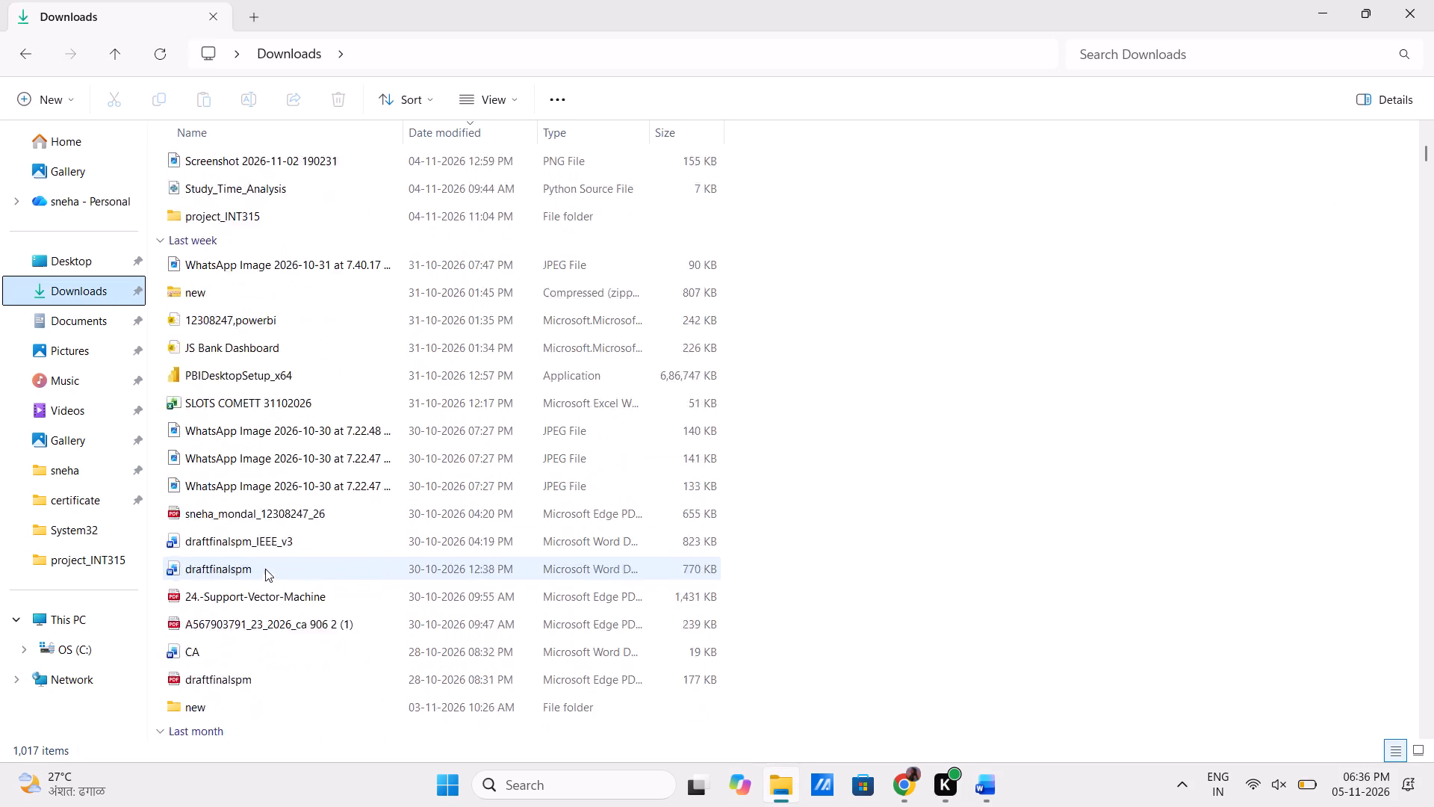
{"action": "scroll", "coordinate": [265, 569], "scroll_direction": "down", "scroll_amount": 1}
{"action": "double_click", "coordinate": [236, 557]}
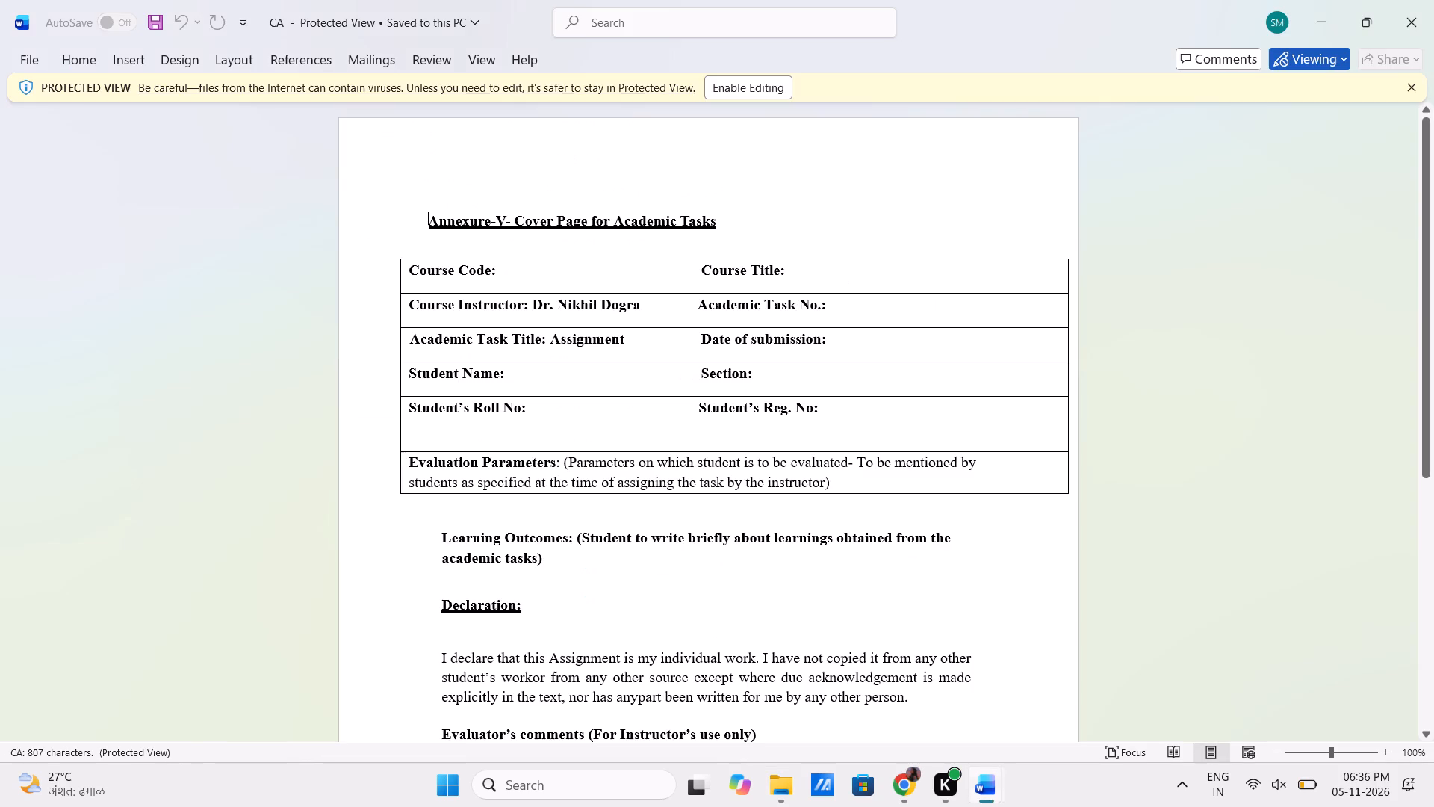
{"action": "scroll", "coordinate": [727, 554], "scroll_direction": "down", "scroll_amount": 1}
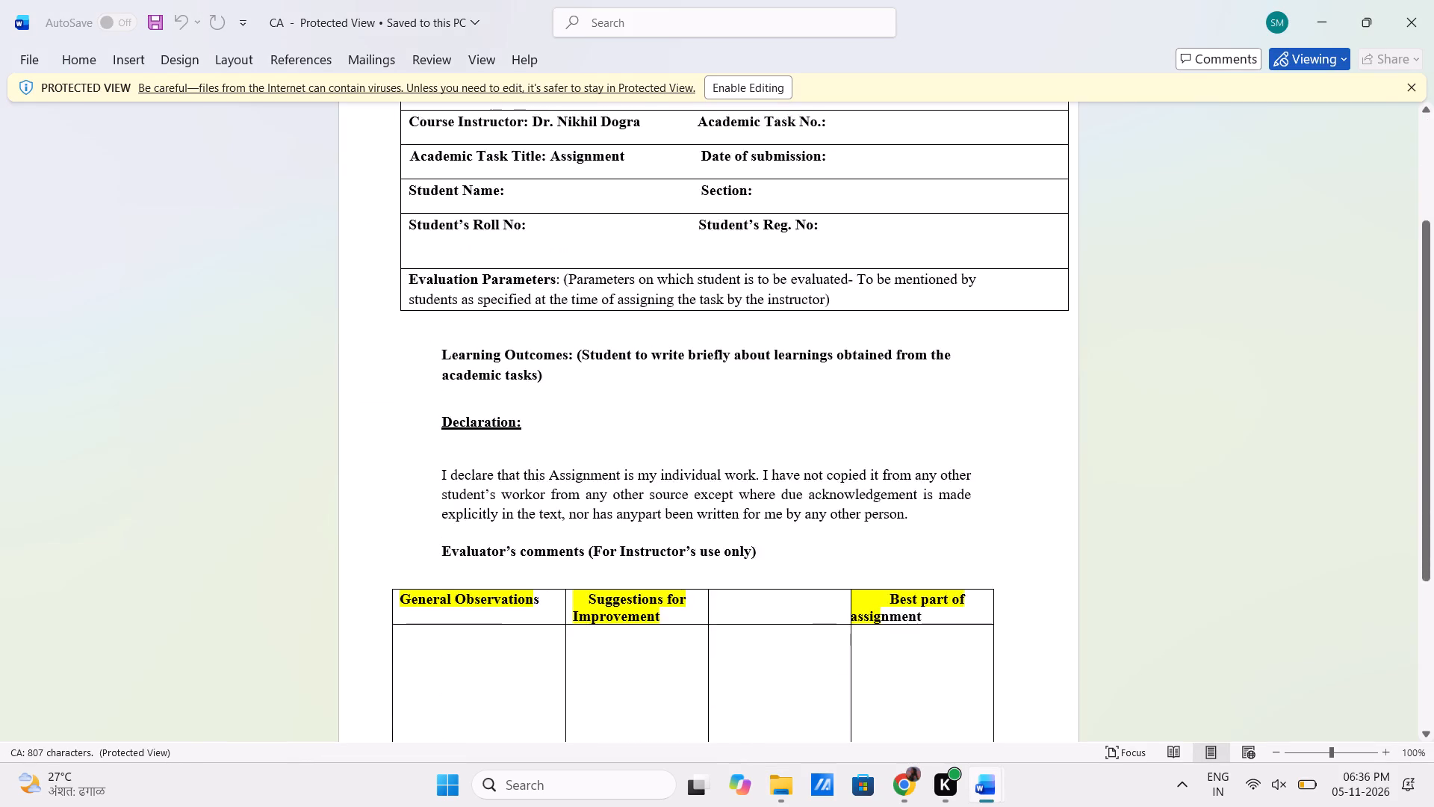
{"action": "scroll", "coordinate": [727, 554], "scroll_direction": "down", "scroll_amount": 1}
{"action": "scroll", "coordinate": [727, 554], "scroll_direction": "up", "scroll_amount": 1}
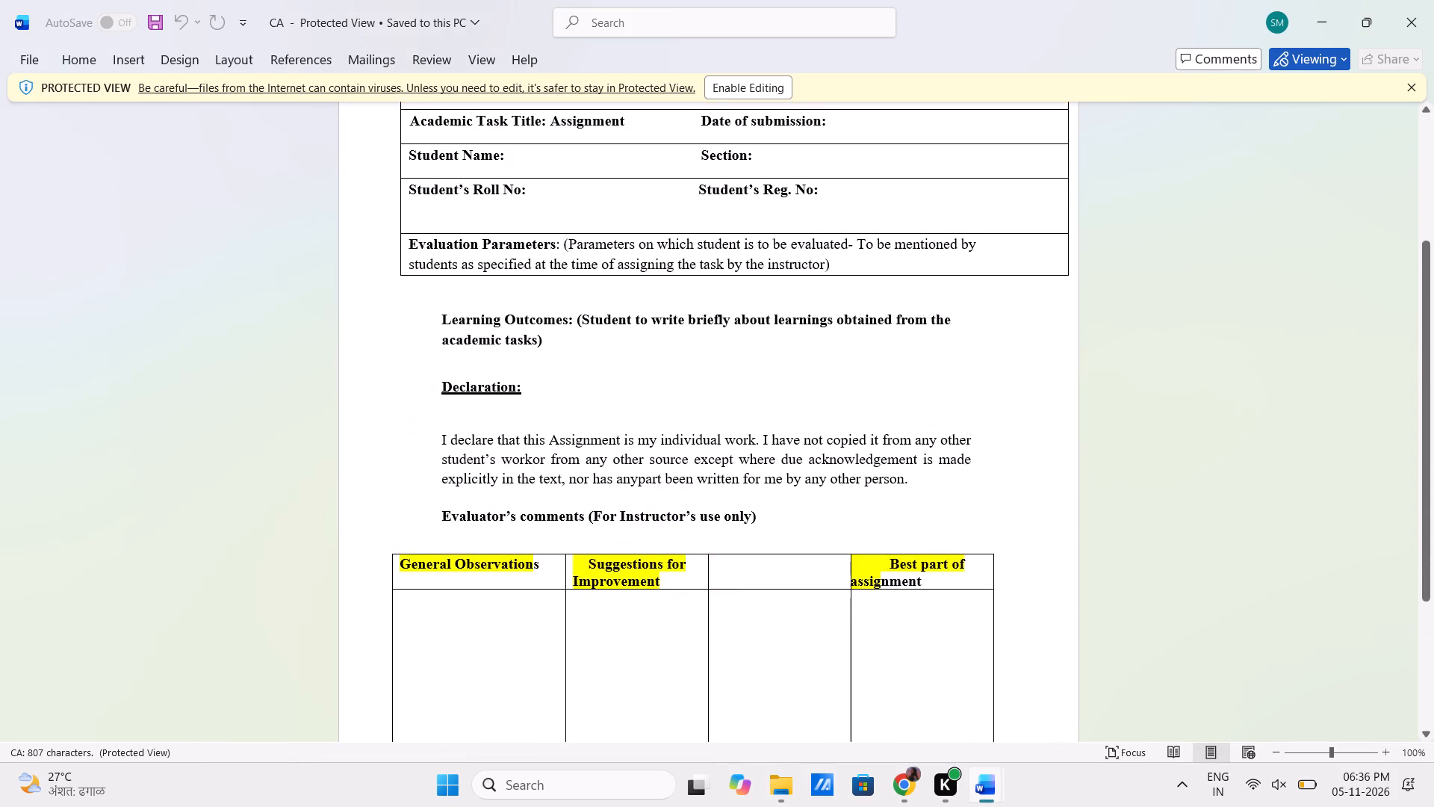
{"action": "scroll", "coordinate": [727, 554], "scroll_direction": "up", "scroll_amount": 1}
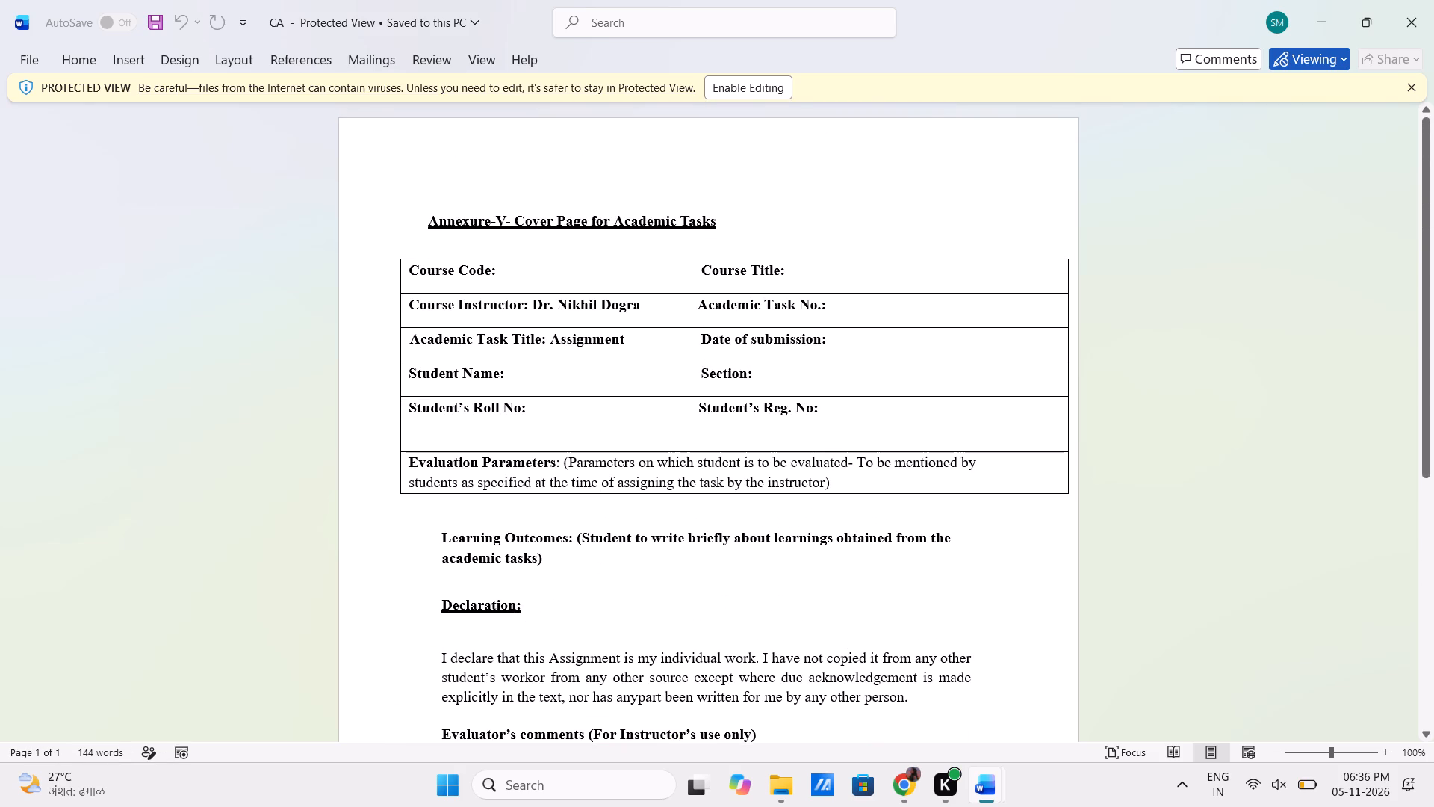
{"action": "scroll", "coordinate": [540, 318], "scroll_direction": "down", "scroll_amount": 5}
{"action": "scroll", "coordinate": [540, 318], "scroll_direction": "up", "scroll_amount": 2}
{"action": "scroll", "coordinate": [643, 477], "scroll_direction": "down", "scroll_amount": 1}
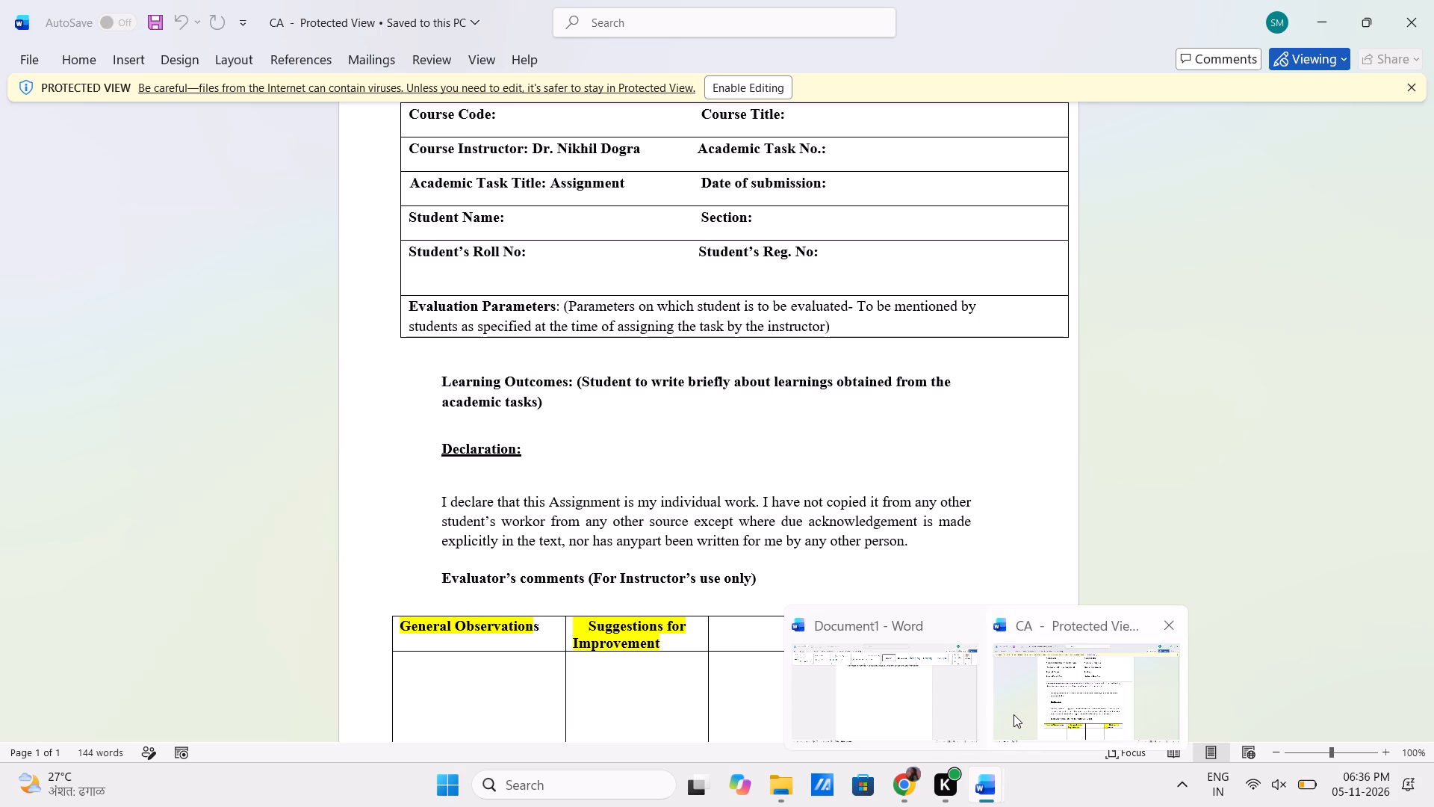
Switch to the Document1 report and delete the horizontal divider lines above the "15. Conclusion" and "16. References" headings.
{"action": "left_click", "coordinate": [915, 705]}
{"action": "scroll", "coordinate": [699, 552], "scroll_direction": "up", "scroll_amount": 2}
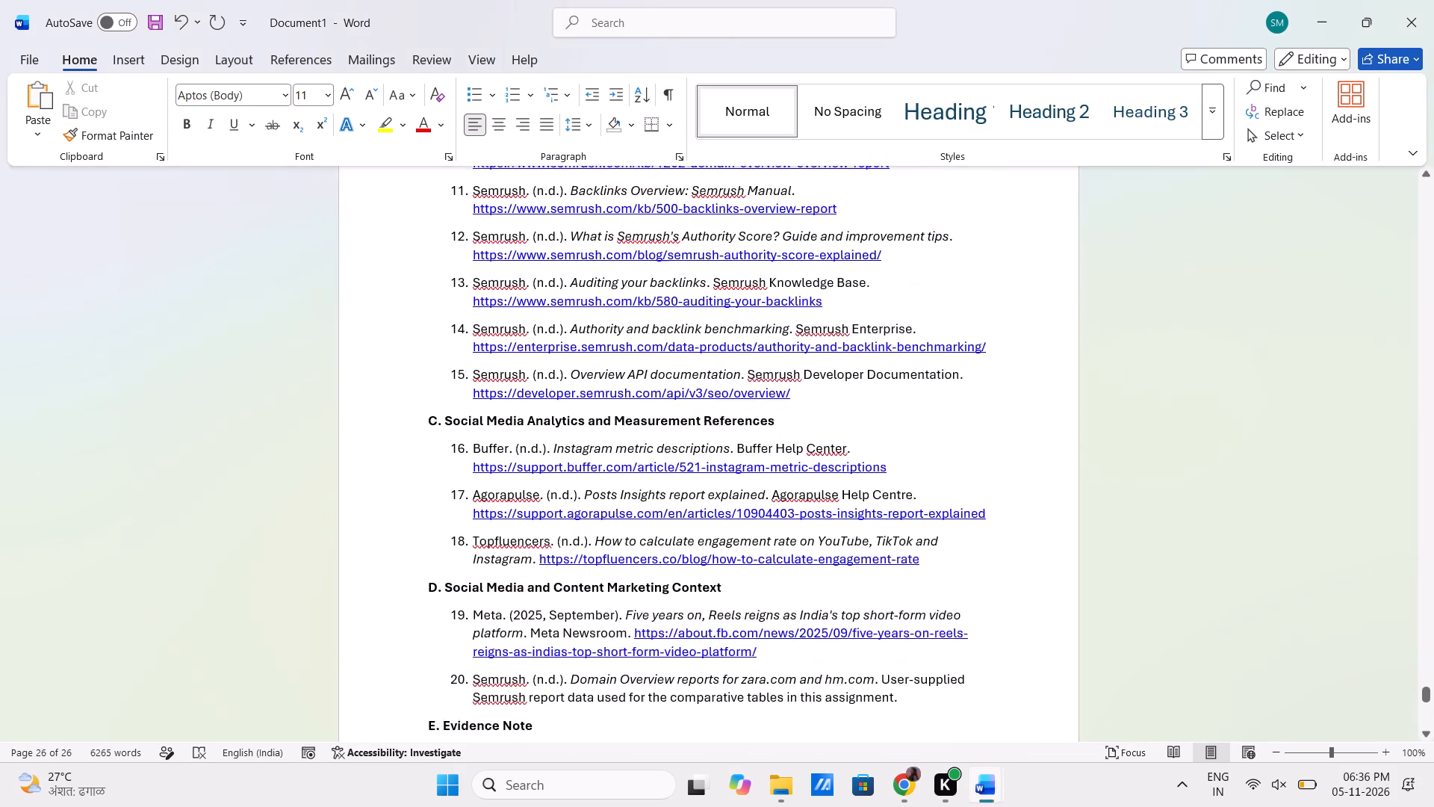
{"action": "scroll", "coordinate": [699, 552], "scroll_direction": "up", "scroll_amount": 4}
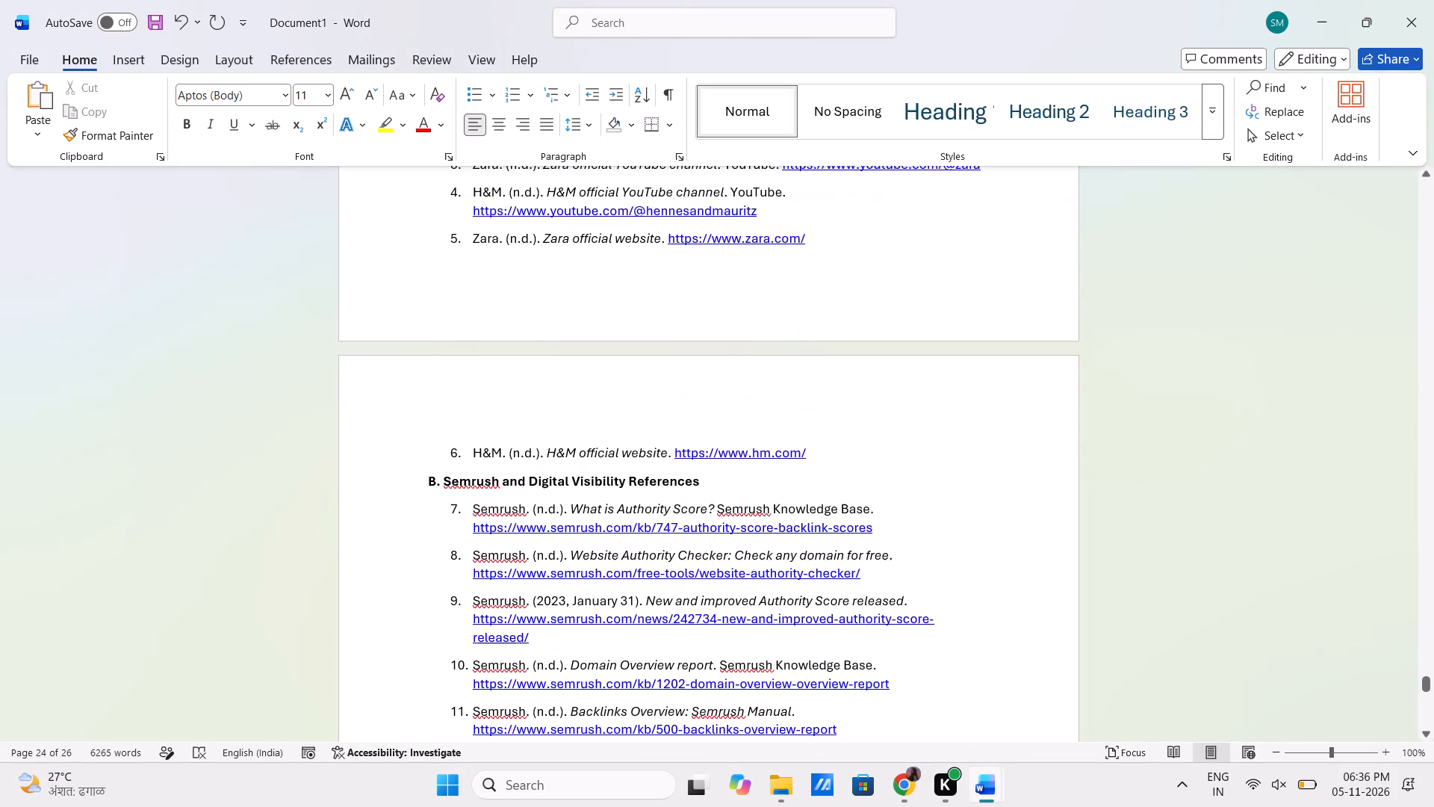
{"action": "scroll", "coordinate": [699, 552], "scroll_direction": "up", "scroll_amount": 3}
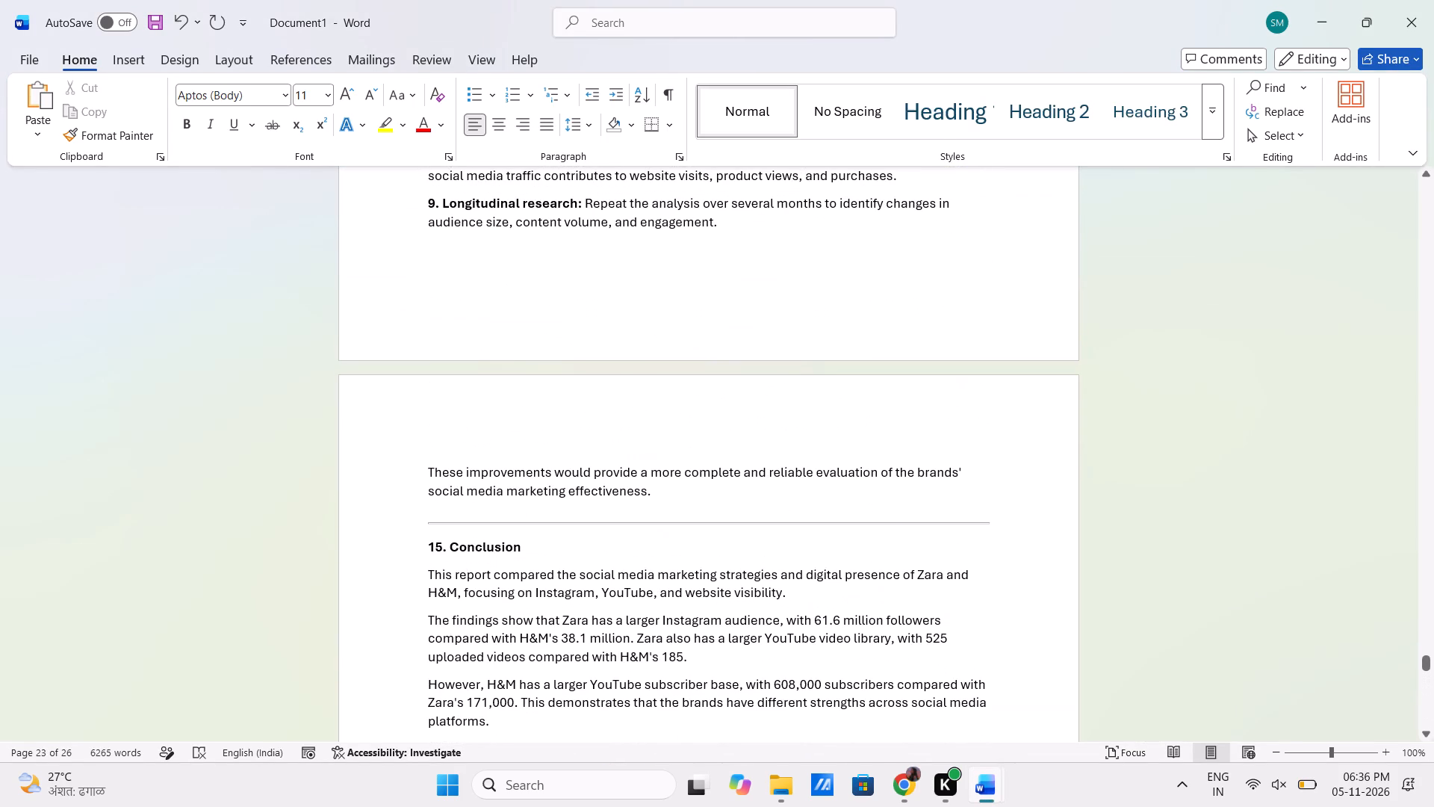
{"action": "left_click", "coordinate": [626, 522]}
{"action": "key", "text": "Delete"}
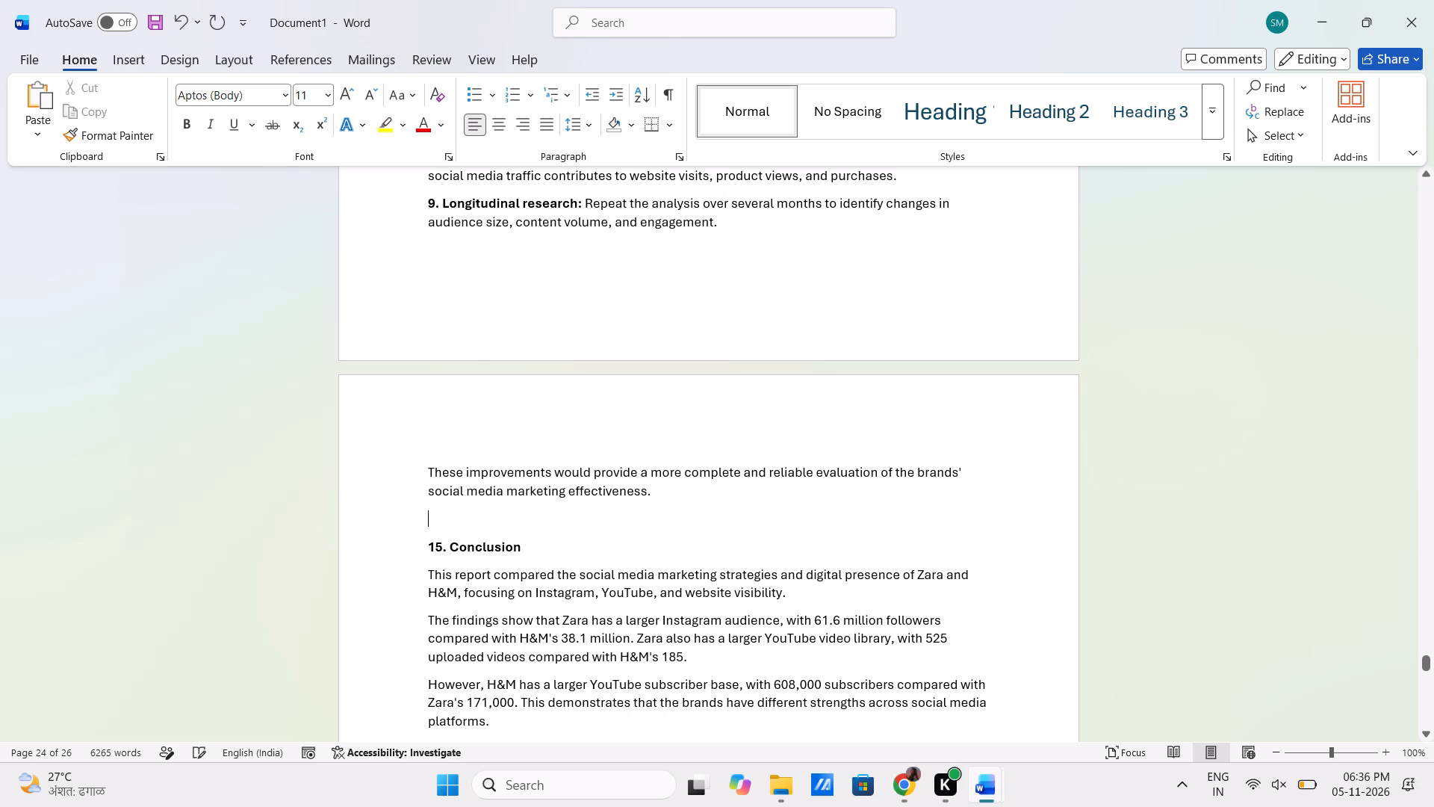
{"action": "scroll", "coordinate": [614, 566], "scroll_direction": "down", "scroll_amount": 2}
{"action": "left_click", "coordinate": [639, 539]}
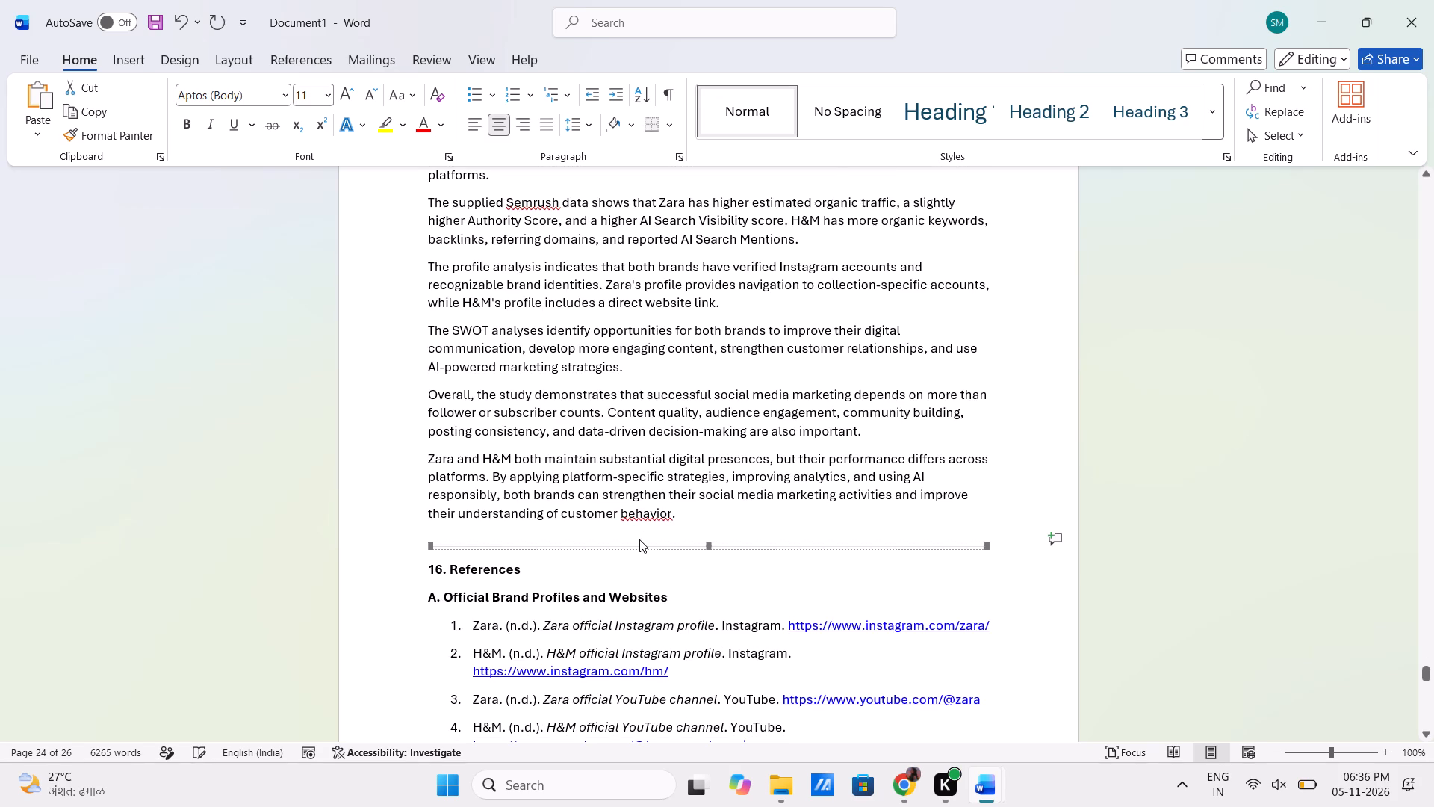
{"action": "key", "text": "Delete"}
Delete the horizontal divider lines above the "13. Managerial Implications" and "12. AI-Powered Optimisation Strategy" headings.
{"action": "scroll", "coordinate": [639, 539], "scroll_direction": "down", "scroll_amount": 2}
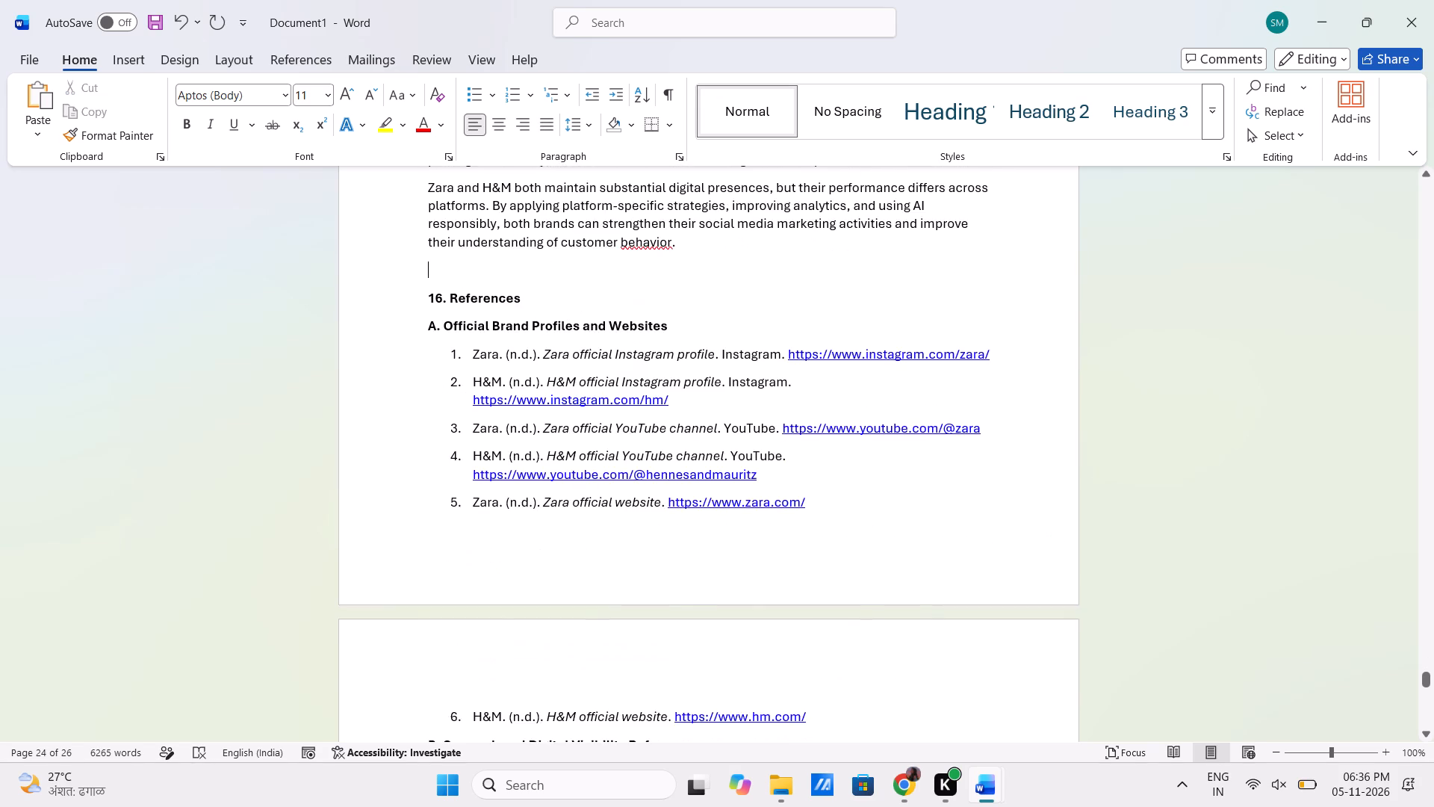
{"action": "scroll", "coordinate": [639, 539], "scroll_direction": "down", "scroll_amount": 4}
{"action": "scroll", "coordinate": [639, 539], "scroll_direction": "up", "scroll_amount": 2}
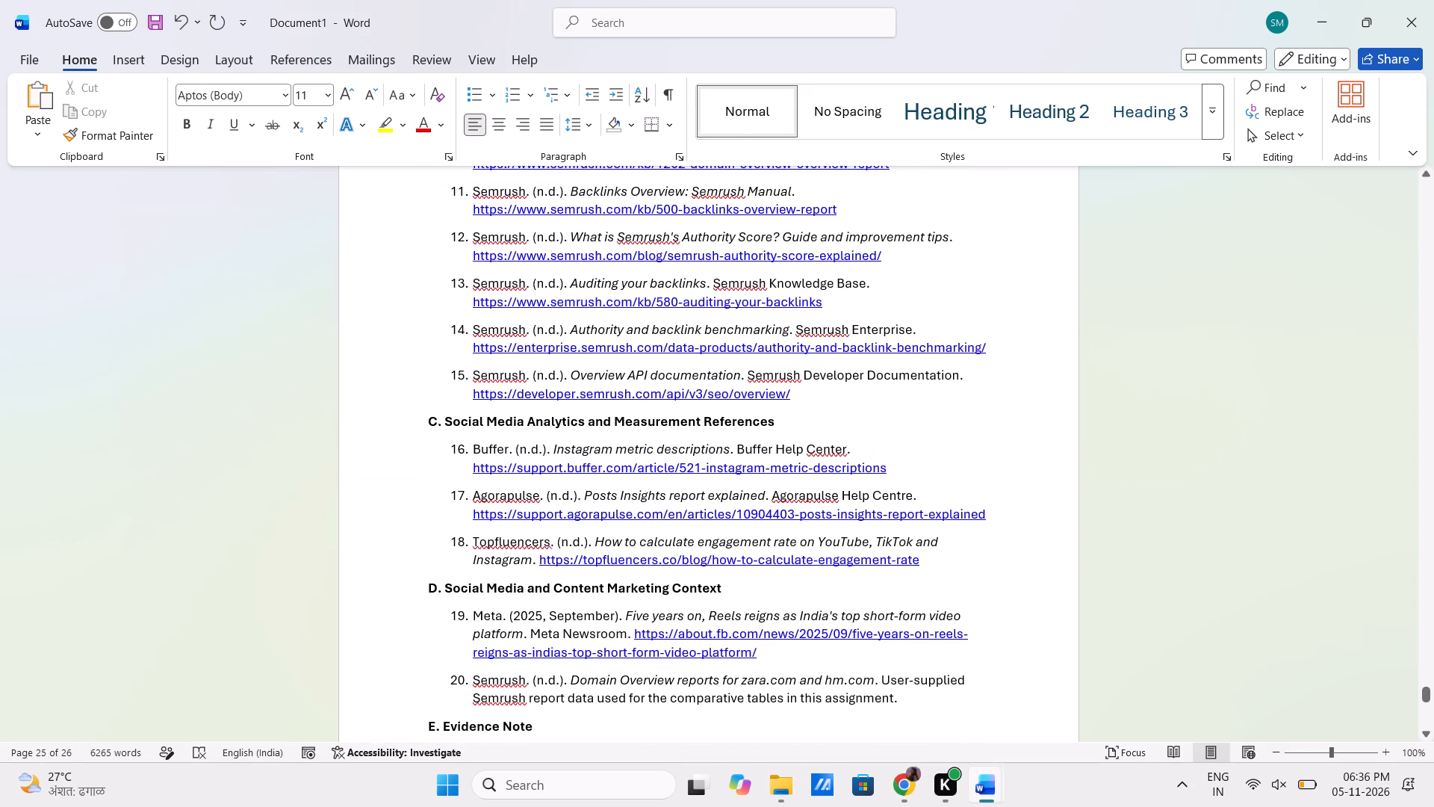
{"action": "scroll", "coordinate": [698, 611], "scroll_direction": "up", "scroll_amount": 6}
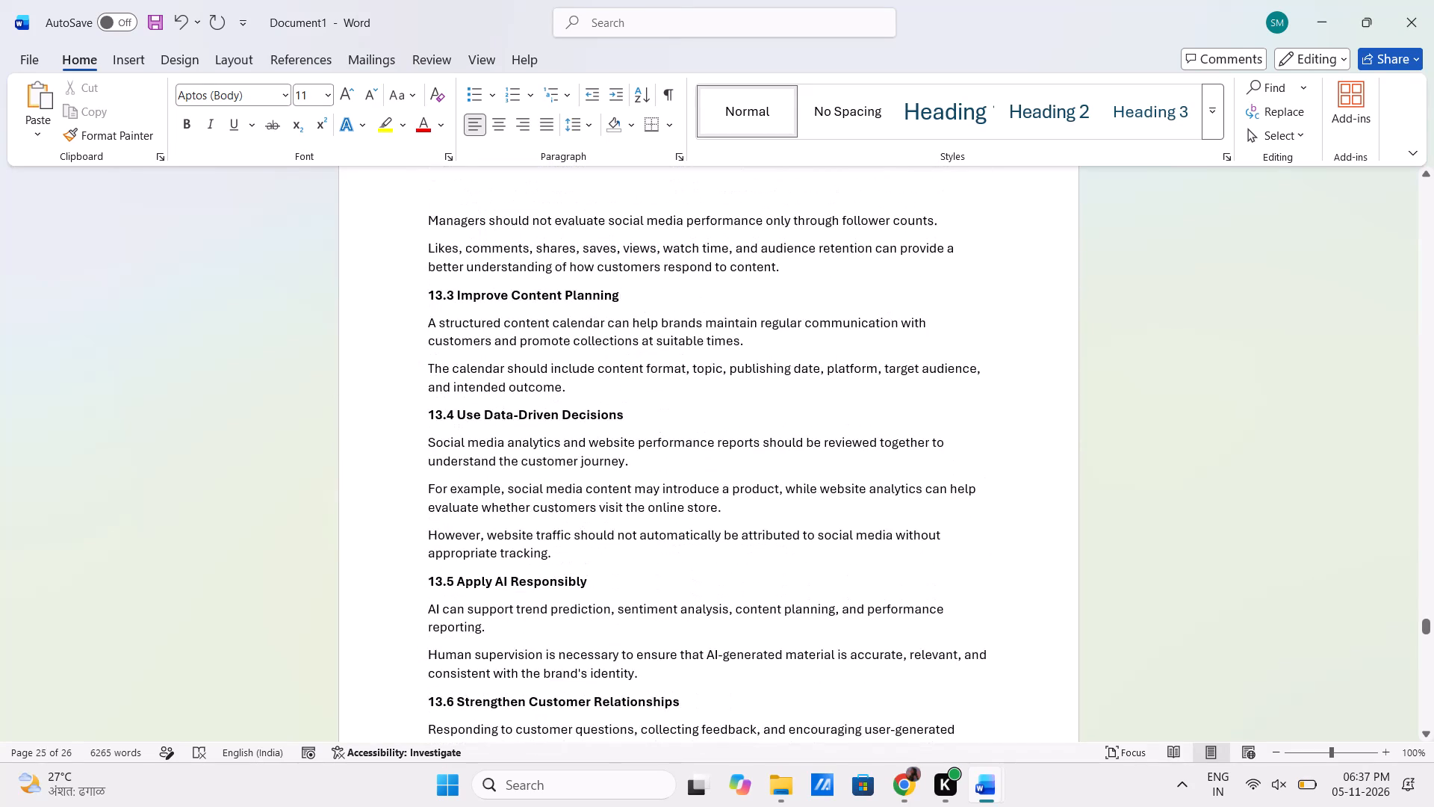
{"action": "scroll", "coordinate": [698, 611], "scroll_direction": "up", "scroll_amount": 3}
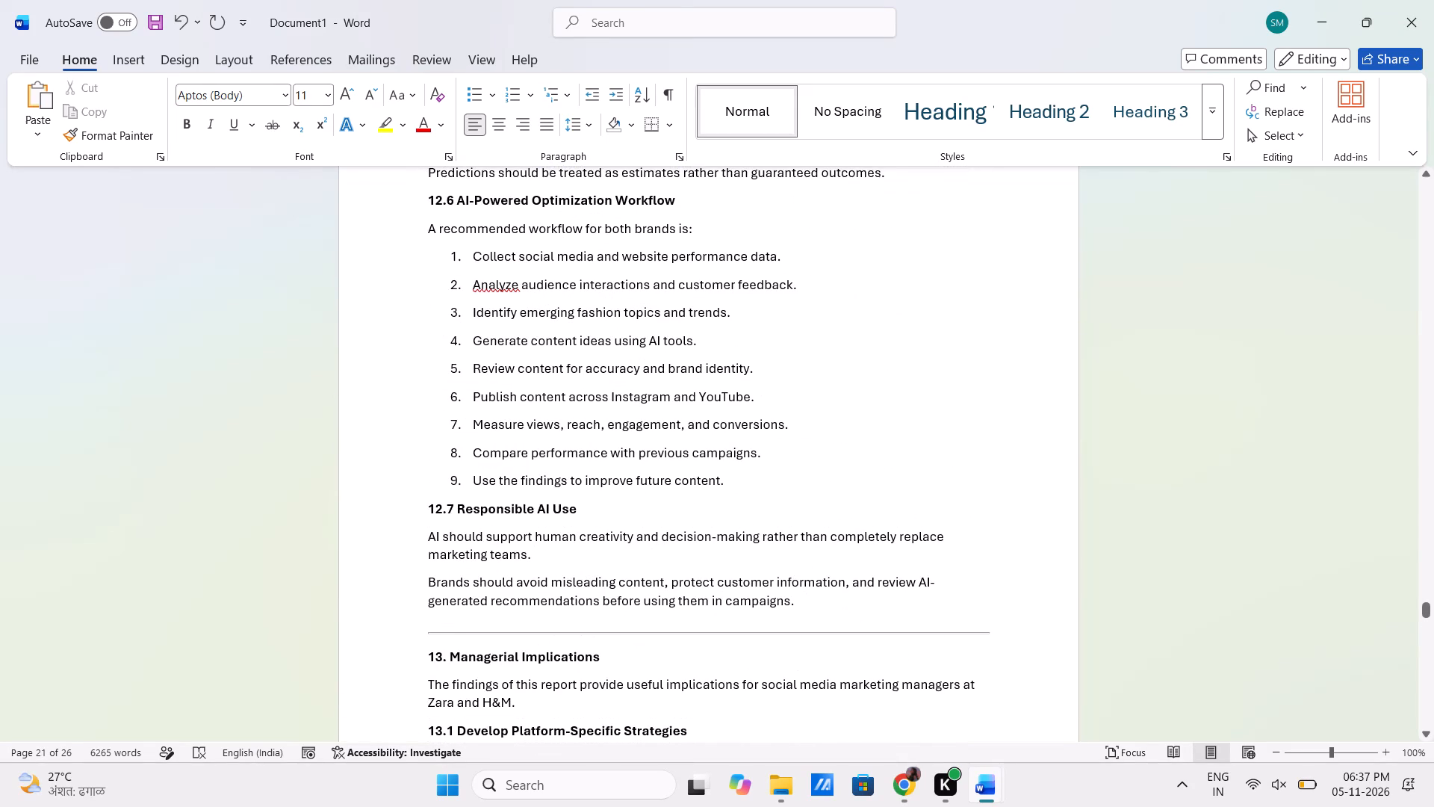
{"action": "left_click", "coordinate": [644, 630]}
{"action": "key", "text": "Delete"}
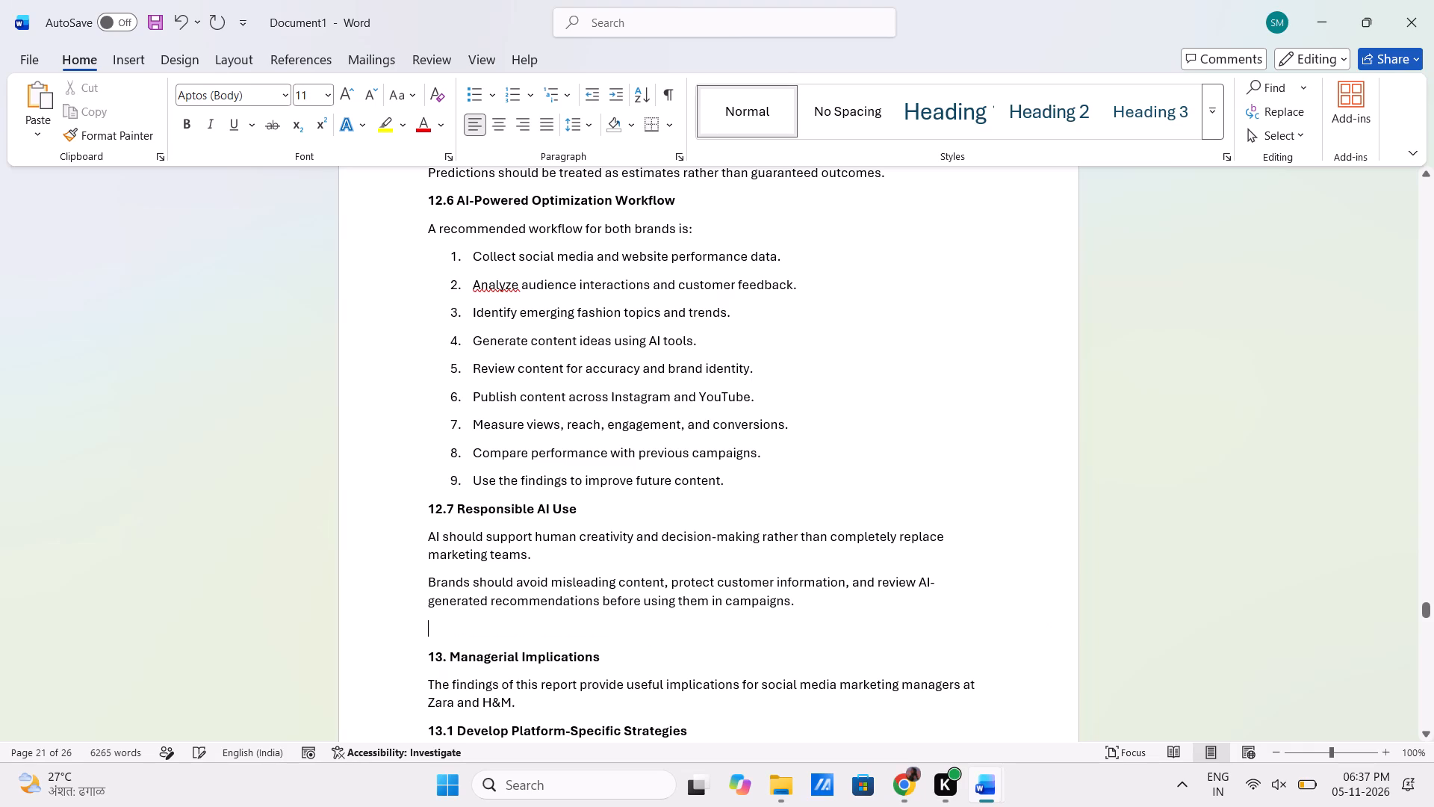
{"action": "scroll", "coordinate": [644, 630], "scroll_direction": "up", "scroll_amount": 4}
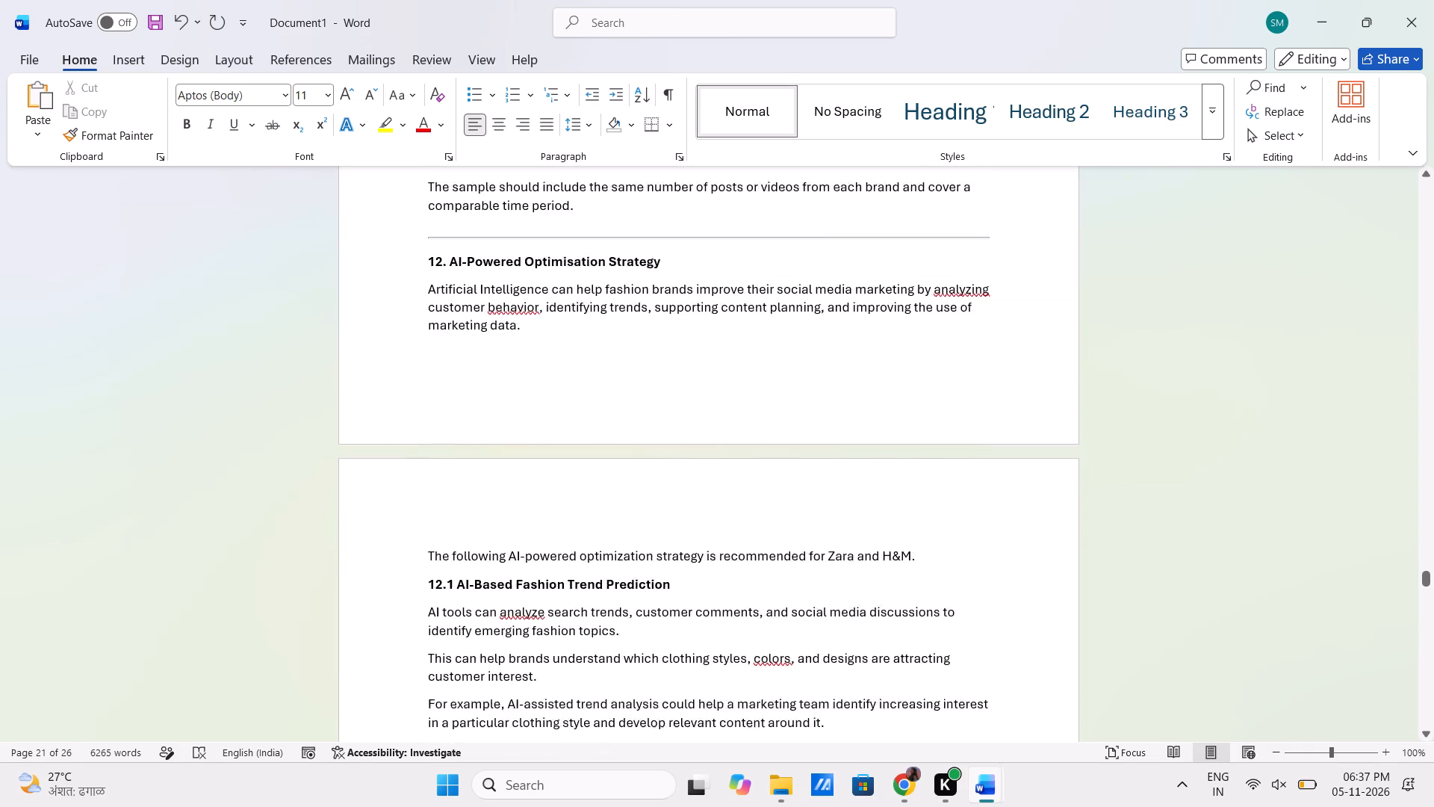
{"action": "scroll", "coordinate": [644, 630], "scroll_direction": "up", "scroll_amount": 1}
{"action": "scroll", "coordinate": [645, 650], "scroll_direction": "down", "scroll_amount": 1}
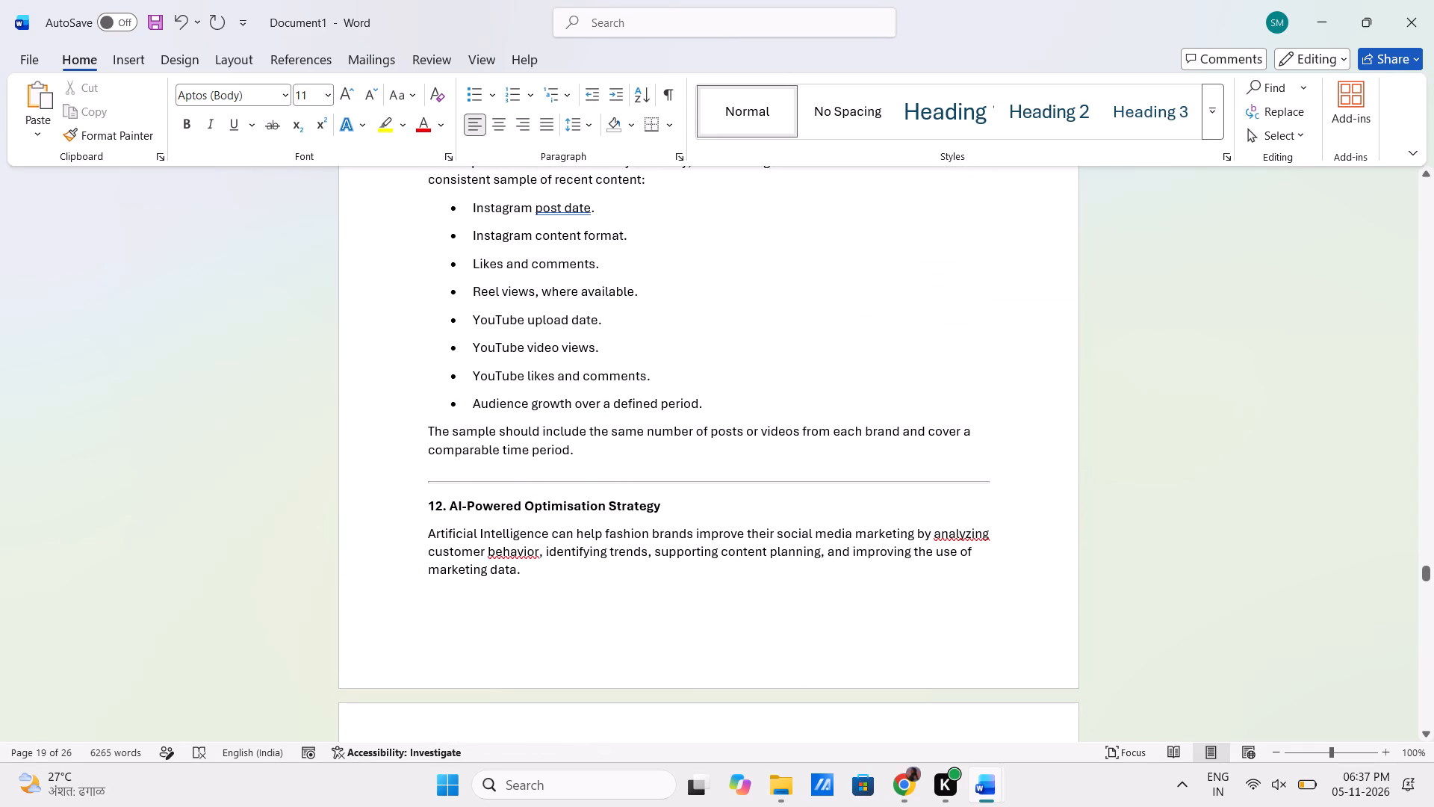
{"action": "left_click", "coordinate": [650, 480]}
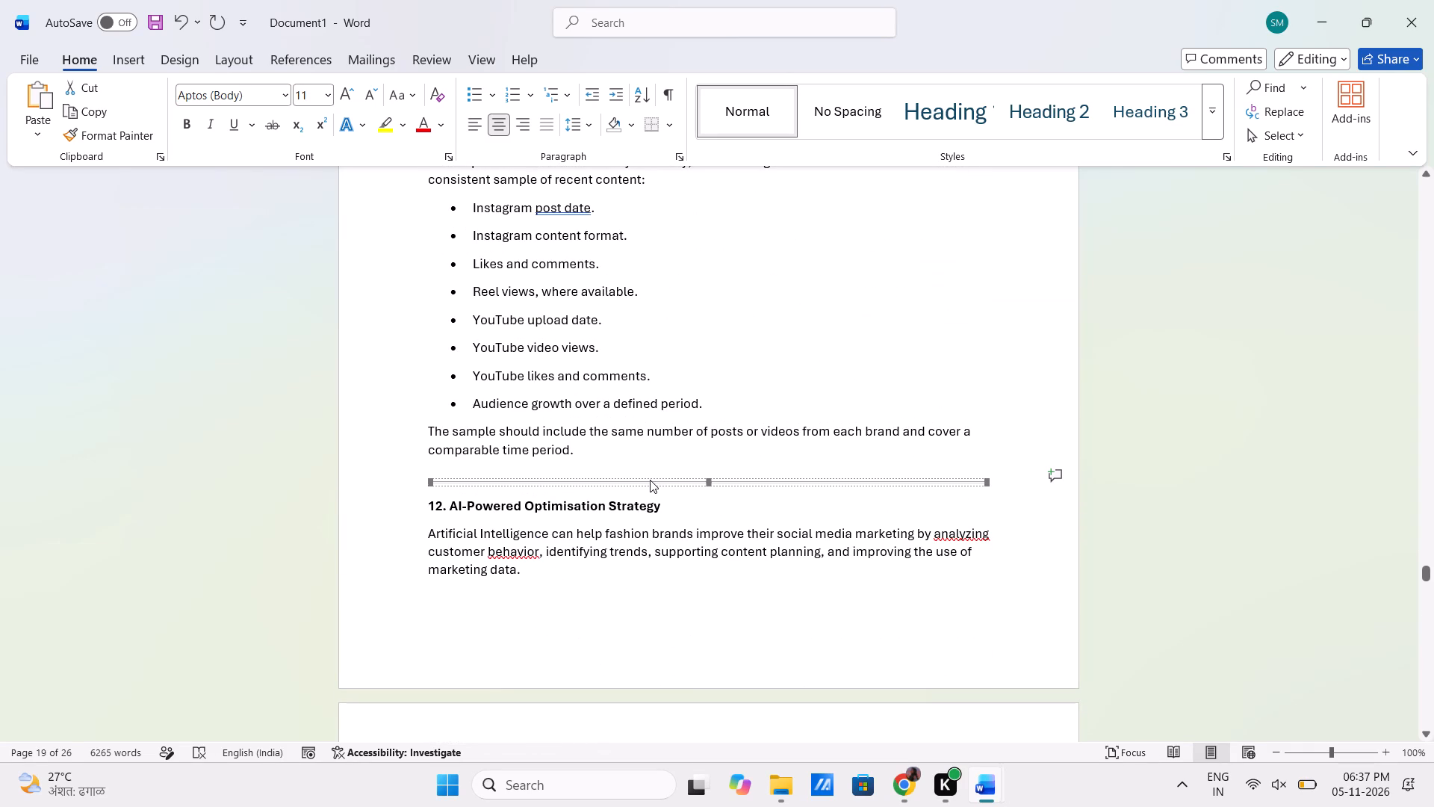
{"action": "key", "text": "Delete"}
Delete the horizontal divider lines above the "11. Social Media Analytics" and "10. SWOT Analysis – H&M" headings.
{"action": "scroll", "coordinate": [650, 480], "scroll_direction": "up", "scroll_amount": 5}
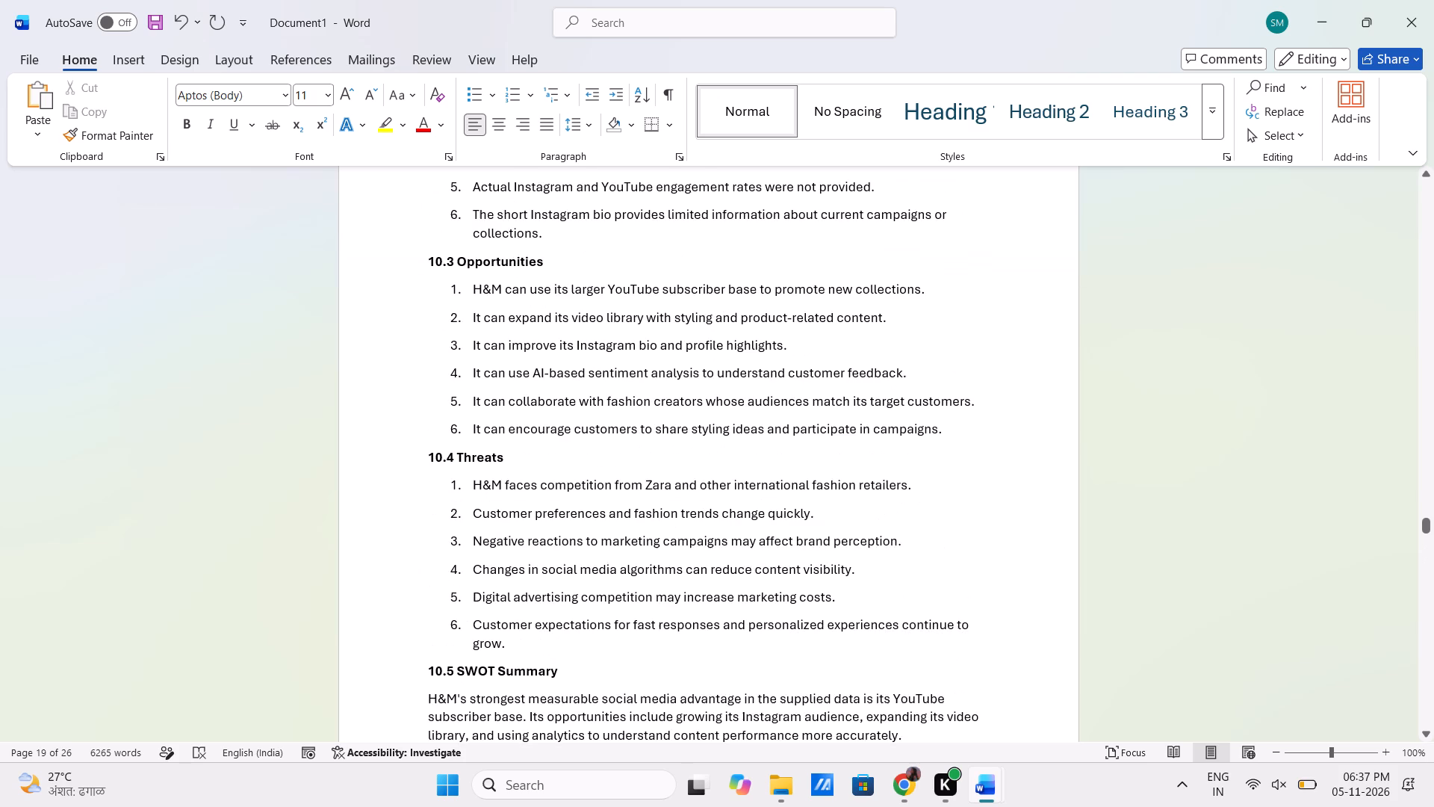
{"action": "scroll", "coordinate": [642, 559], "scroll_direction": "down", "scroll_amount": 2}
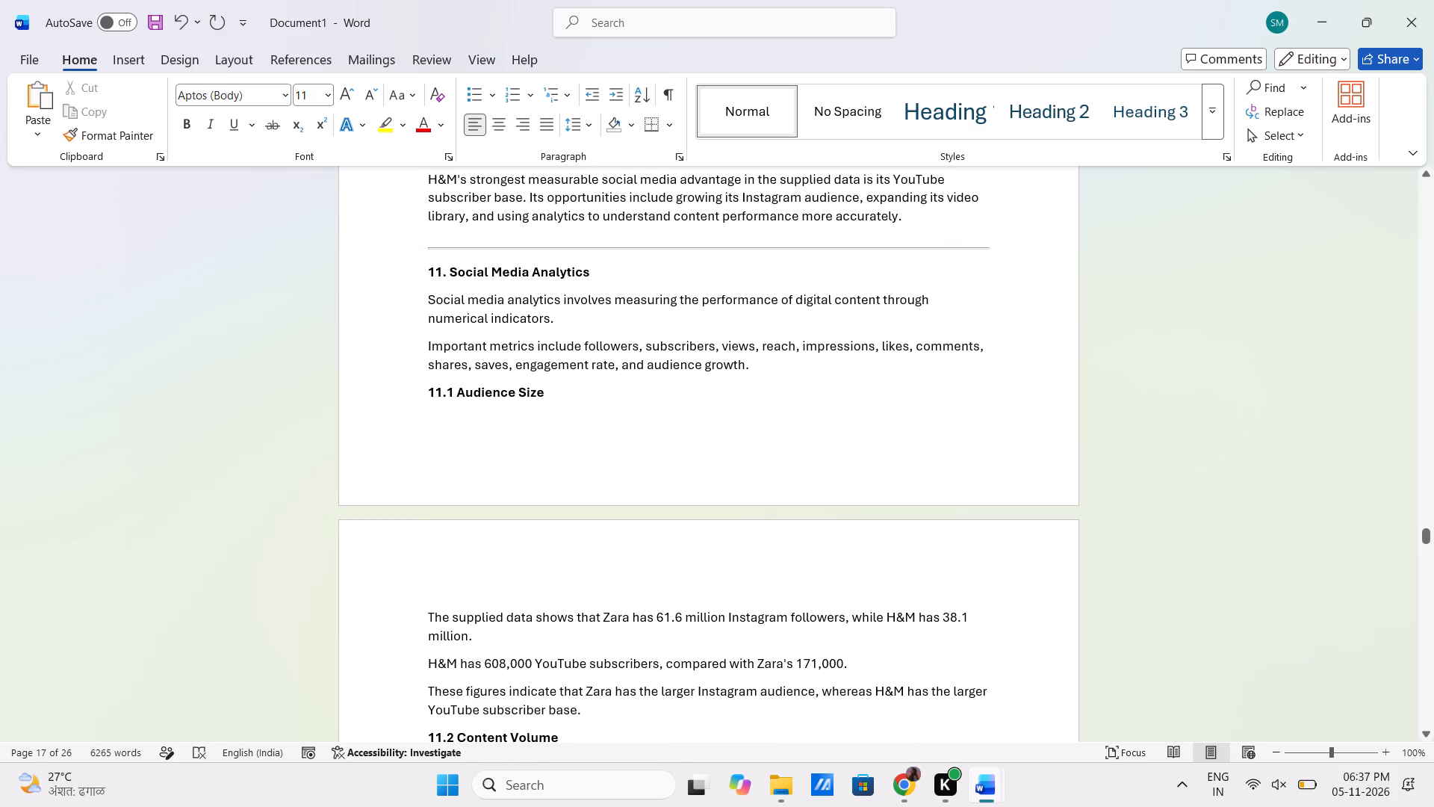
{"action": "left_click", "coordinate": [673, 248]}
{"action": "key", "text": "Delete"}
{"action": "scroll", "coordinate": [673, 248], "scroll_direction": "up", "scroll_amount": 2}
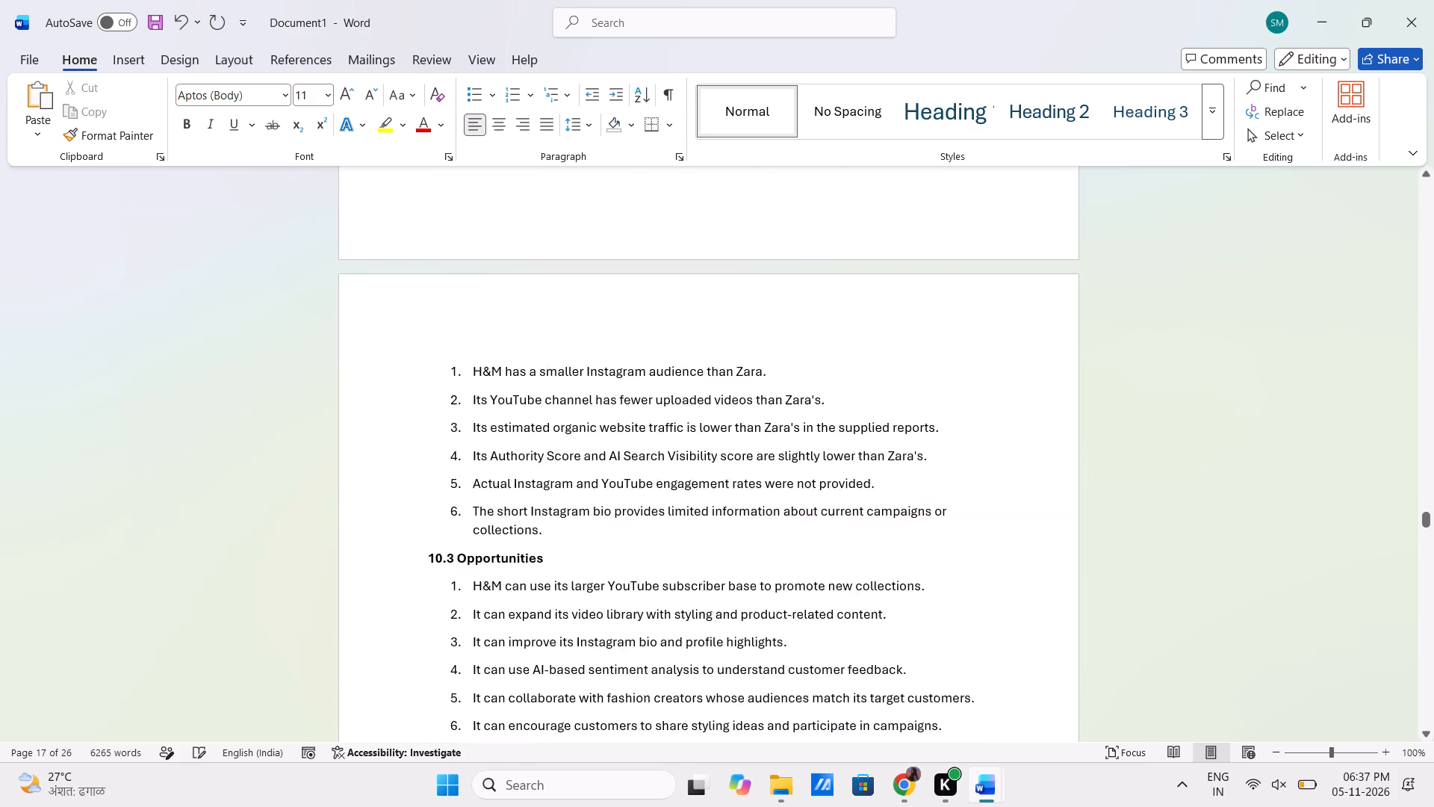
{"action": "scroll", "coordinate": [673, 248], "scroll_direction": "up", "scroll_amount": 5}
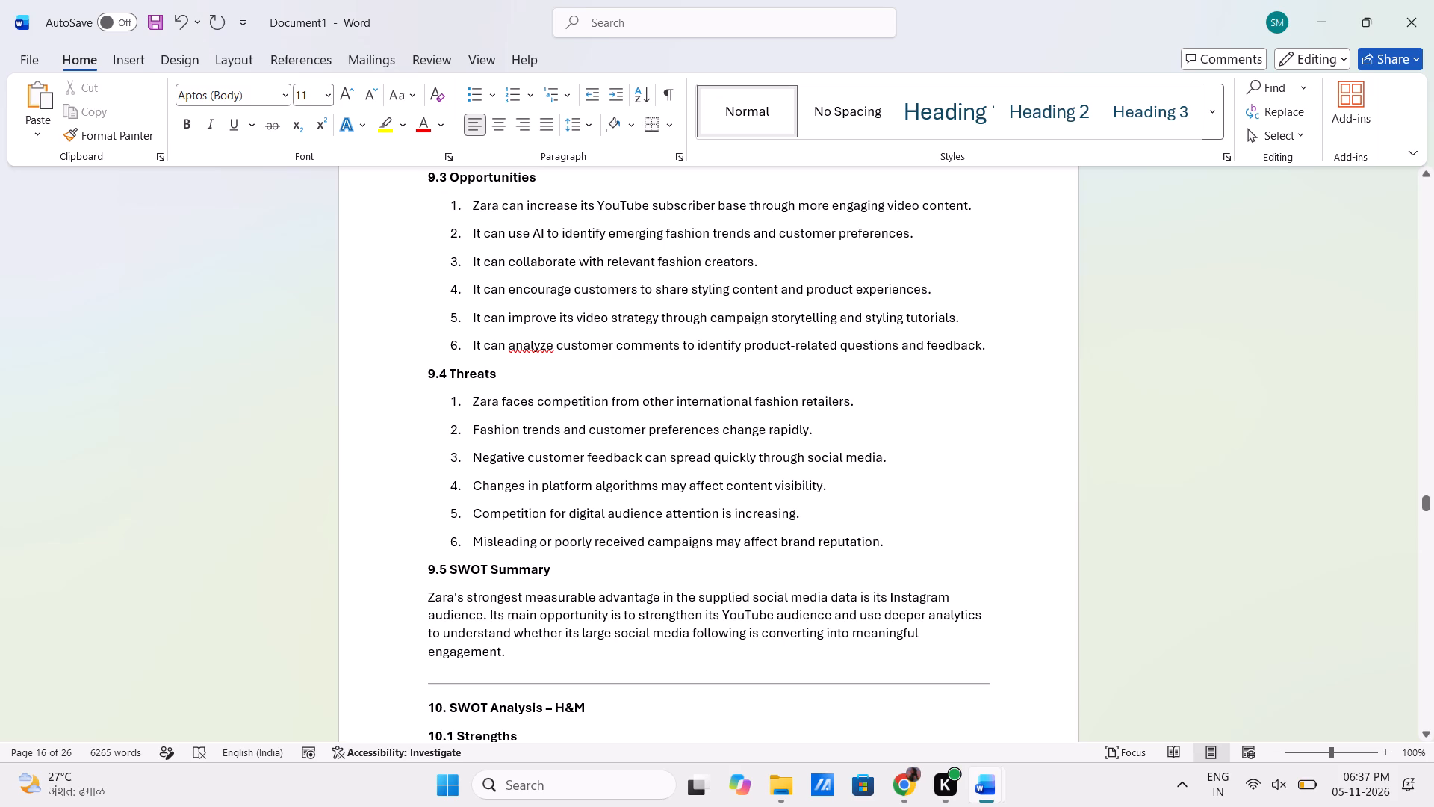
{"action": "left_click", "coordinate": [677, 683]}
{"action": "key", "text": "Delete"}
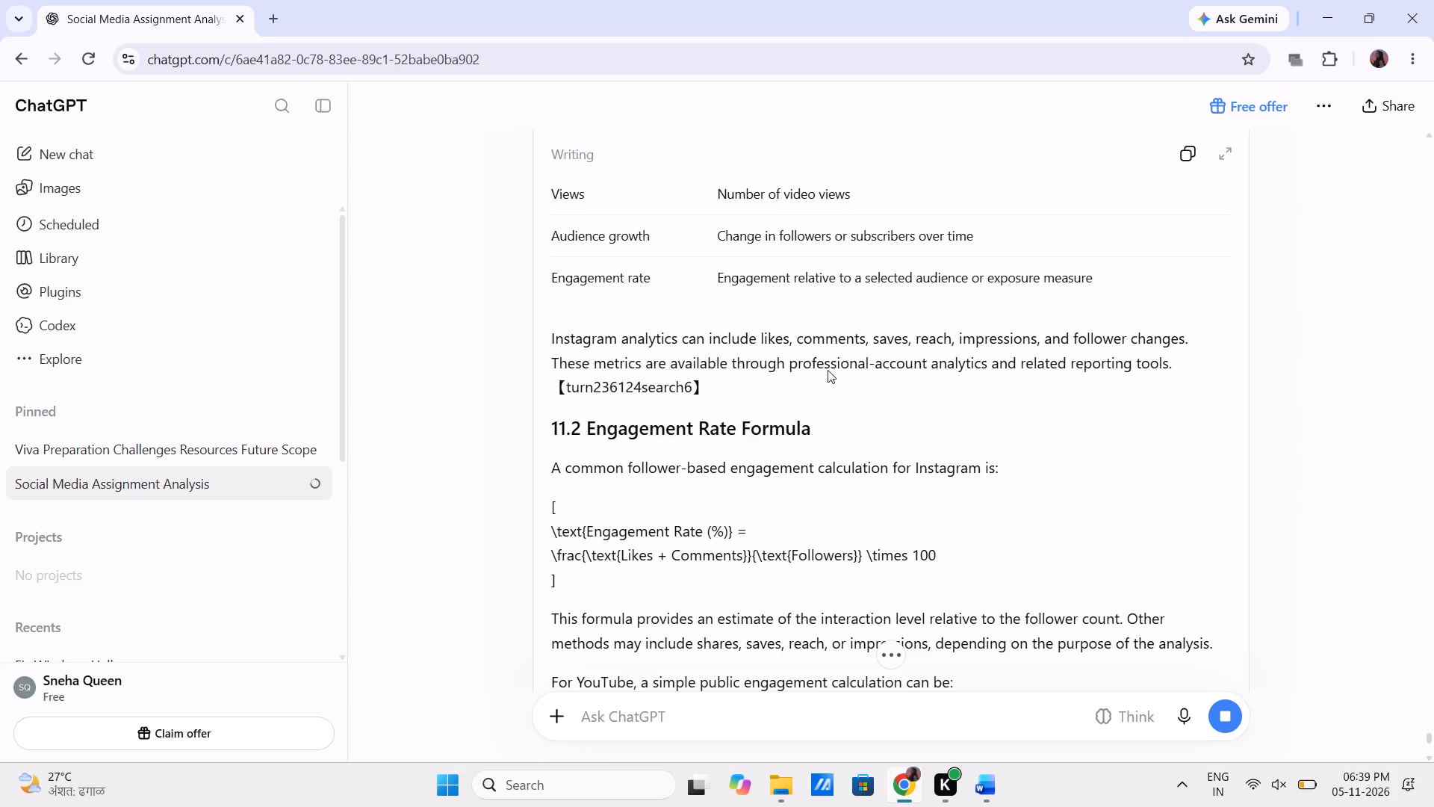
{"action": "scroll", "coordinate": [828, 370], "scroll_direction": "down", "scroll_amount": 7}
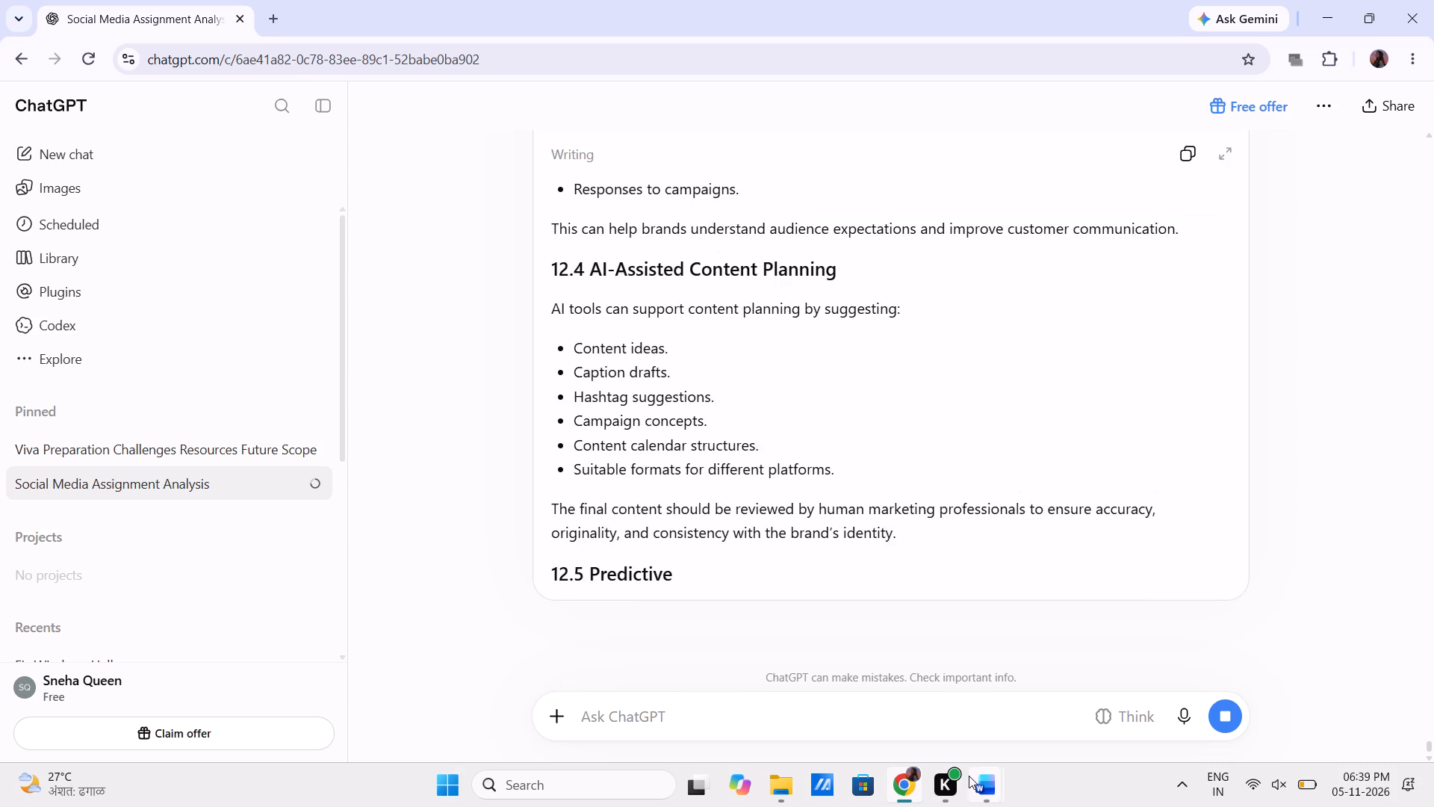
Switch to the Document1 report in Word and delete the horizontal divider line above the "9. SWOT Analysis – Zara" heading.
{"action": "left_click", "coordinate": [987, 783]}
{"action": "left_click", "coordinate": [926, 715]}
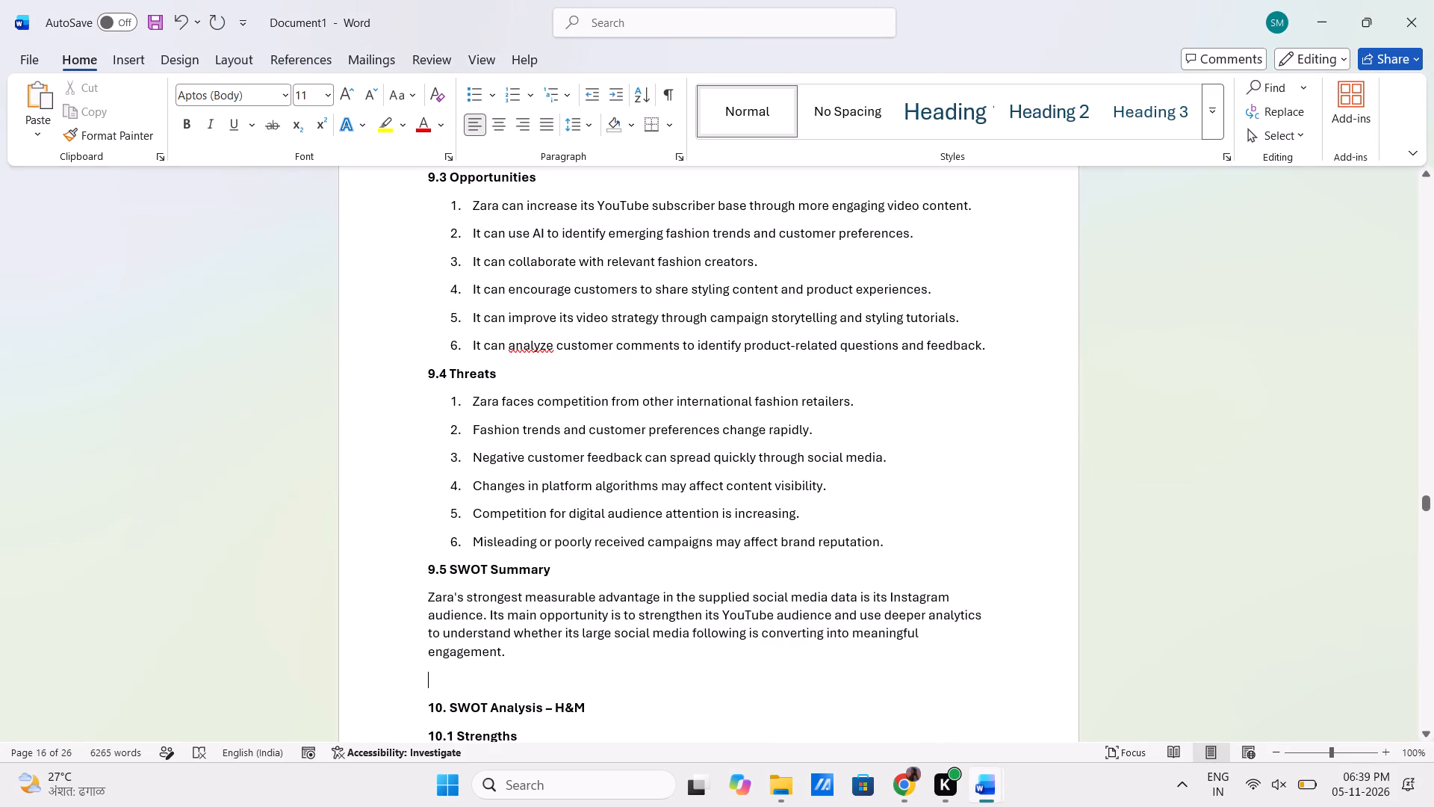
{"action": "scroll", "coordinate": [614, 480], "scroll_direction": "up", "scroll_amount": 1}
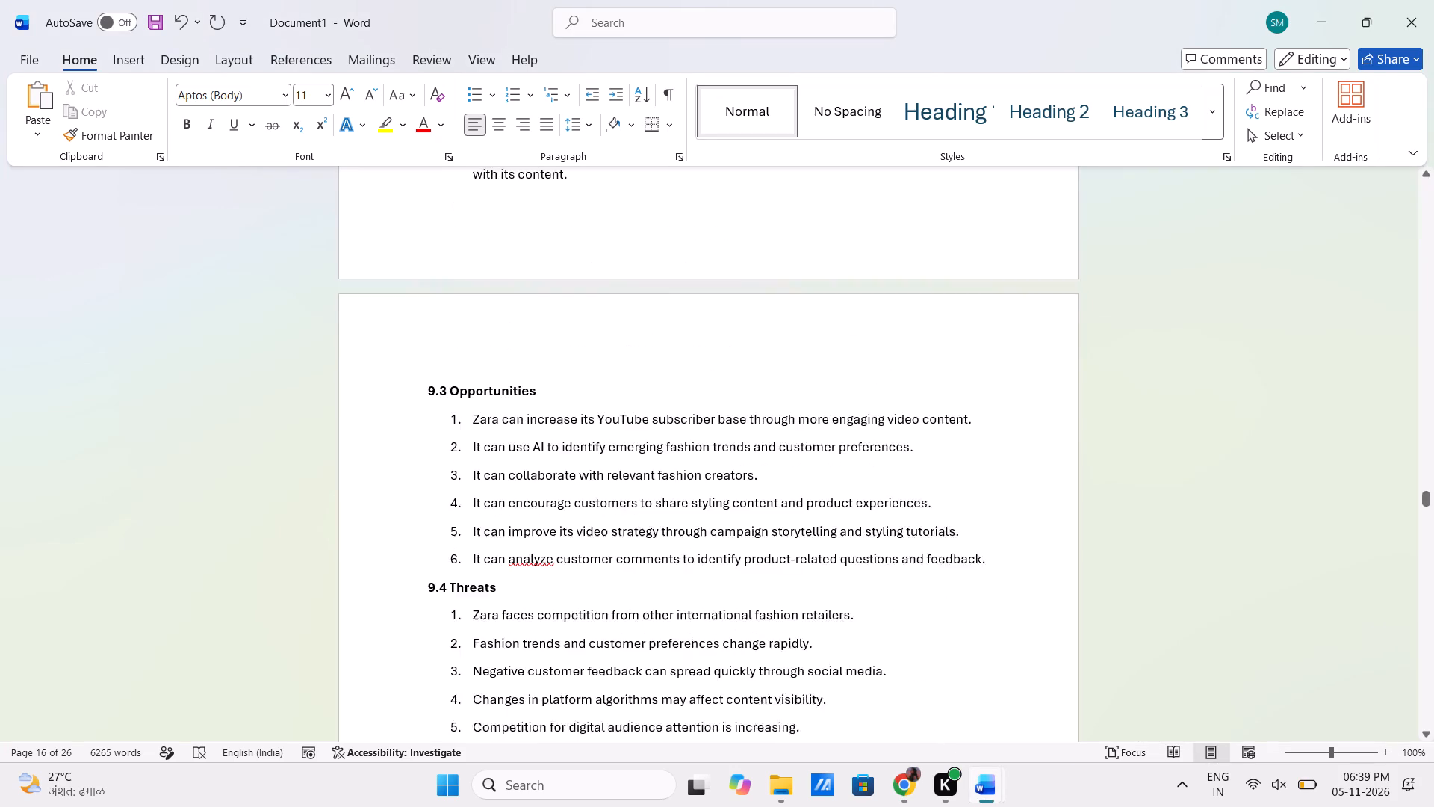
{"action": "scroll", "coordinate": [614, 480], "scroll_direction": "up", "scroll_amount": 4}
{"action": "scroll", "coordinate": [614, 480], "scroll_direction": "down", "scroll_amount": 2}
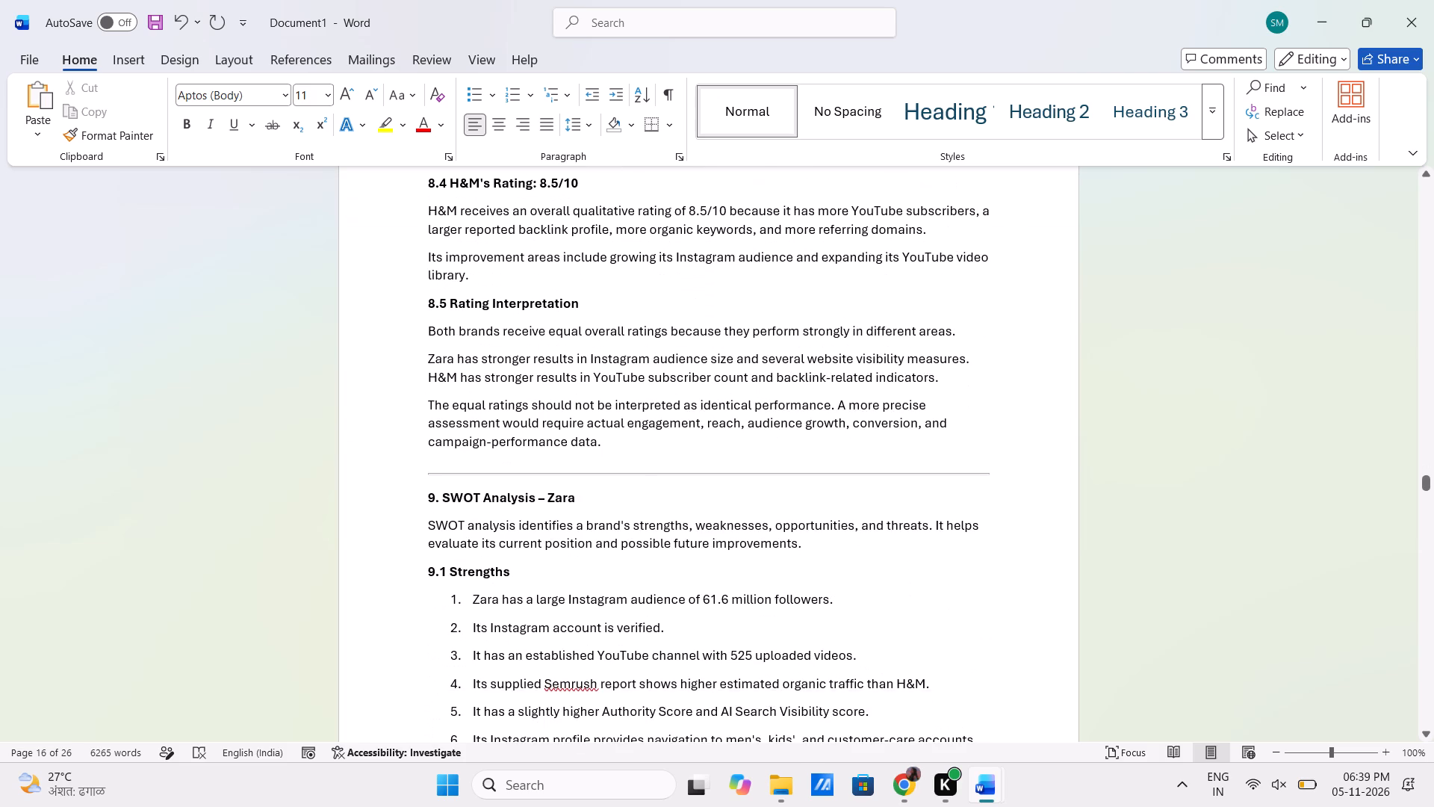
{"action": "left_click", "coordinate": [598, 470]}
{"action": "key", "text": "Delete"}
Delete the horizontal divider lines at the end of section 6.6 and above the "6. Platform Analysis – YouTube and Instagram" heading.
{"action": "scroll", "coordinate": [598, 470], "scroll_direction": "up", "scroll_amount": 2}
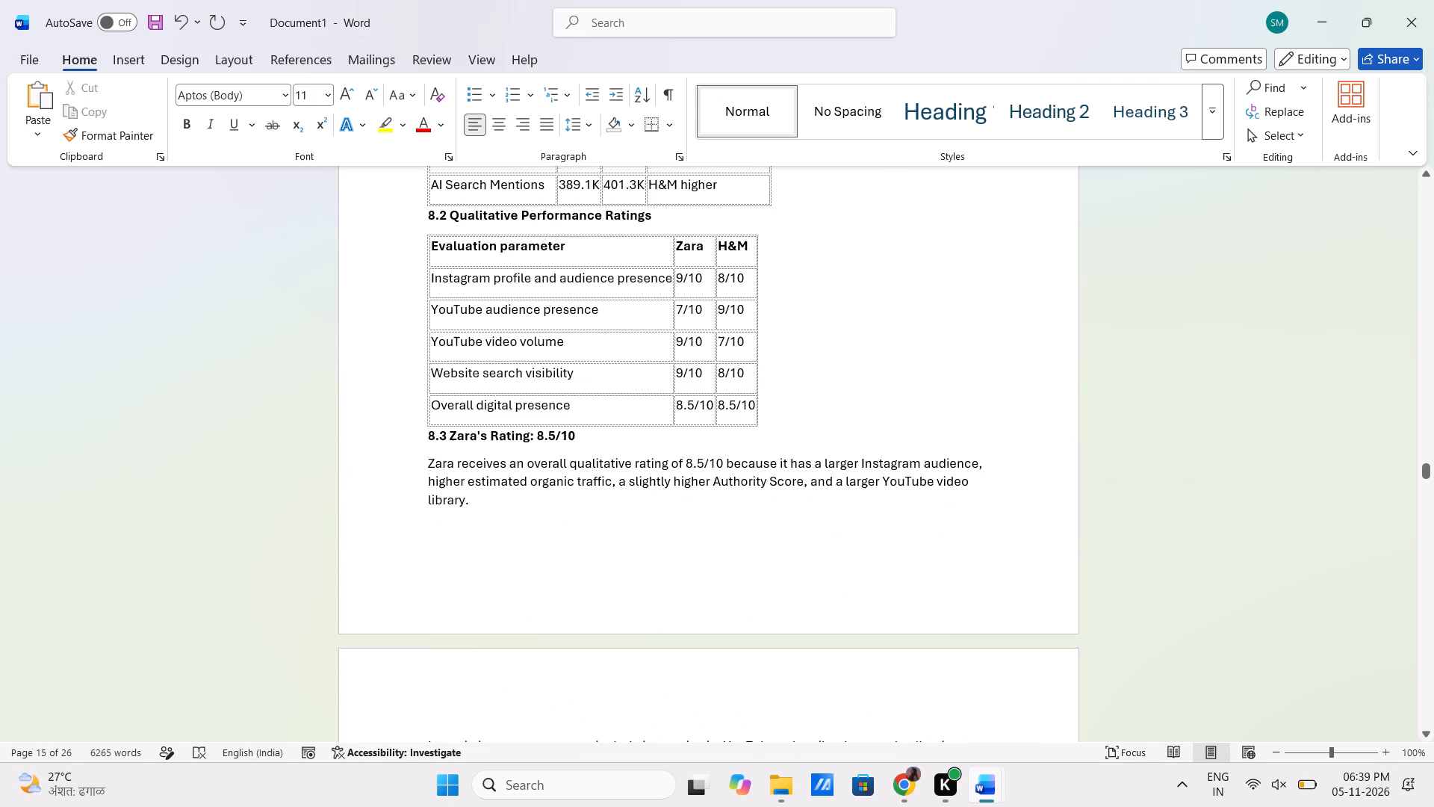
{"action": "scroll", "coordinate": [598, 470], "scroll_direction": "up", "scroll_amount": 4}
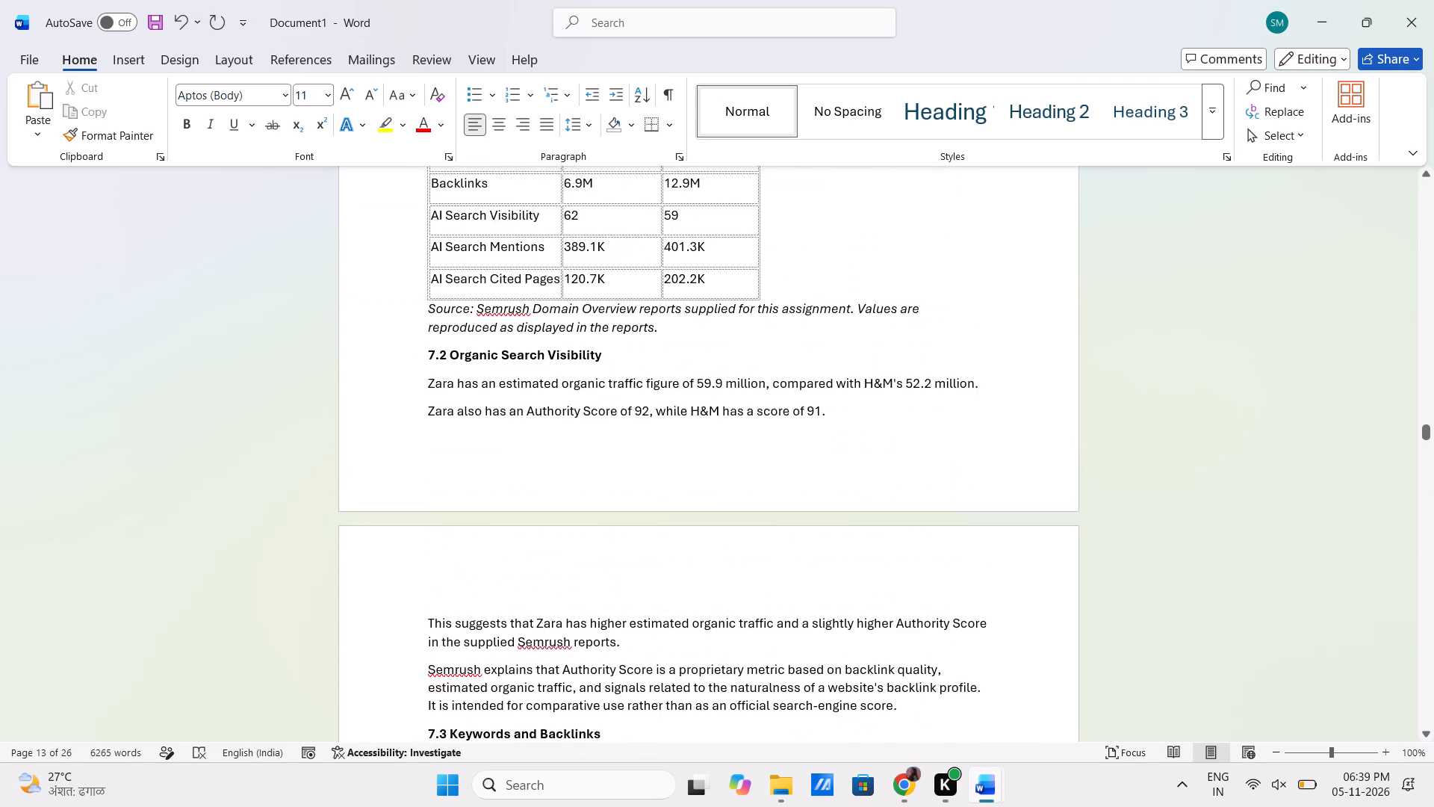
{"action": "scroll", "coordinate": [598, 470], "scroll_direction": "up", "scroll_amount": 3}
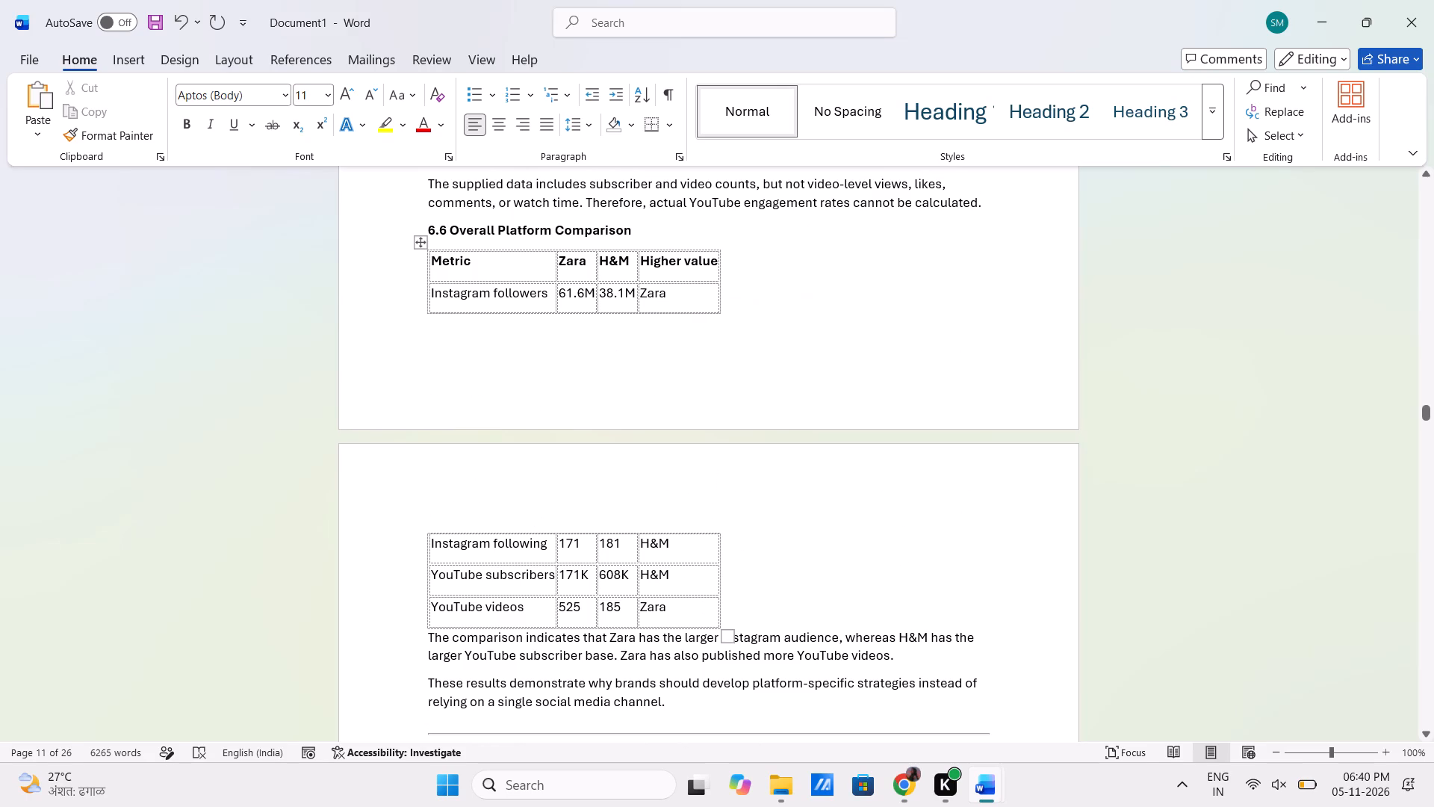
{"action": "left_click", "coordinate": [654, 729]}
{"action": "key", "text": "Delete"}
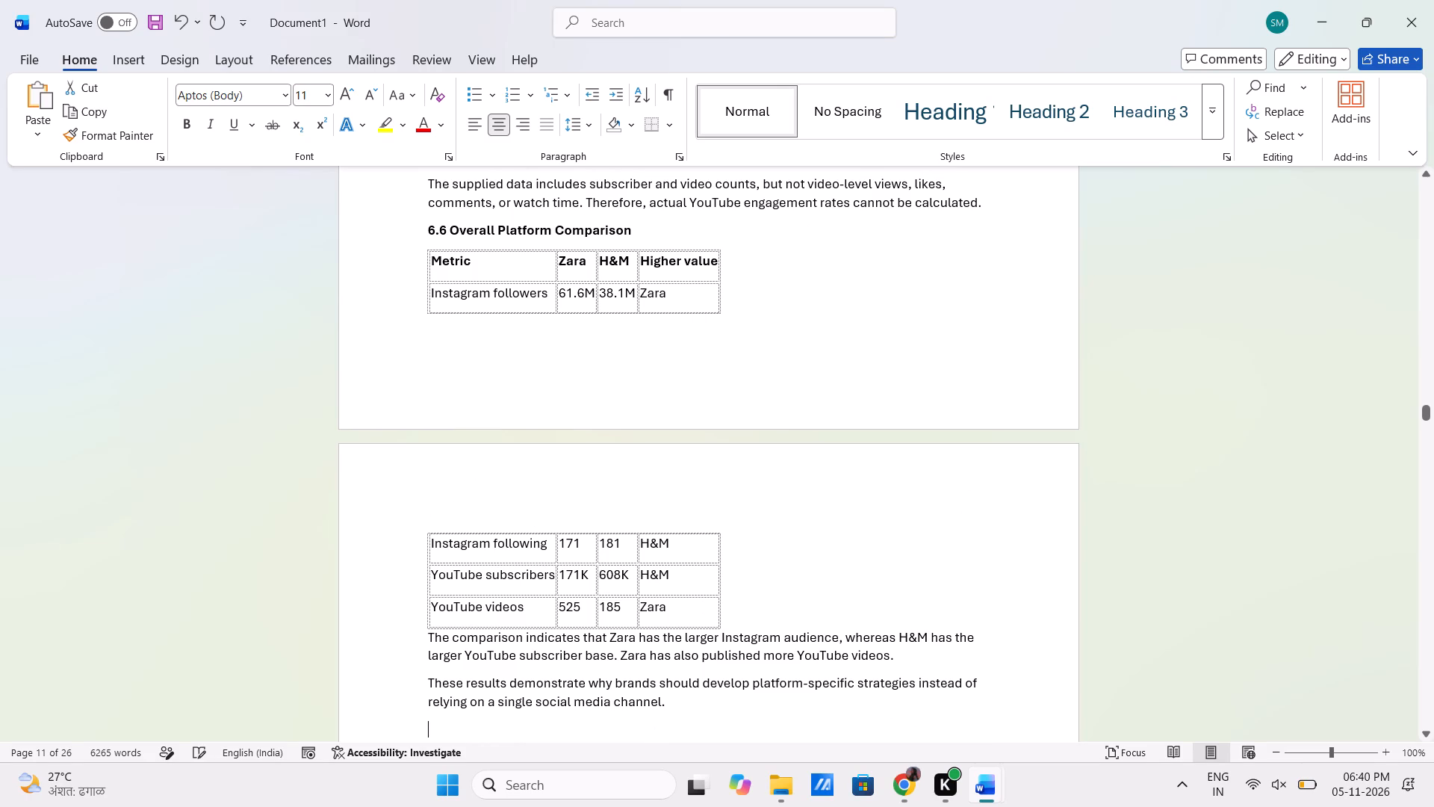
{"action": "scroll", "coordinate": [654, 729], "scroll_direction": "up", "scroll_amount": 3}
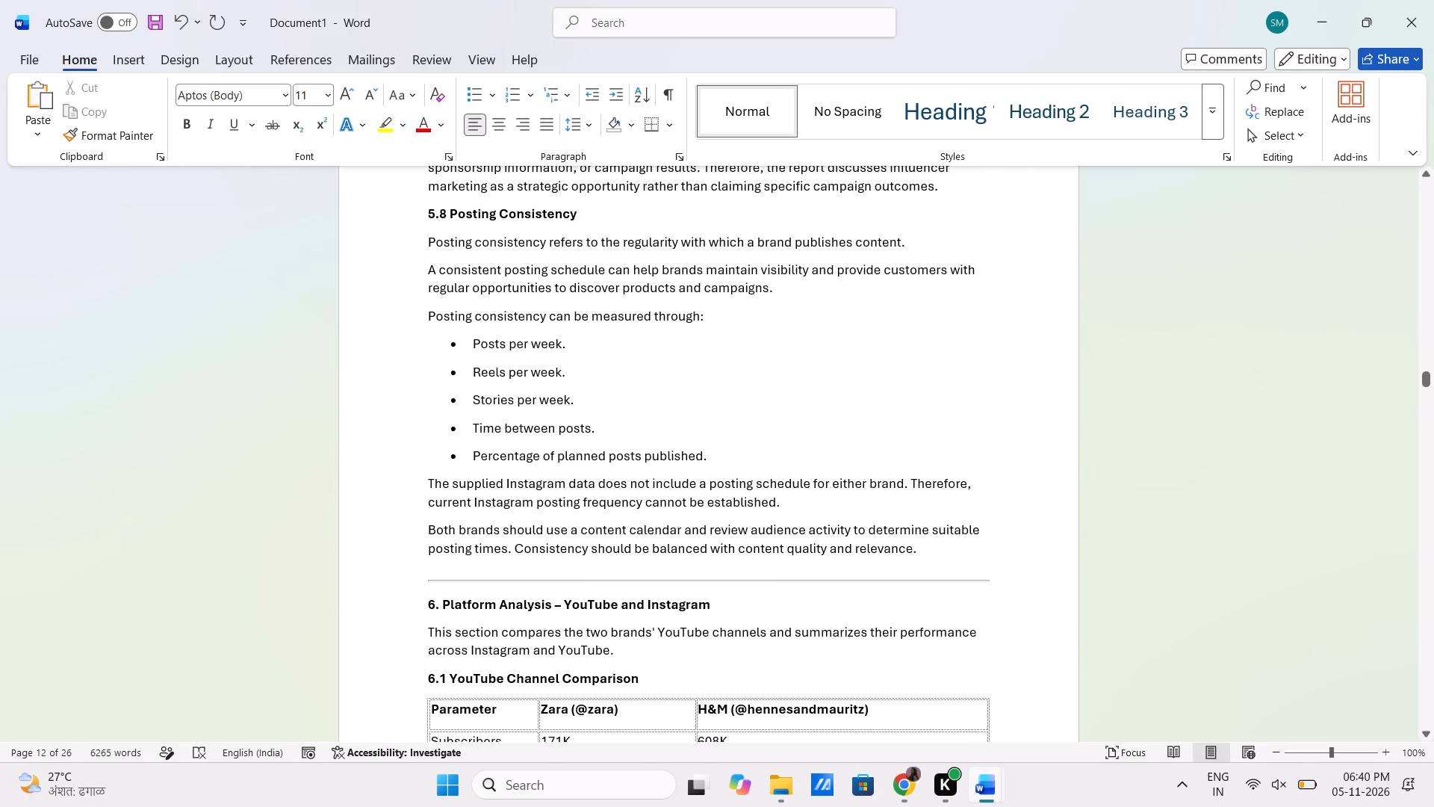
{"action": "left_click", "coordinate": [684, 578]}
{"action": "key", "text": "Delete"}
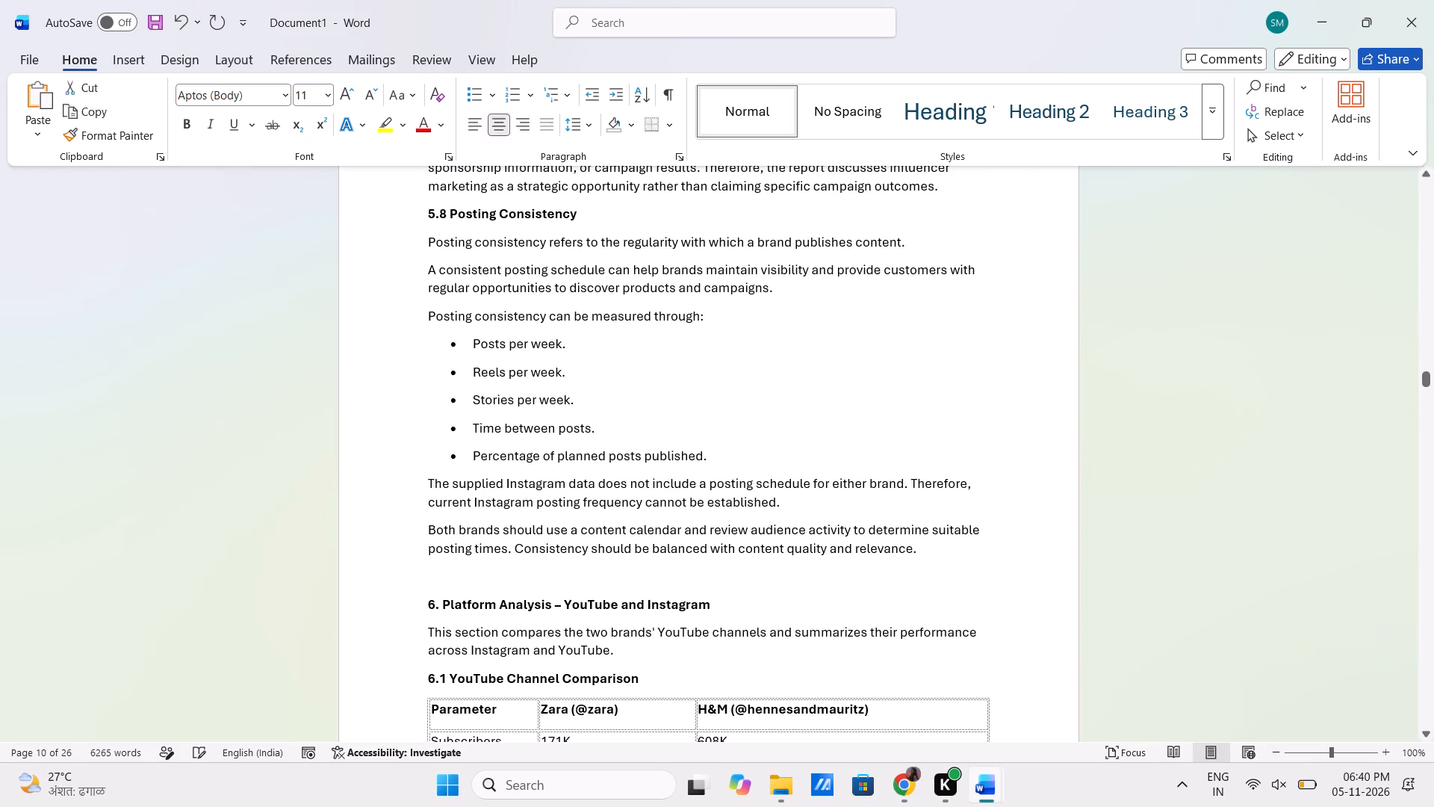
Delete the horizontal divider lines above the "2. Brand and Competitor Selection" and "1. Introduction" headings.
{"action": "scroll", "coordinate": [639, 595], "scroll_direction": "up", "scroll_amount": 4}
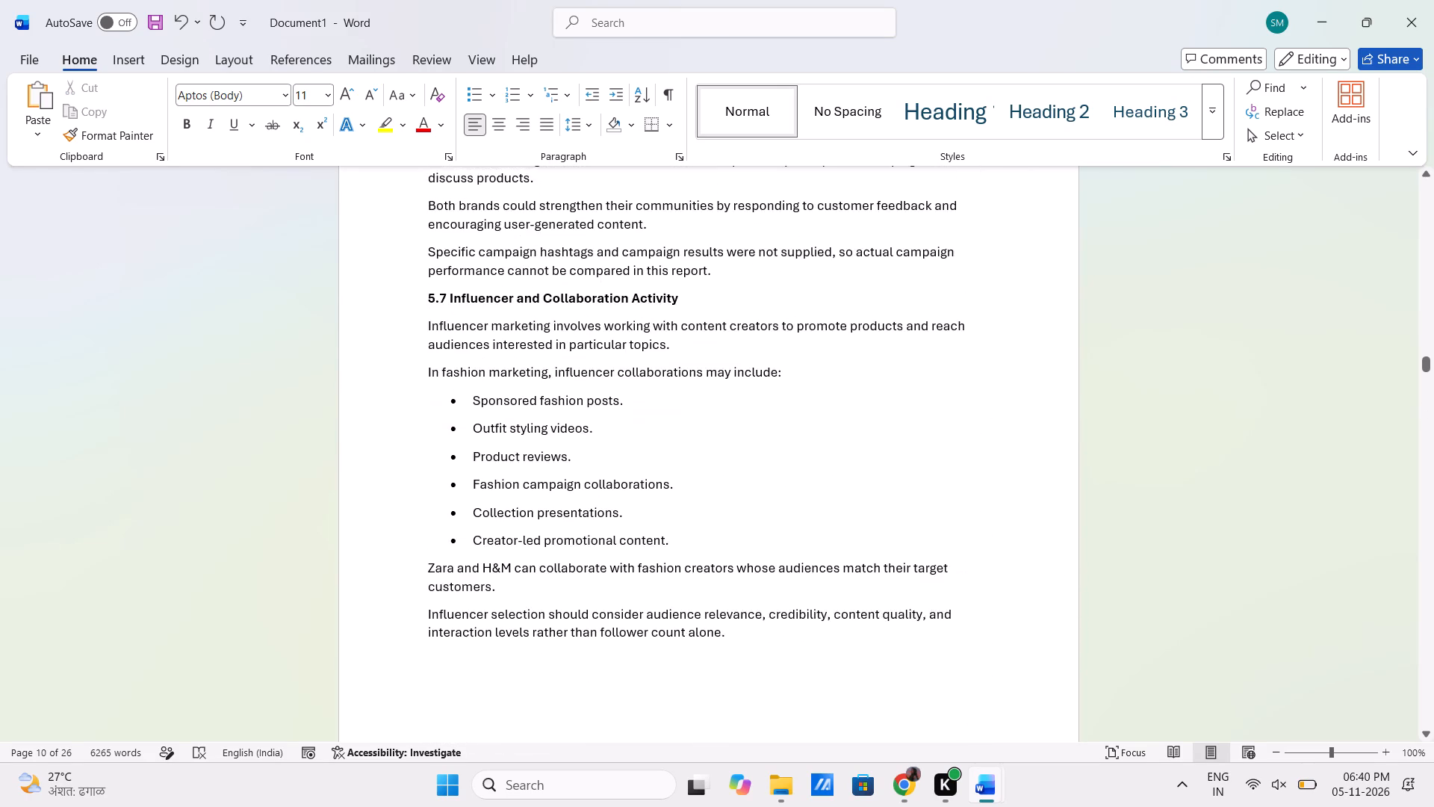
{"action": "scroll", "coordinate": [639, 595], "scroll_direction": "up", "scroll_amount": 6}
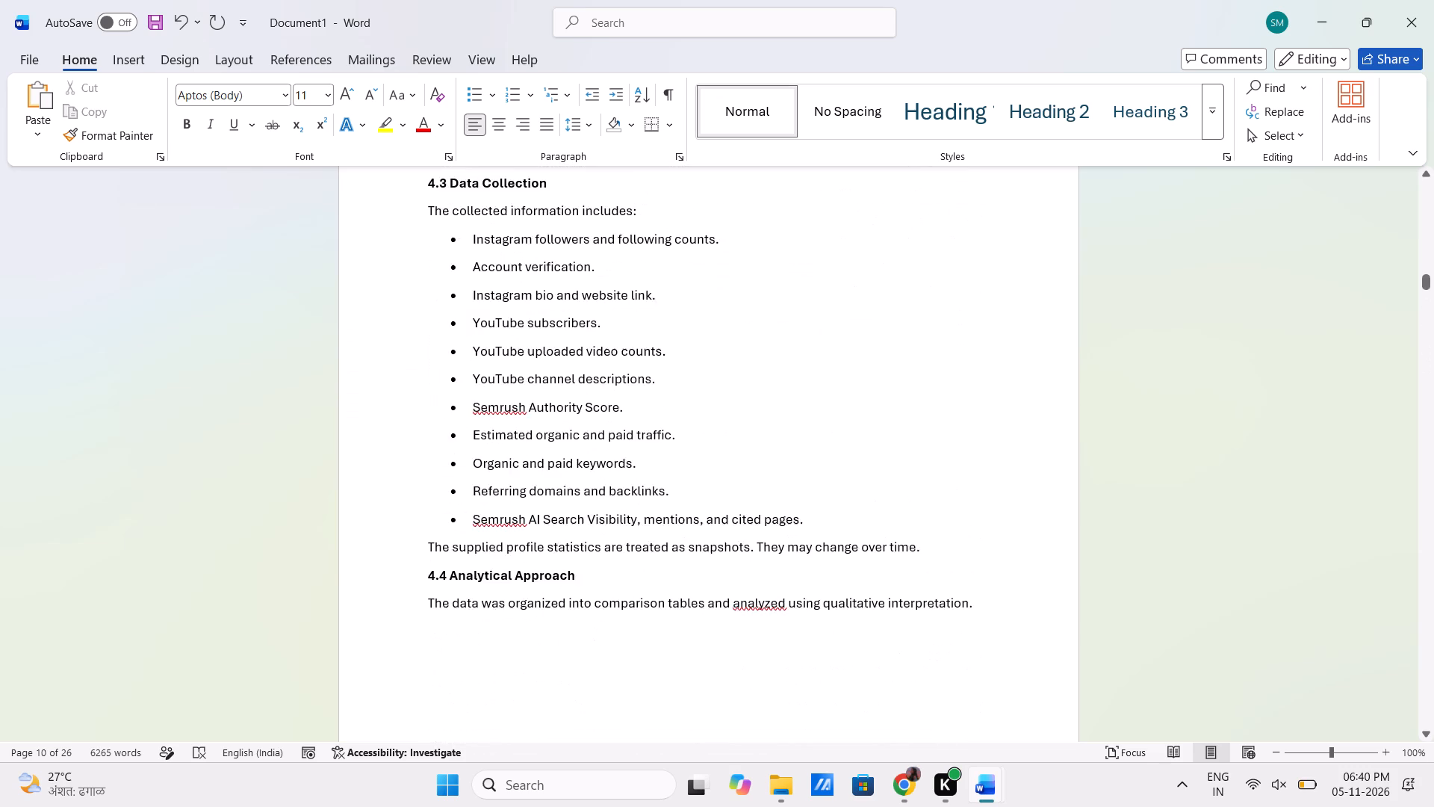
{"action": "scroll", "coordinate": [639, 595], "scroll_direction": "up", "scroll_amount": 5}
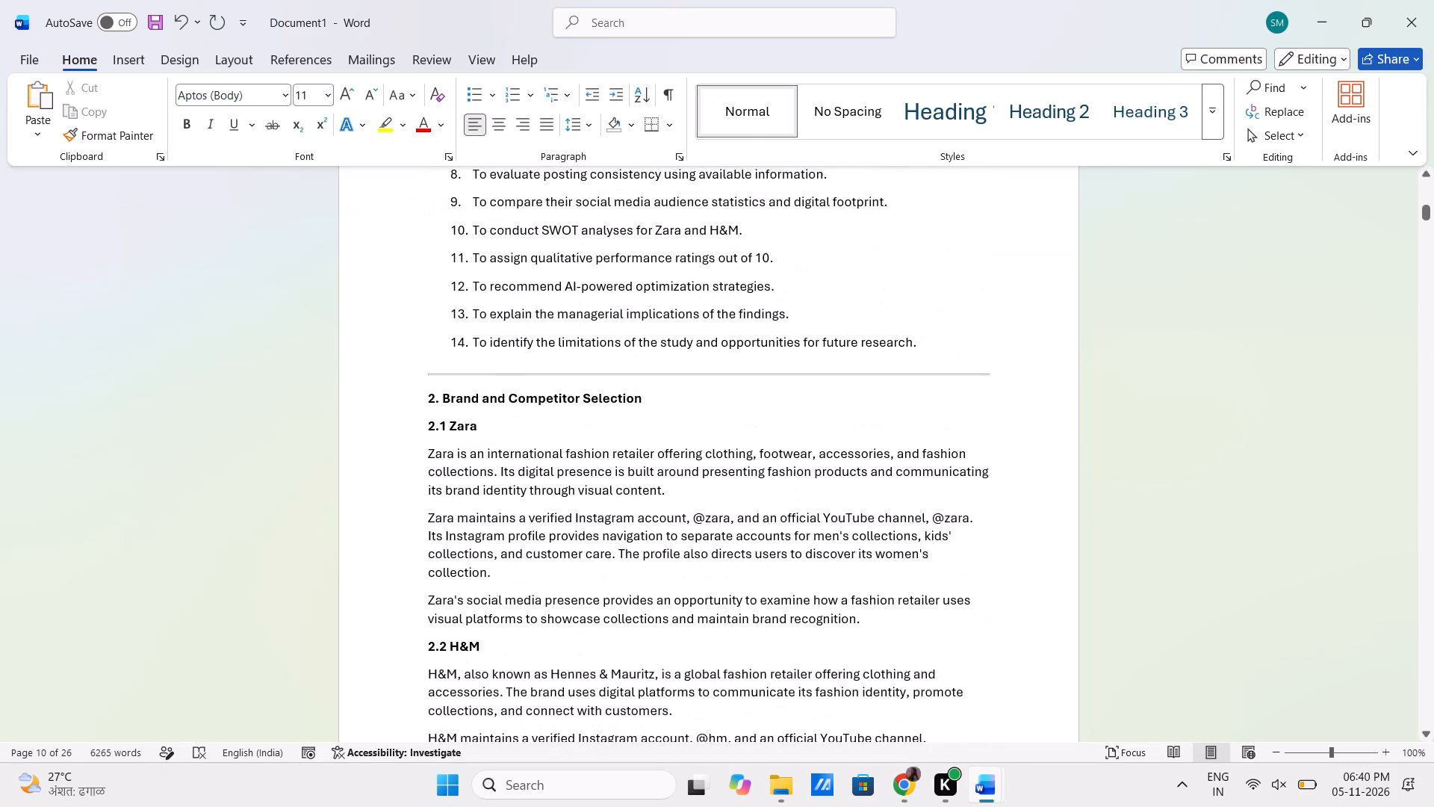
{"action": "scroll", "coordinate": [642, 613], "scroll_direction": "up", "scroll_amount": 1}
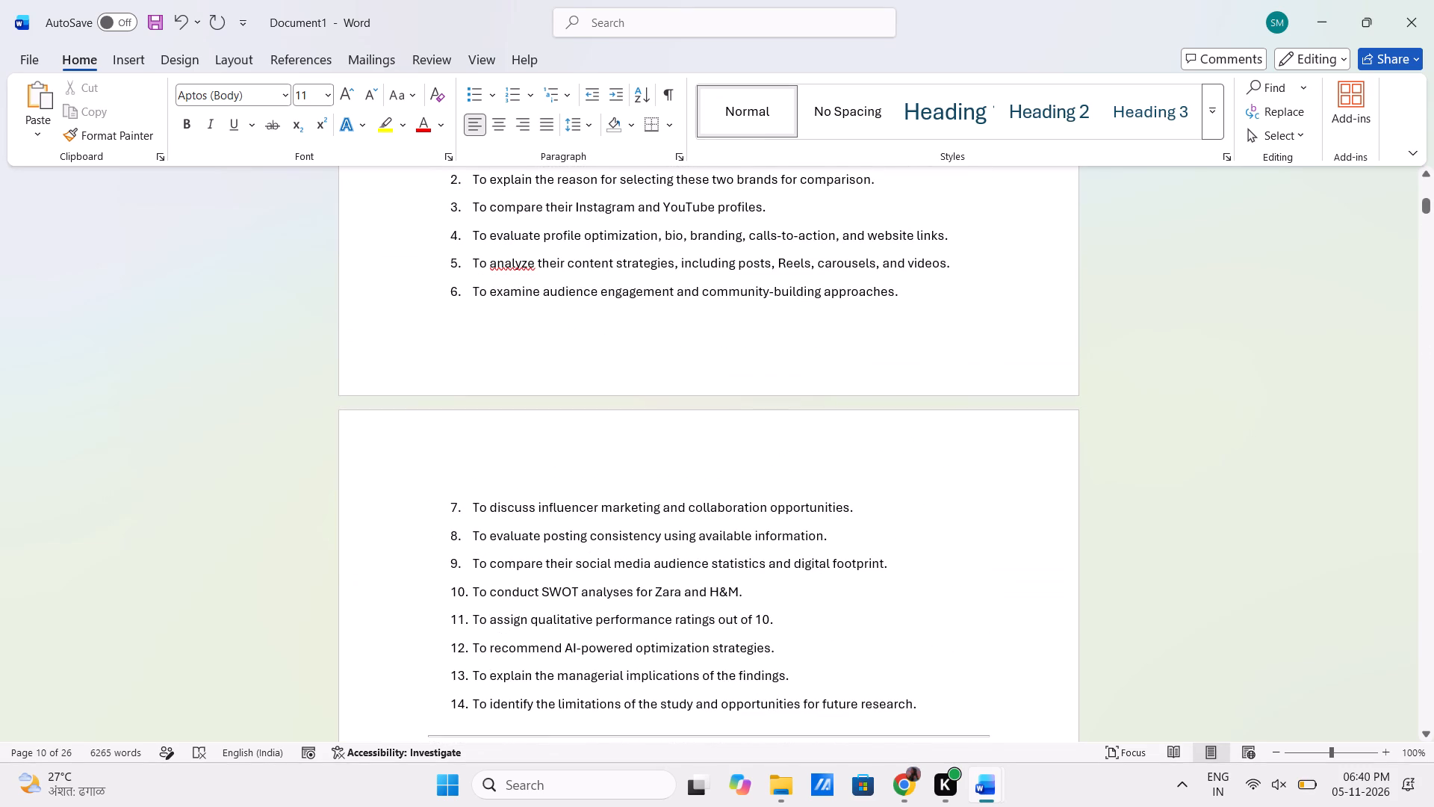
{"action": "left_click", "coordinate": [648, 732]}
{"action": "key", "text": "Delete"}
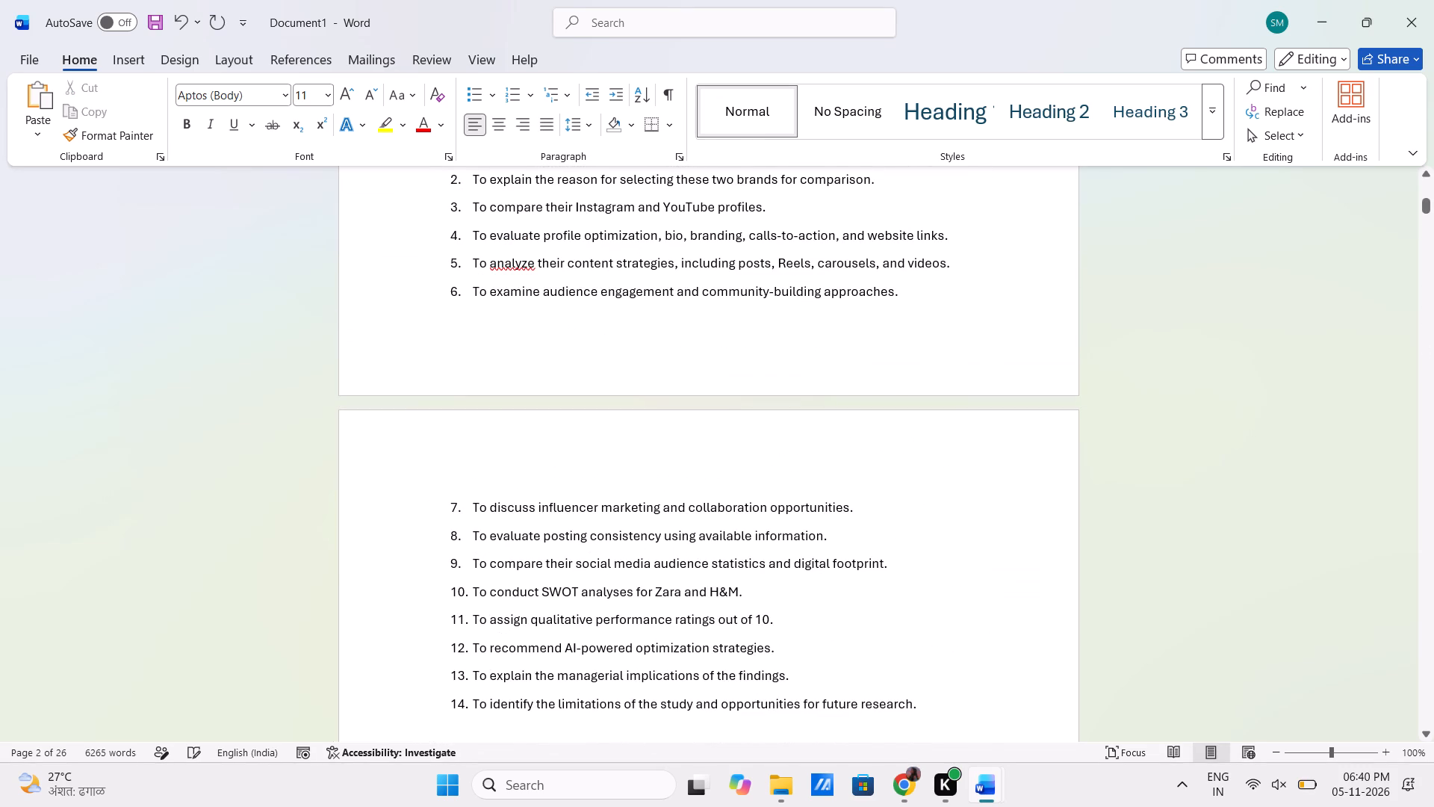
{"action": "scroll", "coordinate": [668, 508], "scroll_direction": "up", "scroll_amount": 3}
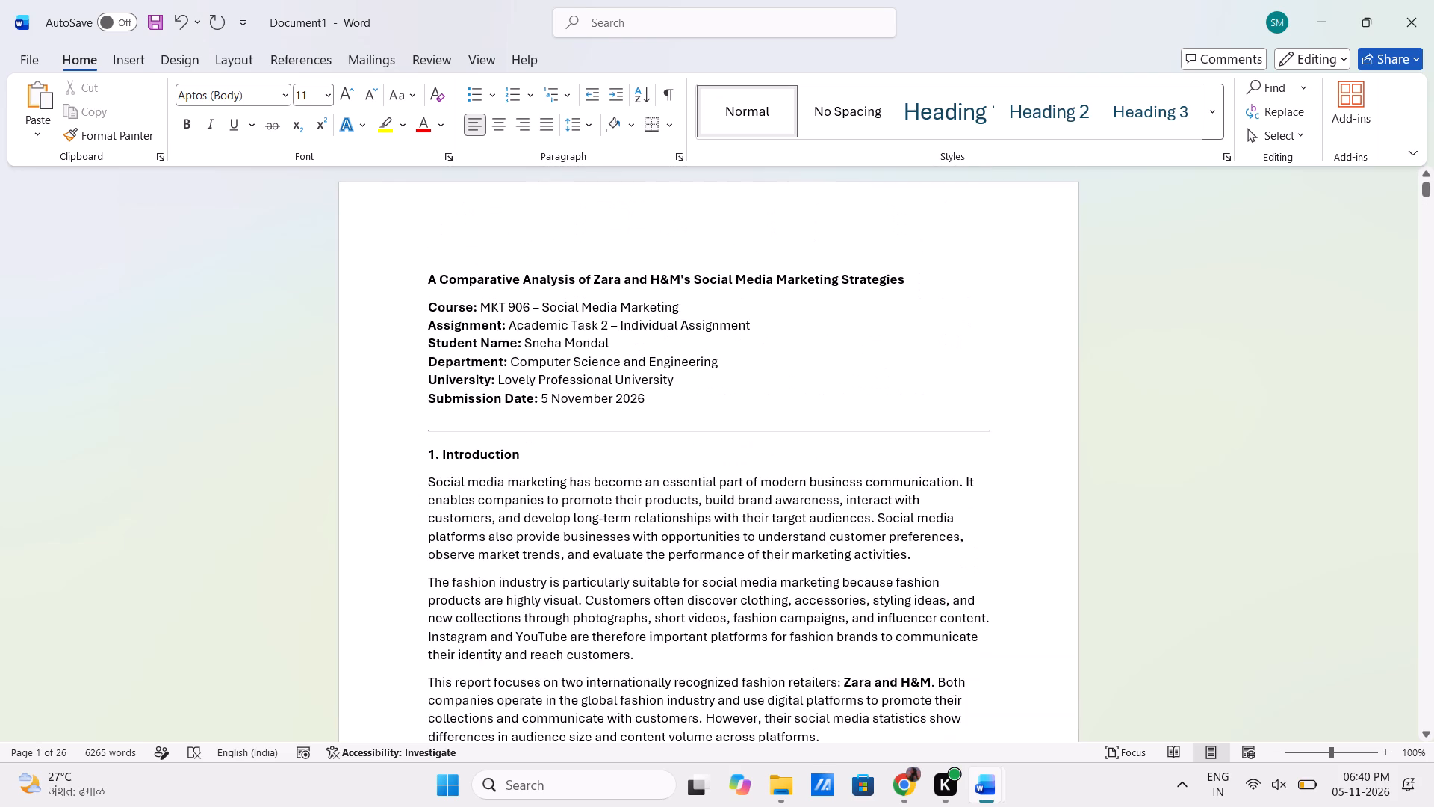
{"action": "left_click", "coordinate": [678, 432]}
{"action": "key", "text": "Delete"}
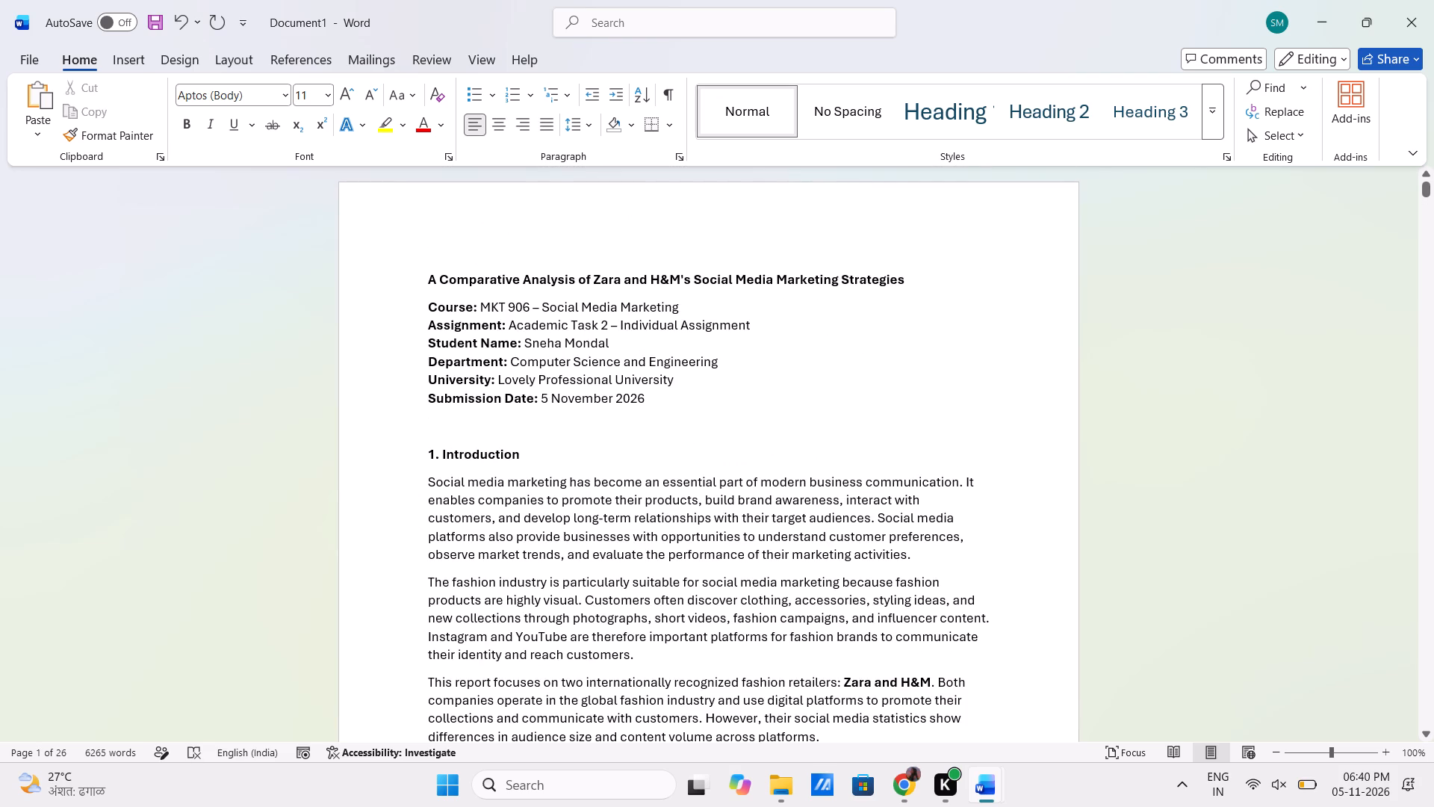
Delete the horizontal divider line above the "5. Platform Analysis – Instagram" heading.
{"action": "left_click_drag", "start_coordinate": [429, 280], "coordinate": [742, 806]}
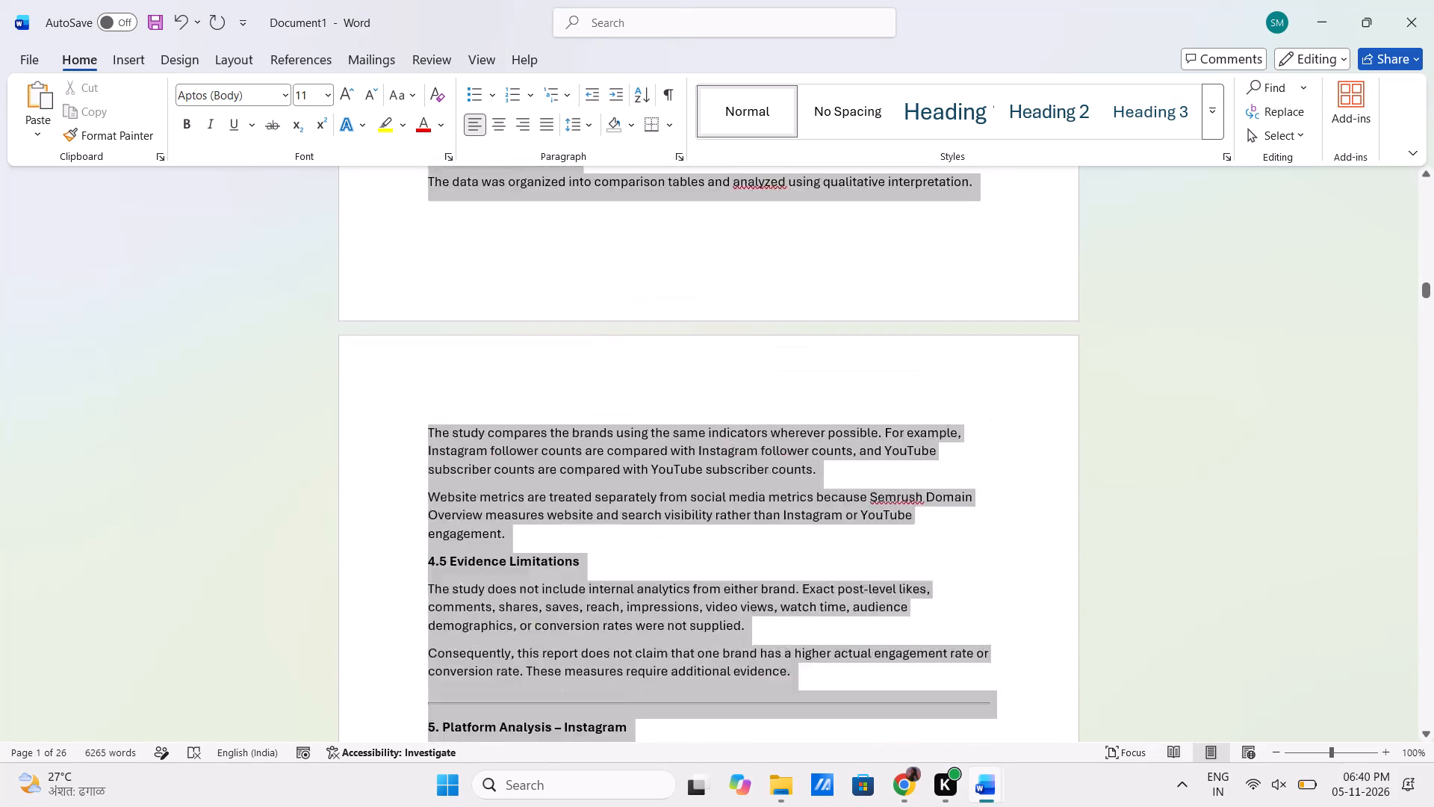
{"action": "left_click_drag", "start_coordinate": [742, 806], "coordinate": [649, 179]}
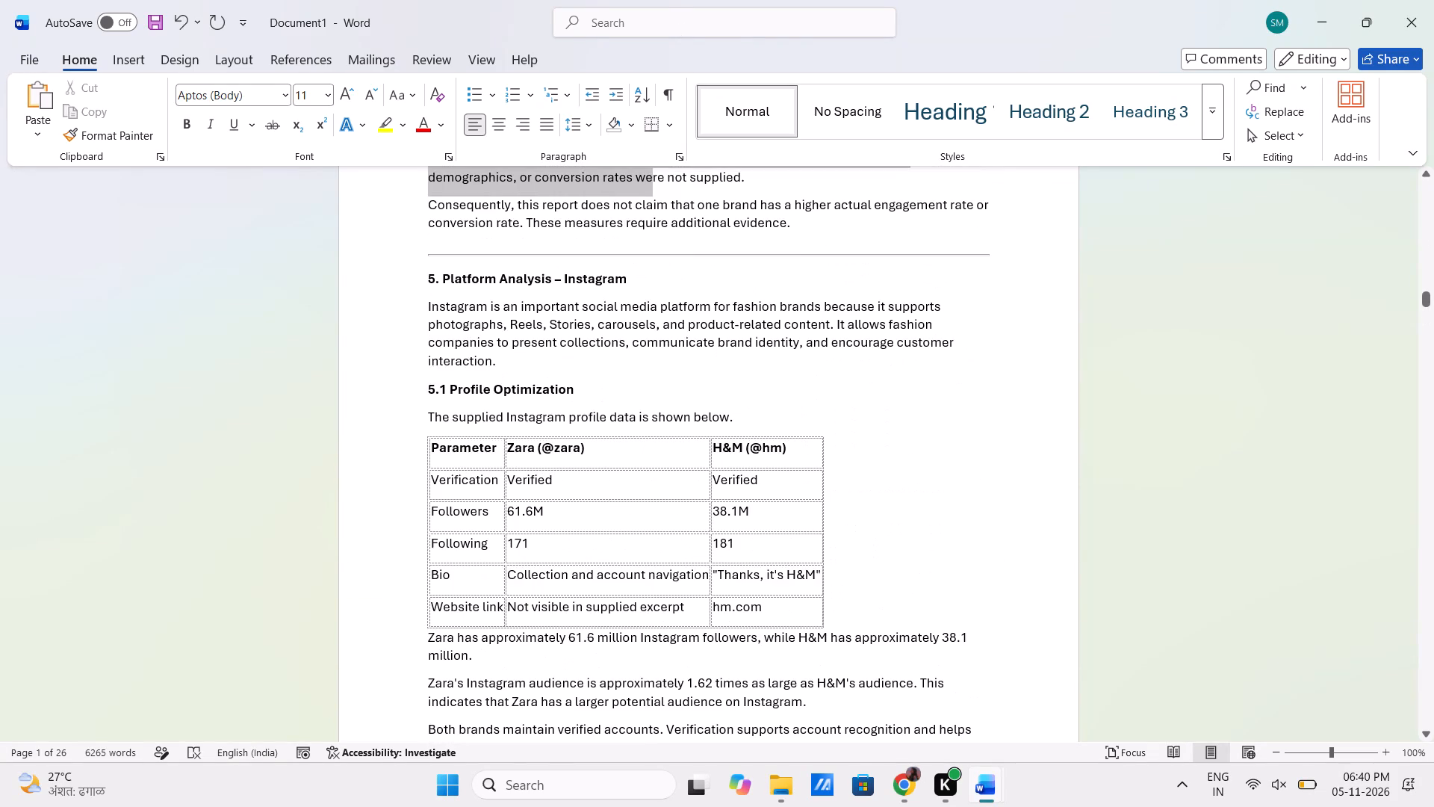
{"action": "left_click_drag", "start_coordinate": [649, 179], "coordinate": [643, 205]}
{"action": "left_click", "coordinate": [649, 252]}
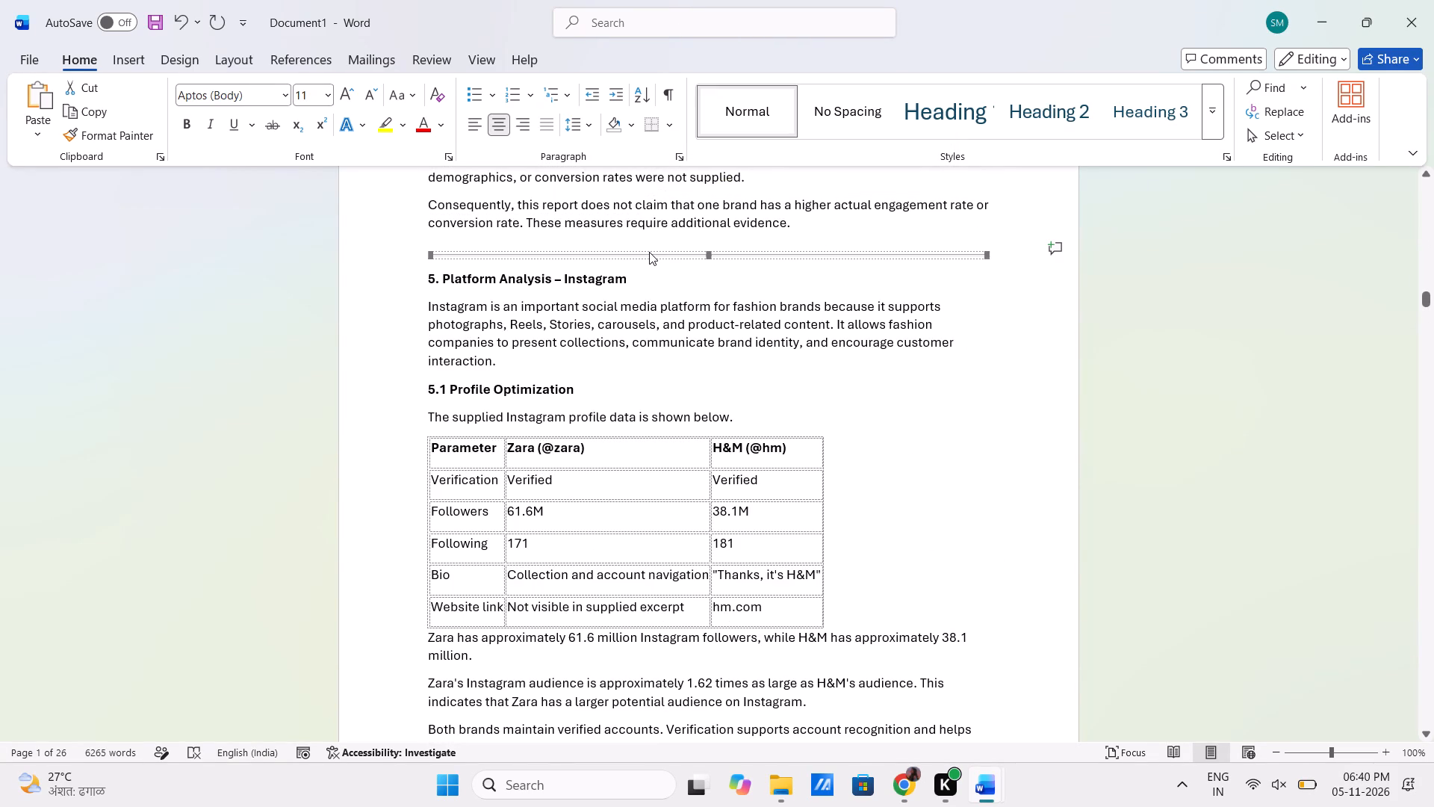
{"action": "key", "text": "Delete"}
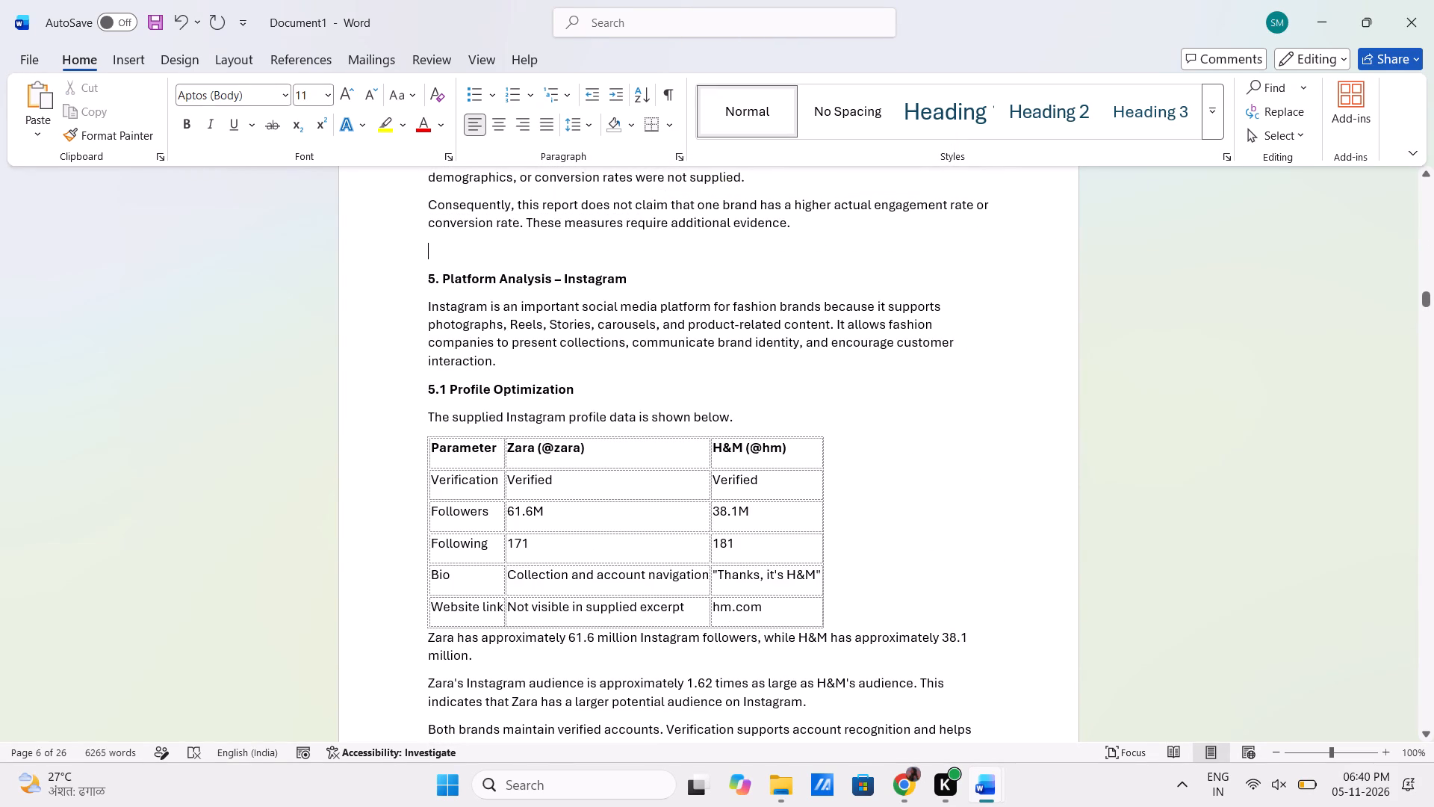
Format the text of the entire report in Times New Roman at font size 11.
{"action": "scroll", "coordinate": [606, 385], "scroll_direction": "down", "scroll_amount": 11}
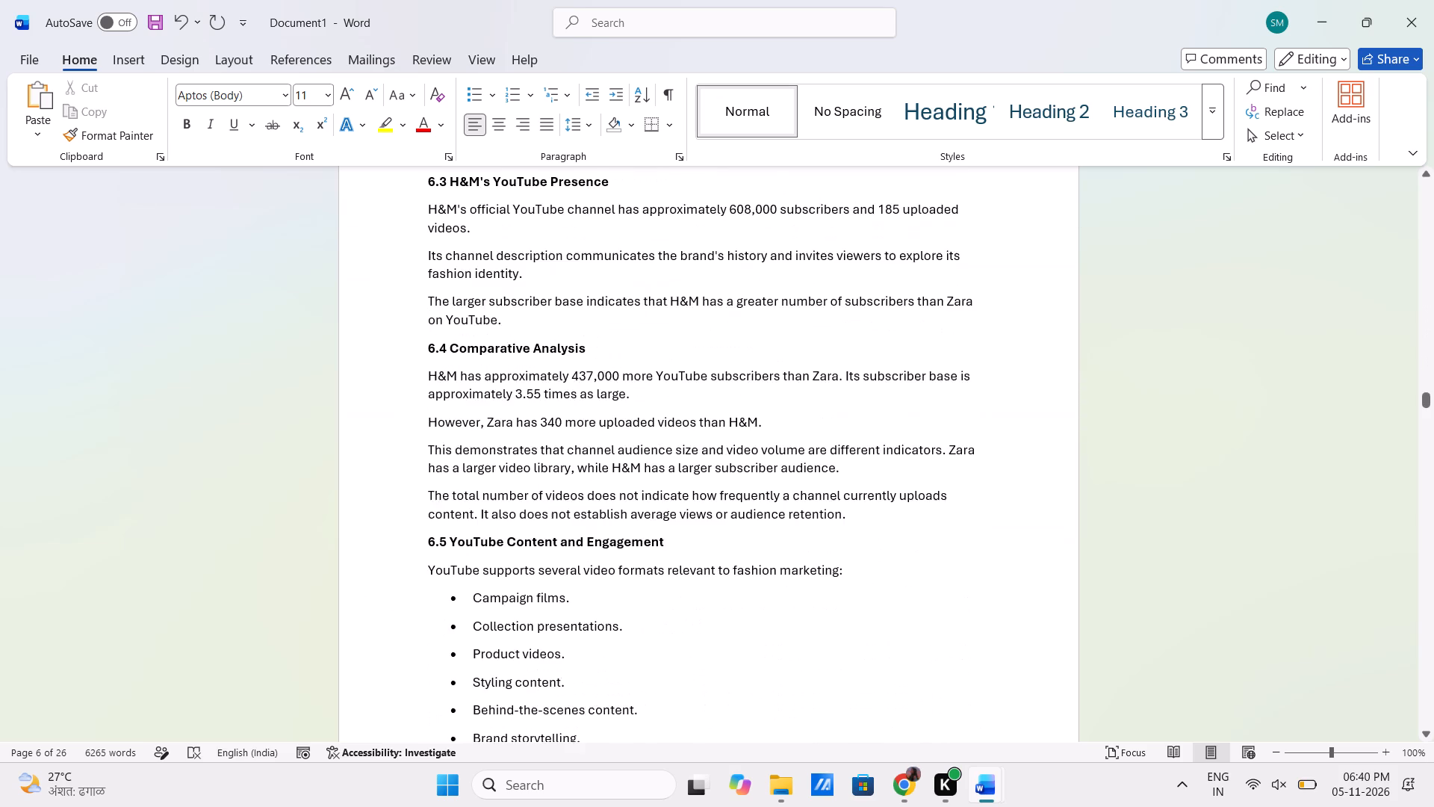
{"action": "scroll", "coordinate": [606, 385], "scroll_direction": "down", "scroll_amount": 8}
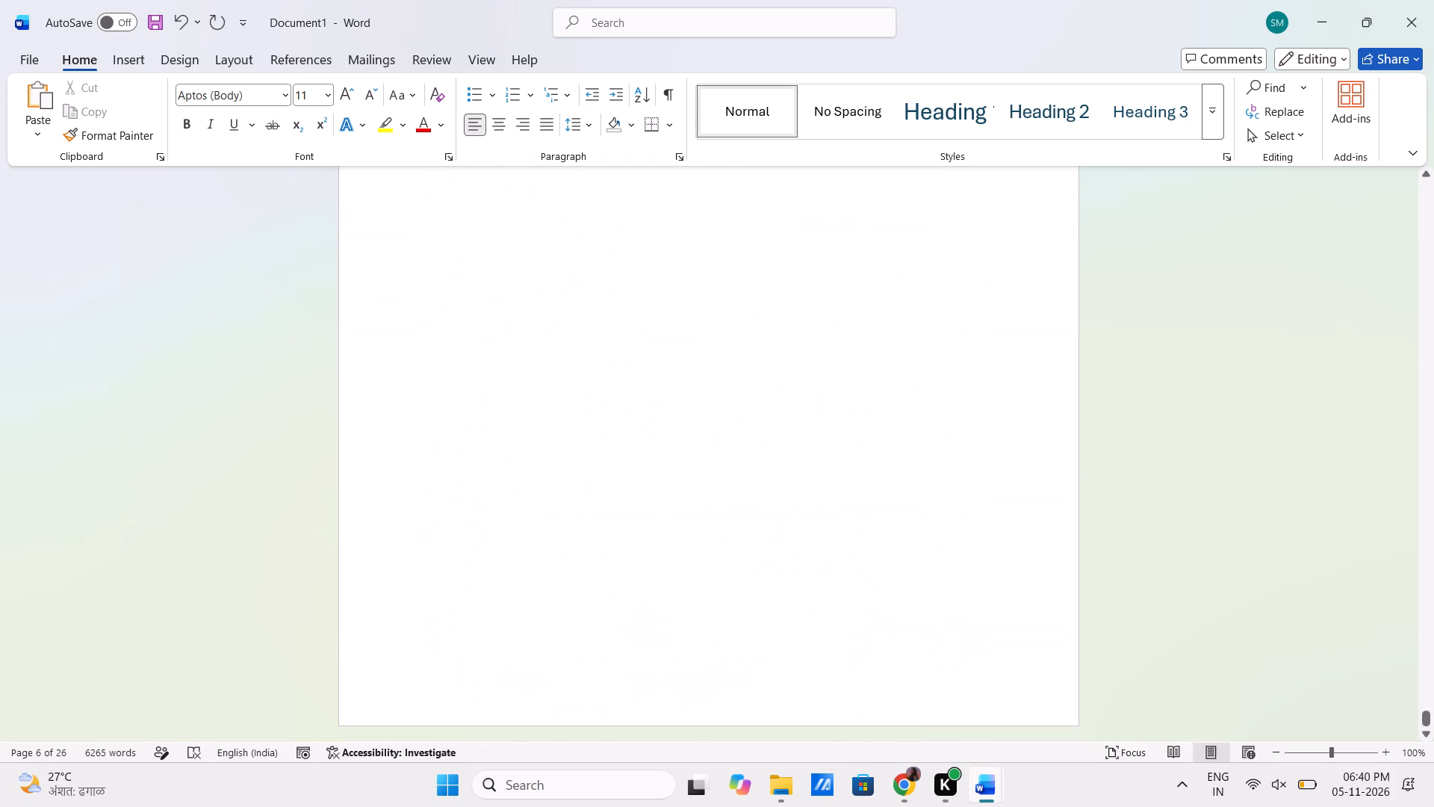
{"action": "scroll", "coordinate": [606, 385], "scroll_direction": "down", "scroll_amount": 3}
{"action": "scroll", "coordinate": [606, 385], "scroll_direction": "up", "scroll_amount": 3}
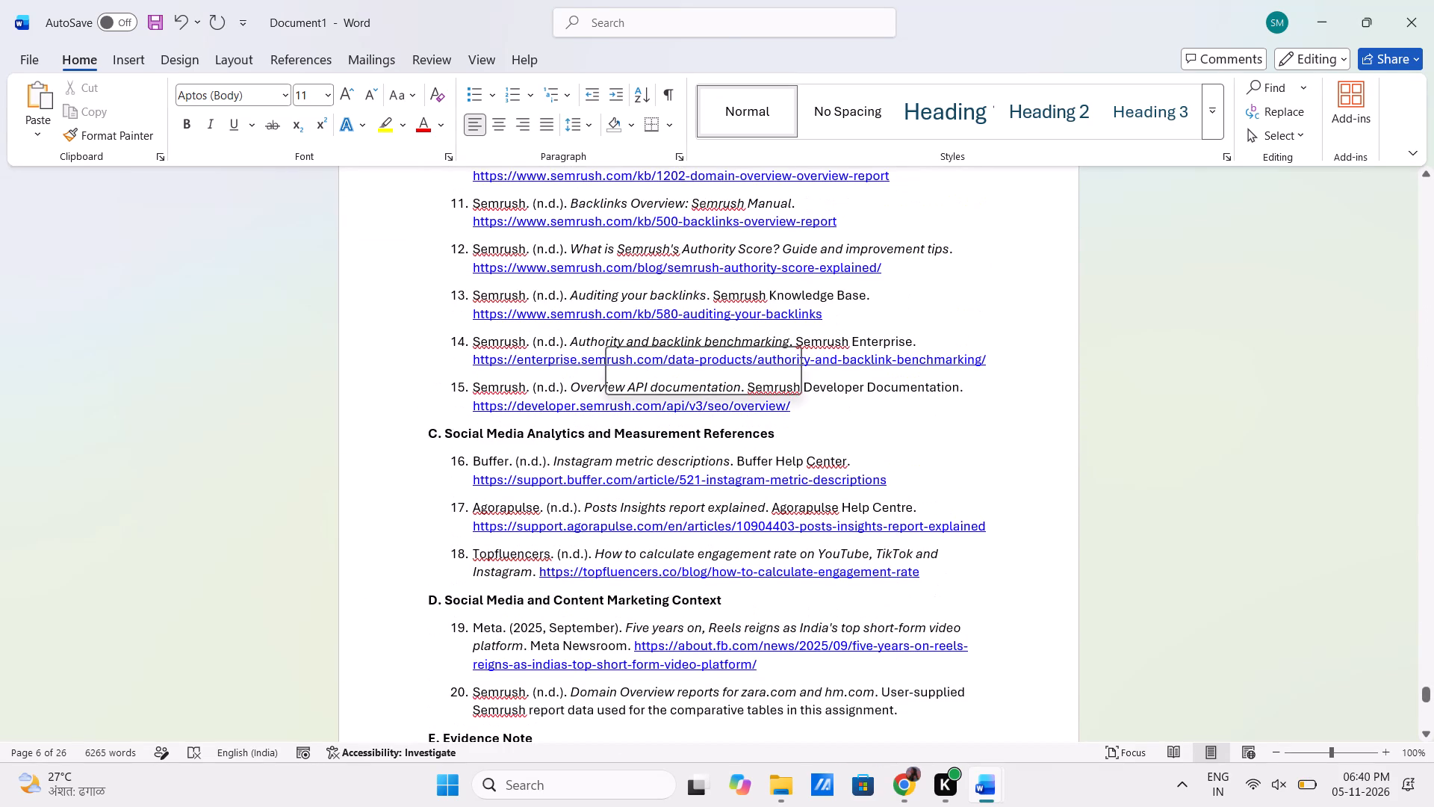
{"action": "left_click", "coordinate": [606, 436]}
{"action": "key", "text": "ctrl+a"}
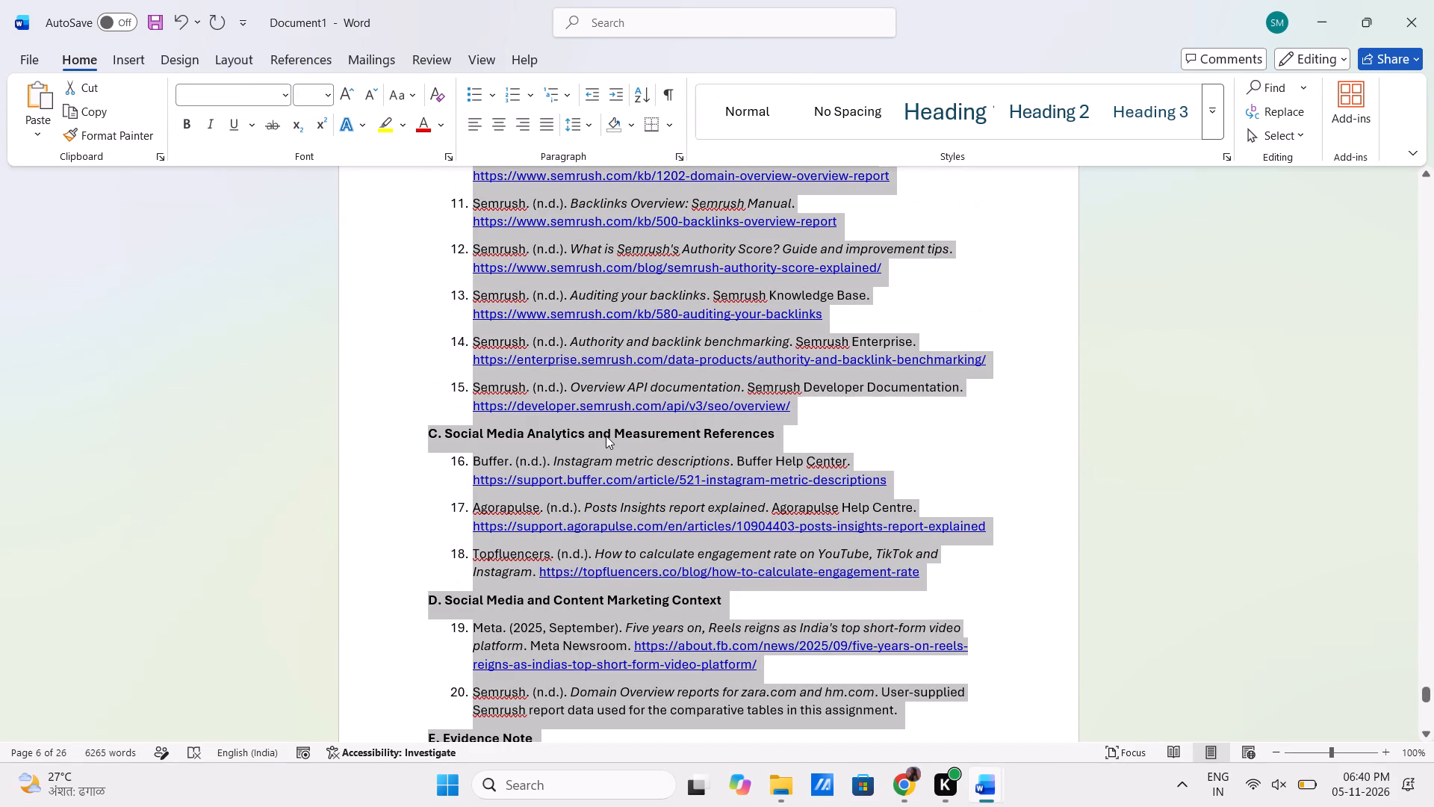
{"action": "left_click", "coordinate": [287, 95]}
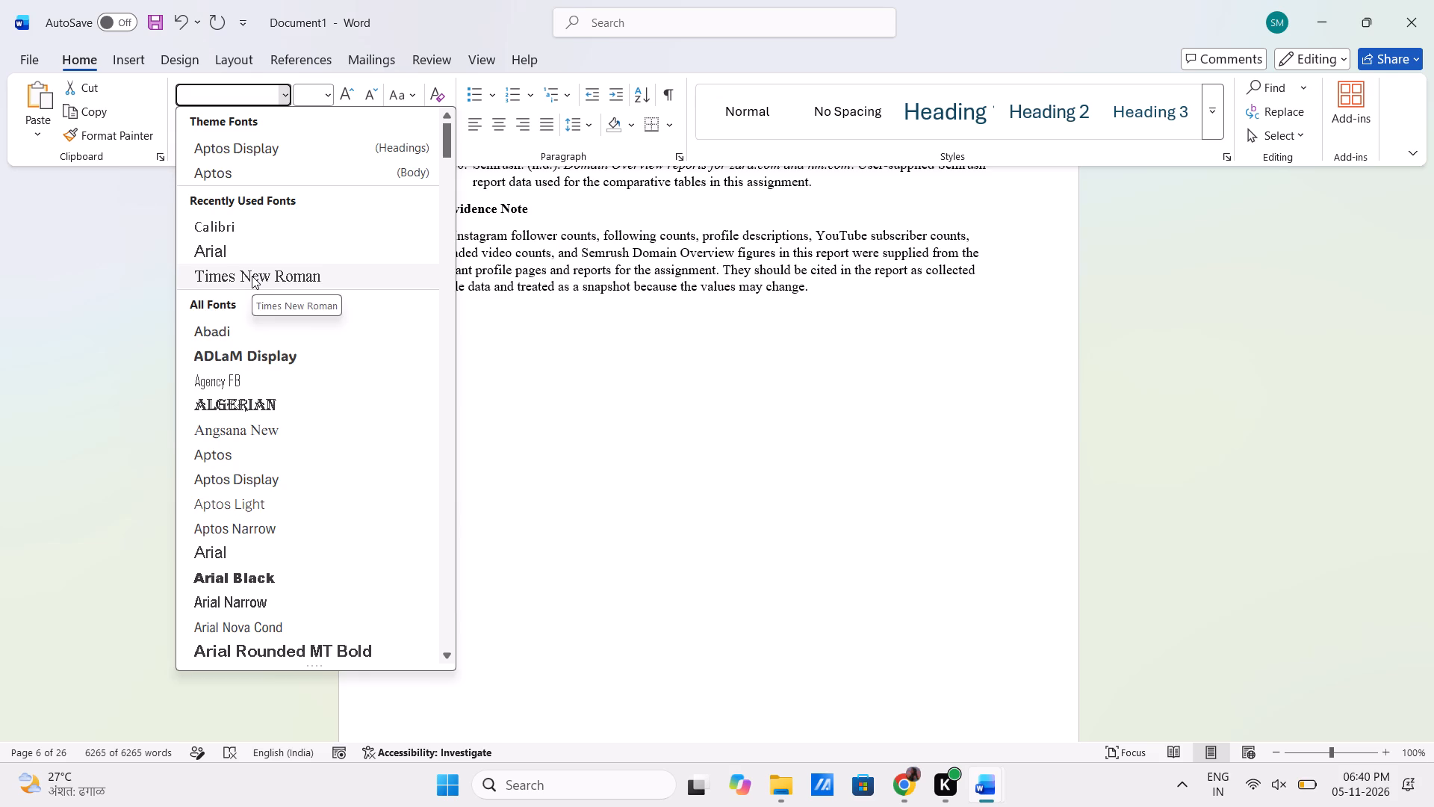
{"action": "left_click", "coordinate": [252, 276]}
{"action": "left_click", "coordinate": [326, 93]}
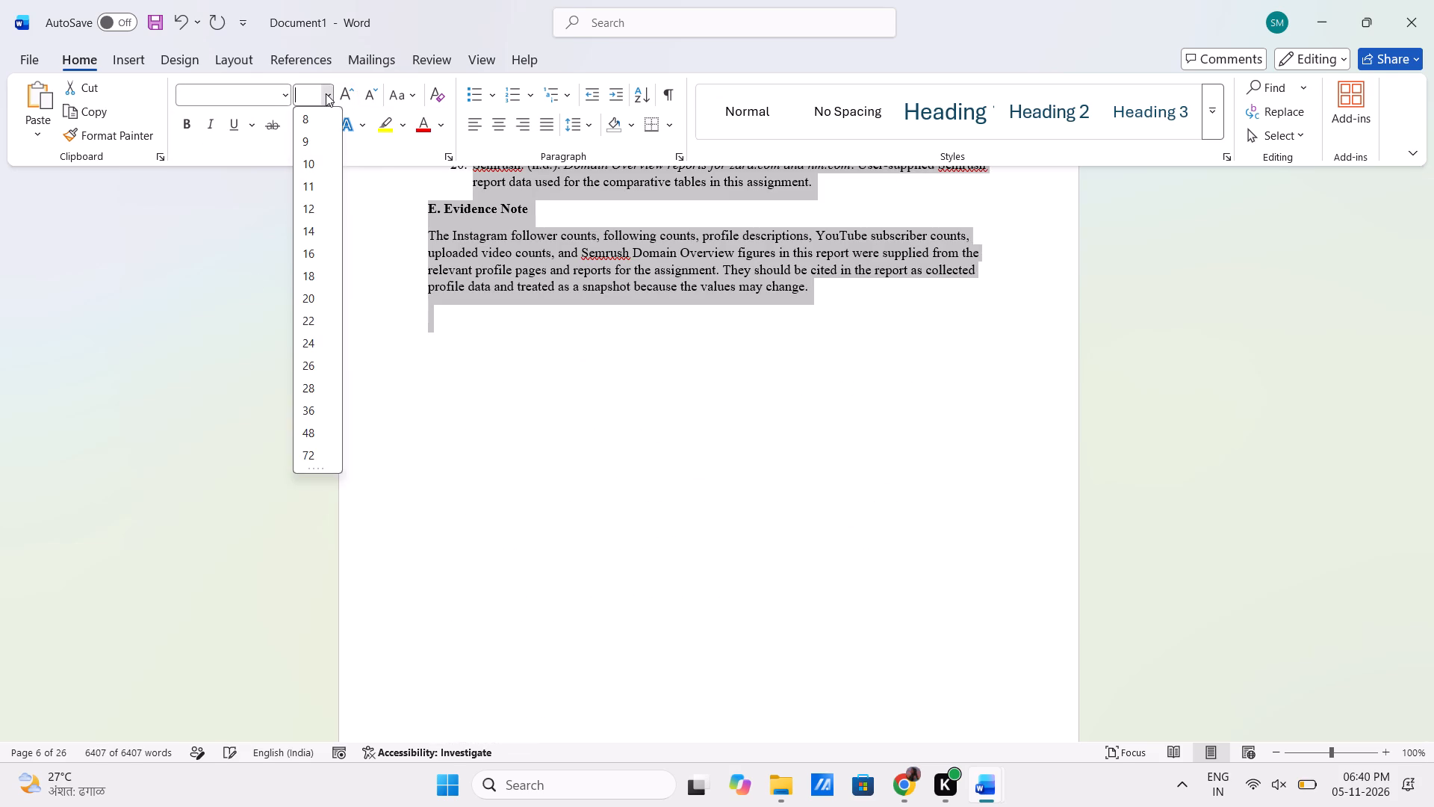
{"action": "left_click", "coordinate": [313, 193]}
{"action": "left_click", "coordinate": [541, 340]}
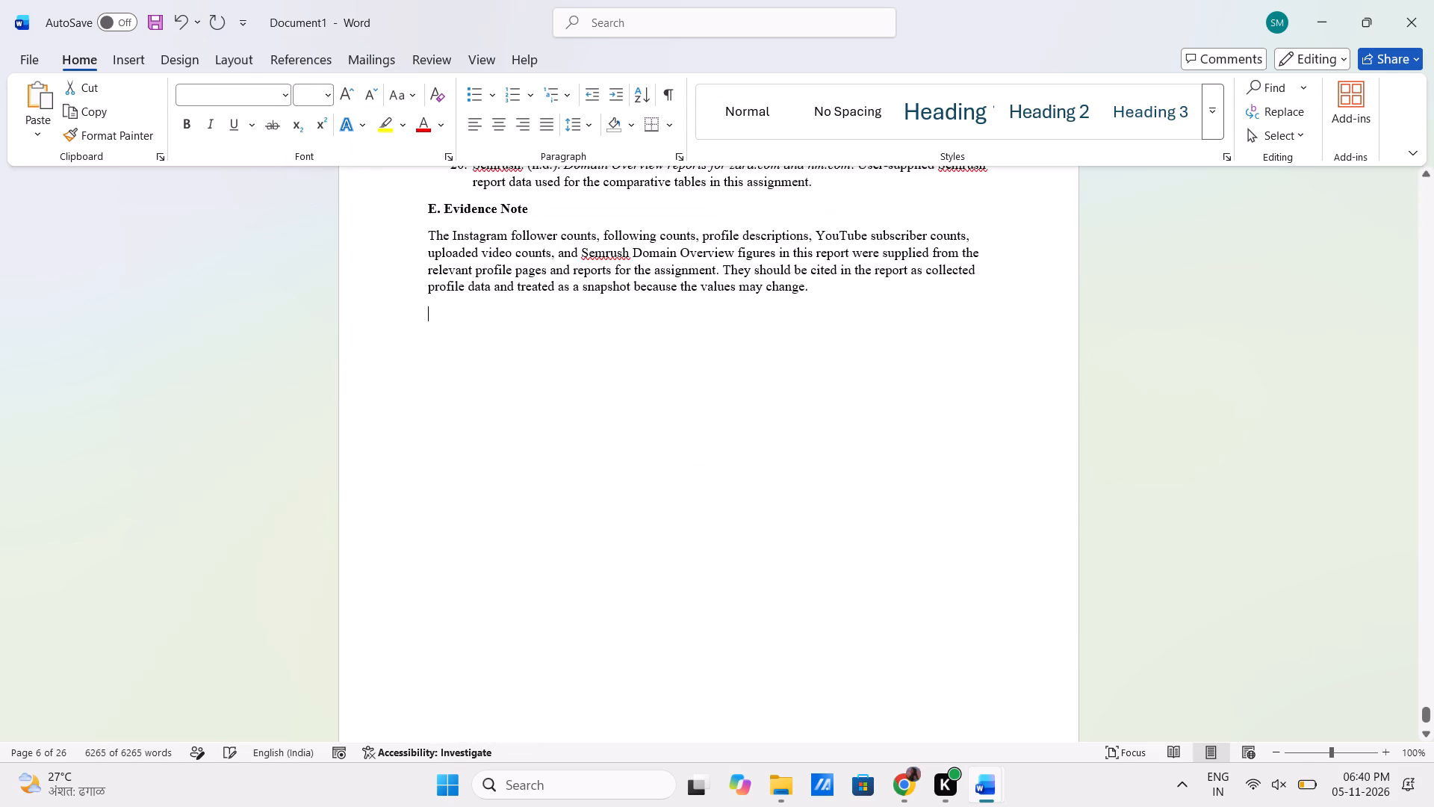
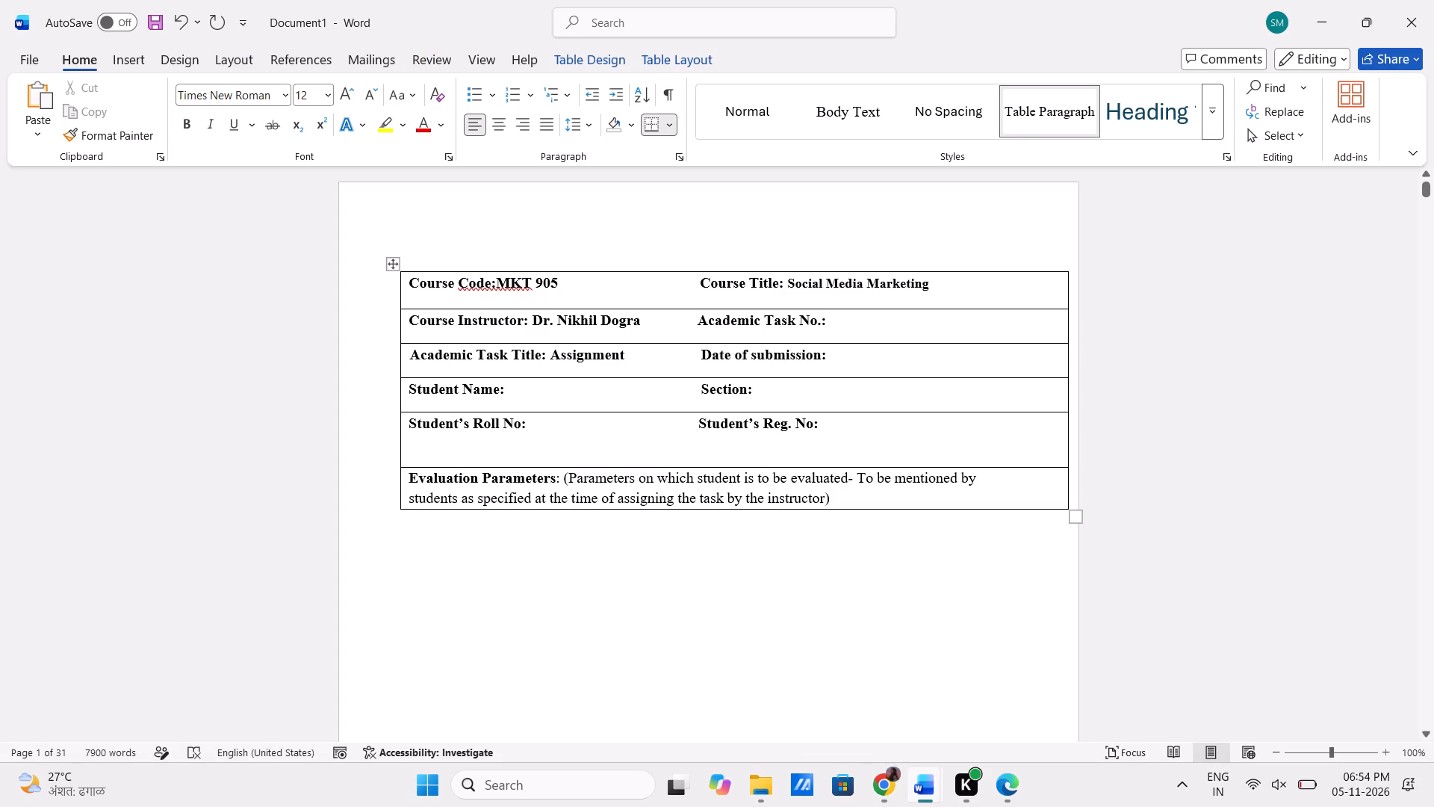
{"action": "left_click", "coordinate": [848, 321]}
{"action": "key", "text": "ctrl+v"}
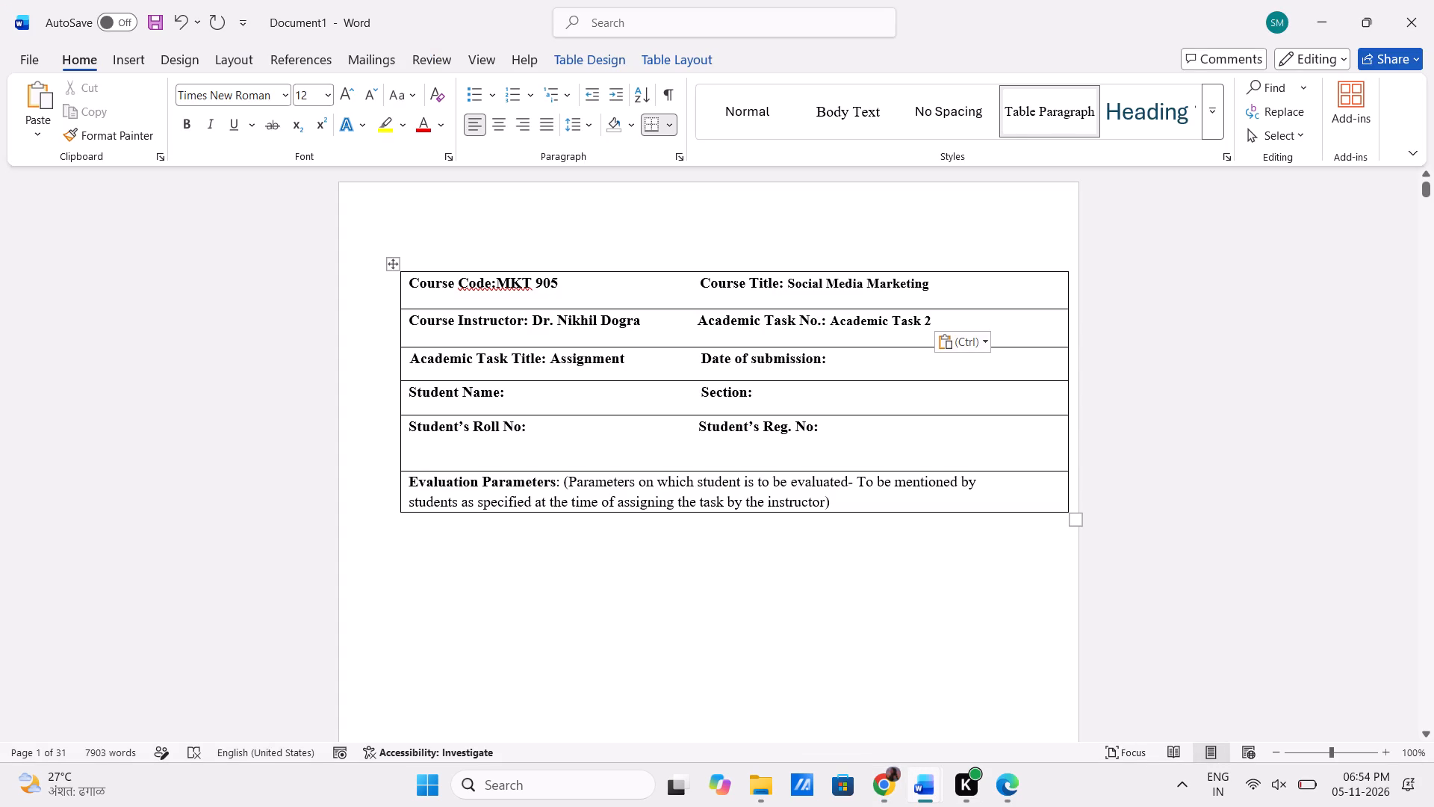
Add a space after the Student Name label in the cover table.
{"action": "left_click", "coordinate": [524, 388]}
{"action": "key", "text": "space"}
Delete the extra blank lines above the Learning Outcomes heading, keeping the heading at the start of its own page.
{"action": "scroll", "coordinate": [698, 525], "scroll_direction": "down", "scroll_amount": 4}
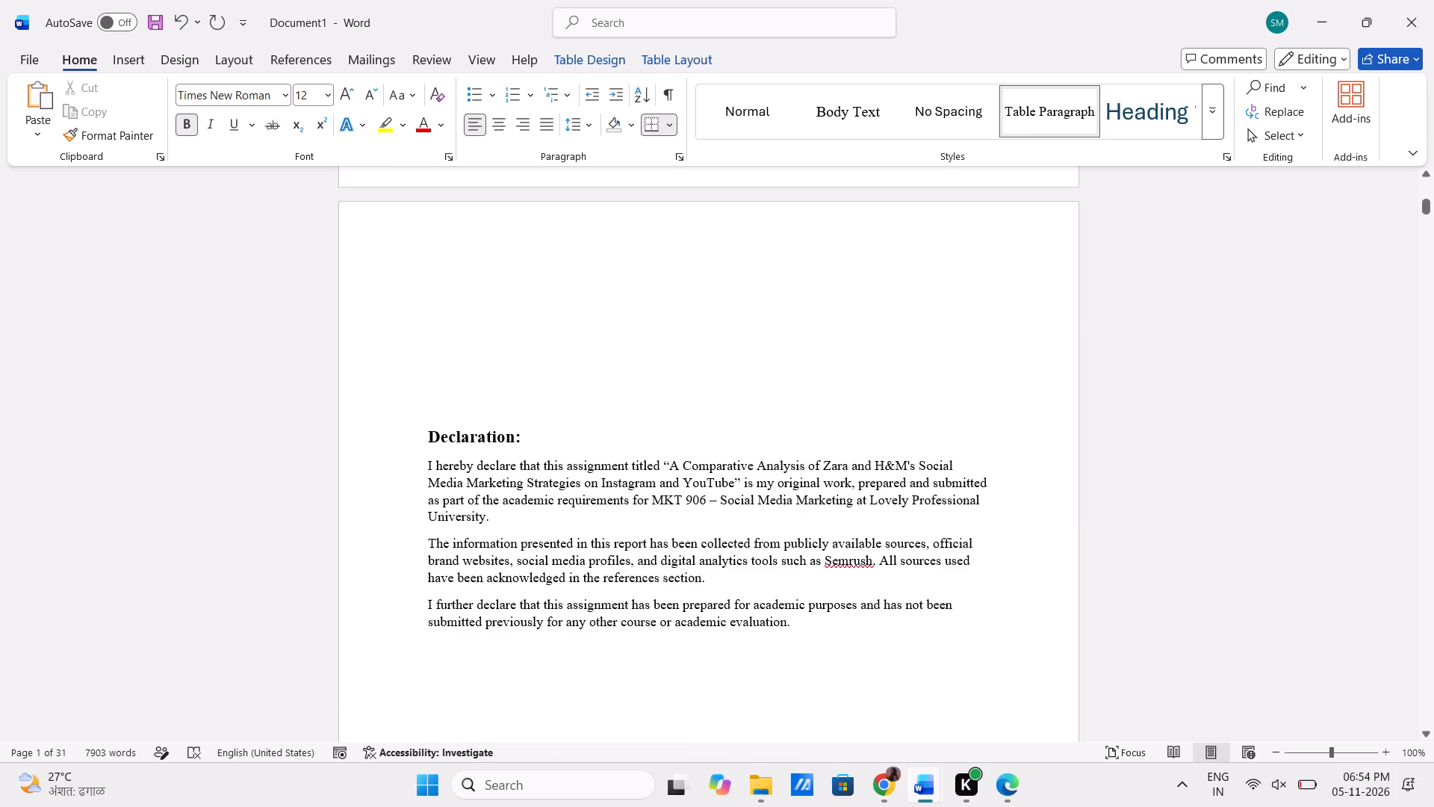
{"action": "scroll", "coordinate": [698, 525], "scroll_direction": "down", "scroll_amount": 4}
{"action": "scroll", "coordinate": [698, 525], "scroll_direction": "up", "scroll_amount": 3}
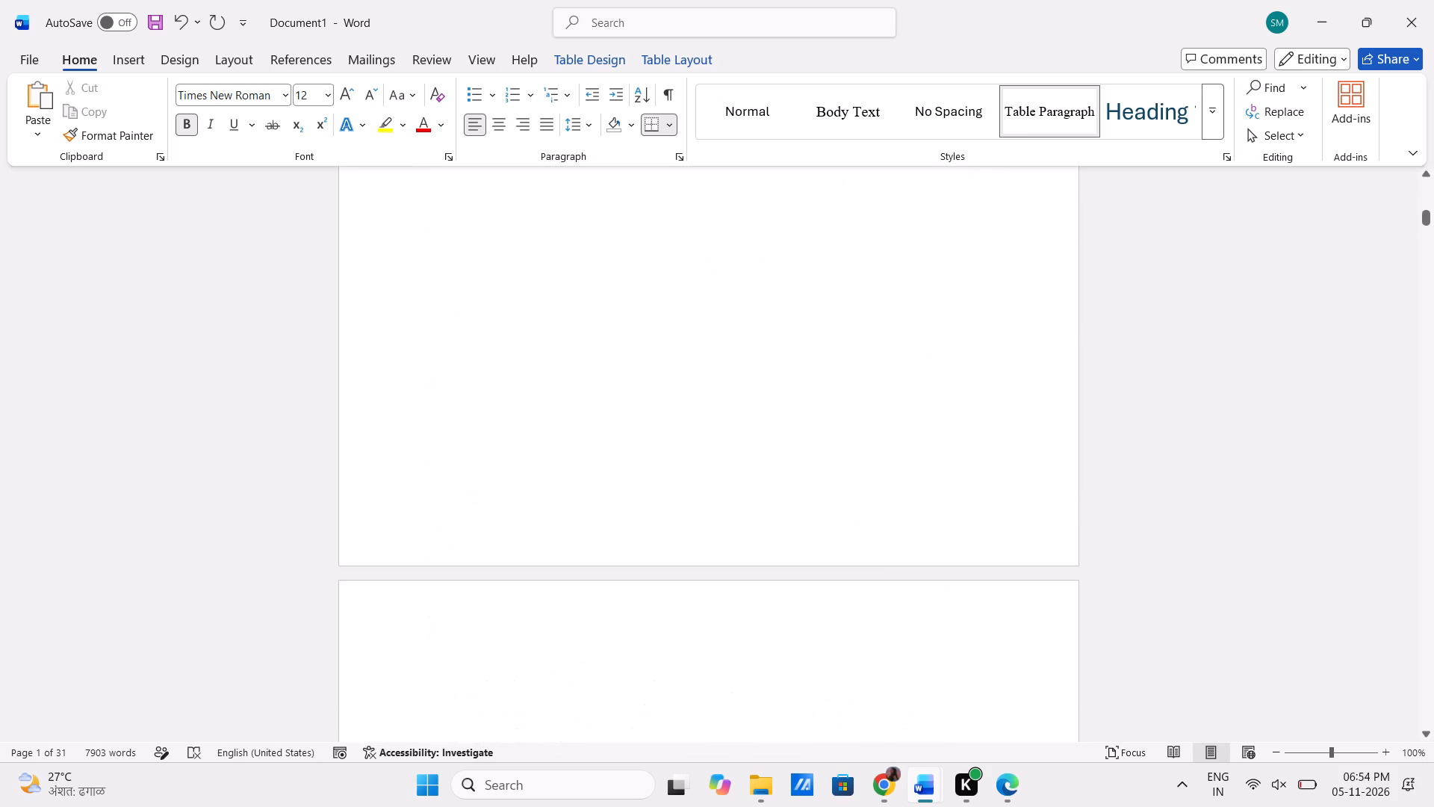
{"action": "scroll", "coordinate": [698, 525], "scroll_direction": "up", "scroll_amount": 1}
{"action": "scroll", "coordinate": [698, 525], "scroll_direction": "down", "scroll_amount": 1}
{"action": "left_click", "coordinate": [504, 483]}
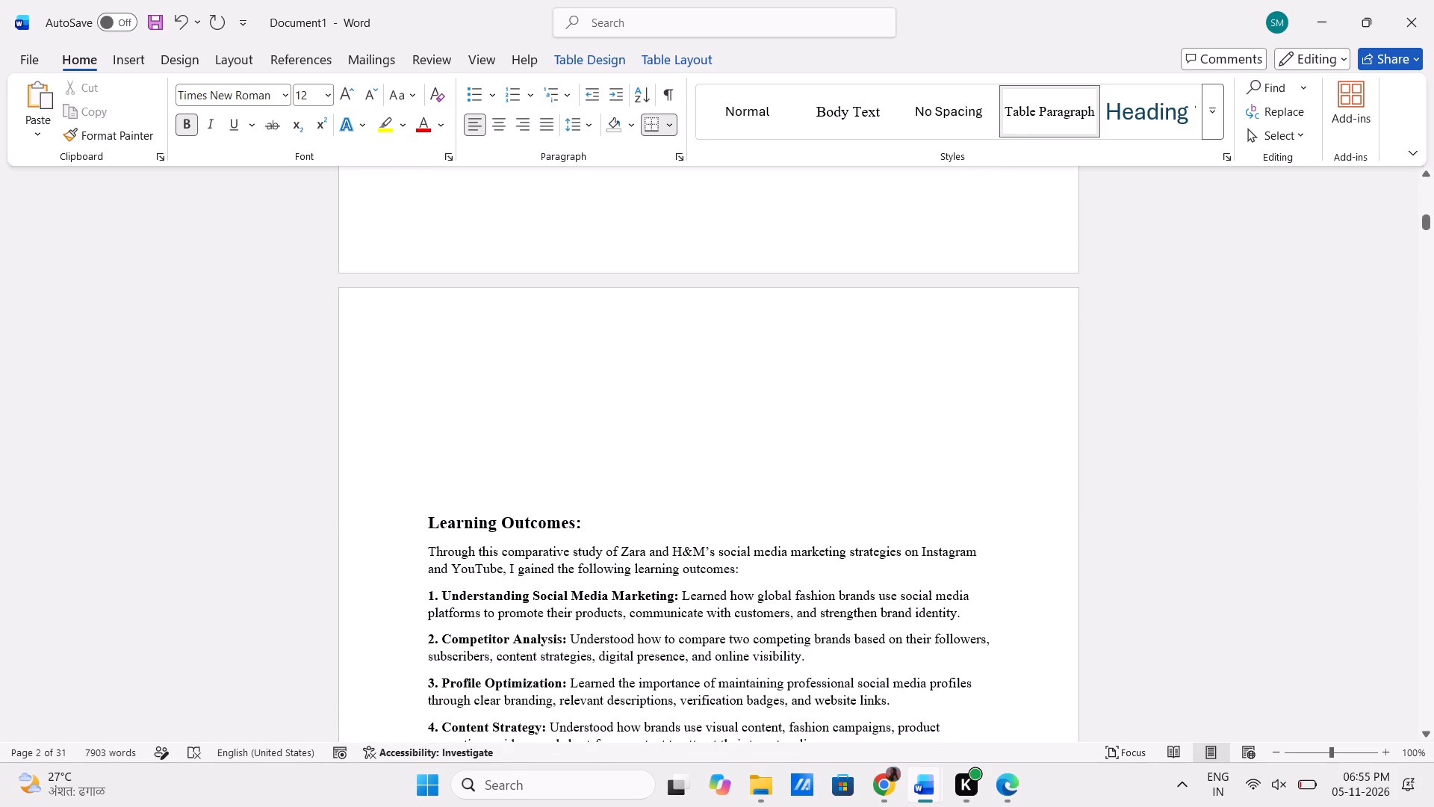
{"action": "key", "text": "Down"}
{"action": "key", "text": "BackSpace"}
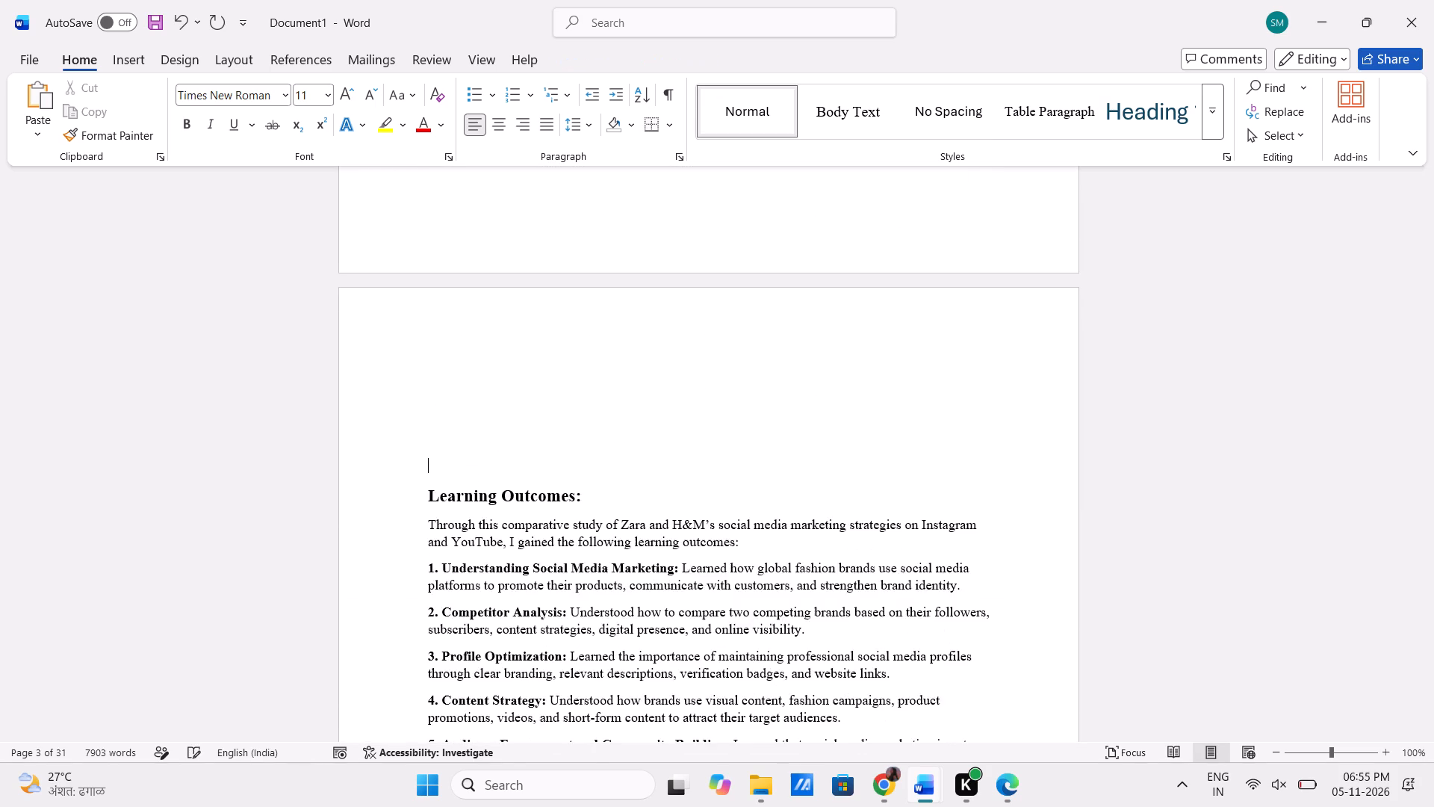
{"action": "key", "text": "BackSpace"}
{"action": "key", "text": "BackSpace"}
{"action": "key", "text": "BackSpace"}
{"action": "key", "text": "BackSpace"}
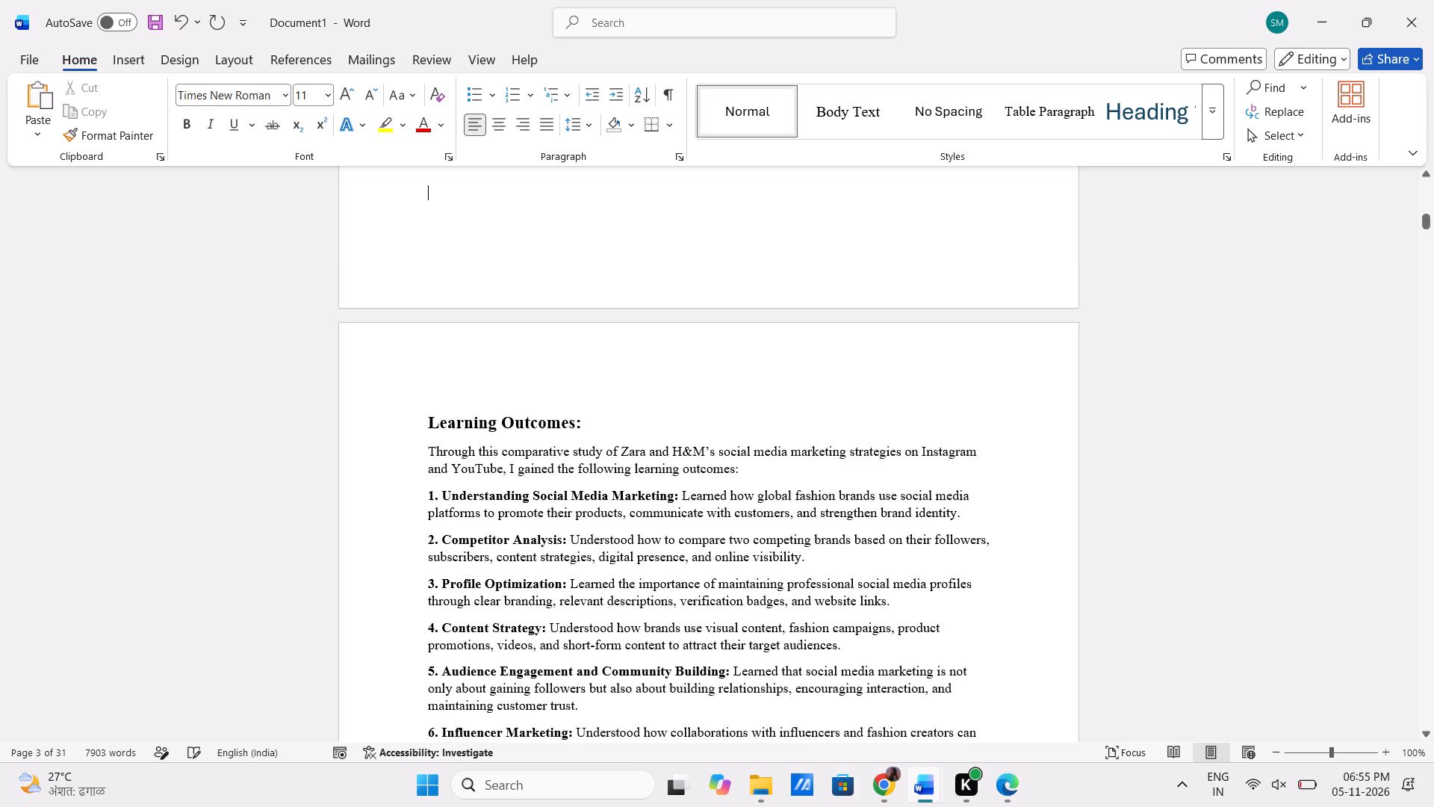
{"action": "key", "text": "BackSpace"}
{"action": "key", "text": "Return"}
Delete the extra blank lines above the Declaration heading, keeping the heading at the start of its own page.
{"action": "scroll", "coordinate": [504, 483], "scroll_direction": "up", "scroll_amount": 3}
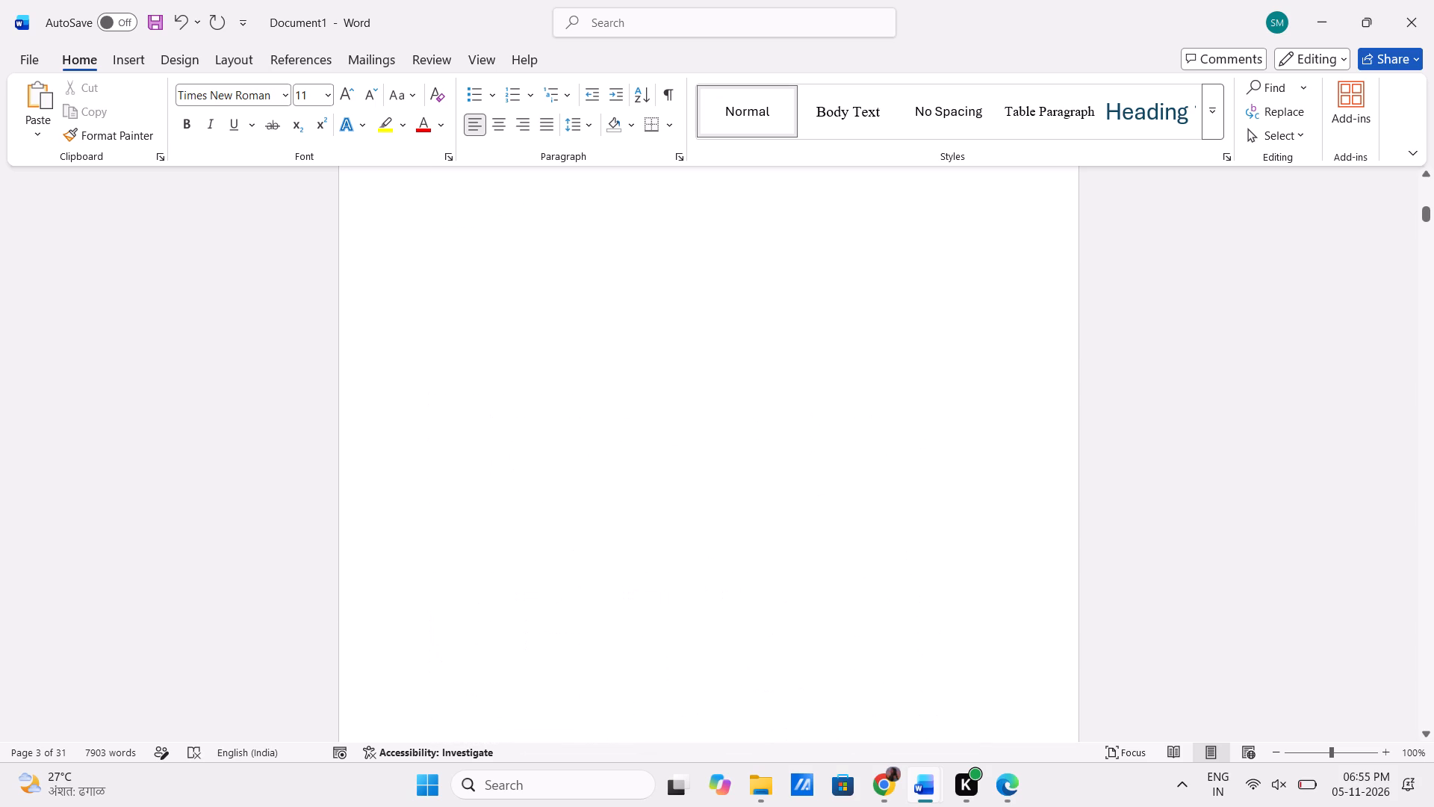
{"action": "scroll", "coordinate": [504, 483], "scroll_direction": "up", "scroll_amount": 3}
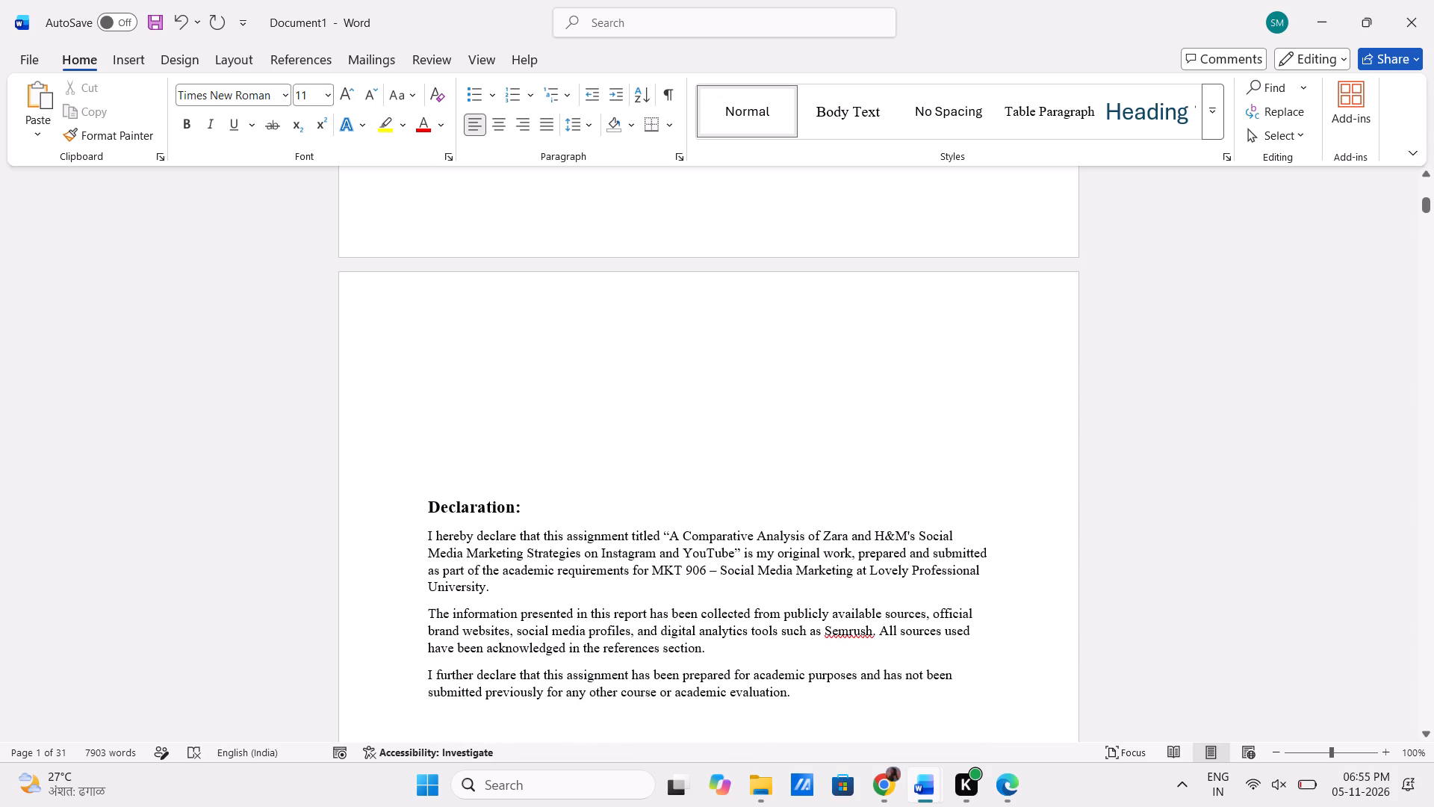
{"action": "left_click", "coordinate": [430, 460]}
{"action": "key", "text": "Down"}
{"action": "key", "text": "Down"}
{"action": "key", "text": "BackSpace"}
{"action": "key", "text": "BackSpace"}
{"action": "key", "text": "BackSpace"}
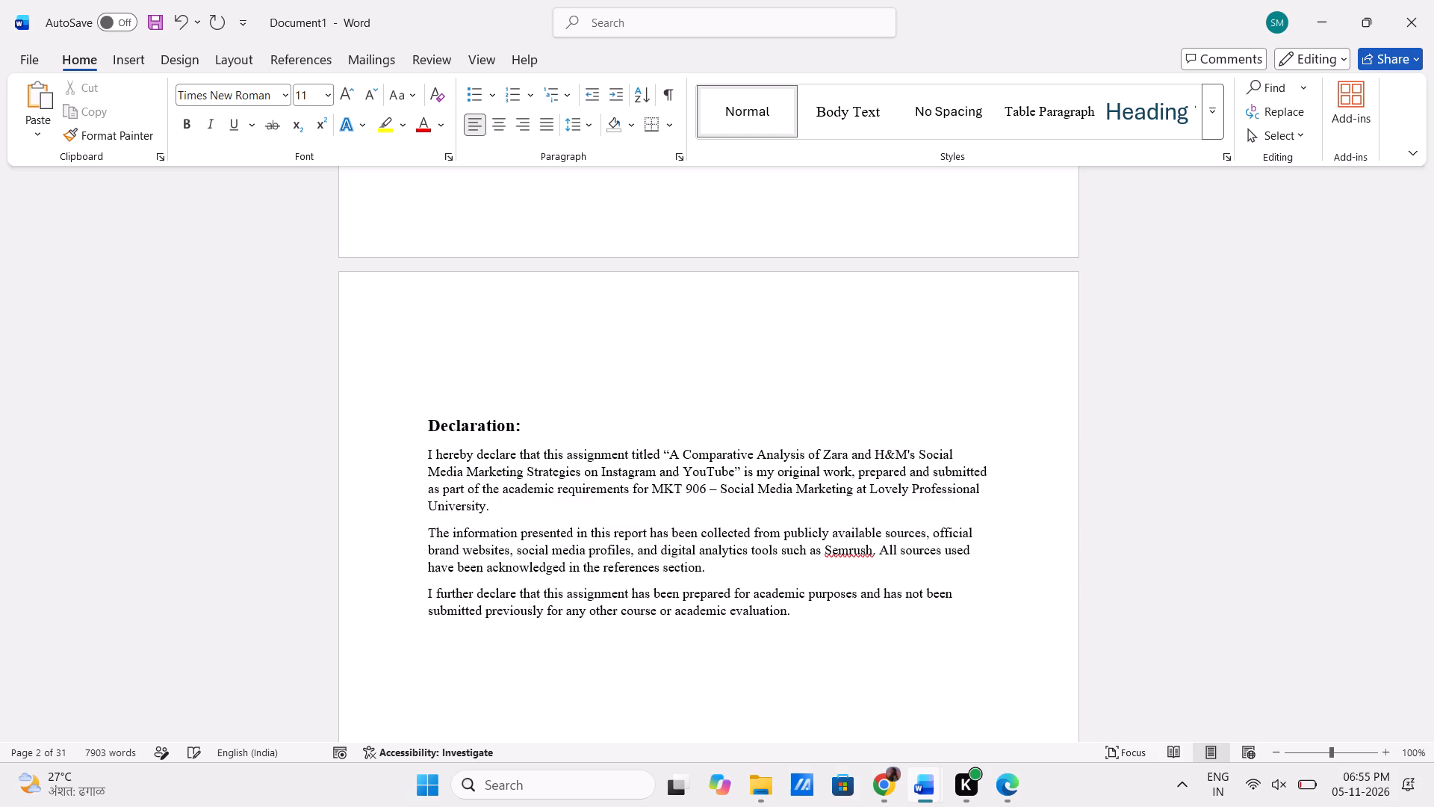
{"action": "key", "text": "BackSpace"}
{"action": "key", "text": "BackSpace"}
{"action": "key", "text": "BackSpace"}
{"action": "key", "text": "Return"}
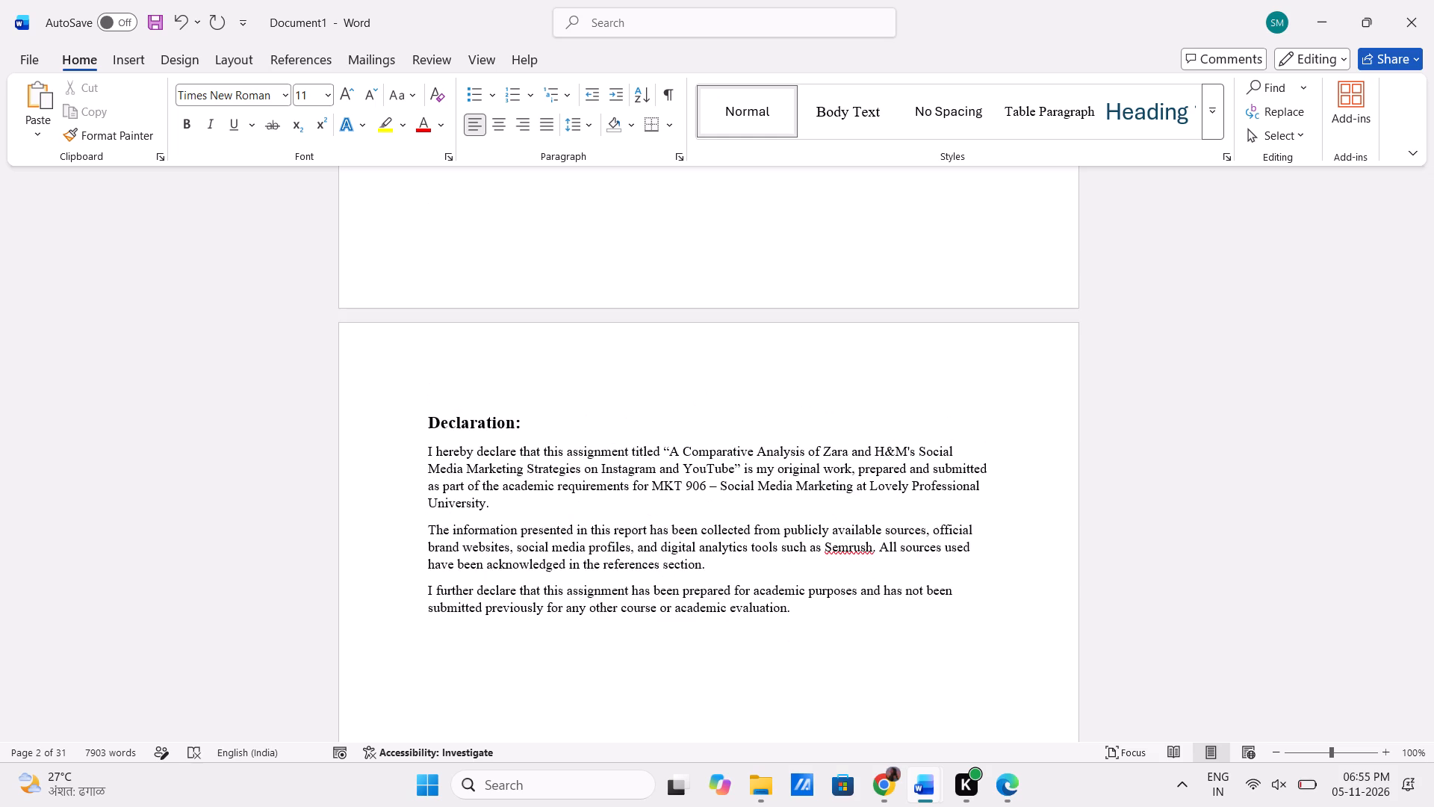
Replace "Assignment" after Academic Task Title in the cover table with "Zara and H&M".
{"action": "scroll", "coordinate": [430, 460], "scroll_direction": "up", "scroll_amount": 4}
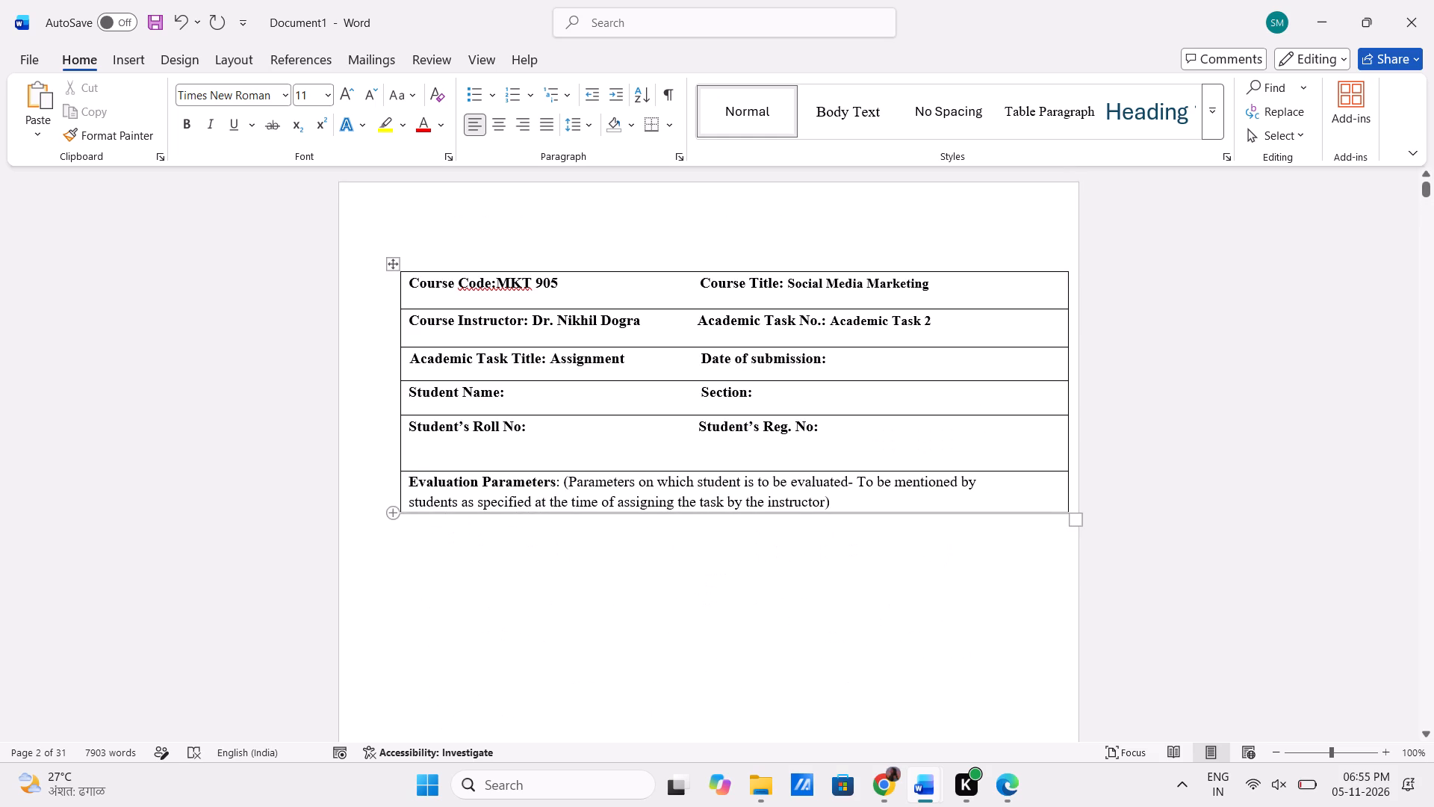
{"action": "left_click", "coordinate": [624, 356]}
{"action": "key", "text": "BackSpace"}
{"action": "key", "text": "BackSpace"}
{"action": "key", "text": "BackSpace"}
{"action": "key", "text": "BackSpace"}
{"action": "key", "text": "BackSpace"}
{"action": "key", "text": "BackSpace"}
{"action": "key", "text": "BackSpace"}
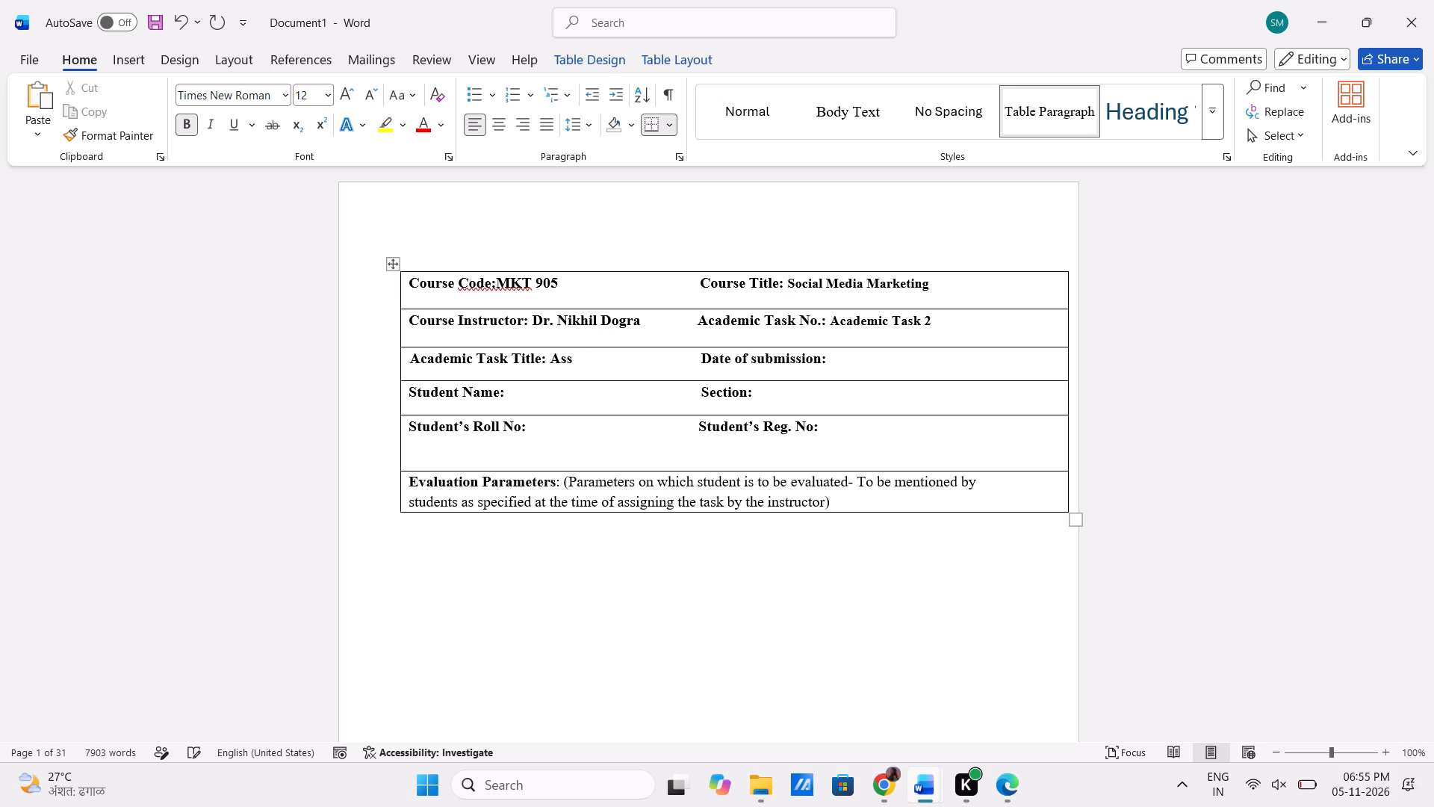
{"action": "key", "text": "BackSpace"}
{"action": "key", "text": "BackSpace"}
{"action": "key", "text": "BackSpace"}
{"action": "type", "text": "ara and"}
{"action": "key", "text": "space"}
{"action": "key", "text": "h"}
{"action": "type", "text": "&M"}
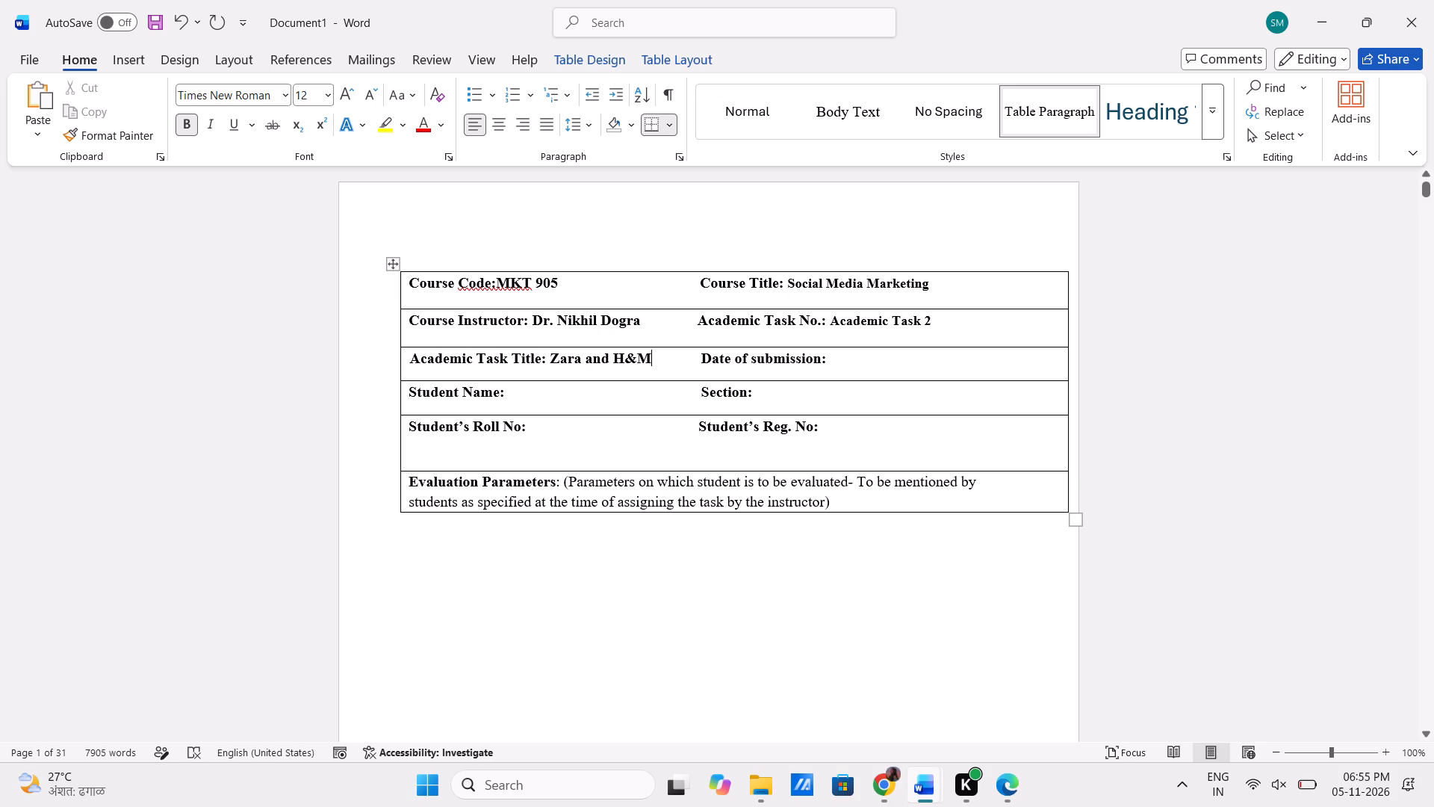
Enter 5-11-26 after Date of submission in the cover table.
{"action": "left_click", "coordinate": [838, 355]}
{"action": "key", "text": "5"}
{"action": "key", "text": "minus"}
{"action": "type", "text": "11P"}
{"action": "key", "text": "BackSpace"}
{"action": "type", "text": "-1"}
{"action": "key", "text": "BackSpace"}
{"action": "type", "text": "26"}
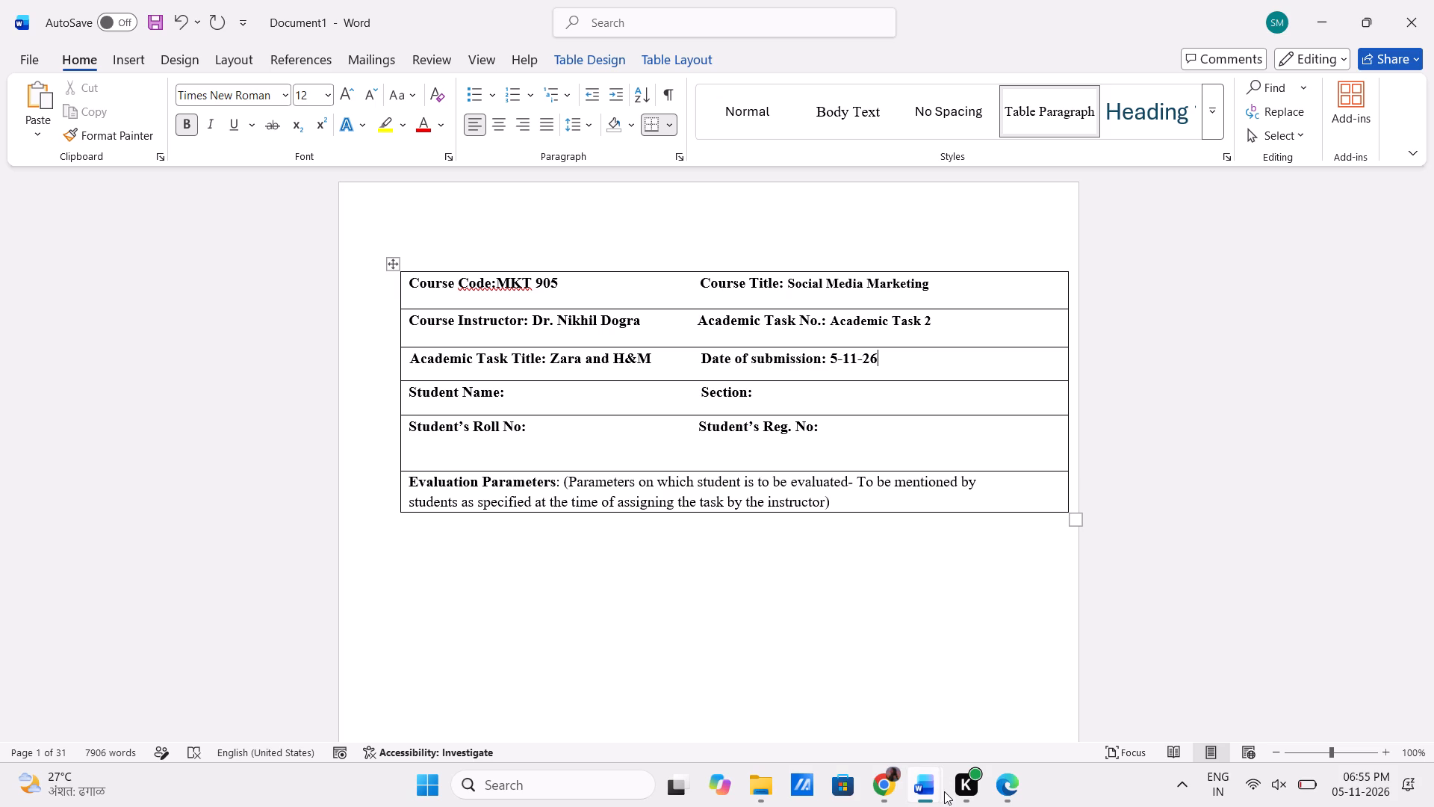
Switch to the CA document and close it.
{"action": "left_click", "coordinate": [960, 708]}
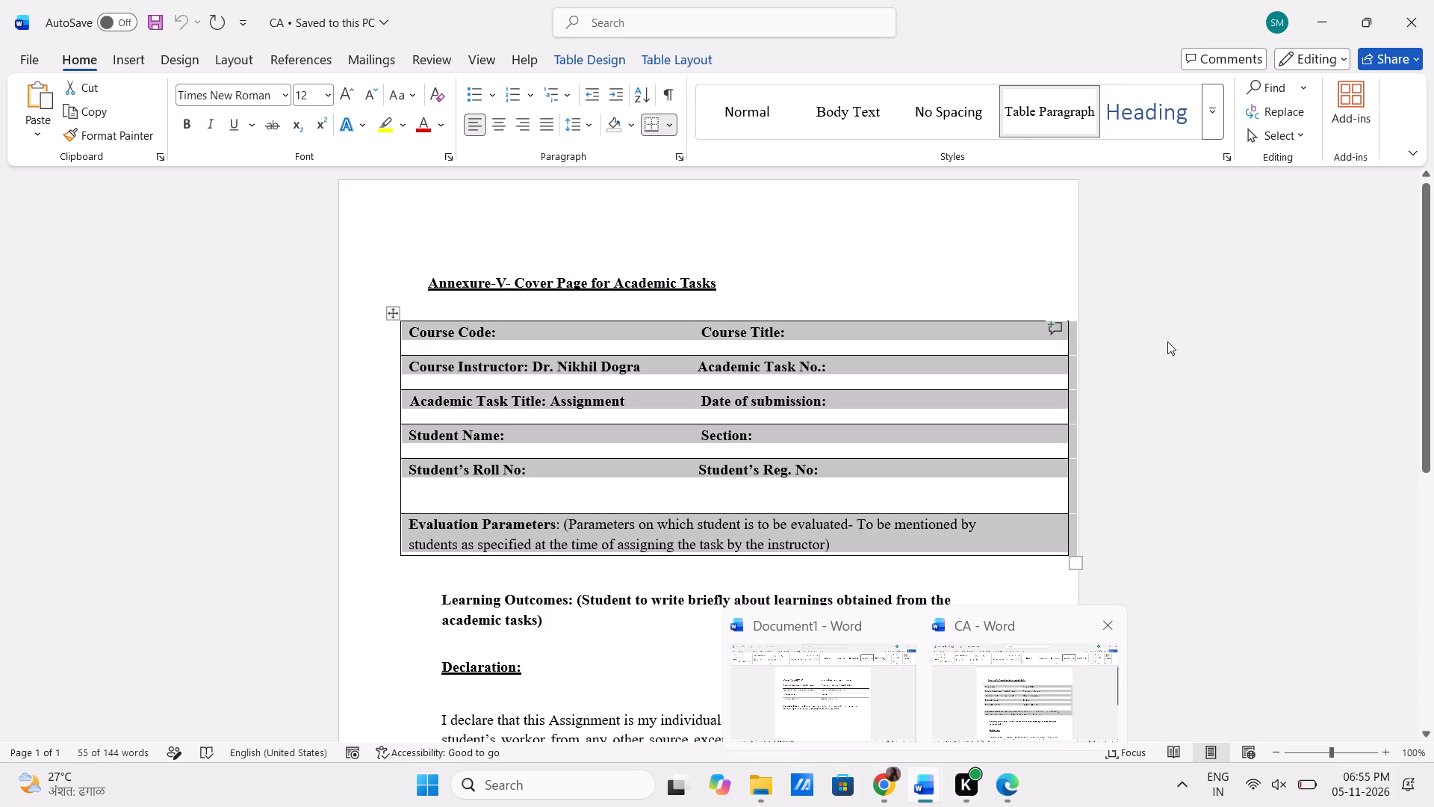
{"action": "left_click", "coordinate": [1433, 0]}
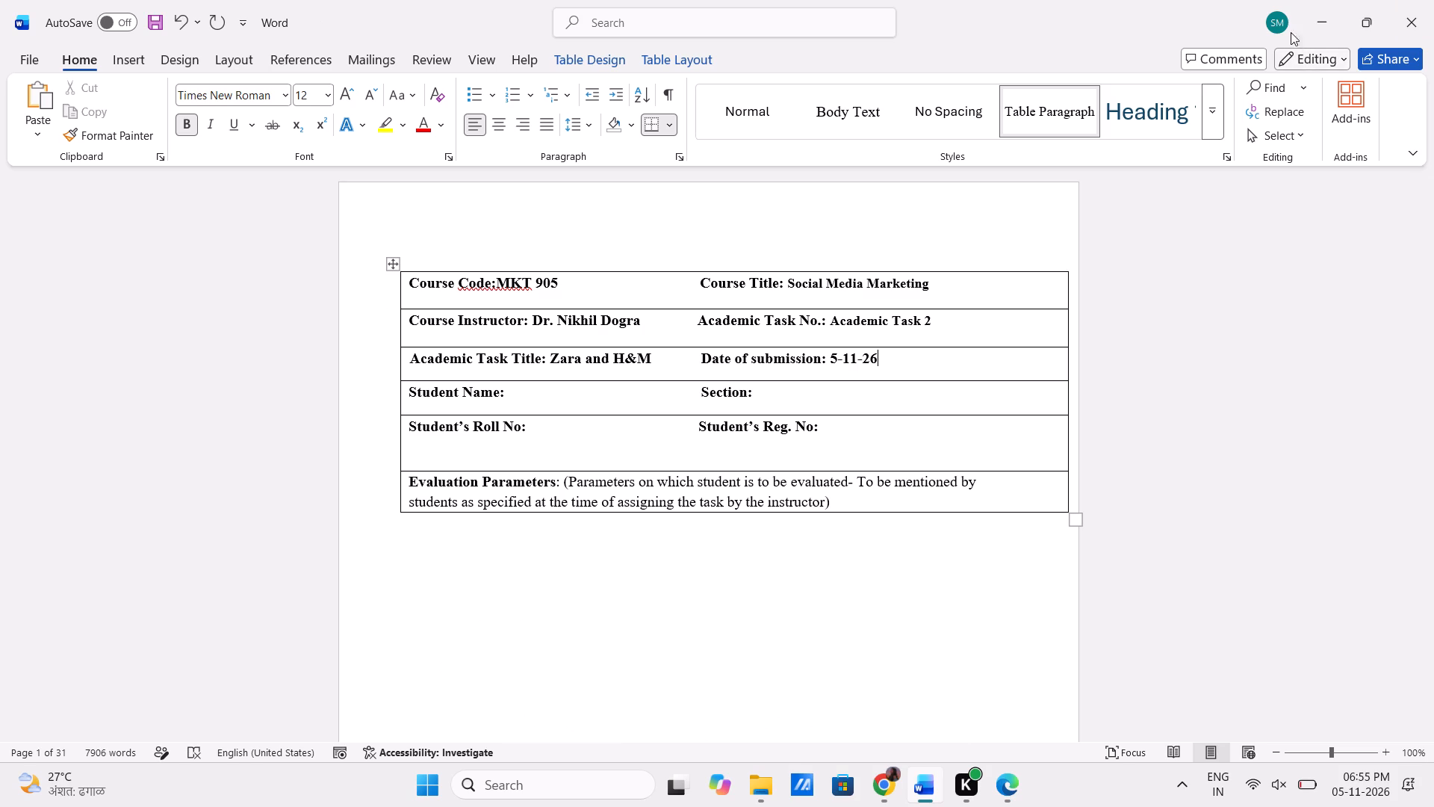
Arrange the assignment document and the Academic Task 1 PDF report in Edge side by side.
{"action": "left_click", "coordinate": [1386, 28]}
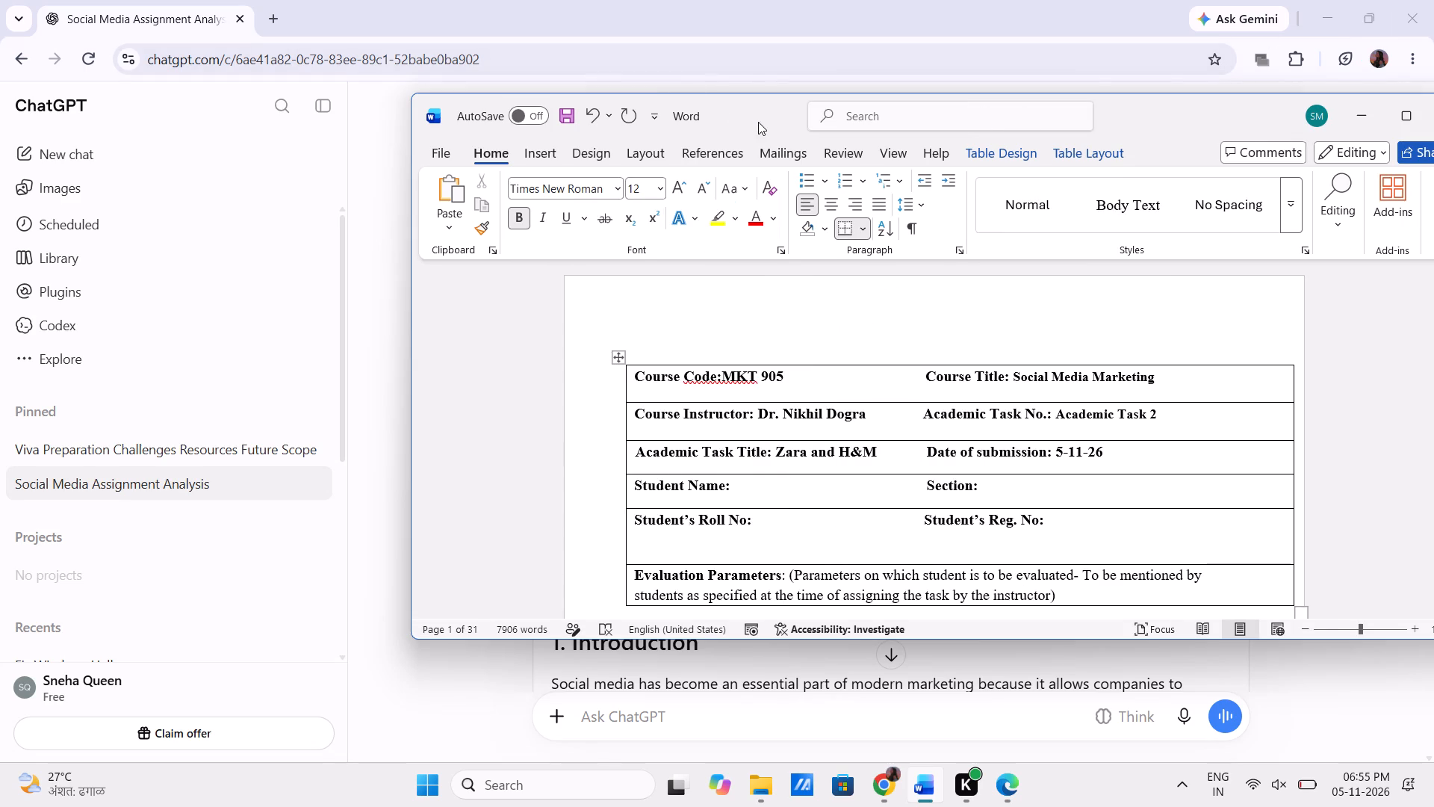
{"action": "left_click_drag", "start_coordinate": [758, 122], "coordinate": [473, 61]}
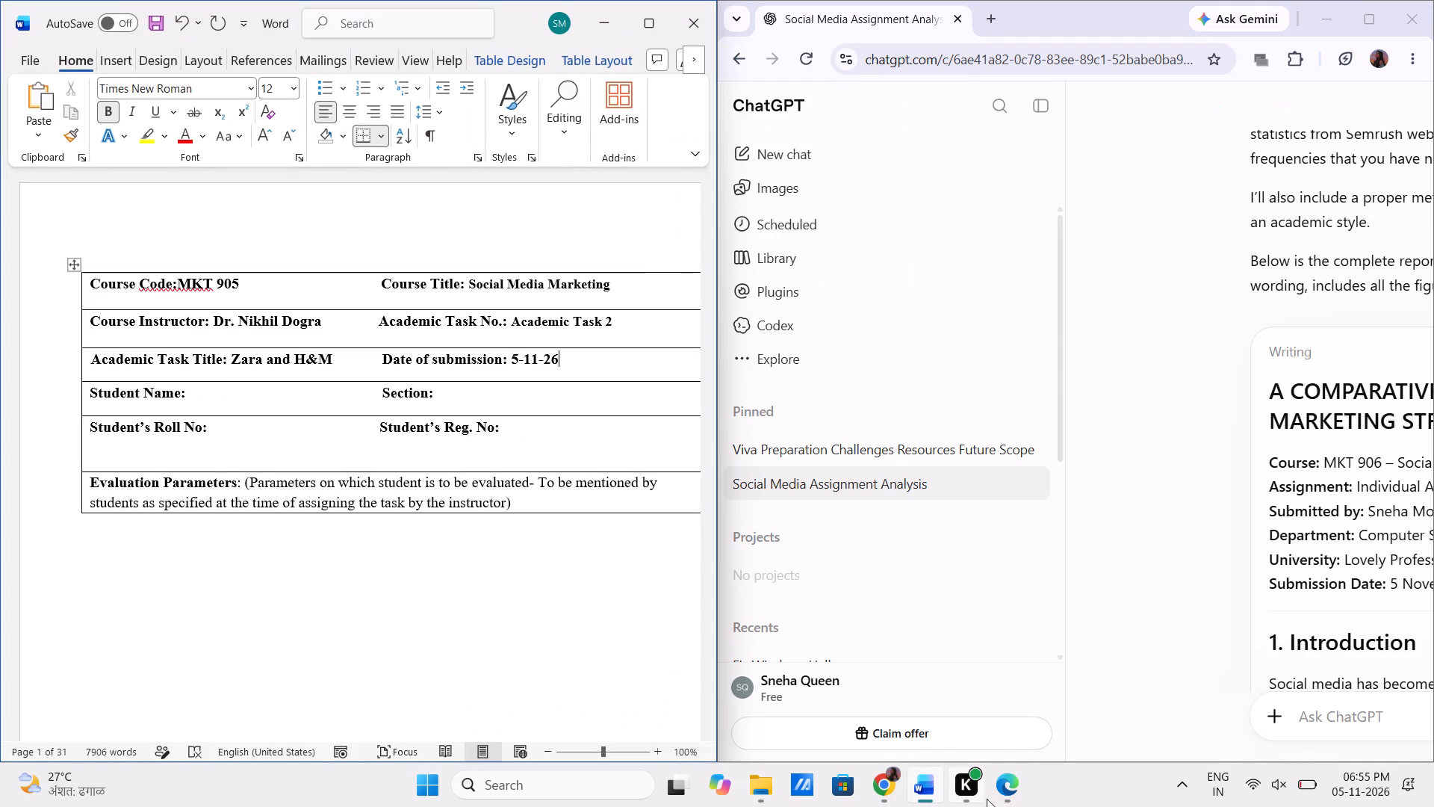
{"action": "left_click", "coordinate": [999, 796]}
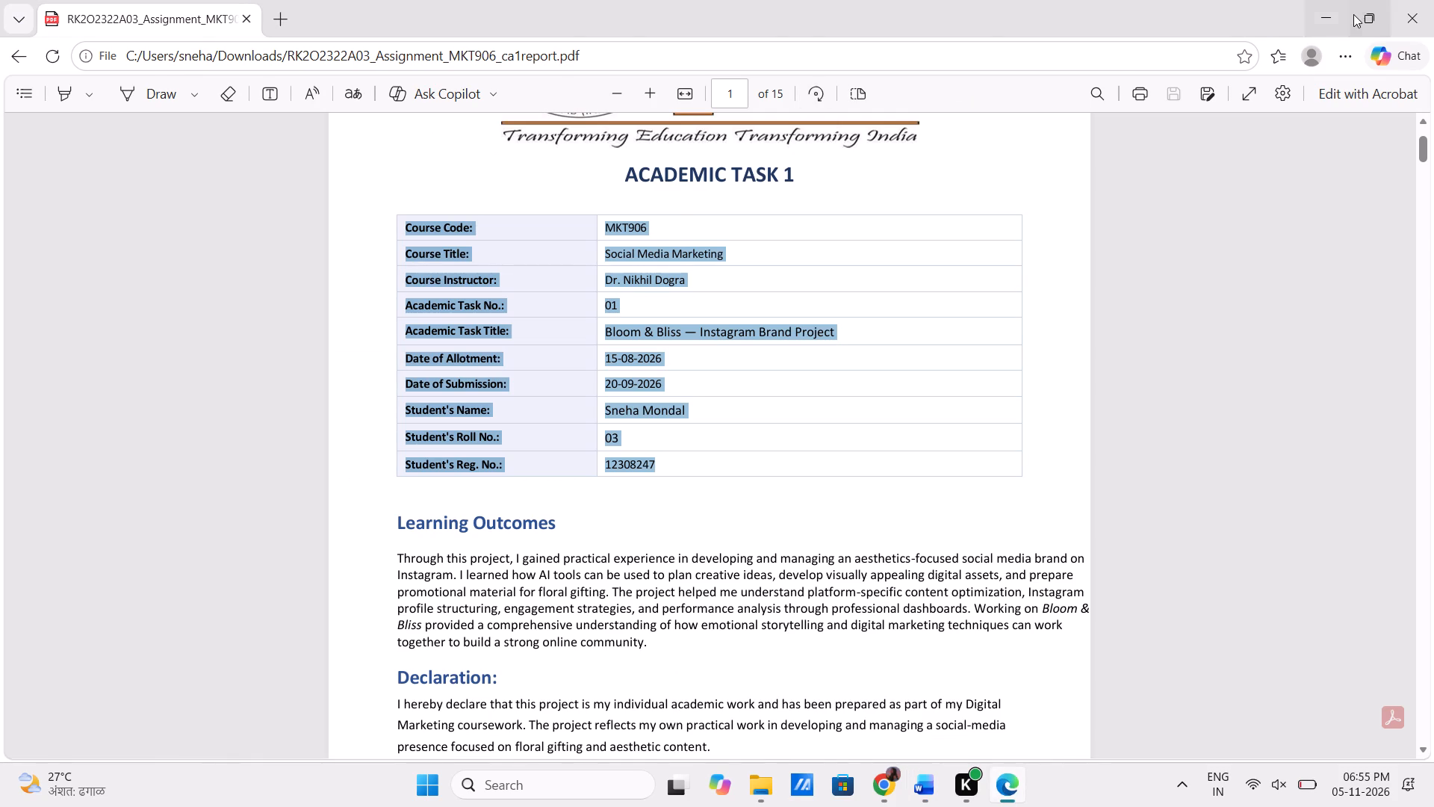
{"action": "left_click", "coordinate": [1353, 14]}
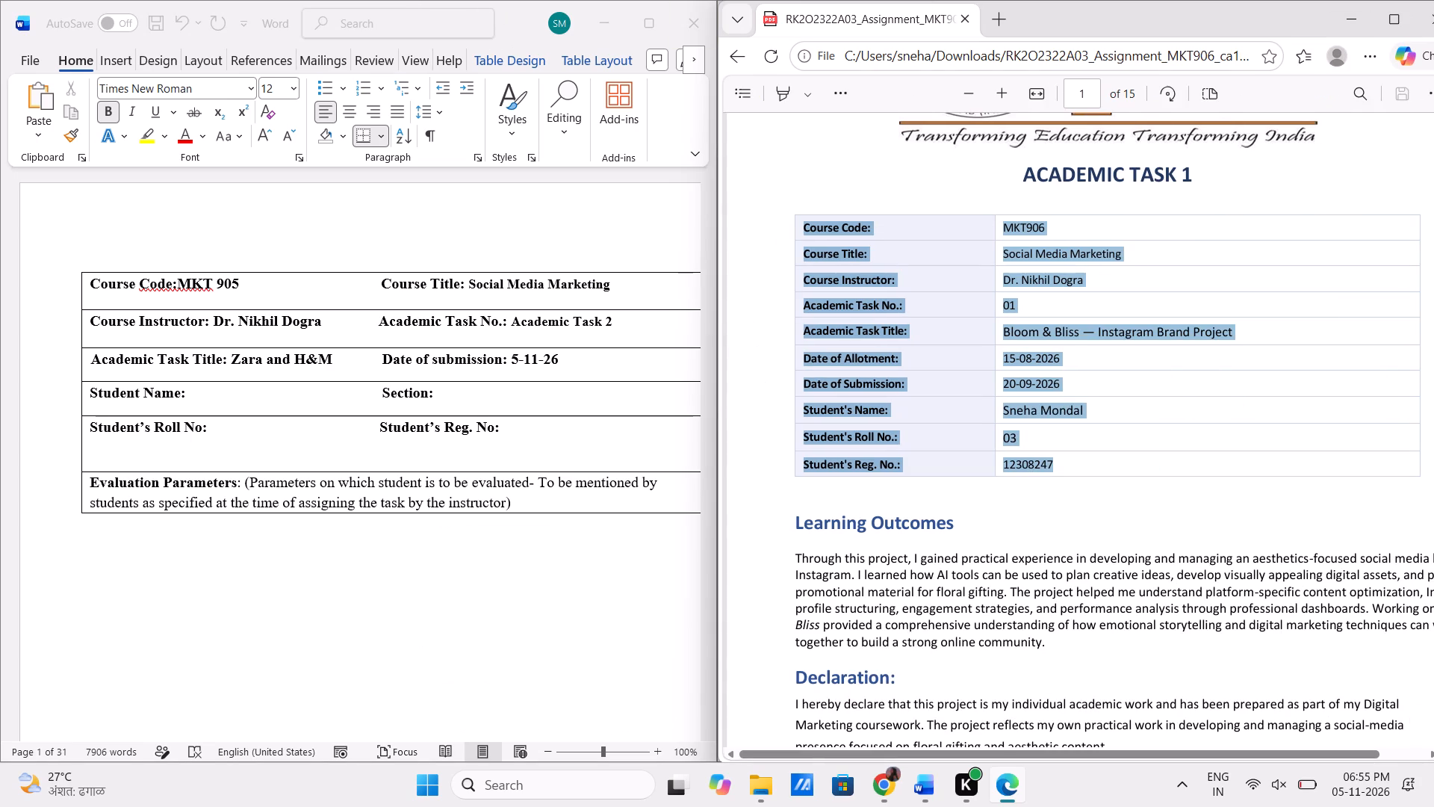
{"action": "left_click", "coordinate": [888, 401]}
Enter the student's registration number from the PDF after Student's Reg. No in the cover table.
{"action": "left_click", "coordinate": [516, 428]}
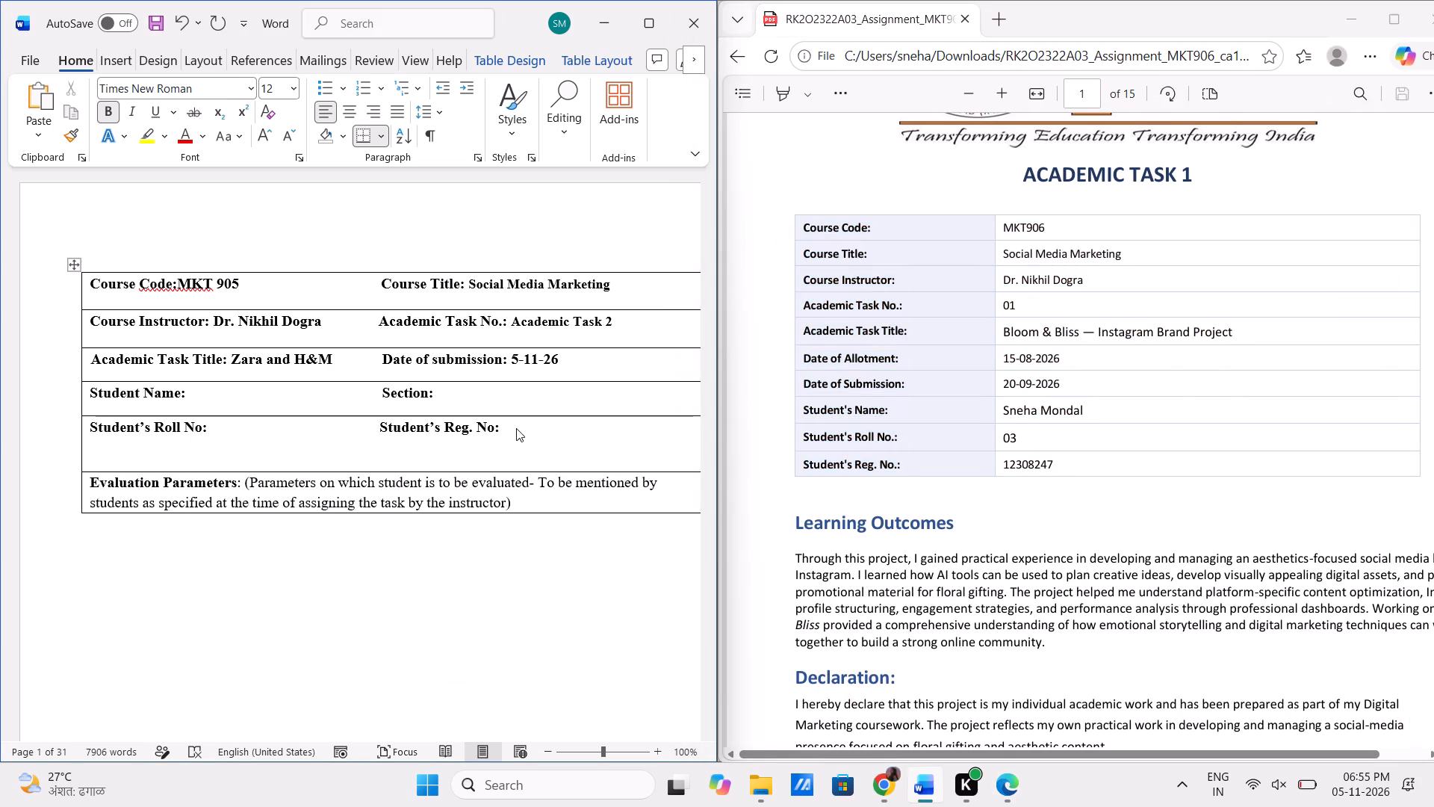
{"action": "left_click", "coordinate": [511, 427]}
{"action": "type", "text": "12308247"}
Copy the student's name from the PDF's cover table and paste it after Student Name in the assignment's cover table.
{"action": "left_click", "coordinate": [215, 395]}
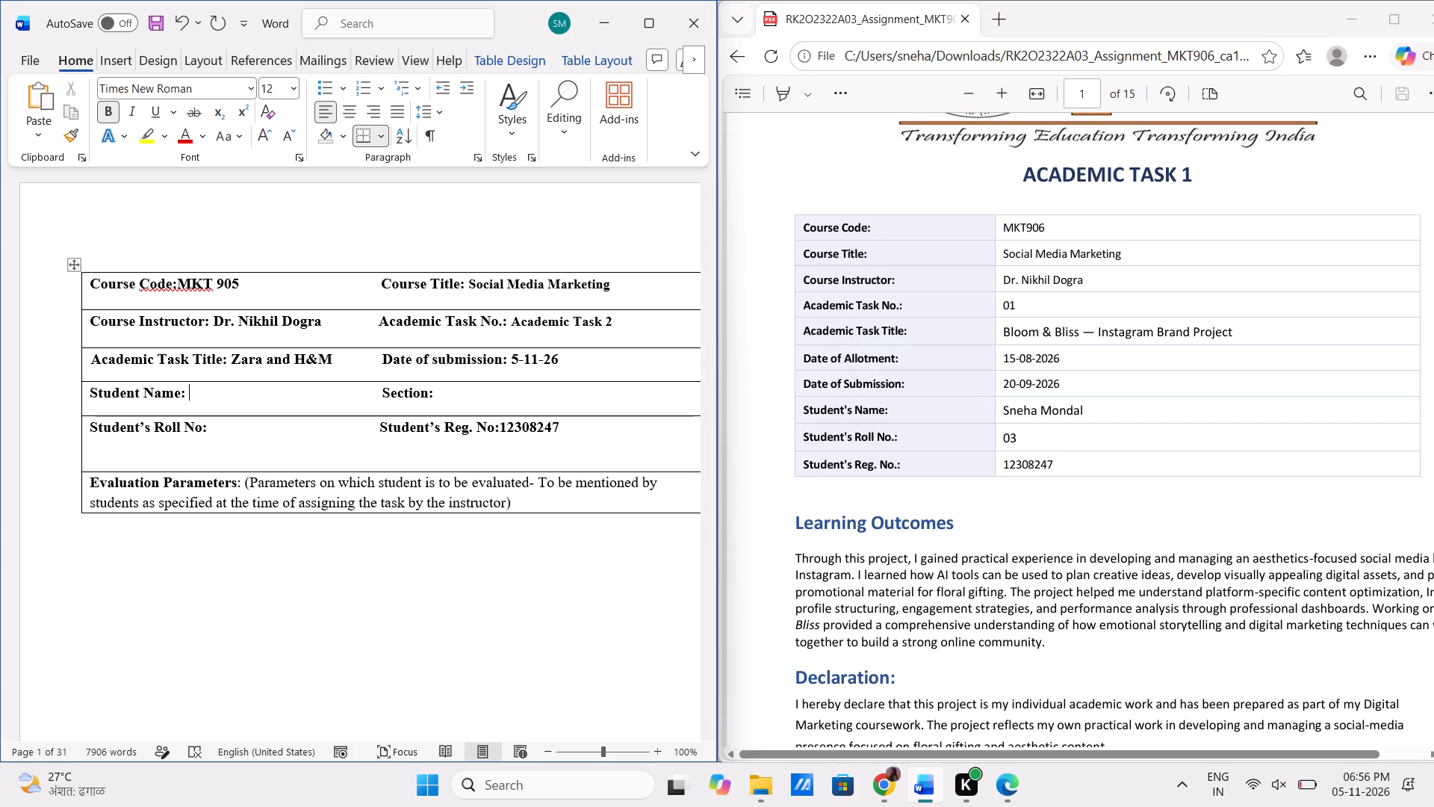
{"action": "left_click_drag", "start_coordinate": [1002, 403], "coordinate": [1097, 404]}
{"action": "key", "text": "ctrl+c"}
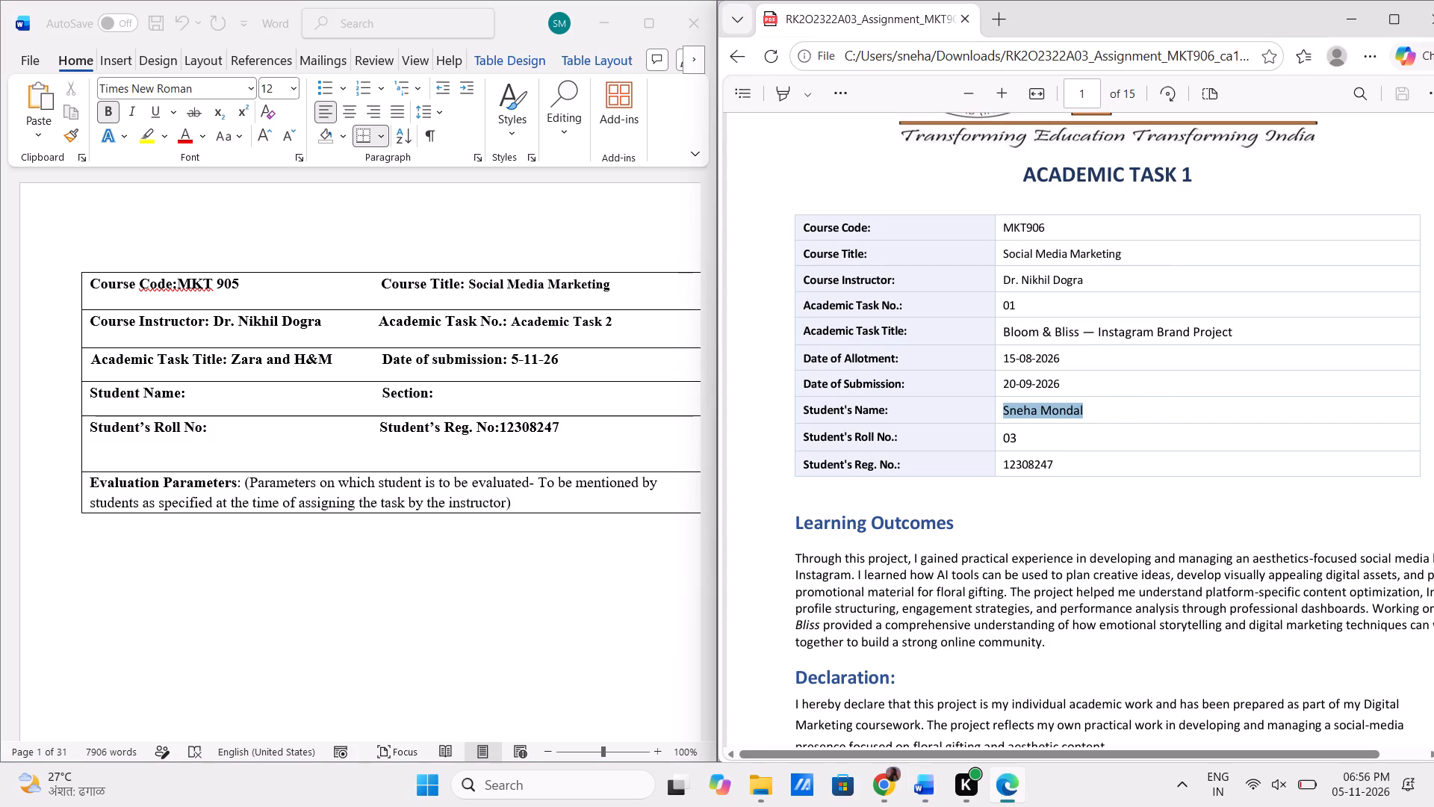
{"action": "left_click", "coordinate": [241, 395]}
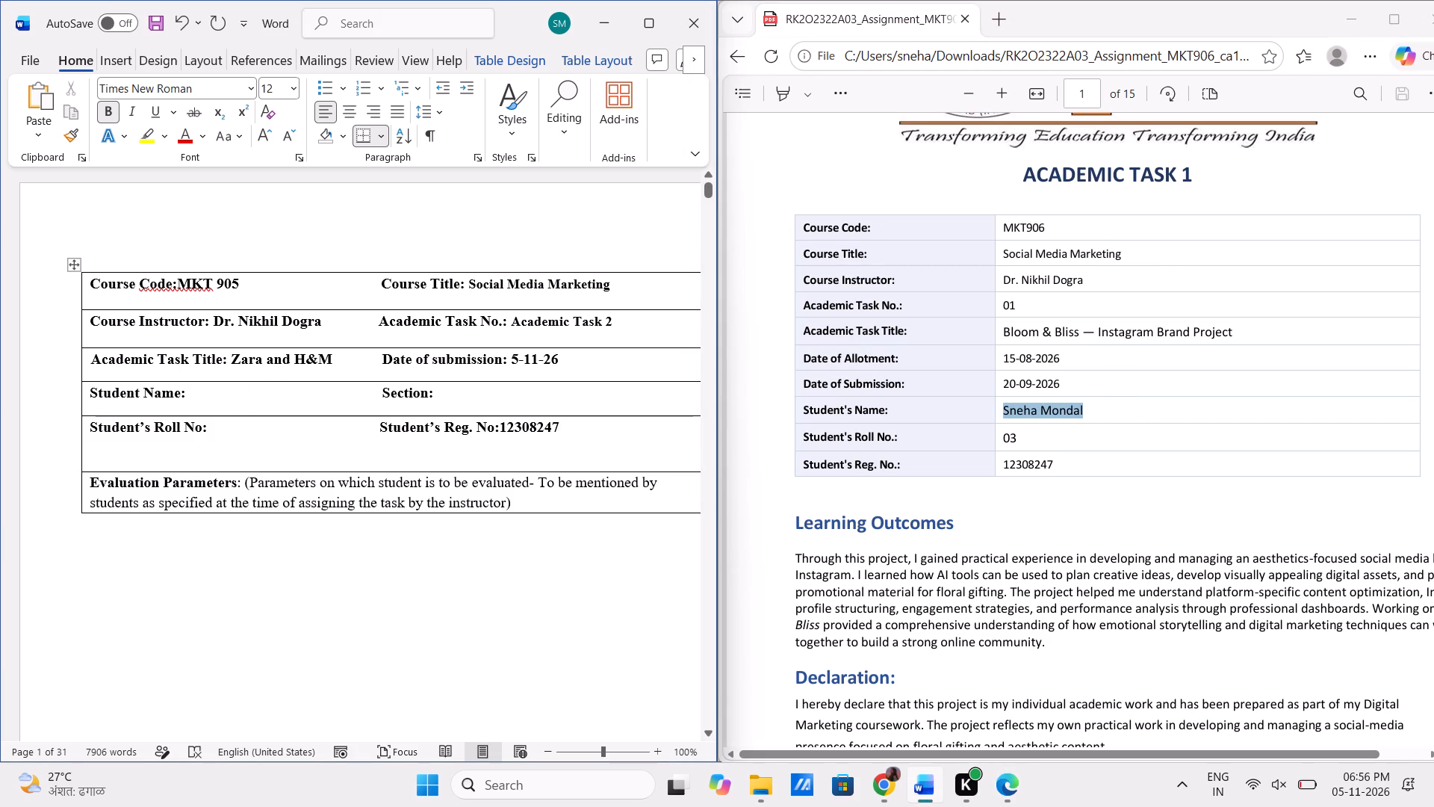
{"action": "key", "text": "ctrl+v"}
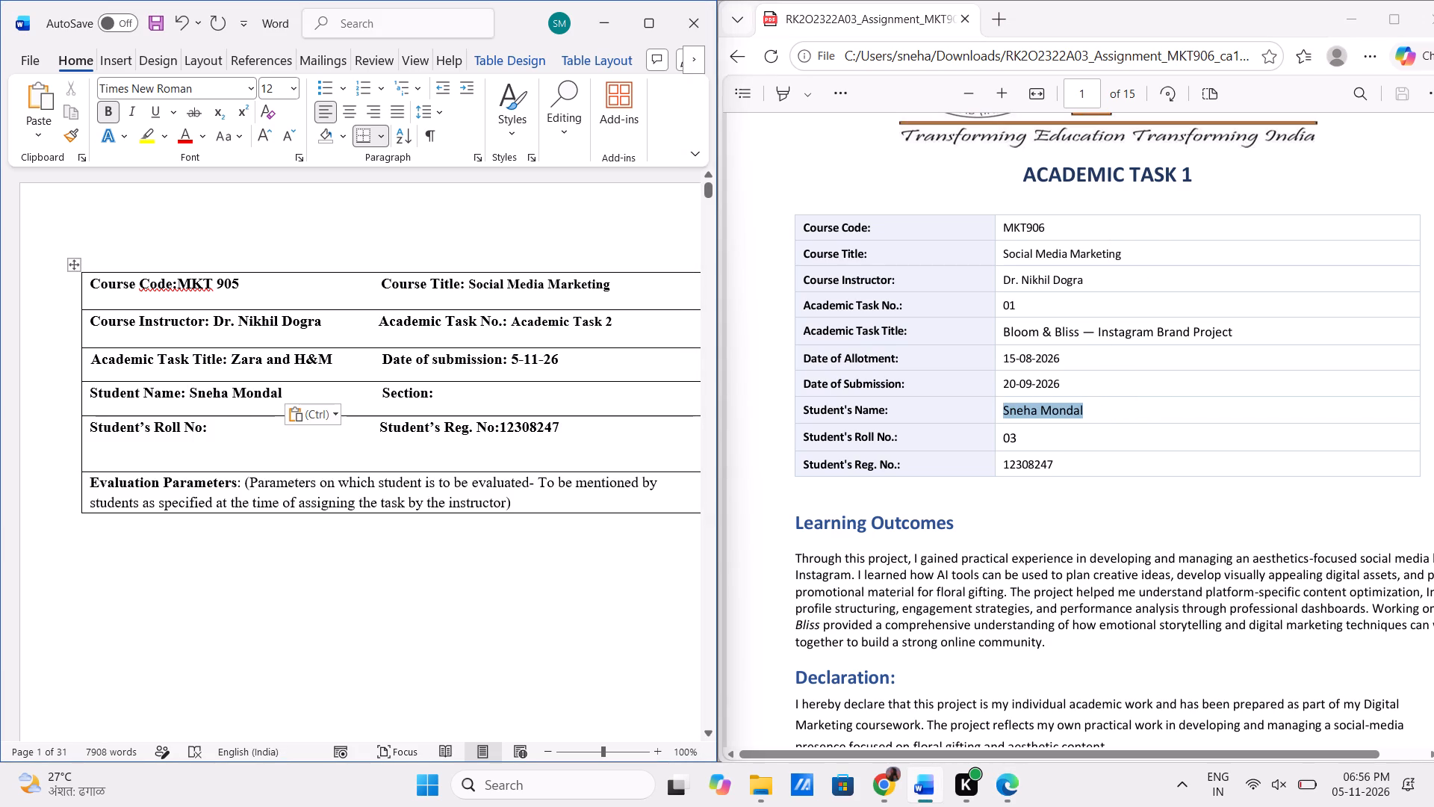
Insert a space between the Course Code label and MKT 905 in the cover table.
{"action": "left_click", "coordinate": [176, 281]}
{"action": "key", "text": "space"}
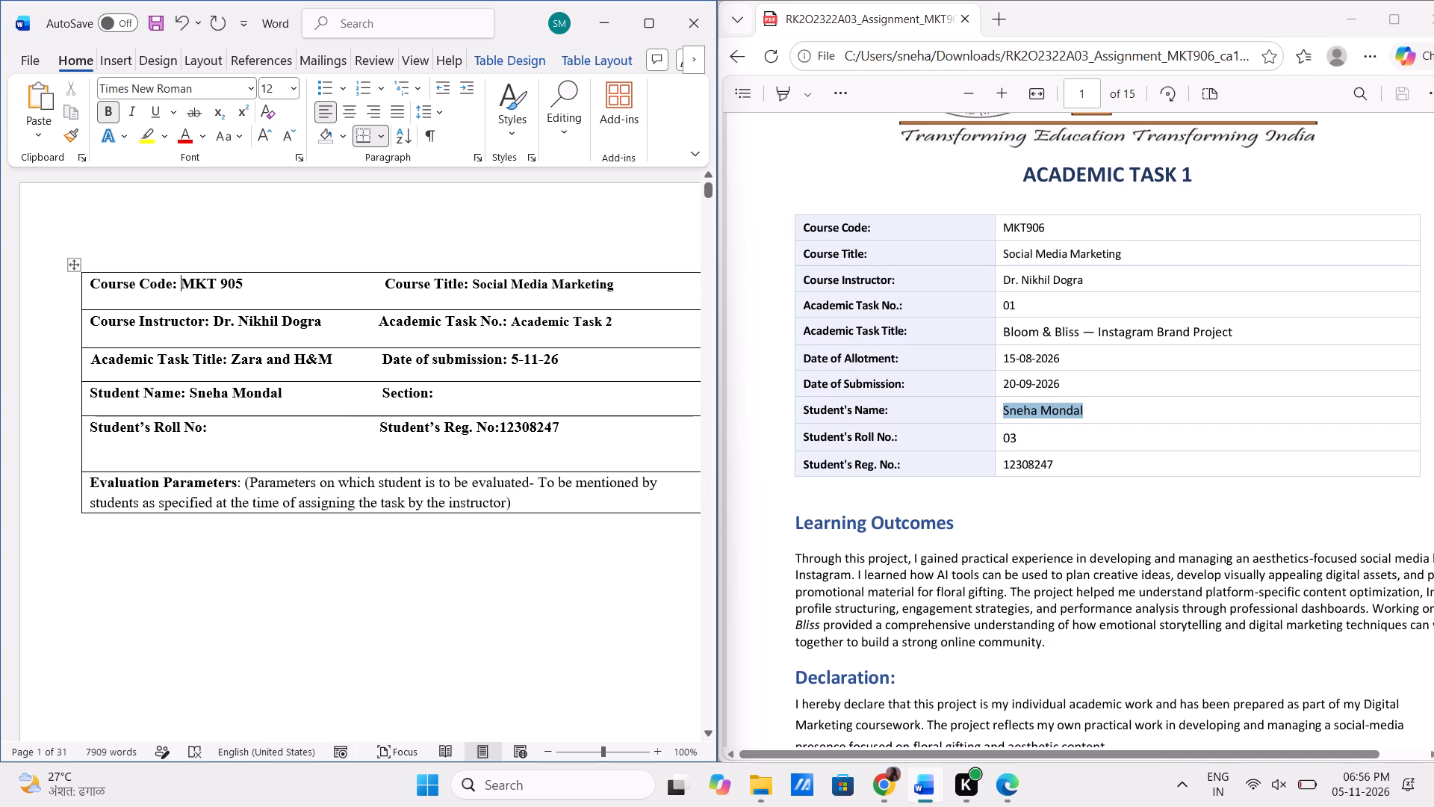
Enter the student's roll number from the PDF after Student's Roll No in the cover table.
{"action": "left_click", "coordinate": [221, 431]}
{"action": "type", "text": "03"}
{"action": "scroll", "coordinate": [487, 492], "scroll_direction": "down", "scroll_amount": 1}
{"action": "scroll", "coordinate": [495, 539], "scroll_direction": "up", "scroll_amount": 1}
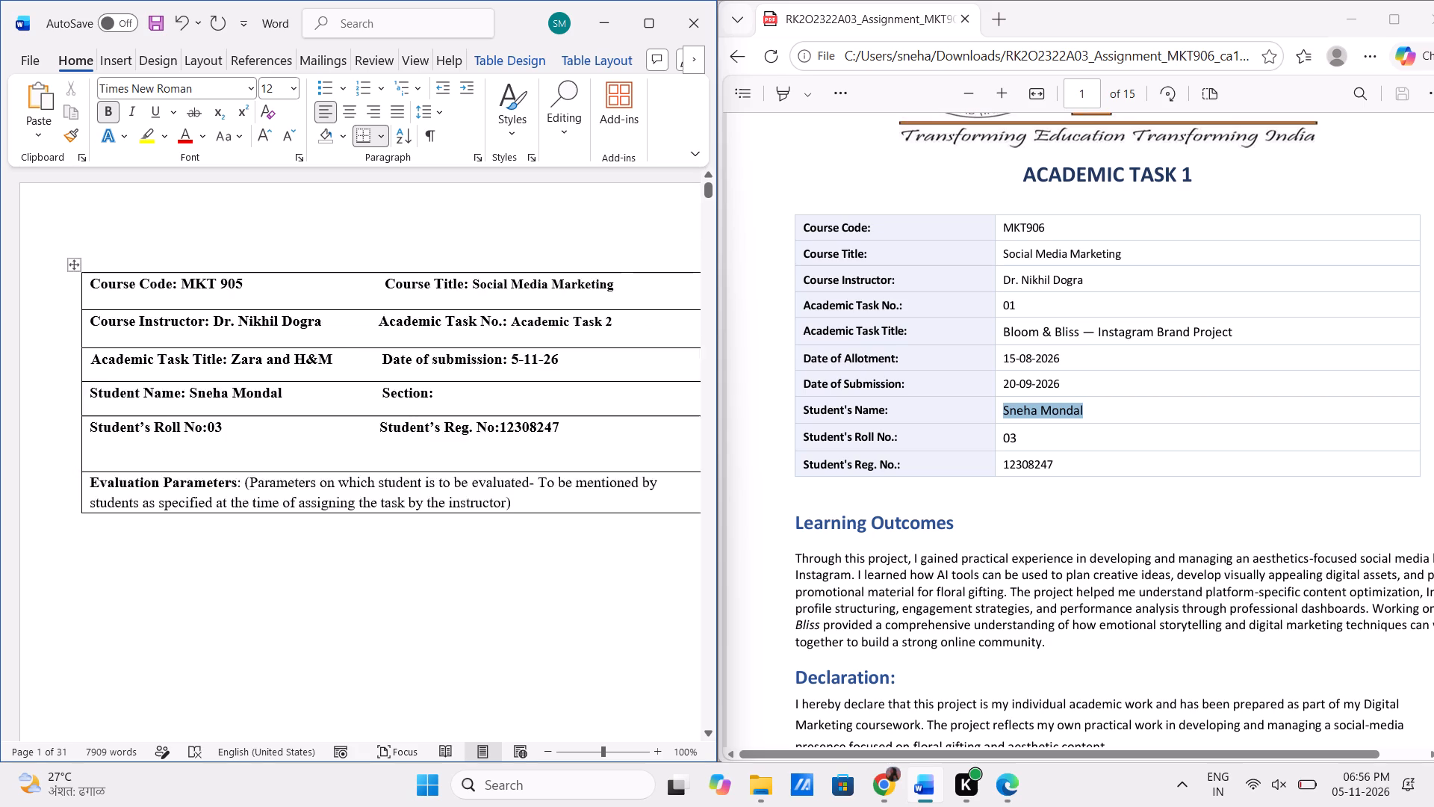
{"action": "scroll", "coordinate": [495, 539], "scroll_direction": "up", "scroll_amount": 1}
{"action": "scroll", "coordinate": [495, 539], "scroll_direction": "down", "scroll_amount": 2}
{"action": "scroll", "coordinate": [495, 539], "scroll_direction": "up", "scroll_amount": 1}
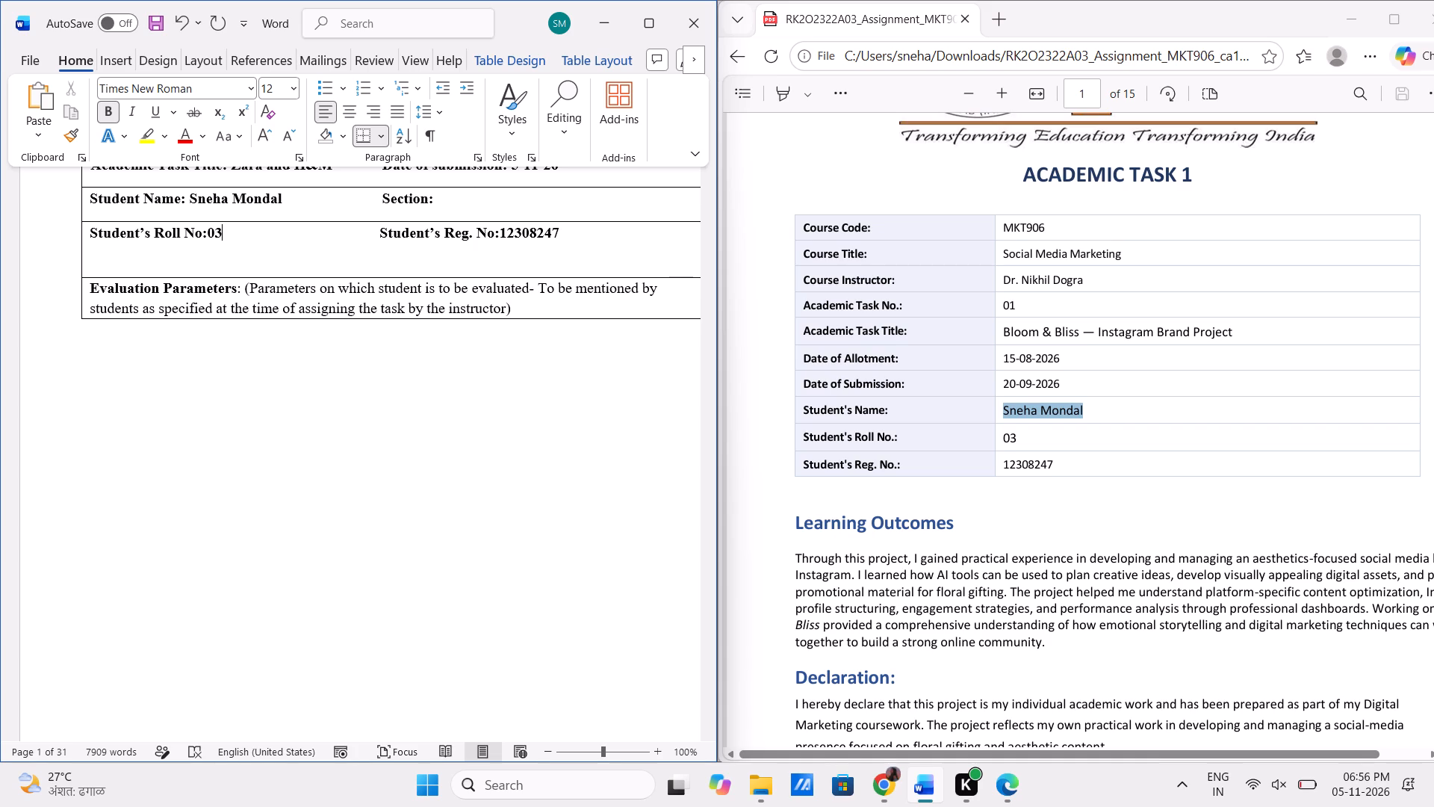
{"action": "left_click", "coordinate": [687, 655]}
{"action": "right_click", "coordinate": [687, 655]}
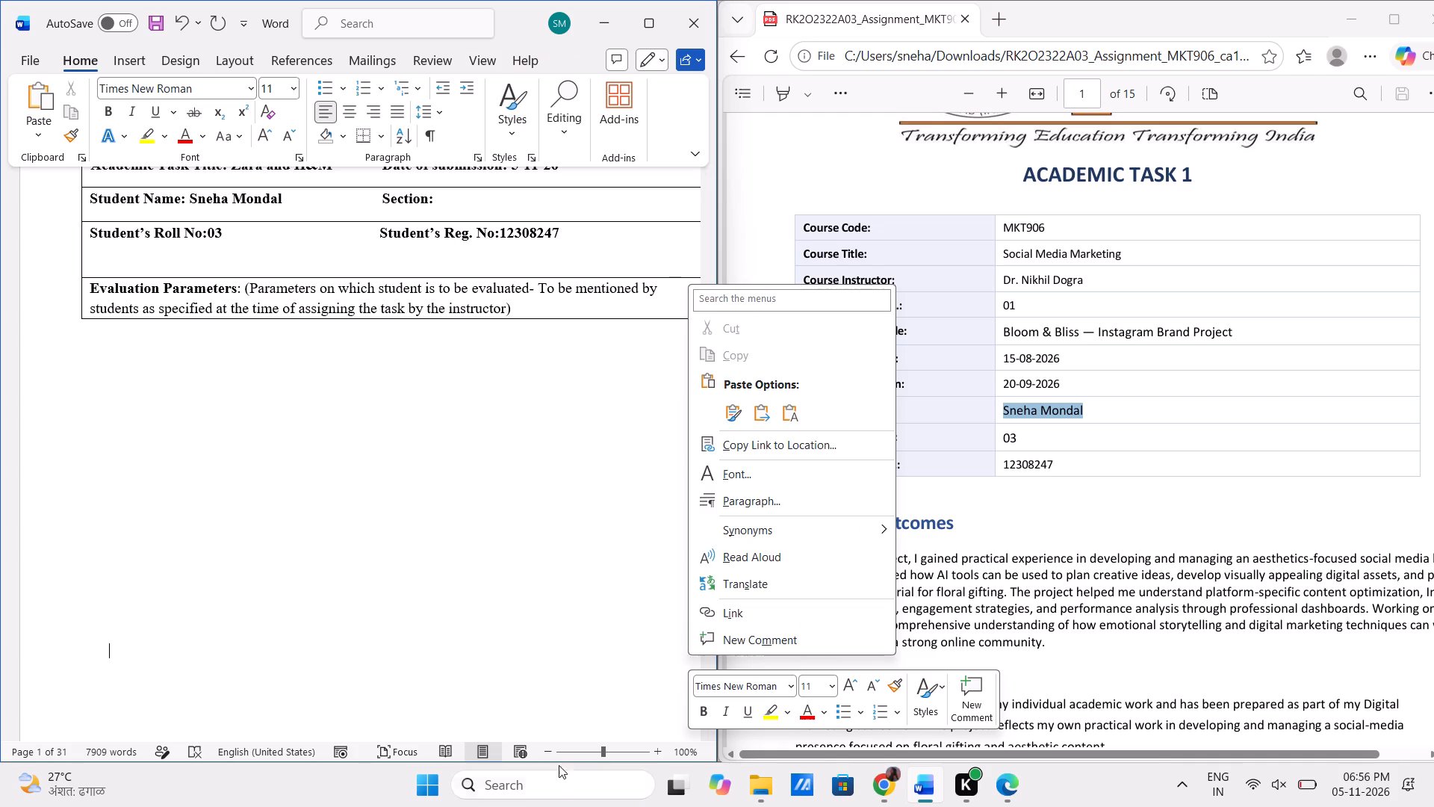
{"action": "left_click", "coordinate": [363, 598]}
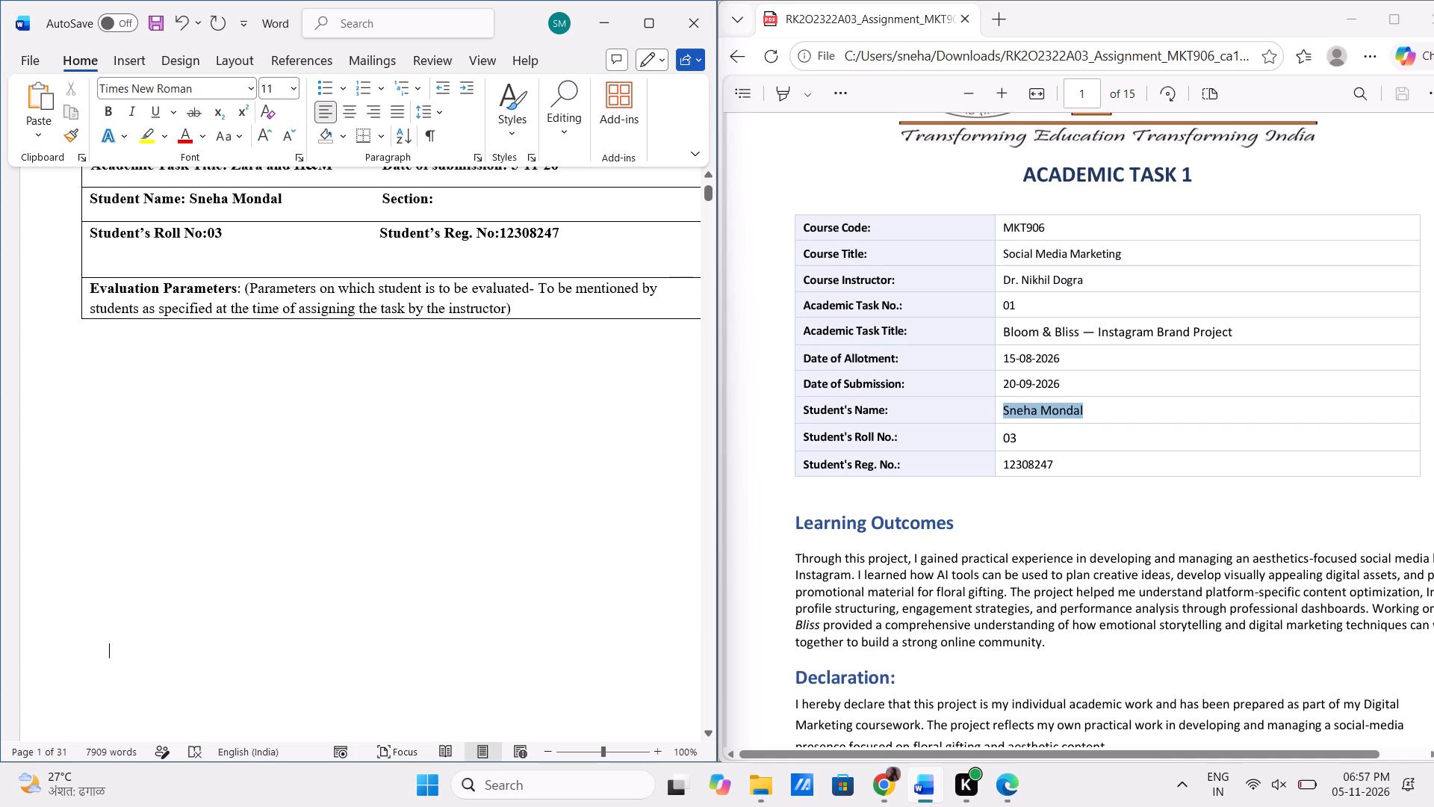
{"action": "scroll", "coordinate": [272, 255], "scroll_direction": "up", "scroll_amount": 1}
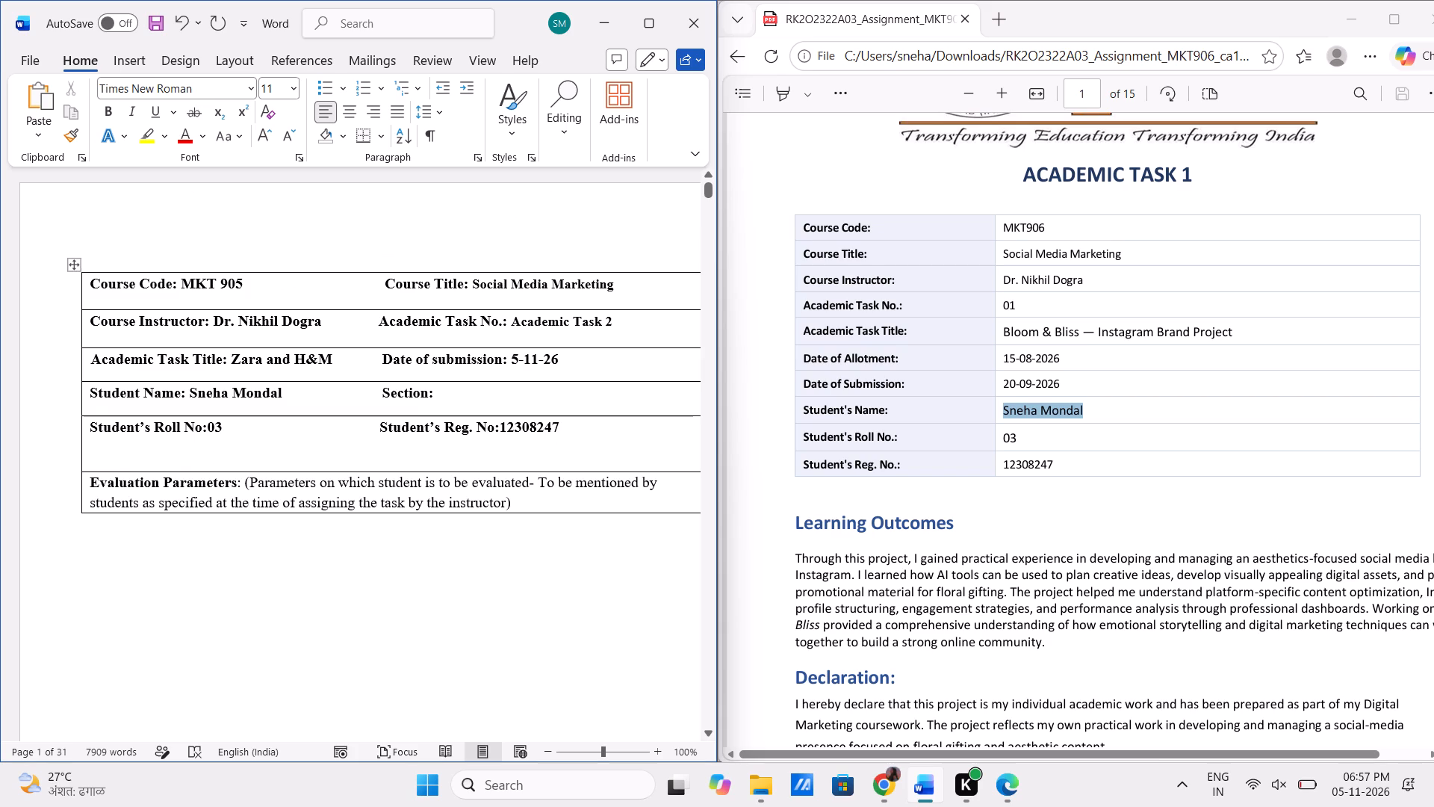
Enter K2O2322 after Section in the cover table.
{"action": "left_click", "coordinate": [444, 389]}
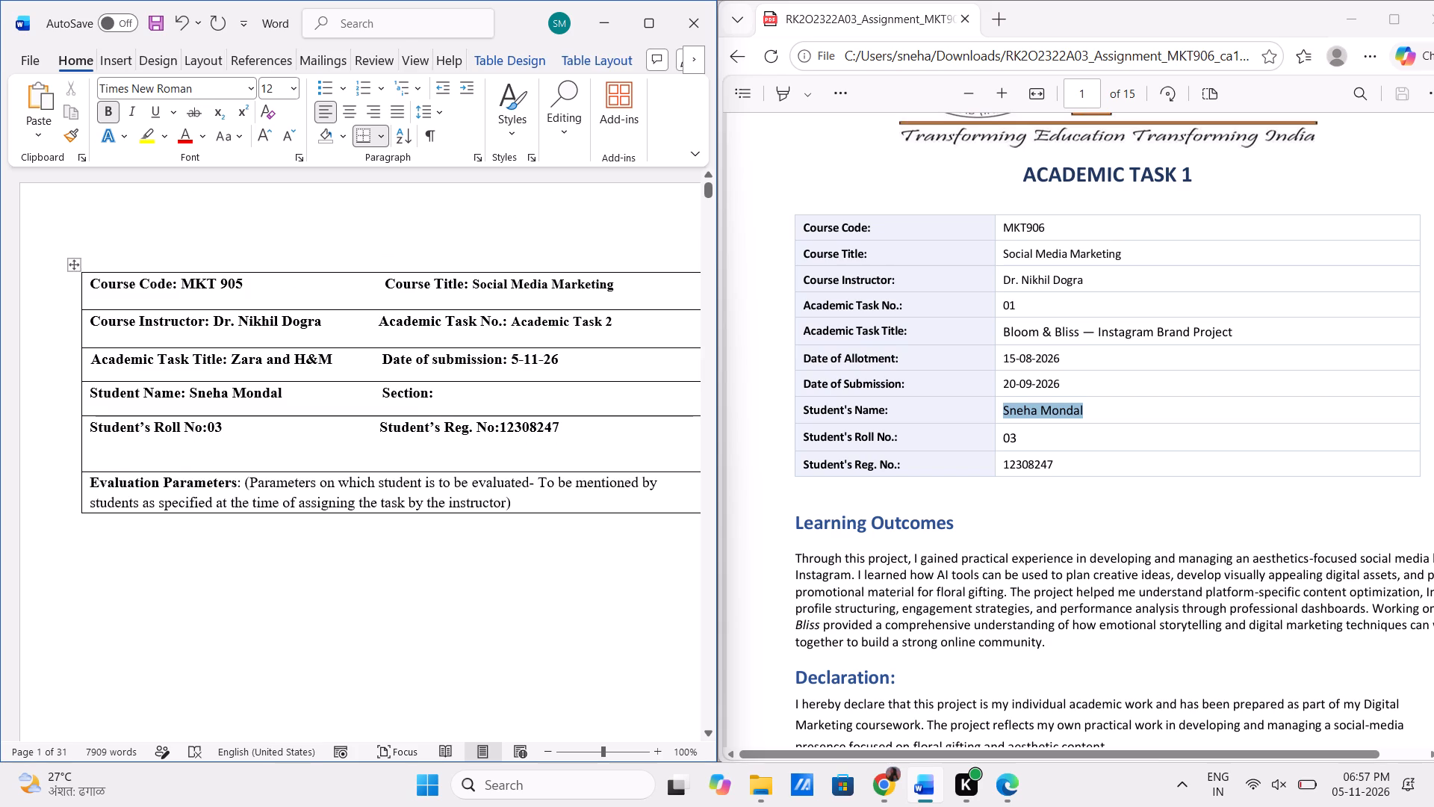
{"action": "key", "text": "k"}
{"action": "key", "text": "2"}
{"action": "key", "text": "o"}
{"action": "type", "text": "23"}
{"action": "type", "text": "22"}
Save the document in the Downloads folder under the file name CA2.
{"action": "scroll", "coordinate": [459, 454], "scroll_direction": "down", "scroll_amount": 1}
{"action": "scroll", "coordinate": [459, 454], "scroll_direction": "up", "scroll_amount": 1}
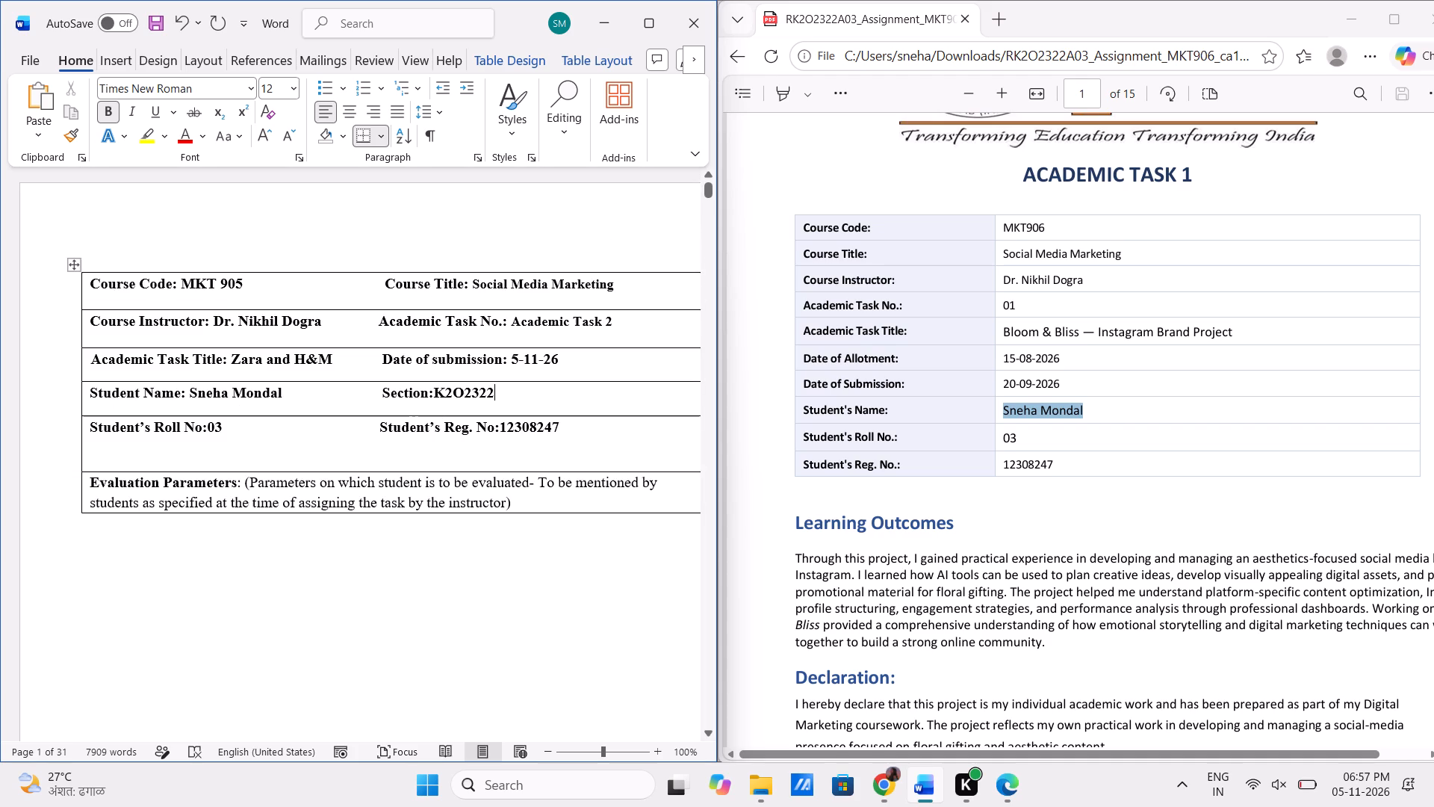
{"action": "scroll", "coordinate": [459, 454], "scroll_direction": "up", "scroll_amount": 1}
{"action": "left_click", "coordinate": [152, 22]}
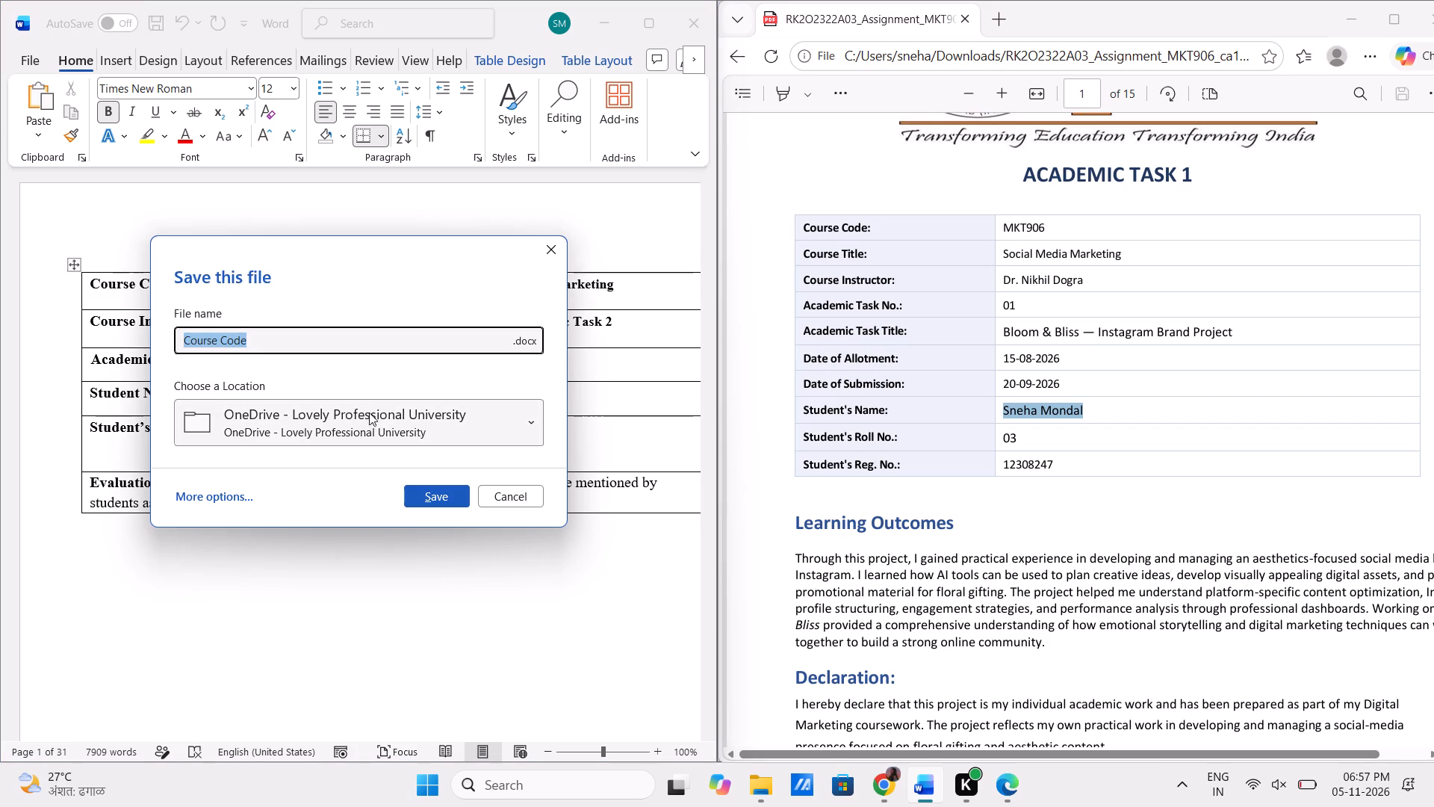
{"action": "left_click", "coordinate": [368, 418]}
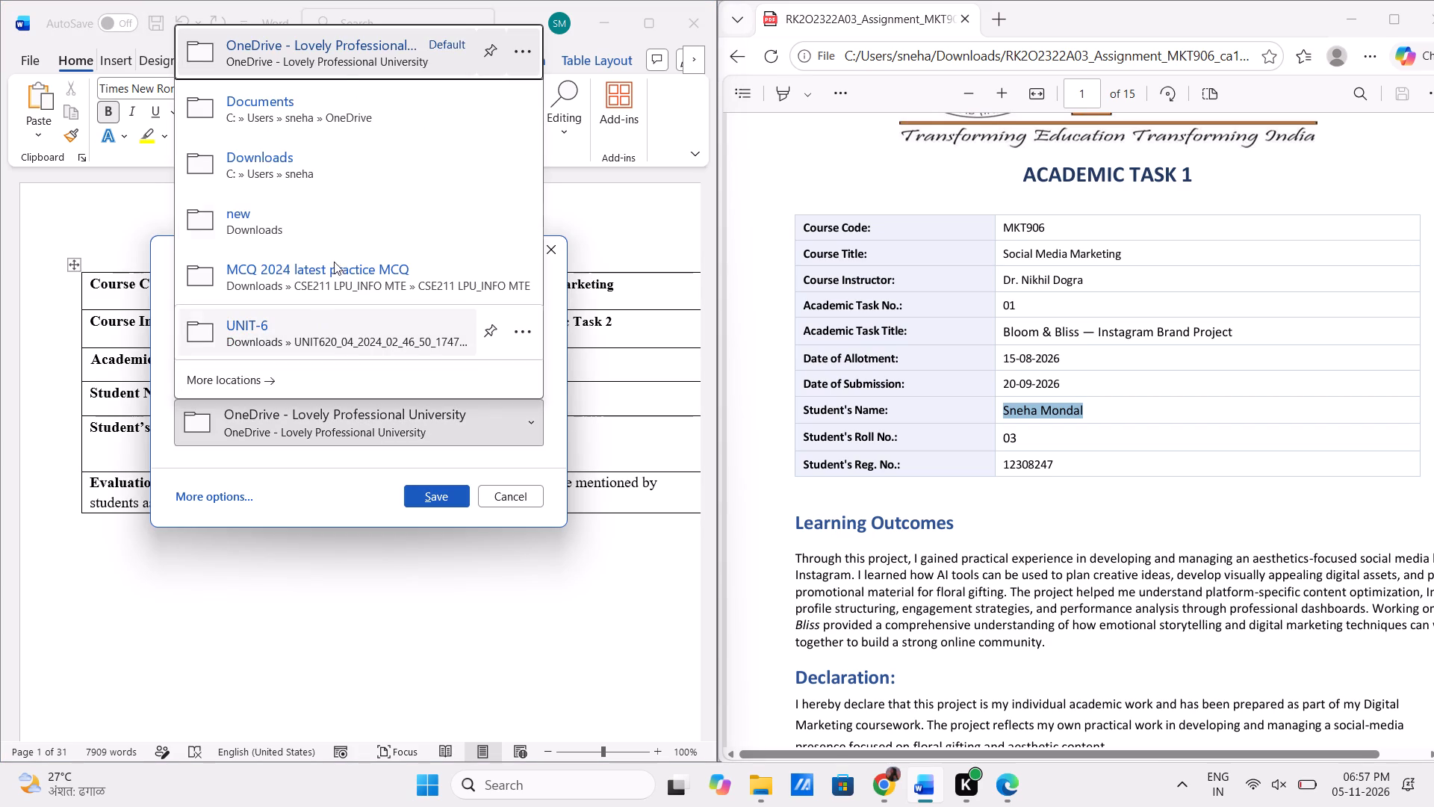
{"action": "left_click", "coordinate": [324, 159]}
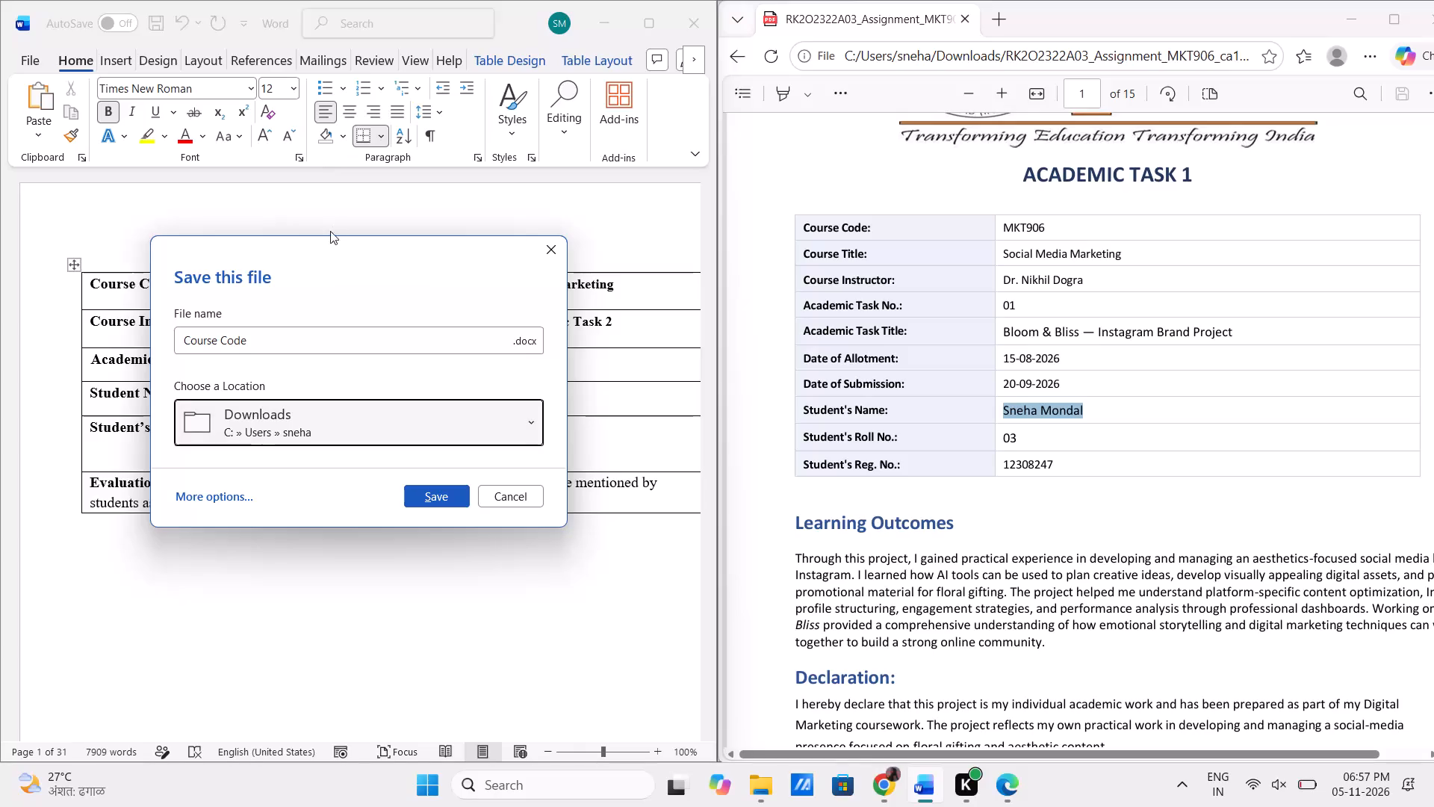
{"action": "left_click_drag", "start_coordinate": [275, 336], "coordinate": [233, 337]}
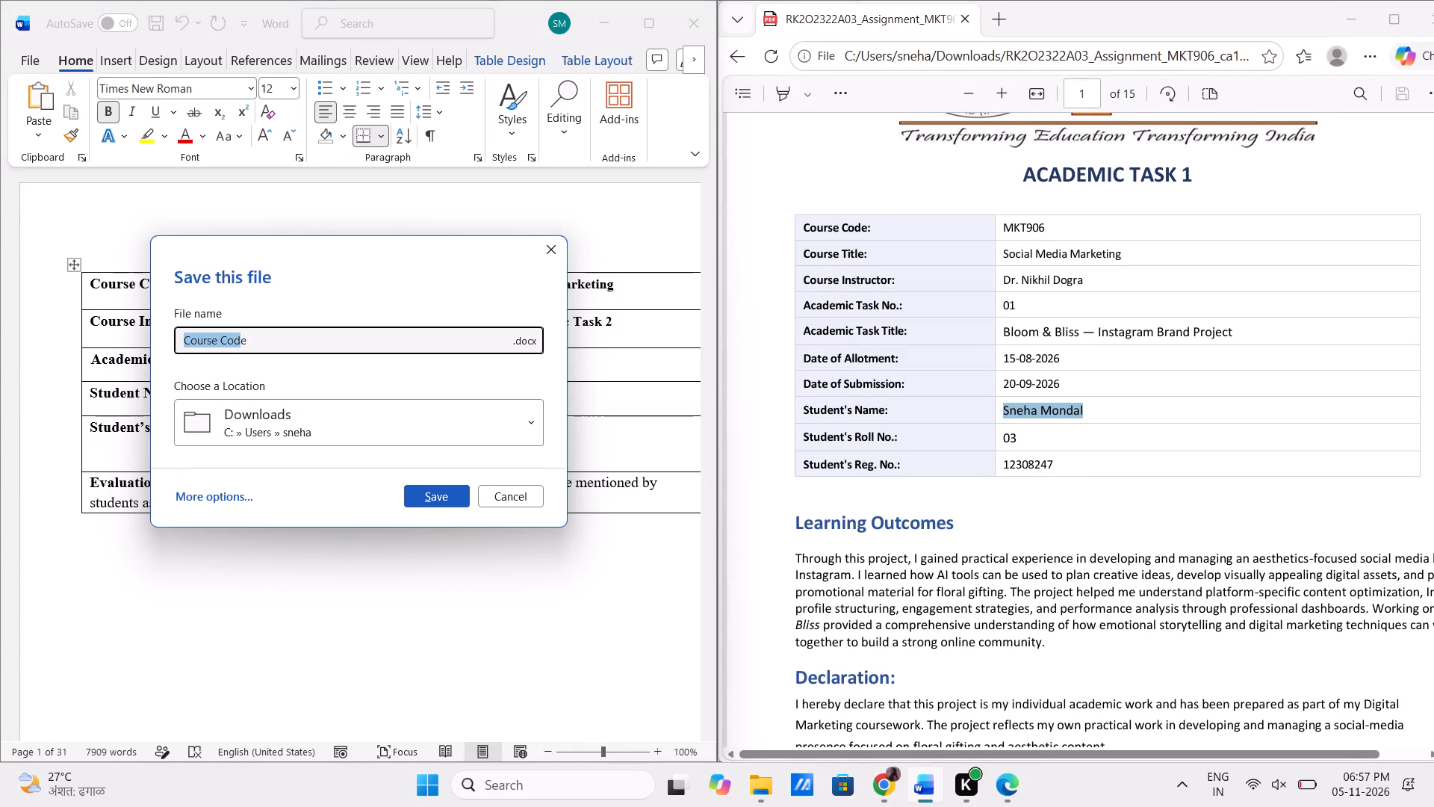
{"action": "key", "text": "BackSpace"}
{"action": "key", "text": "Right"}
{"action": "key", "text": "Right"}
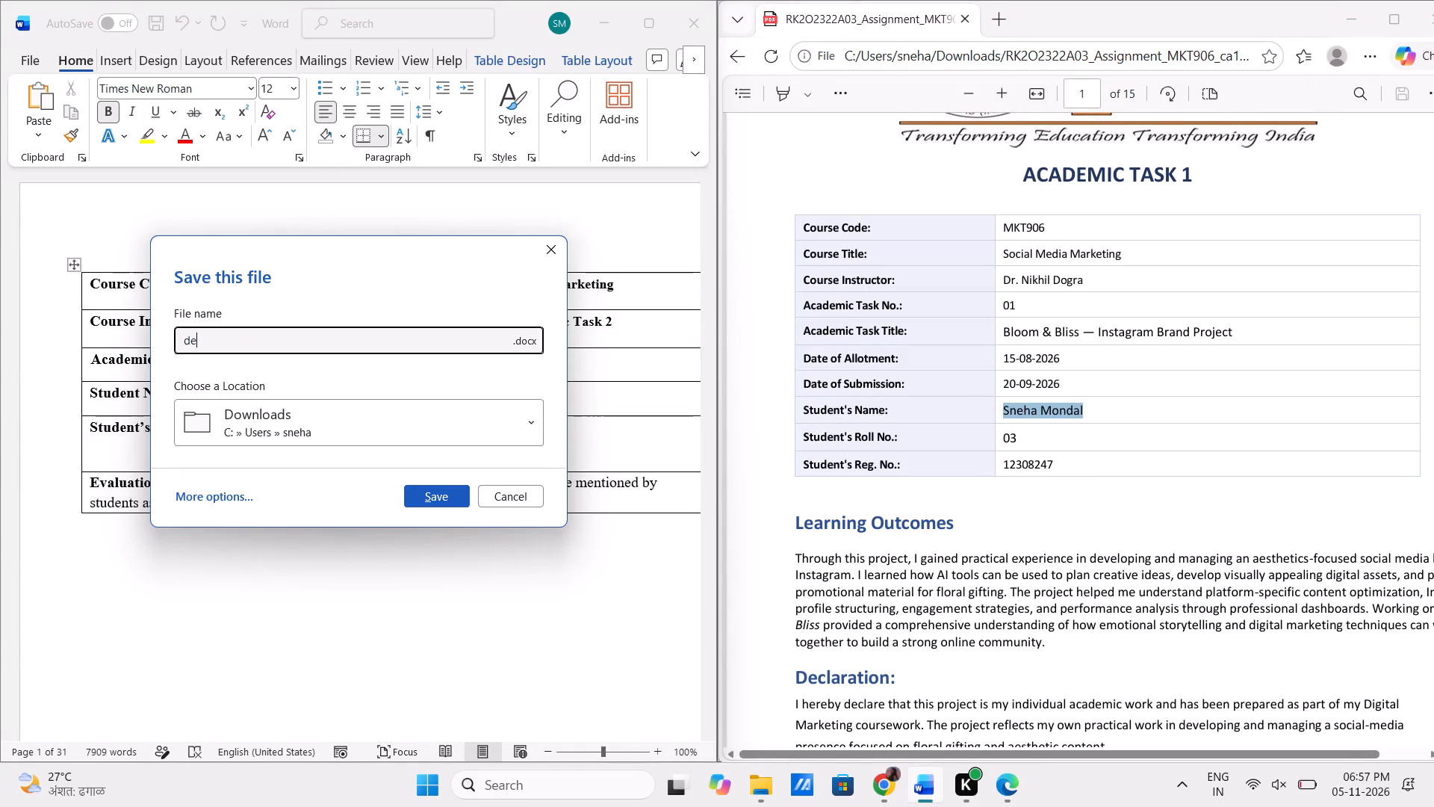
{"action": "key", "text": "BackSpace"}
{"action": "key", "text": "BackSpace"}
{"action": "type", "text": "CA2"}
{"action": "left_click", "coordinate": [444, 495]}
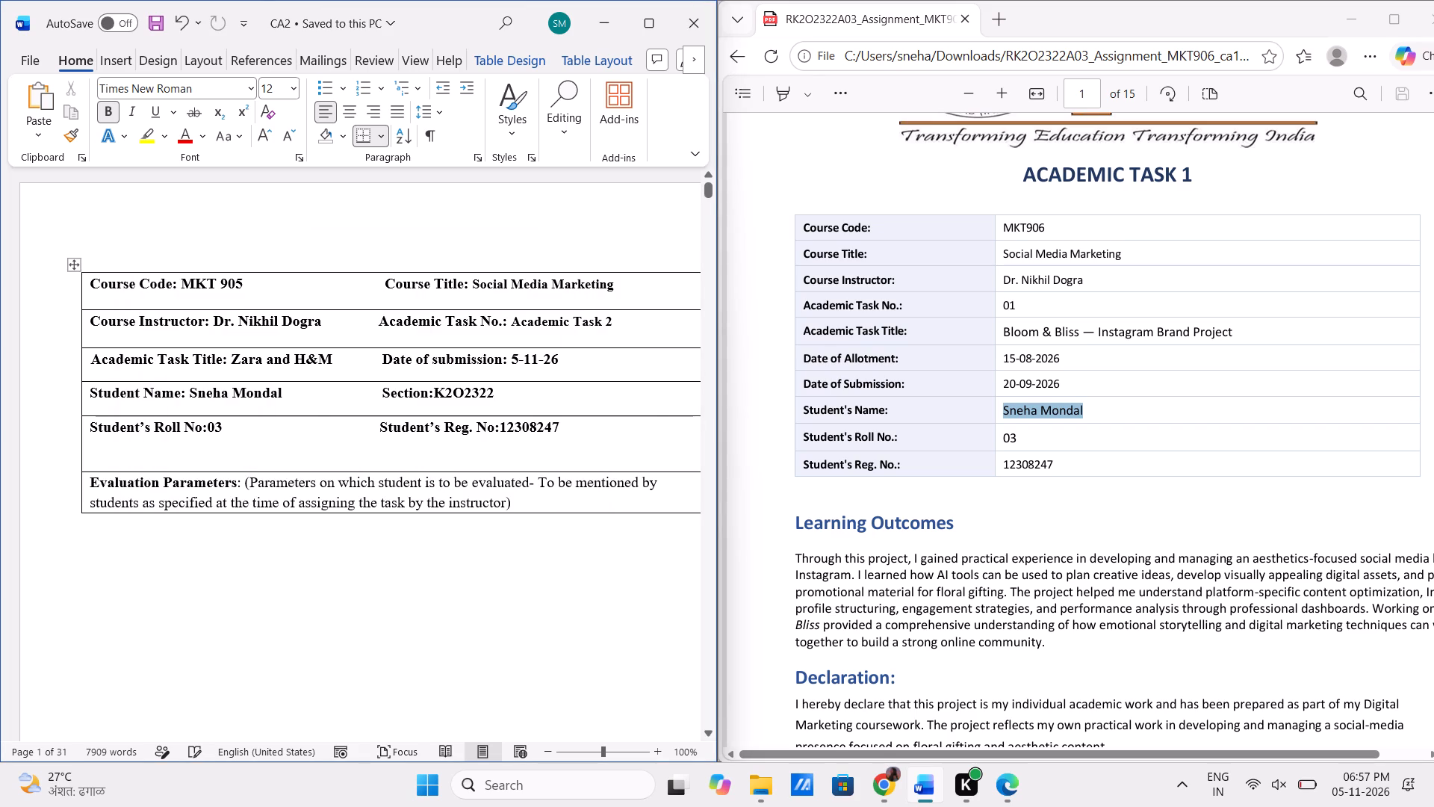
Insert five blank lines above the Learning Outcomes heading to push it onto the next page.
{"action": "scroll", "coordinate": [491, 605], "scroll_direction": "down", "scroll_amount": 8}
{"action": "scroll", "coordinate": [491, 605], "scroll_direction": "up", "scroll_amount": 1}
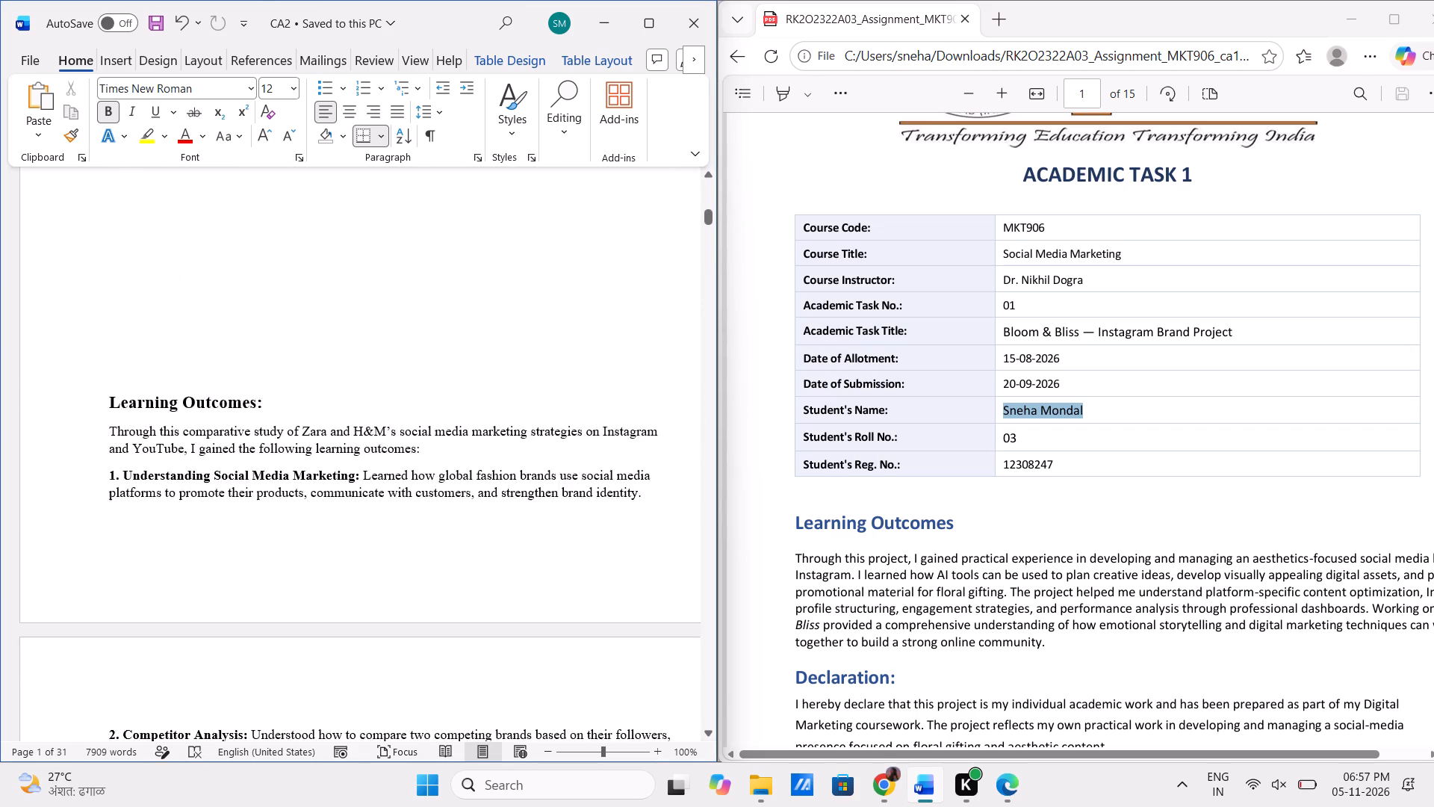
{"action": "scroll", "coordinate": [491, 605], "scroll_direction": "up", "scroll_amount": 1}
{"action": "scroll", "coordinate": [491, 605], "scroll_direction": "down", "scroll_amount": 1}
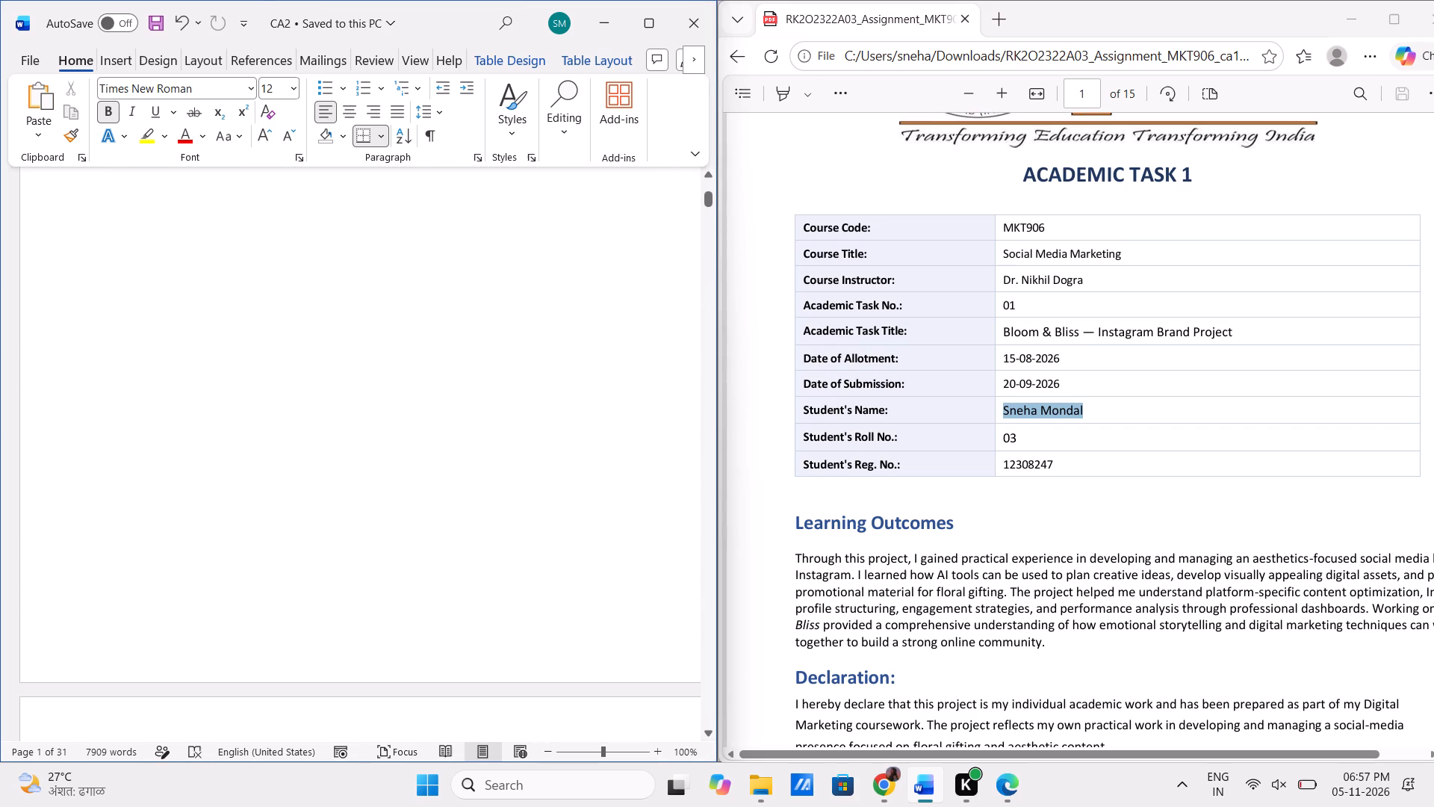
{"action": "scroll", "coordinate": [491, 605], "scroll_direction": "down", "scroll_amount": 2}
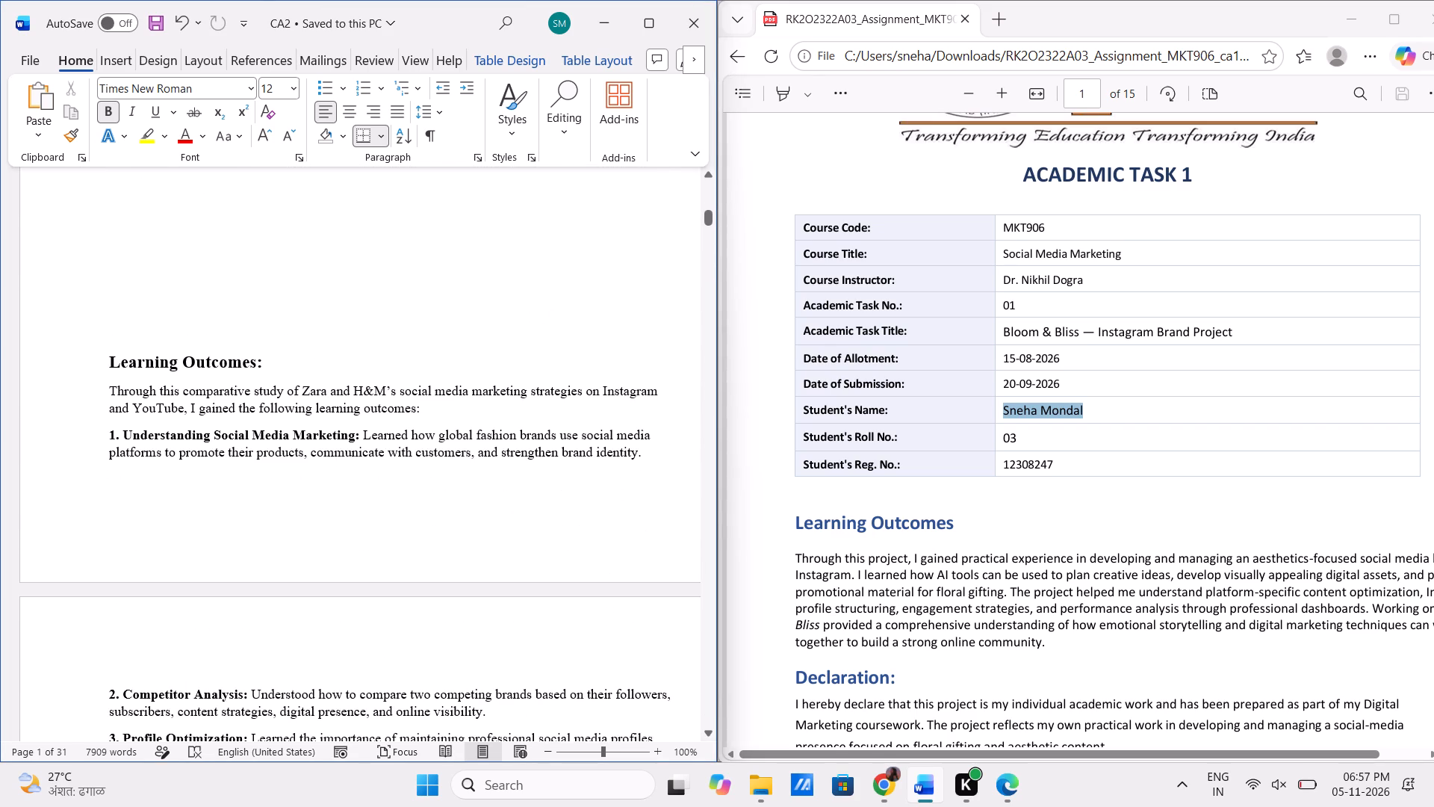
{"action": "left_click", "coordinate": [284, 315]}
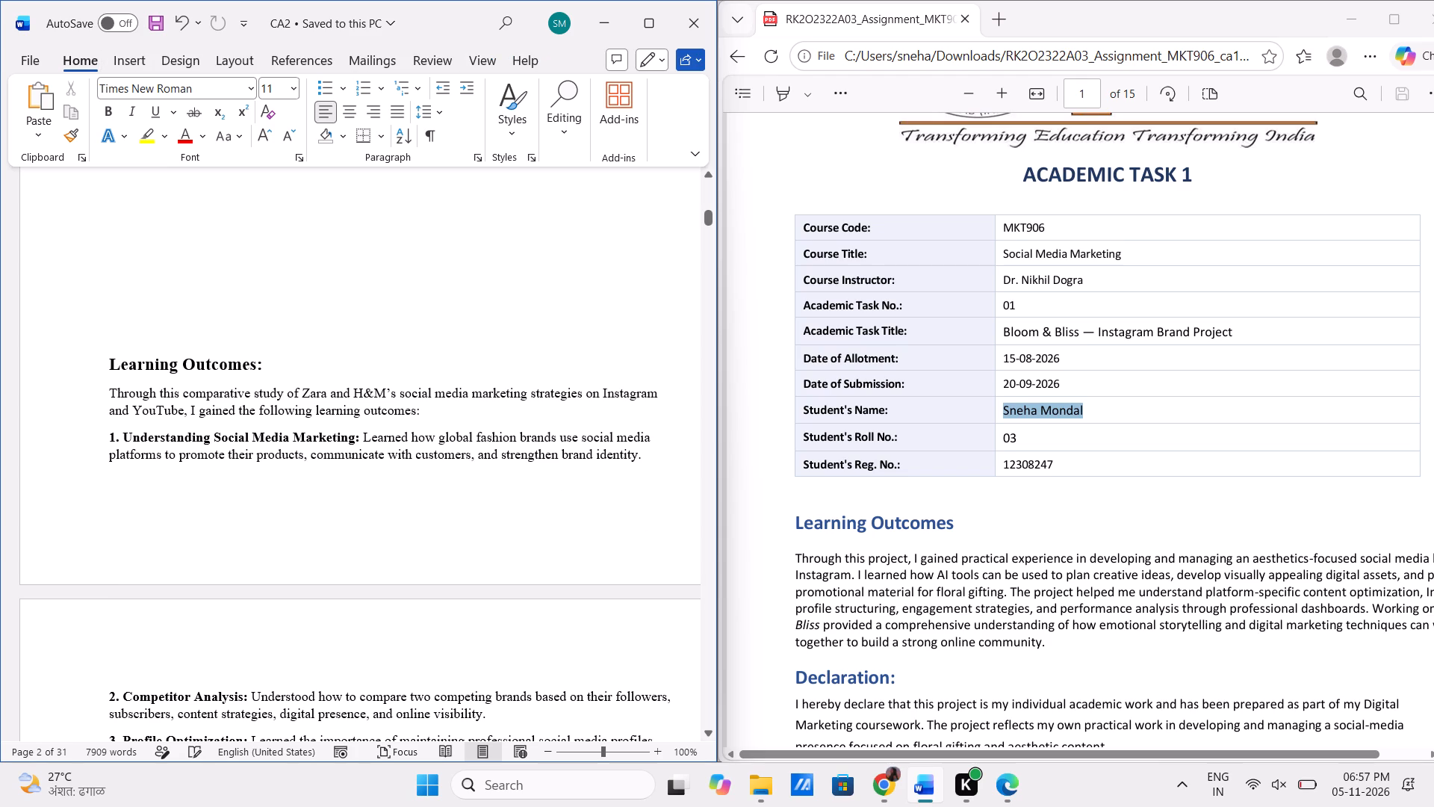
{"action": "key", "text": "Return"}
{"action": "key", "text": "Return"}
{"action": "key", "text": "Return"}
{"action": "key", "text": "Return"}
{"action": "key", "text": "Return"}
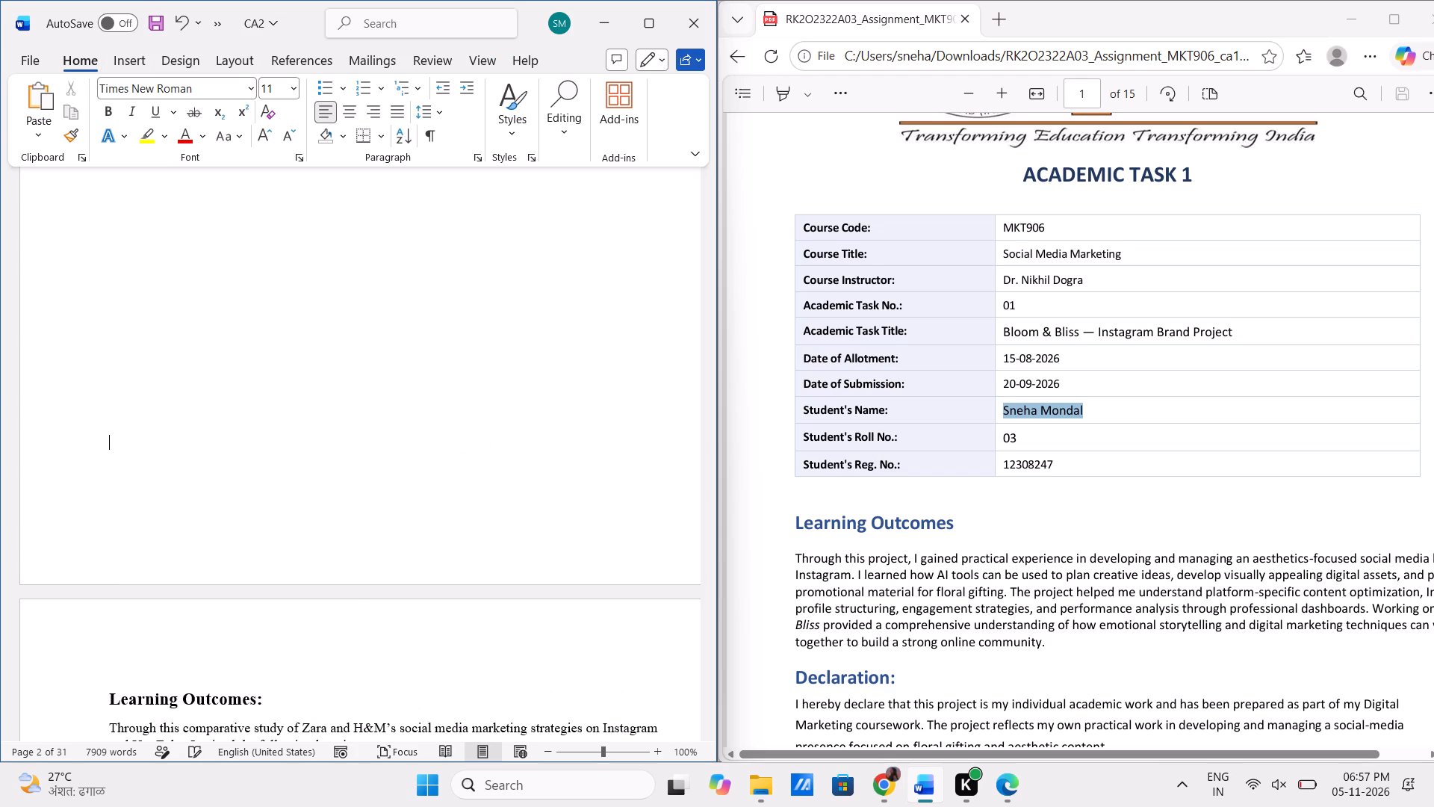
Delete the blank lines above the title A Comparative Analysis of Zara and H&M's Social Media Marketing Strategies so it starts at the top of its page.
{"action": "scroll", "coordinate": [284, 315], "scroll_direction": "down", "scroll_amount": 7}
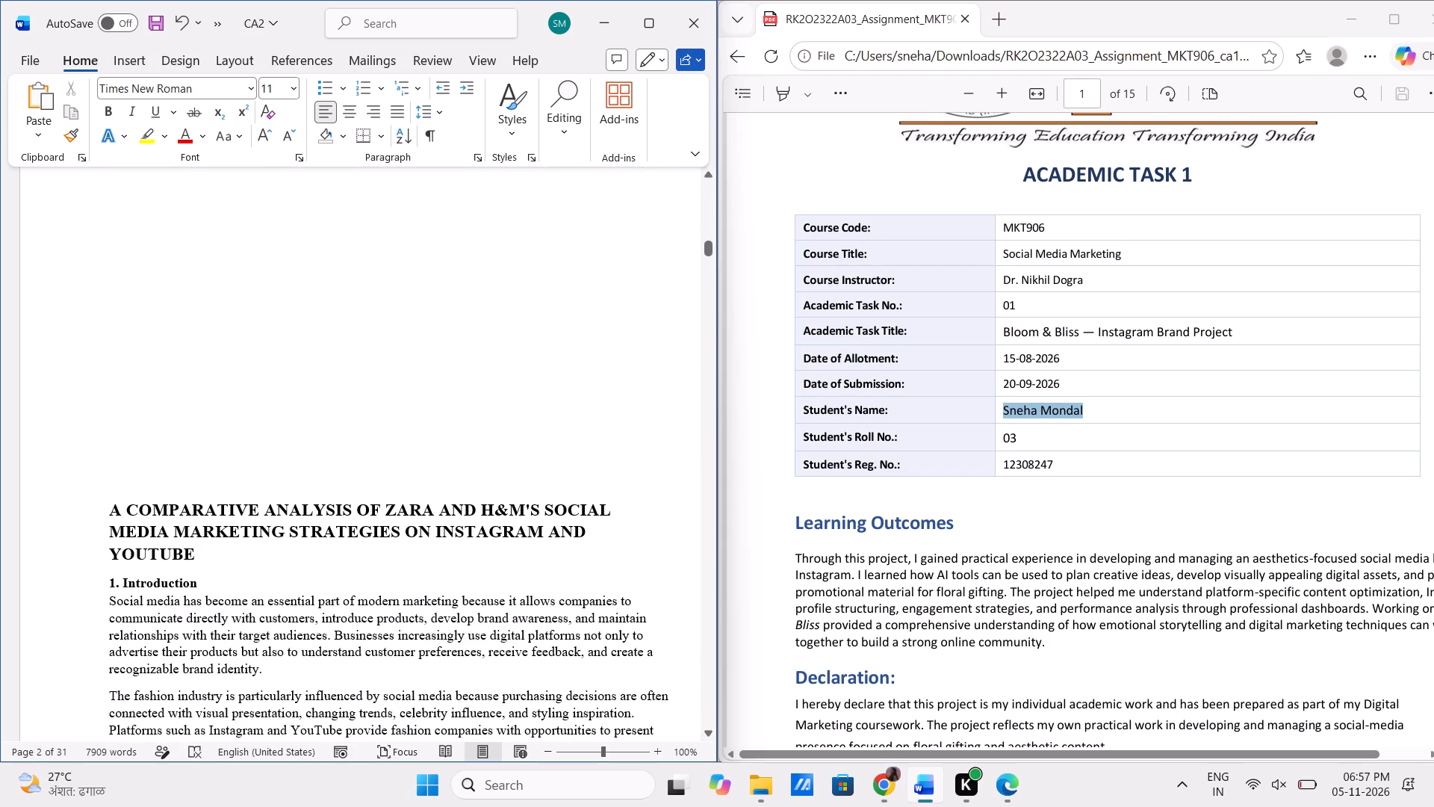
{"action": "left_click", "coordinate": [143, 454]}
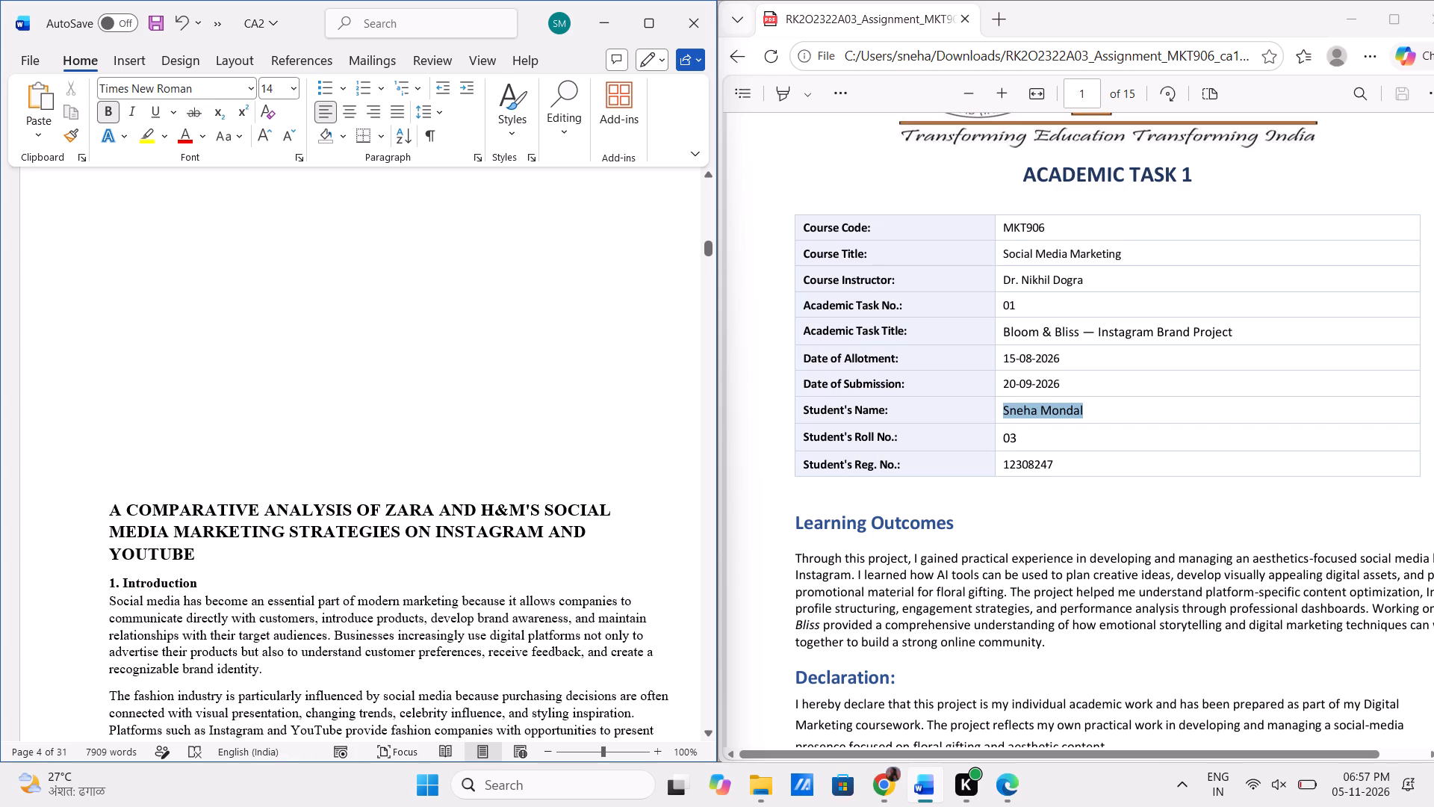
{"action": "left_click", "coordinate": [117, 499]}
{"action": "key", "text": "Left"}
{"action": "key", "text": "BackSpace"}
{"action": "key", "text": "BackSpace"}
{"action": "key", "text": "BackSpace"}
{"action": "key", "text": "BackSpace"}
{"action": "key", "text": "BackSpace"}
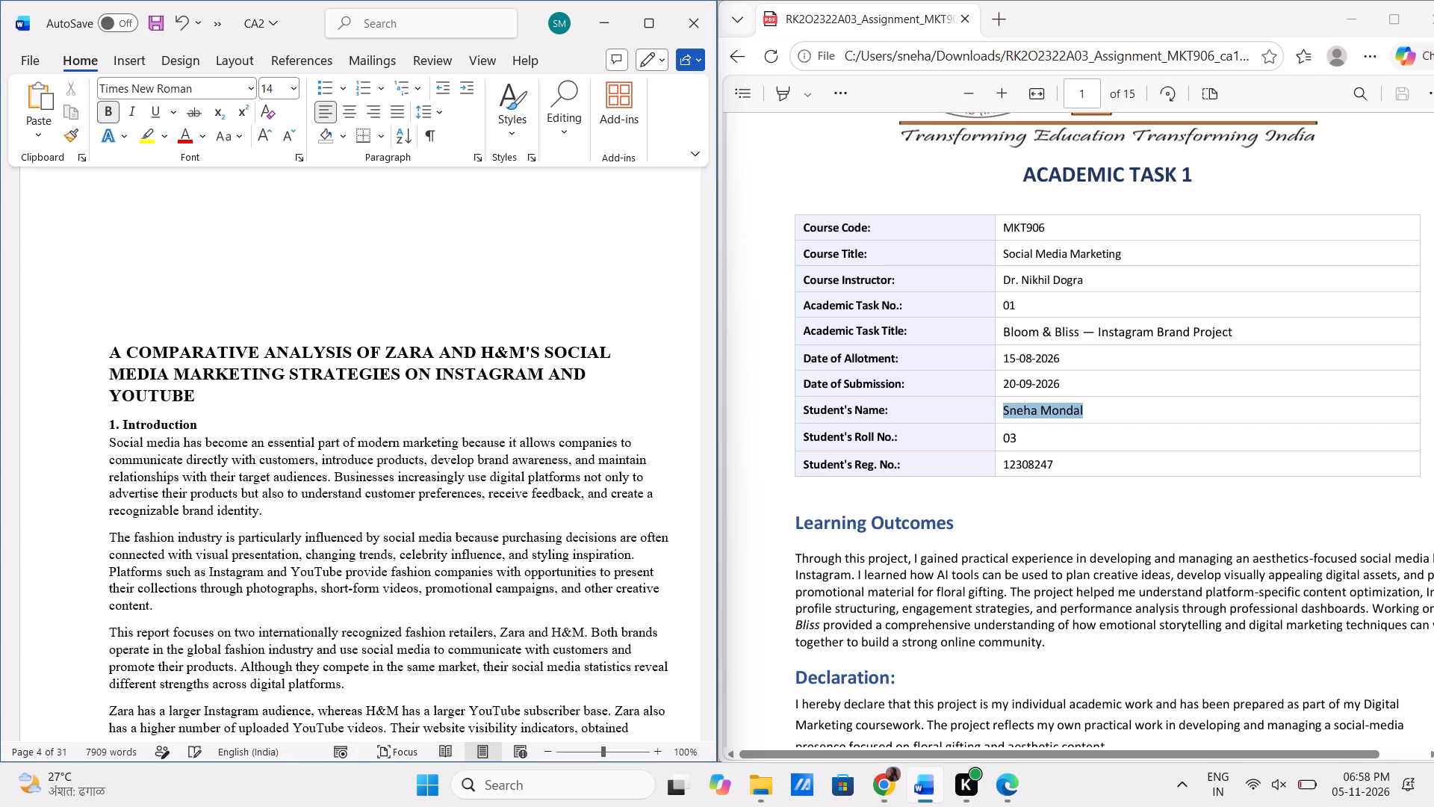
{"action": "key", "text": "BackSpace"}
{"action": "key", "text": "BackSpace"}
{"action": "key", "text": "BackSpace"}
{"action": "key", "text": "BackSpace"}
{"action": "key", "text": "BackSpace"}
{"action": "key", "text": "BackSpace"}
{"action": "key", "text": "BackSpace"}
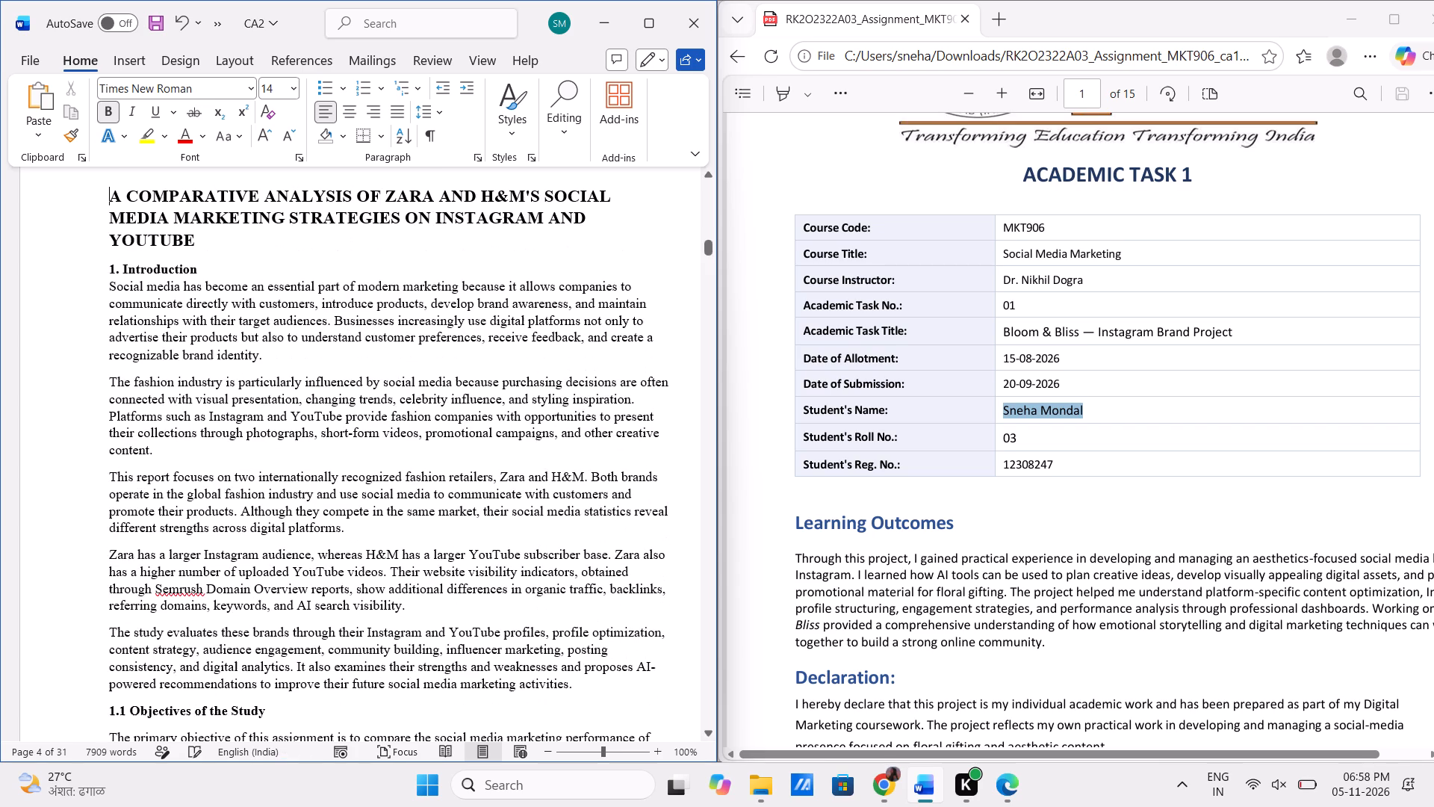
{"action": "key", "text": "BackSpace"}
{"action": "key", "text": "BackSpace"}
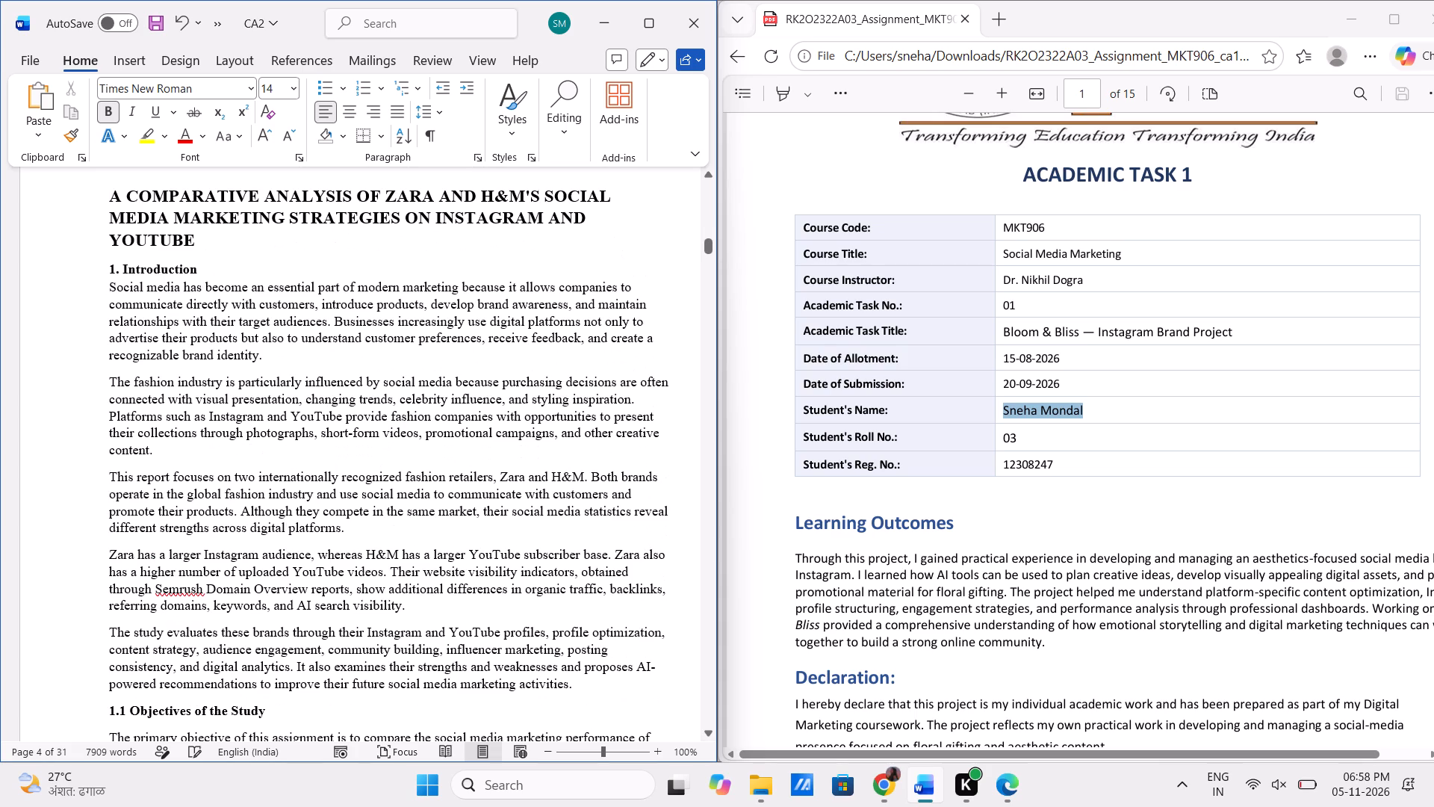
{"action": "scroll", "coordinate": [117, 499], "scroll_direction": "up", "scroll_amount": 2}
{"action": "key", "text": "BackSpace"}
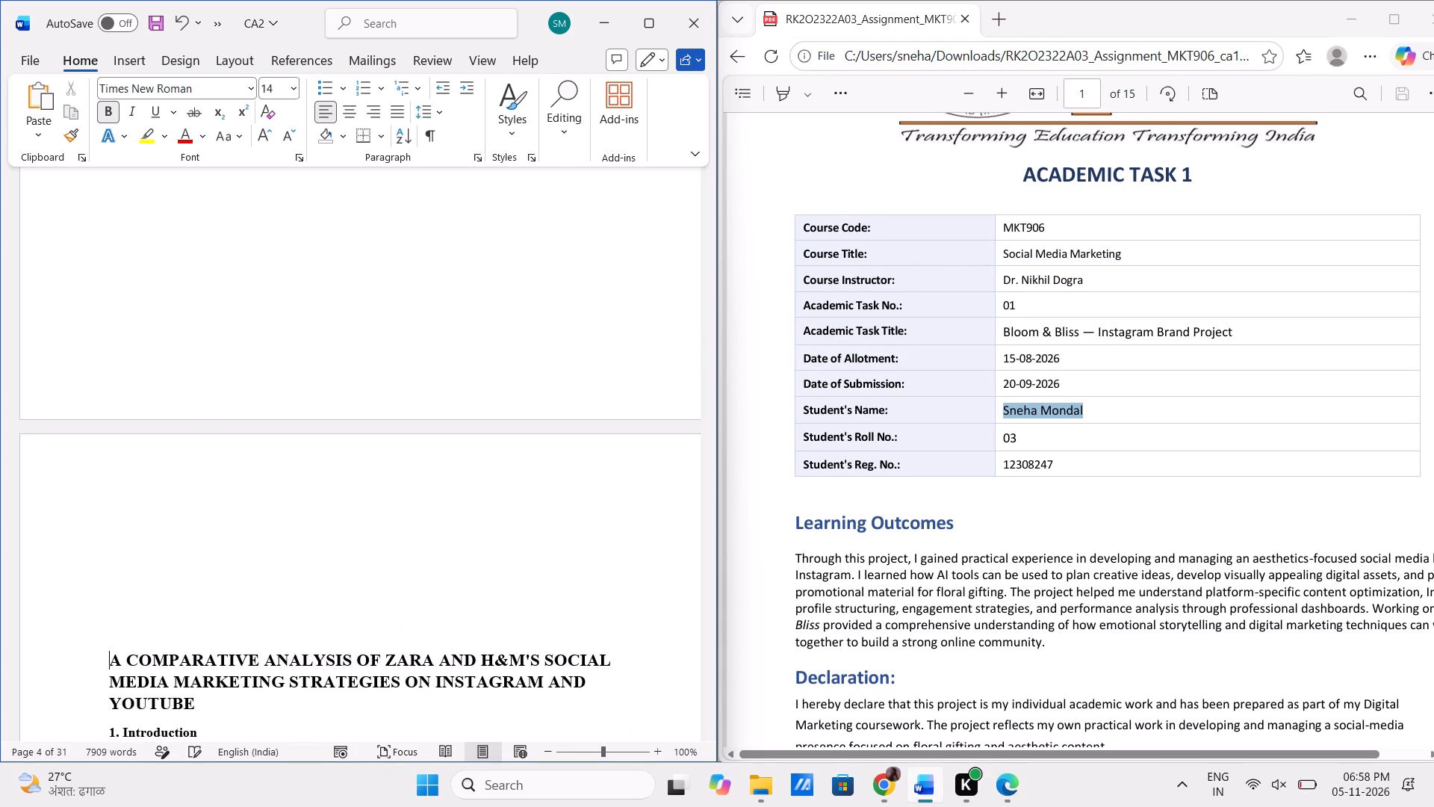
{"action": "key", "text": "BackSpace"}
{"action": "key", "text": "BackSpace"}
{"action": "key", "text": "BackSpace"}
{"action": "key", "text": "BackSpace"}
{"action": "key", "text": "BackSpace"}
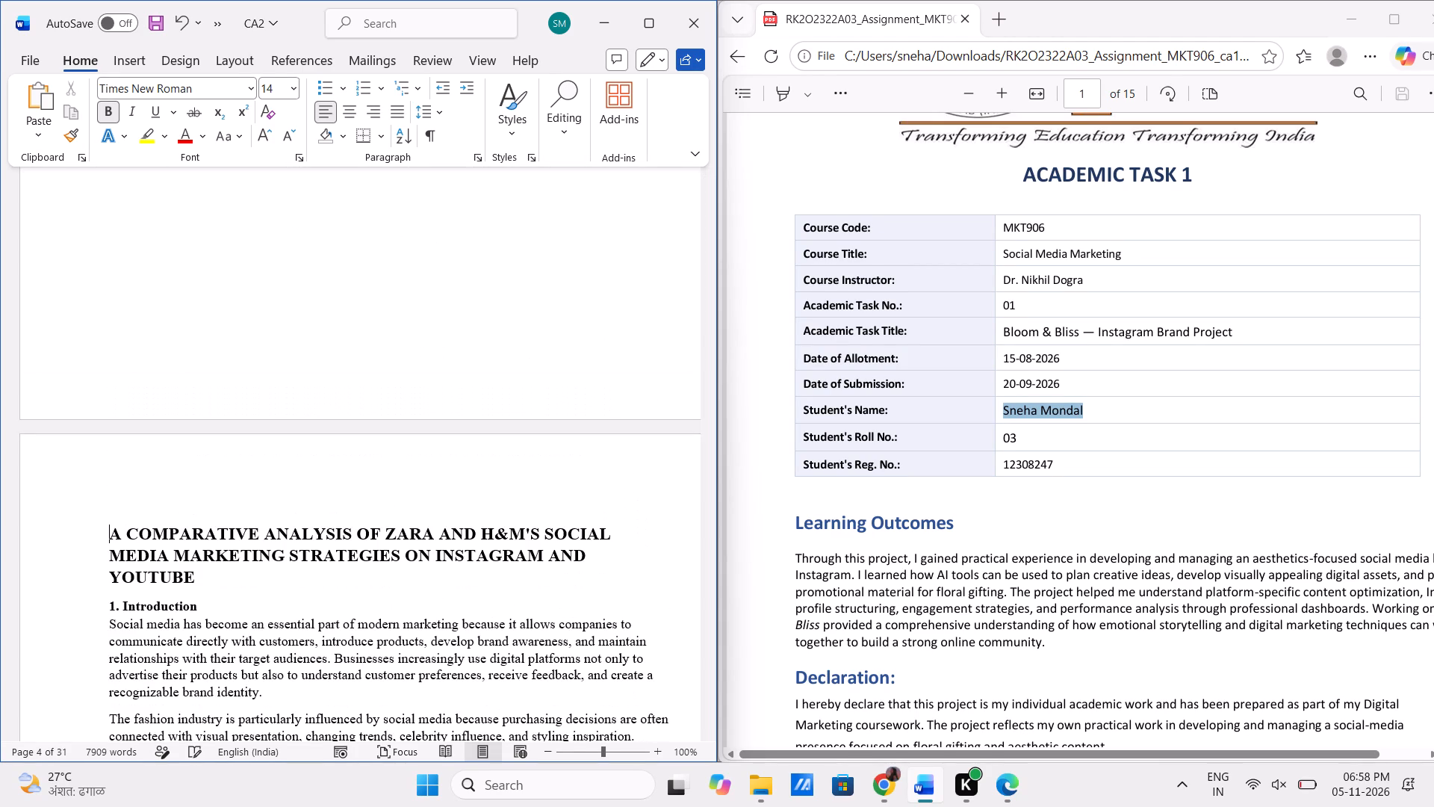
Review the layout of the document from the learning outcomes through to the final references.
{"action": "scroll", "coordinate": [117, 568], "scroll_direction": "up", "scroll_amount": 1}
{"action": "scroll", "coordinate": [155, 531], "scroll_direction": "down", "scroll_amount": 2}
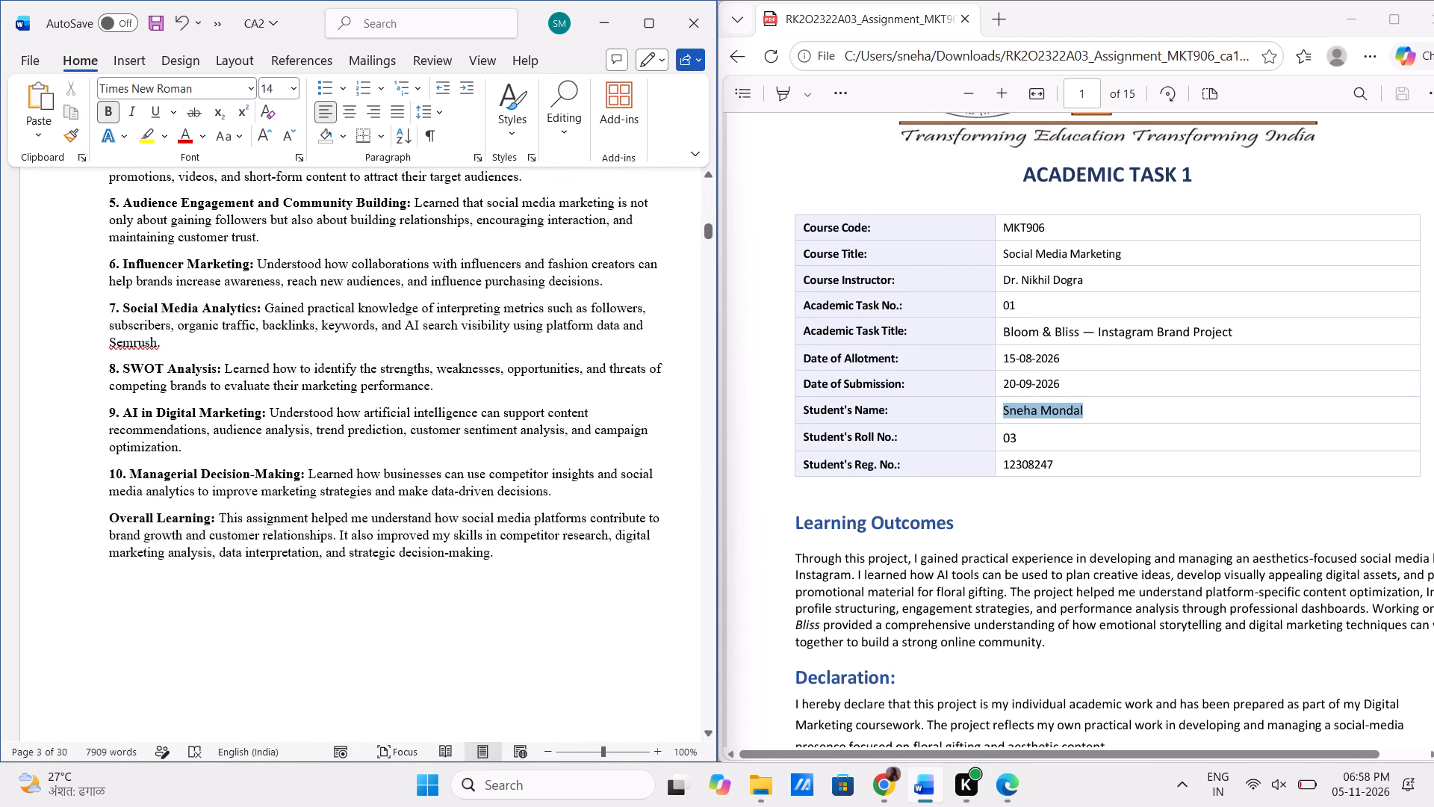
{"action": "scroll", "coordinate": [155, 531], "scroll_direction": "down", "scroll_amount": 8}
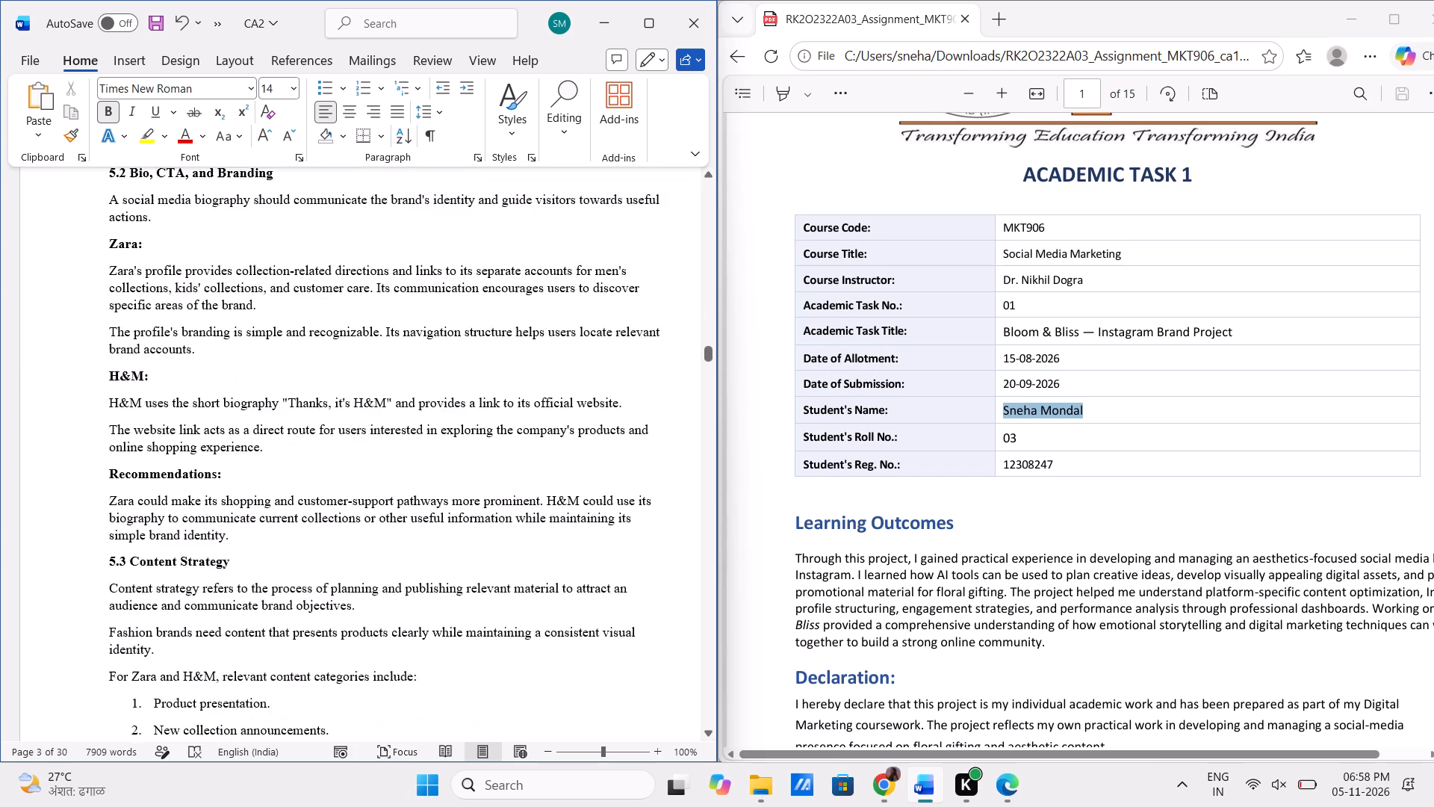
{"action": "scroll", "coordinate": [155, 531], "scroll_direction": "down", "scroll_amount": 8}
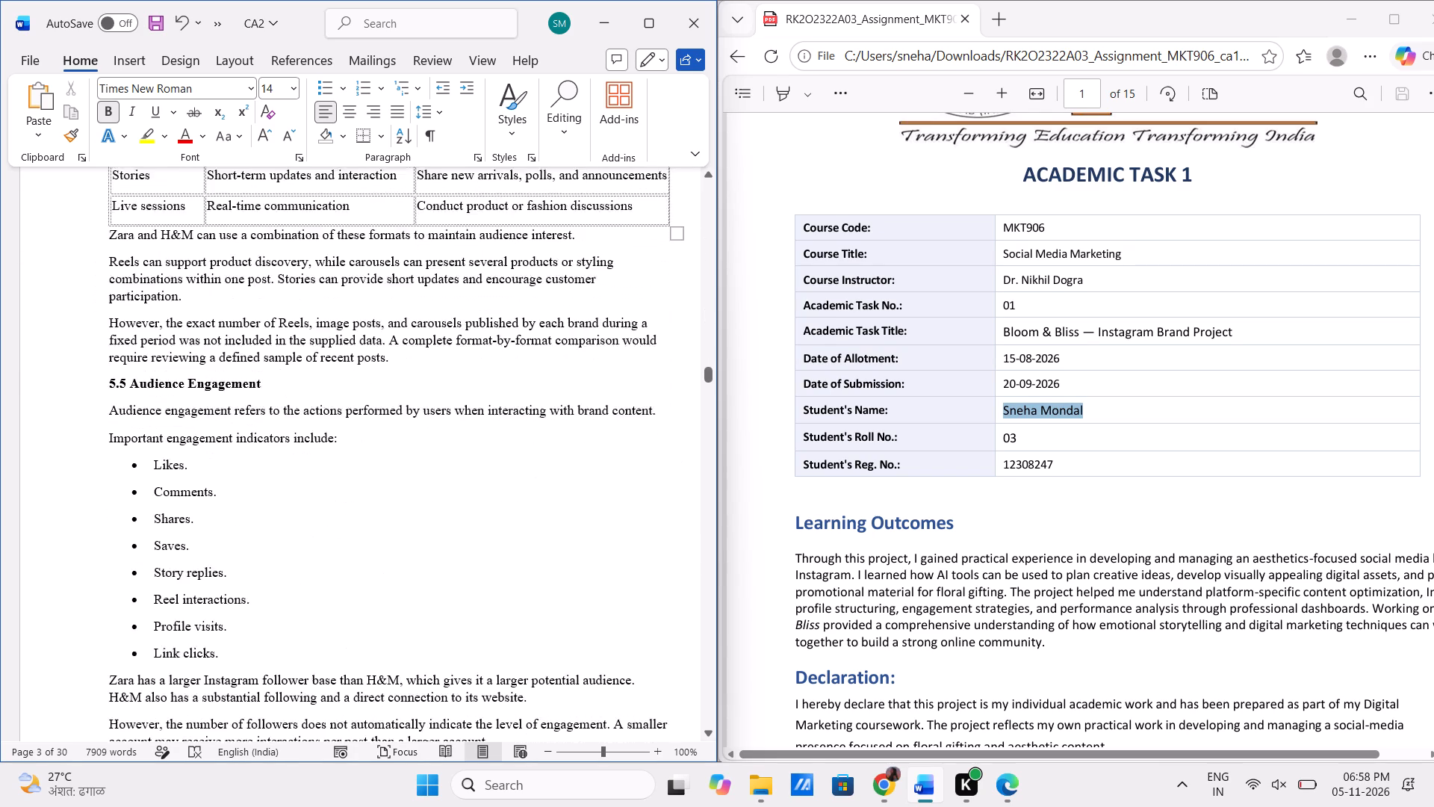
{"action": "scroll", "coordinate": [155, 531], "scroll_direction": "down", "scroll_amount": 8}
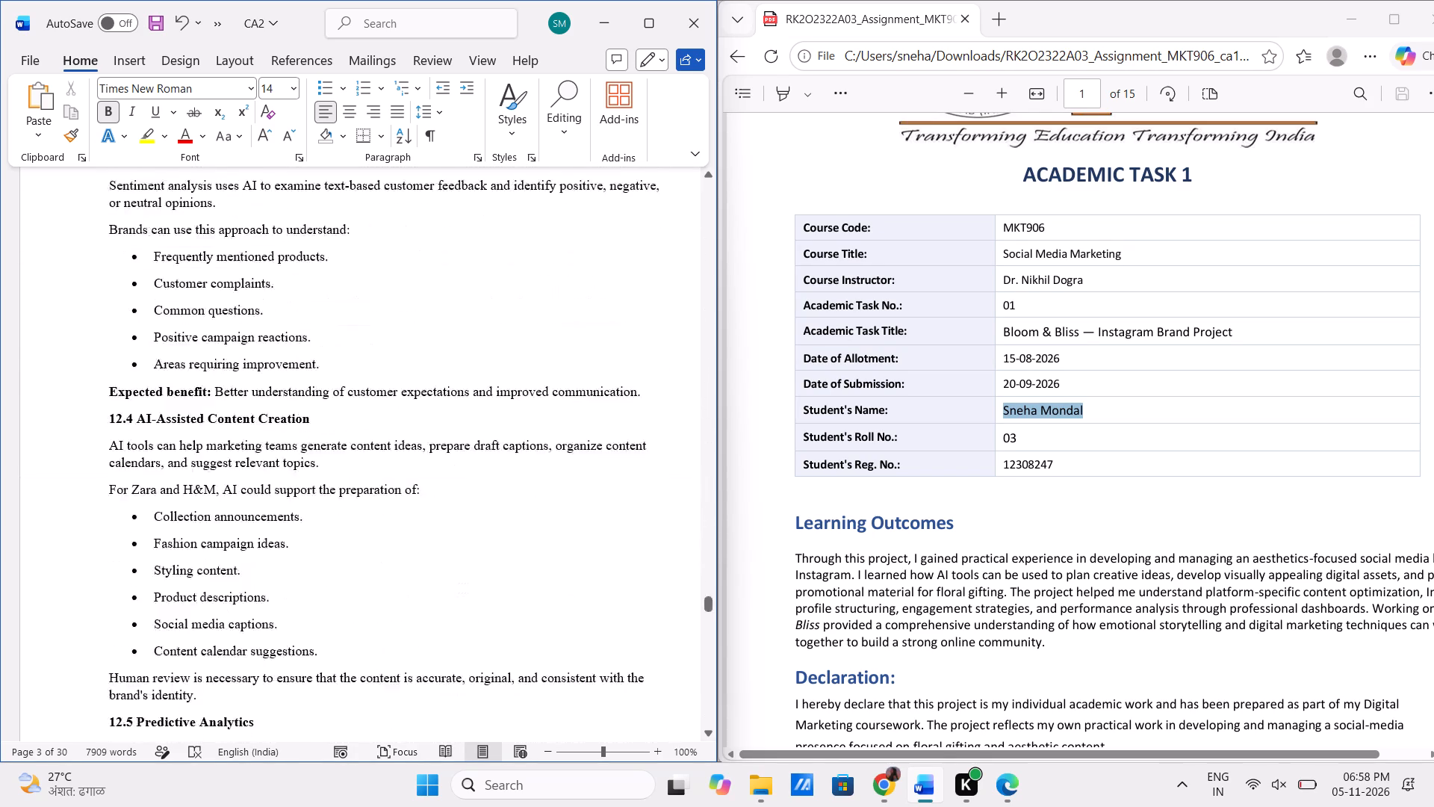
{"action": "scroll", "coordinate": [155, 531], "scroll_direction": "down", "scroll_amount": 4}
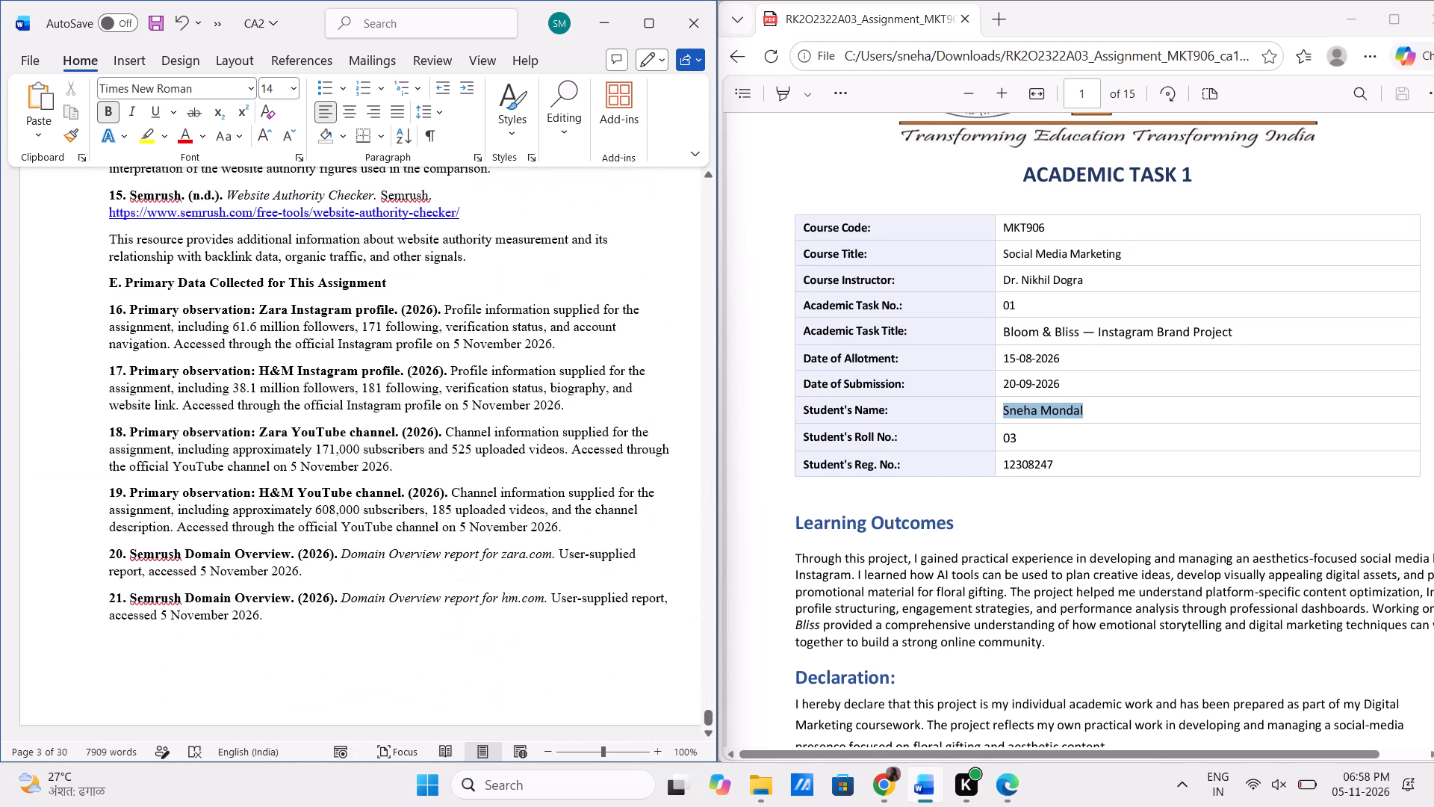
{"action": "scroll", "coordinate": [371, 619], "scroll_direction": "up", "scroll_amount": 4}
{"action": "scroll", "coordinate": [371, 619], "scroll_direction": "right", "scroll_amount": 3}
{"action": "scroll", "coordinate": [371, 619], "scroll_direction": "up", "scroll_amount": 7}
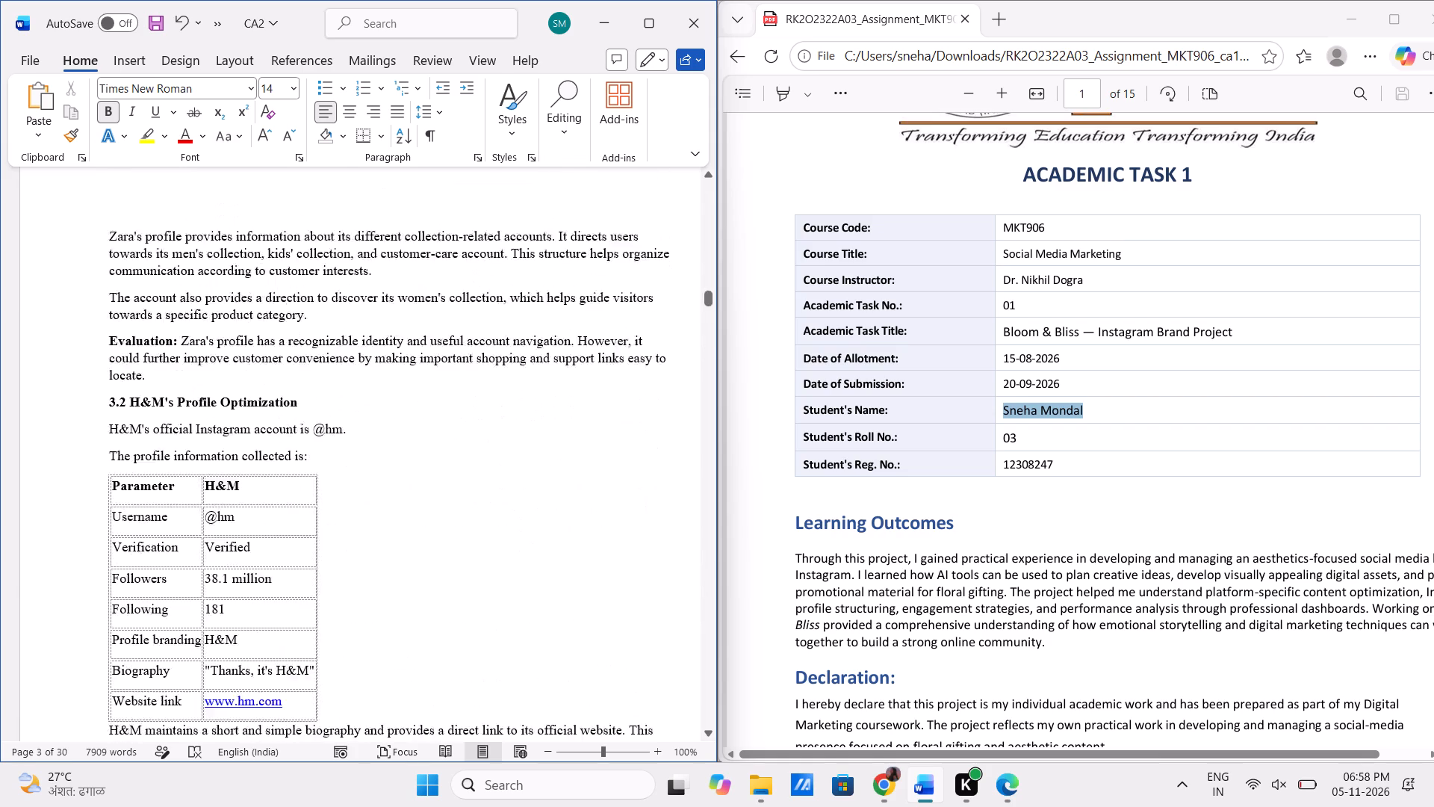
Save the changes to the CA2 document.
{"action": "left_click", "coordinate": [156, 20]}
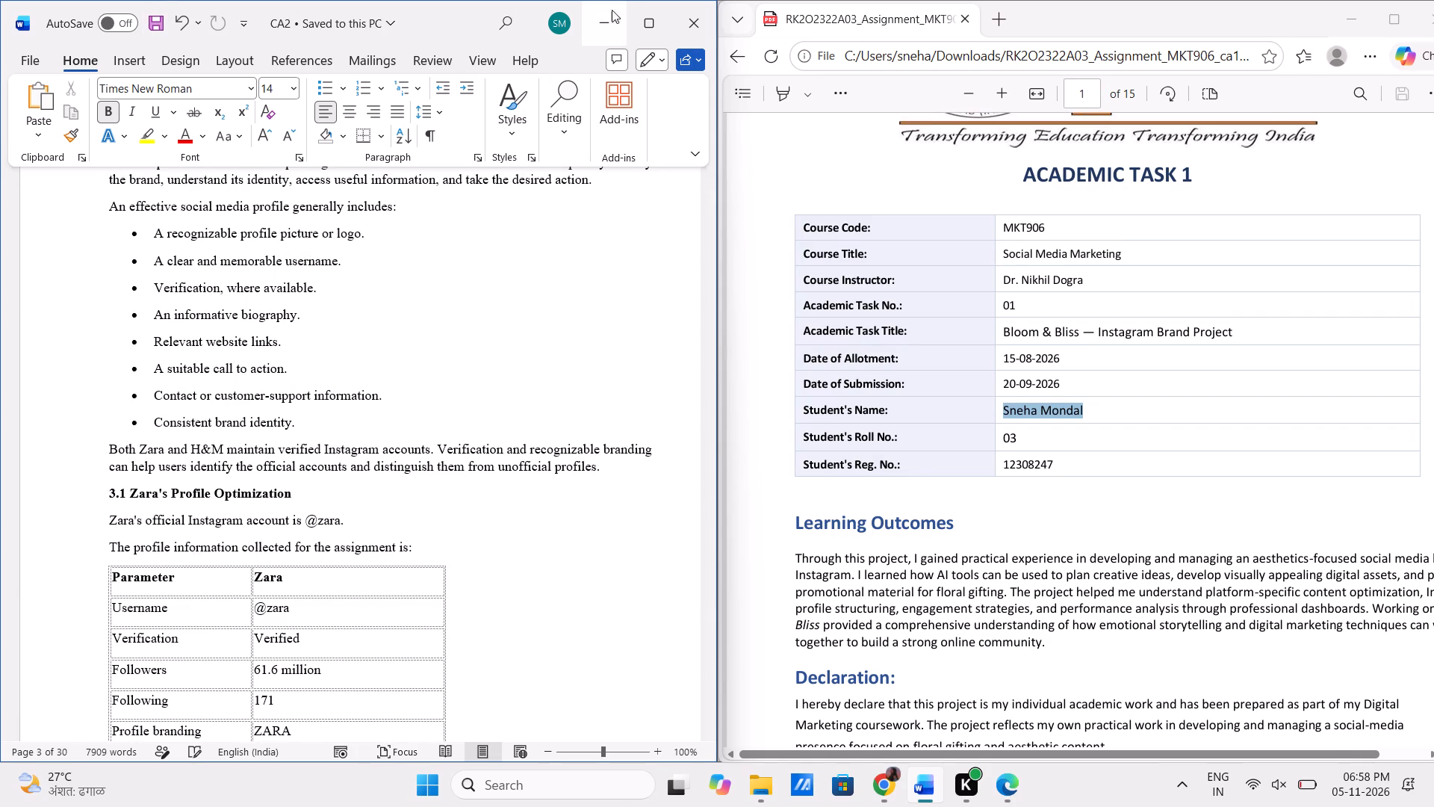
Maximize the document window and go back to the cover table on the first page.
{"action": "left_click", "coordinate": [647, 4]}
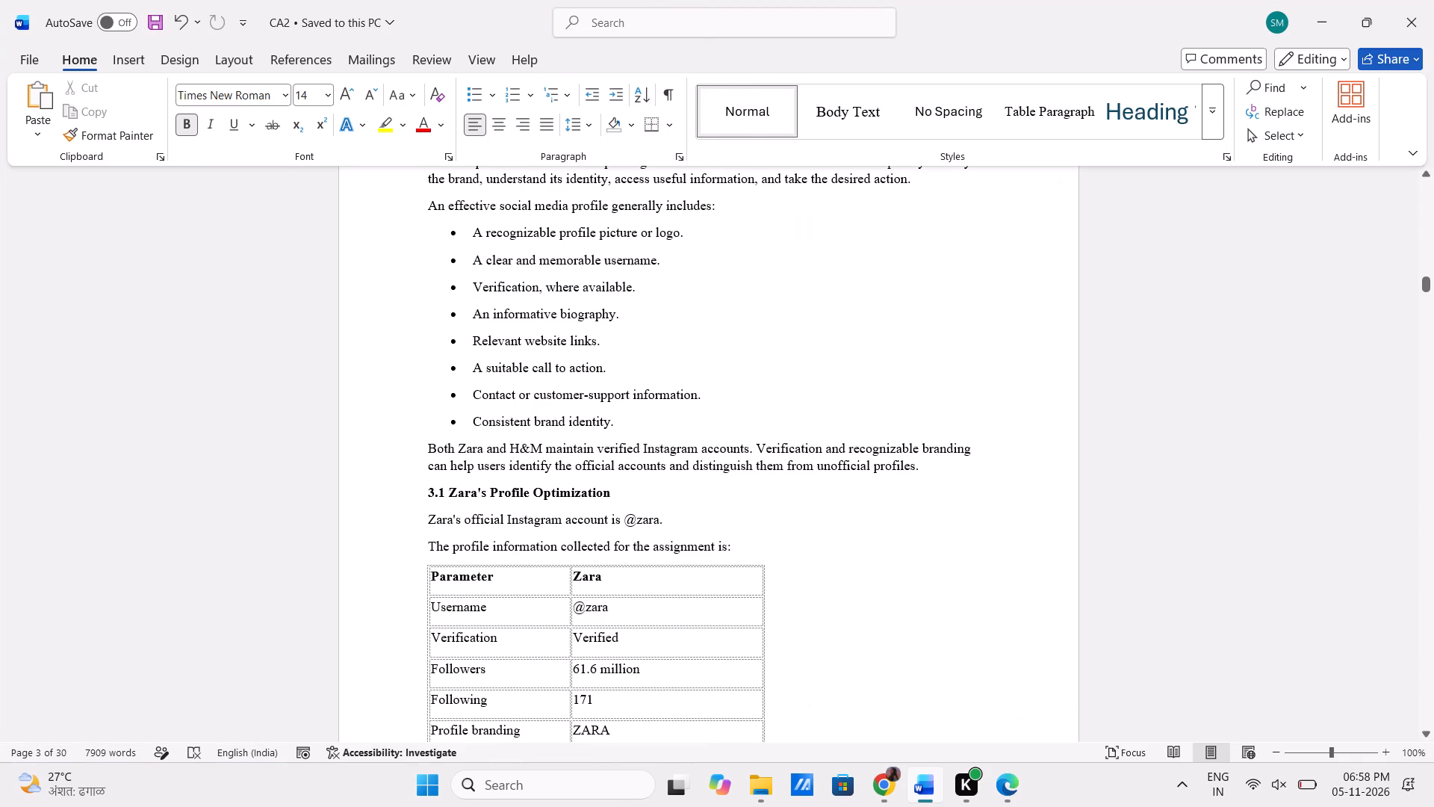
{"action": "scroll", "coordinate": [595, 486], "scroll_direction": "up", "scroll_amount": 15}
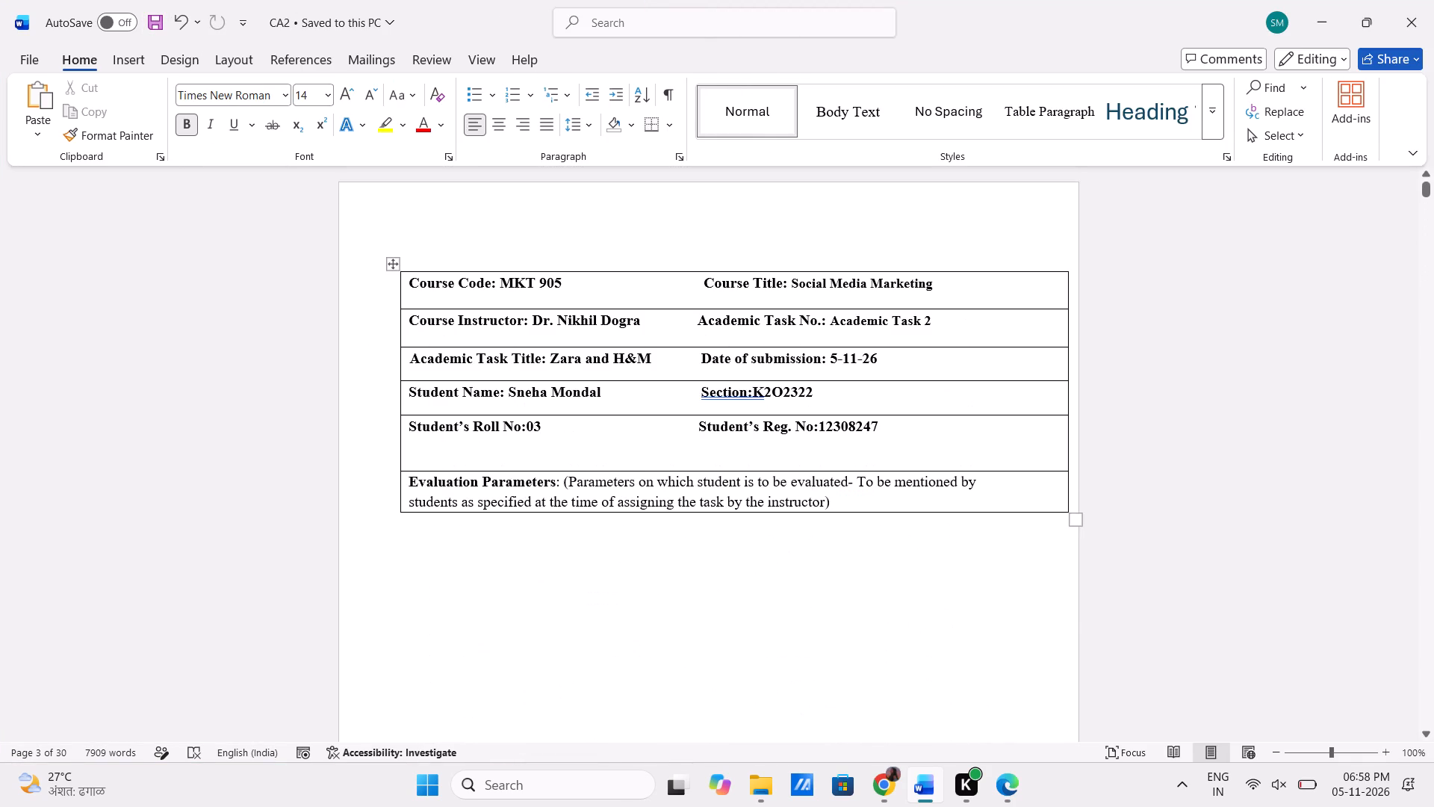
{"action": "scroll", "coordinate": [595, 486], "scroll_direction": "up", "scroll_amount": 15}
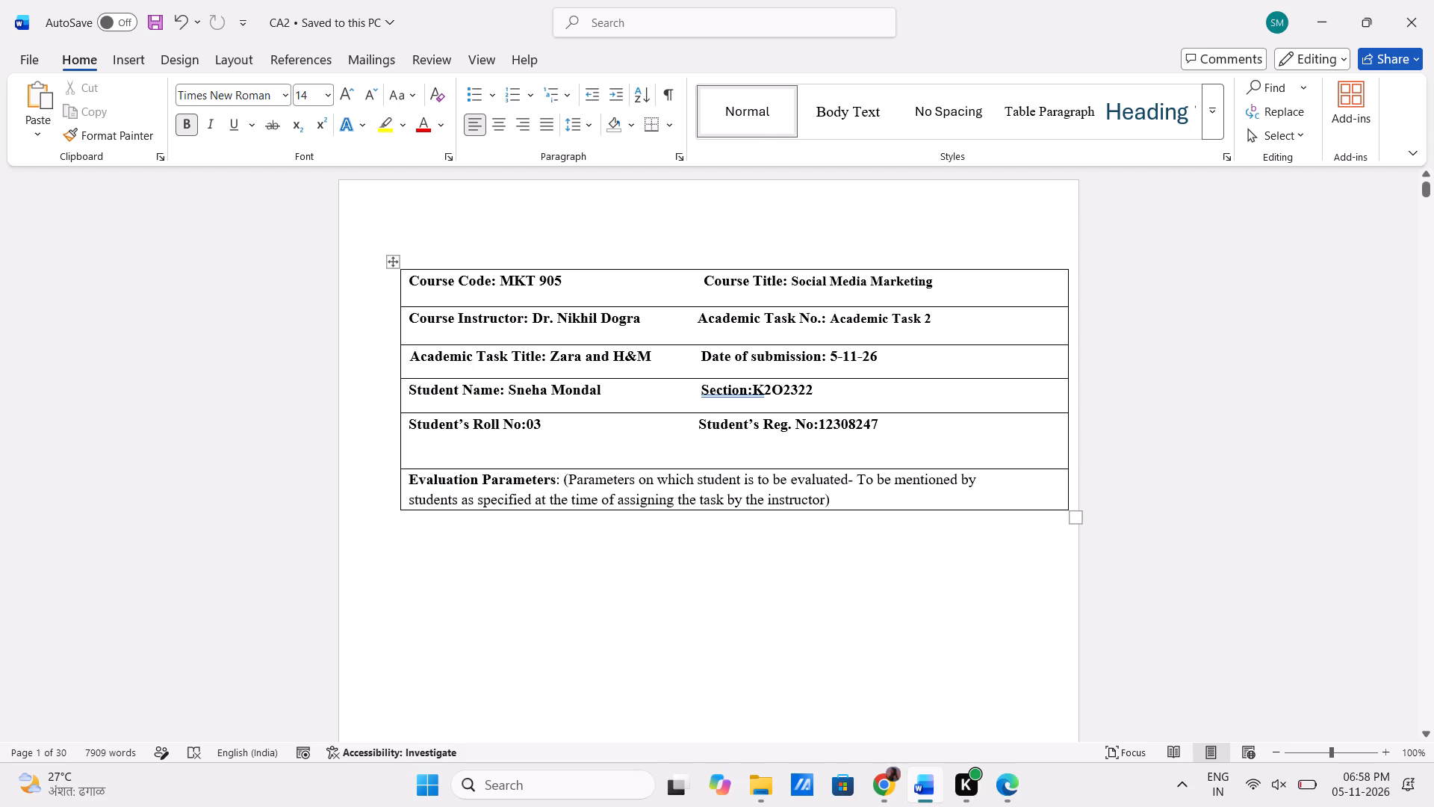
Check the font sizes of the Declaration, Learning Outcomes, report title and 1. Introduction headings.
{"action": "scroll", "coordinate": [565, 466], "scroll_direction": "down", "scroll_amount": 4}
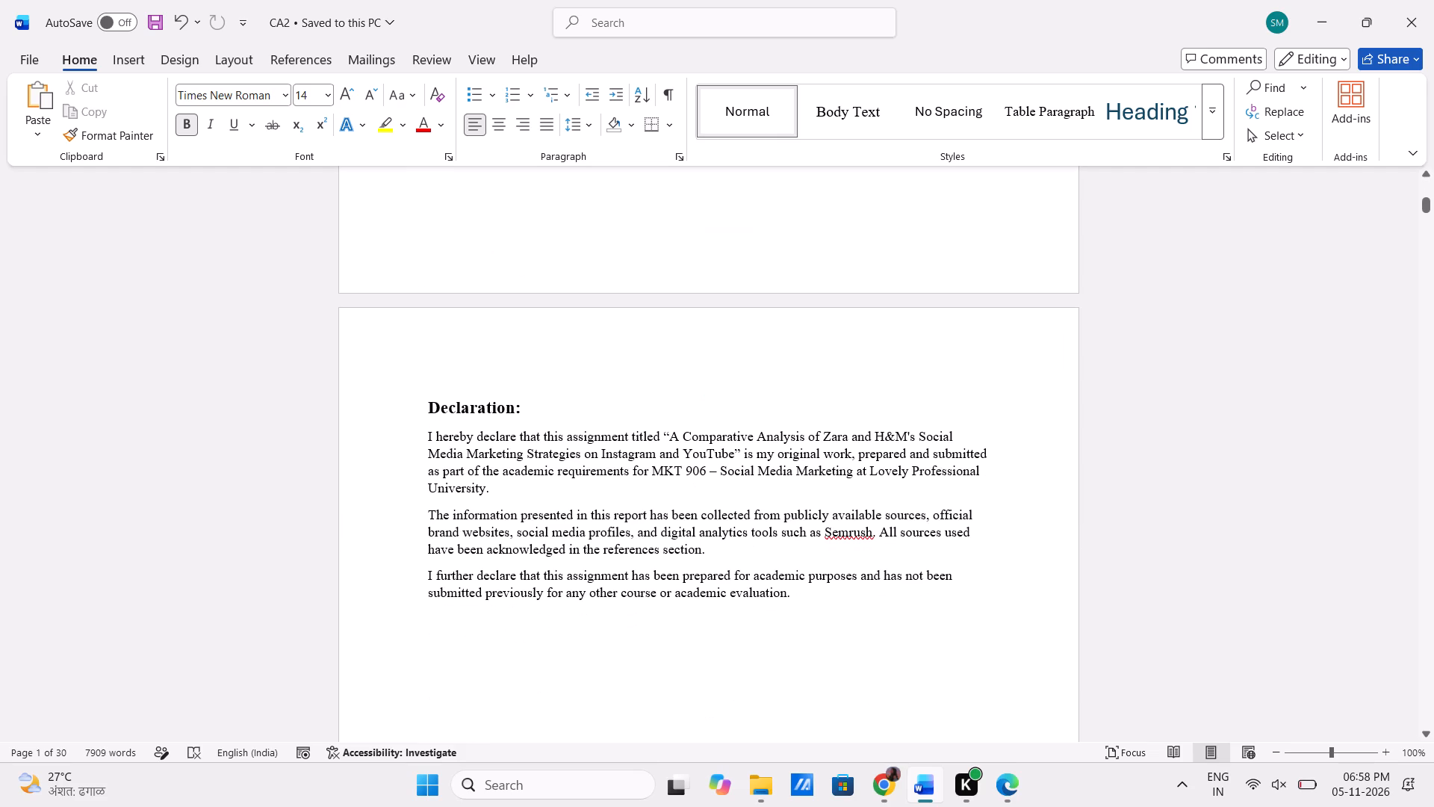
{"action": "left_click", "coordinate": [493, 409]}
{"action": "scroll", "coordinate": [503, 430], "scroll_direction": "down", "scroll_amount": 3}
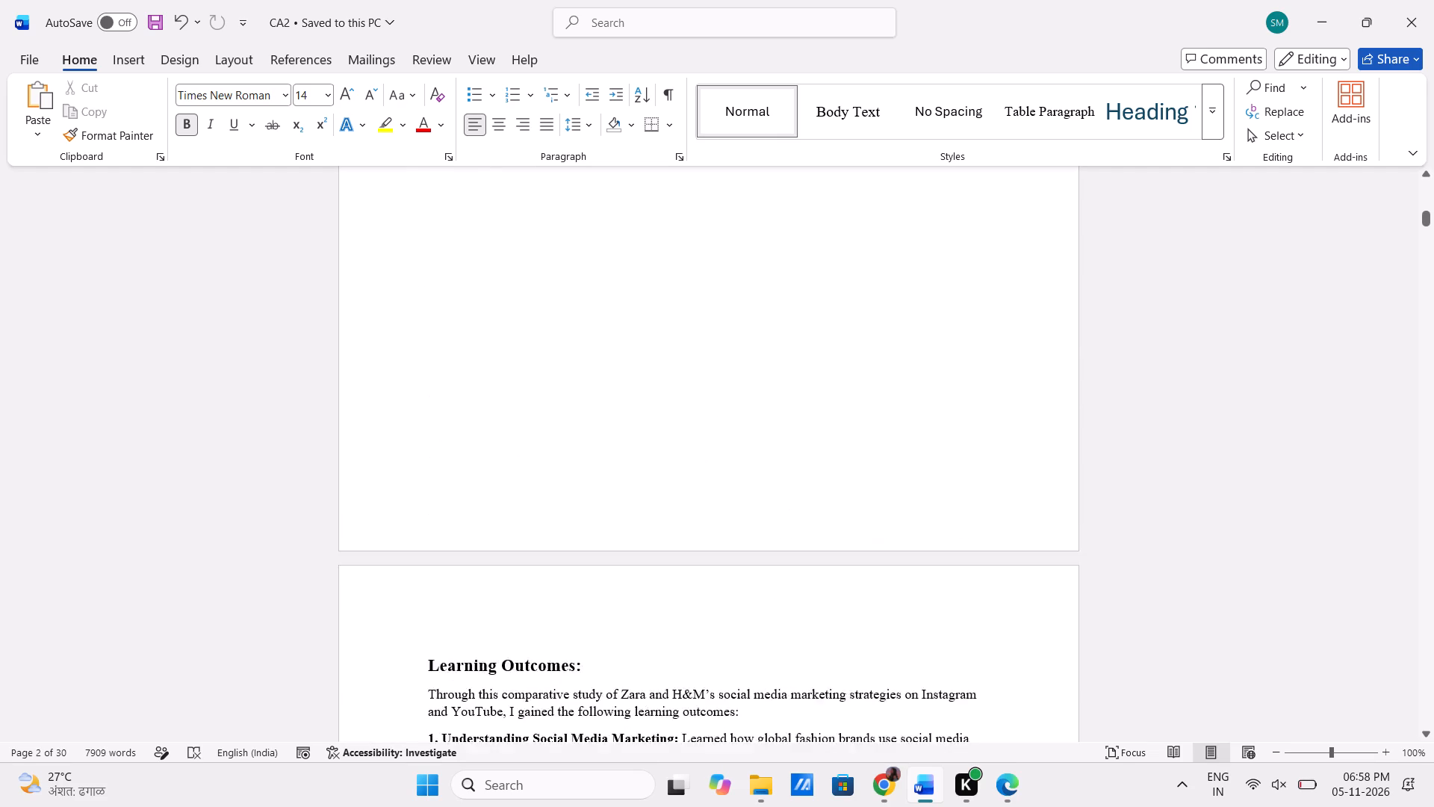
{"action": "scroll", "coordinate": [503, 430], "scroll_direction": "down", "scroll_amount": 2}
{"action": "left_click", "coordinate": [483, 449]}
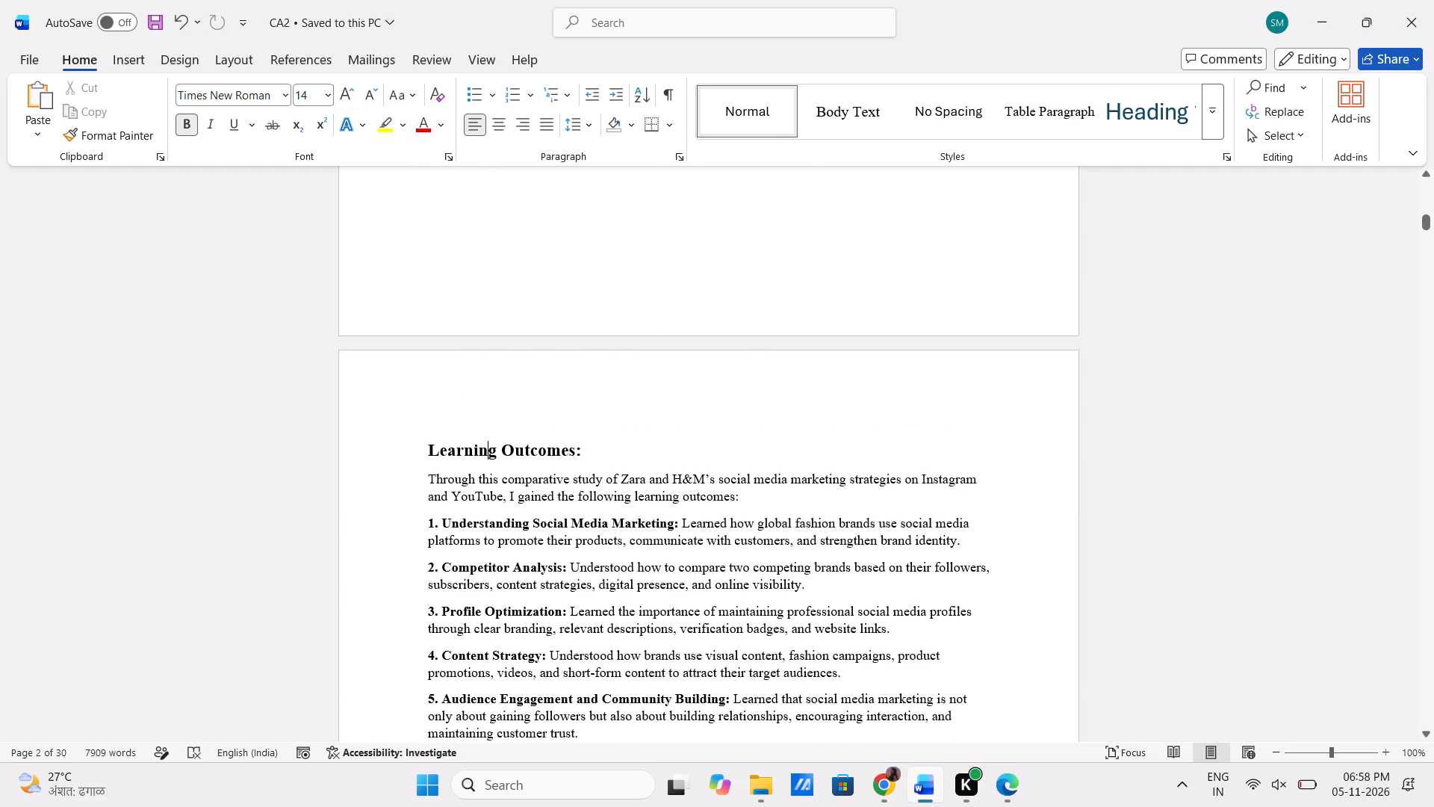
{"action": "scroll", "coordinate": [483, 449], "scroll_direction": "down", "scroll_amount": 4}
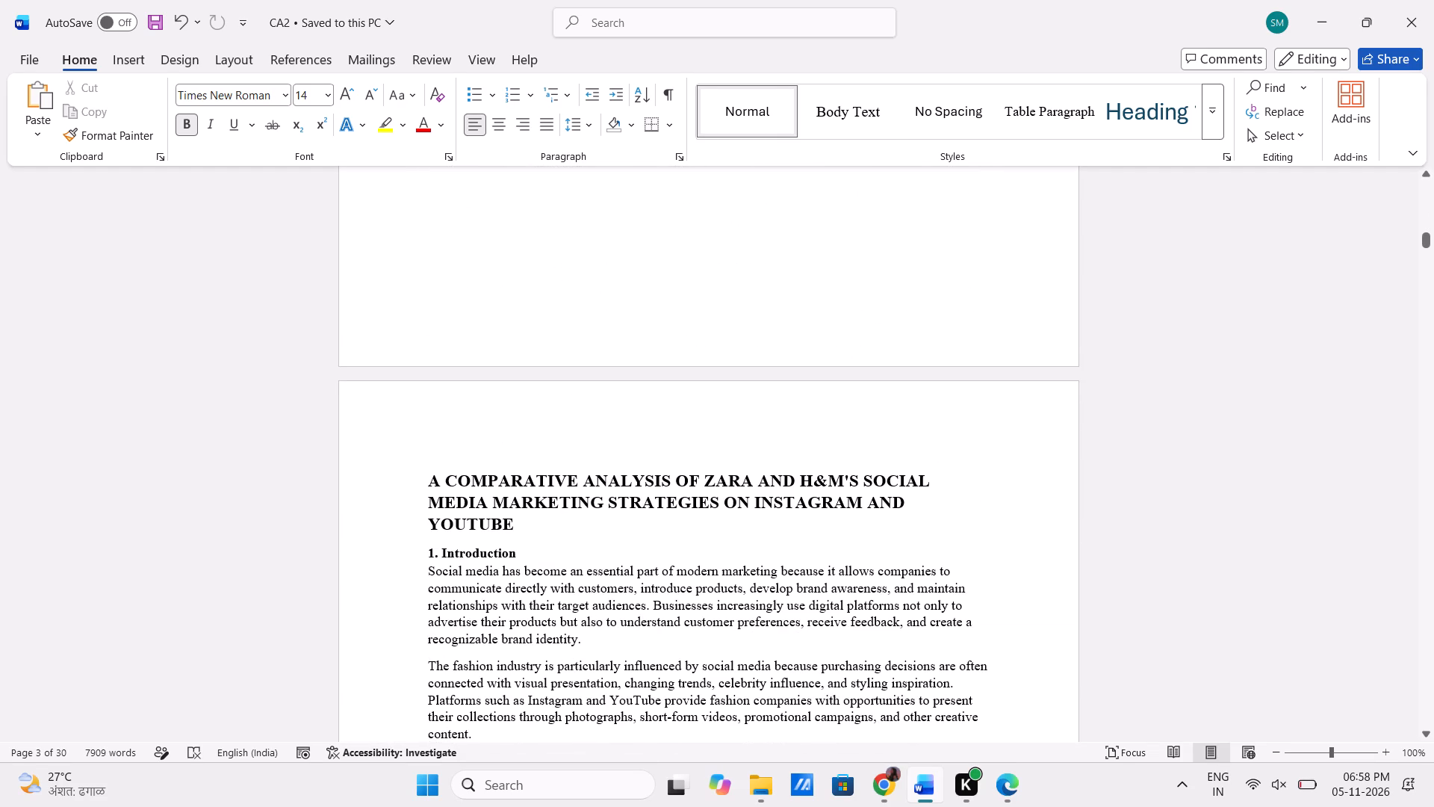
{"action": "left_click", "coordinate": [453, 557]}
{"action": "left_click", "coordinate": [458, 511]}
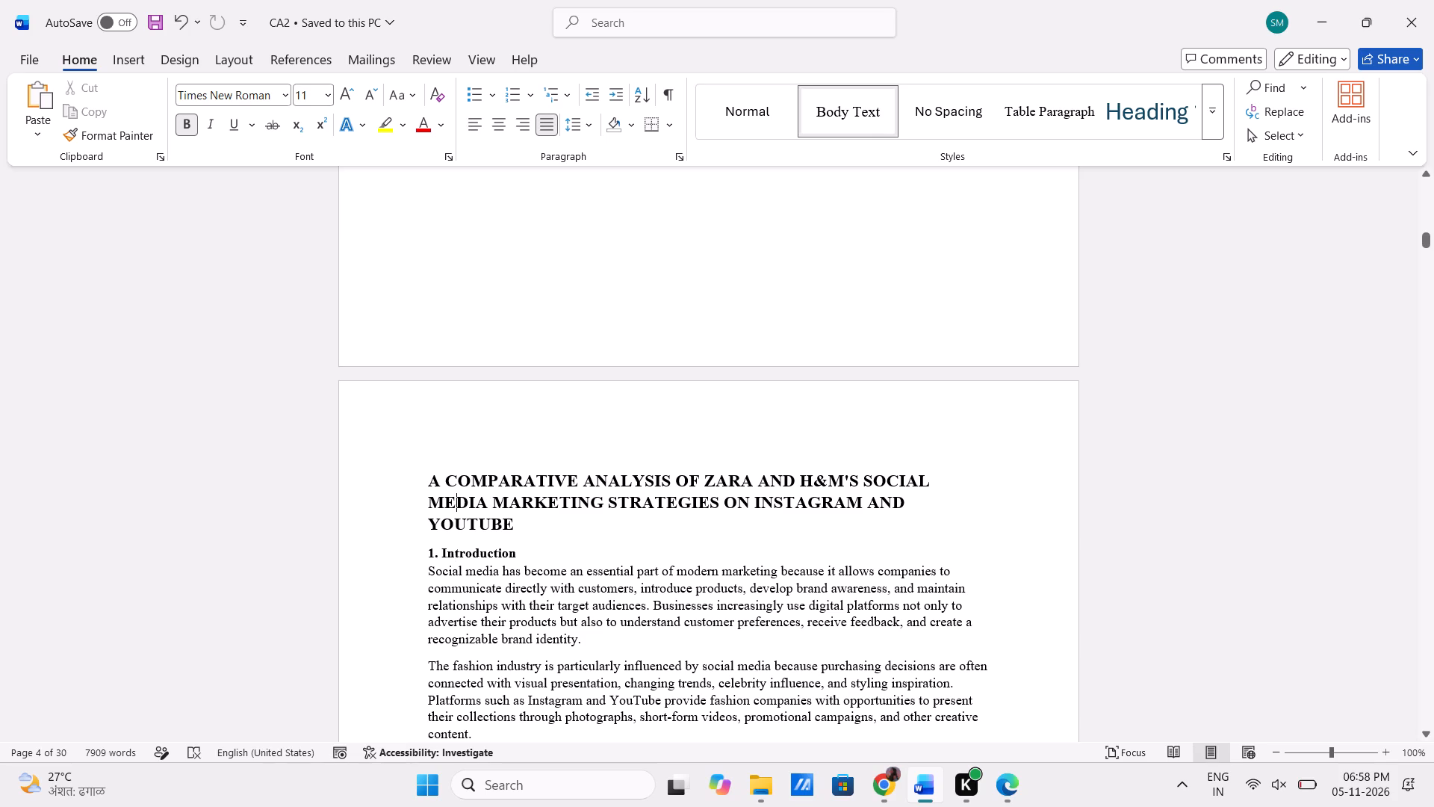
Set the heading 1. Introduction to font size 14.
{"action": "left_click_drag", "start_coordinate": [424, 553], "coordinate": [479, 553]}
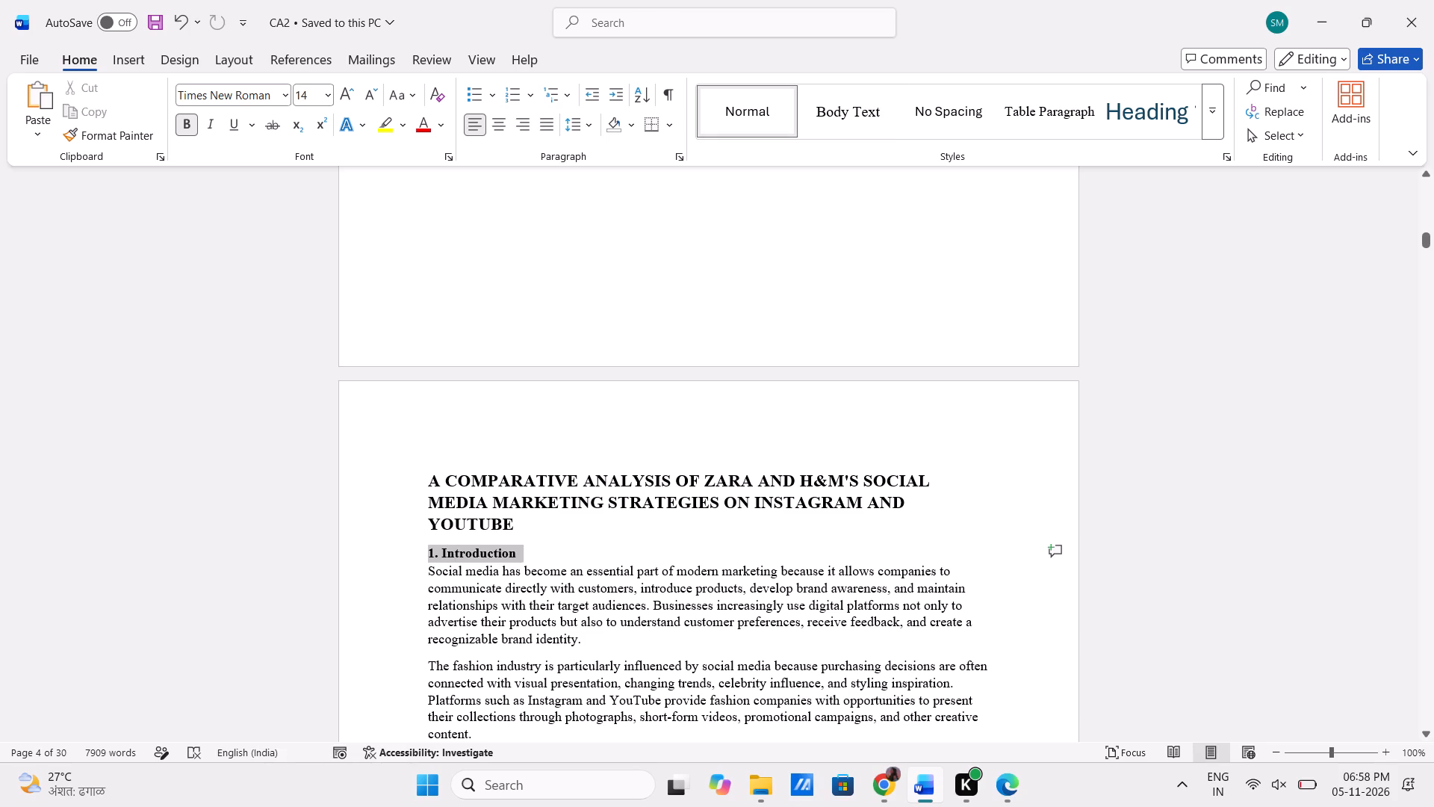
{"action": "left_click_drag", "start_coordinate": [479, 553], "coordinate": [510, 553]}
{"action": "left_click", "coordinate": [655, 495]}
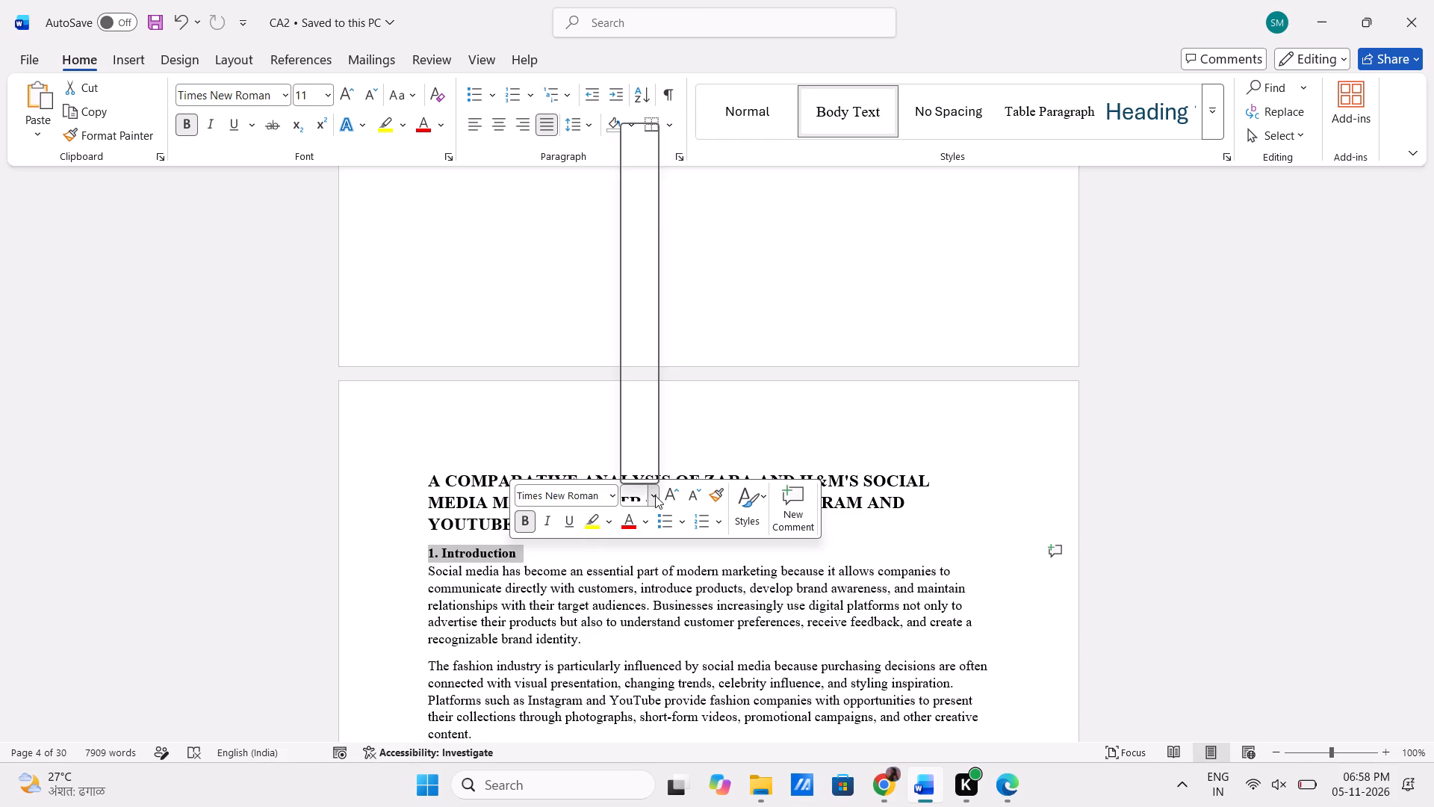
{"action": "left_click", "coordinate": [648, 240]}
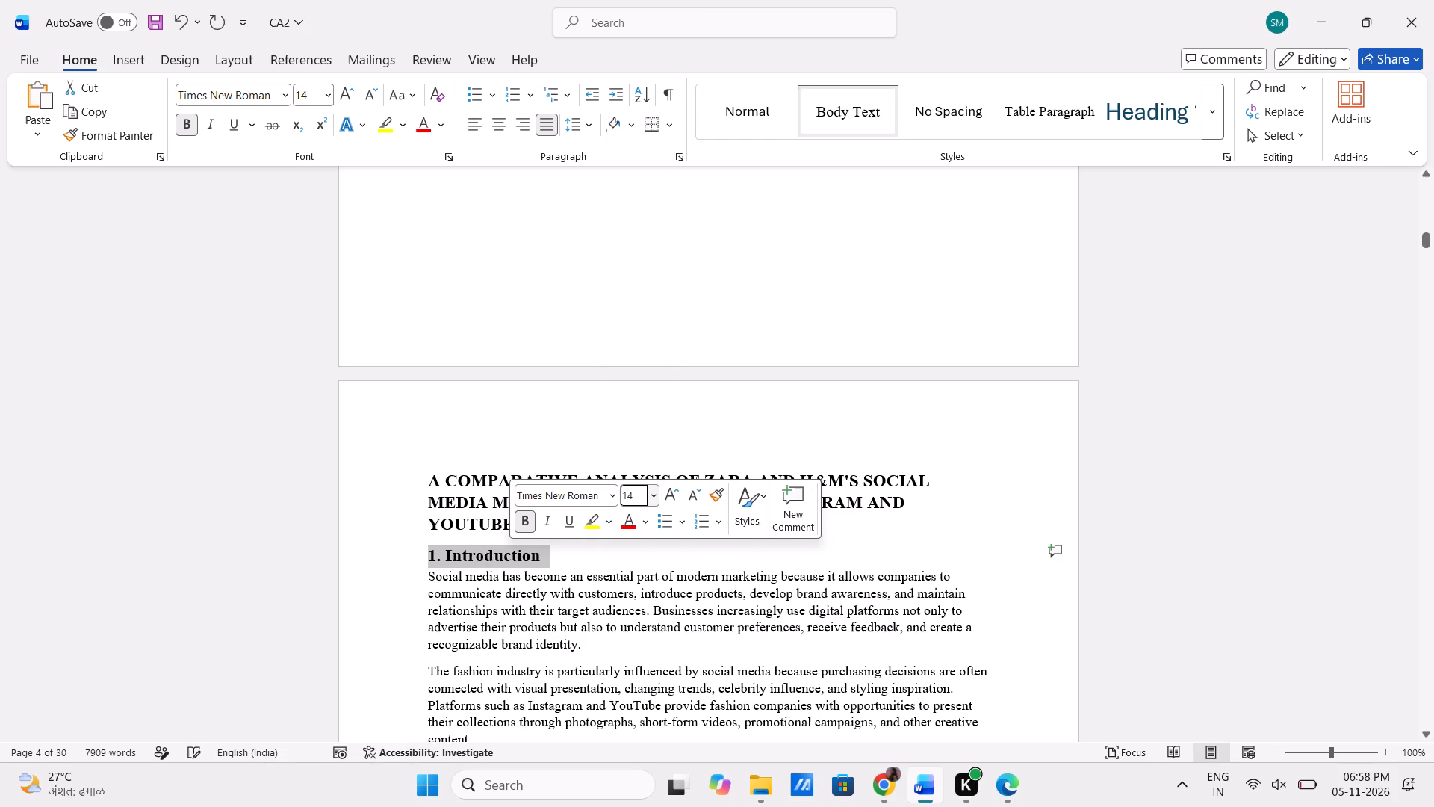
{"action": "left_click", "coordinate": [637, 367]}
Set the heading 1.1 Objectives of the Study to font size 14.
{"action": "scroll", "coordinate": [611, 424], "scroll_direction": "down", "scroll_amount": 2}
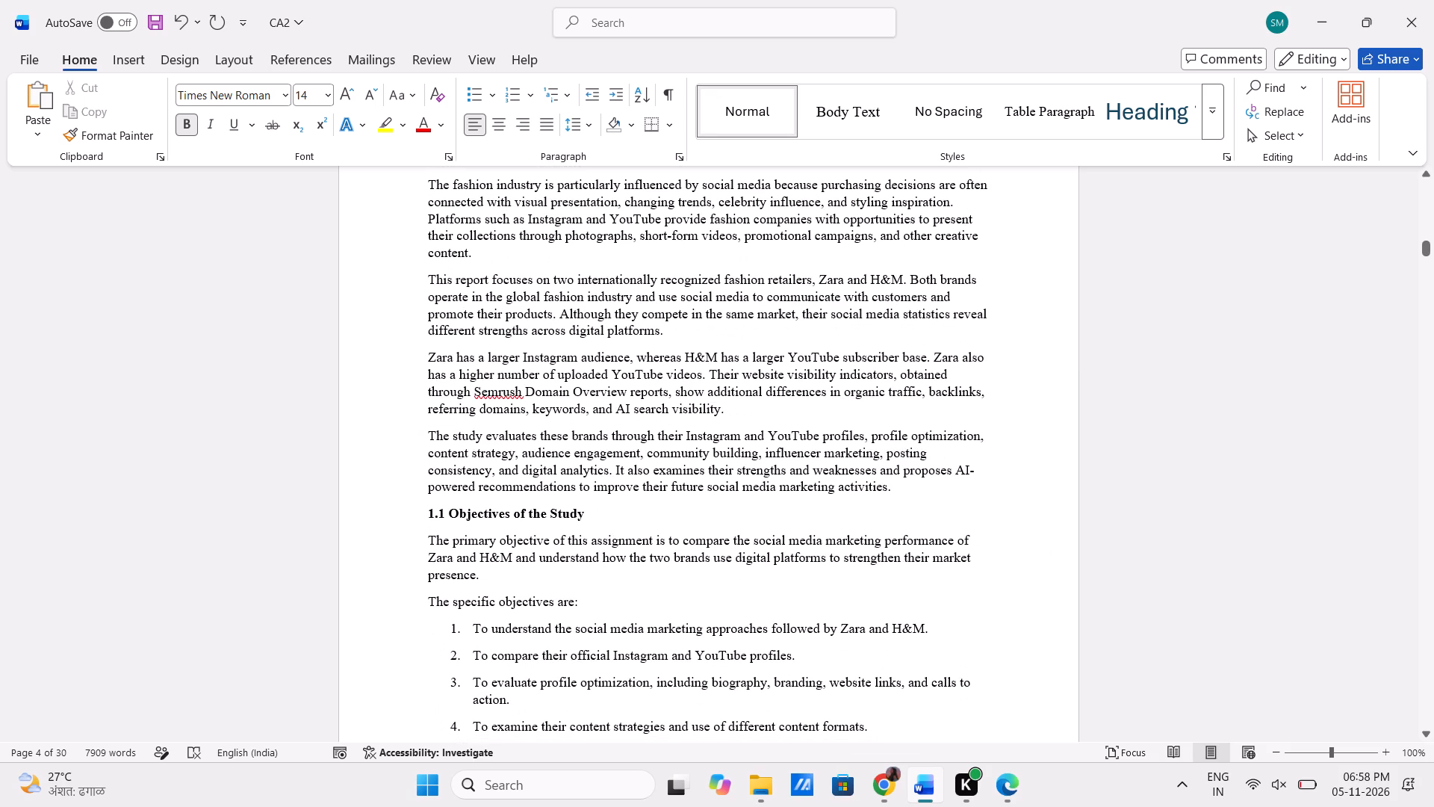
{"action": "left_click_drag", "start_coordinate": [424, 513], "coordinate": [576, 509]}
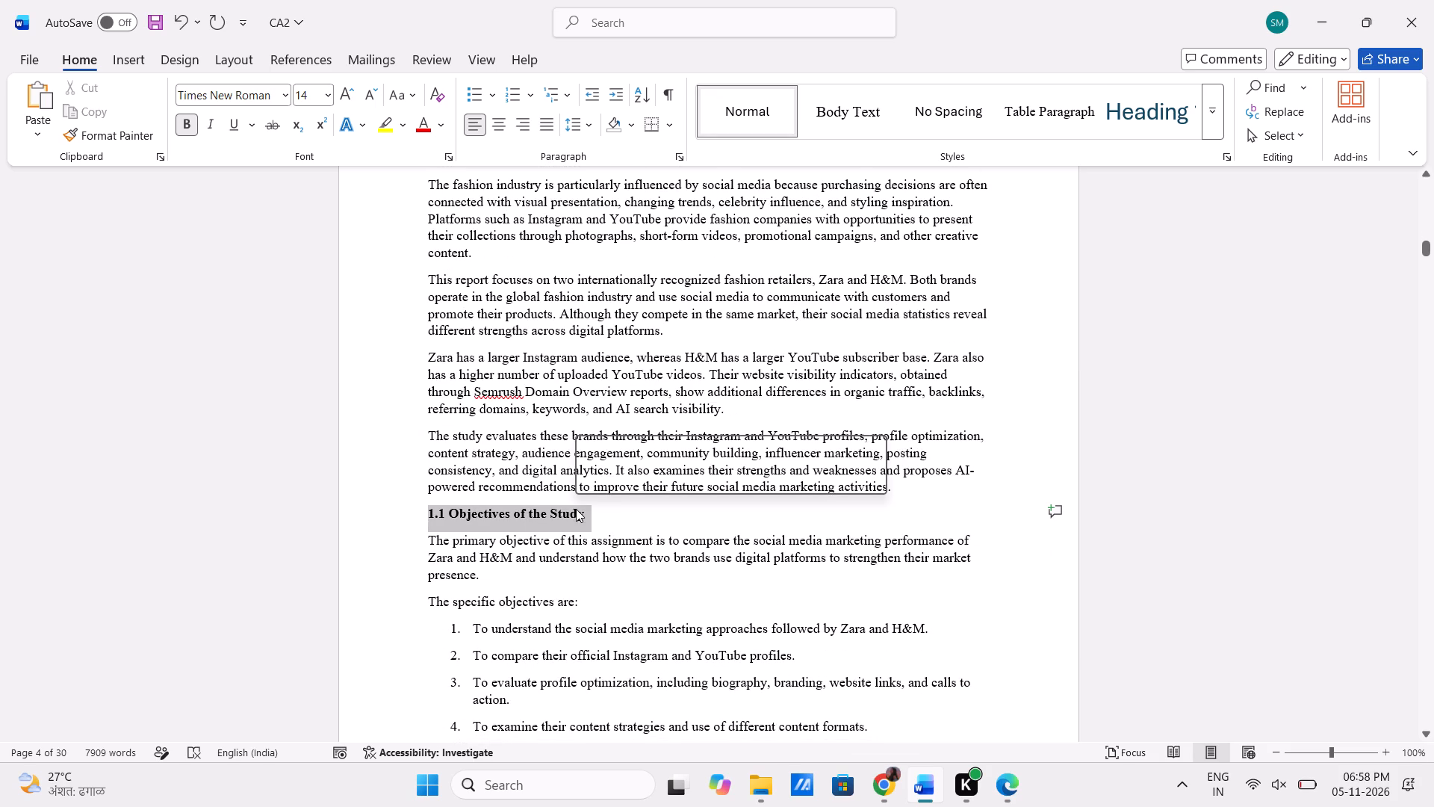
{"action": "left_click", "coordinate": [718, 455]}
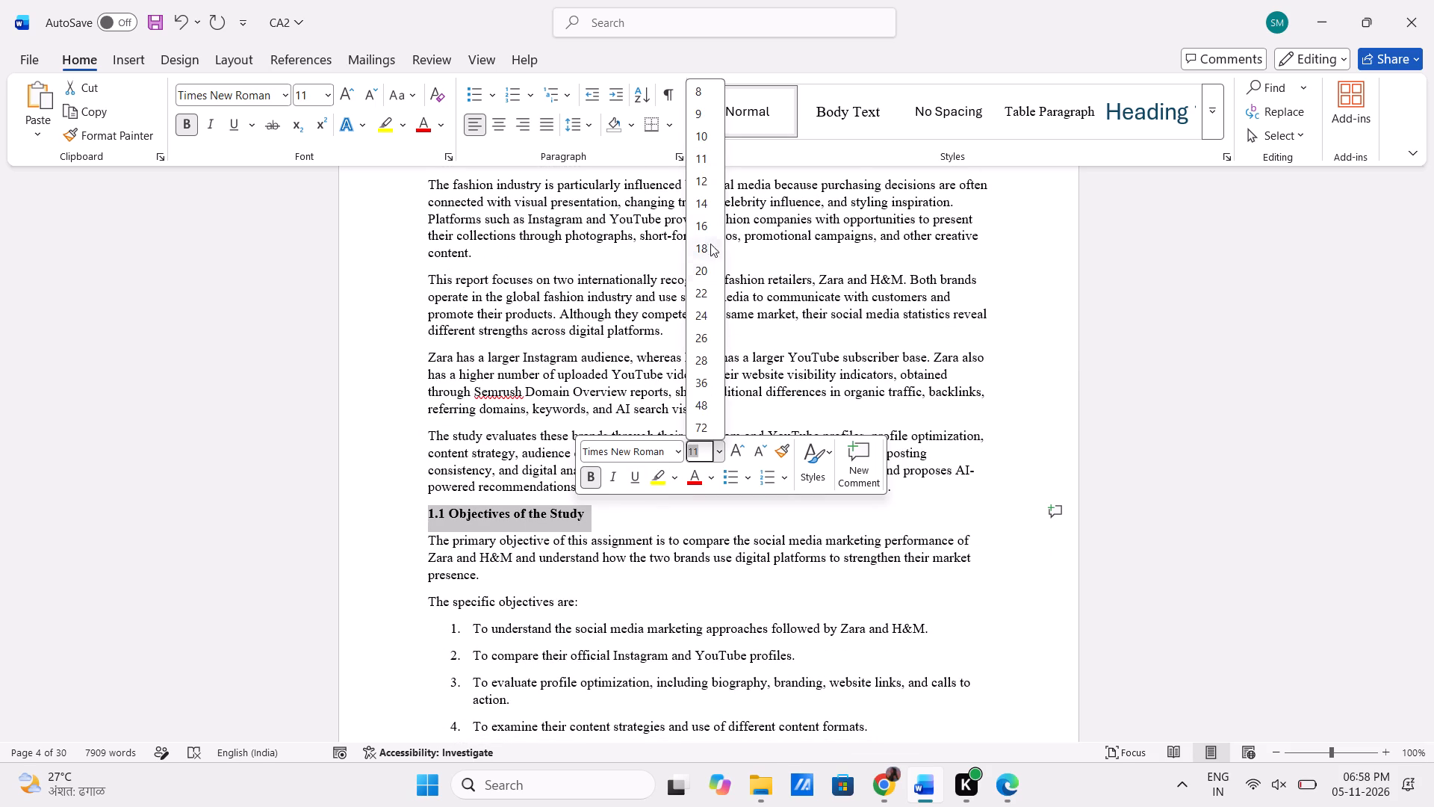
{"action": "left_click", "coordinate": [702, 195]}
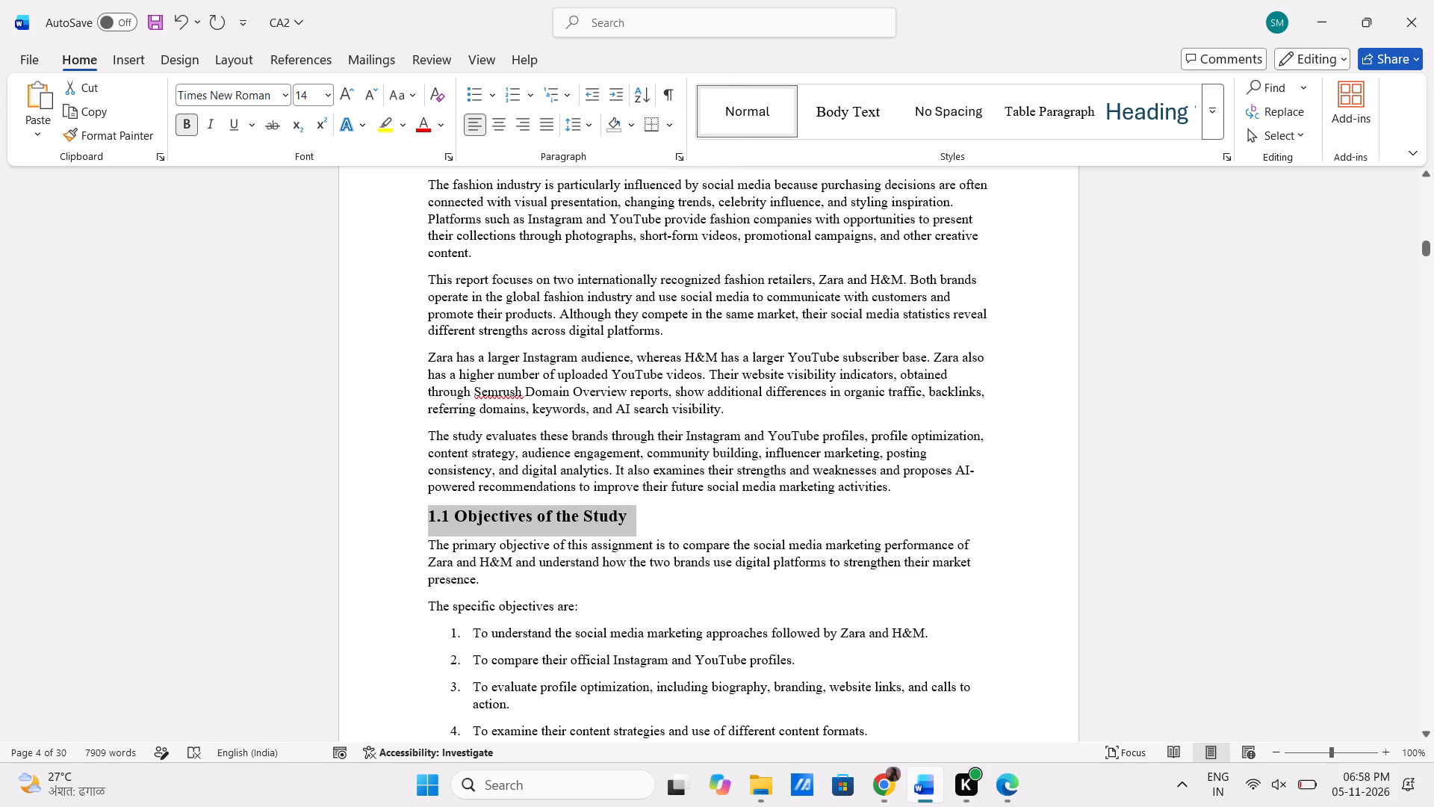
{"action": "left_click", "coordinate": [600, 365]}
Set the headings 2. Brand and Competitor Selection and 2.1 Selected Brand: Zara to font size 14.
{"action": "scroll", "coordinate": [526, 400], "scroll_direction": "down", "scroll_amount": 4}
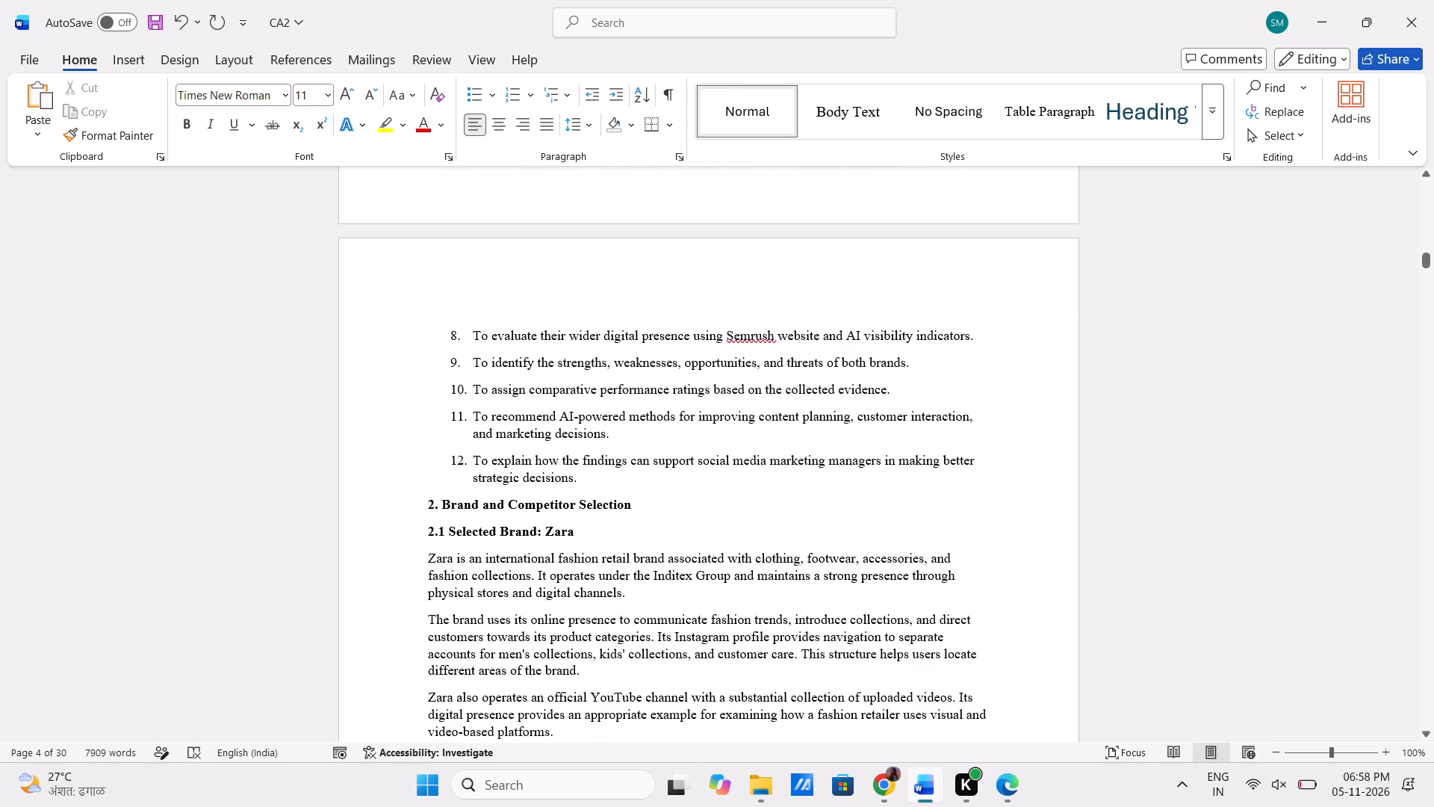
{"action": "left_click_drag", "start_coordinate": [428, 500], "coordinate": [568, 529]}
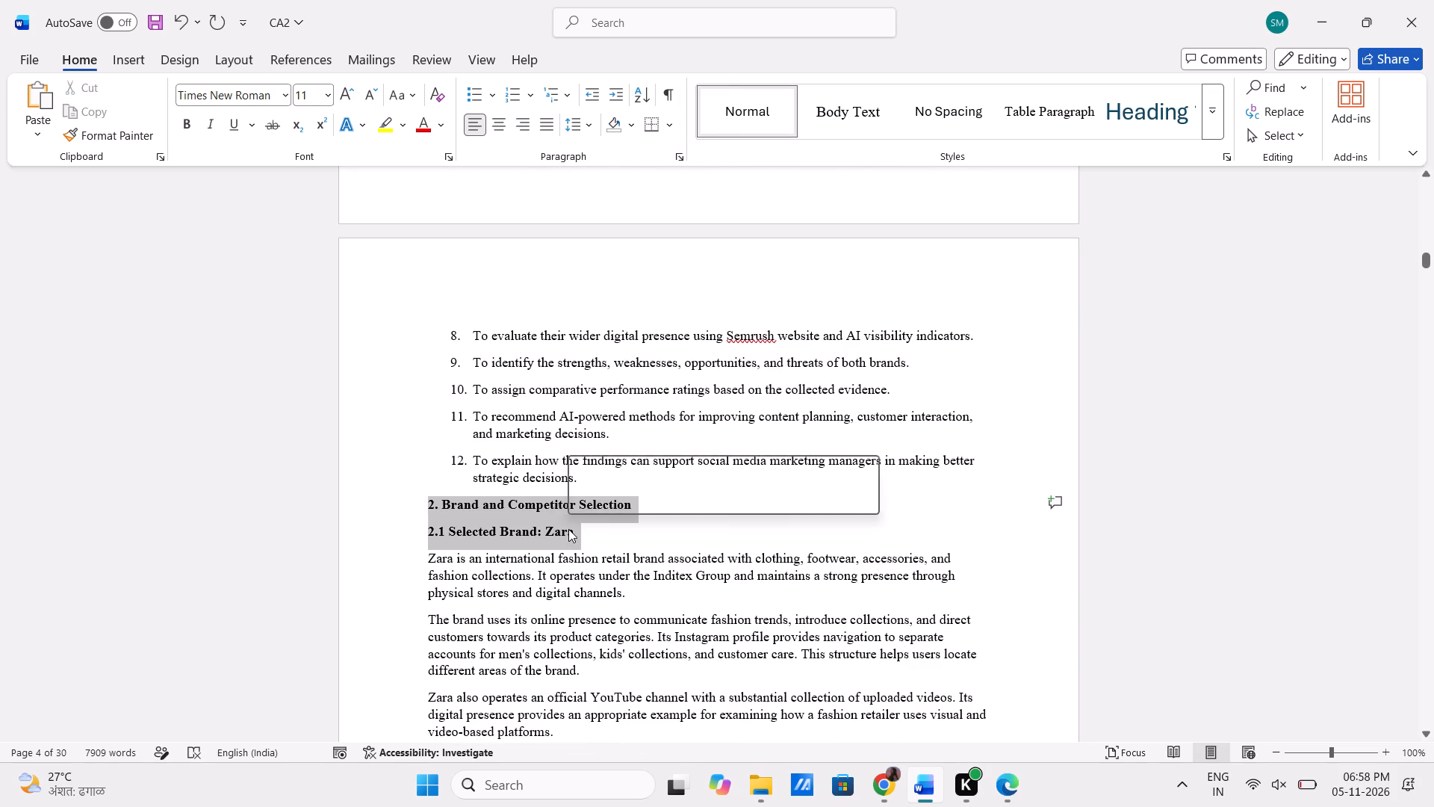
{"action": "left_click", "coordinate": [713, 472]}
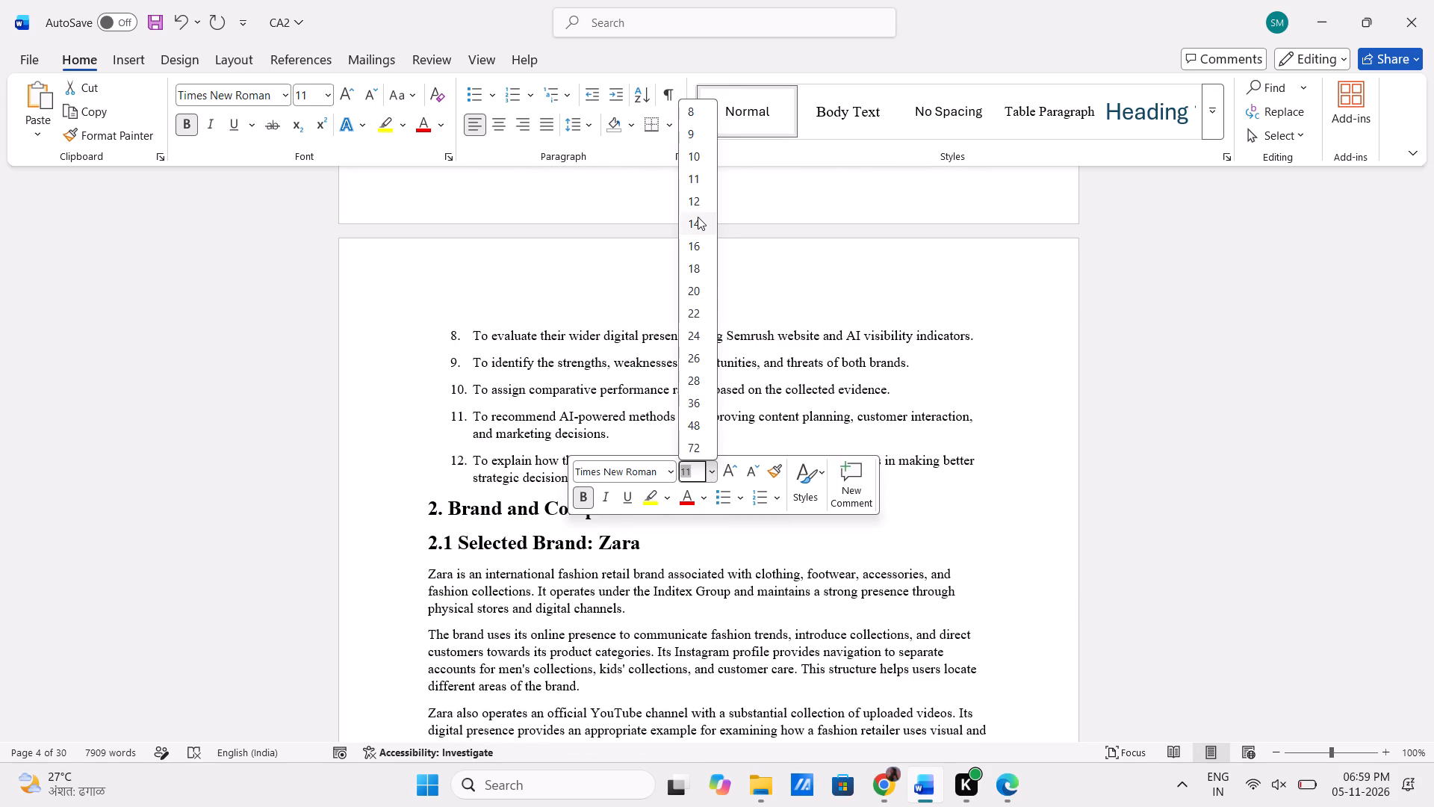
{"action": "left_click", "coordinate": [698, 214]}
{"action": "left_click", "coordinate": [589, 395]}
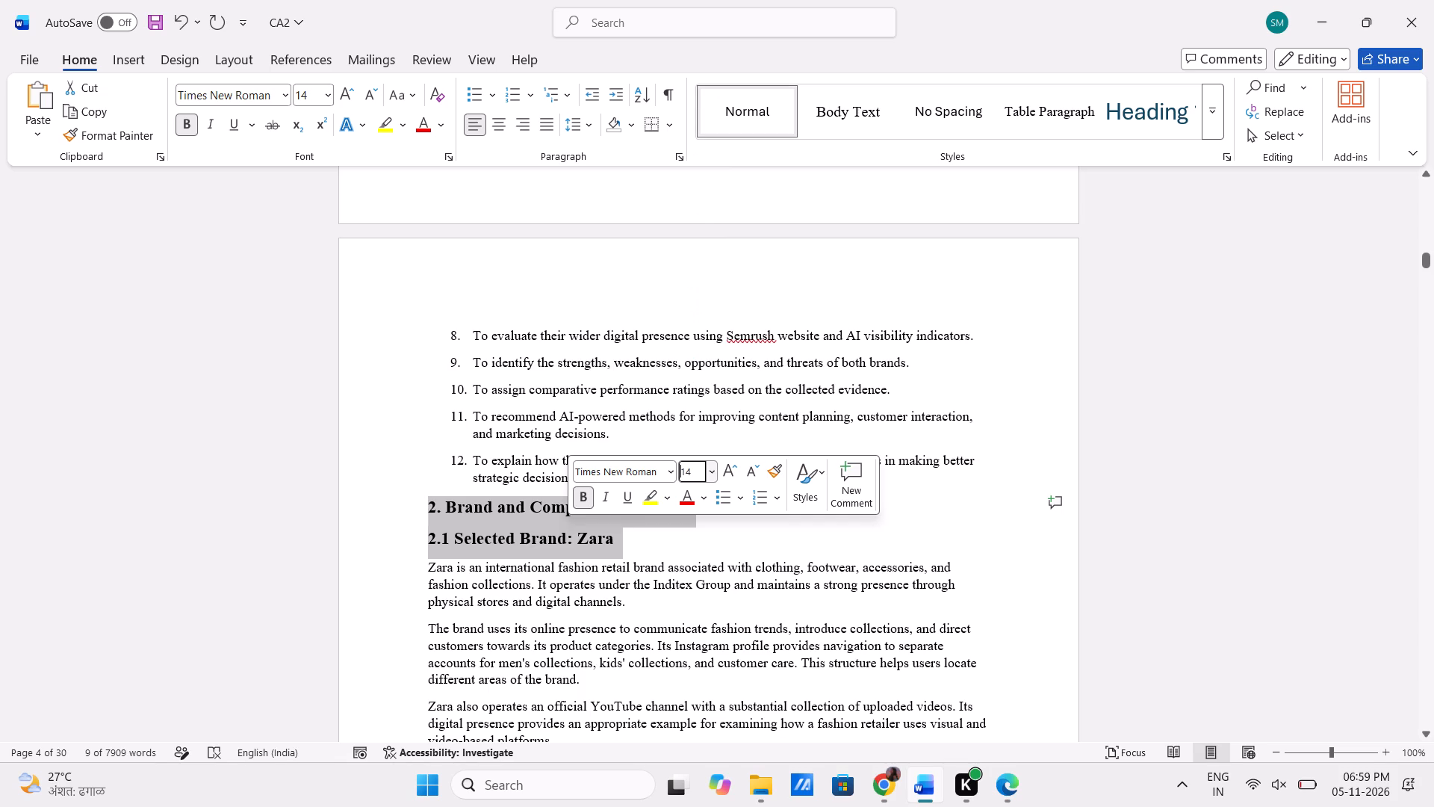
Set the heading 2.2 Competitor: H&M to font size 14.
{"action": "scroll", "coordinate": [589, 395], "scroll_direction": "down", "scroll_amount": 1}
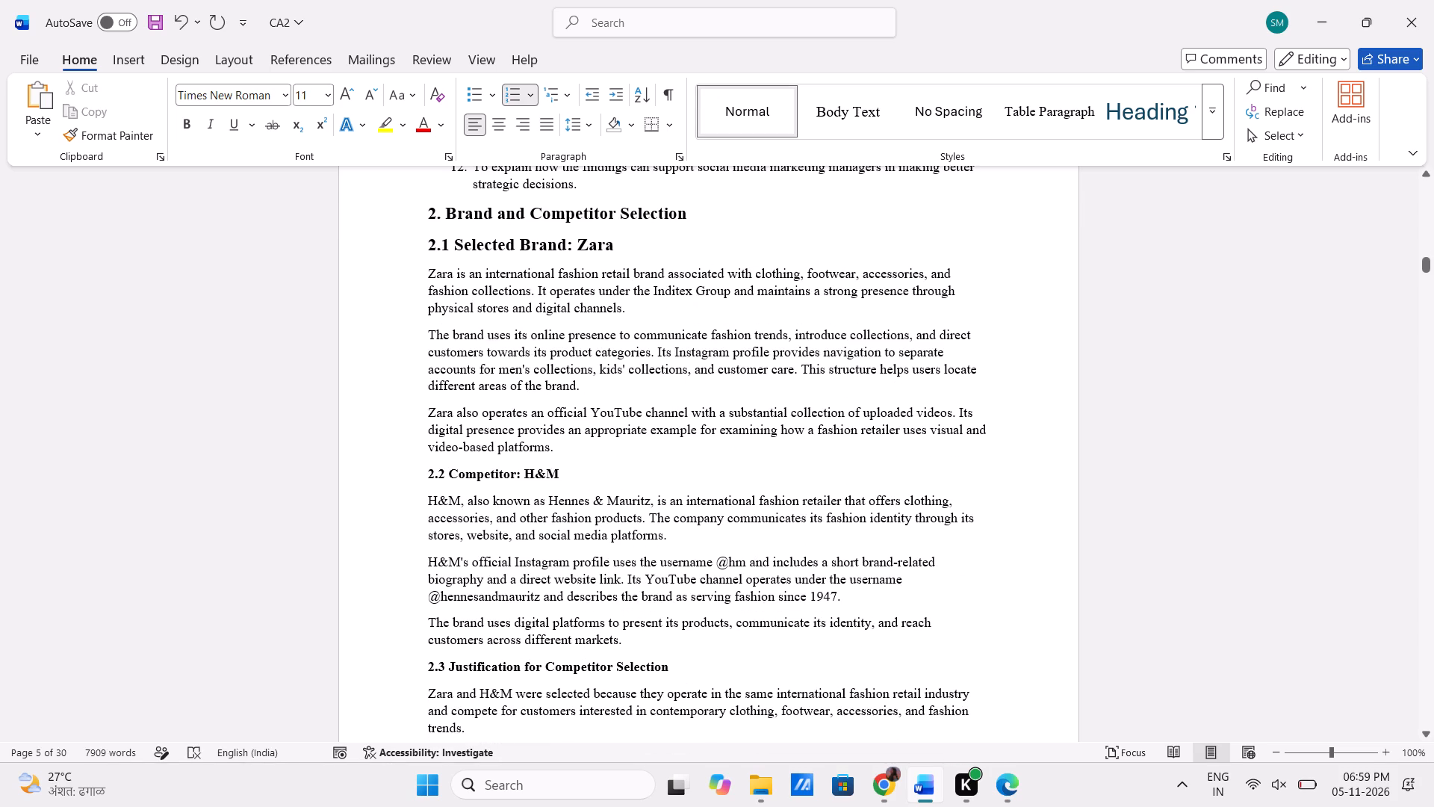
{"action": "left_click_drag", "start_coordinate": [423, 474], "coordinate": [568, 469]}
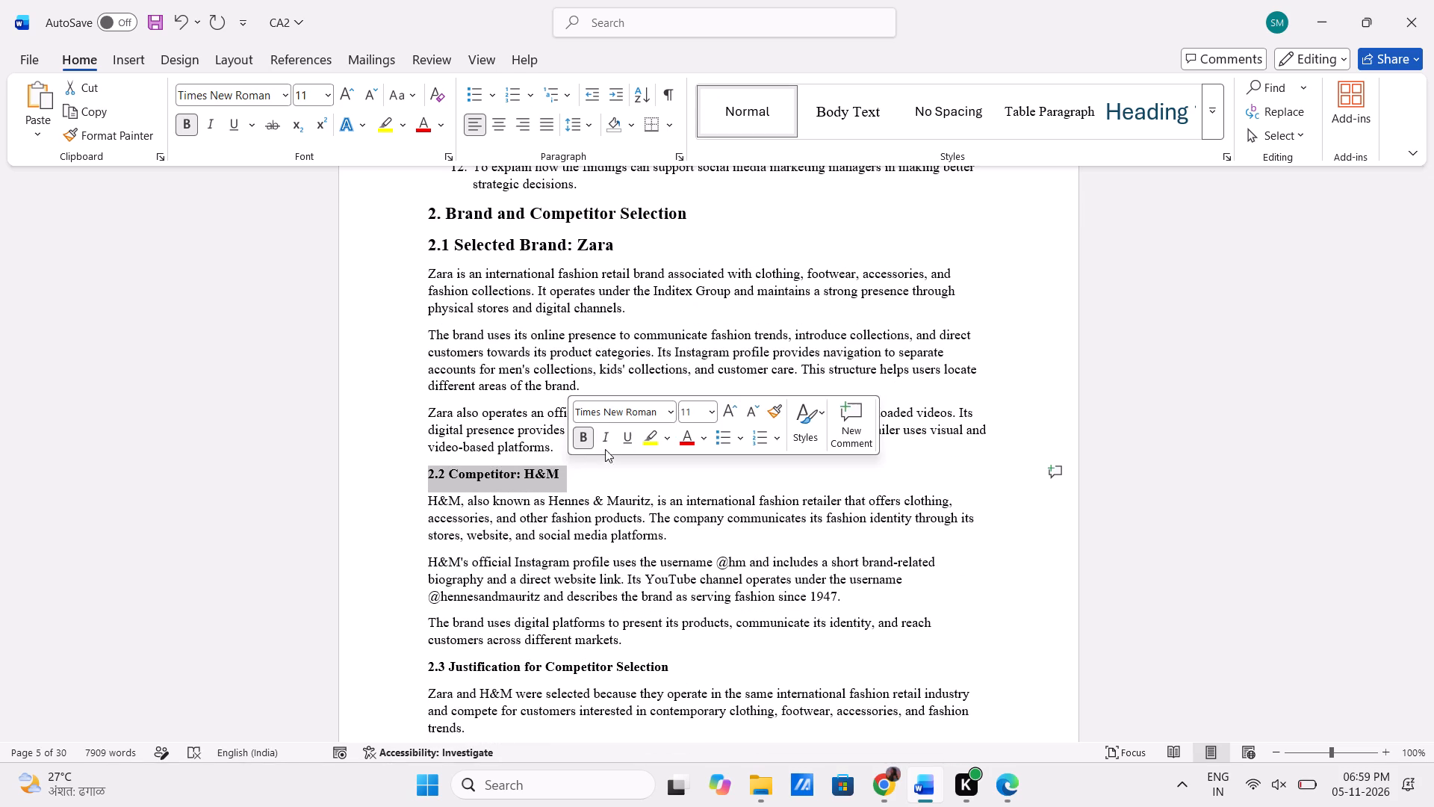
{"action": "left_click", "coordinate": [710, 412]}
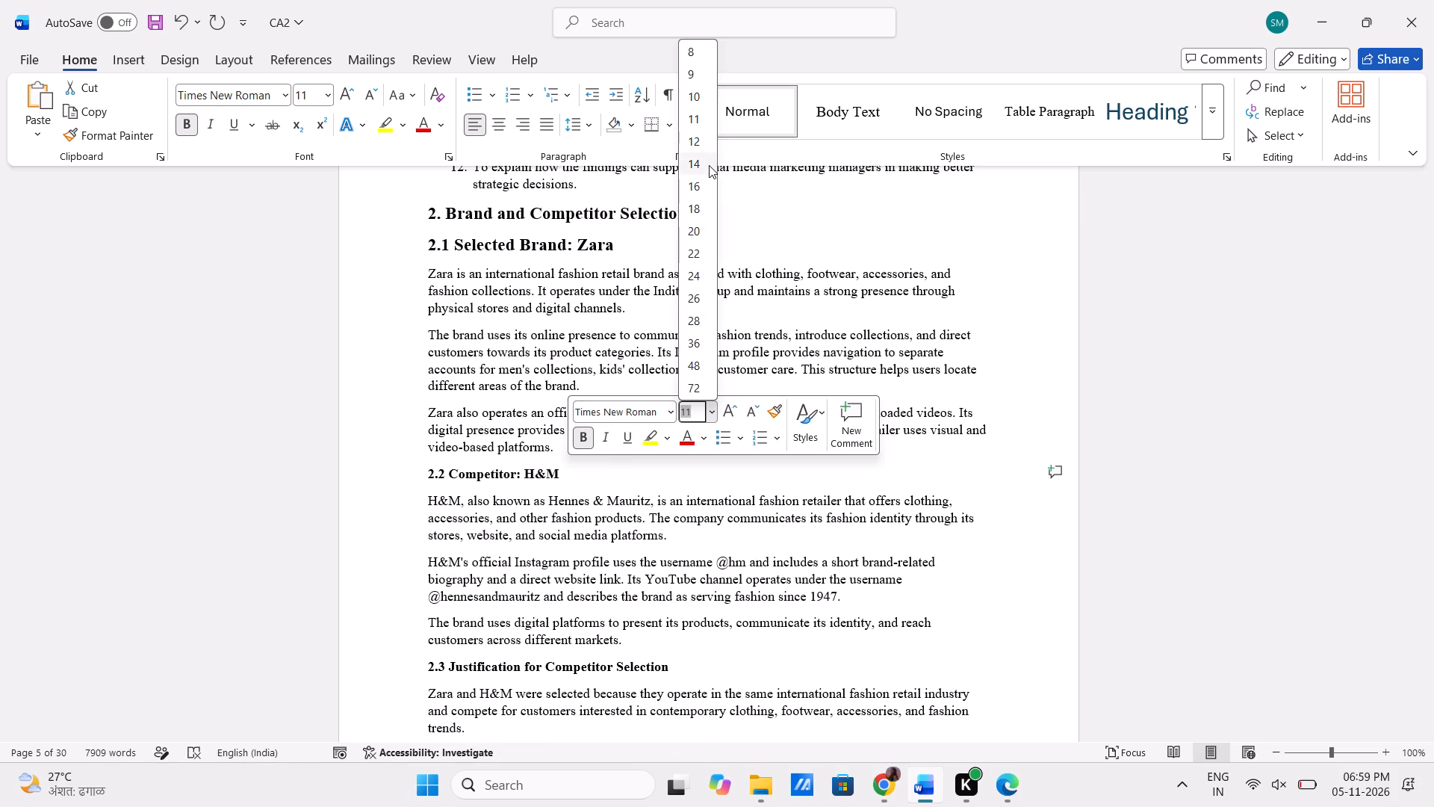
{"action": "left_click", "coordinate": [707, 164]}
{"action": "left_click", "coordinate": [525, 542]}
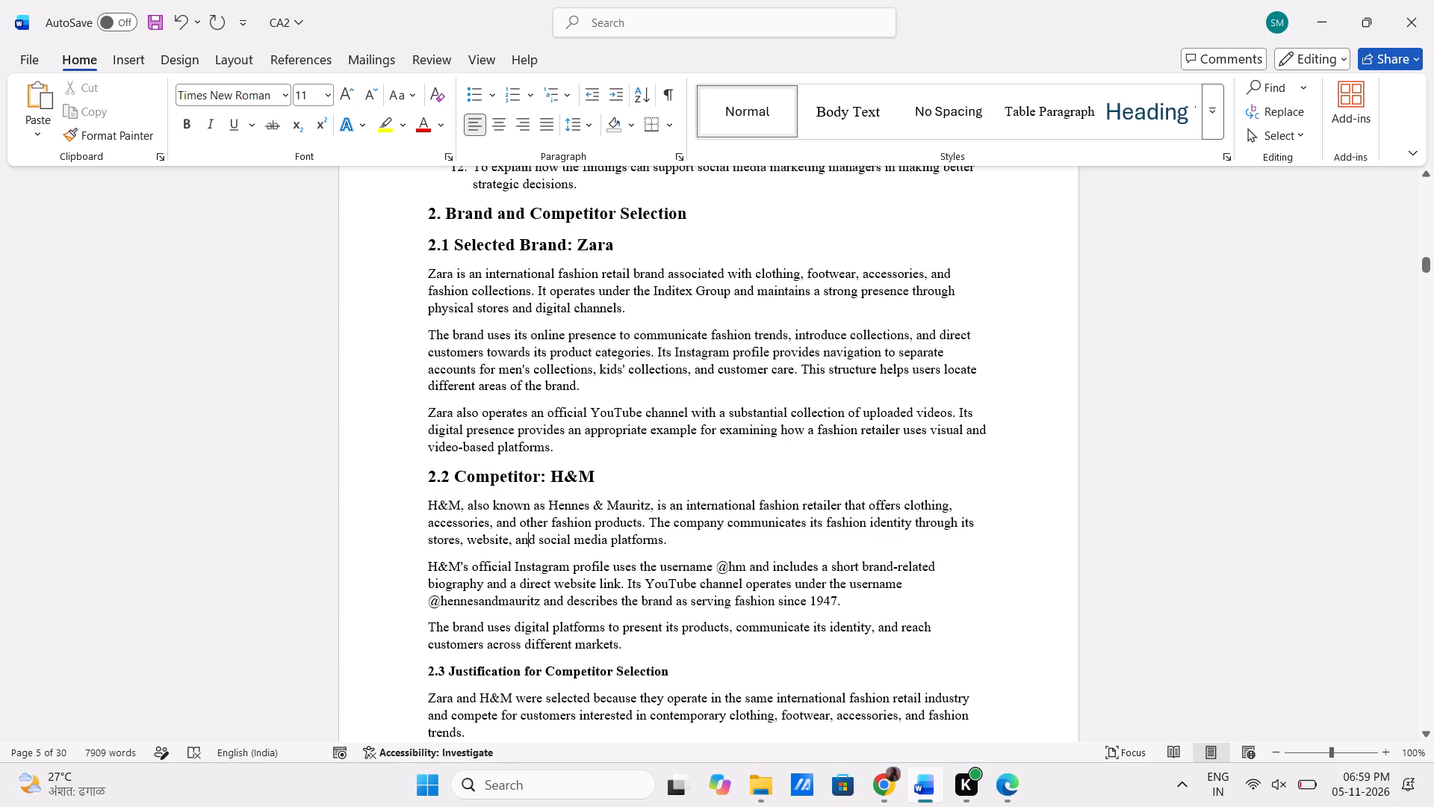
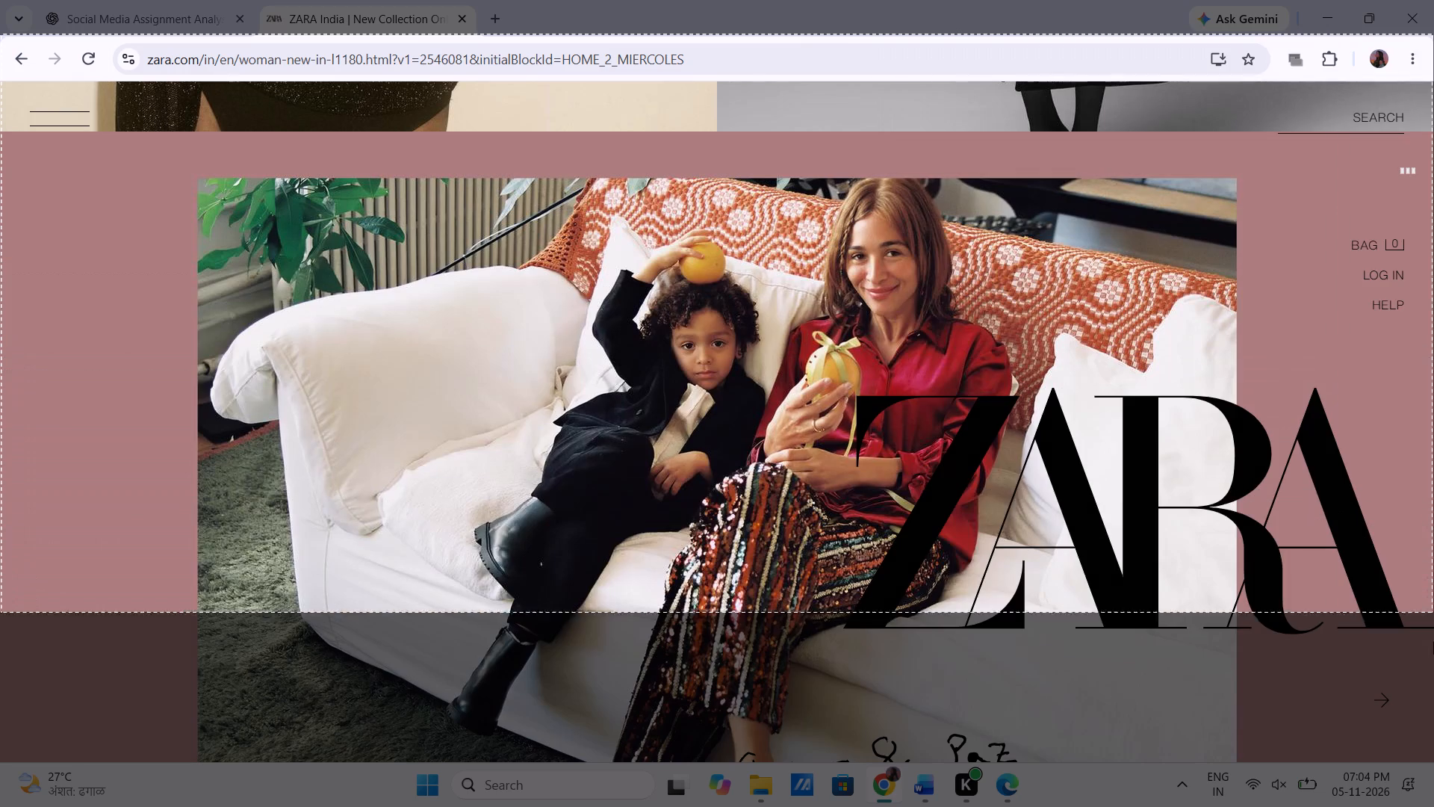
{"action": "left_click_drag", "start_coordinate": [1433, 642], "coordinate": [1424, 752]}
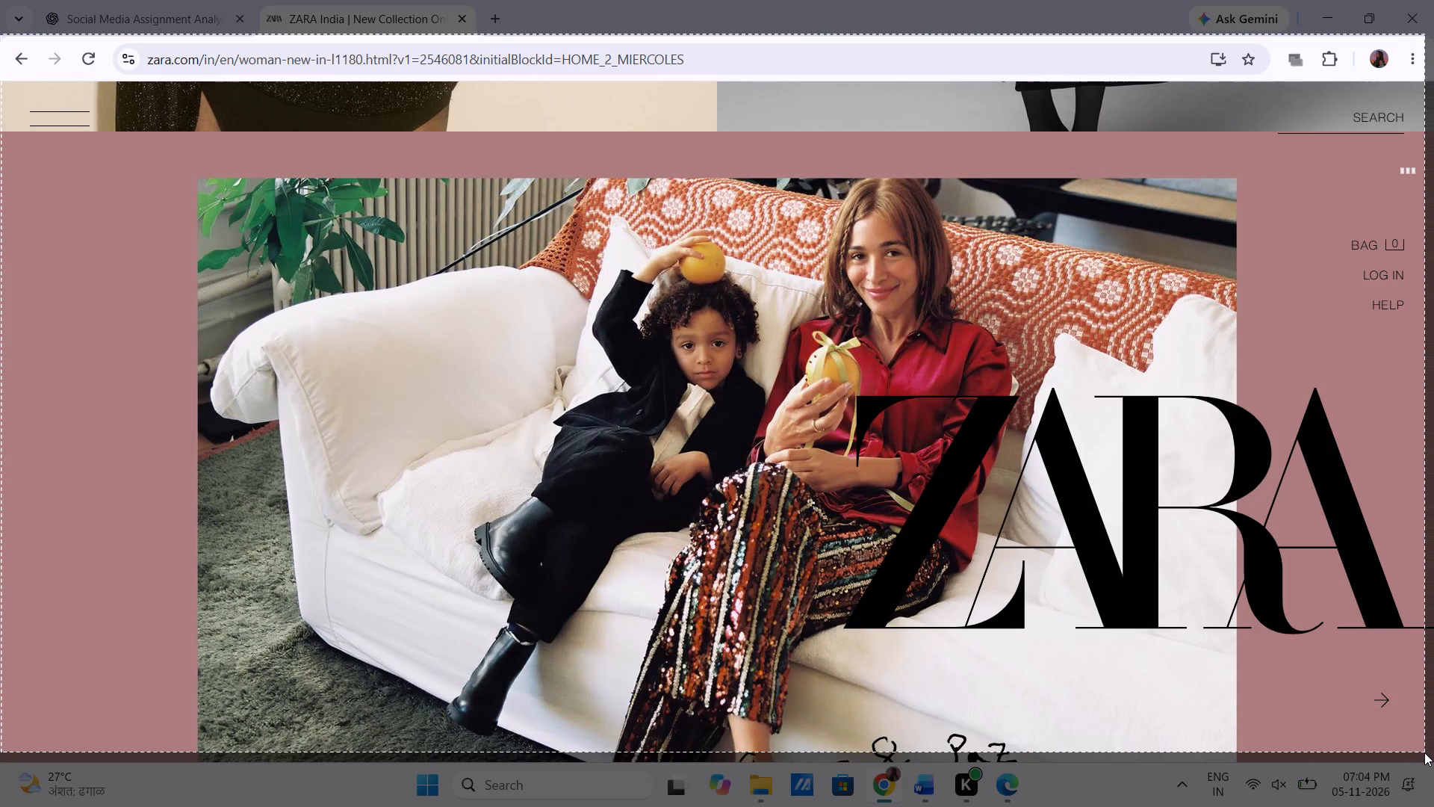
{"action": "left_click_drag", "start_coordinate": [1424, 752], "coordinate": [1424, 750]}
In the Word document, insert the captured Zara screenshot on a new line below the LINK: line, above 2.2 Competitor: H&M.
{"action": "left_click", "coordinate": [934, 784]}
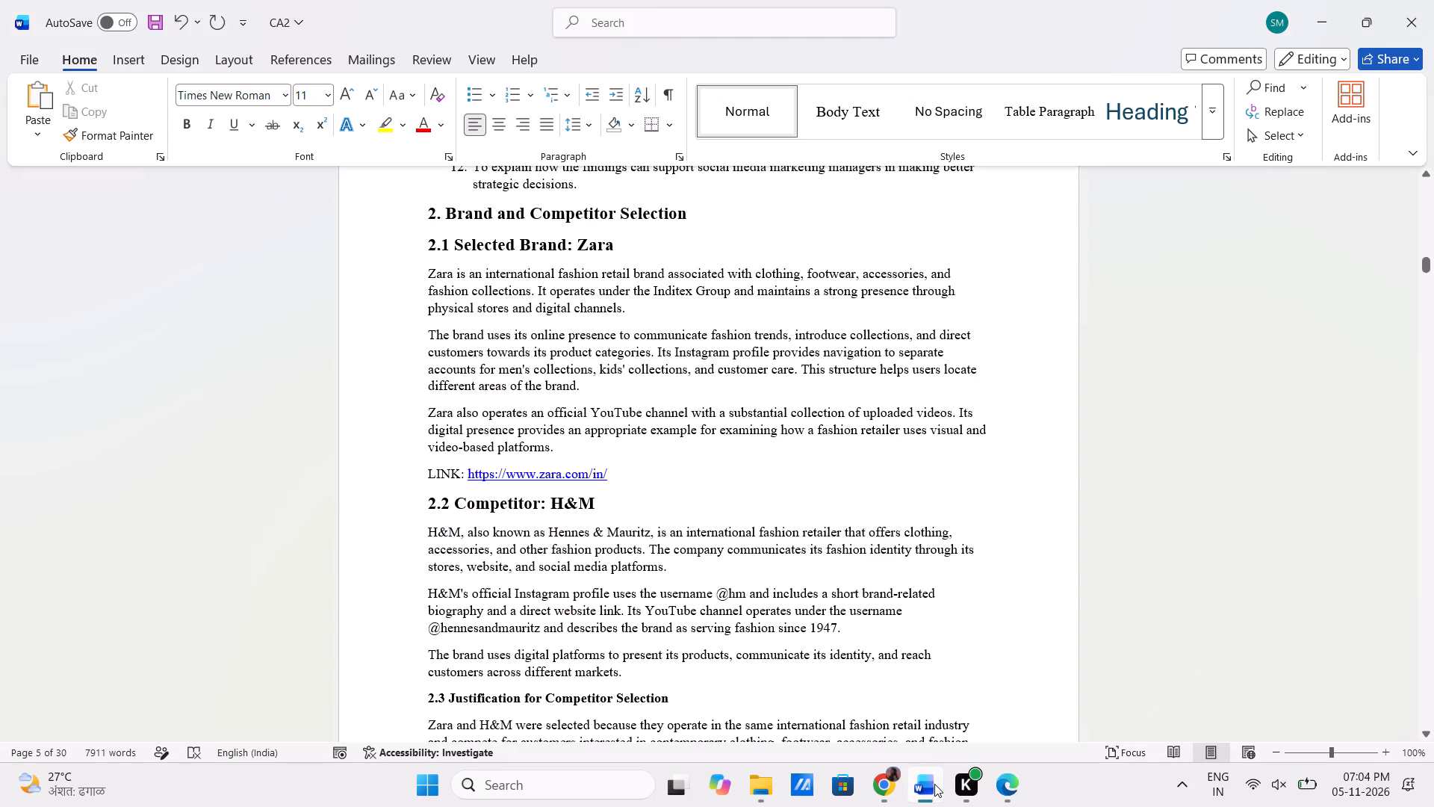
{"action": "left_click", "coordinate": [621, 475]}
{"action": "key", "text": "Return"}
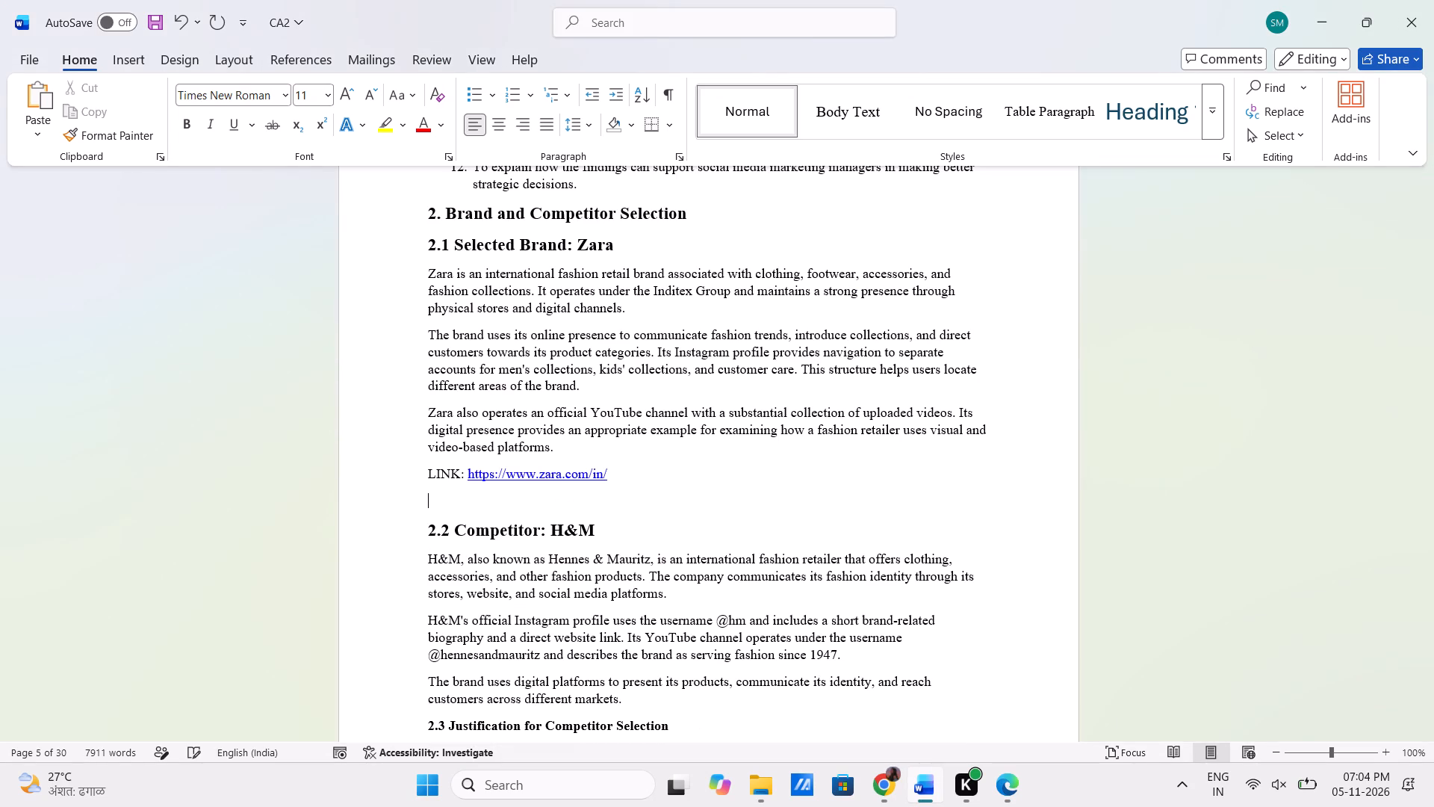
{"action": "key", "text": "ctrl+v"}
{"action": "scroll", "coordinate": [785, 721], "scroll_direction": "down", "scroll_amount": 1}
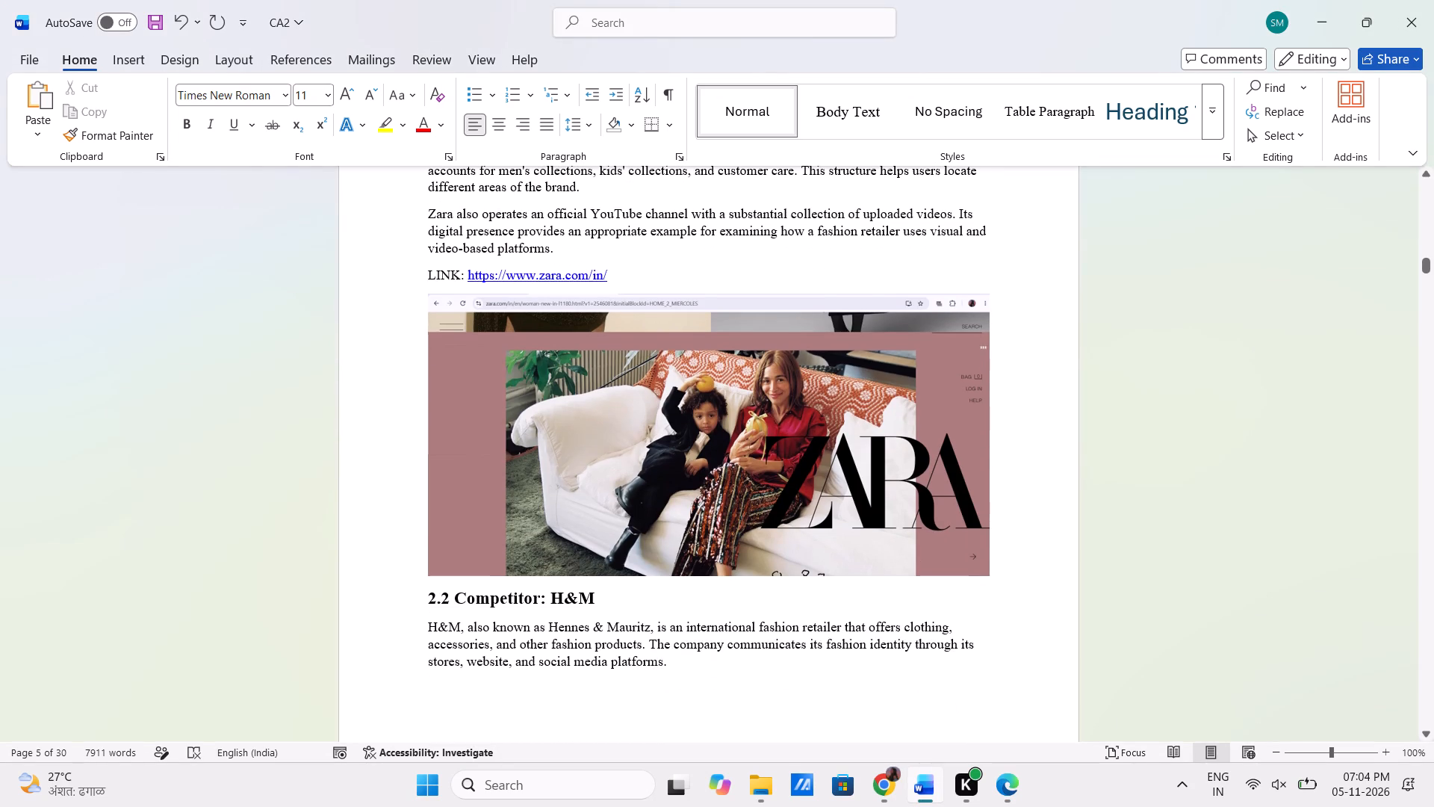
{"action": "scroll", "coordinate": [729, 541], "scroll_direction": "down", "scroll_amount": 2}
{"action": "scroll", "coordinate": [646, 566], "scroll_direction": "down", "scroll_amount": 1}
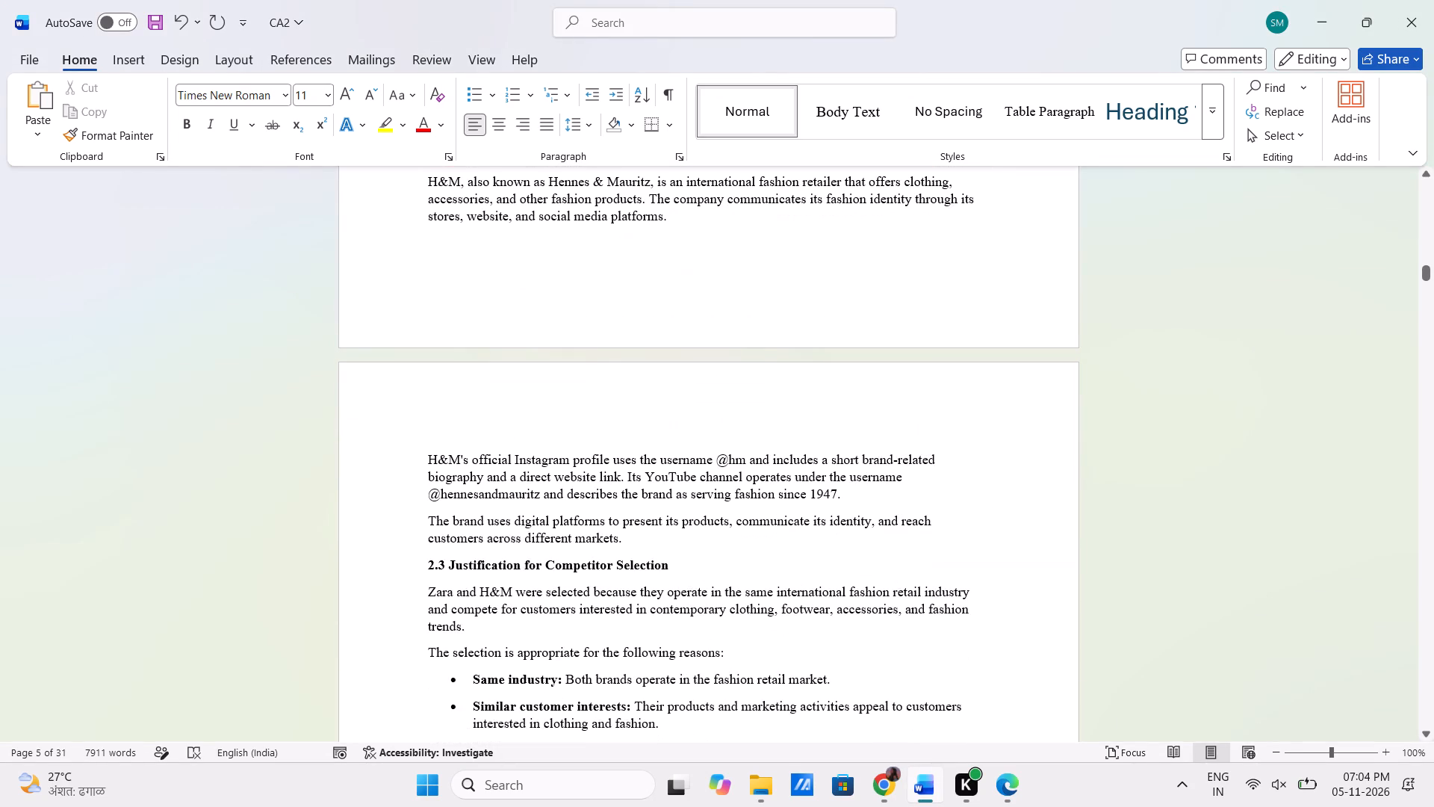
Return to Chrome, close the Zara page, and search Google for H&M in a new tab.
{"action": "left_click", "coordinate": [877, 773]}
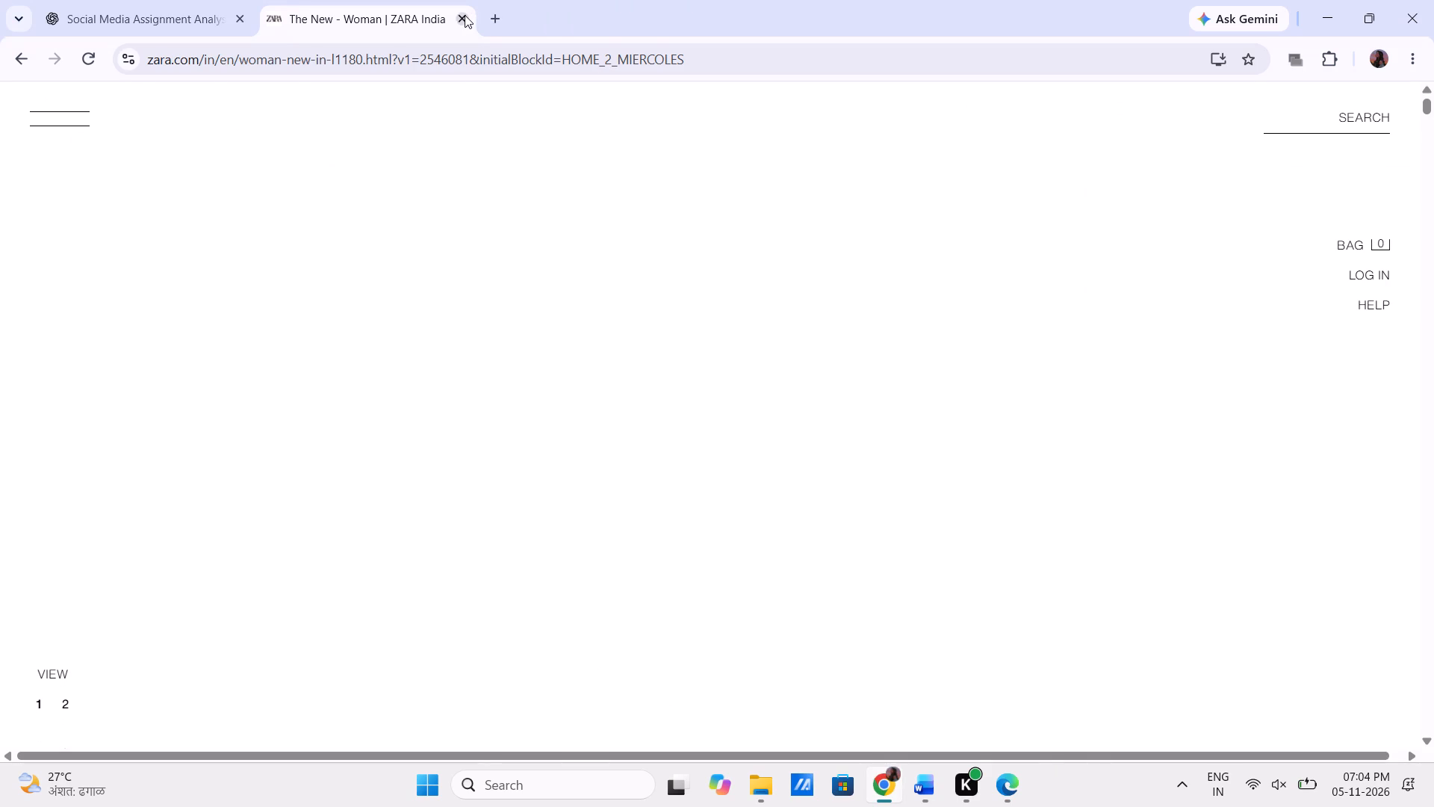
{"action": "left_click", "coordinate": [465, 15]}
{"action": "left_click", "coordinate": [276, 10]}
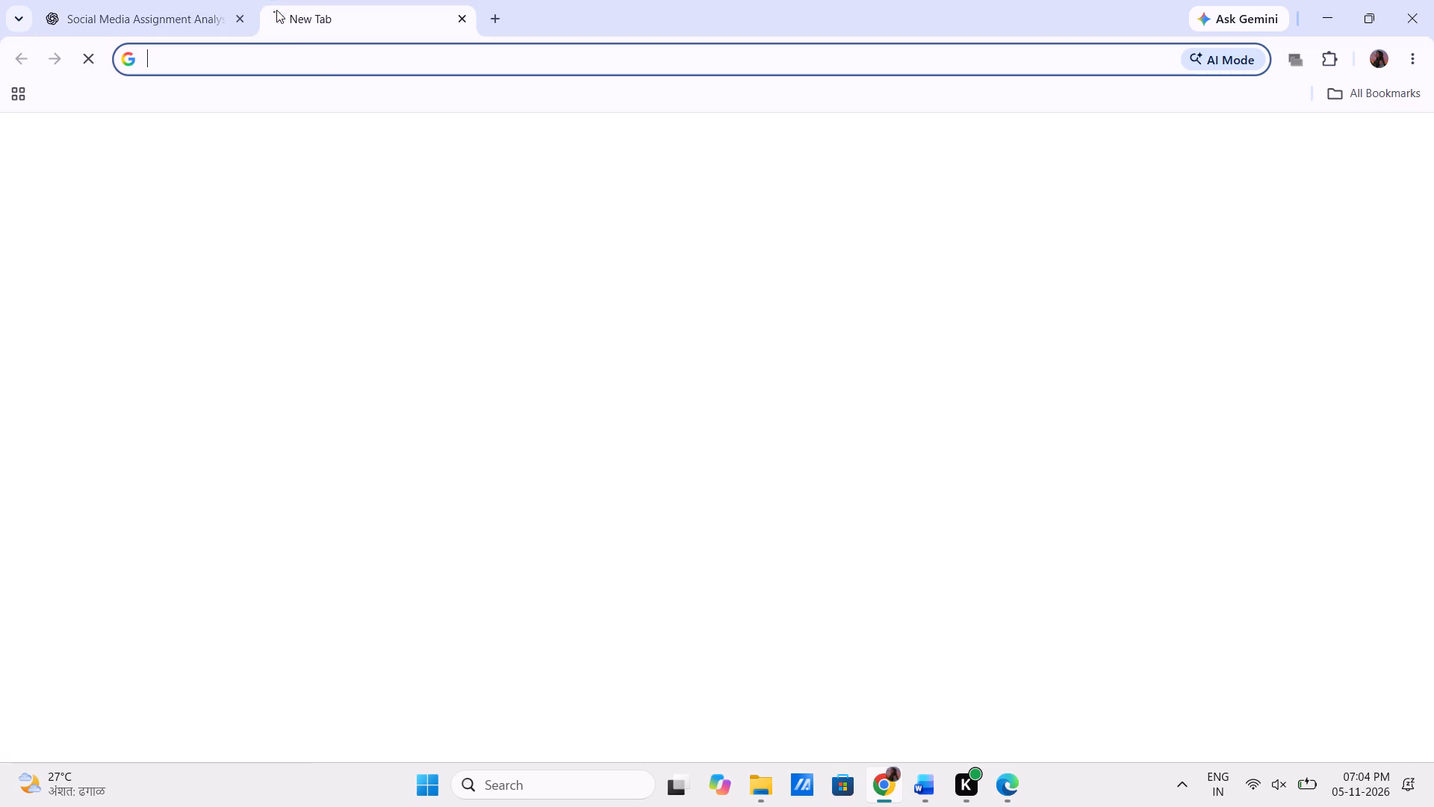
{"action": "left_click", "coordinate": [317, 68]}
{"action": "key", "text": "h"}
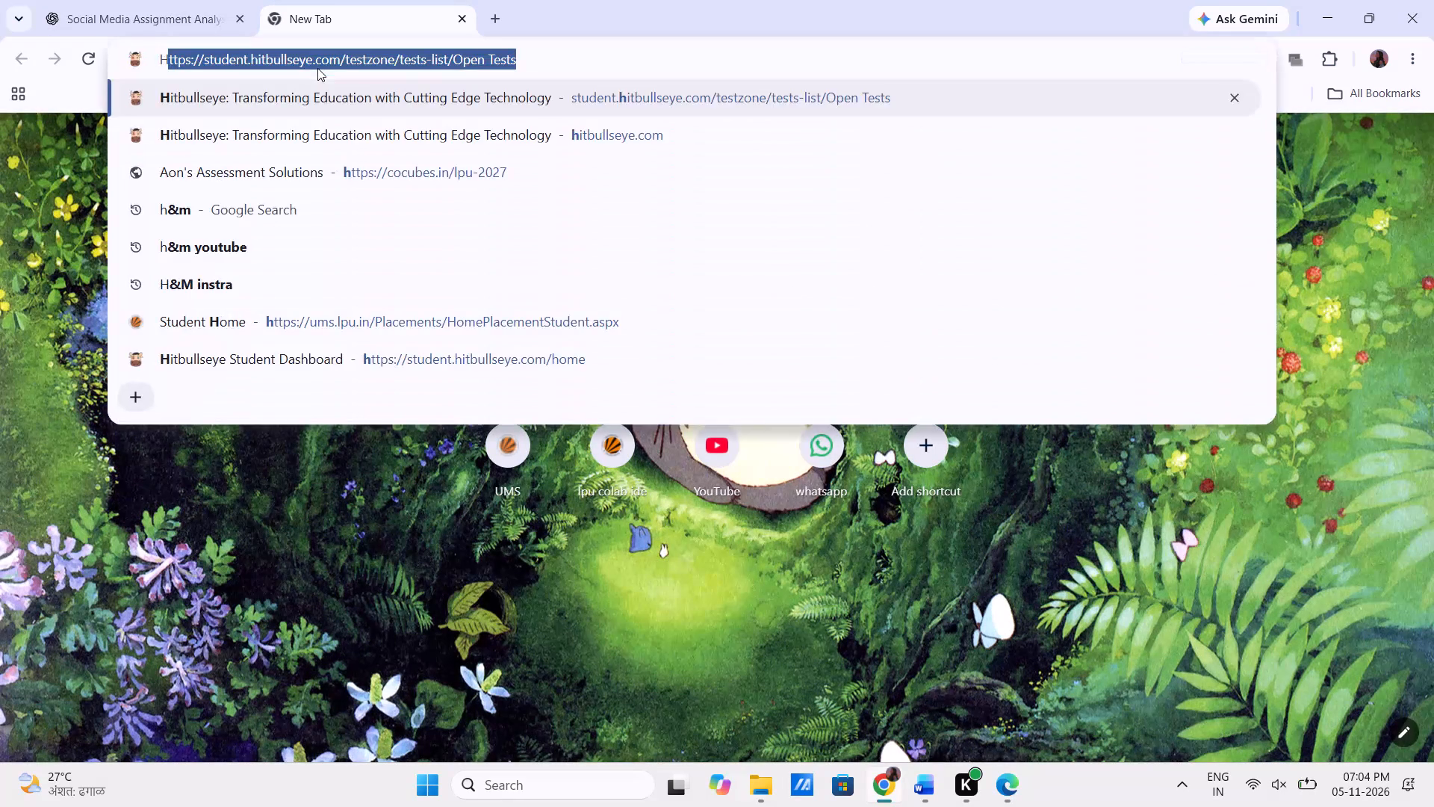
{"action": "key", "text": "shift+ampersand"}
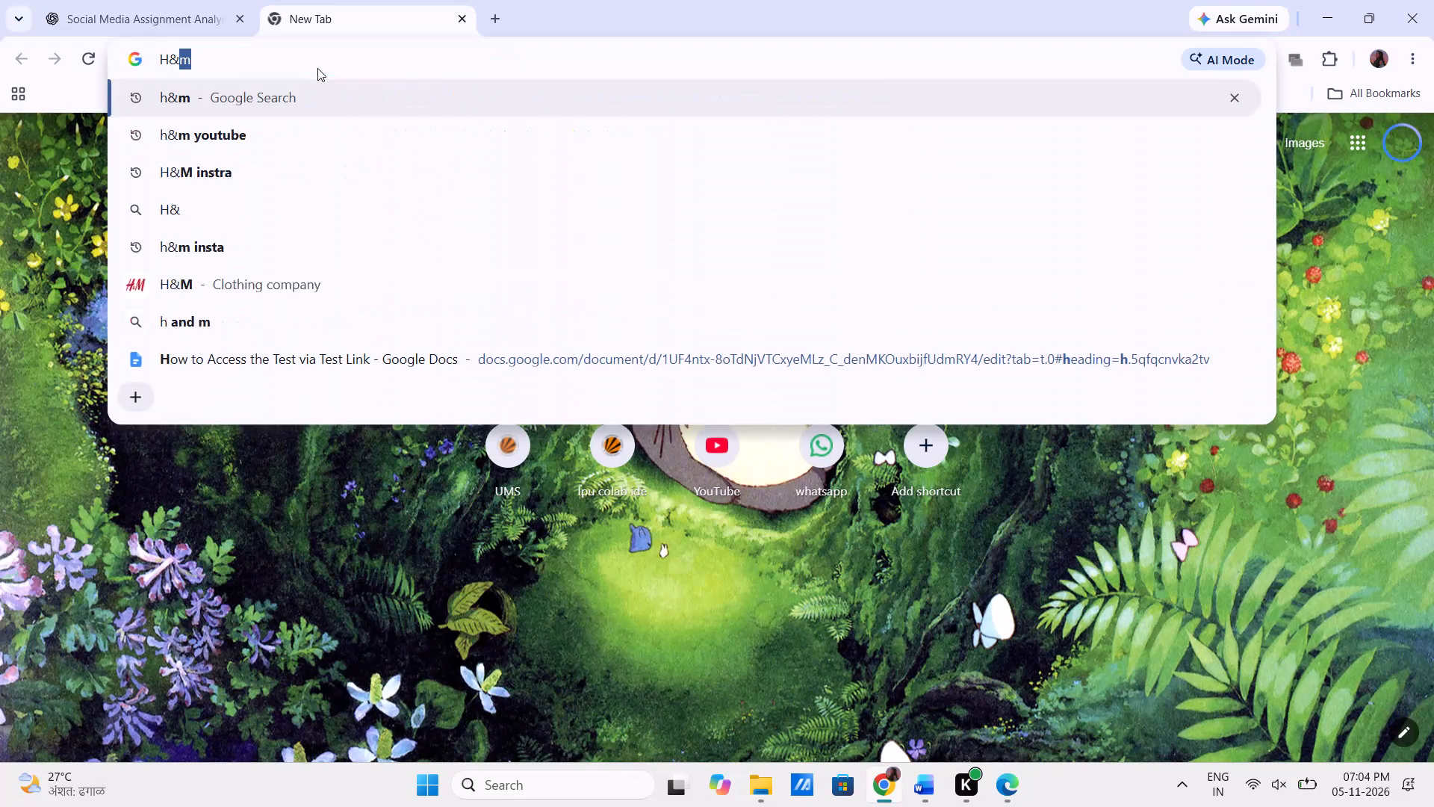
{"action": "key", "text": "m"}
{"action": "key", "text": "Return"}
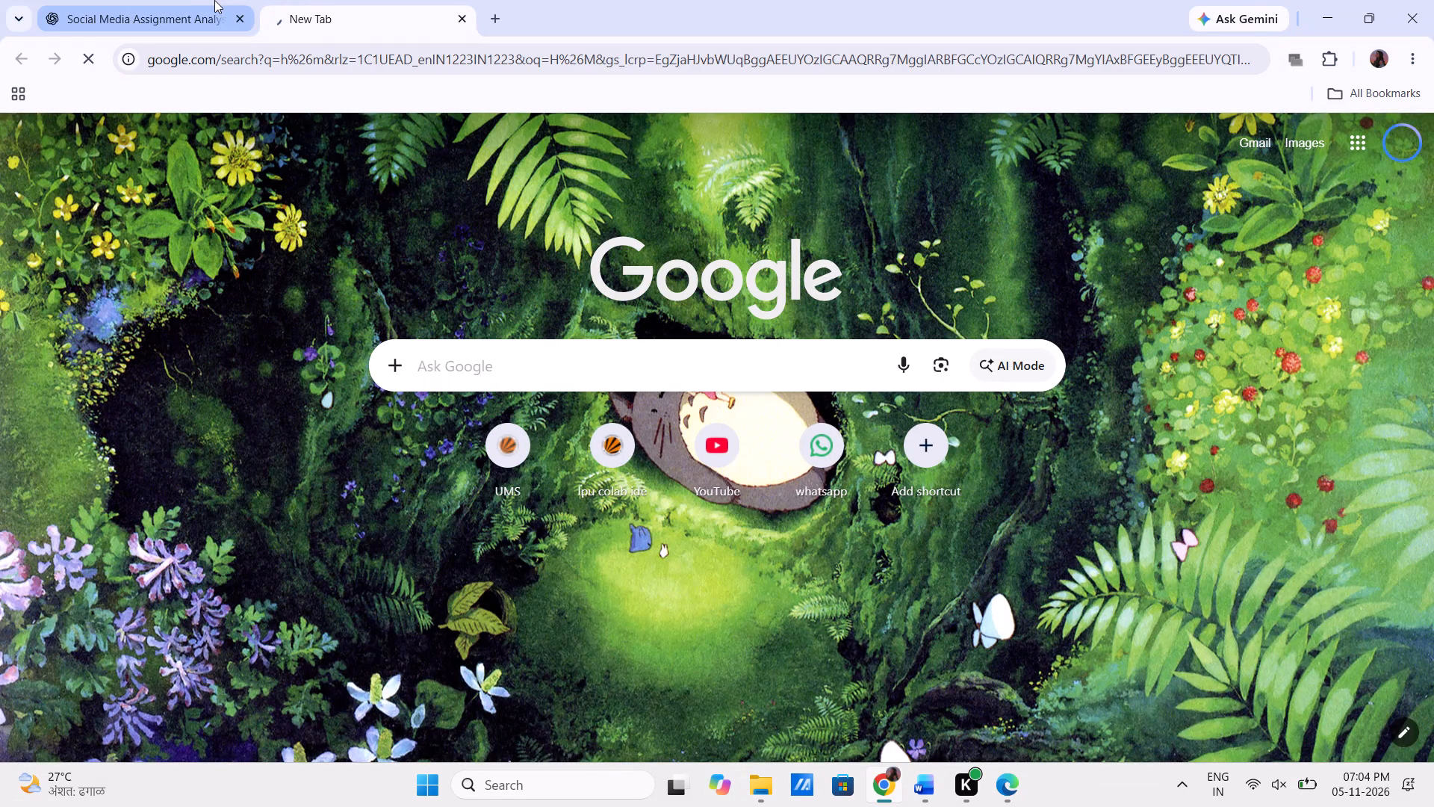
Close the ChatGPT assignment tab and open the sponsored hm.com result from the H&M search.
{"action": "left_click", "coordinate": [201, 0]}
{"action": "left_click", "coordinate": [238, 19]}
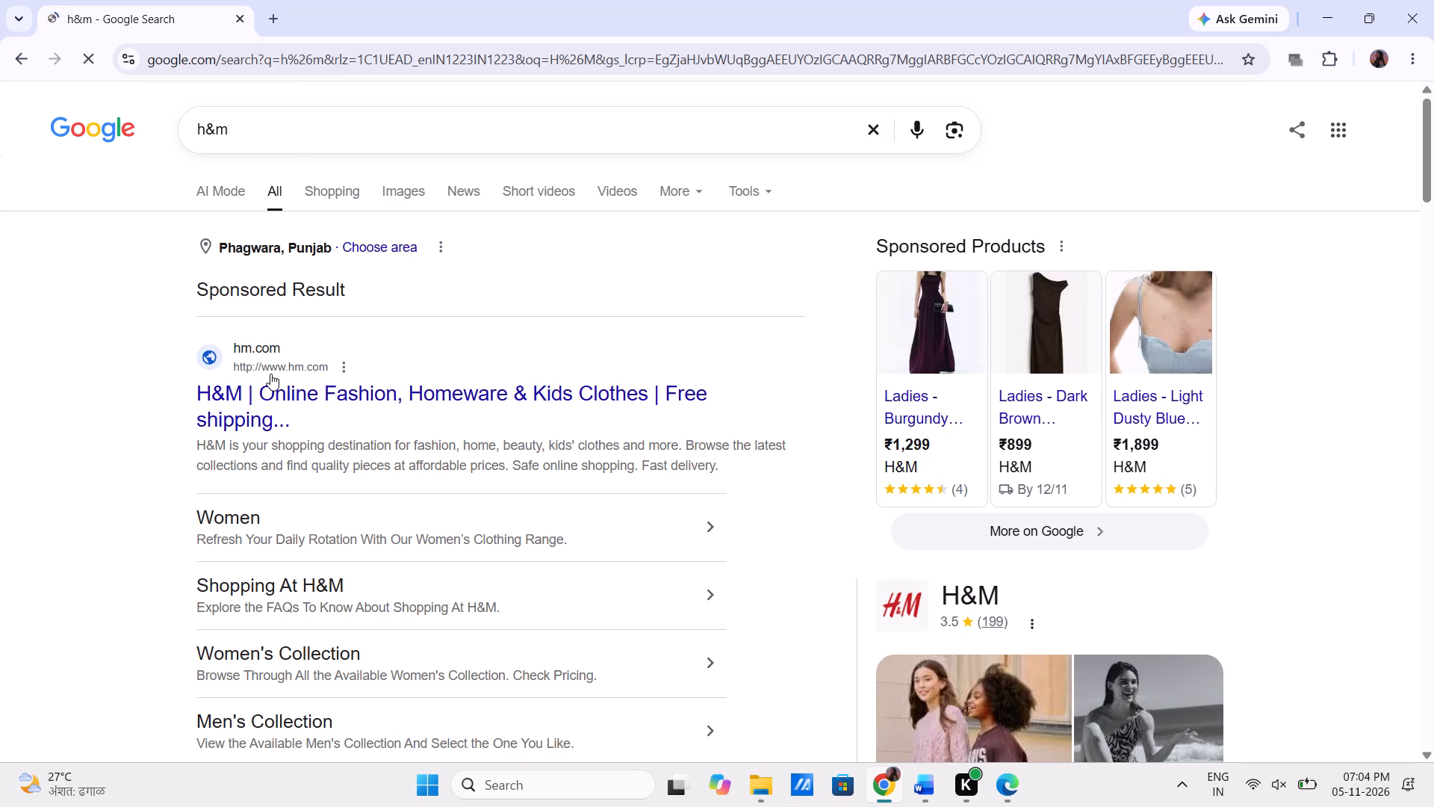
{"action": "left_click", "coordinate": [270, 392]}
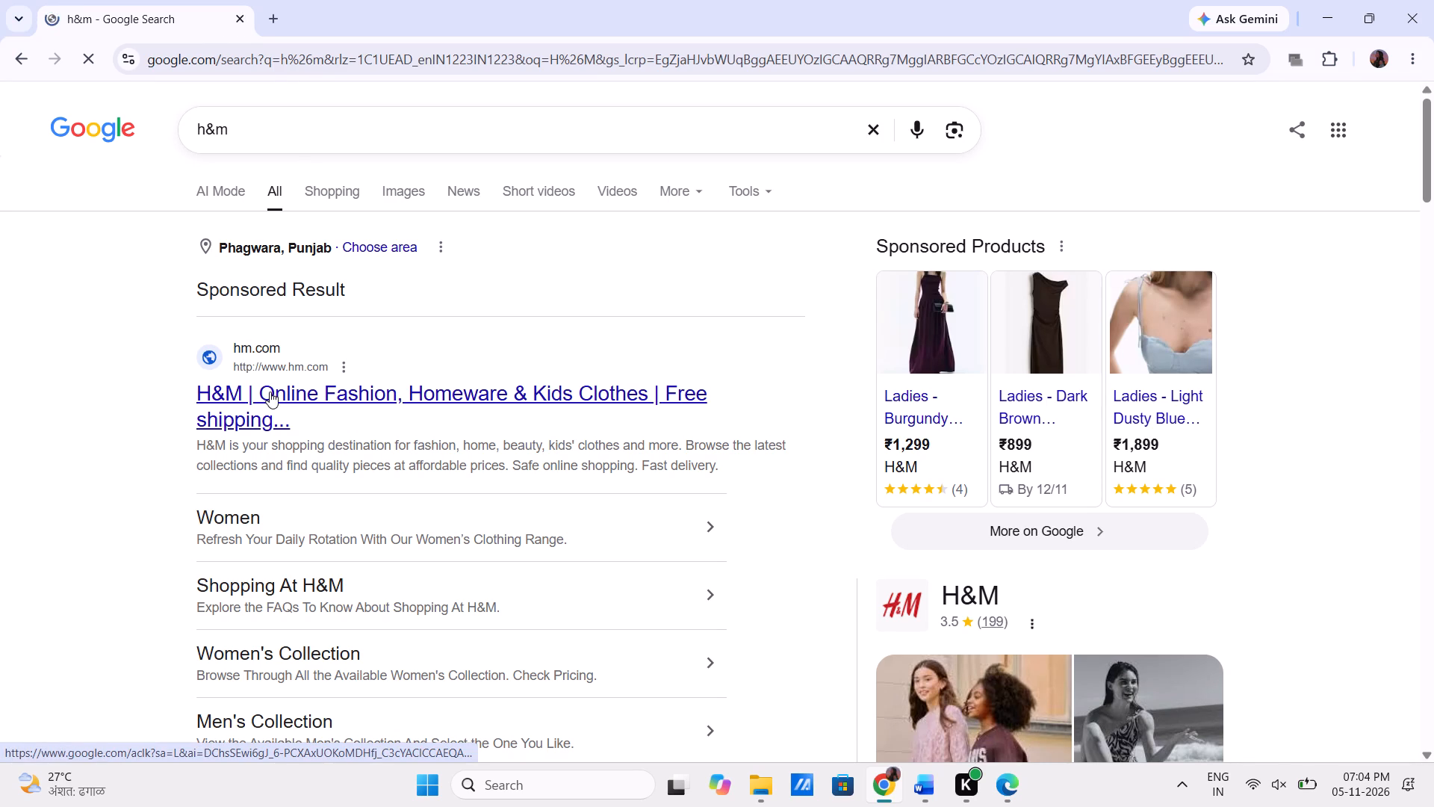
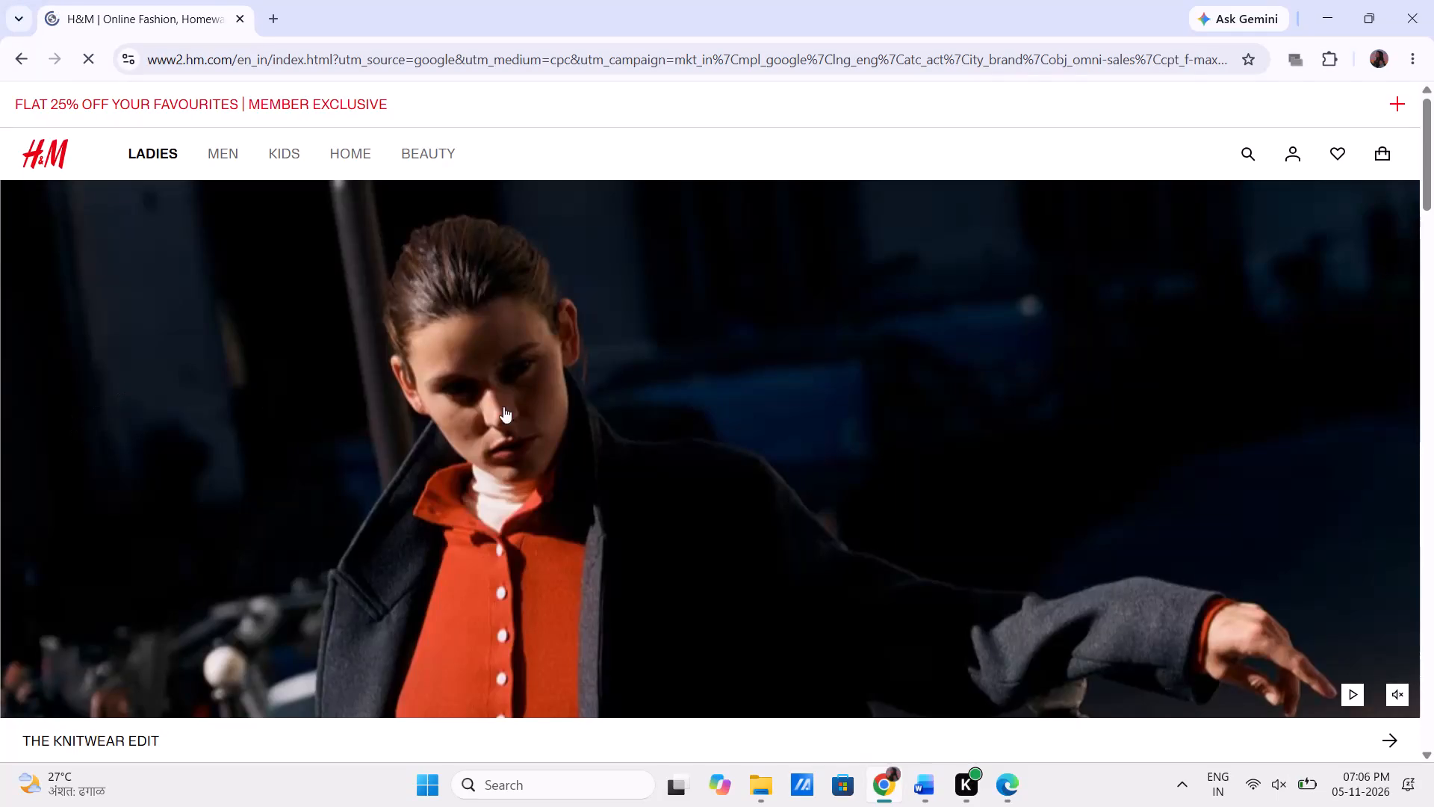
Look over the H&M India homepage's campaign banners and product sections, and return to the top of the page.
{"action": "scroll", "coordinate": [584, 386], "scroll_direction": "down", "scroll_amount": 2}
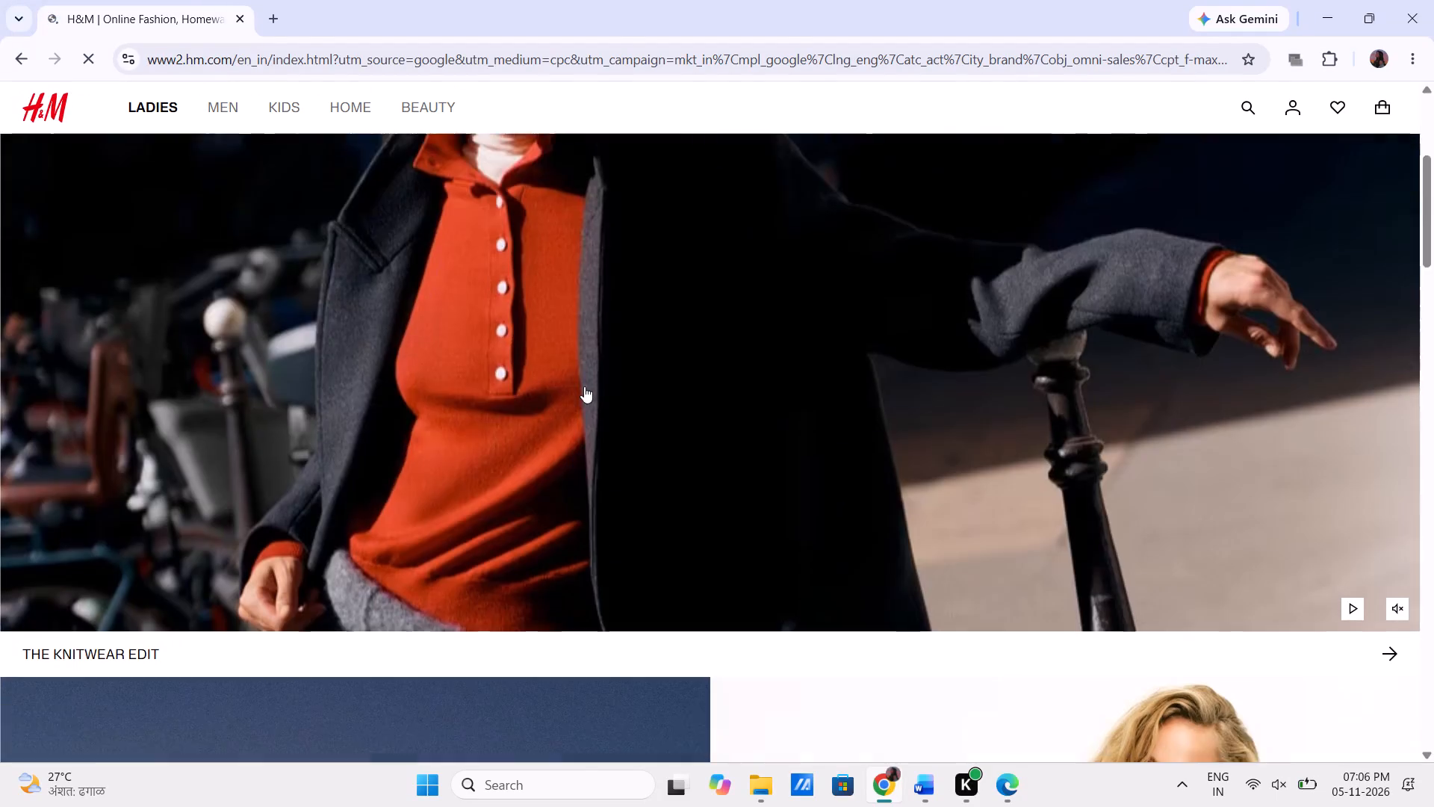
{"action": "scroll", "coordinate": [584, 386], "scroll_direction": "down", "scroll_amount": 5}
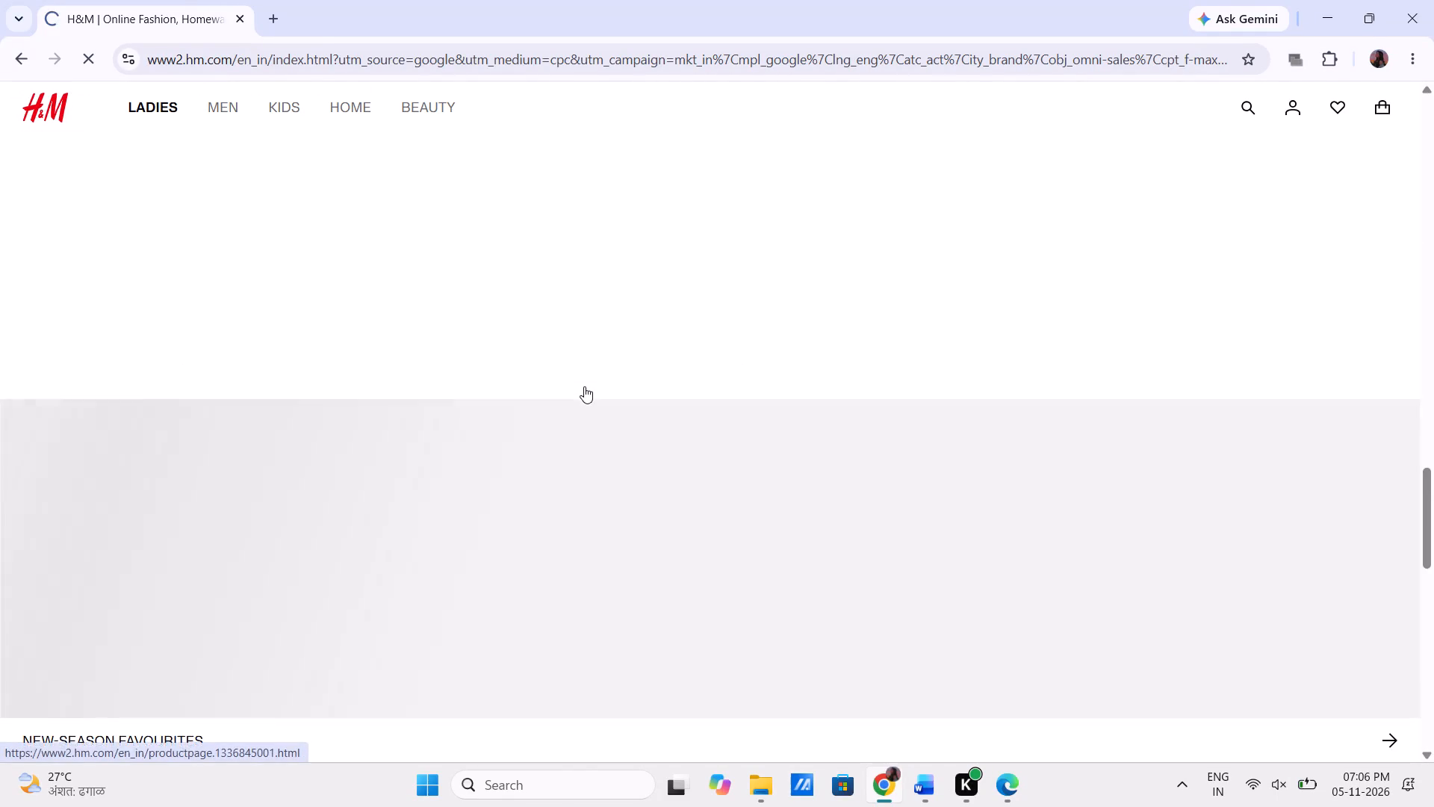
{"action": "scroll", "coordinate": [584, 386], "scroll_direction": "down", "scroll_amount": 2}
{"action": "scroll", "coordinate": [584, 386], "scroll_direction": "up", "scroll_amount": 8}
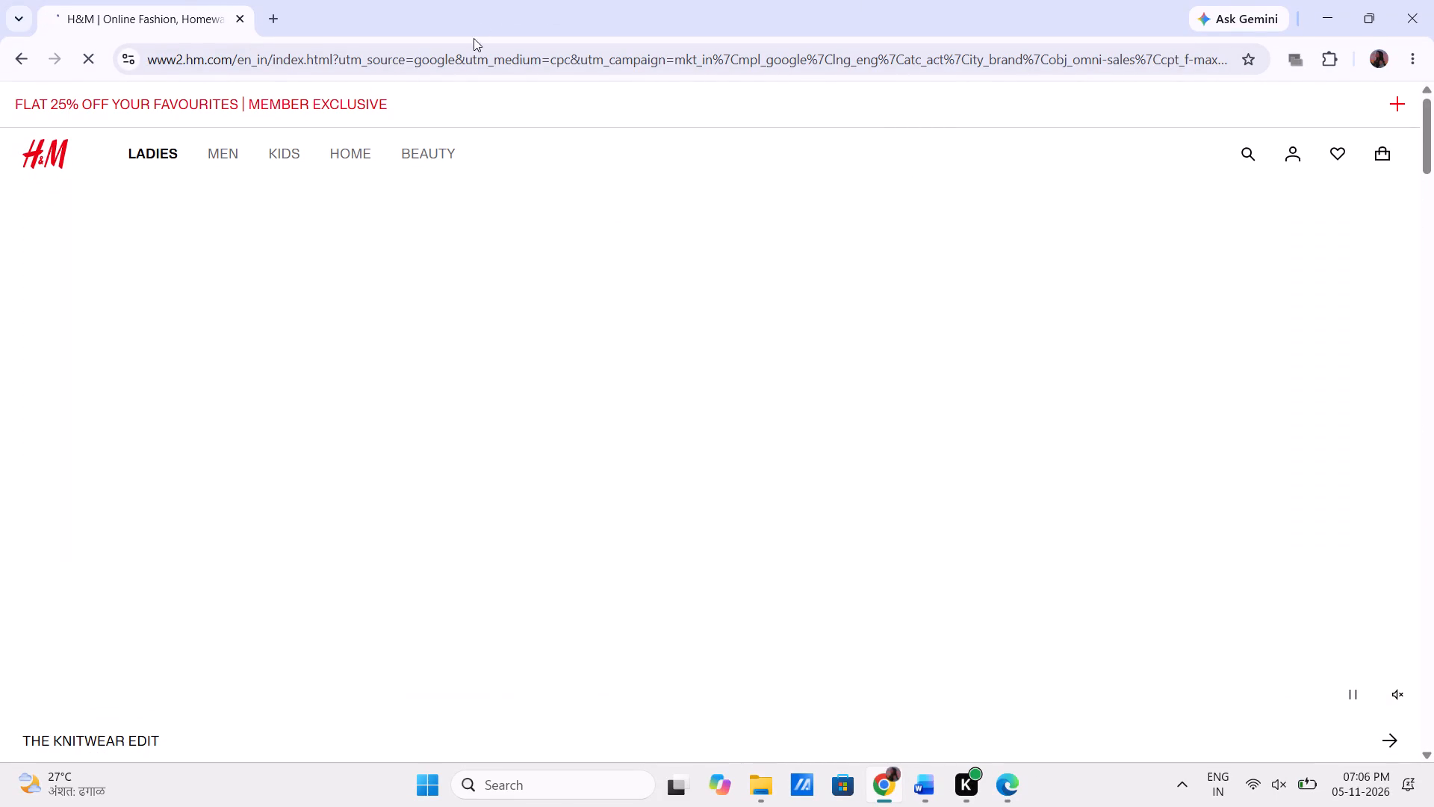
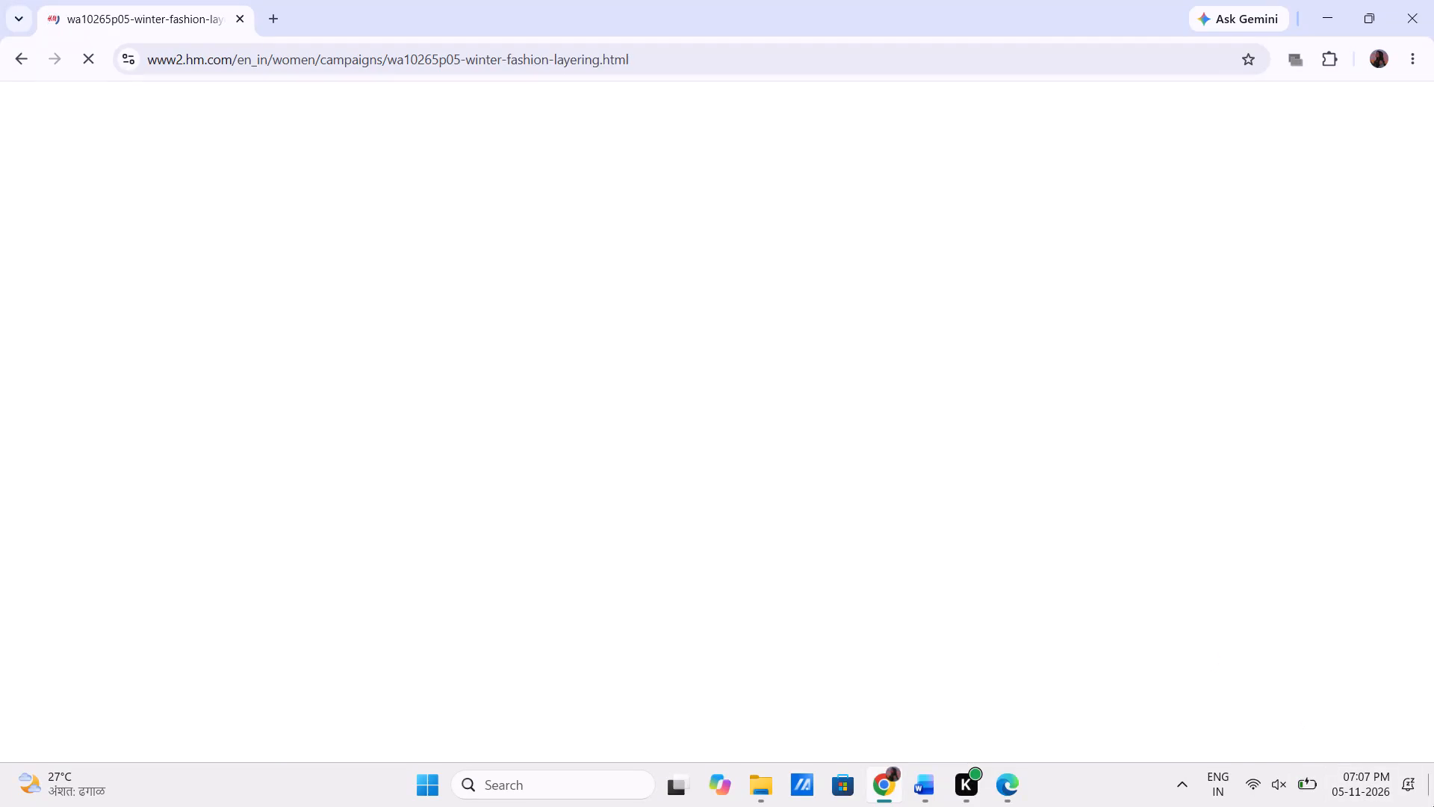
Switch the Wi-Fi connection from vivo Y35 to the Infinix HOT 12 Play network, and return to the H&M page.
{"action": "left_click", "coordinate": [1250, 778]}
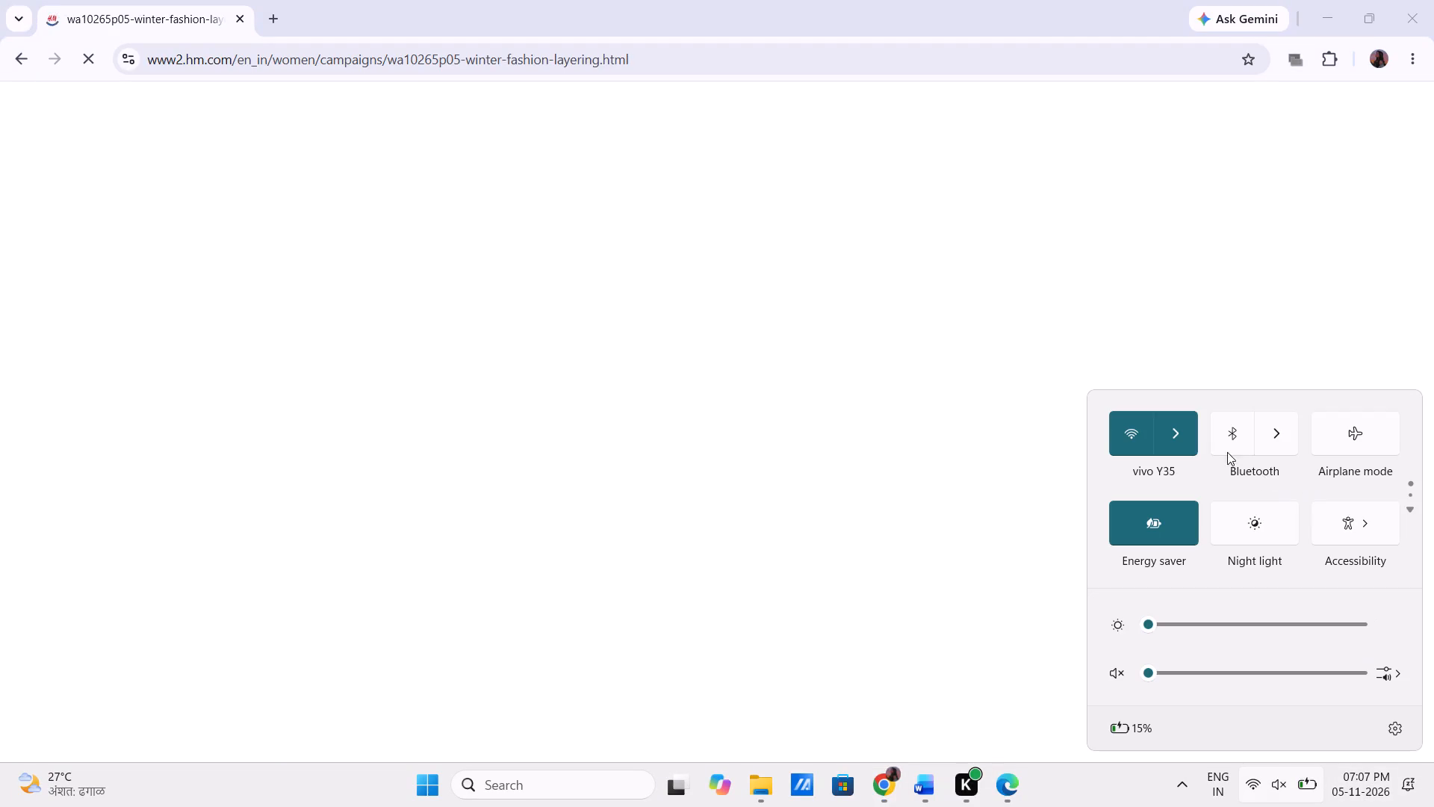
{"action": "left_click", "coordinate": [1188, 432]}
{"action": "scroll", "coordinate": [1208, 494], "scroll_direction": "up", "scroll_amount": 3}
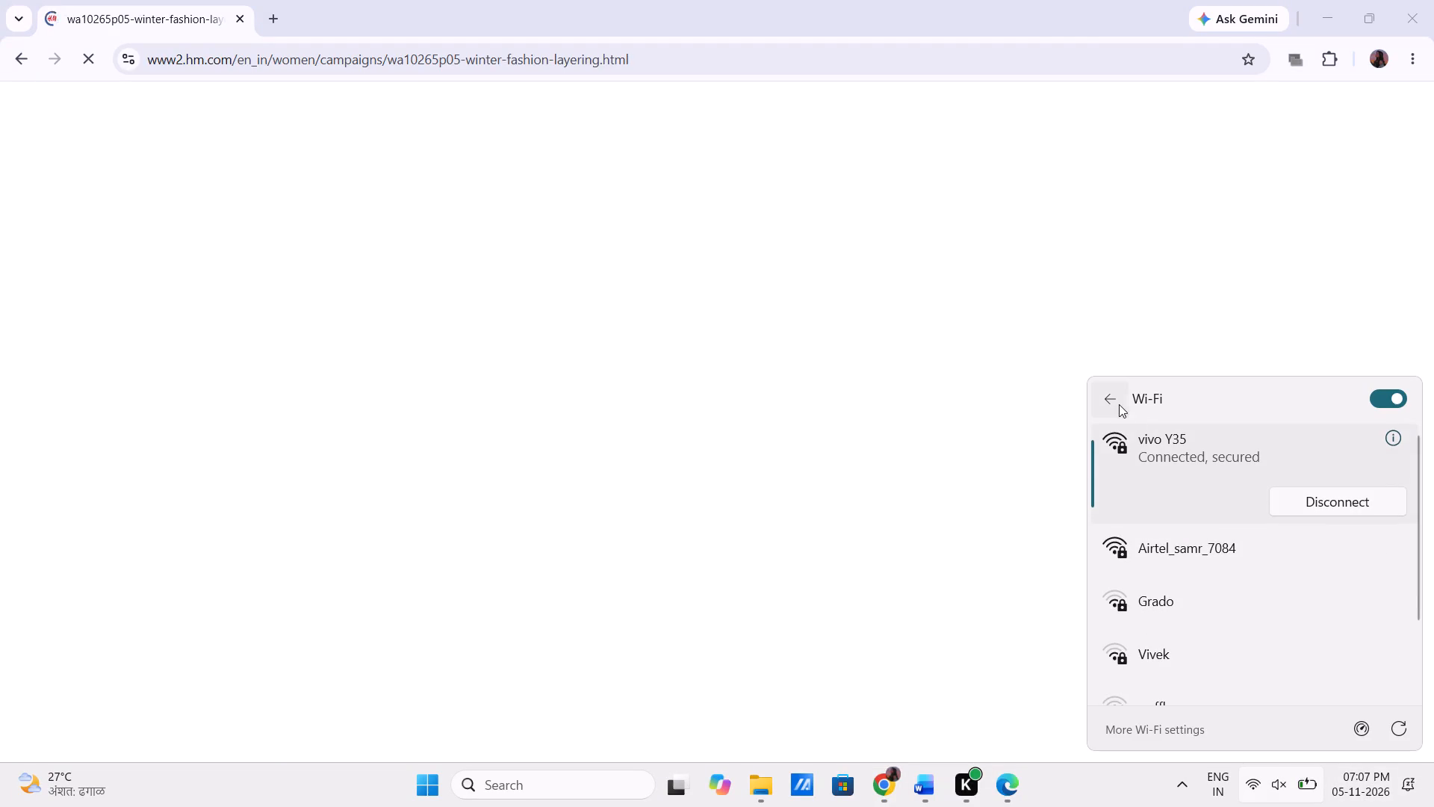
{"action": "left_click", "coordinate": [1118, 402]}
{"action": "left_click", "coordinate": [1169, 425]}
{"action": "scroll", "coordinate": [1191, 492], "scroll_direction": "up", "scroll_amount": 2}
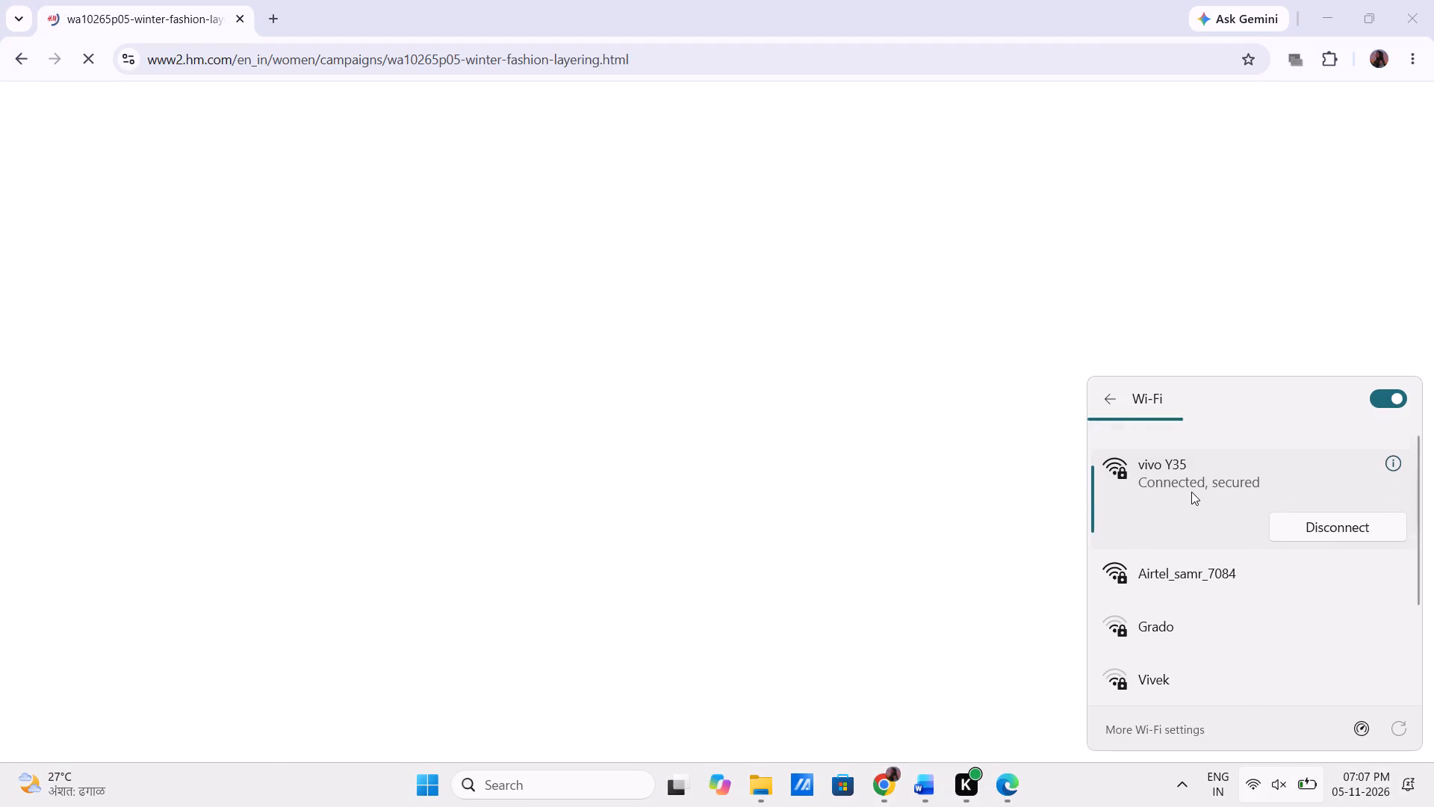
{"action": "scroll", "coordinate": [1191, 492], "scroll_direction": "up", "scroll_amount": 10}
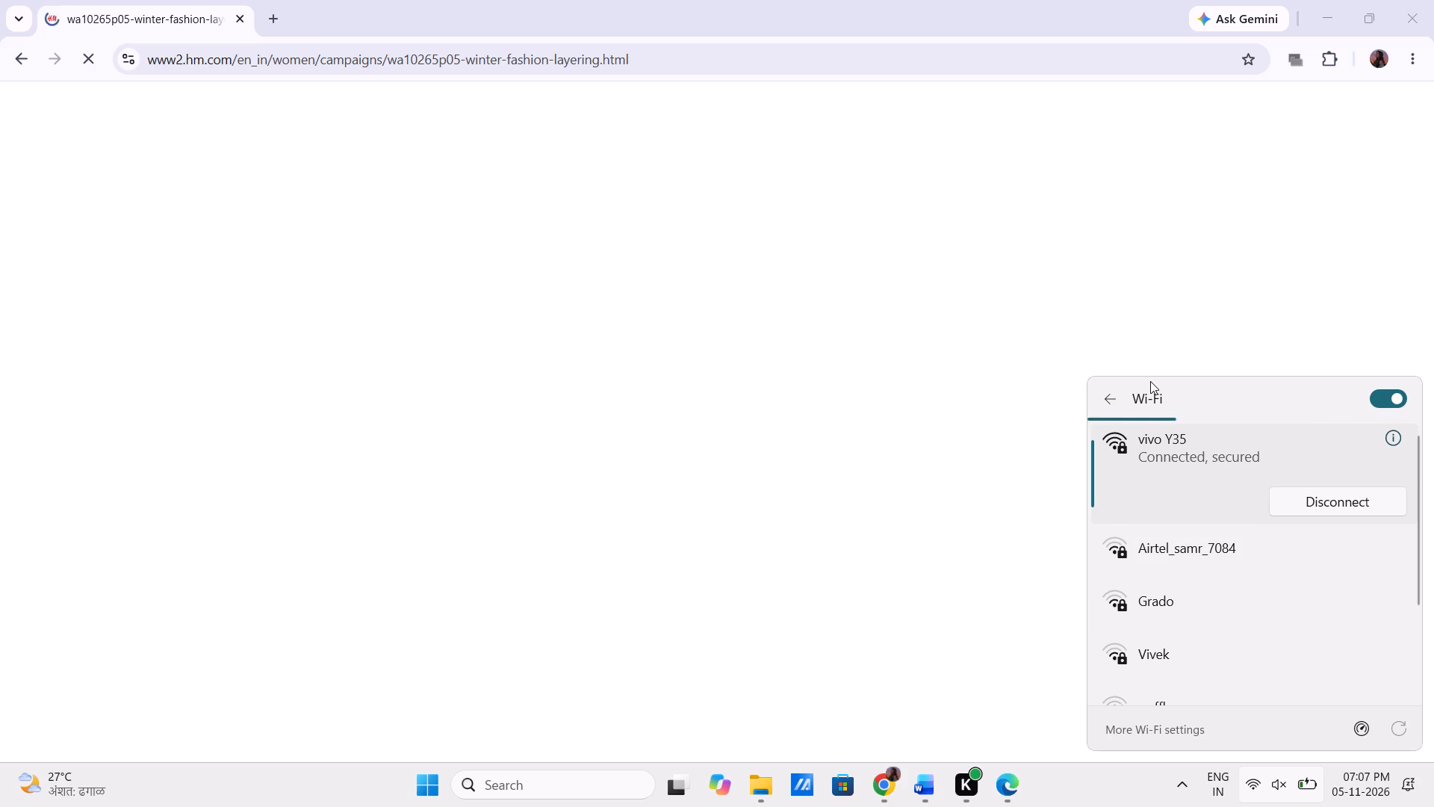
{"action": "left_click", "coordinate": [1119, 402]}
{"action": "left_click", "coordinate": [1182, 423]}
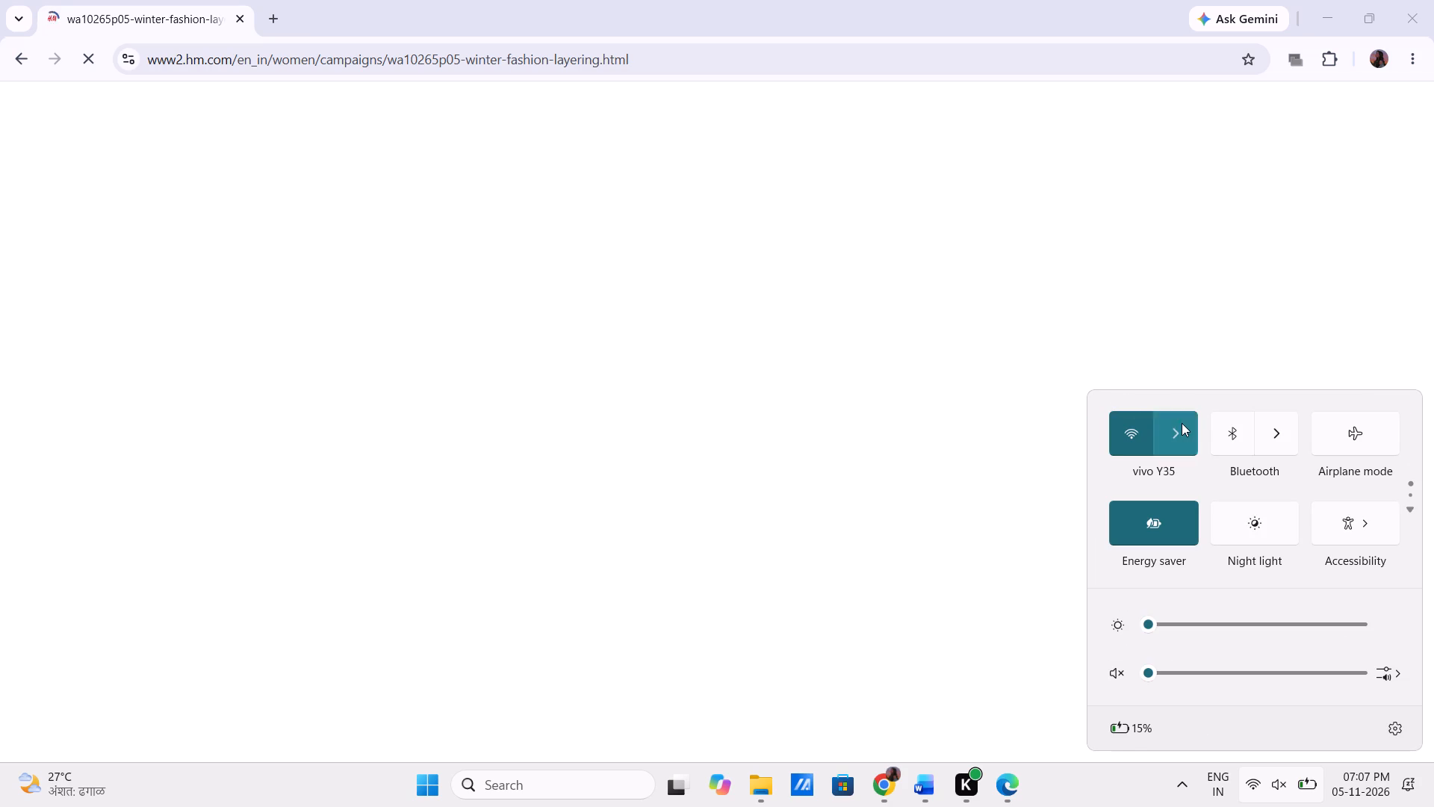
{"action": "scroll", "coordinate": [1198, 473], "scroll_direction": "up", "scroll_amount": 1}
{"action": "left_click", "coordinate": [1215, 542]}
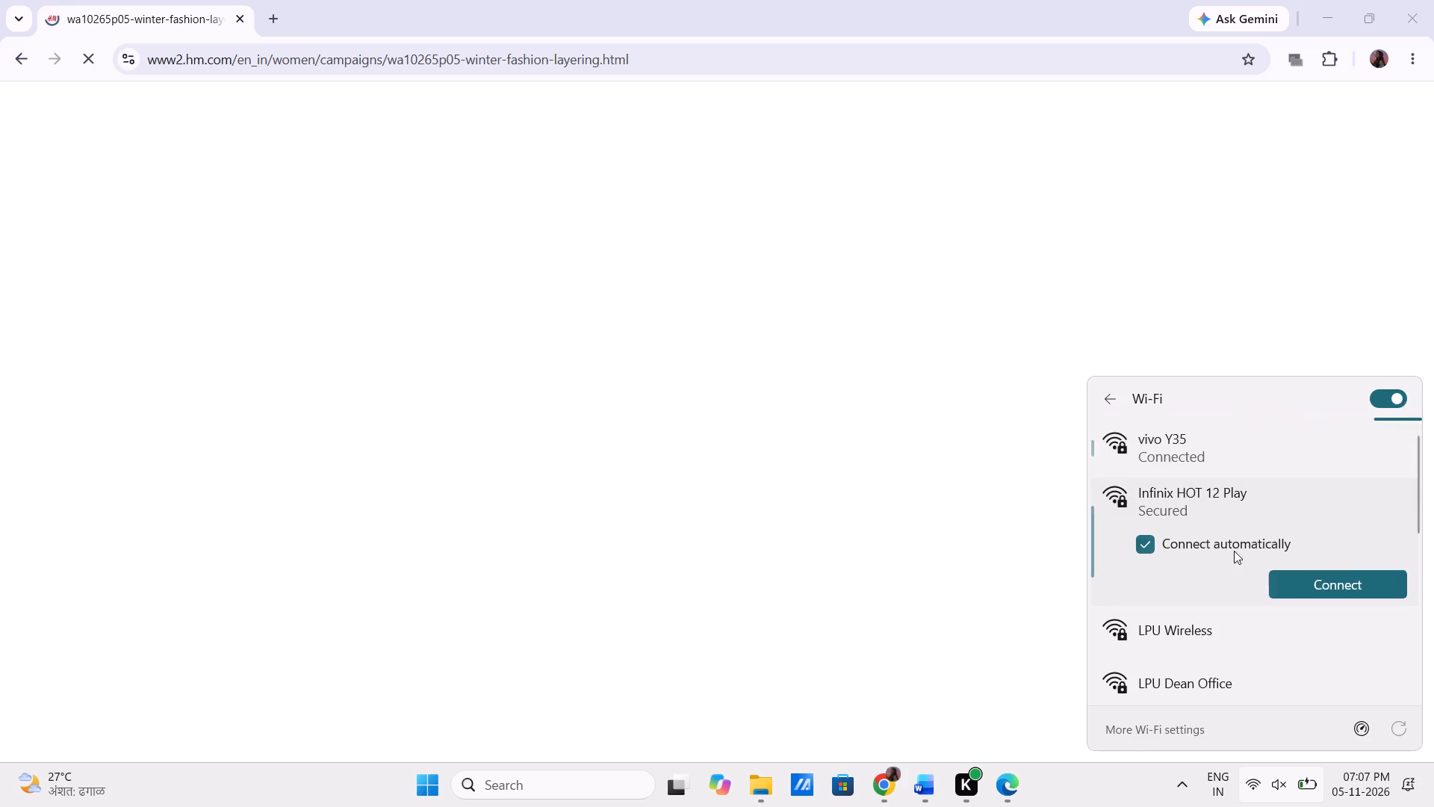
{"action": "left_click", "coordinate": [1362, 577]}
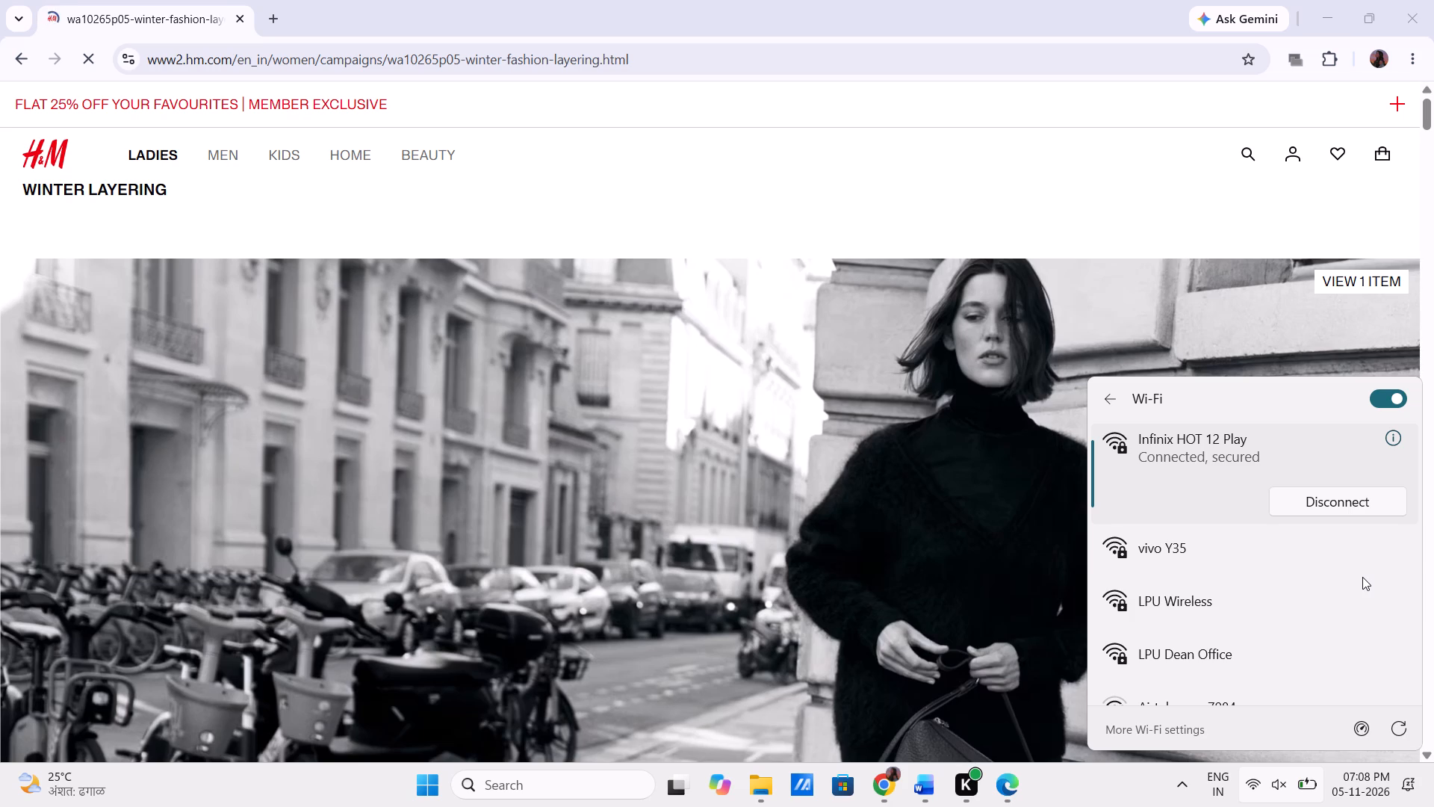
{"action": "left_click", "coordinate": [1019, 331]}
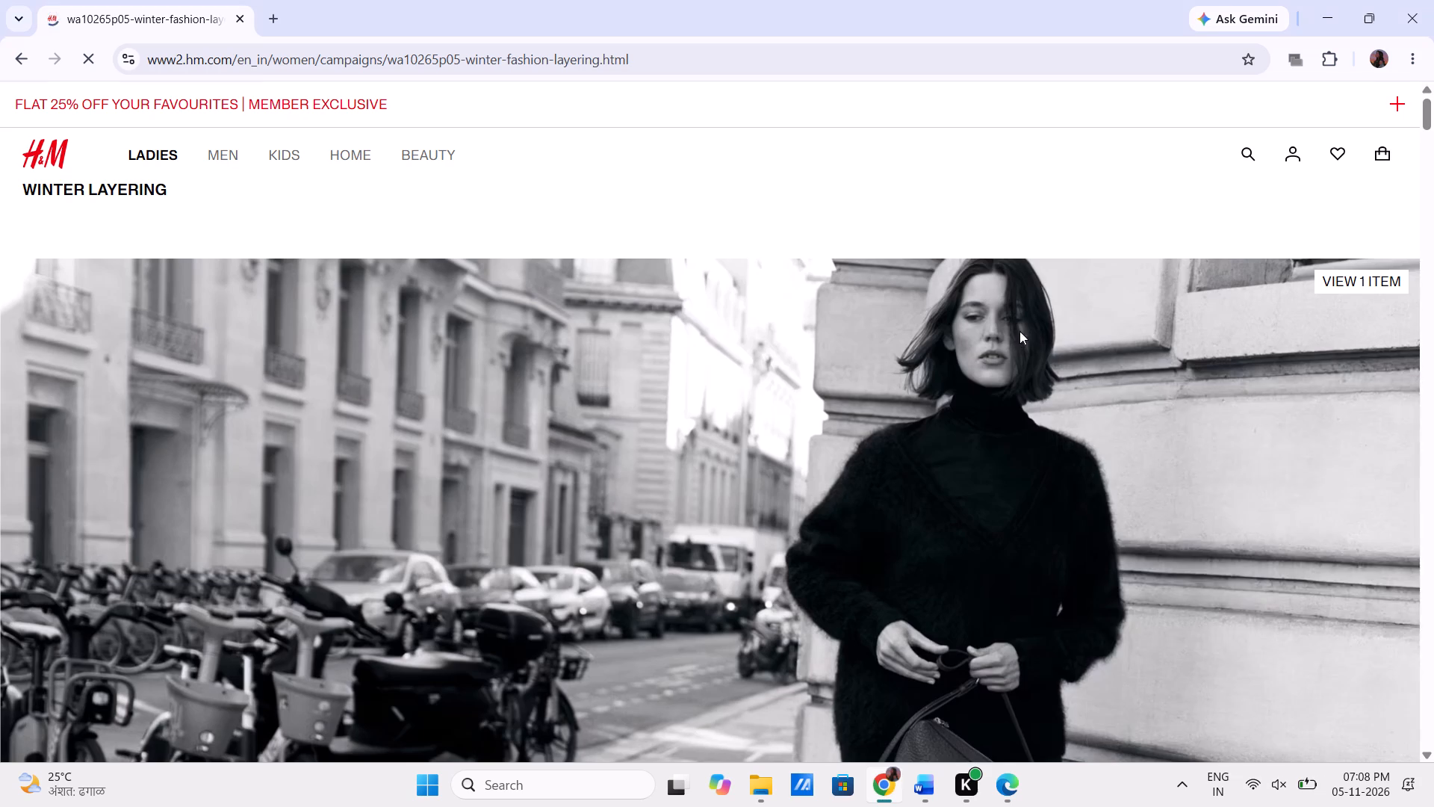
Select the full web address of H&M's Winter Layering campaign page and switch to the CA2 document in Word.
{"action": "left_click", "coordinate": [1403, 130]}
{"action": "scroll", "coordinate": [916, 506], "scroll_direction": "down", "scroll_amount": 7}
{"action": "scroll", "coordinate": [916, 506], "scroll_direction": "up", "scroll_amount": 8}
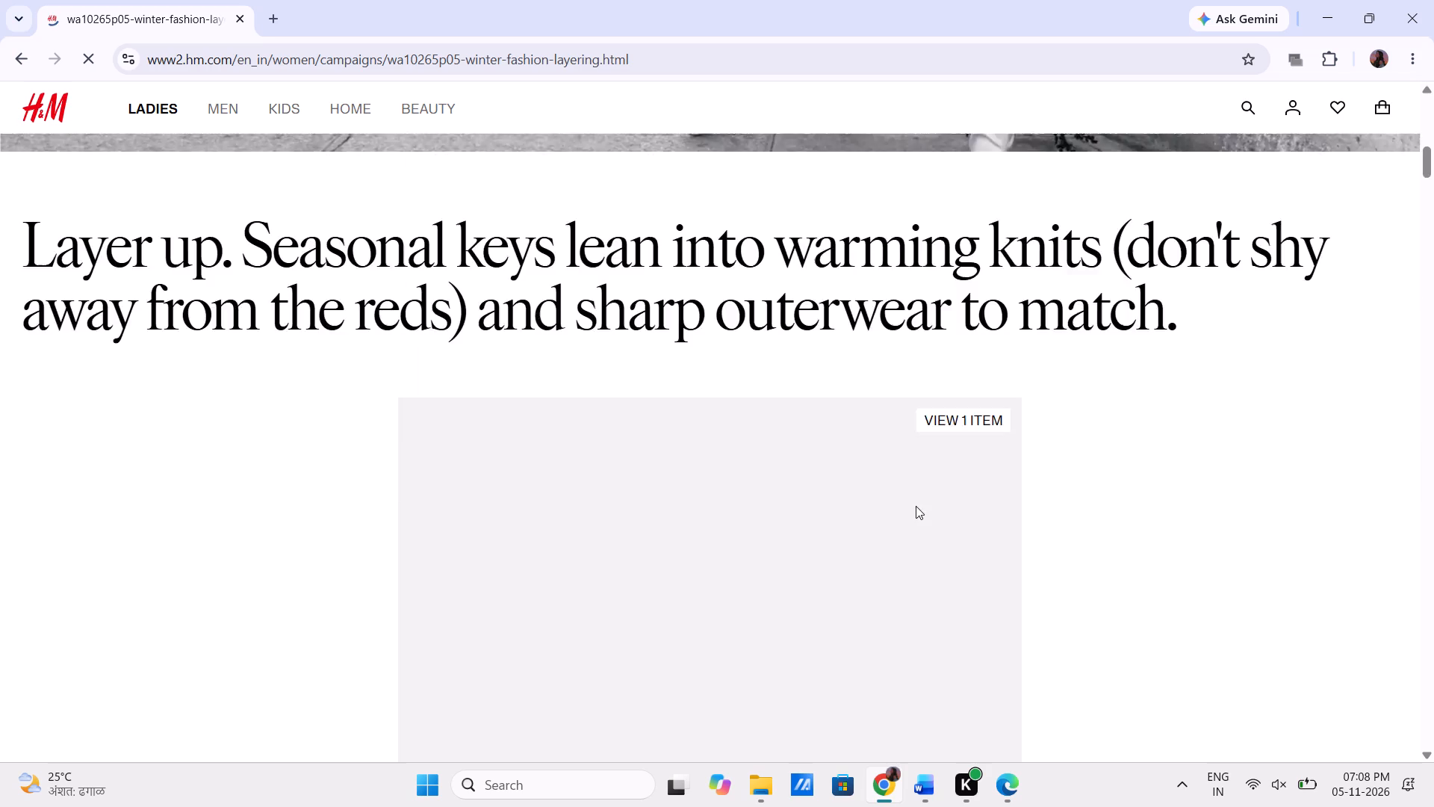
{"action": "scroll", "coordinate": [916, 506], "scroll_direction": "up", "scroll_amount": 6}
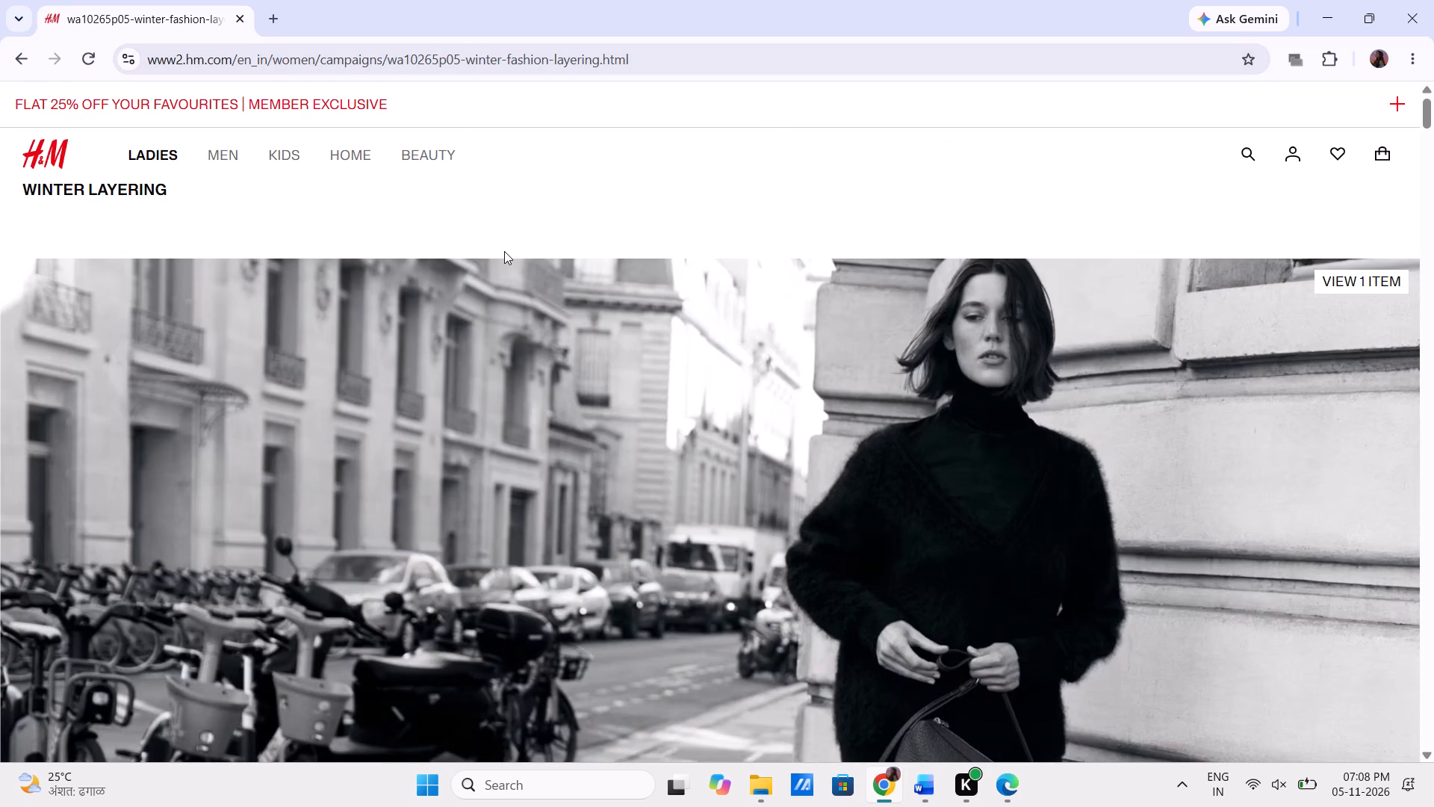
{"action": "left_click", "coordinate": [382, 55]}
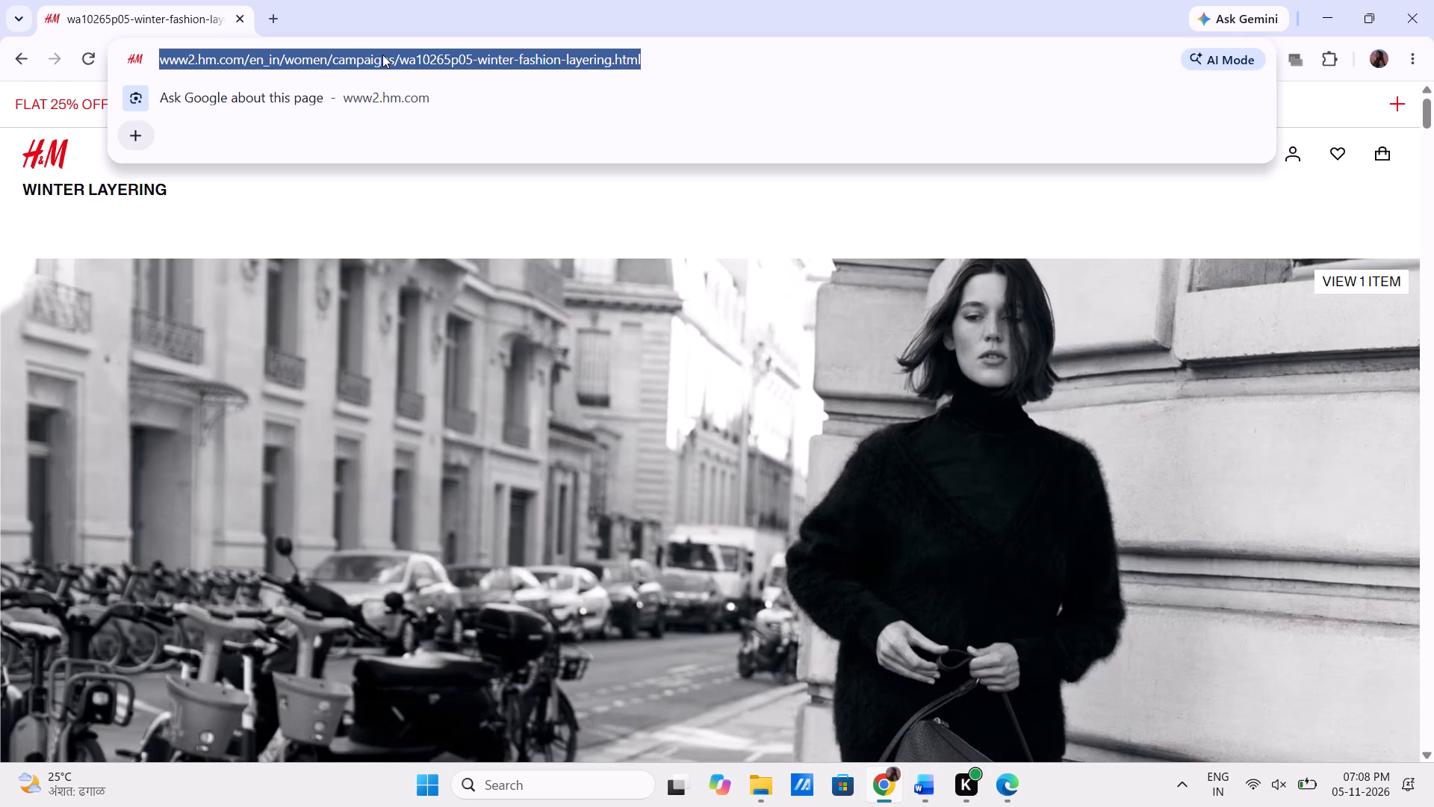
{"action": "key", "text": "ctrl+a"}
{"action": "left_click", "coordinate": [923, 776]}
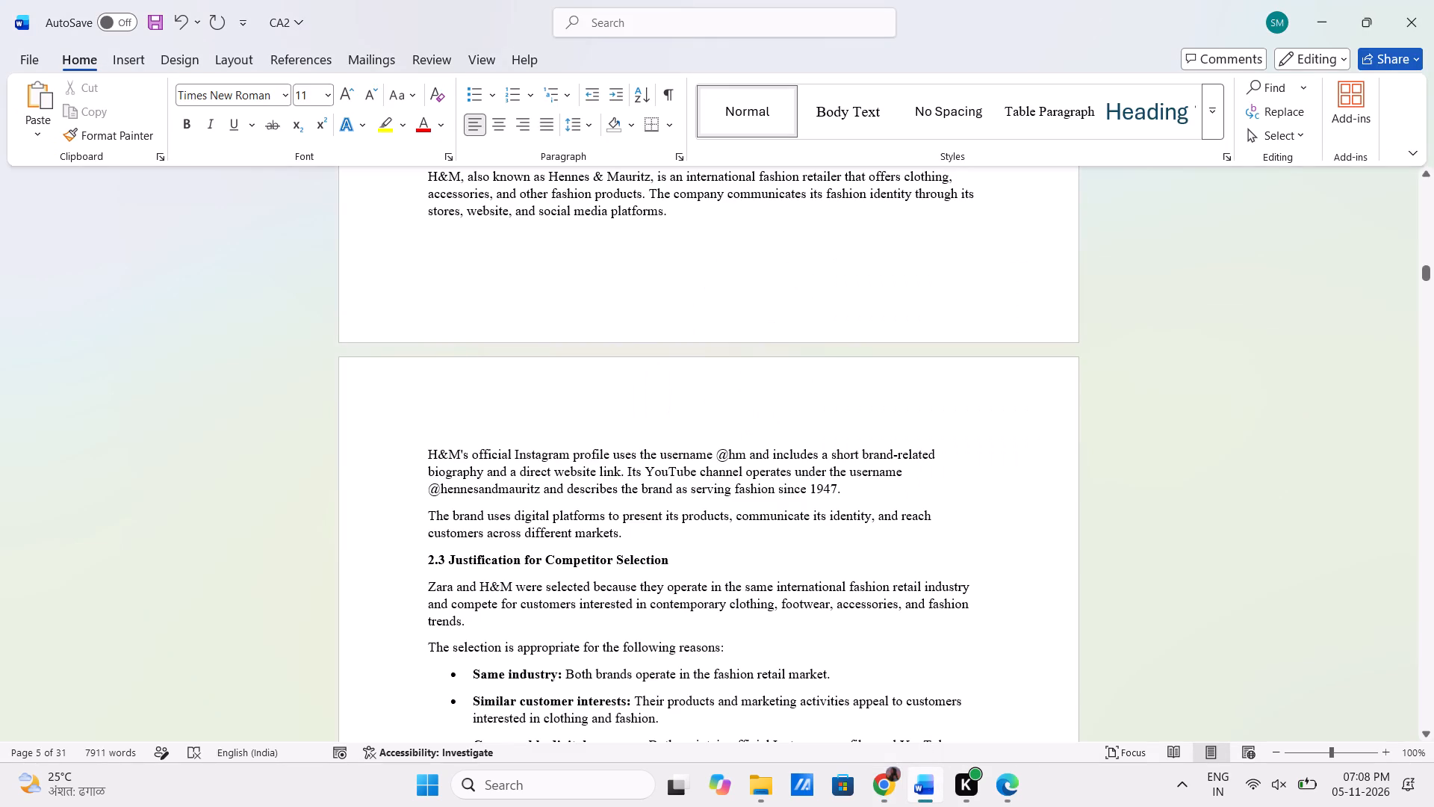
Add a new line reading "LINK:" after the last paragraph of the H&M section, above heading 2.3.
{"action": "left_click", "coordinate": [630, 528]}
{"action": "key", "text": "Return"}
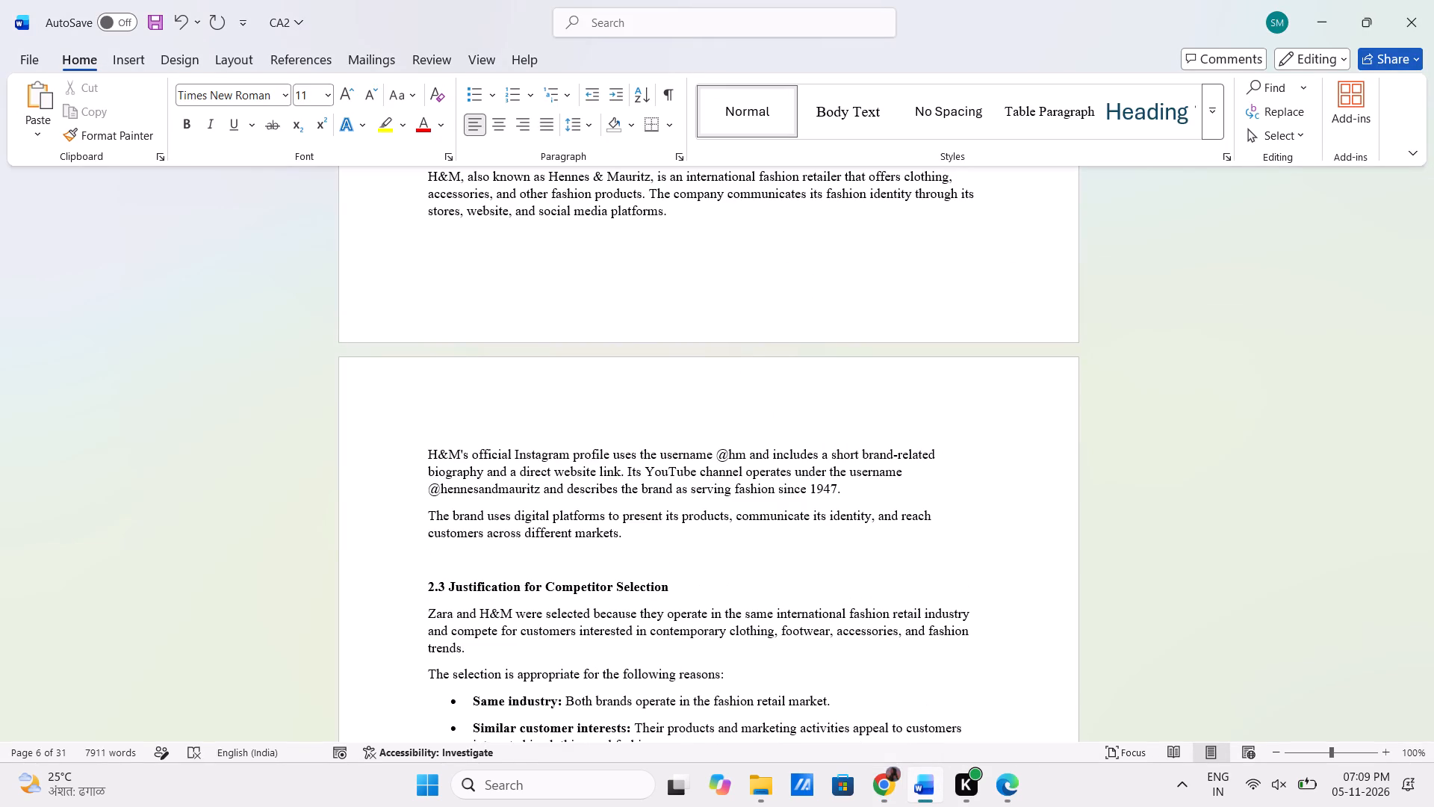
{"action": "type", "text": "LINK"}
{"action": "key", "text": "shift+colon"}
{"action": "key", "text": "ctrl+v"}
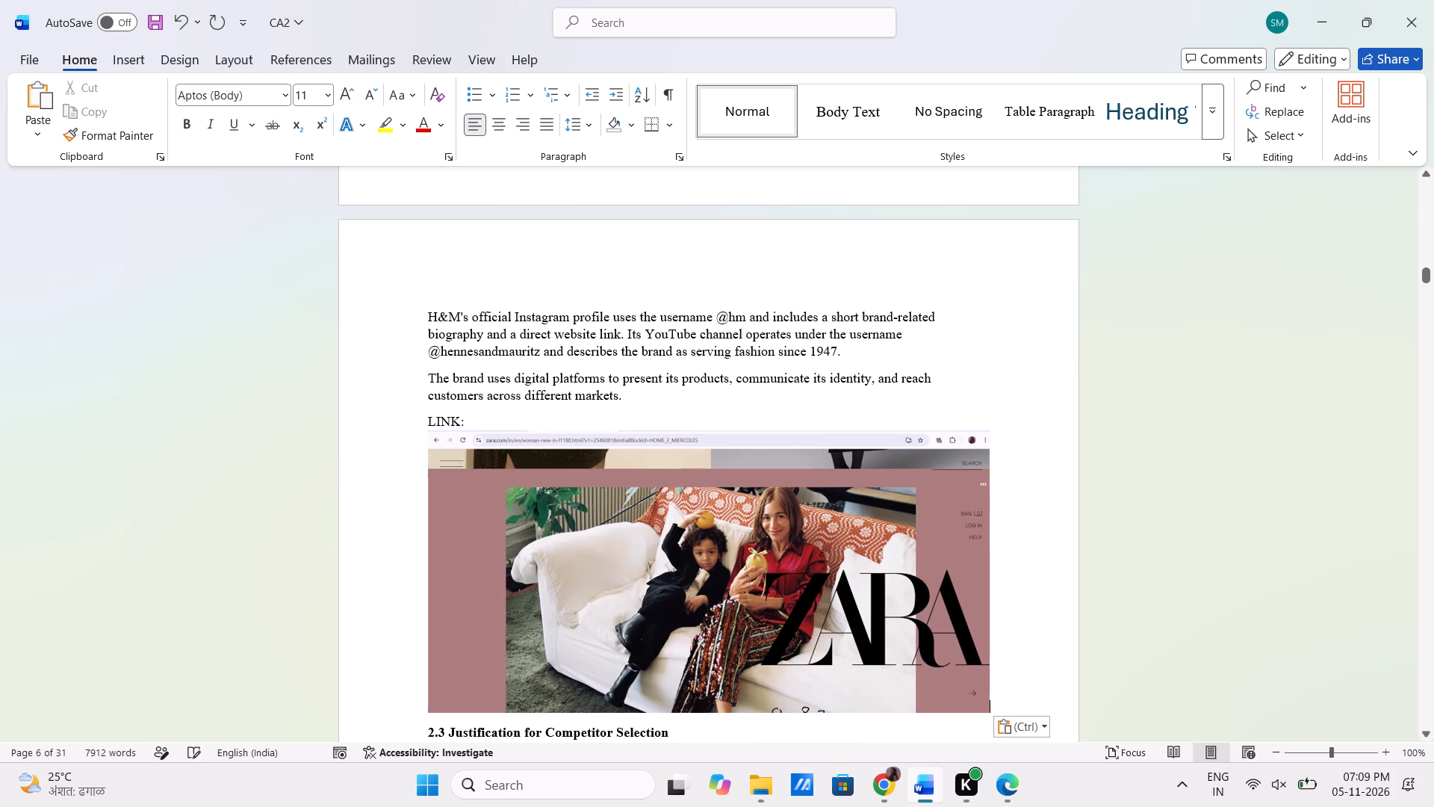
{"action": "key", "text": "ctrl+z"}
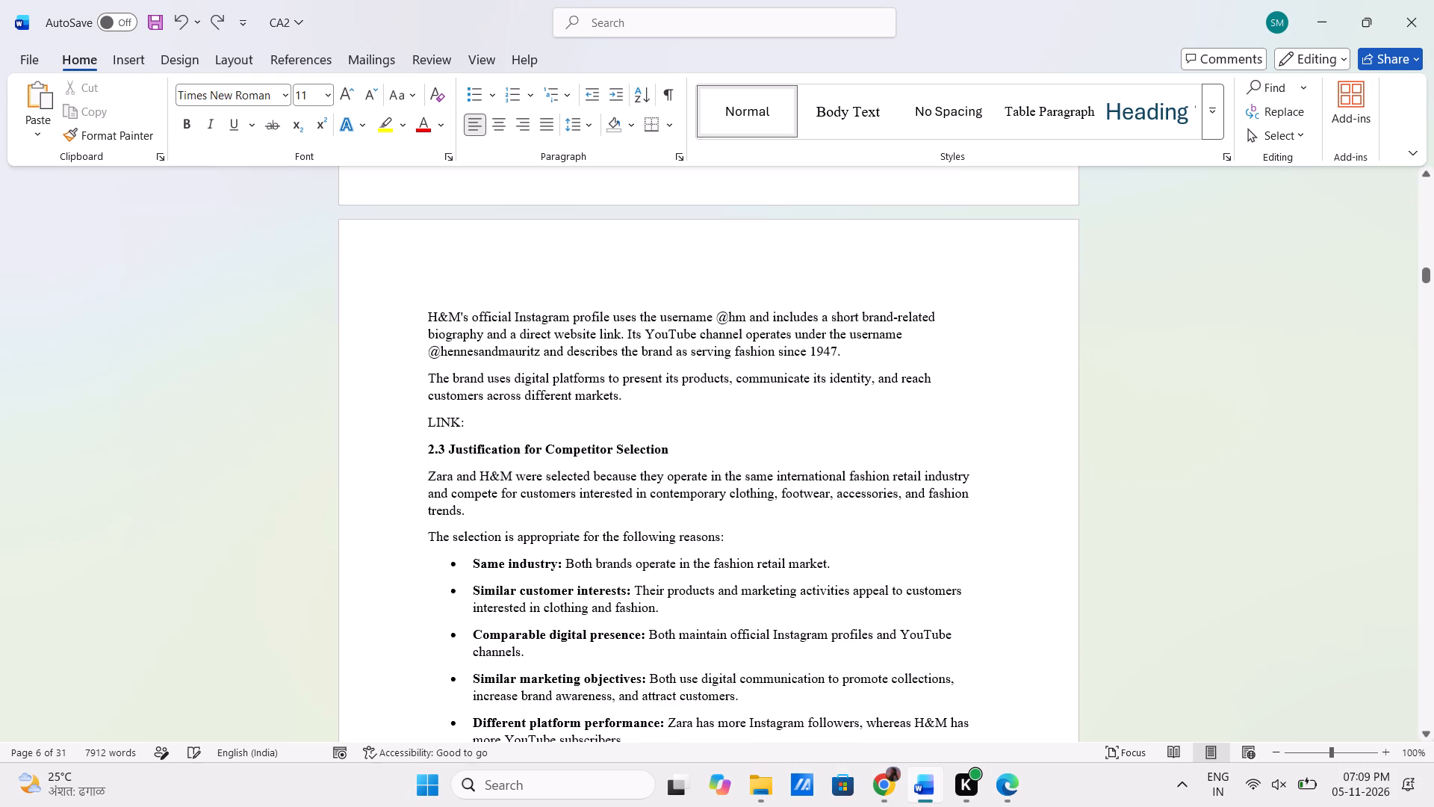
Copy the H&M Winter Layering page address from Chrome and paste it after "LINK:" in the Word document.
{"action": "left_click", "coordinate": [887, 780]}
{"action": "left_click", "coordinate": [353, 63]}
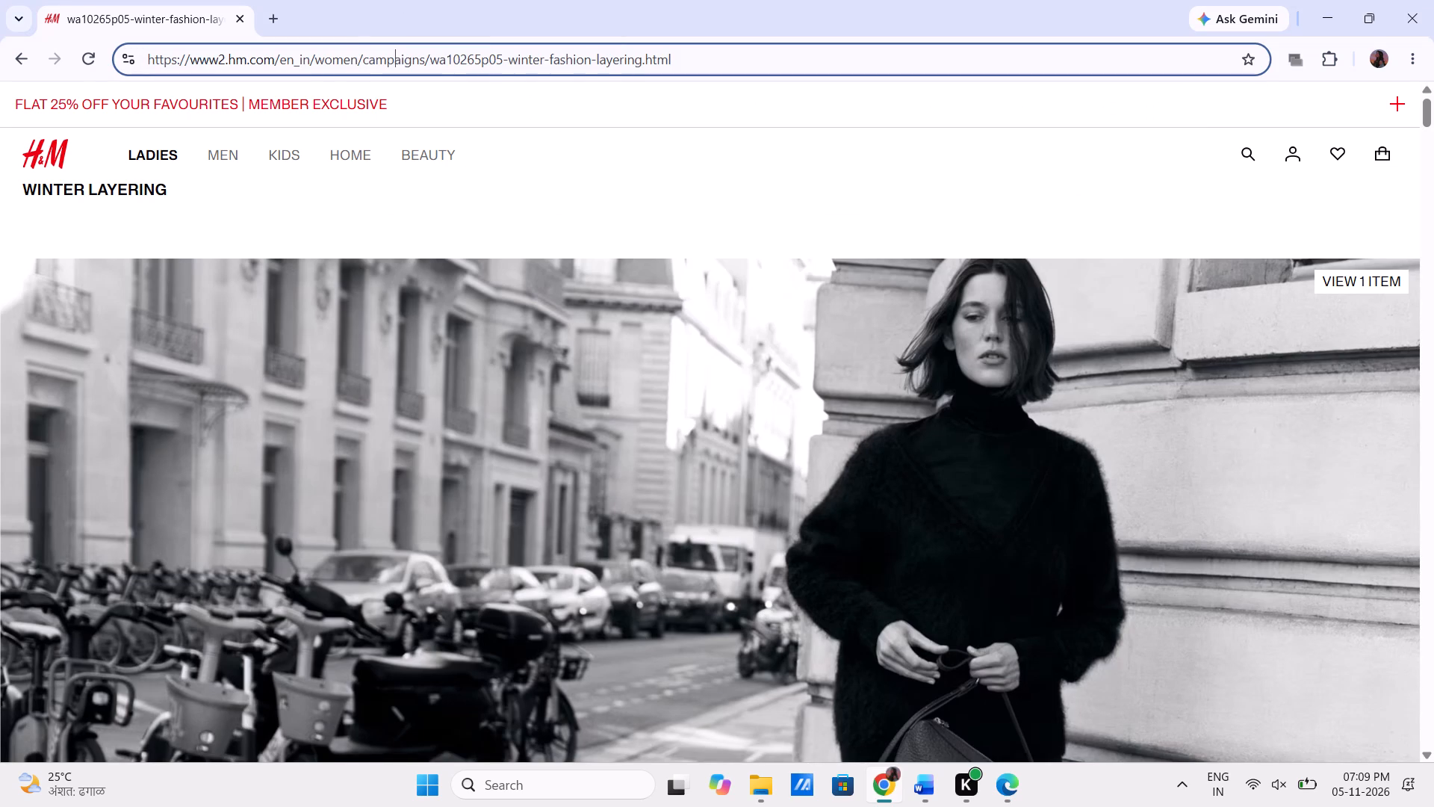
{"action": "key", "text": "ctrl+a"}
{"action": "key", "text": "ctrl+c"}
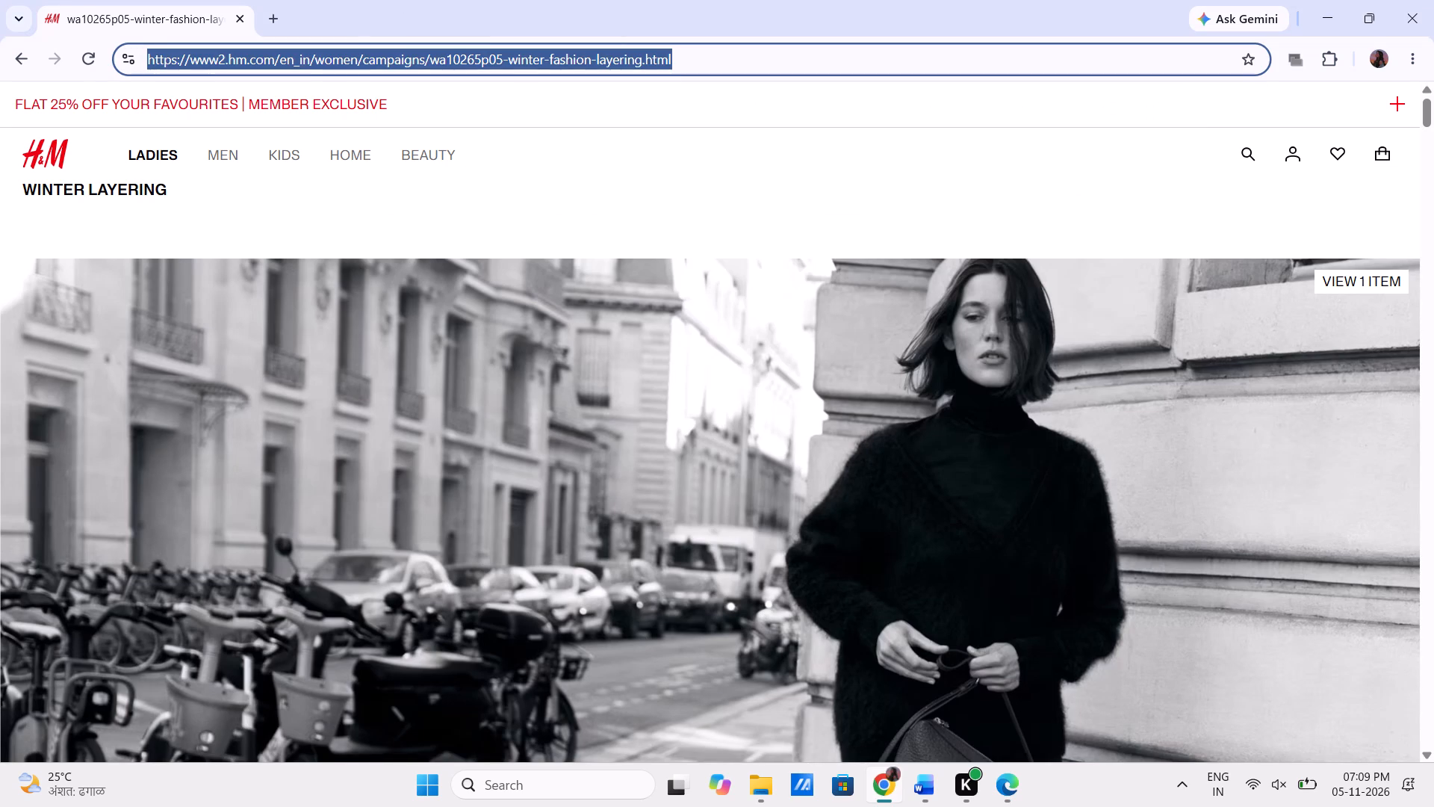
{"action": "left_click", "coordinate": [913, 772]}
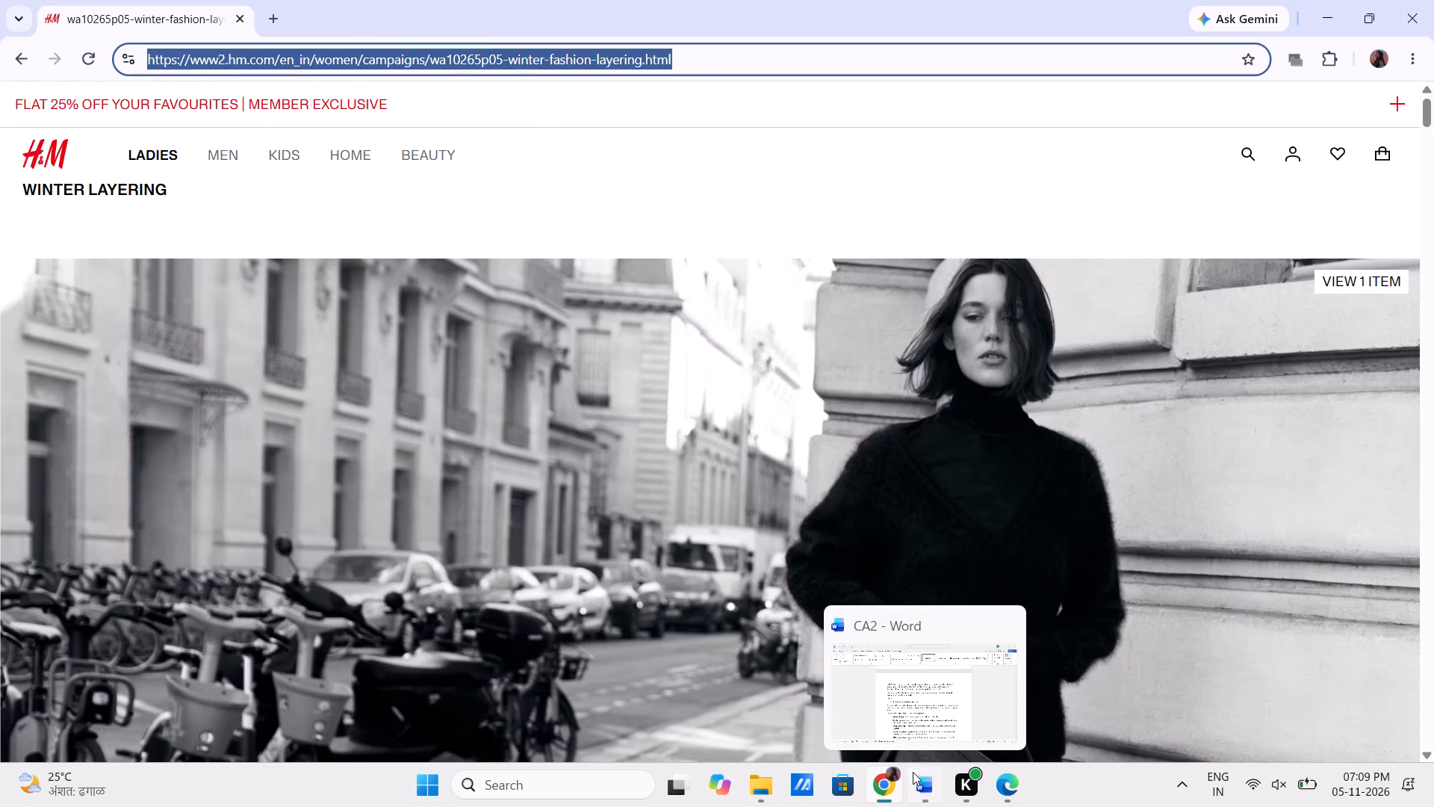
{"action": "left_click", "coordinate": [506, 414]}
{"action": "key", "text": "ctrl+v"}
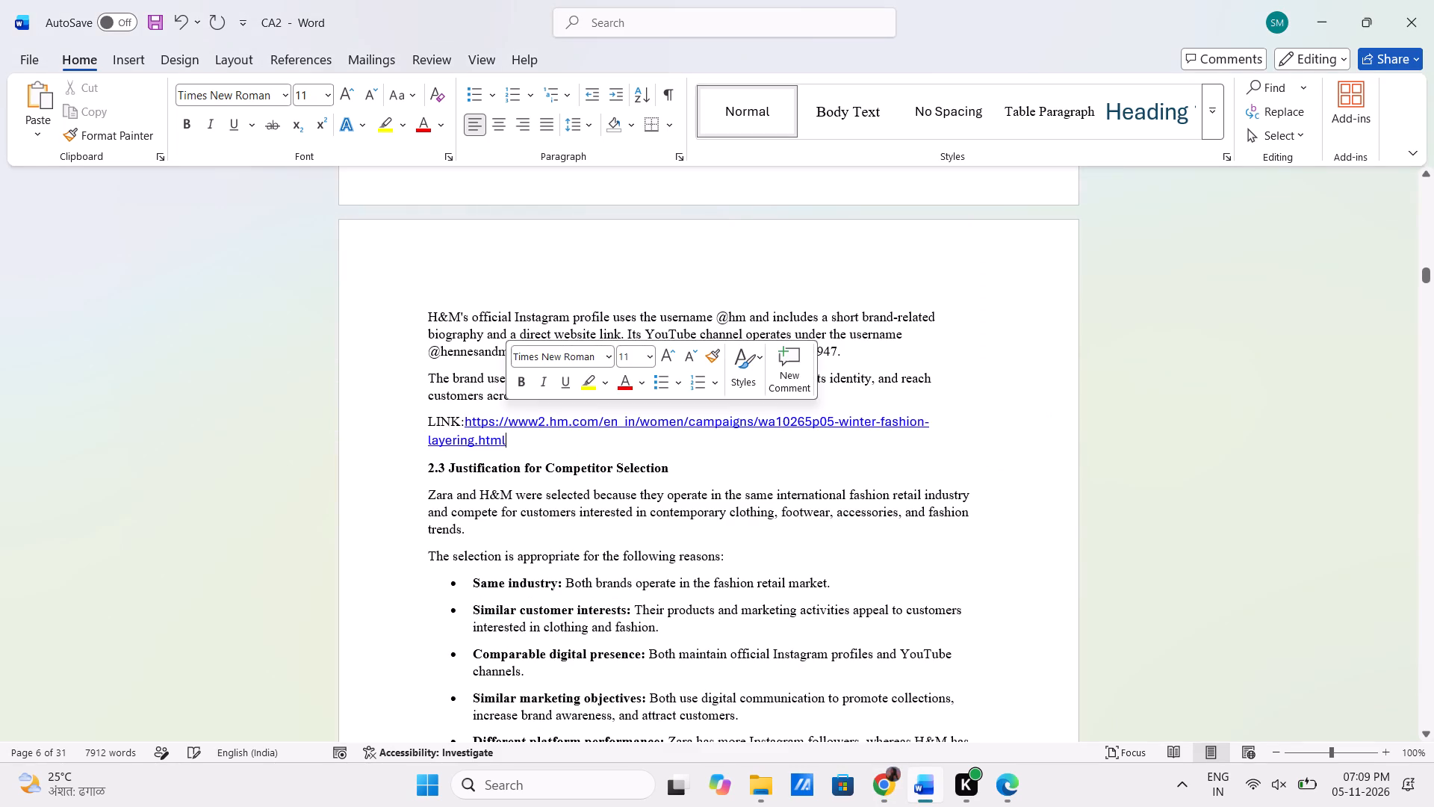
Capture the visible H&M Winter Layering page in Chrome as a screenshot and paste it on a new line below the H&M link in Word.
{"action": "key", "text": "Return"}
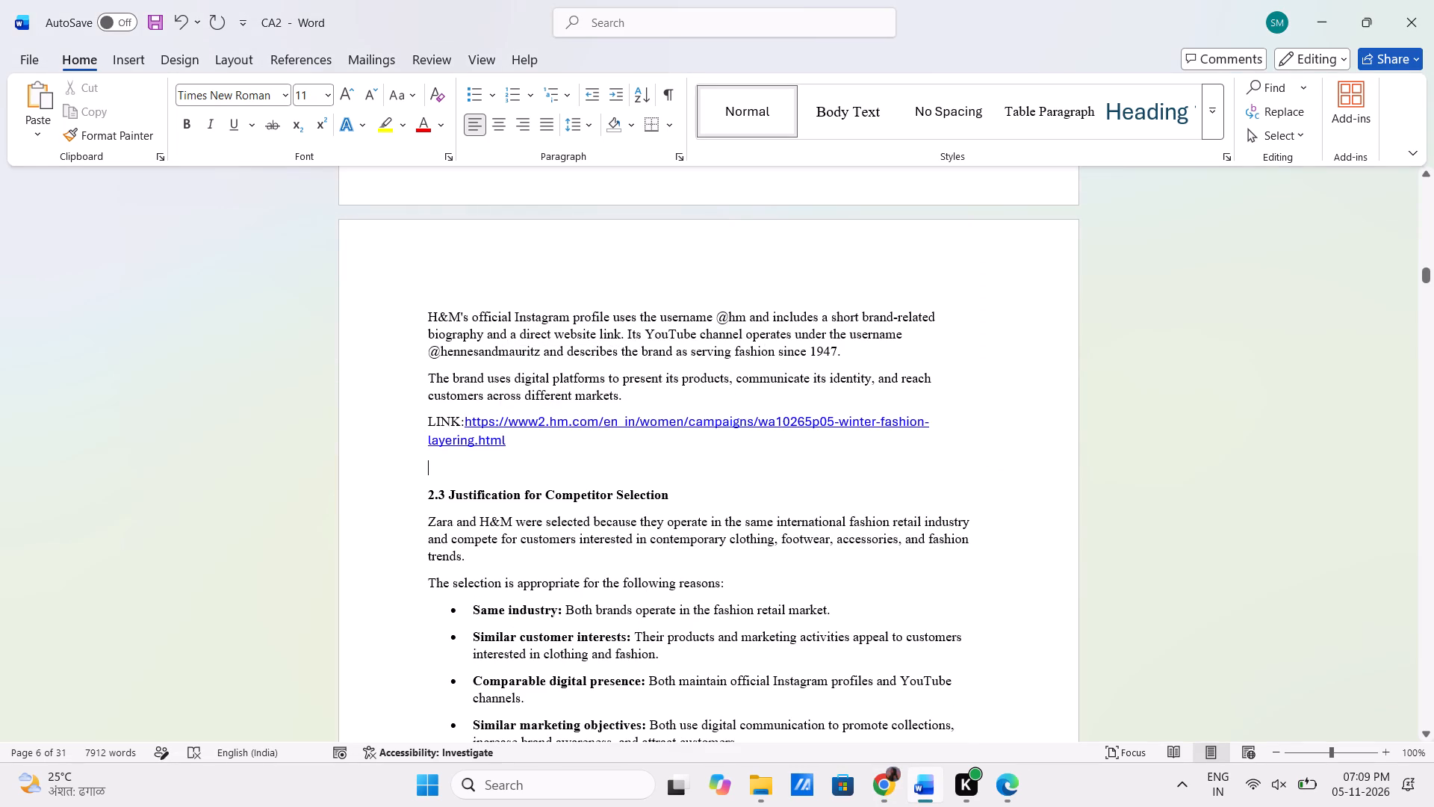
{"action": "left_click", "coordinate": [883, 800]}
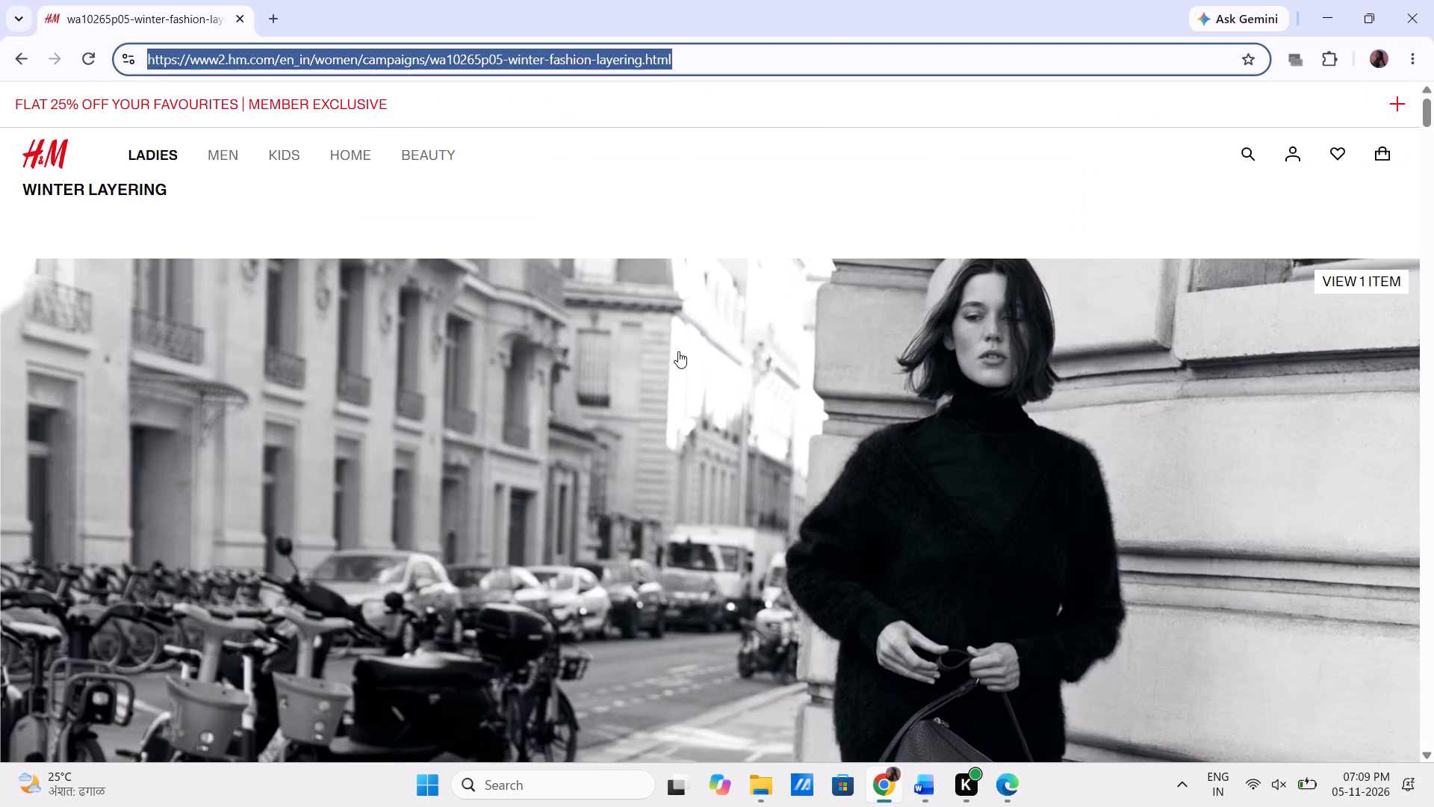
{"action": "left_click", "coordinate": [643, 209]}
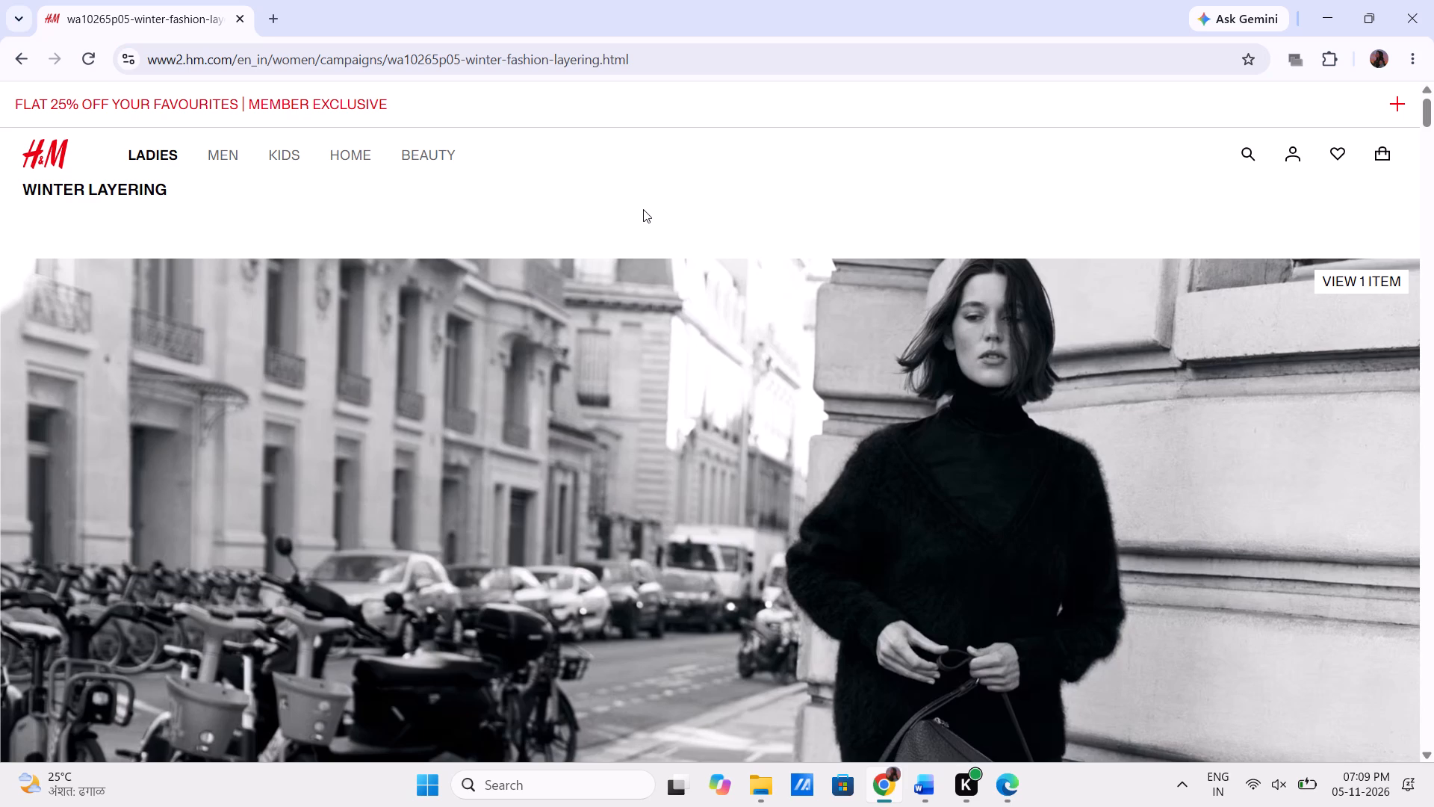
{"action": "key", "text": "shift+super+s"}
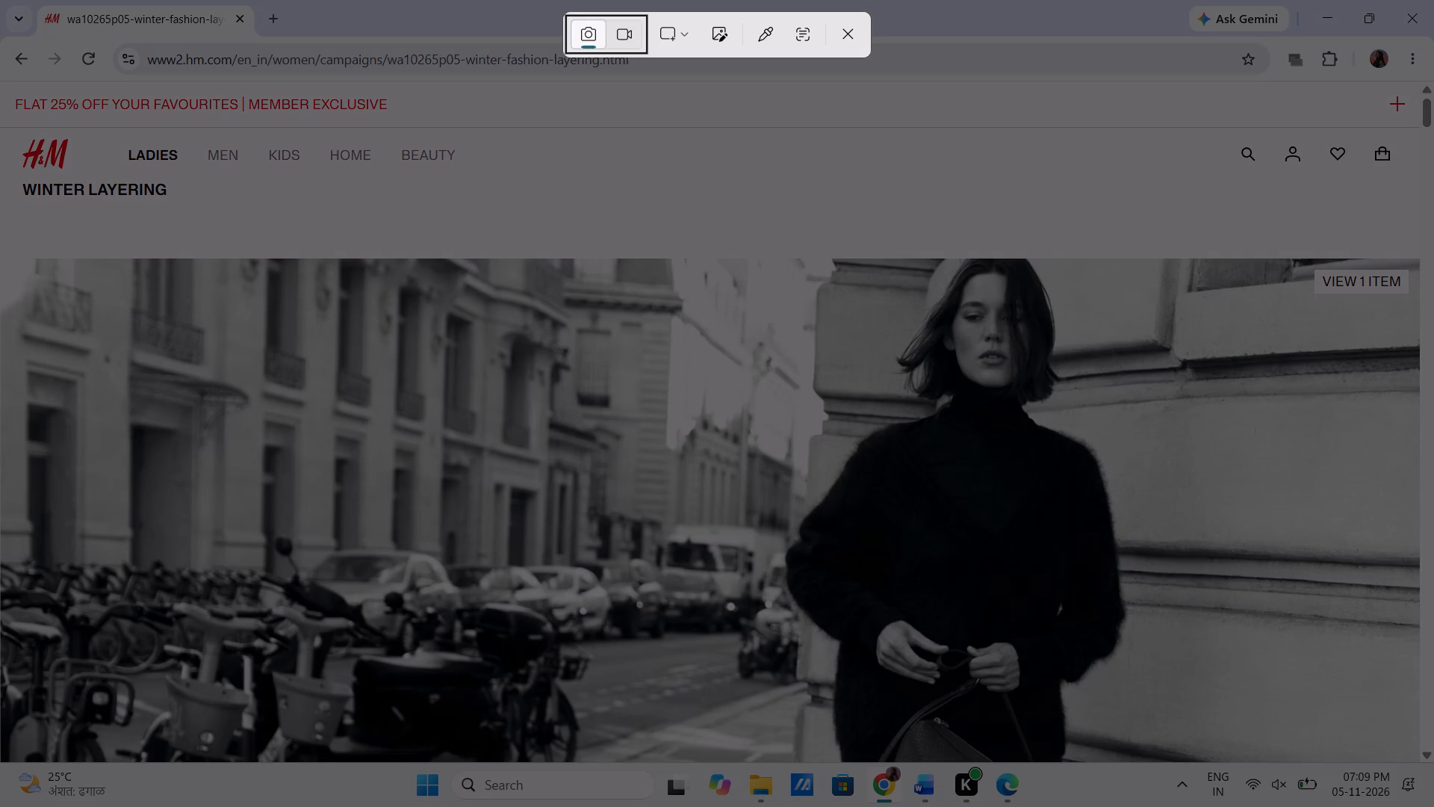
{"action": "left_click_drag", "start_coordinate": [0, 68], "coordinate": [1433, 806]}
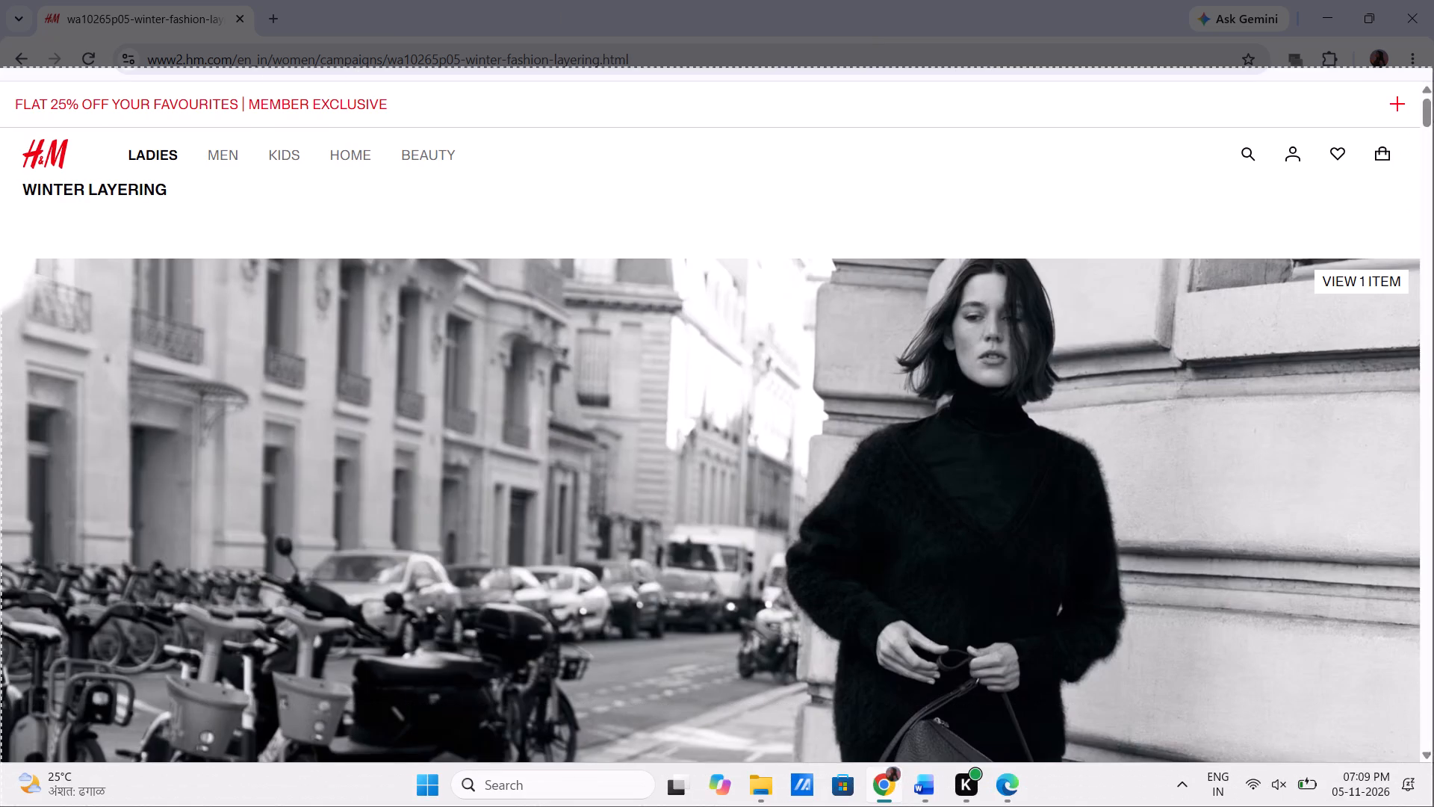
{"action": "left_click_drag", "start_coordinate": [1433, 806], "coordinate": [1422, 756]}
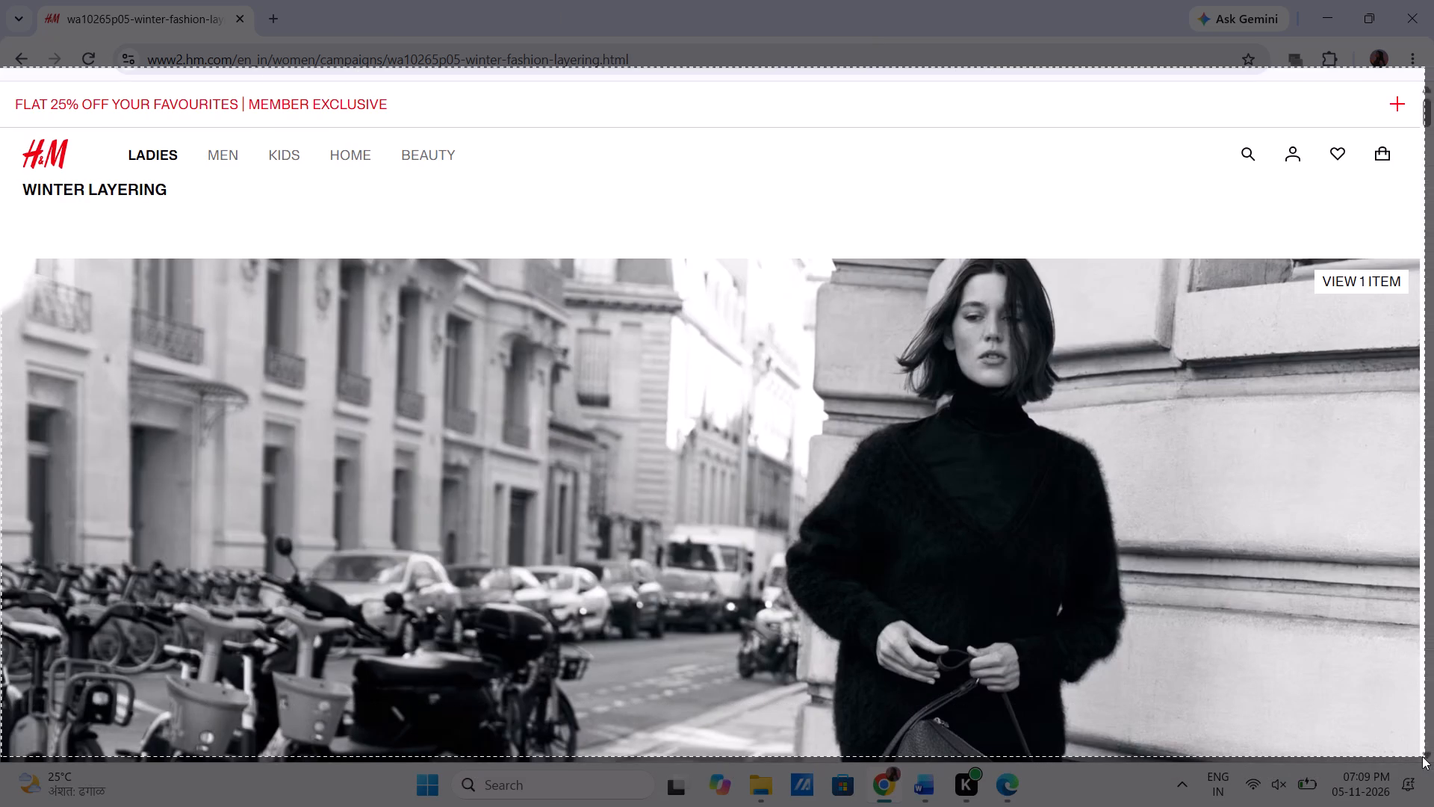
{"action": "left_click_drag", "start_coordinate": [1422, 756], "coordinate": [1420, 752]}
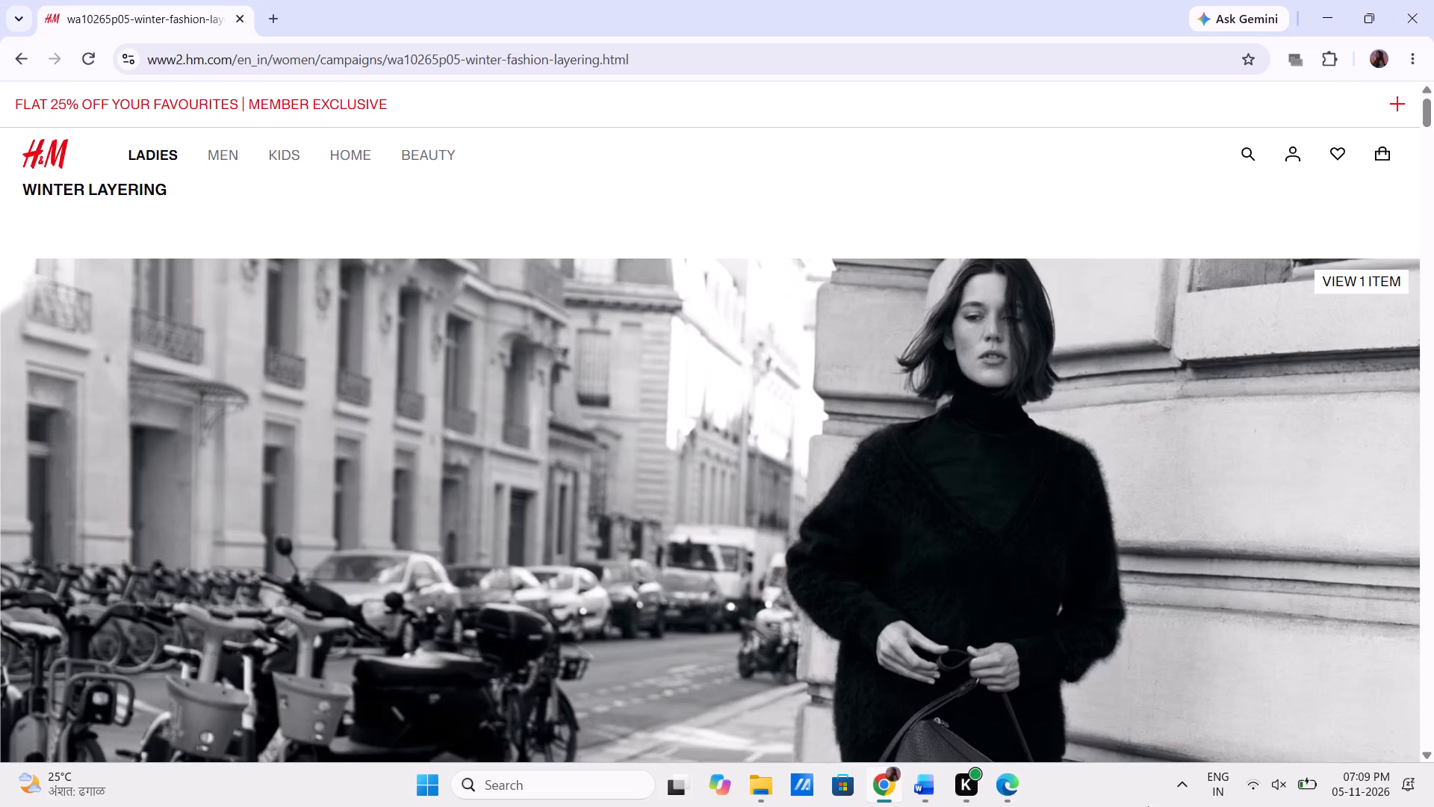
{"action": "left_click", "coordinate": [940, 788]}
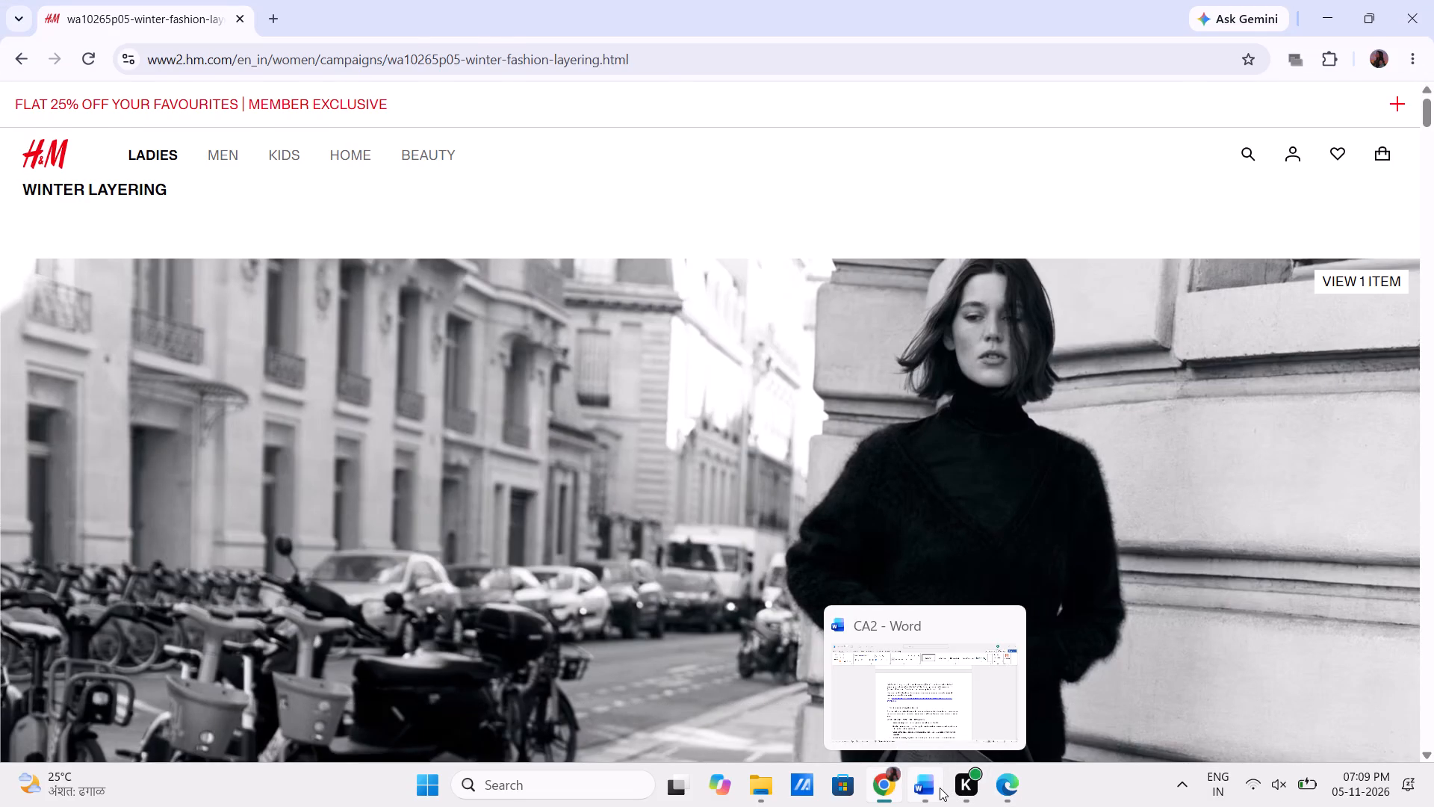
{"action": "key", "text": "ctrl+v"}
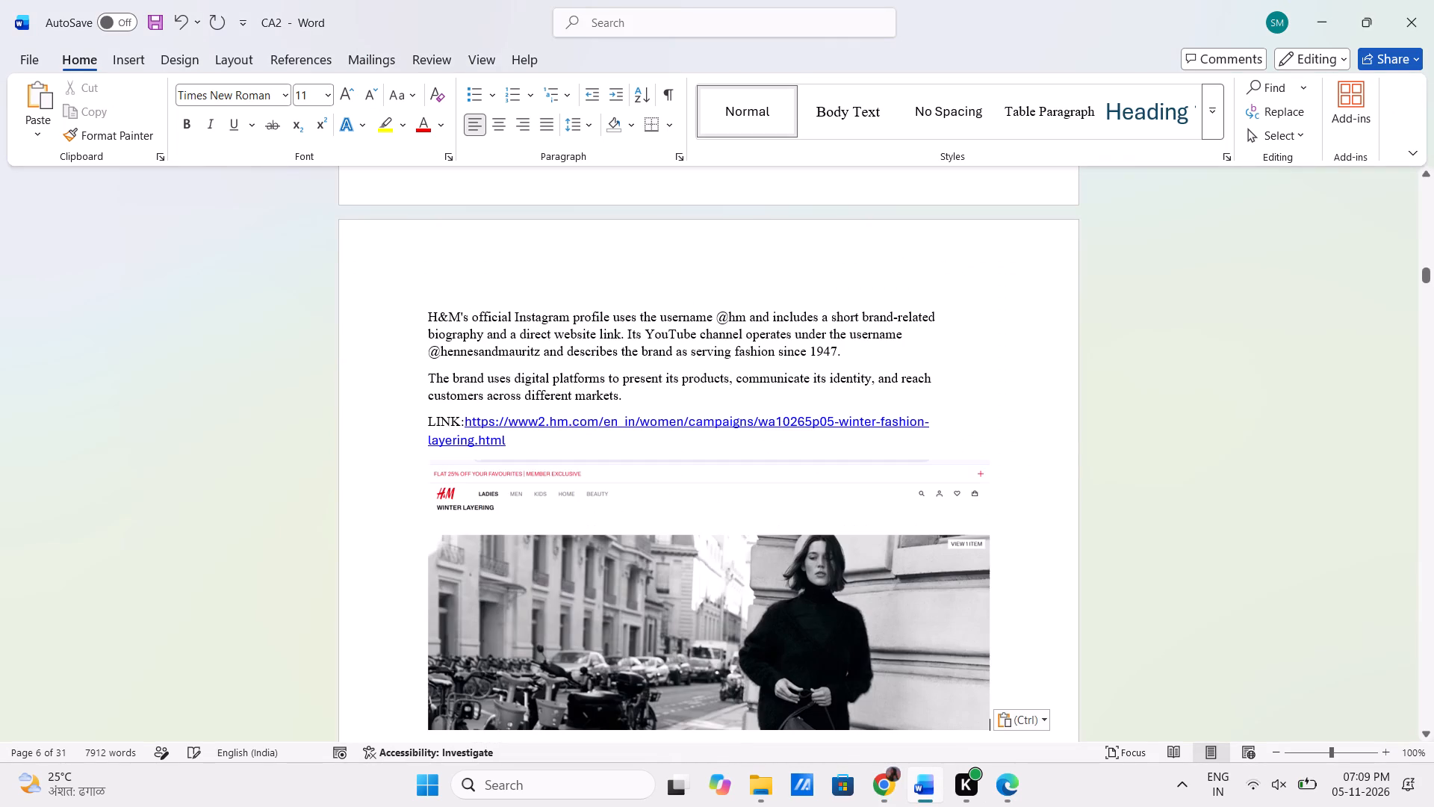
Set the heading "2.3 Justification for Competitor Selection" to font size 14.
{"action": "scroll", "coordinate": [701, 580], "scroll_direction": "down", "scroll_amount": 3}
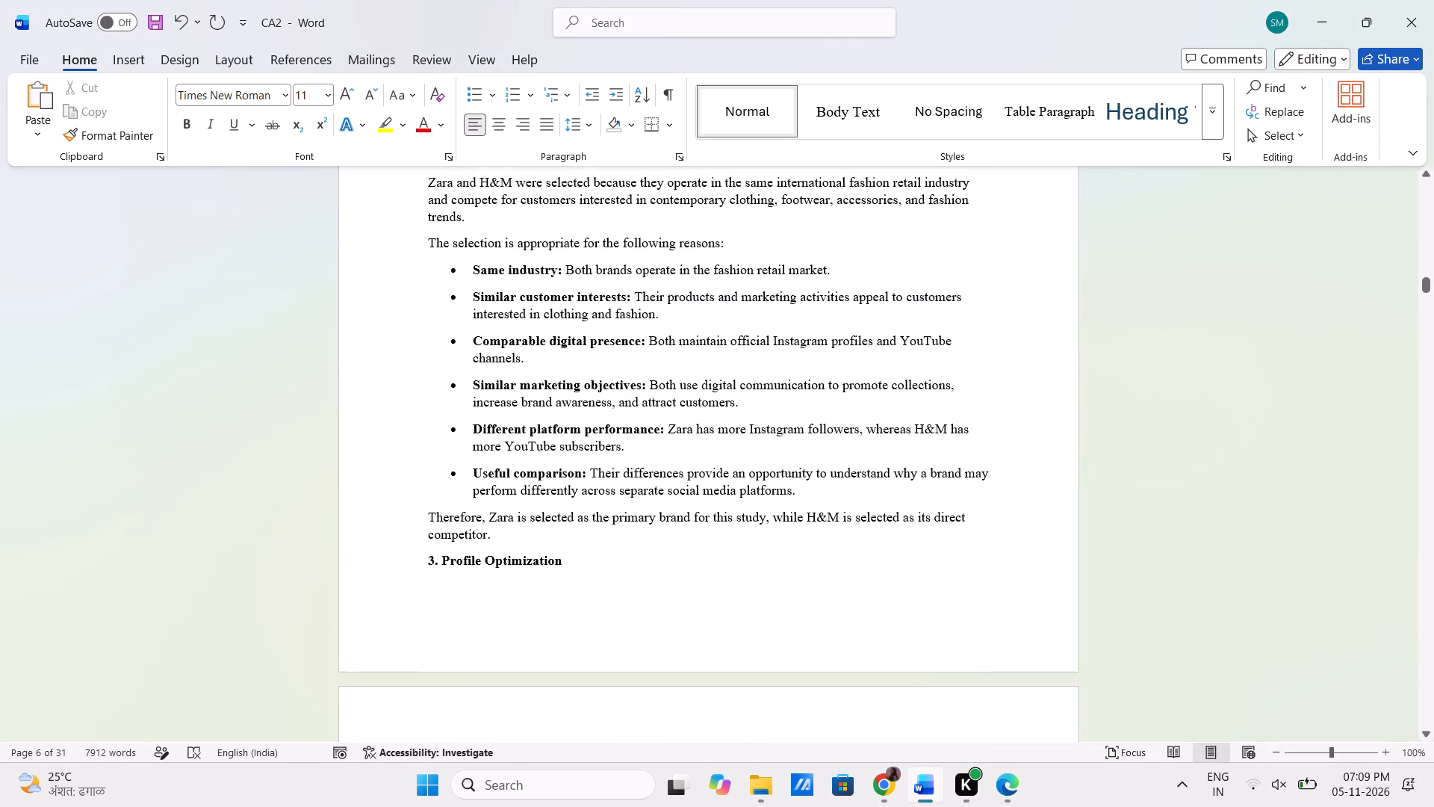
{"action": "scroll", "coordinate": [648, 596], "scroll_direction": "down", "scroll_amount": 1}
{"action": "scroll", "coordinate": [648, 596], "scroll_direction": "up", "scroll_amount": 2}
{"action": "scroll", "coordinate": [648, 596], "scroll_direction": "down", "scroll_amount": 1}
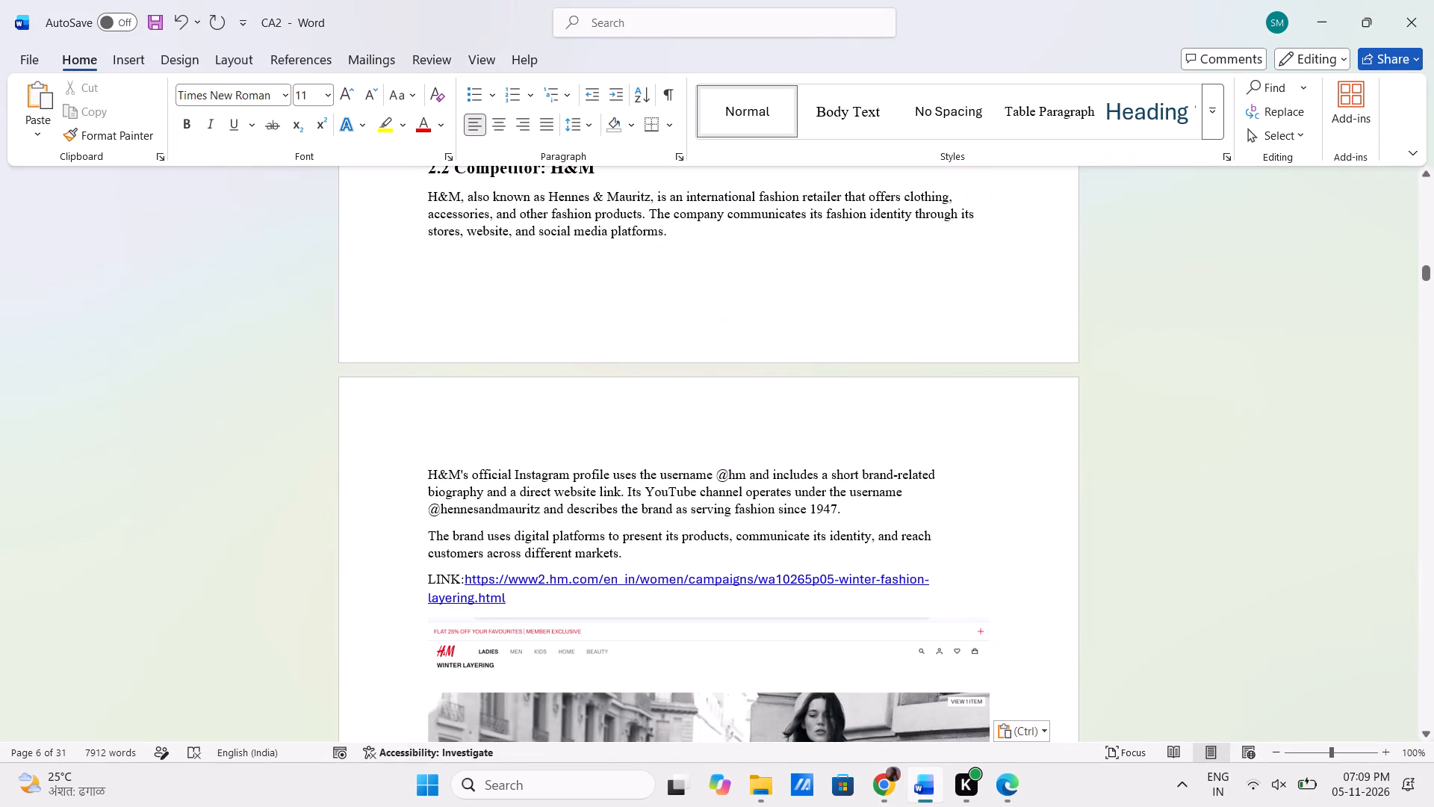
{"action": "scroll", "coordinate": [648, 596], "scroll_direction": "down", "scroll_amount": 3}
{"action": "left_click_drag", "start_coordinate": [429, 528], "coordinate": [672, 529]}
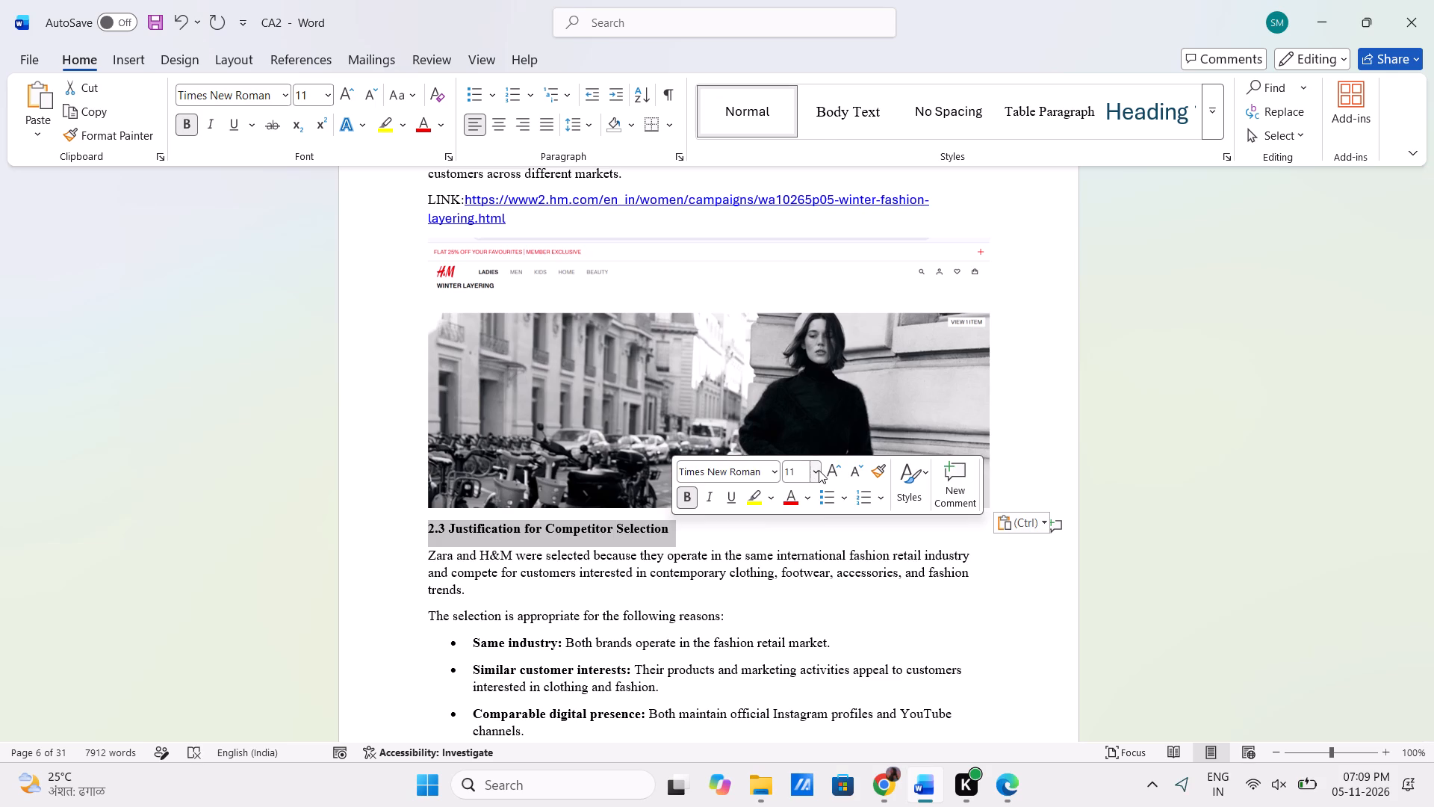
{"action": "left_click", "coordinate": [819, 470]}
{"action": "left_click", "coordinate": [801, 217]}
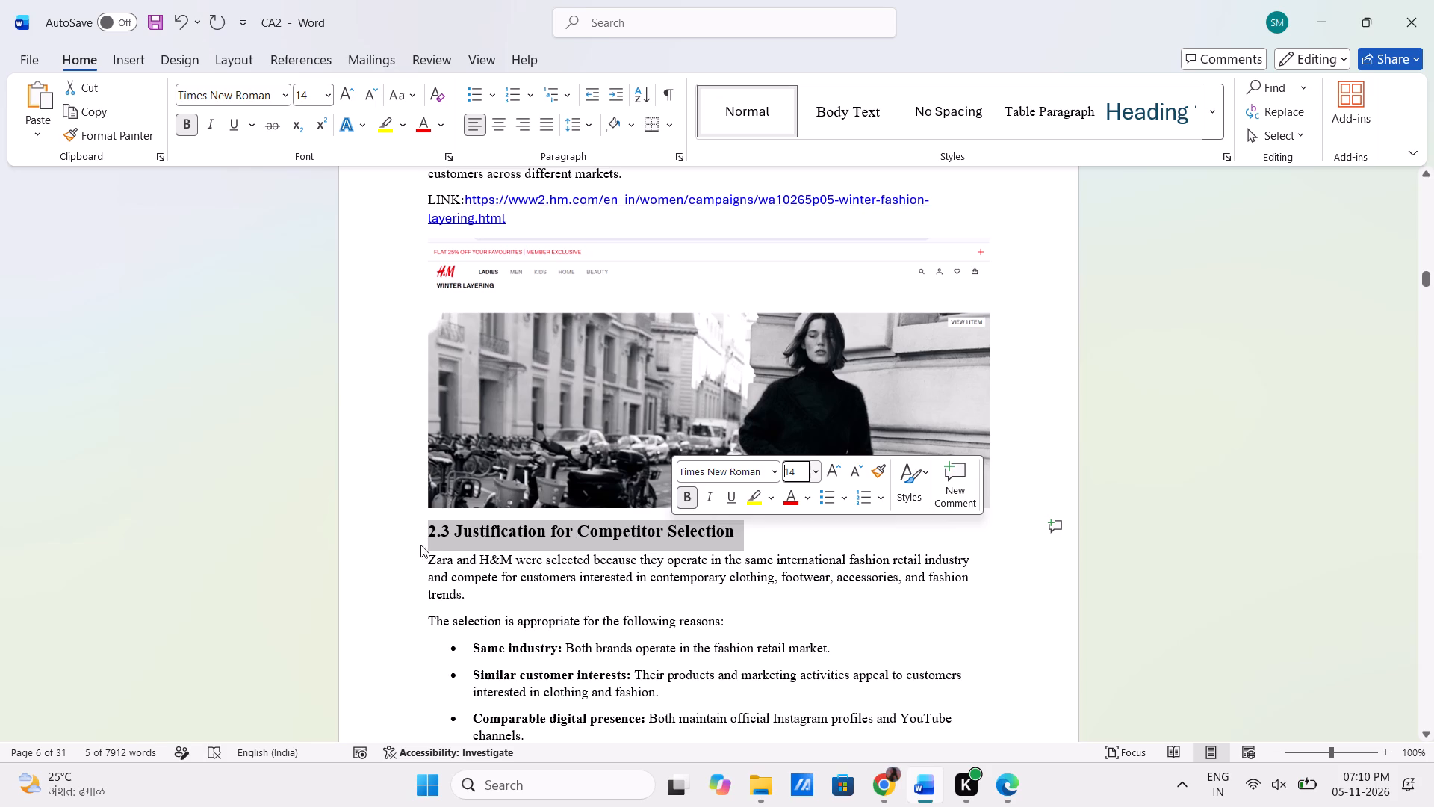
{"action": "left_click", "coordinate": [626, 587]}
Insert an empty paragraph before "3. Profile Optimization" so the heading moves onto the following page.
{"action": "scroll", "coordinate": [626, 587], "scroll_direction": "down", "scroll_amount": 4}
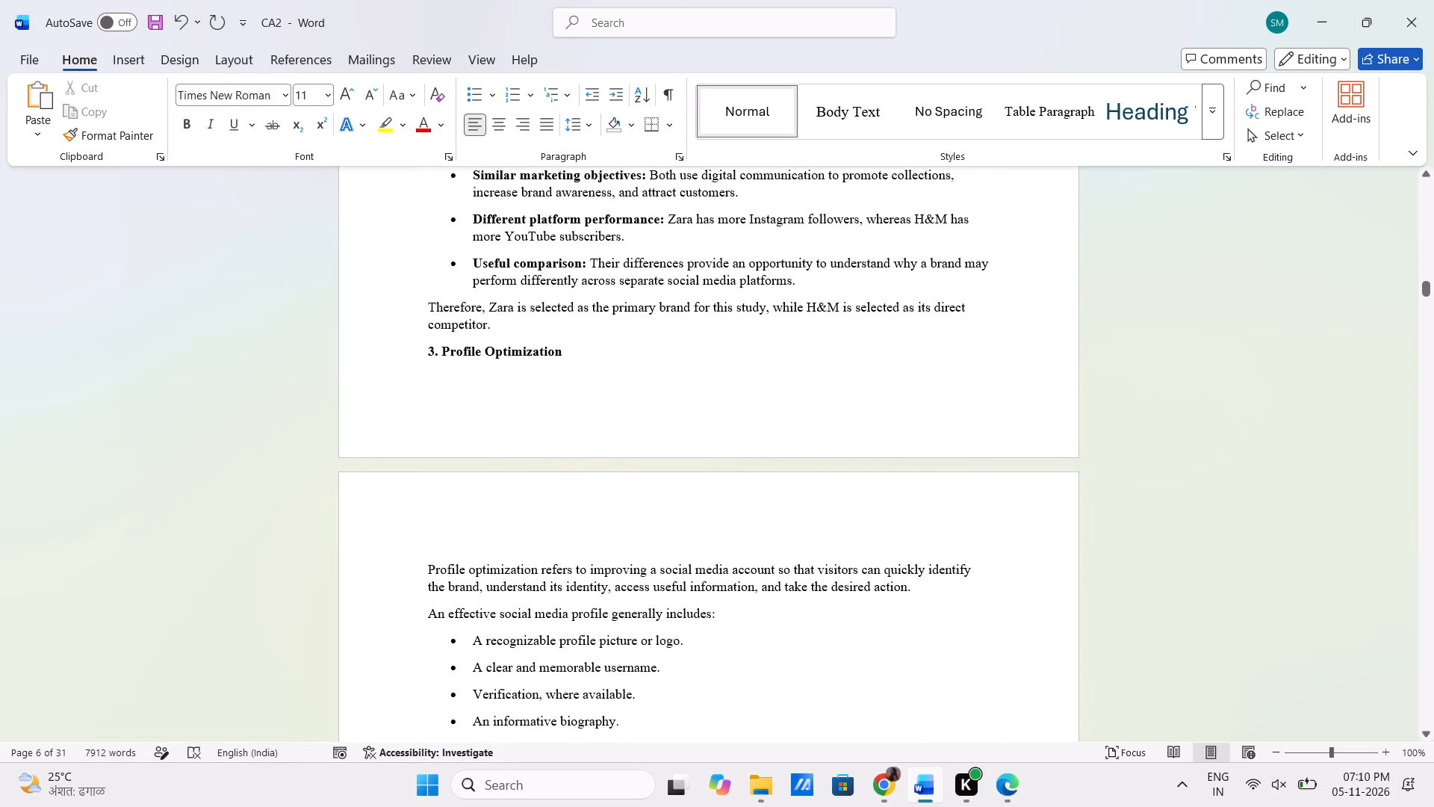
{"action": "left_click", "coordinate": [518, 315]}
{"action": "key", "text": "Return"}
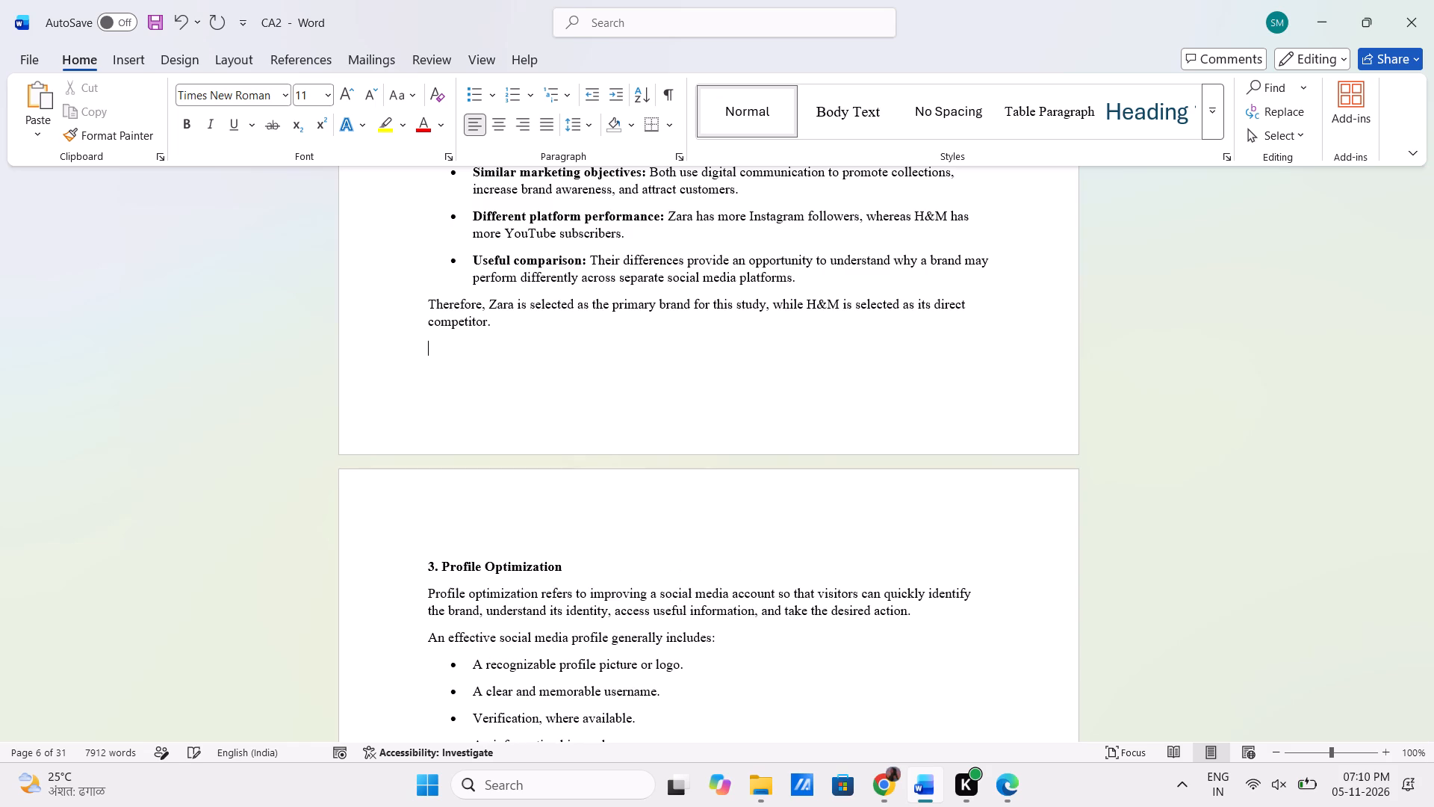
Set the heading "3. Profile Optimization" to font size 14.
{"action": "left_click_drag", "start_coordinate": [429, 563], "coordinate": [460, 563]}
{"action": "left_click_drag", "start_coordinate": [460, 563], "coordinate": [571, 558]}
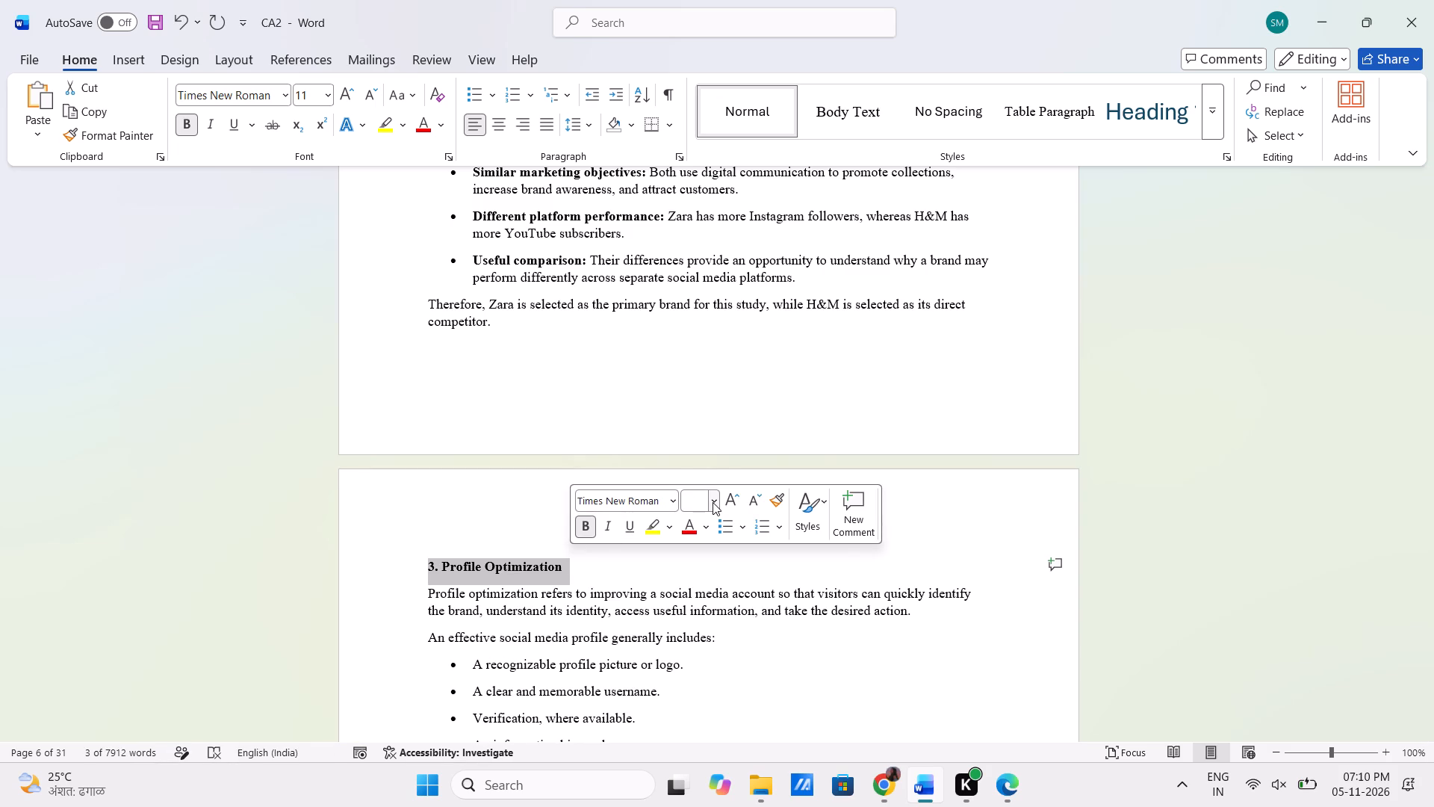
{"action": "left_click", "coordinate": [713, 502]}
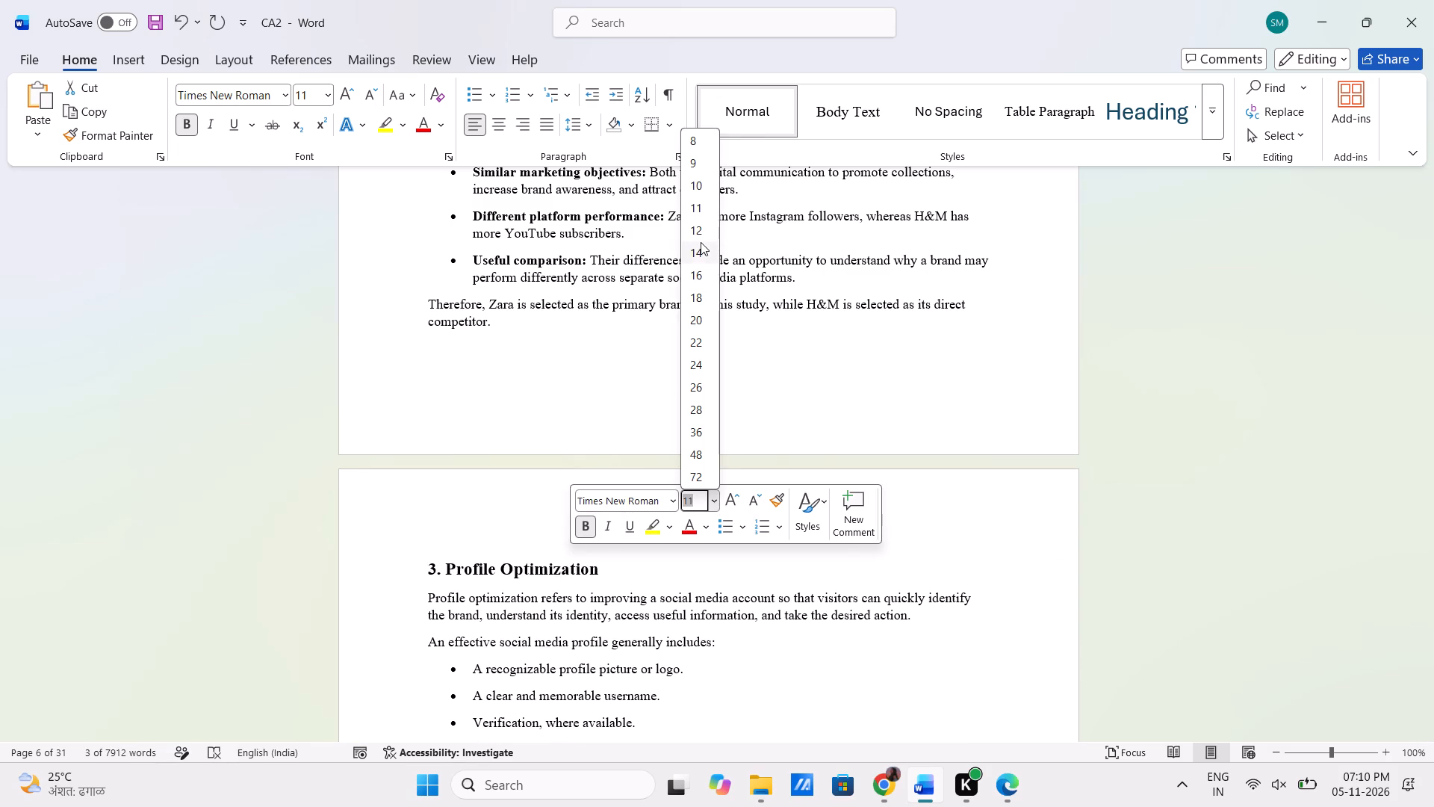
{"action": "left_click", "coordinate": [701, 242]}
{"action": "left_click", "coordinate": [513, 510]}
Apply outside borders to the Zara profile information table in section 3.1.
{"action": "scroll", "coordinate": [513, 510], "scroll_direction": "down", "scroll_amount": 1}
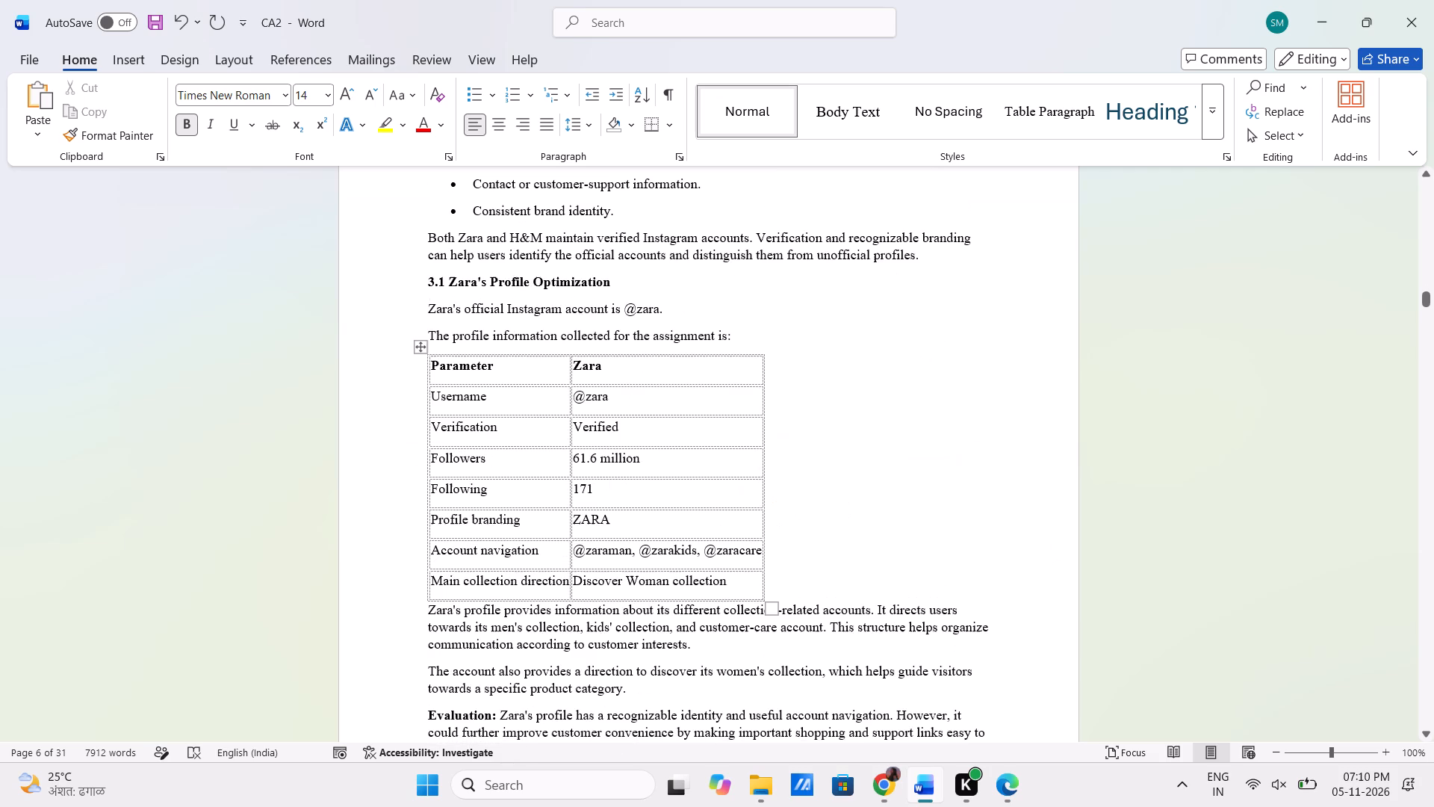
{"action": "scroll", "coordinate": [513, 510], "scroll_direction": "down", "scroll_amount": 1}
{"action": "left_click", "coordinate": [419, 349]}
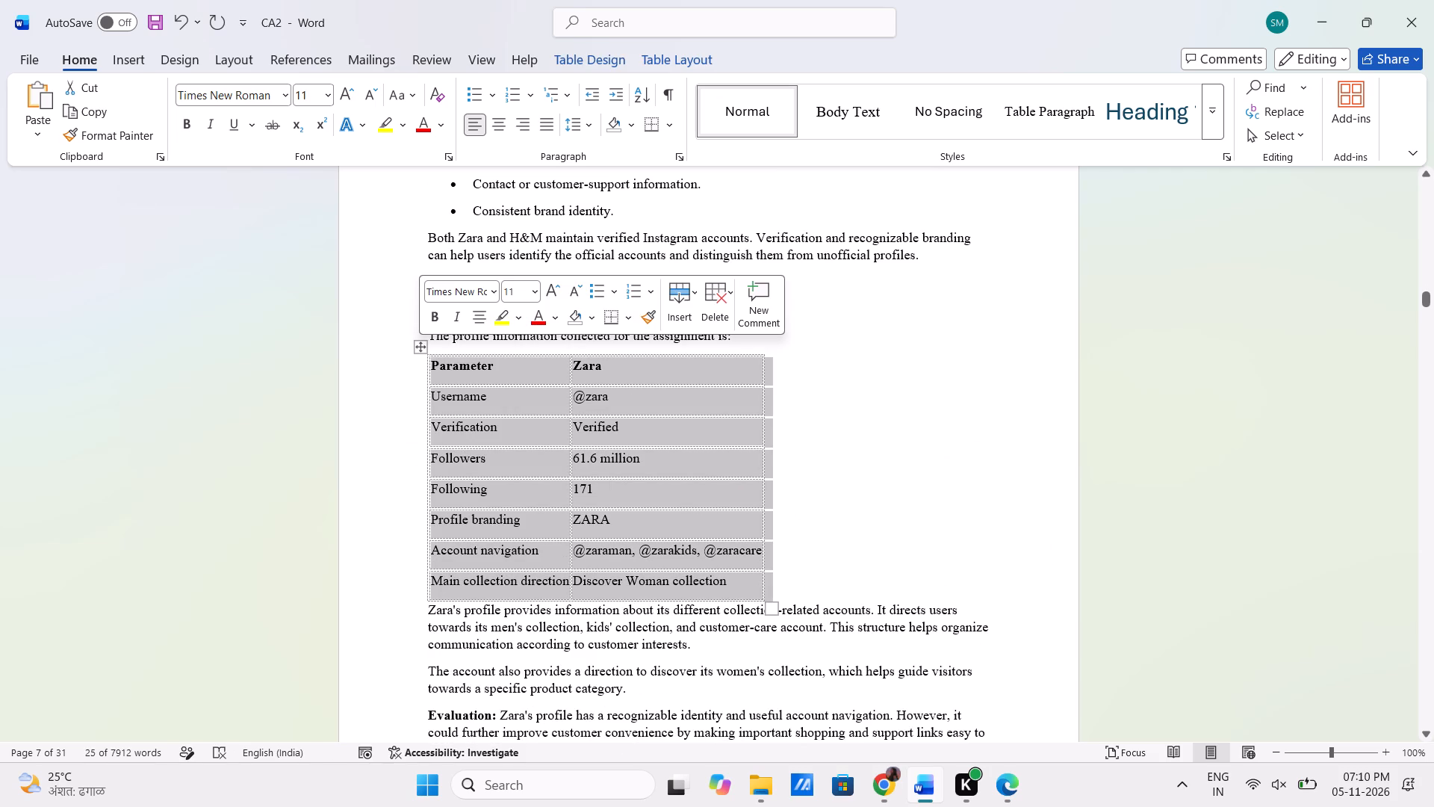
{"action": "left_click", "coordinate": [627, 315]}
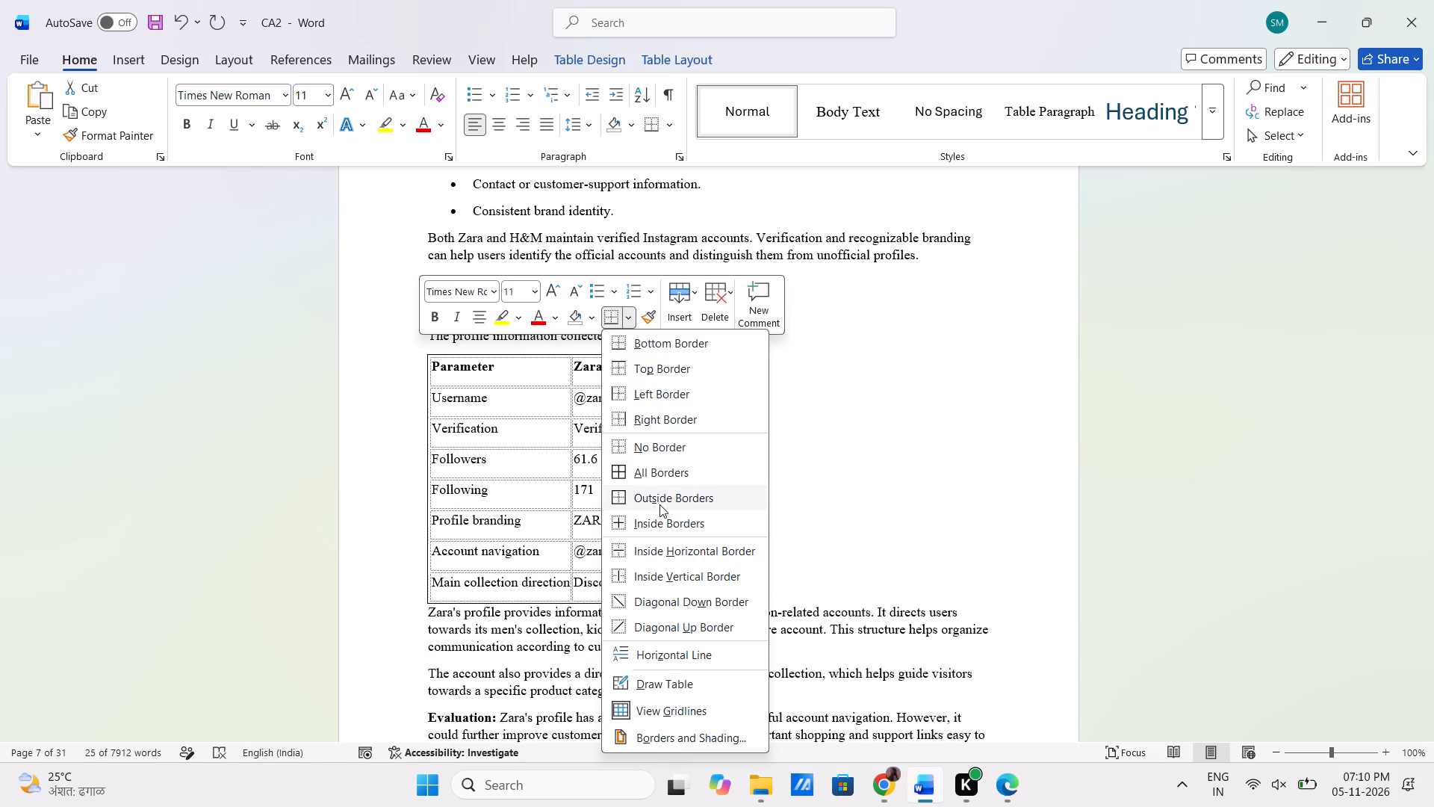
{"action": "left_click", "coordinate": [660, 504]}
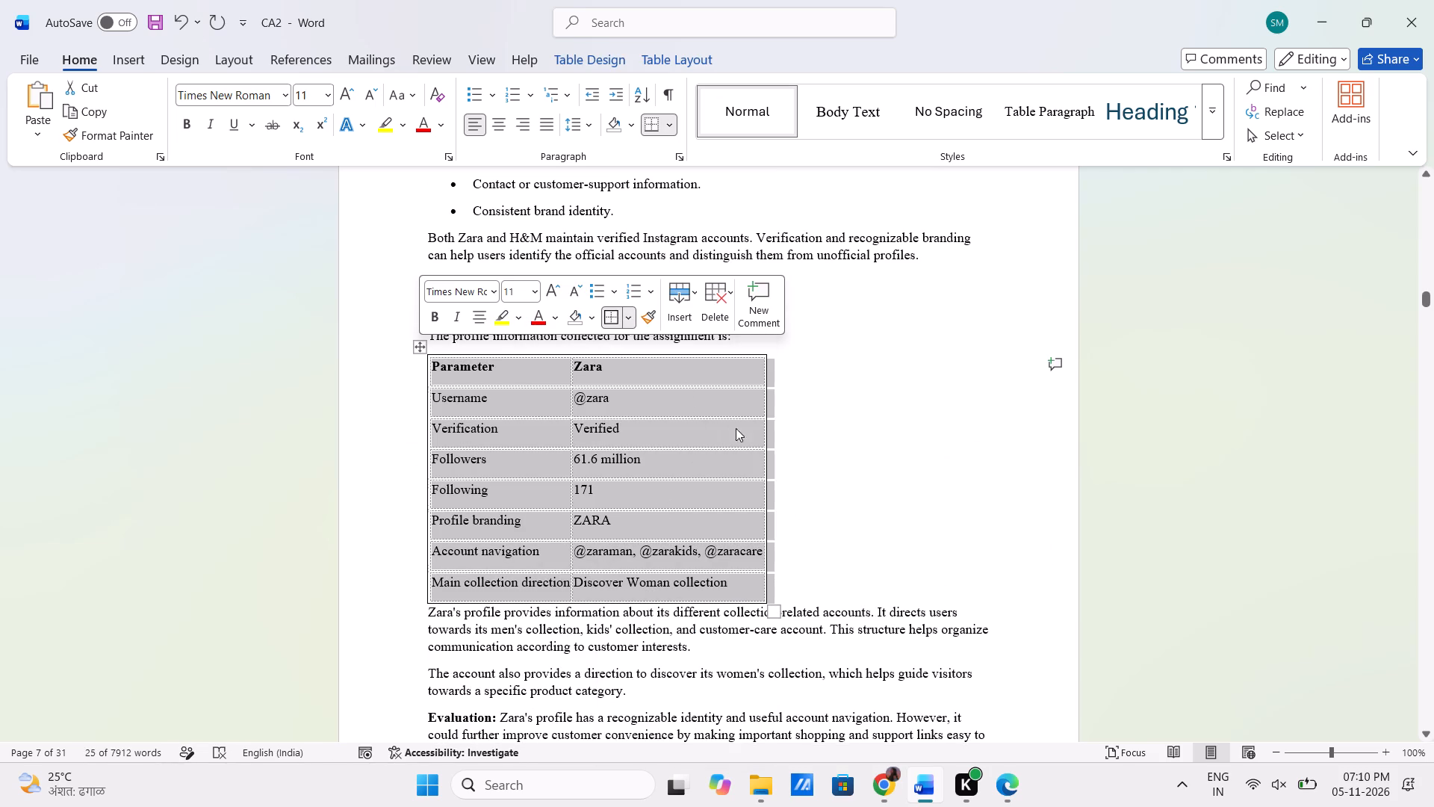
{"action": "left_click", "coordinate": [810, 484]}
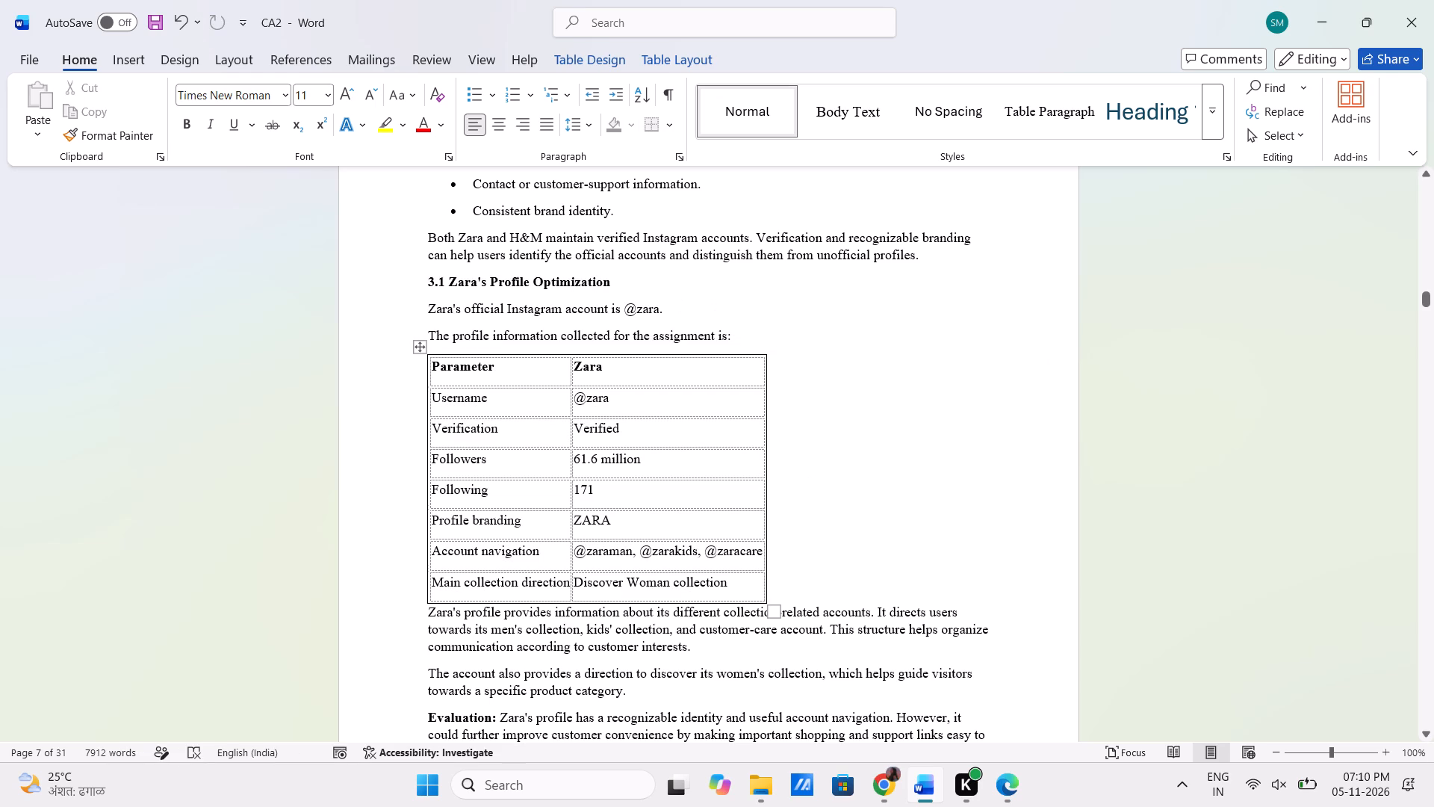
Apply all borders to the whole Zara profile information table in section 3.1.
{"action": "left_click", "coordinate": [420, 347]}
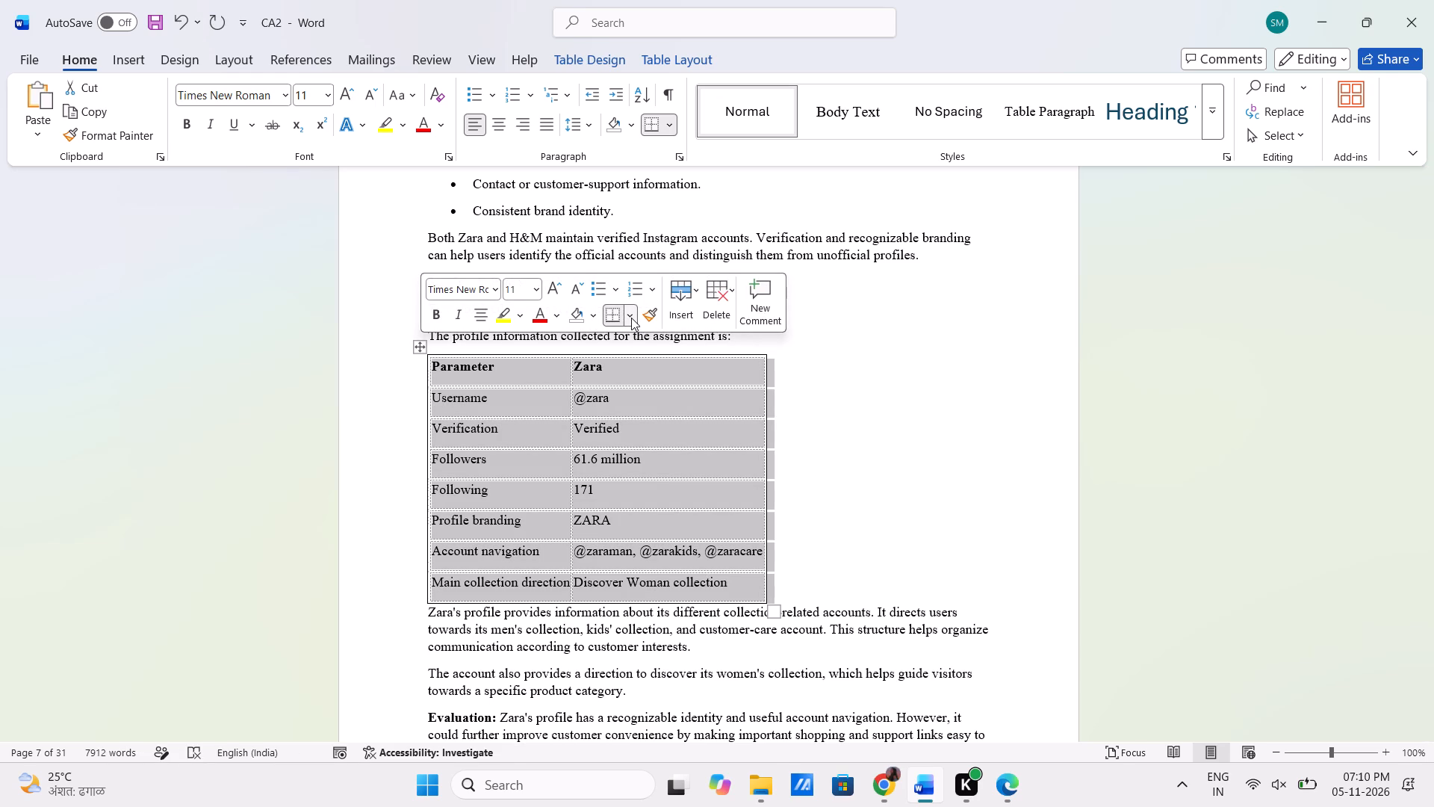
{"action": "left_click", "coordinate": [631, 318]}
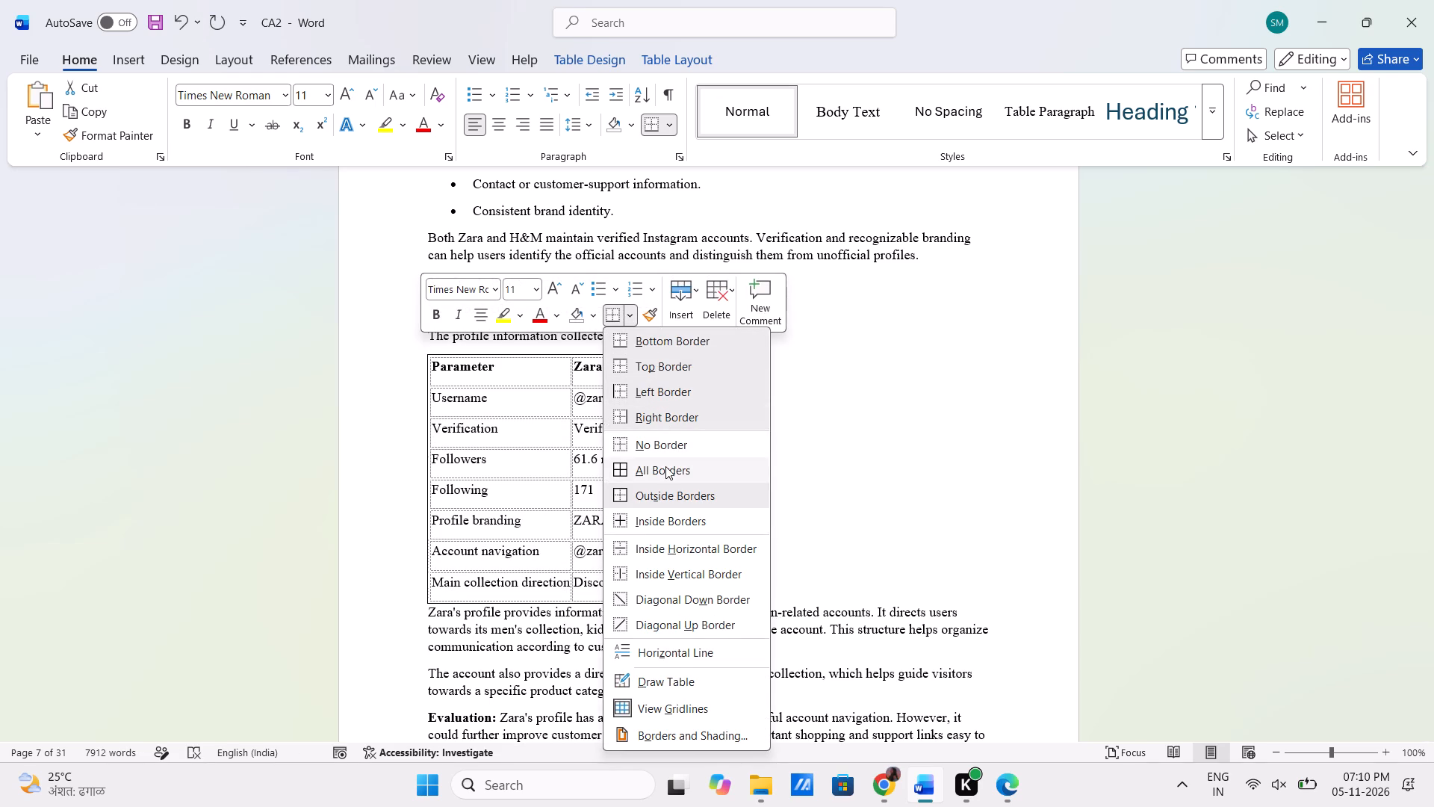
{"action": "left_click", "coordinate": [665, 466]}
{"action": "left_click", "coordinate": [869, 479]}
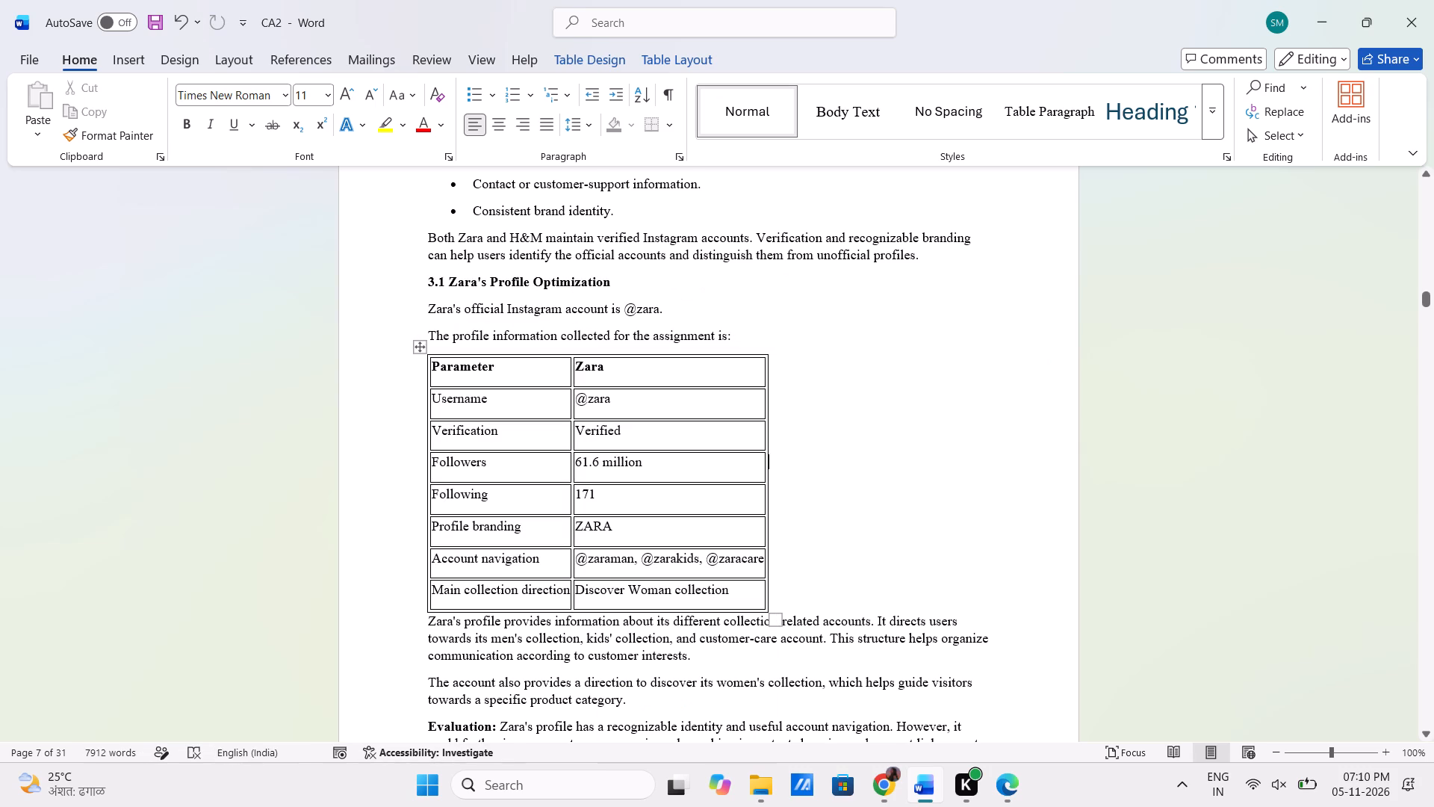
Set the heading "3.1 Zara's Profile Optimization" to font size 14.
{"action": "scroll", "coordinate": [773, 439], "scroll_direction": "up", "scroll_amount": 2}
{"action": "scroll", "coordinate": [773, 439], "scroll_direction": "down", "scroll_amount": 1}
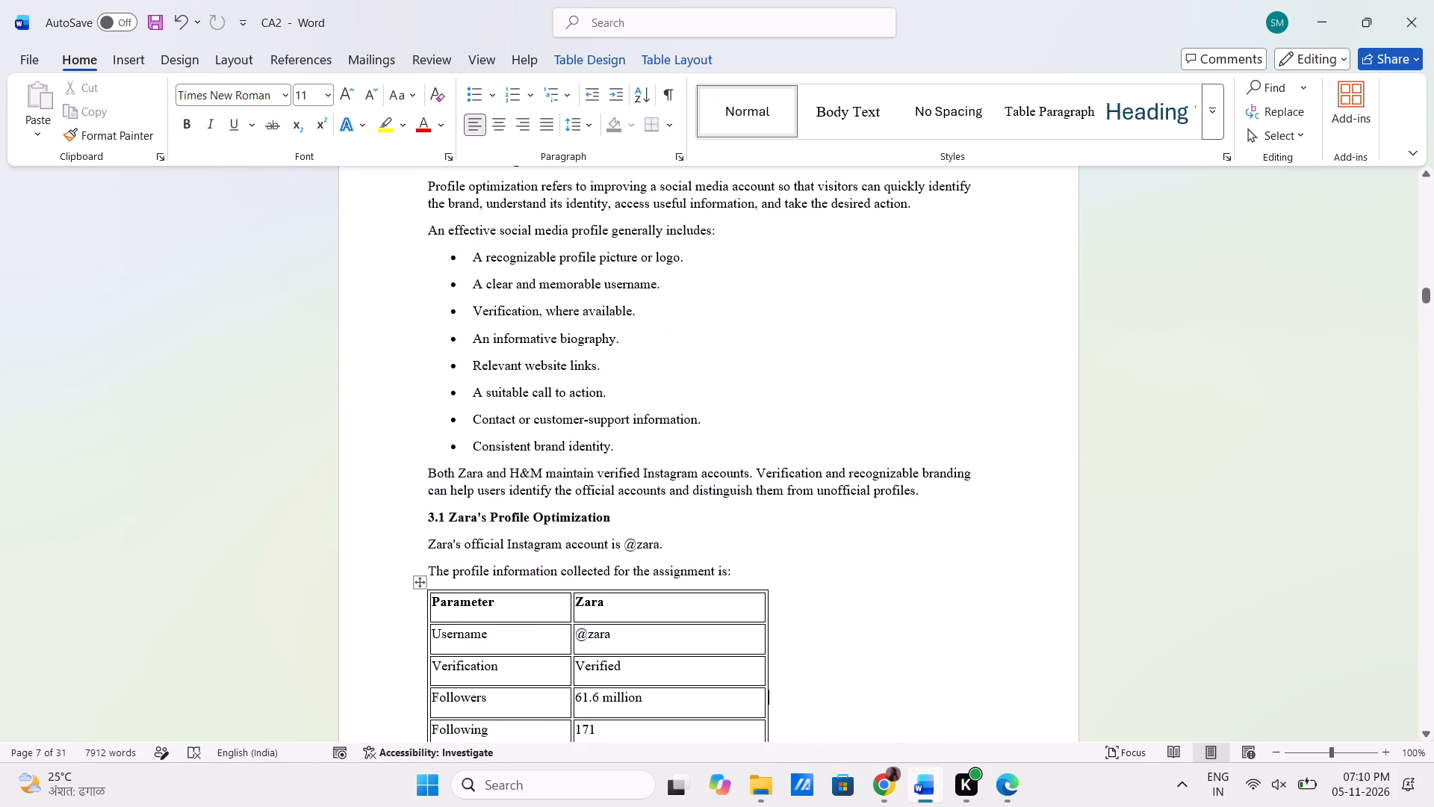
{"action": "left_click_drag", "start_coordinate": [426, 519], "coordinate": [620, 528]}
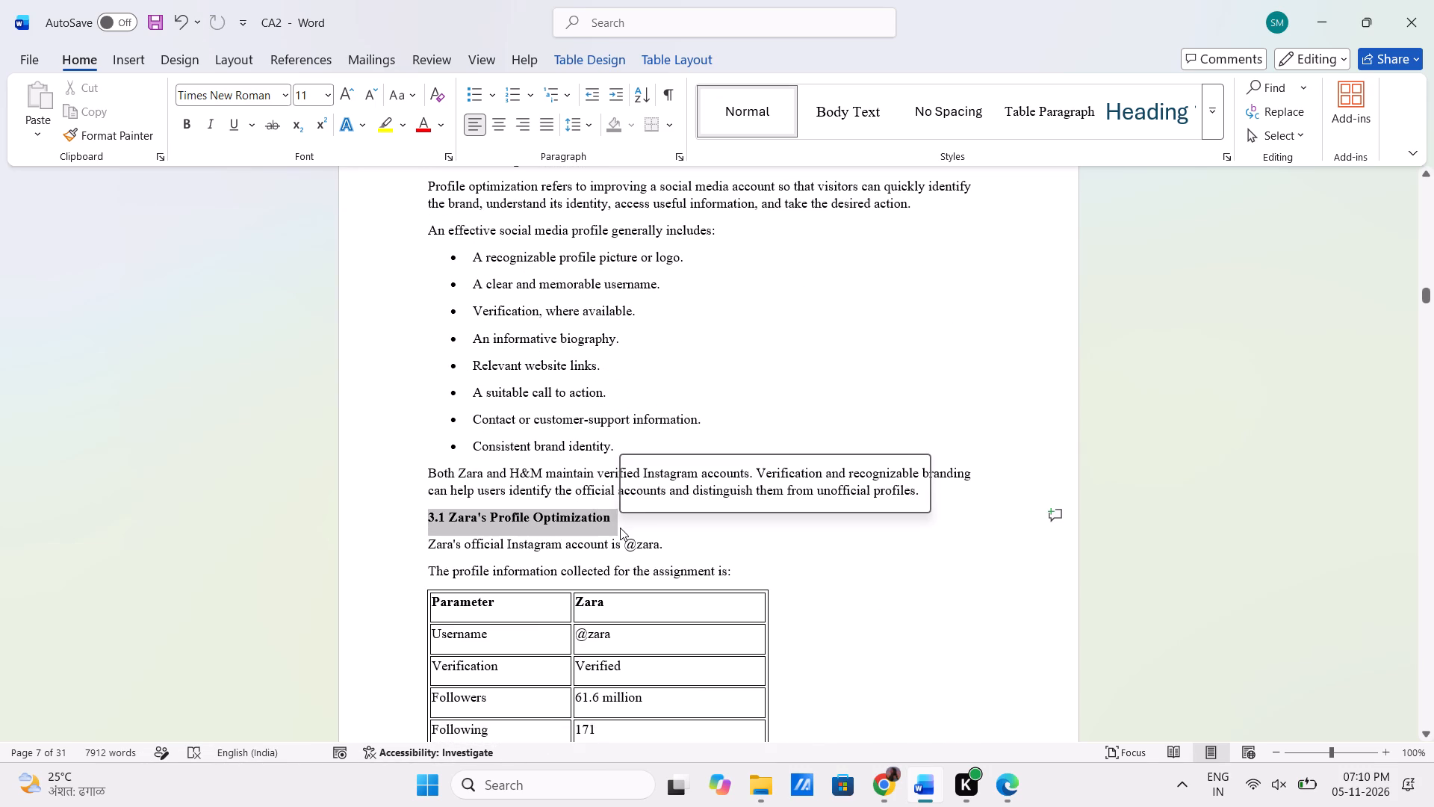
{"action": "left_click", "coordinate": [763, 472]}
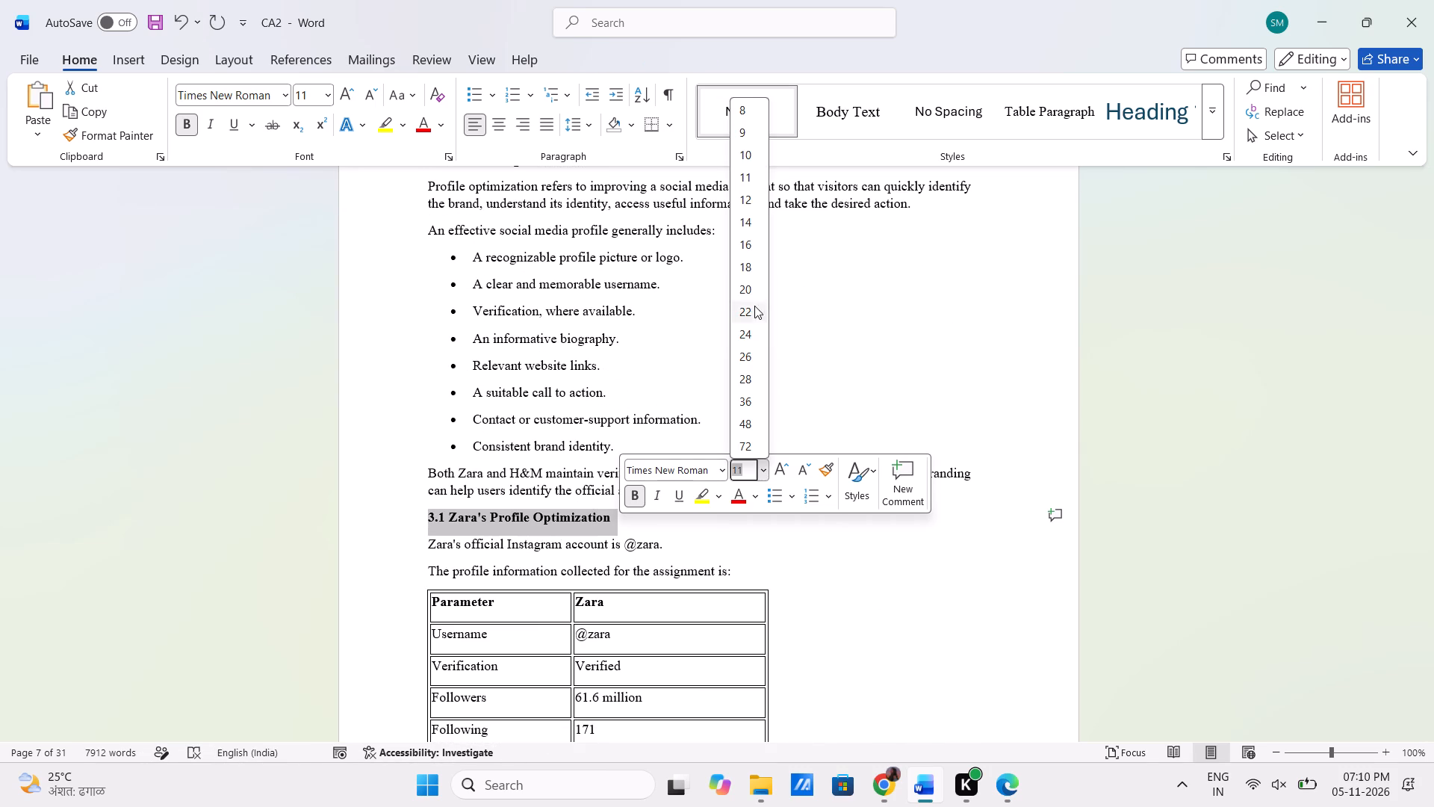
{"action": "left_click", "coordinate": [750, 227]}
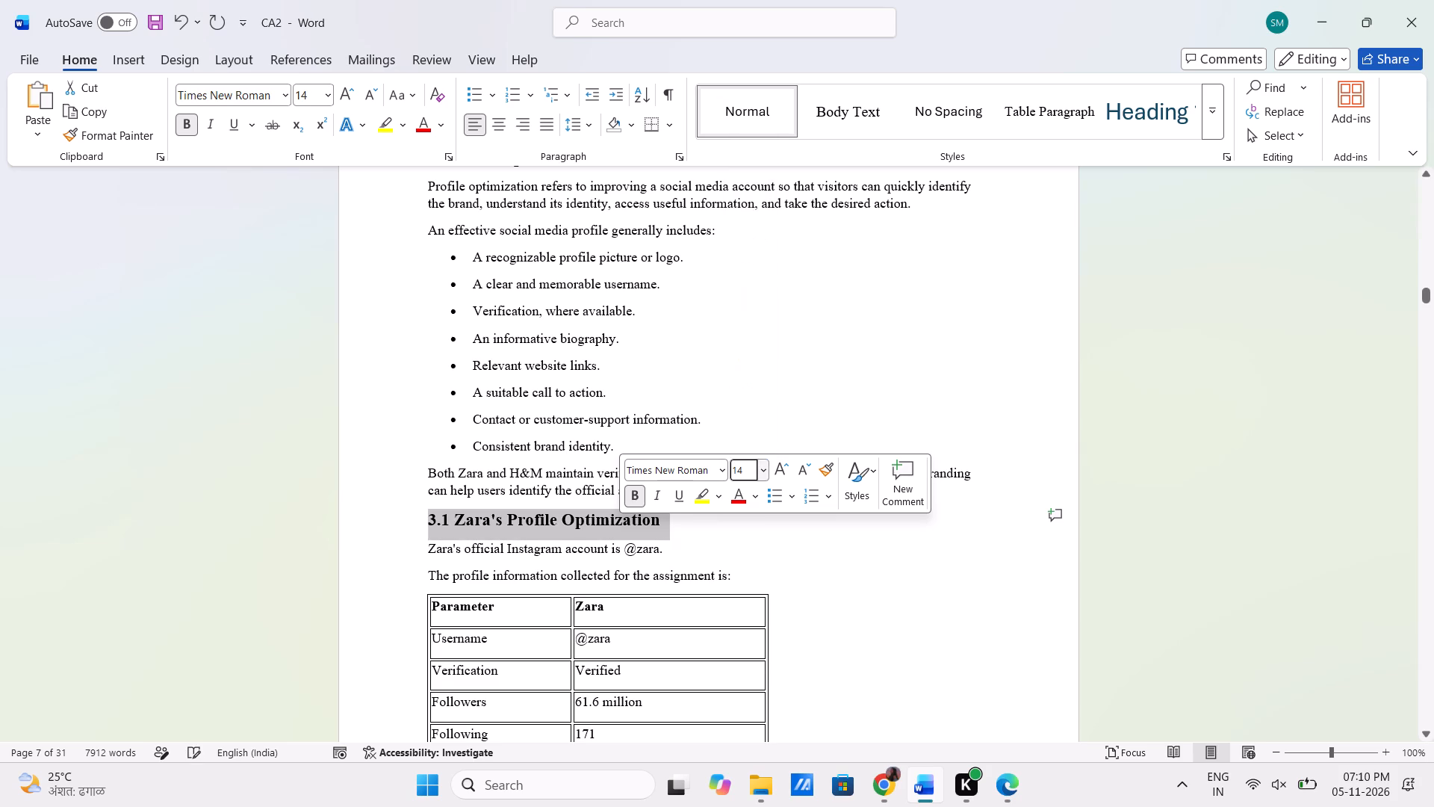
{"action": "left_click", "coordinate": [772, 330]}
Set the heading "3.2 H&M's Profile Optimization" to font size 14.
{"action": "scroll", "coordinate": [739, 340], "scroll_direction": "down", "scroll_amount": 2}
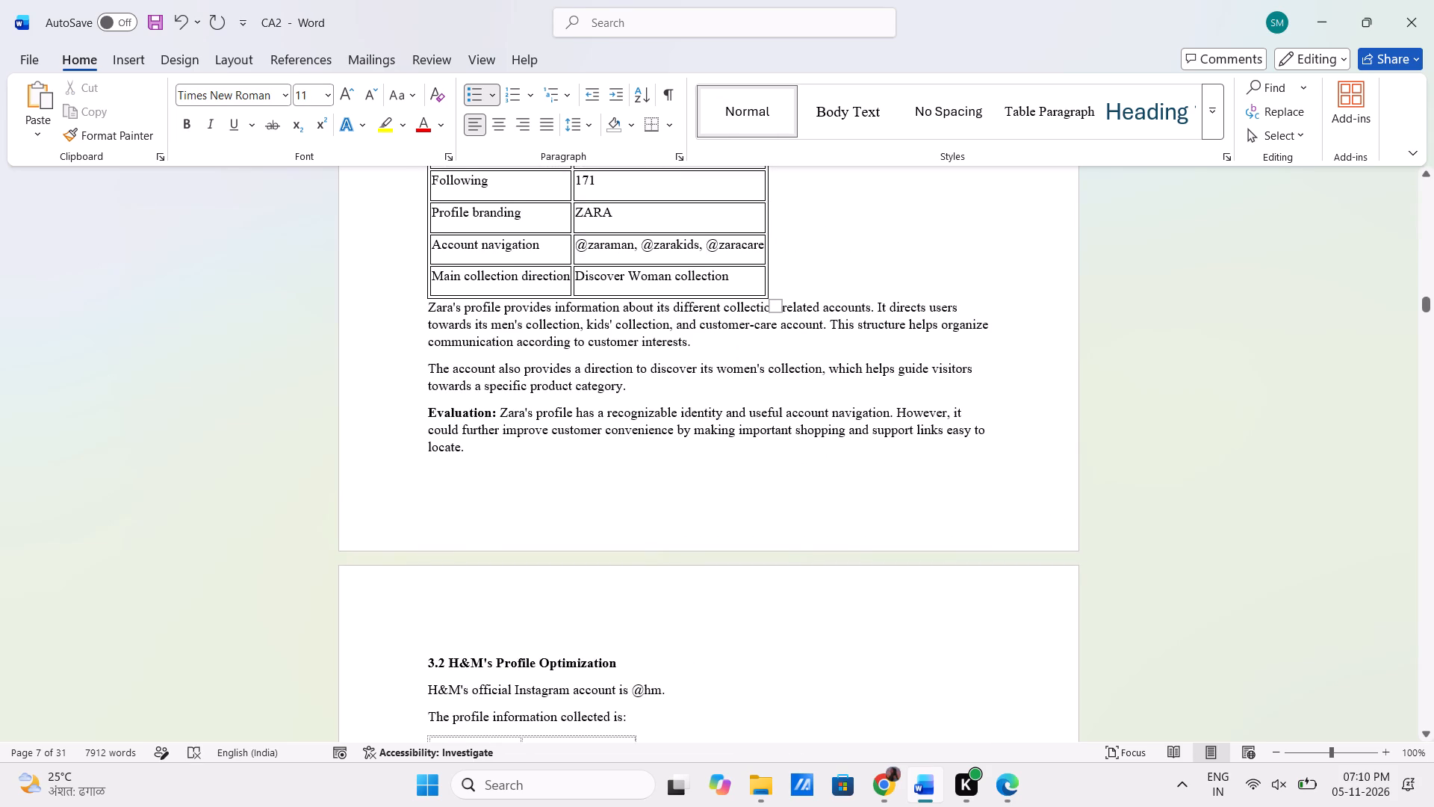
{"action": "scroll", "coordinate": [565, 435], "scroll_direction": "down", "scroll_amount": 2}
{"action": "left_click_drag", "start_coordinate": [424, 382], "coordinate": [618, 375]}
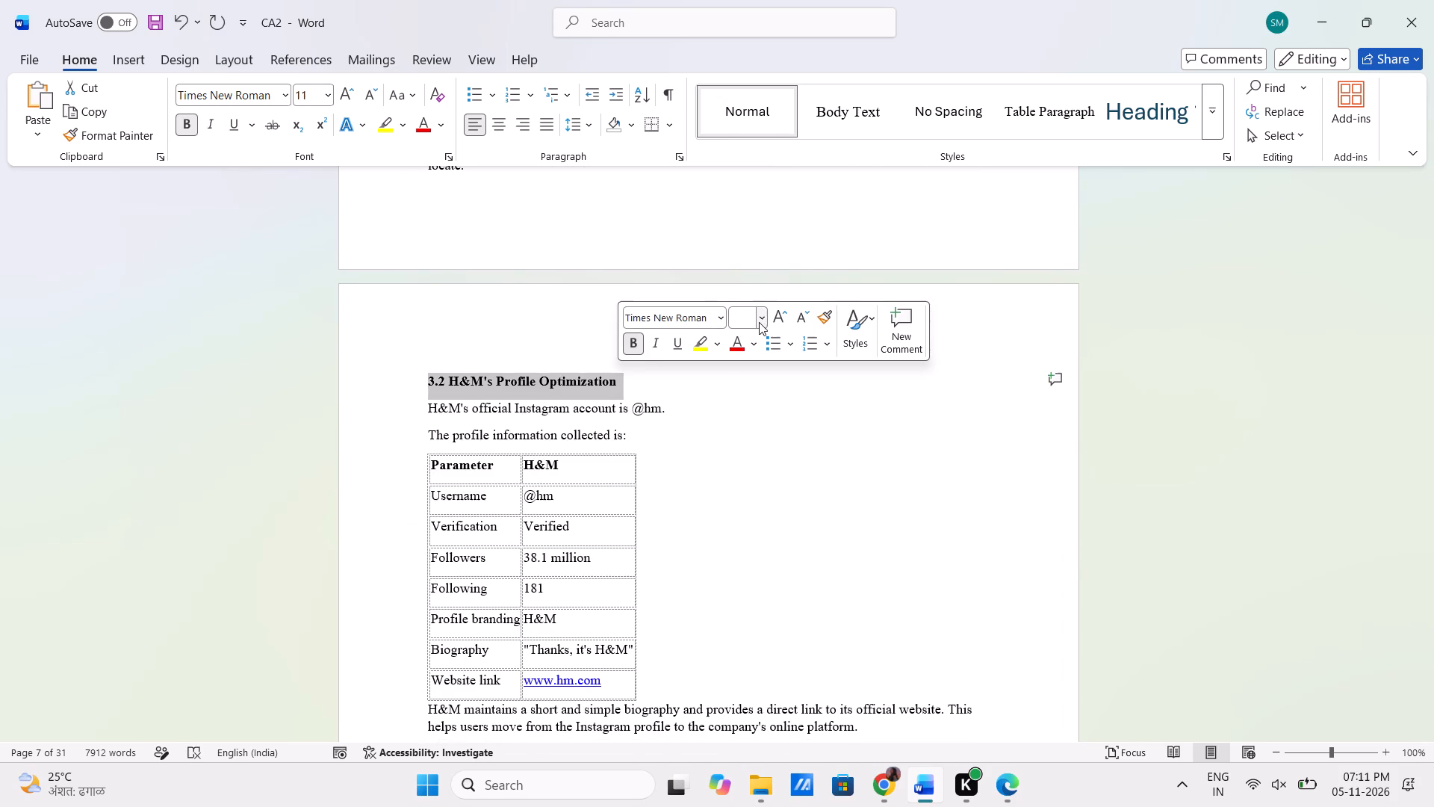
{"action": "left_click", "coordinate": [761, 322]}
{"action": "left_click", "coordinate": [747, 451]}
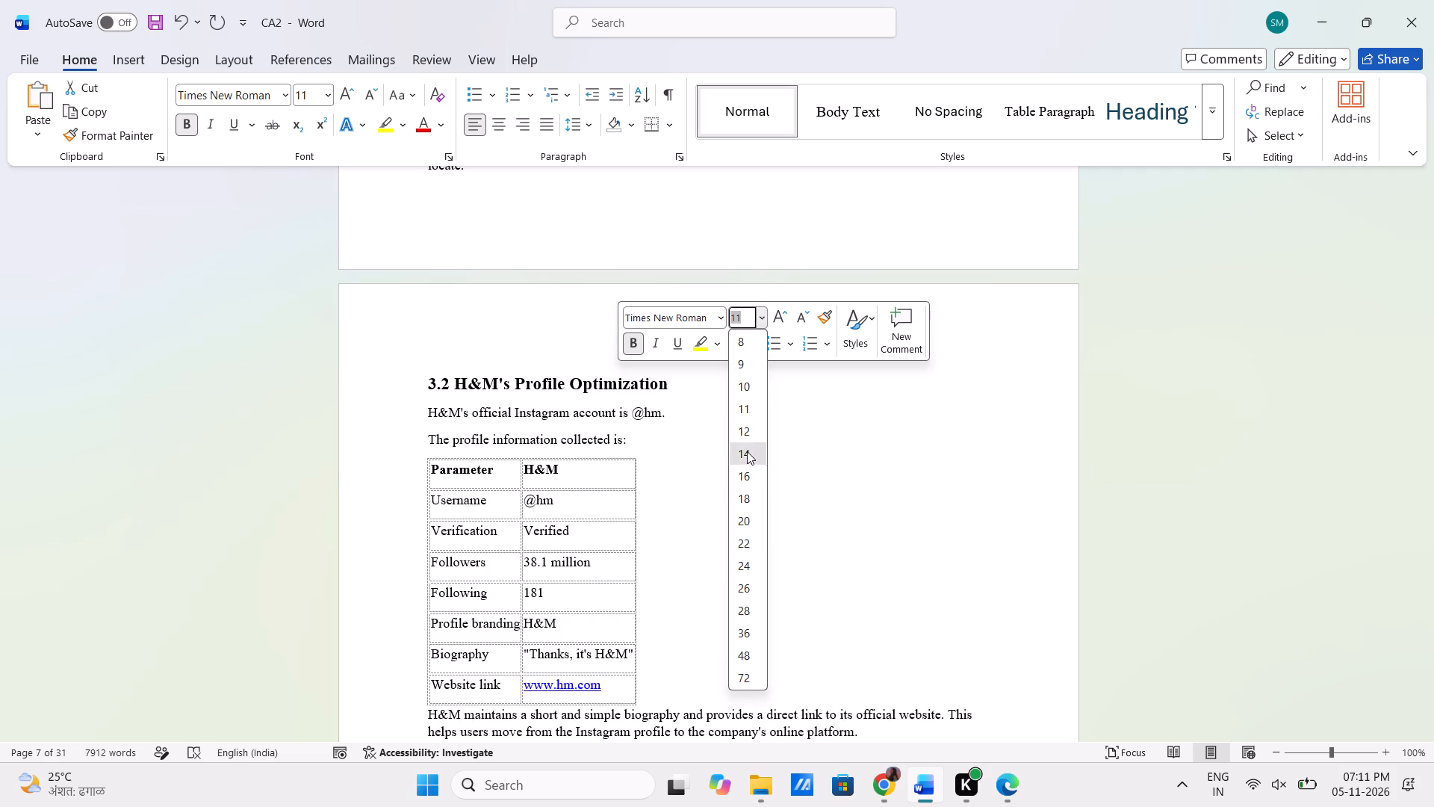
{"action": "left_click", "coordinate": [800, 484]}
Insert an empty paragraph after "The profile information collected for the assignment is:" above the Zara table in section 3.1.
{"action": "scroll", "coordinate": [689, 572], "scroll_direction": "down", "scroll_amount": 1}
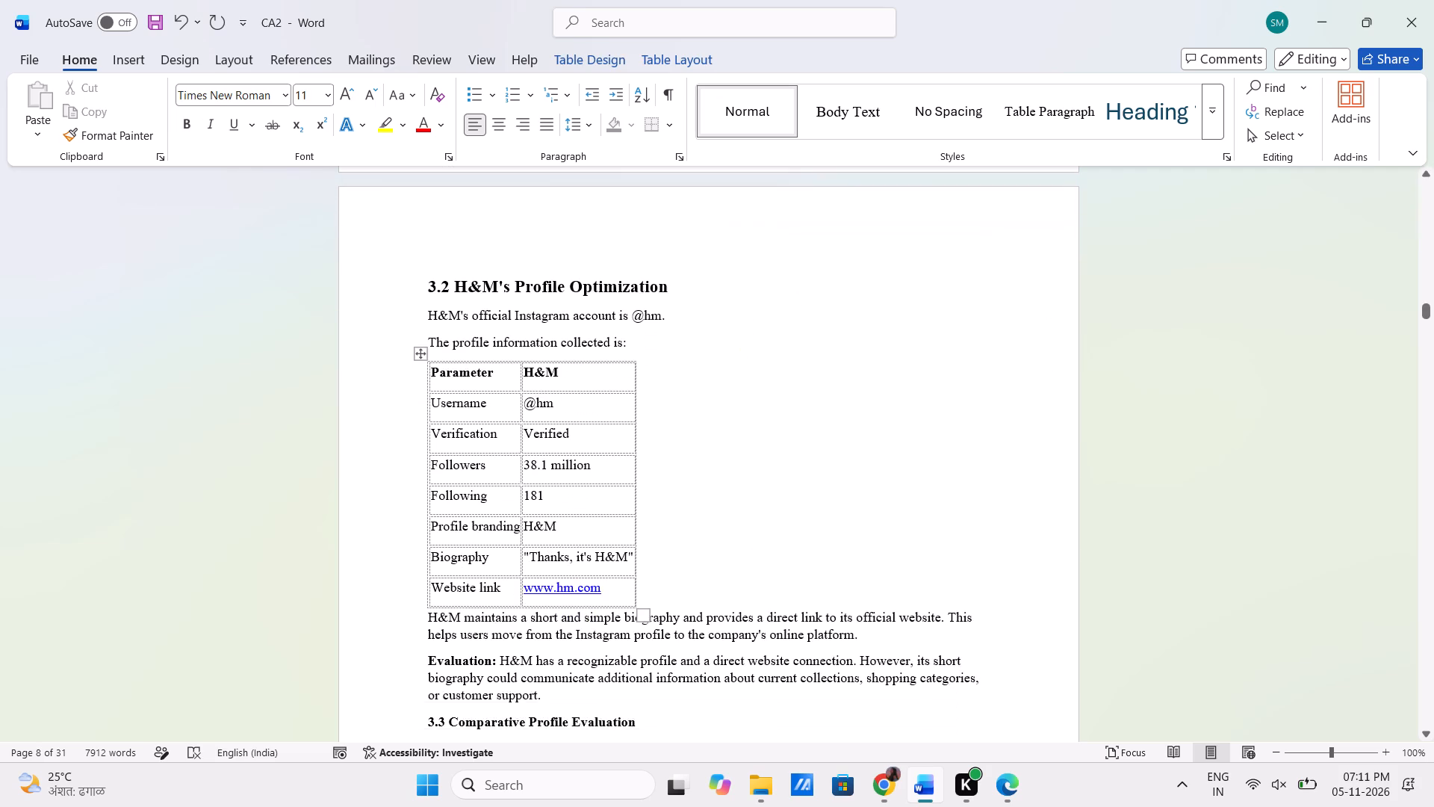
{"action": "scroll", "coordinate": [689, 572], "scroll_direction": "up", "scroll_amount": 3}
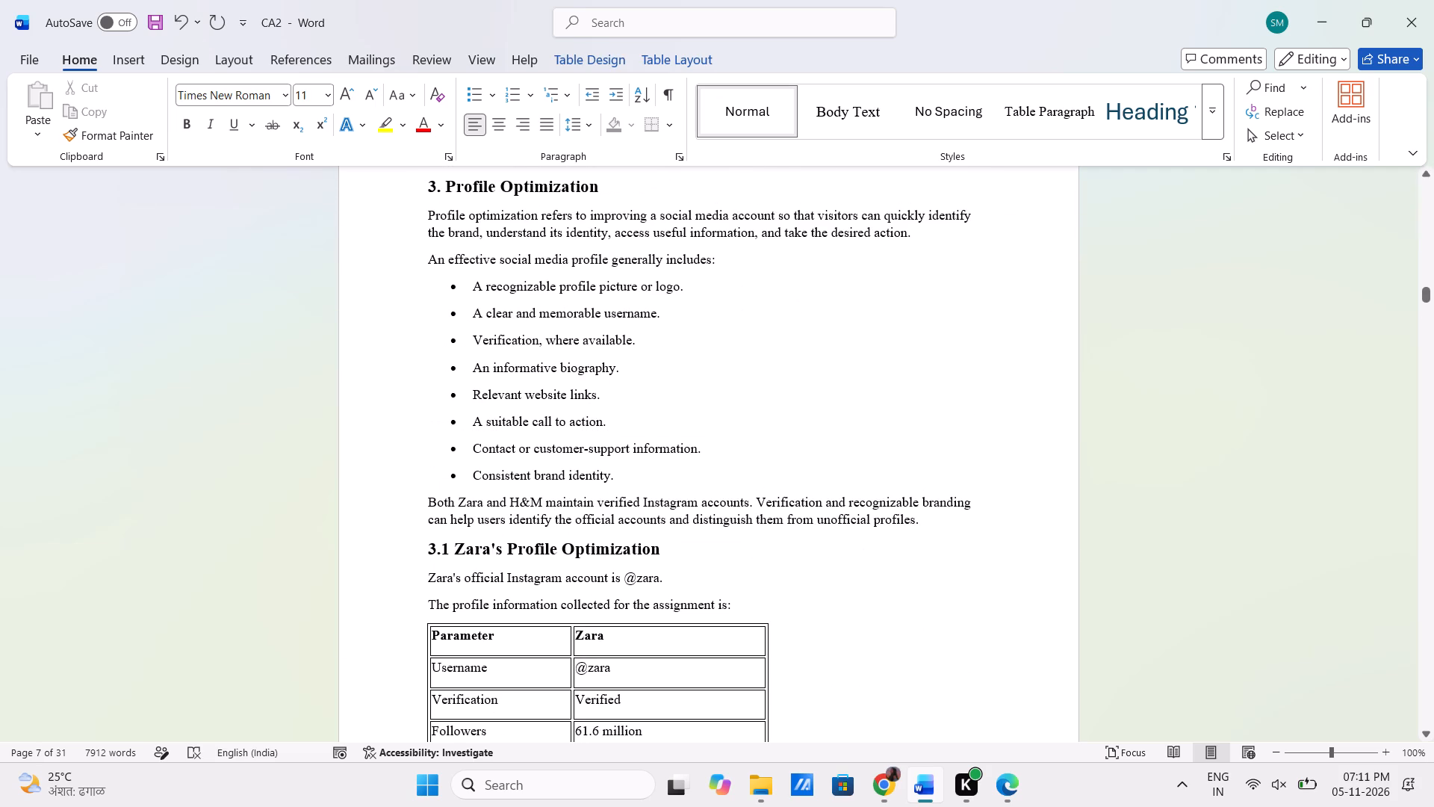
{"action": "scroll", "coordinate": [683, 589], "scroll_direction": "right", "scroll_amount": 2}
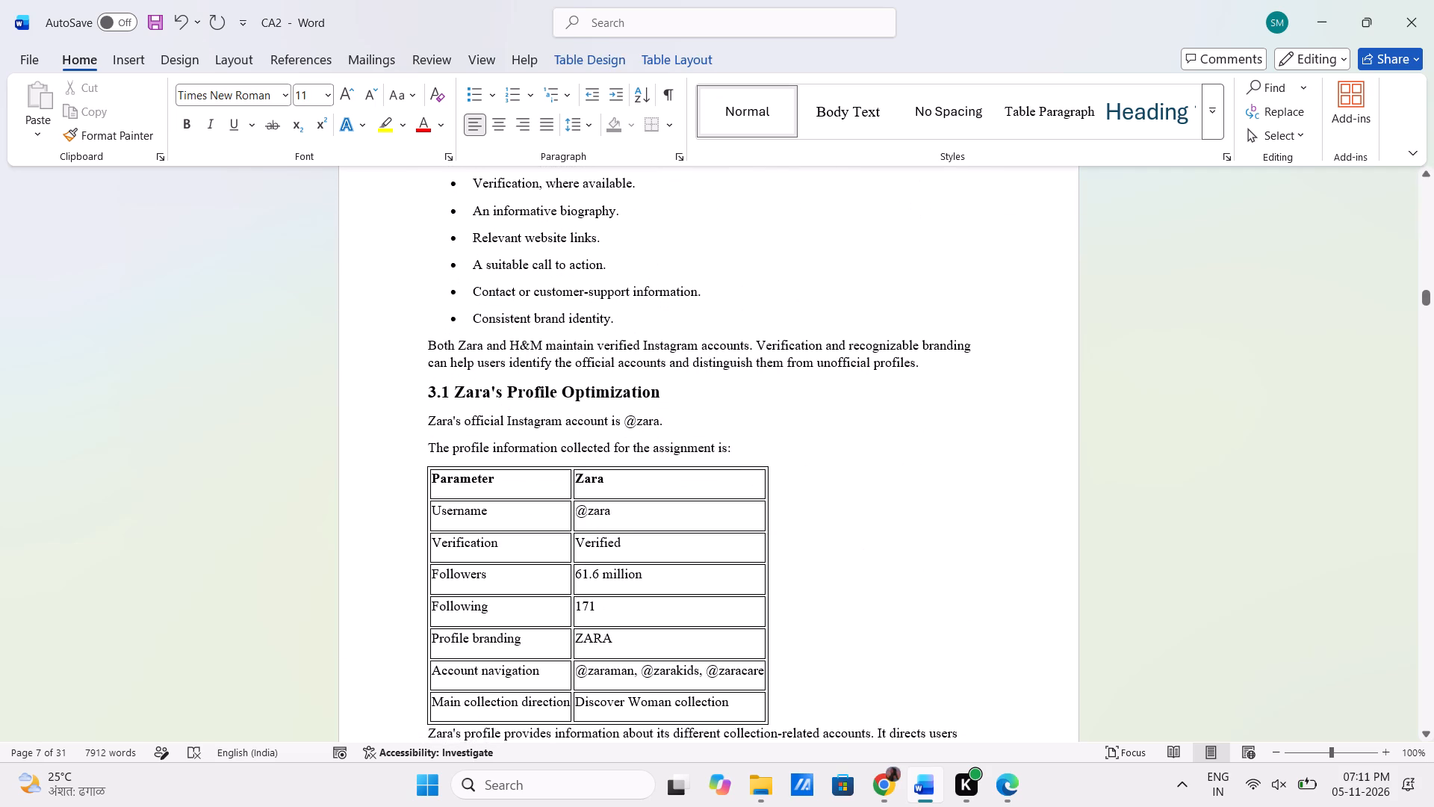
{"action": "scroll", "coordinate": [683, 589], "scroll_direction": "right", "scroll_amount": 2}
{"action": "scroll", "coordinate": [683, 589], "scroll_direction": "up", "scroll_amount": 1}
{"action": "scroll", "coordinate": [683, 589], "scroll_direction": "down", "scroll_amount": 1}
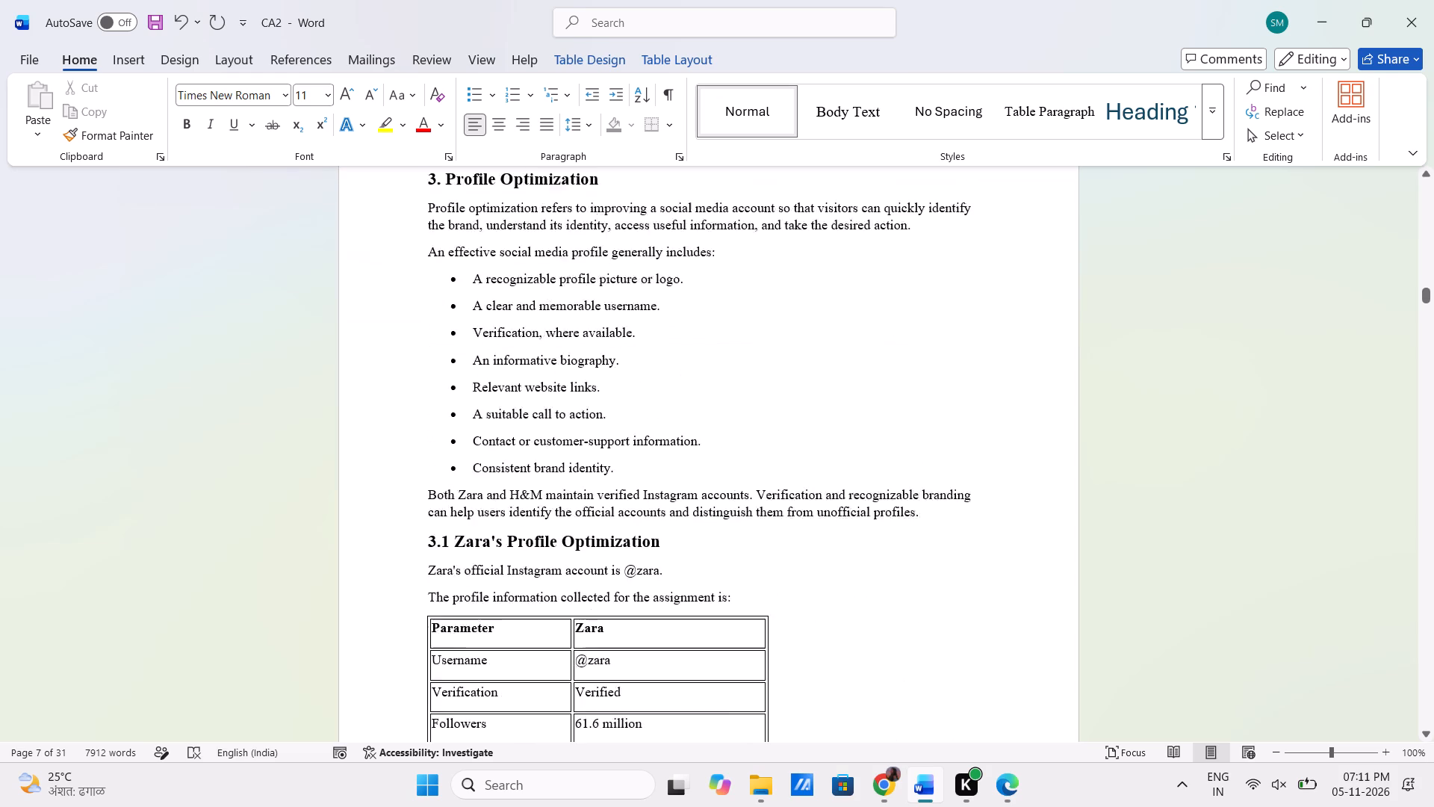
{"action": "scroll", "coordinate": [683, 589], "scroll_direction": "down", "scroll_amount": 1}
{"action": "scroll", "coordinate": [683, 589], "scroll_direction": "up", "scroll_amount": 1}
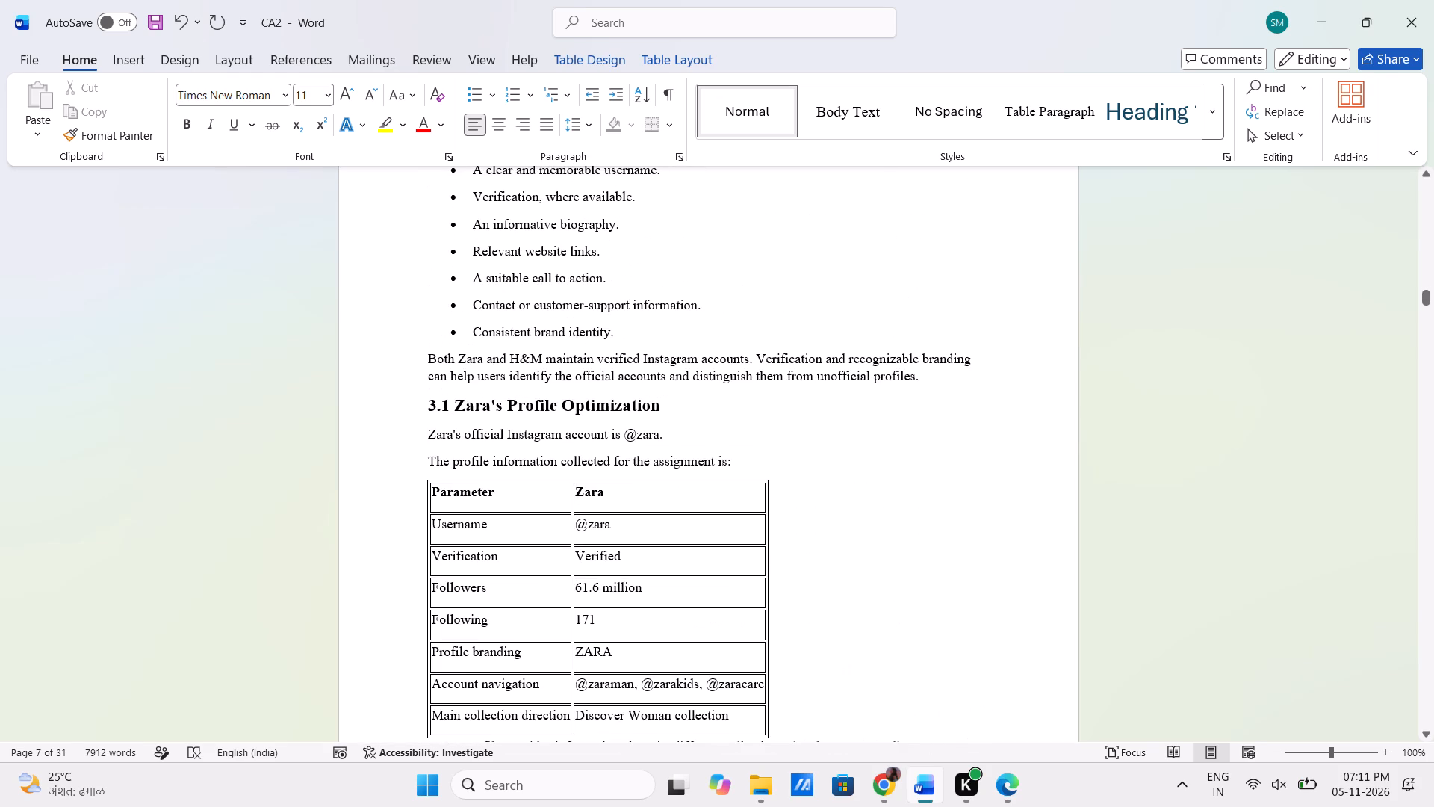
{"action": "left_click", "coordinate": [737, 459]}
{"action": "key", "text": "Return"}
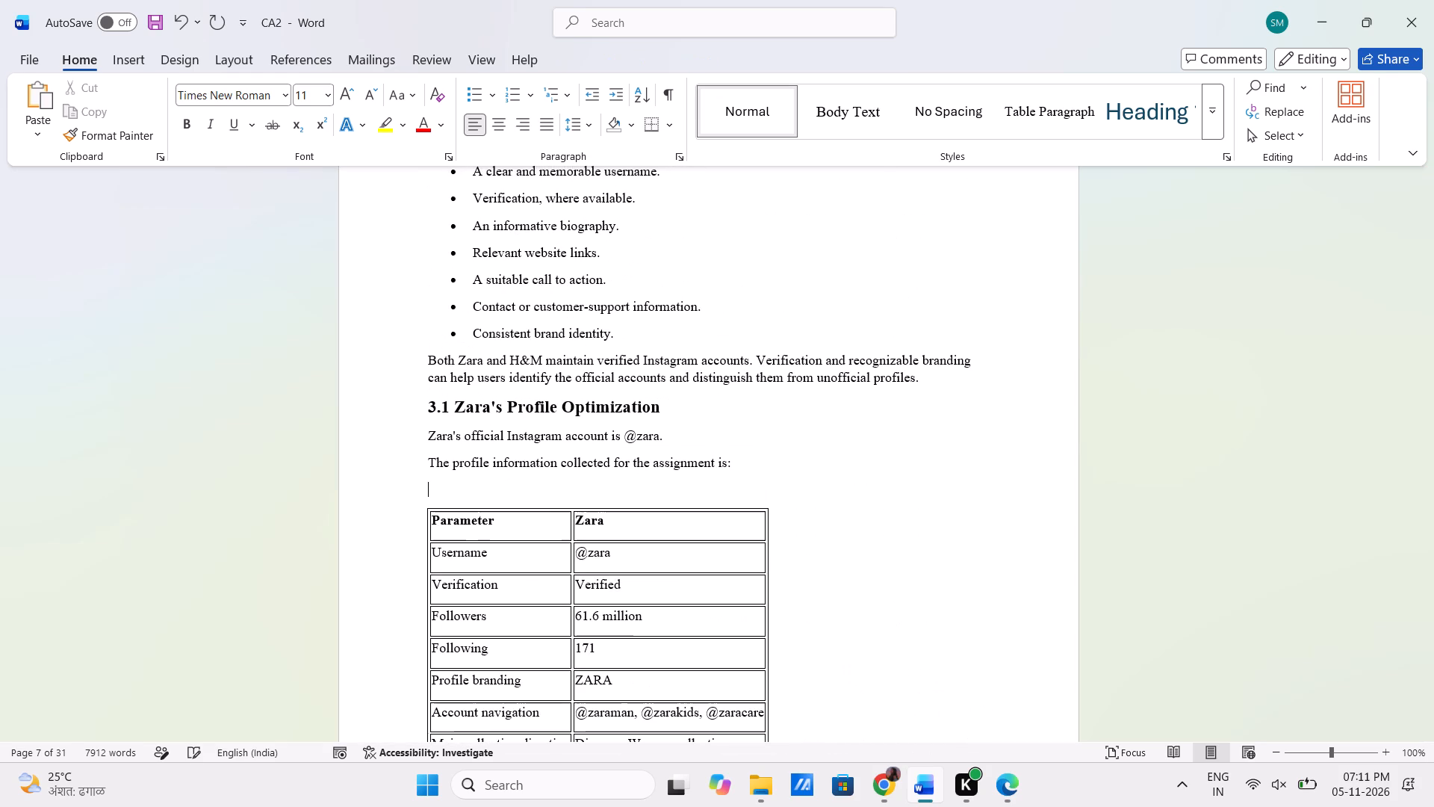
Insert the Zara Instagram profile screenshot from the picture files into the empty paragraph above the Zara table.
{"action": "right_click", "coordinate": [436, 484]}
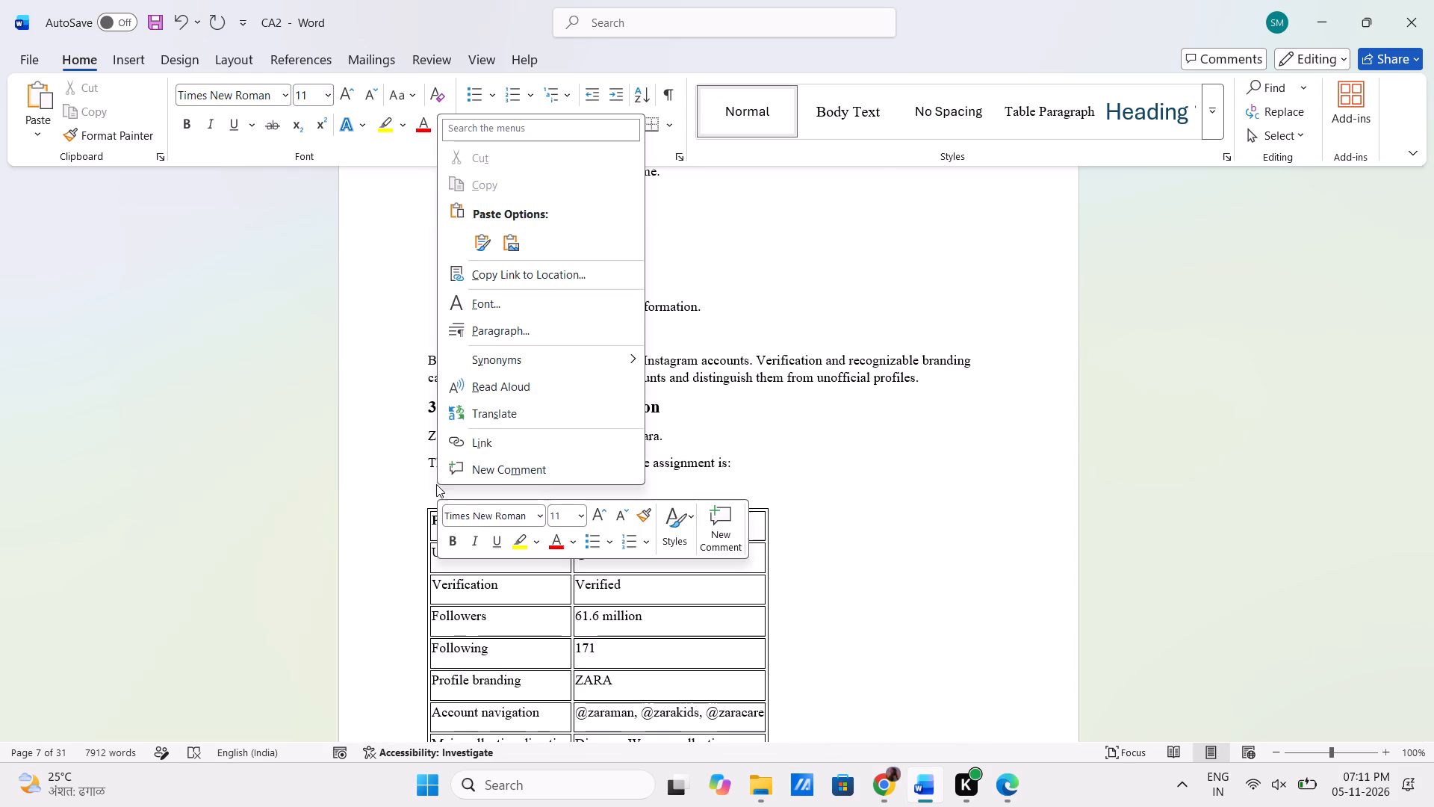
{"action": "left_click", "coordinate": [503, 122]}
{"action": "type", "text": "PICT"}
{"action": "left_click", "coordinate": [517, 157]}
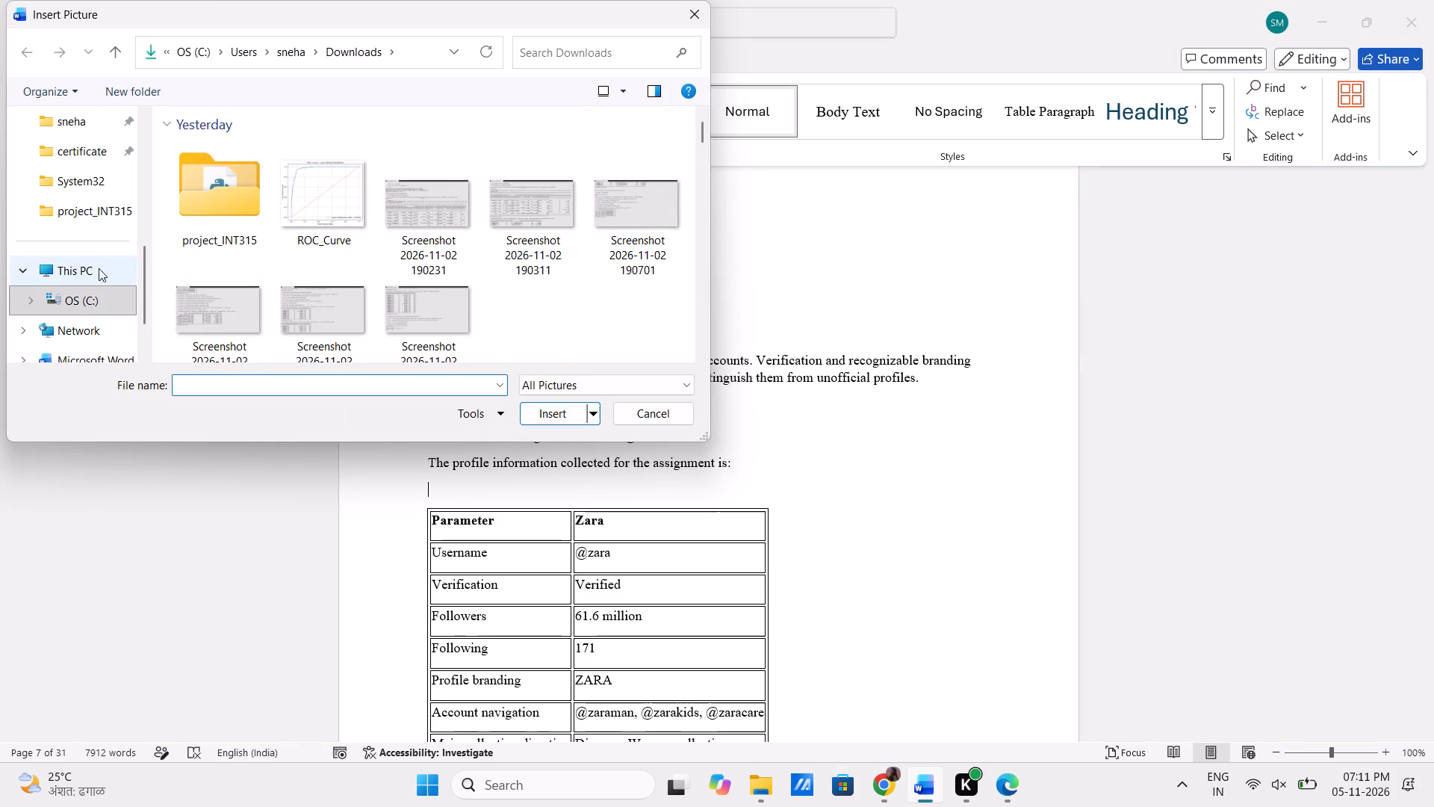
{"action": "scroll", "coordinate": [88, 279], "scroll_direction": "down", "scroll_amount": 1}
{"action": "scroll", "coordinate": [96, 250], "scroll_direction": "up", "scroll_amount": 4}
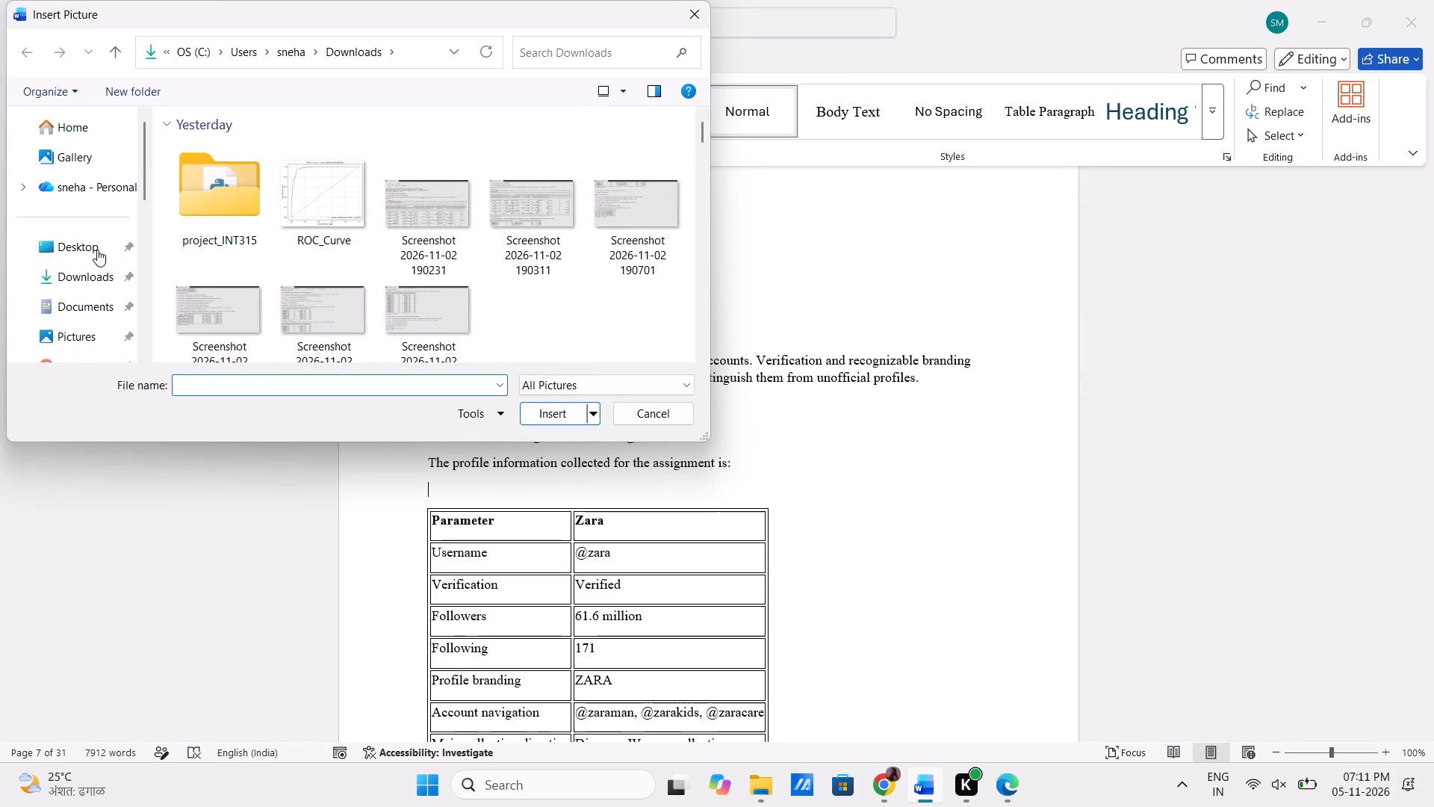
{"action": "scroll", "coordinate": [94, 347], "scroll_direction": "down", "scroll_amount": 1}
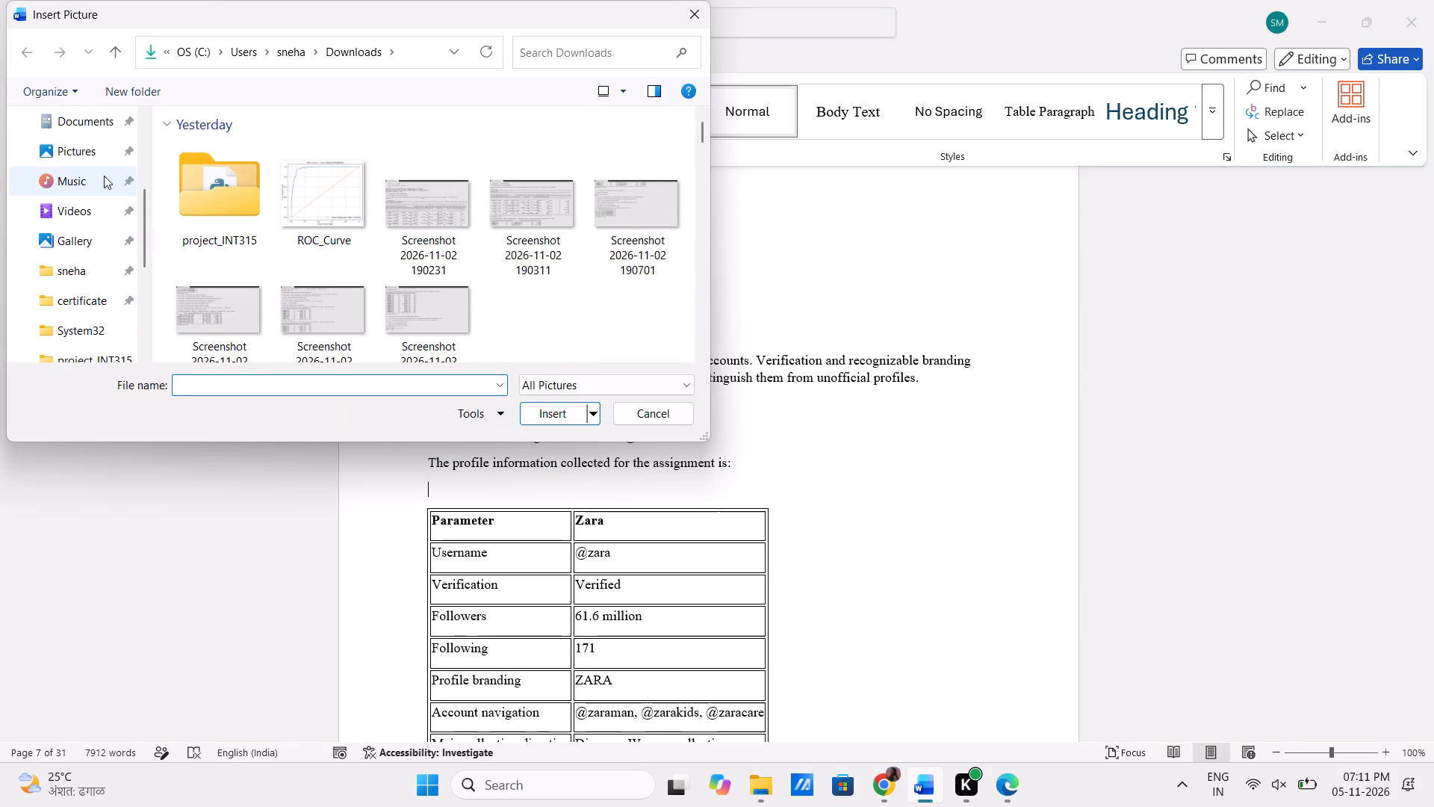
{"action": "left_click", "coordinate": [91, 238]}
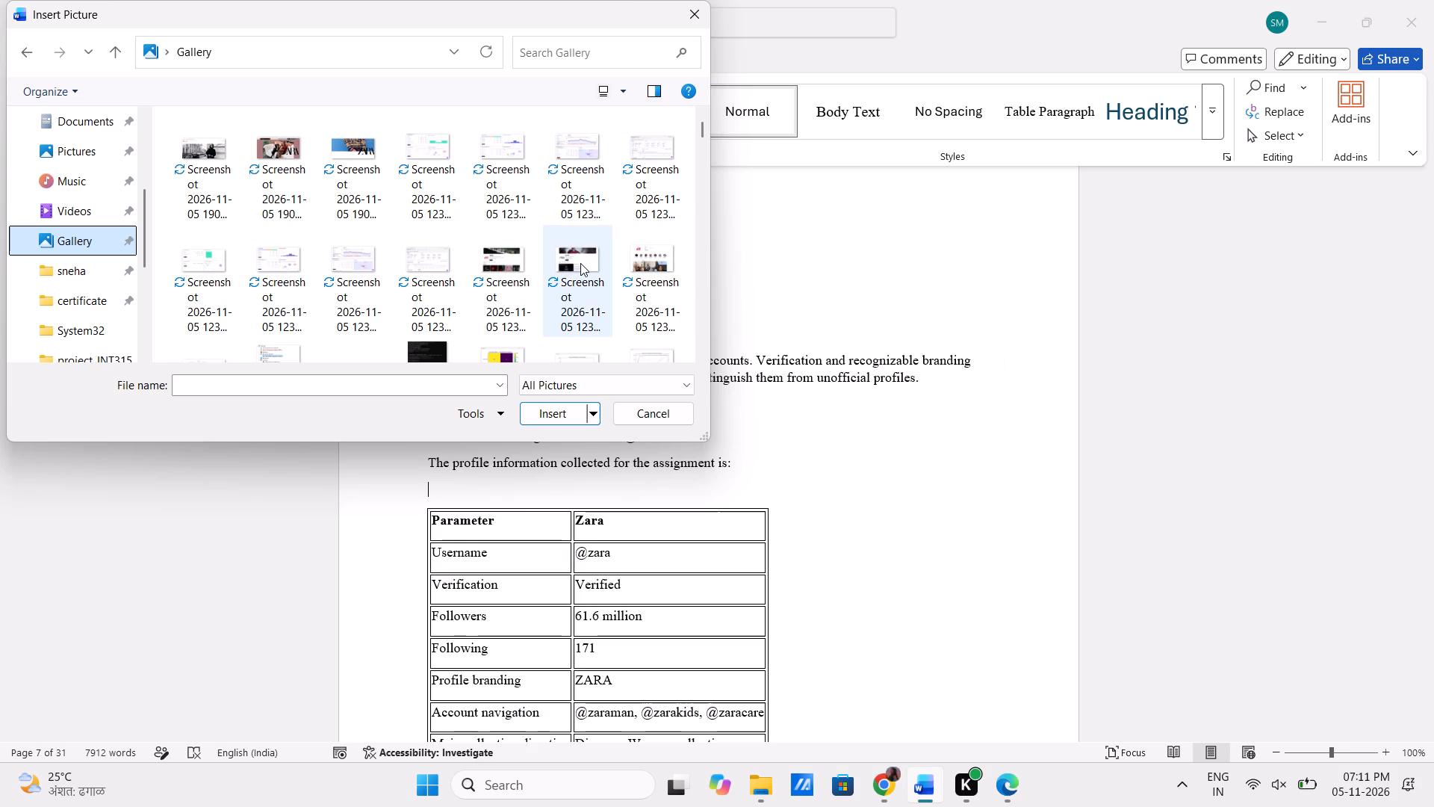
{"action": "scroll", "coordinate": [495, 281], "scroll_direction": "down", "scroll_amount": 1}
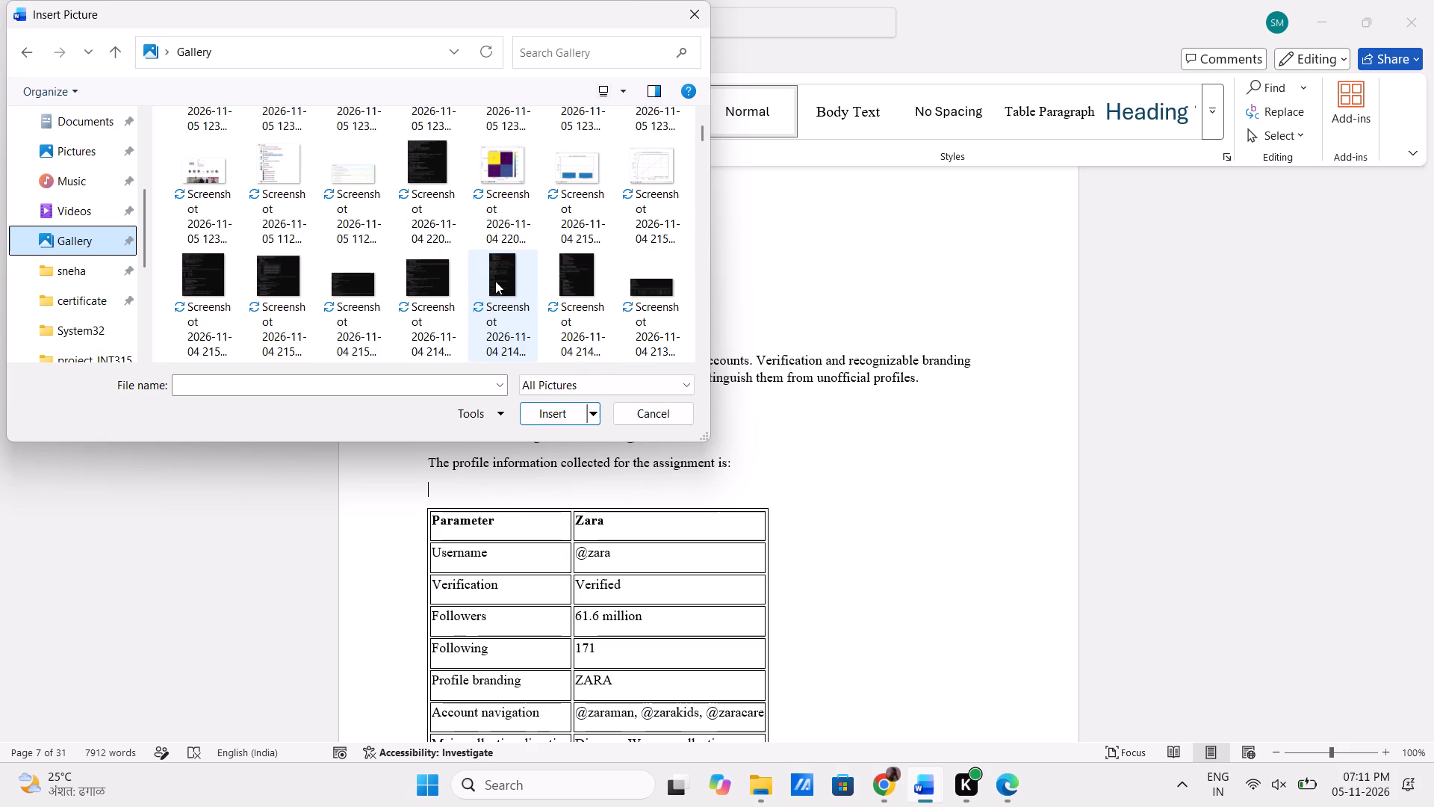
{"action": "scroll", "coordinate": [495, 281], "scroll_direction": "down", "scroll_amount": 1}
{"action": "left_click", "coordinate": [217, 202]}
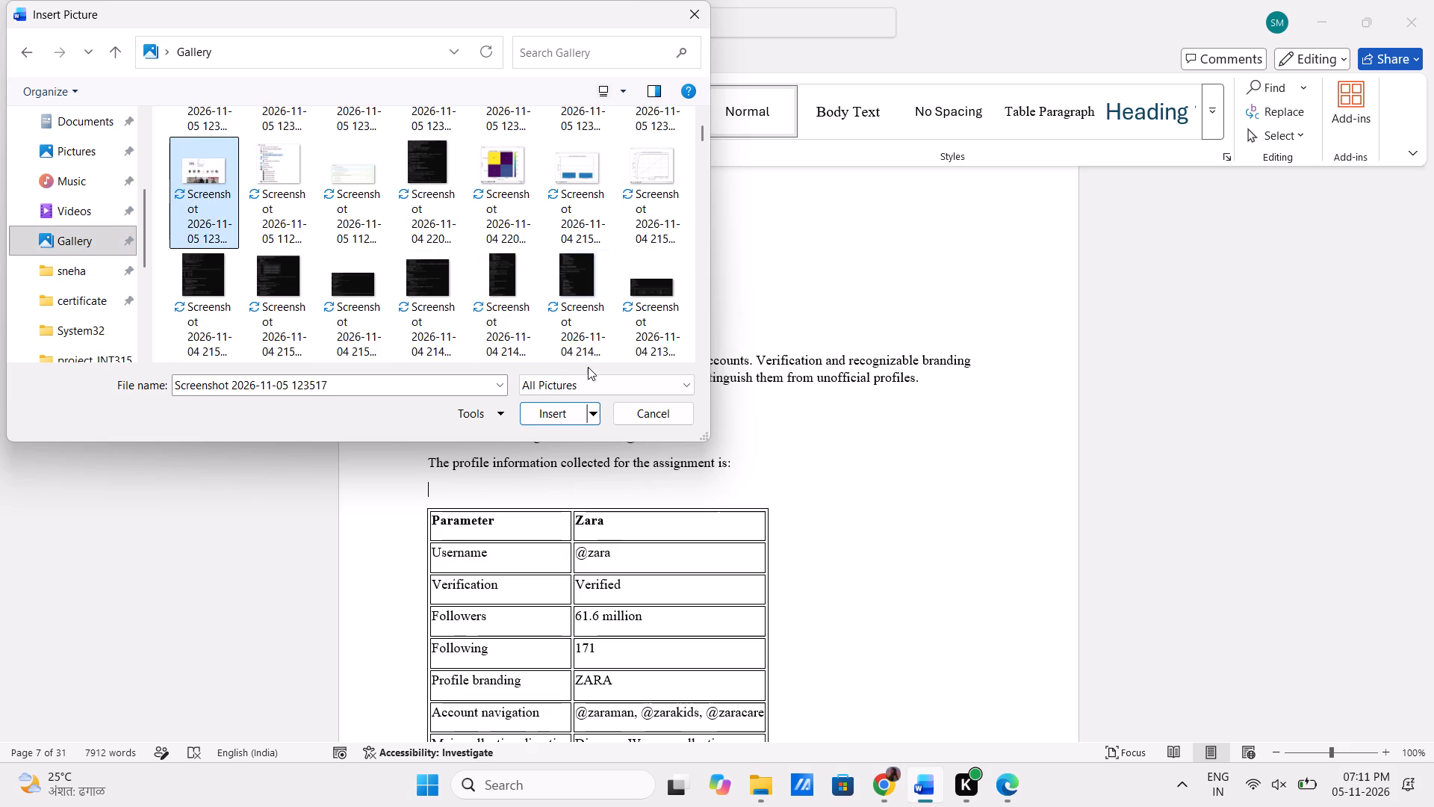
{"action": "left_click", "coordinate": [576, 408]}
Shrink the Zara profile screenshot in section 3.1 proportionally to about four-fifths of its inserted size.
{"action": "scroll", "coordinate": [700, 531], "scroll_direction": "down", "scroll_amount": 1}
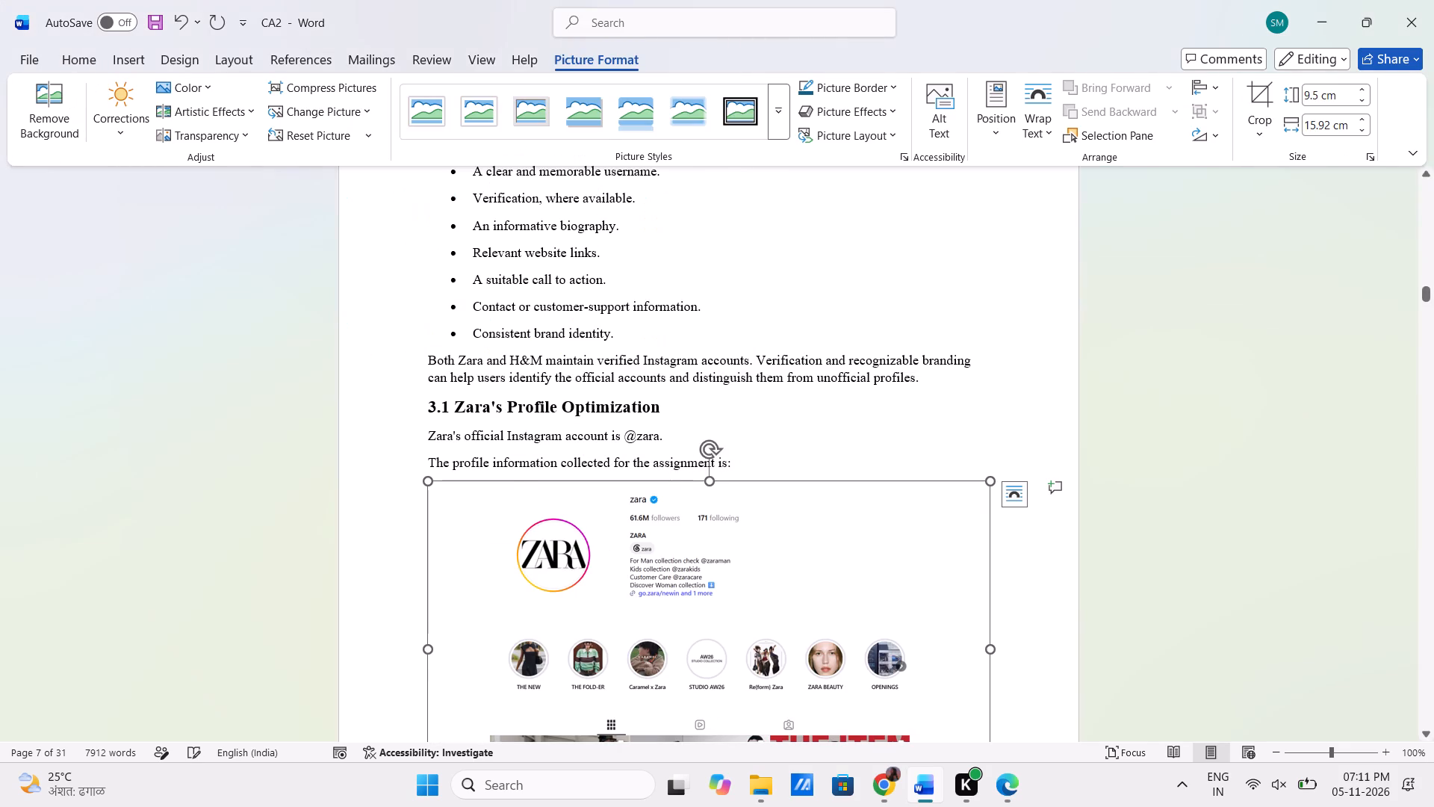
{"action": "scroll", "coordinate": [700, 531], "scroll_direction": "down", "scroll_amount": 1}
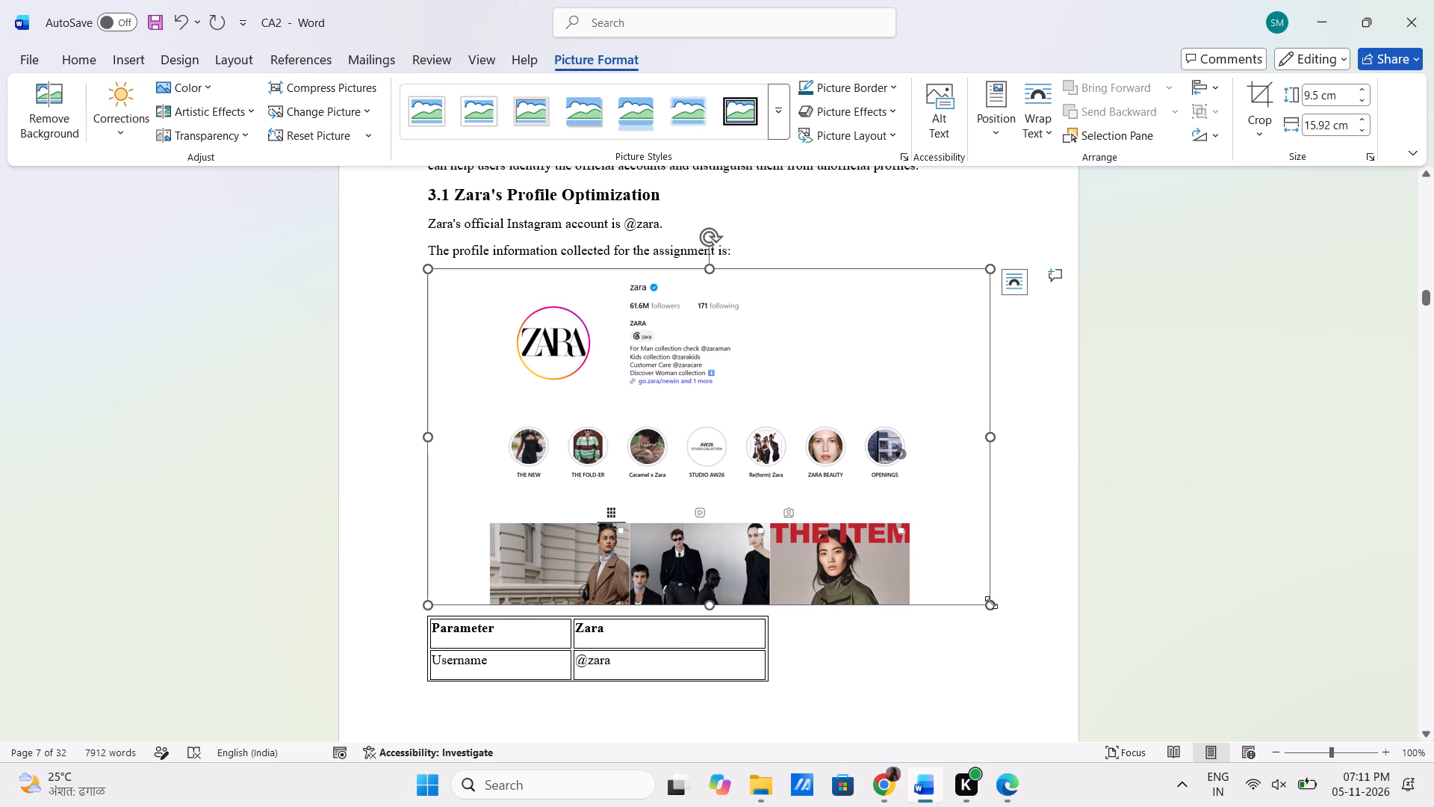
{"action": "left_click_drag", "start_coordinate": [991, 602], "coordinate": [890, 476]}
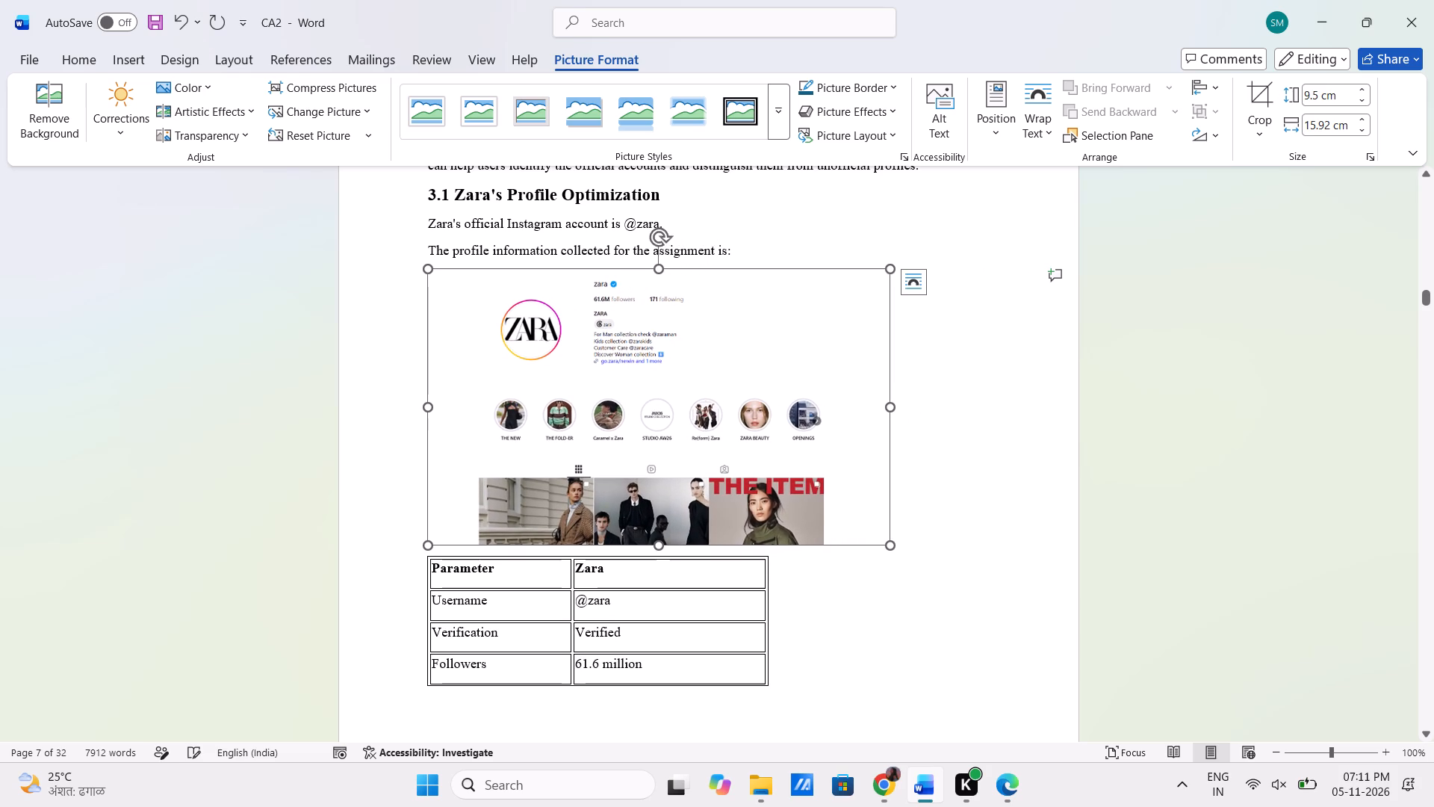
{"action": "left_click", "coordinate": [967, 502]}
{"action": "scroll", "coordinate": [872, 510], "scroll_direction": "up", "scroll_amount": 3}
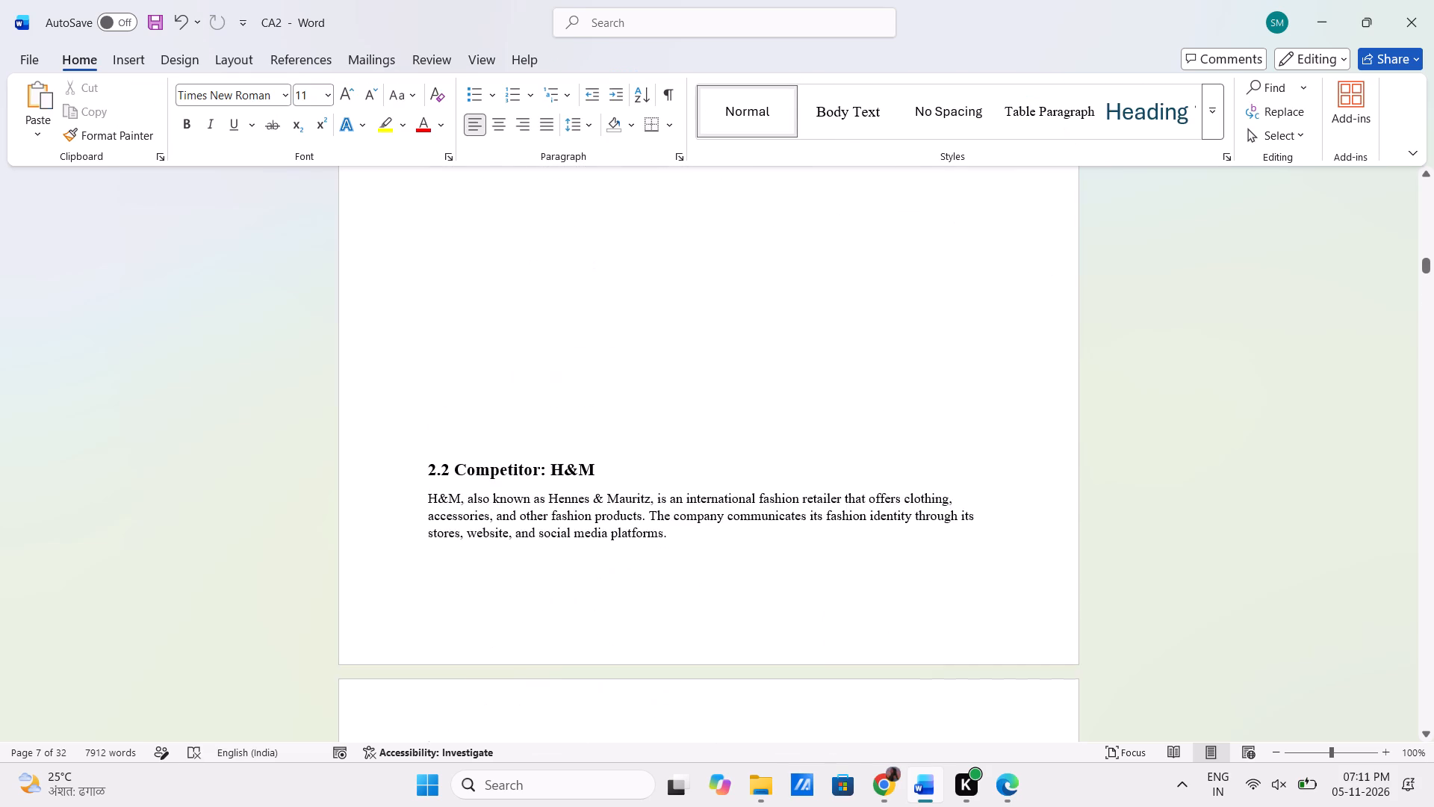
{"action": "scroll", "coordinate": [872, 510], "scroll_direction": "down", "scroll_amount": 4}
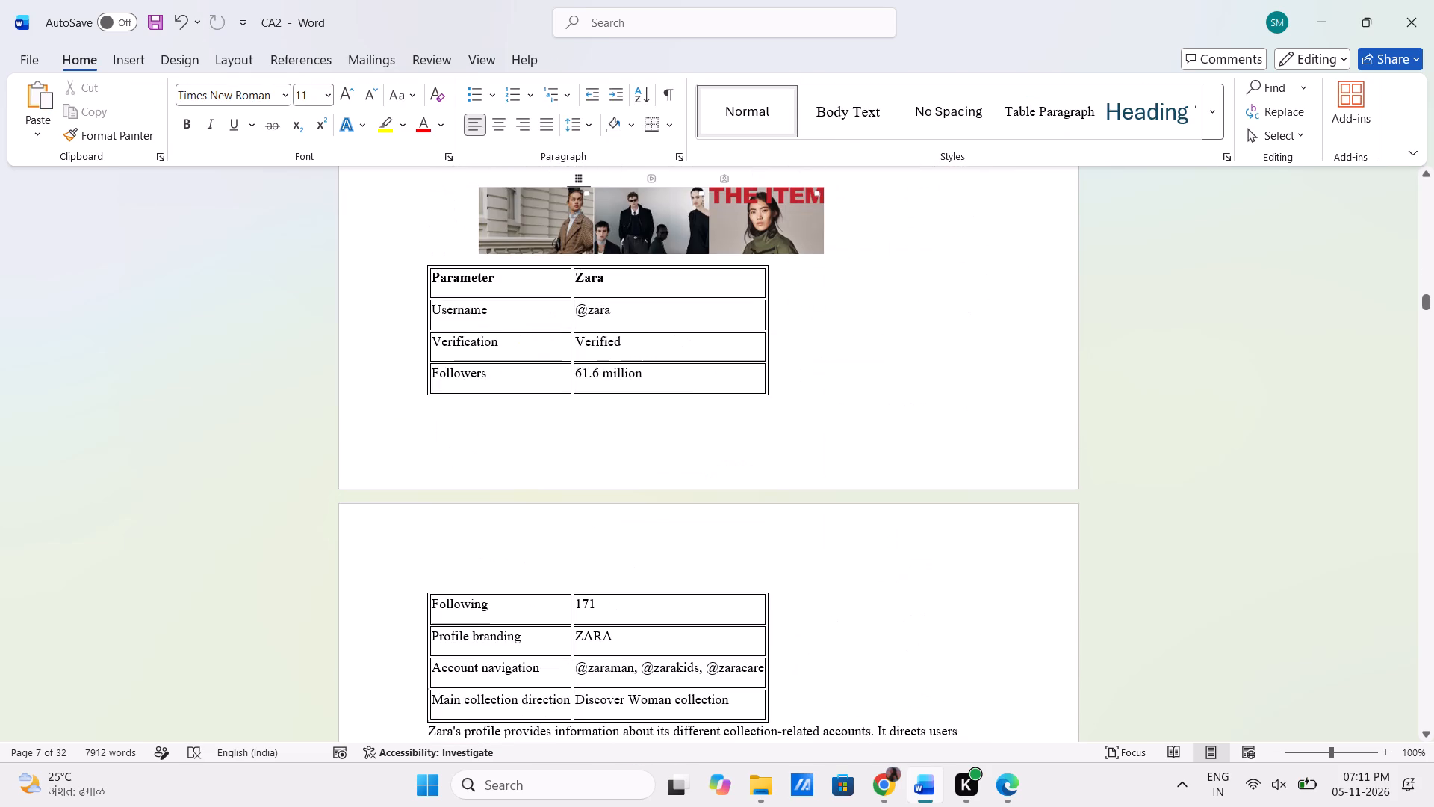
{"action": "scroll", "coordinate": [832, 528], "scroll_direction": "up", "scroll_amount": 2}
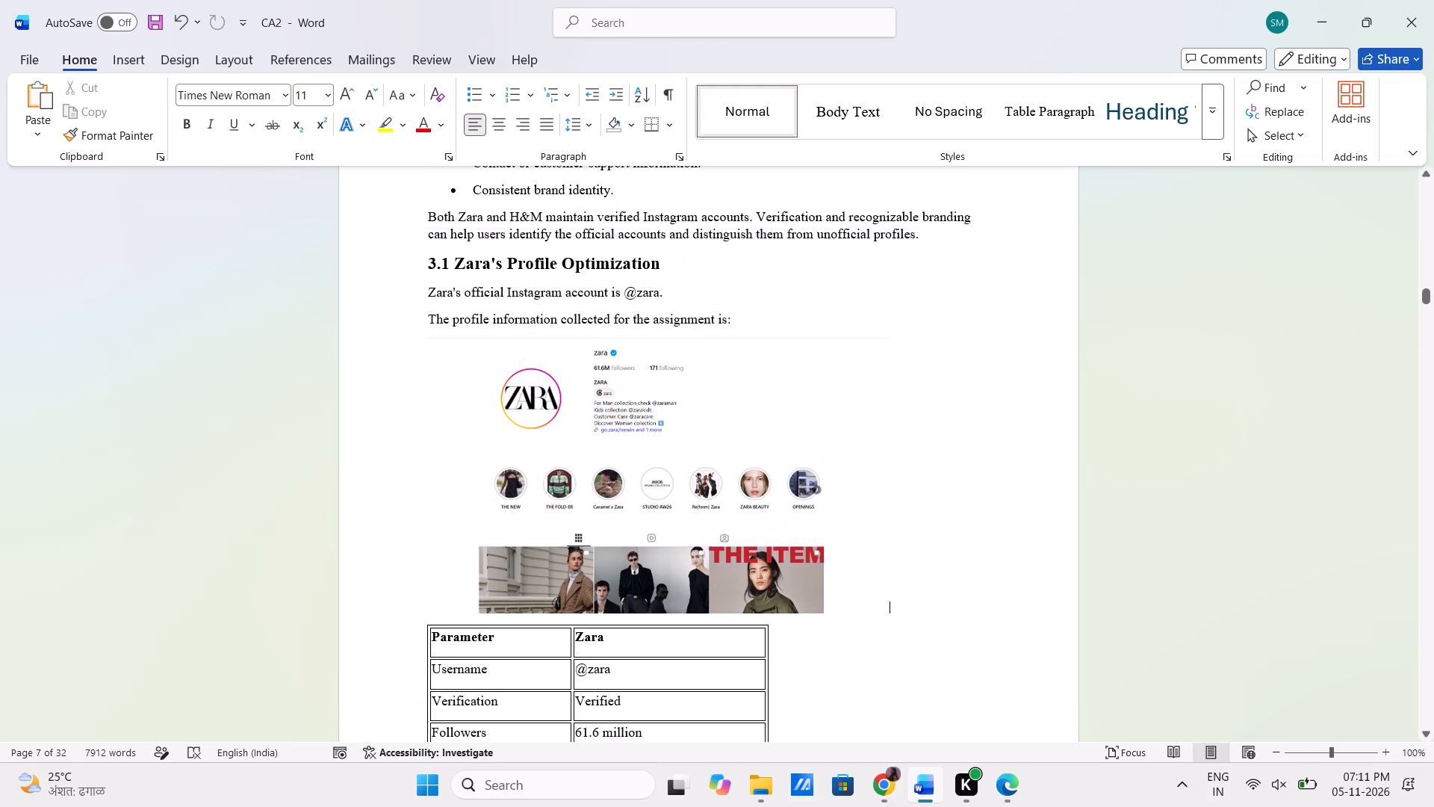
Widen the Zara profile screenshot to just short of the text column's width, keeping its height.
{"action": "left_click", "coordinate": [736, 516]}
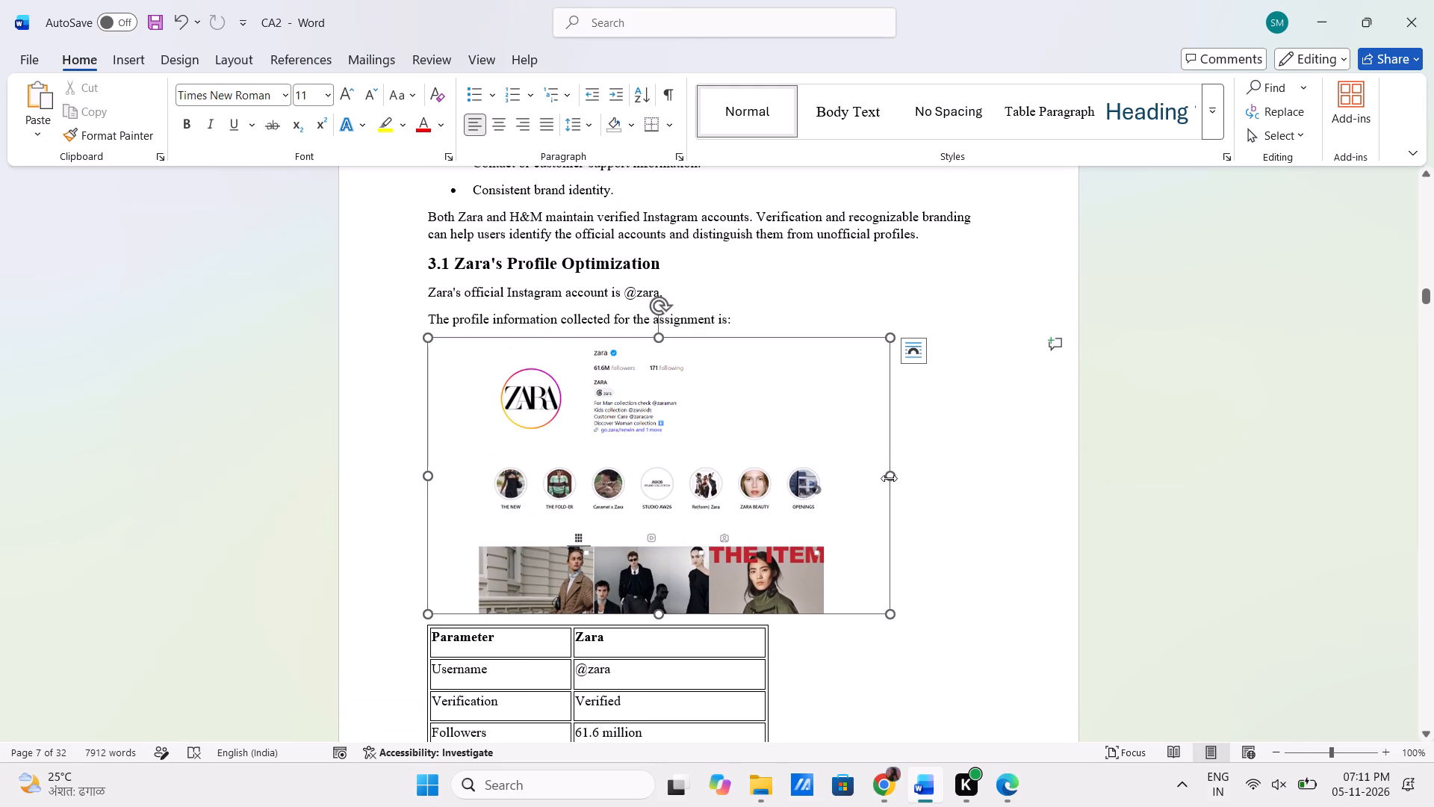
{"action": "left_click_drag", "start_coordinate": [890, 475], "coordinate": [955, 474]}
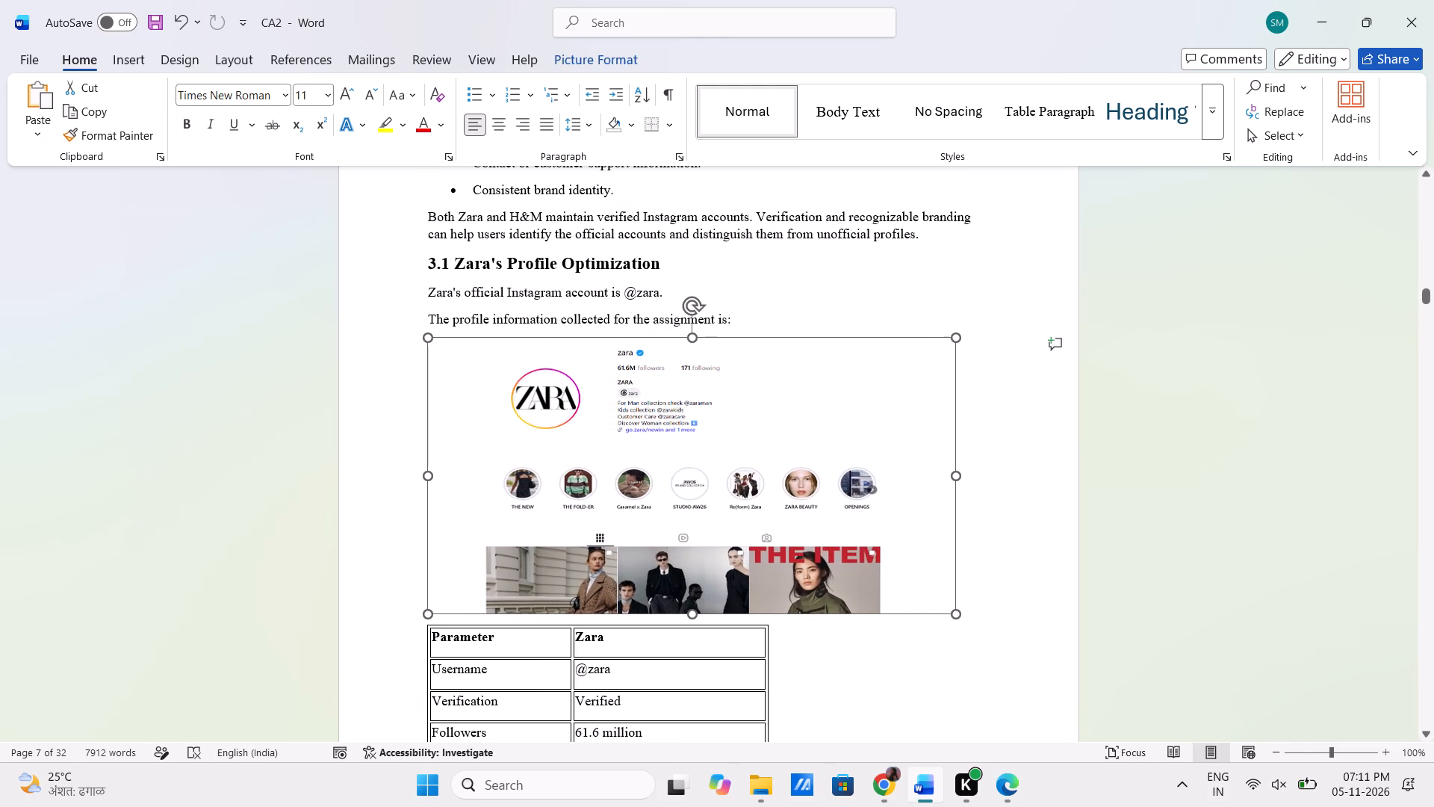
{"action": "left_click_drag", "start_coordinate": [955, 474], "coordinate": [955, 472]}
Place the text cursor at the end of "The profile information collected is:" above the H&M table in section 3.2.
{"action": "scroll", "coordinate": [751, 482], "scroll_direction": "down", "scroll_amount": 3}
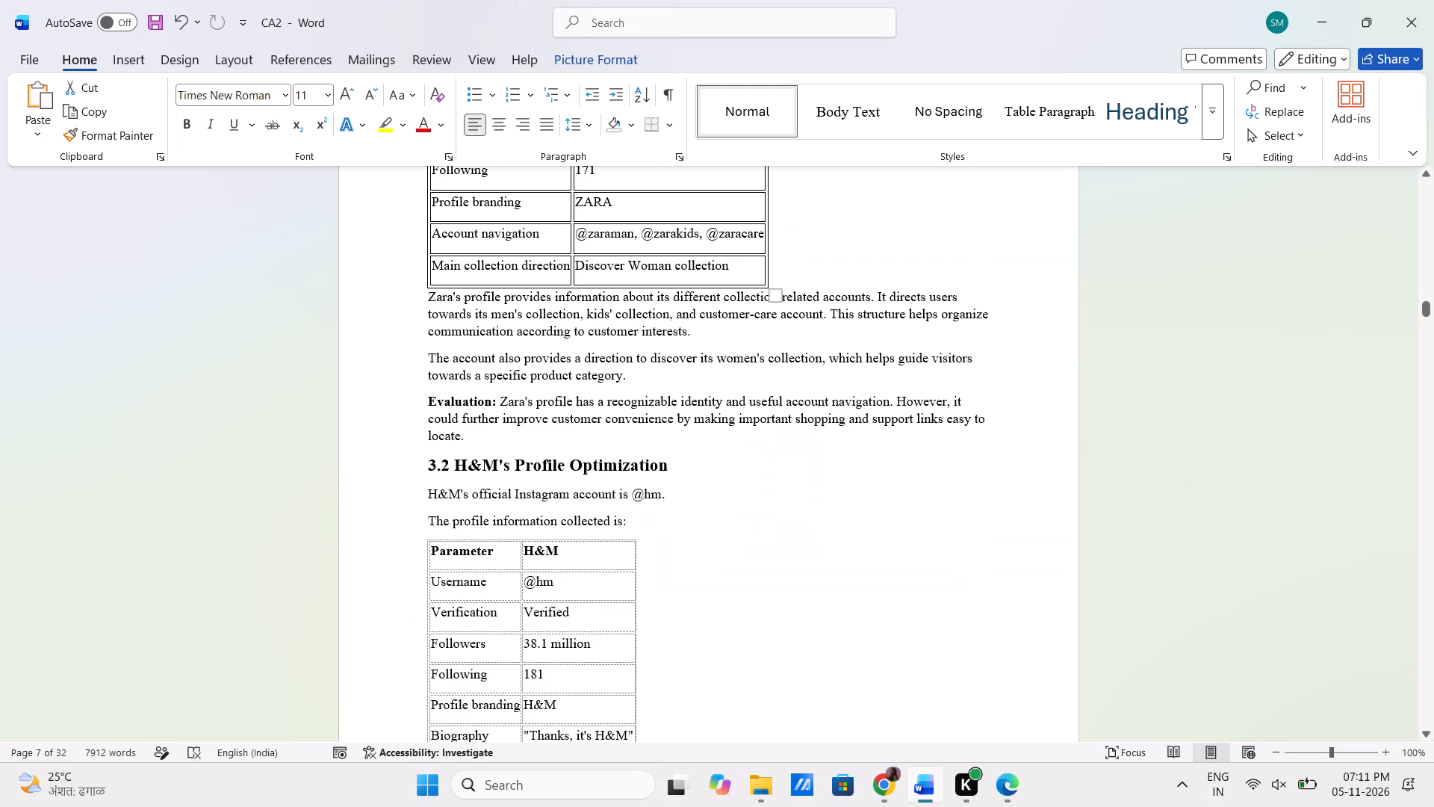
{"action": "scroll", "coordinate": [751, 482], "scroll_direction": "down", "scroll_amount": 2}
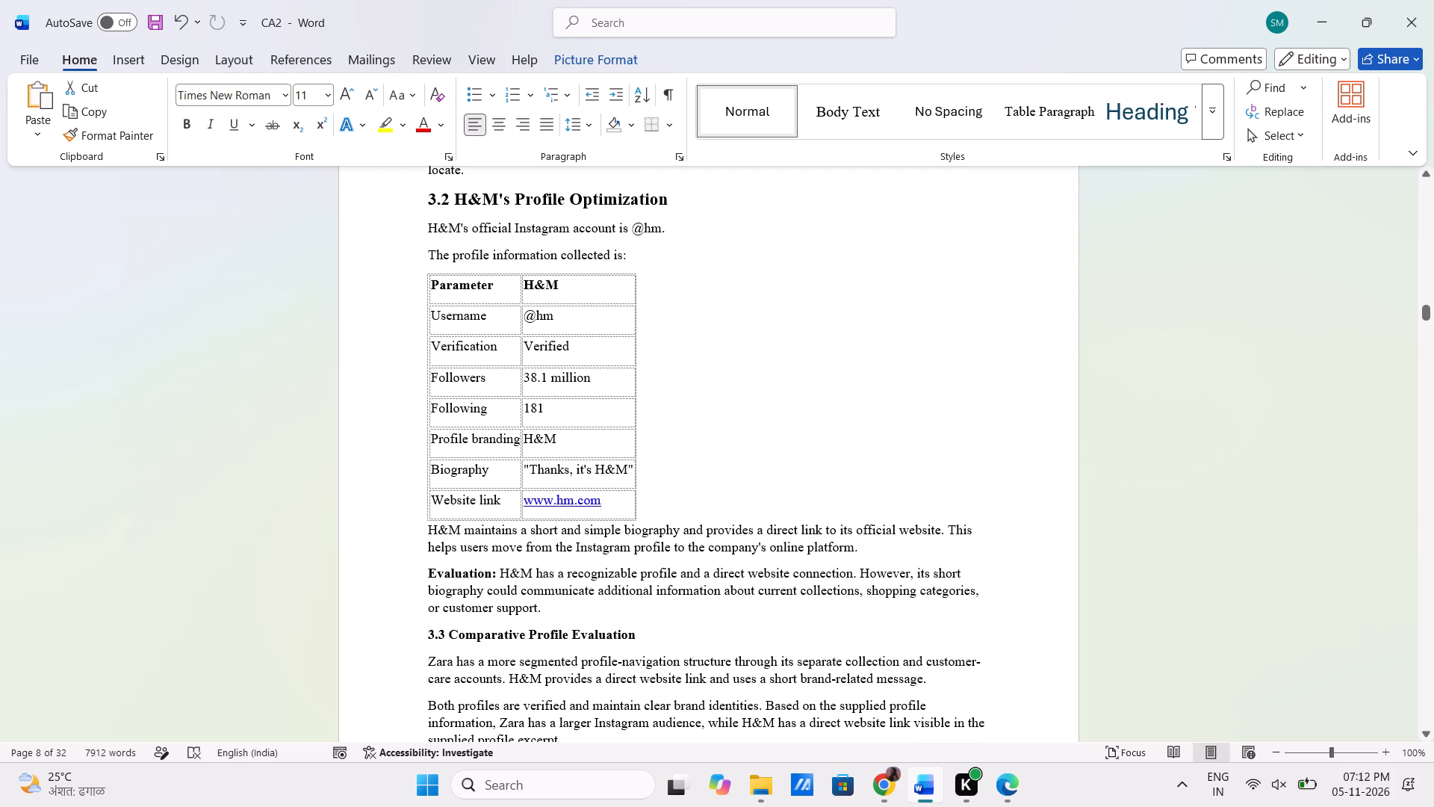
{"action": "left_click", "coordinate": [642, 252]}
{"action": "scroll", "coordinate": [598, 300], "scroll_direction": "up", "scroll_amount": 3}
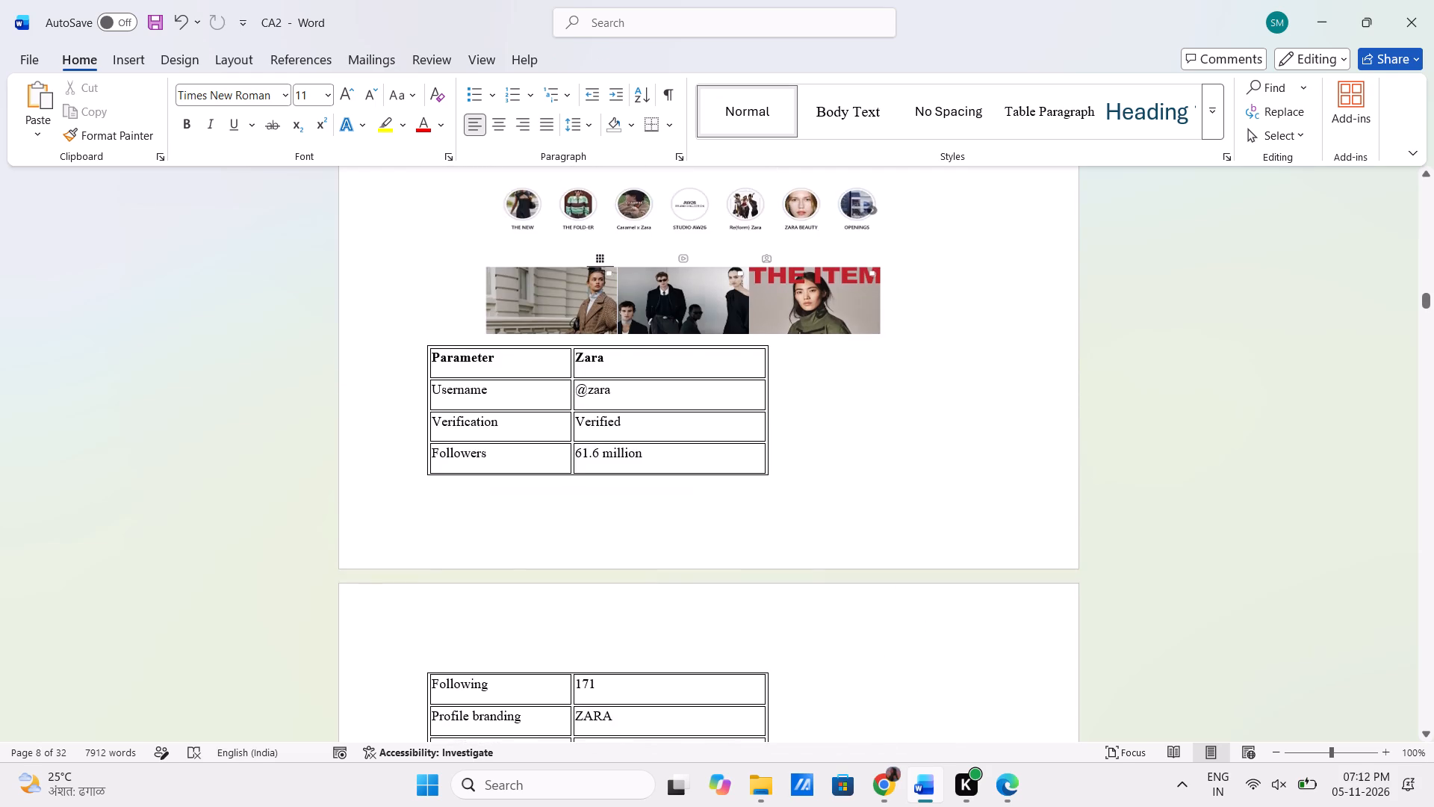
Apply all borders to the whole H&M profile information table in section 3.2.
{"action": "scroll", "coordinate": [598, 300], "scroll_direction": "down", "scroll_amount": 4}
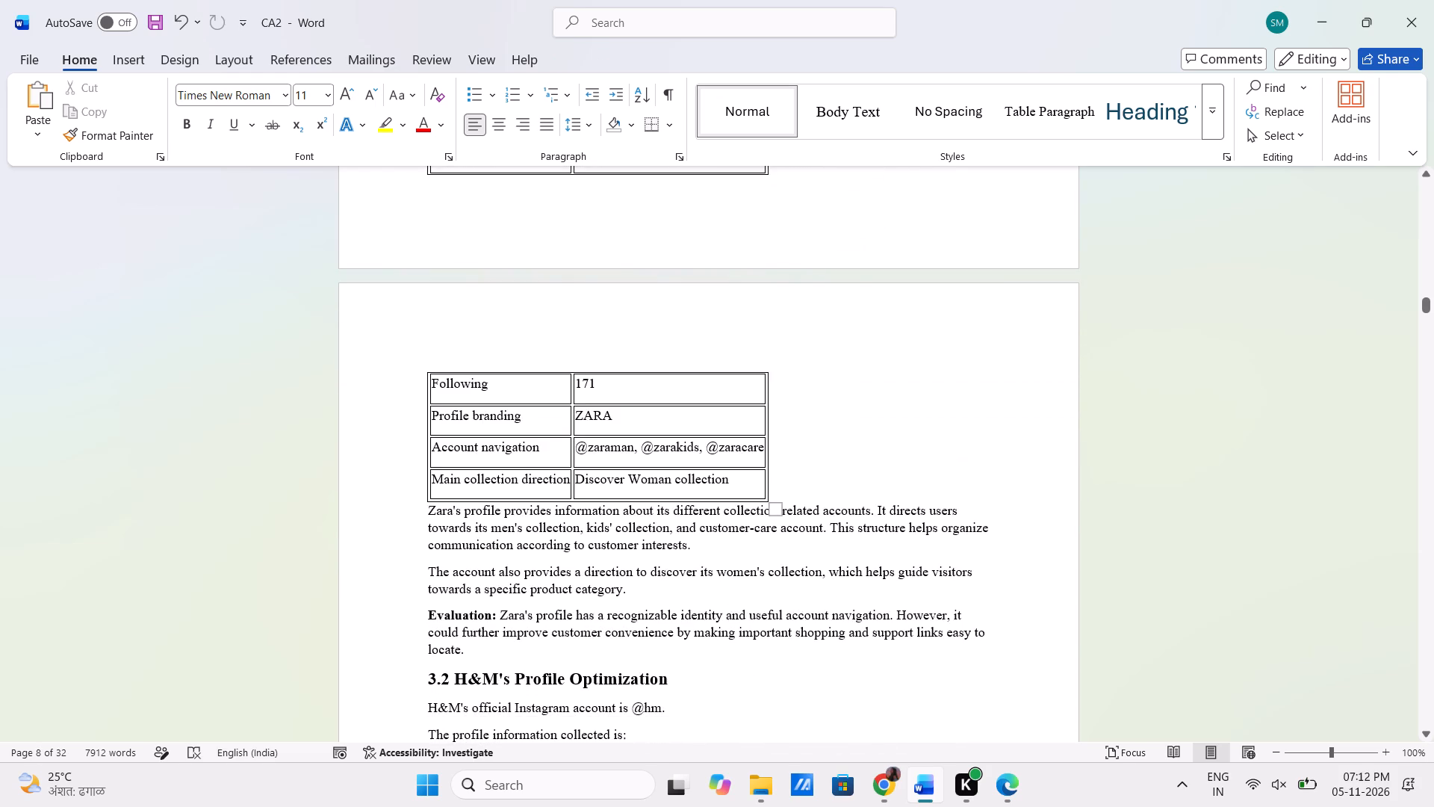
{"action": "scroll", "coordinate": [588, 430], "scroll_direction": "up", "scroll_amount": 6}
{"action": "scroll", "coordinate": [588, 430], "scroll_direction": "down", "scroll_amount": 2}
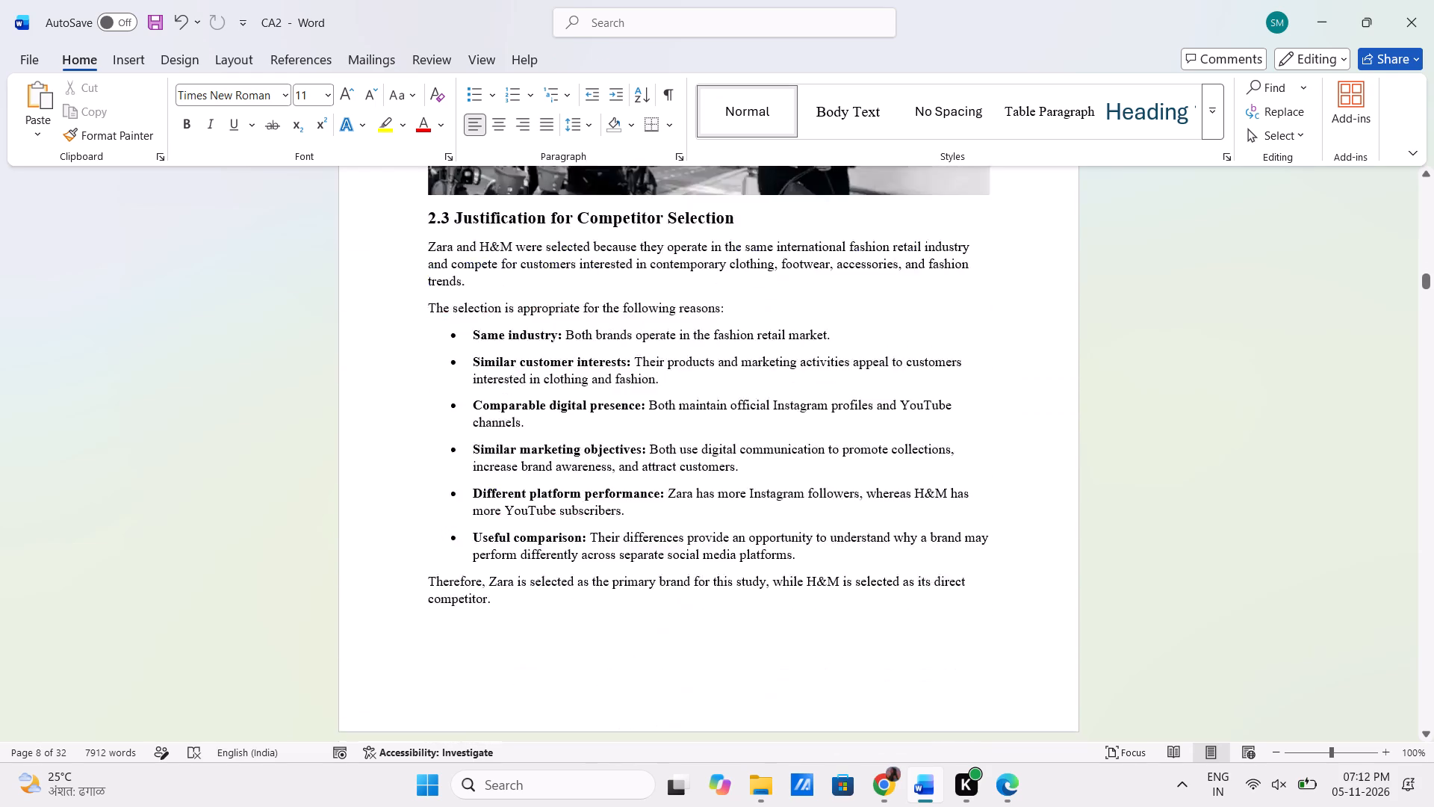
{"action": "scroll", "coordinate": [588, 430], "scroll_direction": "down", "scroll_amount": 3}
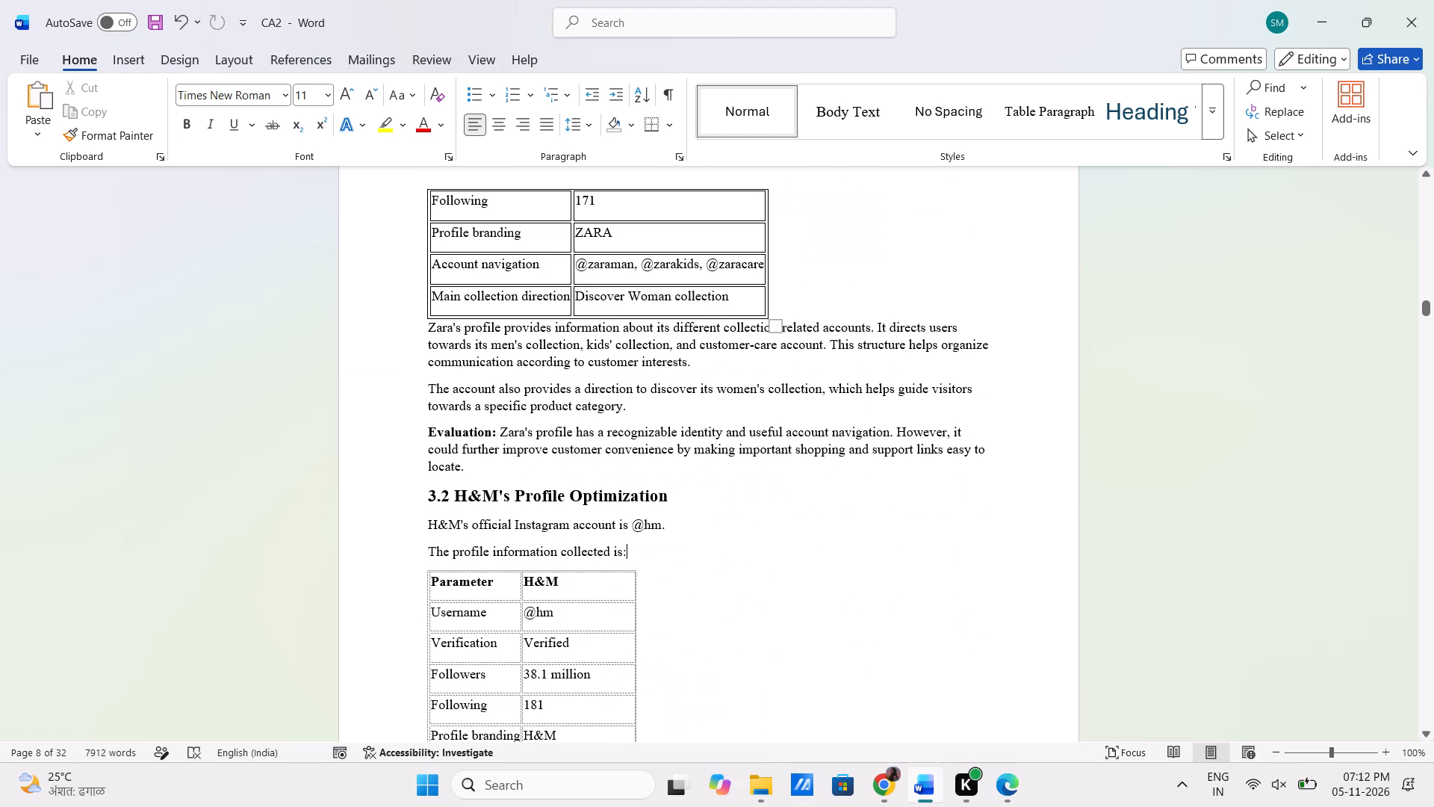
{"action": "scroll", "coordinate": [588, 430], "scroll_direction": "down", "scroll_amount": 1}
{"action": "left_click", "coordinate": [418, 428]}
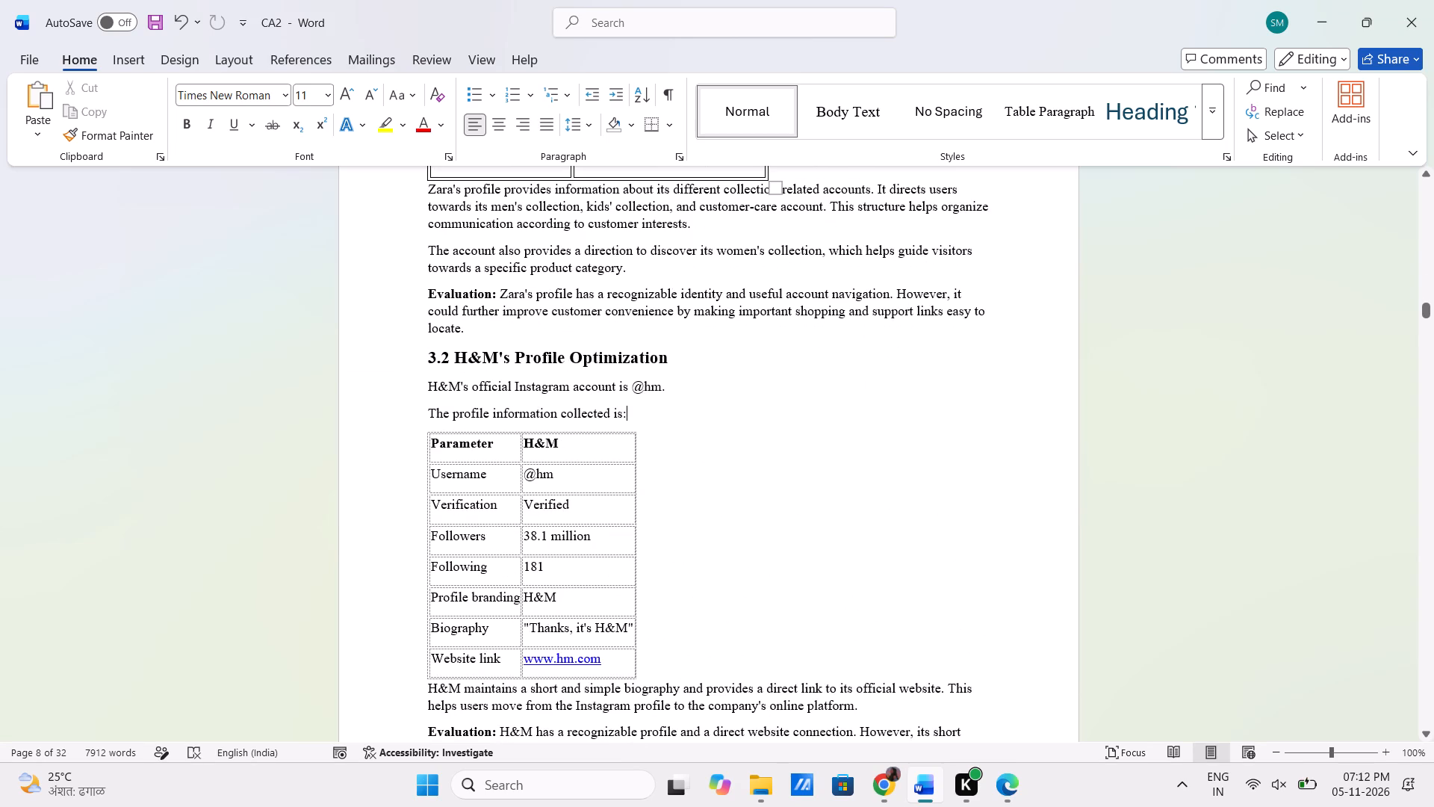
{"action": "left_click", "coordinate": [443, 447]}
{"action": "left_click", "coordinate": [423, 427]}
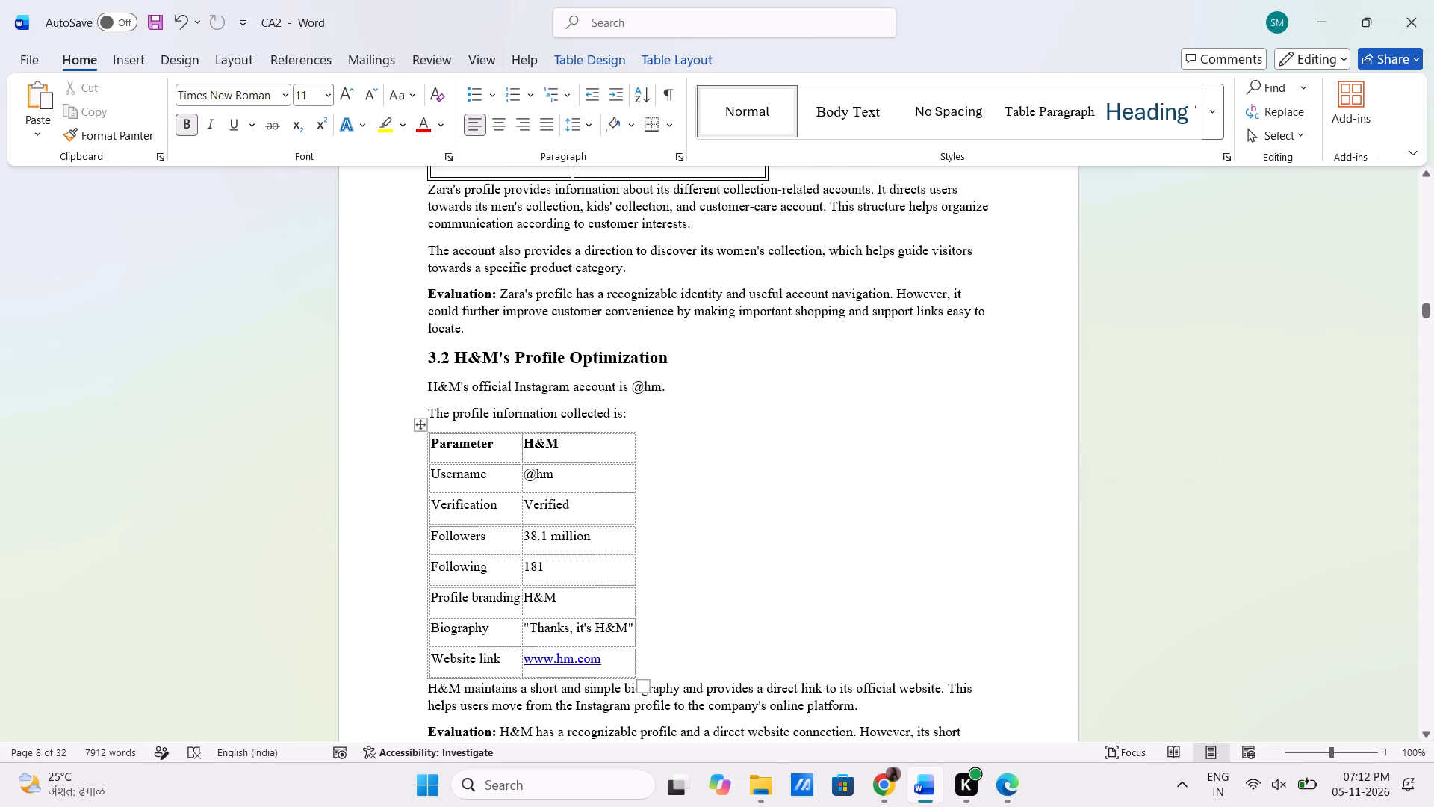
{"action": "left_click", "coordinate": [636, 394]}
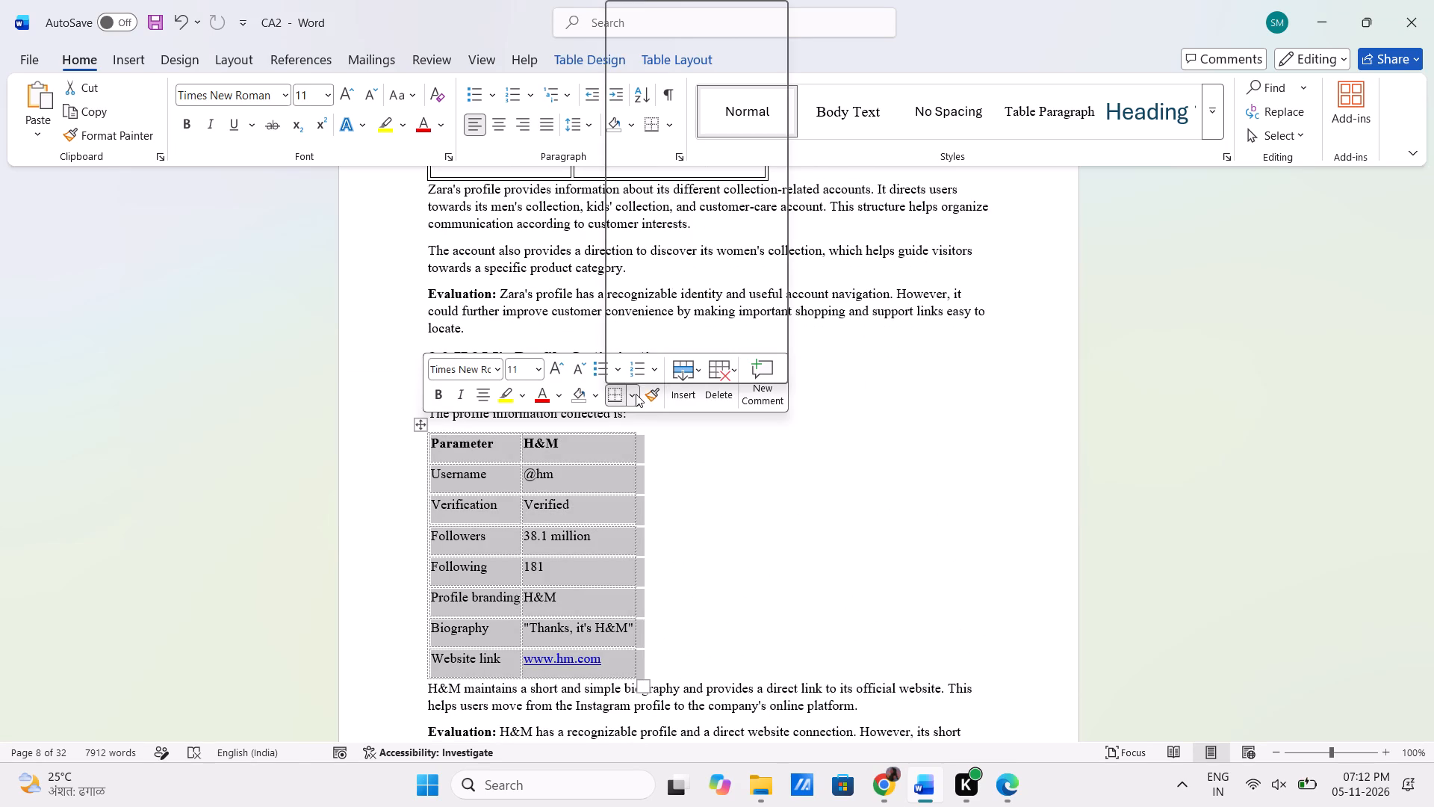
{"action": "left_click", "coordinate": [684, 134]}
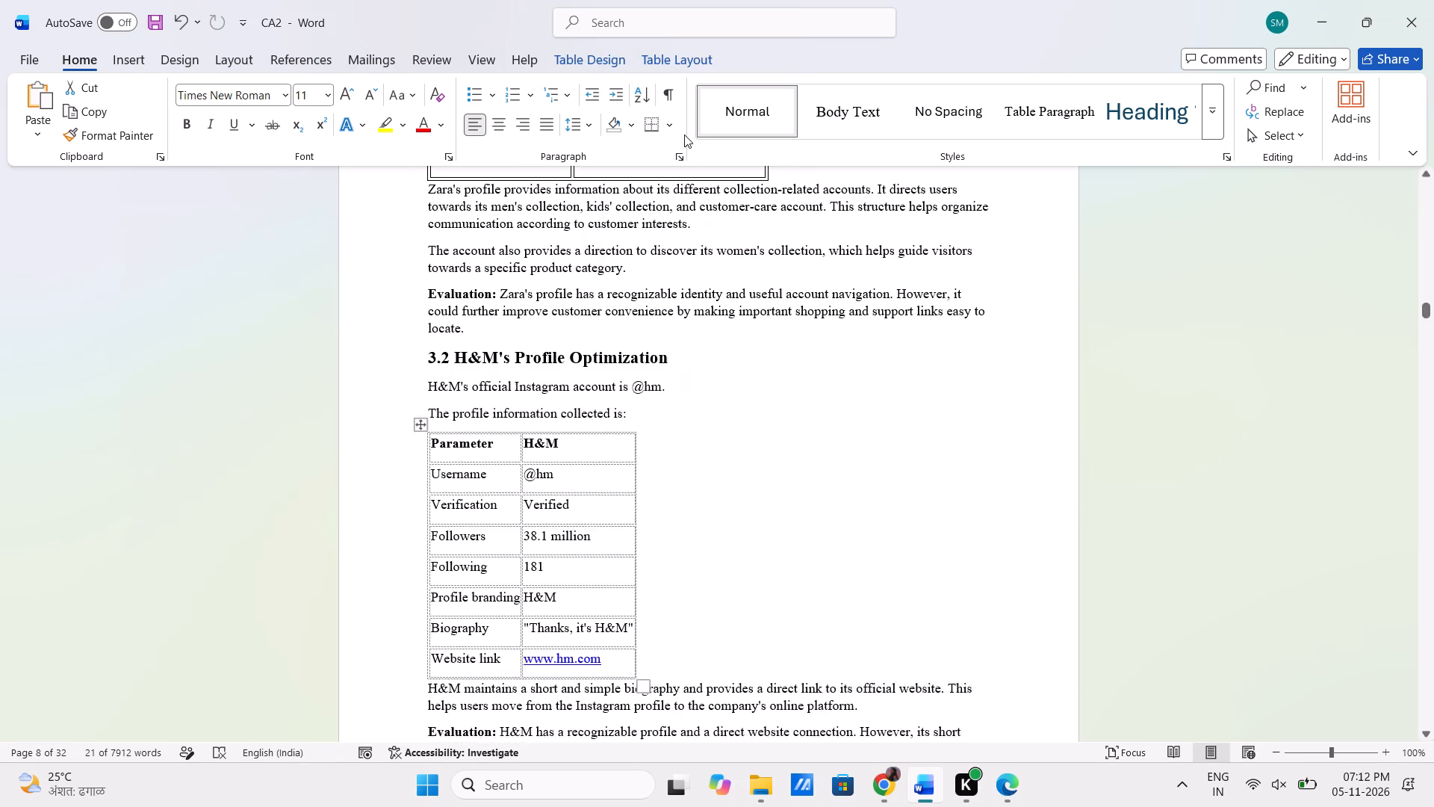
Insert a picture in a new paragraph after "The profile information collected is:" above the H&M table in section 3.2.
{"action": "left_click", "coordinate": [661, 405]}
{"action": "key", "text": "Return"}
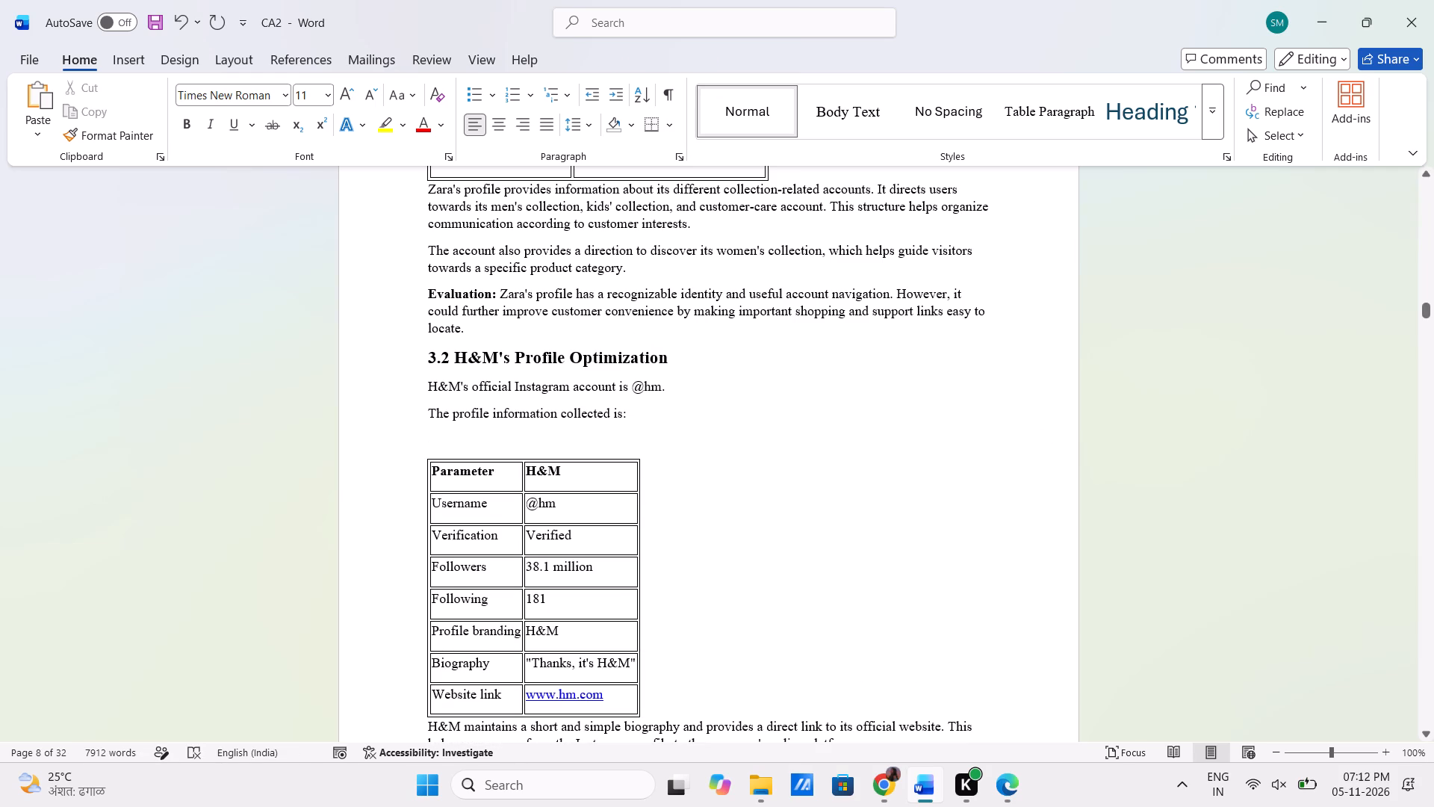
{"action": "left_click", "coordinate": [431, 442]}
{"action": "left_click", "coordinate": [465, 446]}
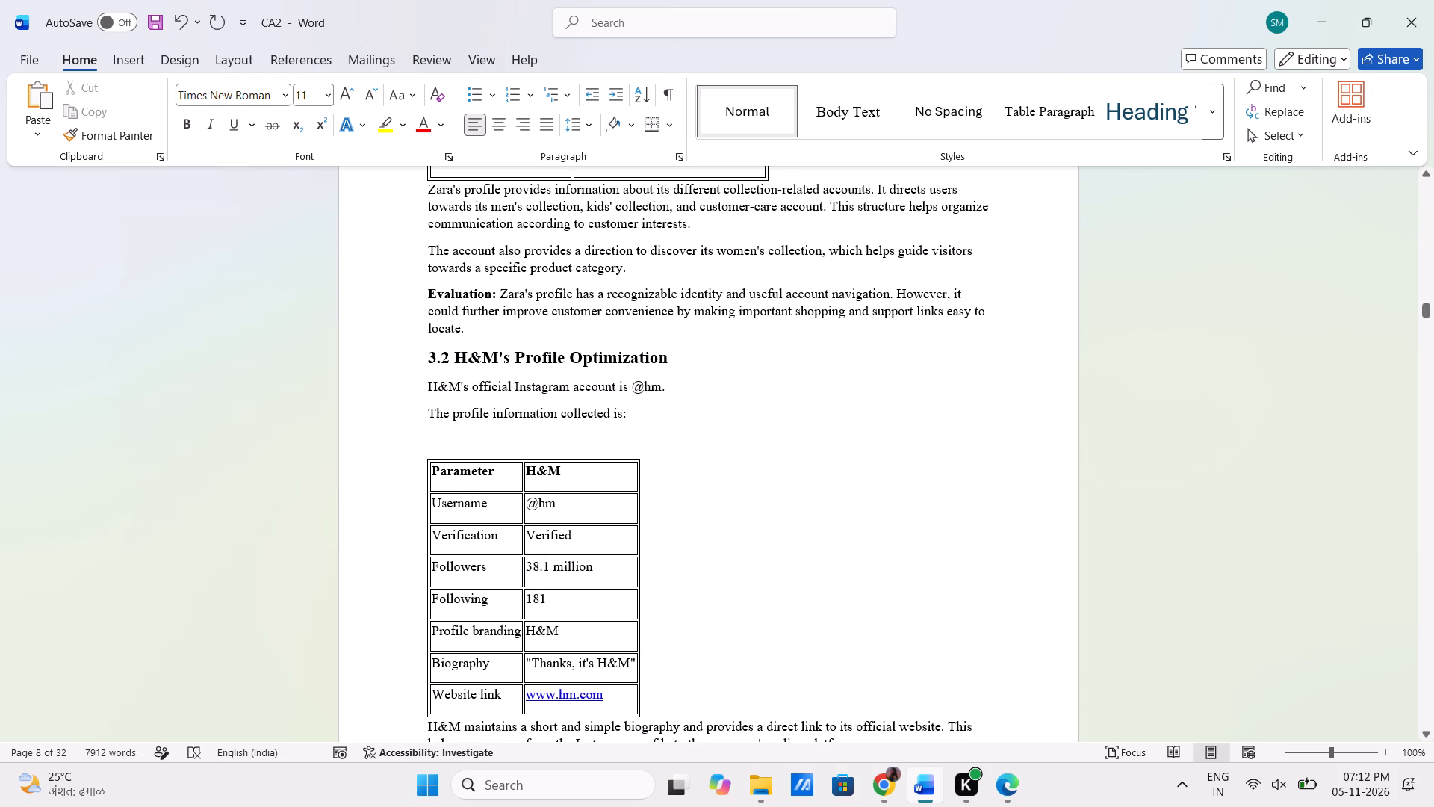
{"action": "right_click", "coordinate": [435, 439]}
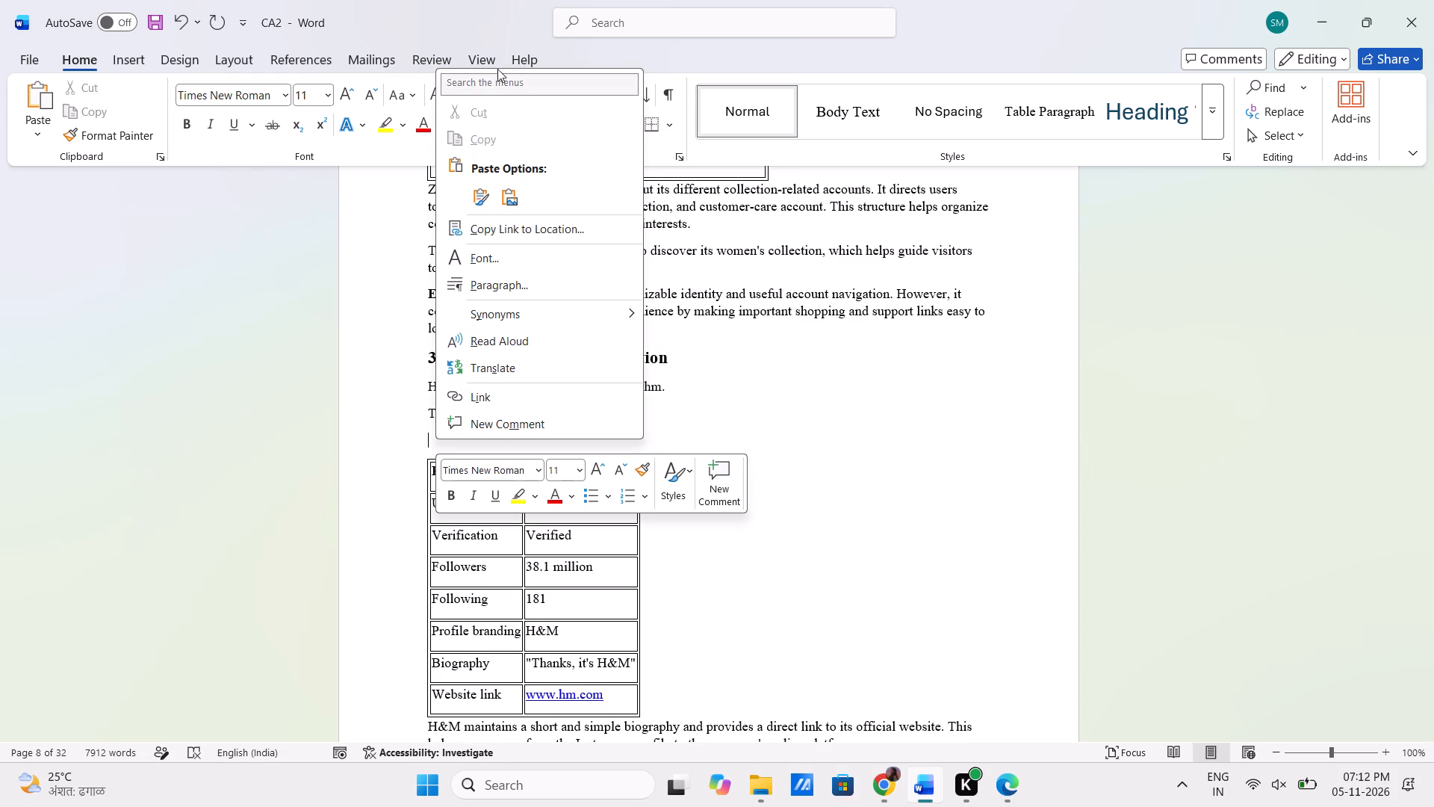
{"action": "left_click", "coordinate": [494, 75]}
{"action": "type", "text": "PIC"}
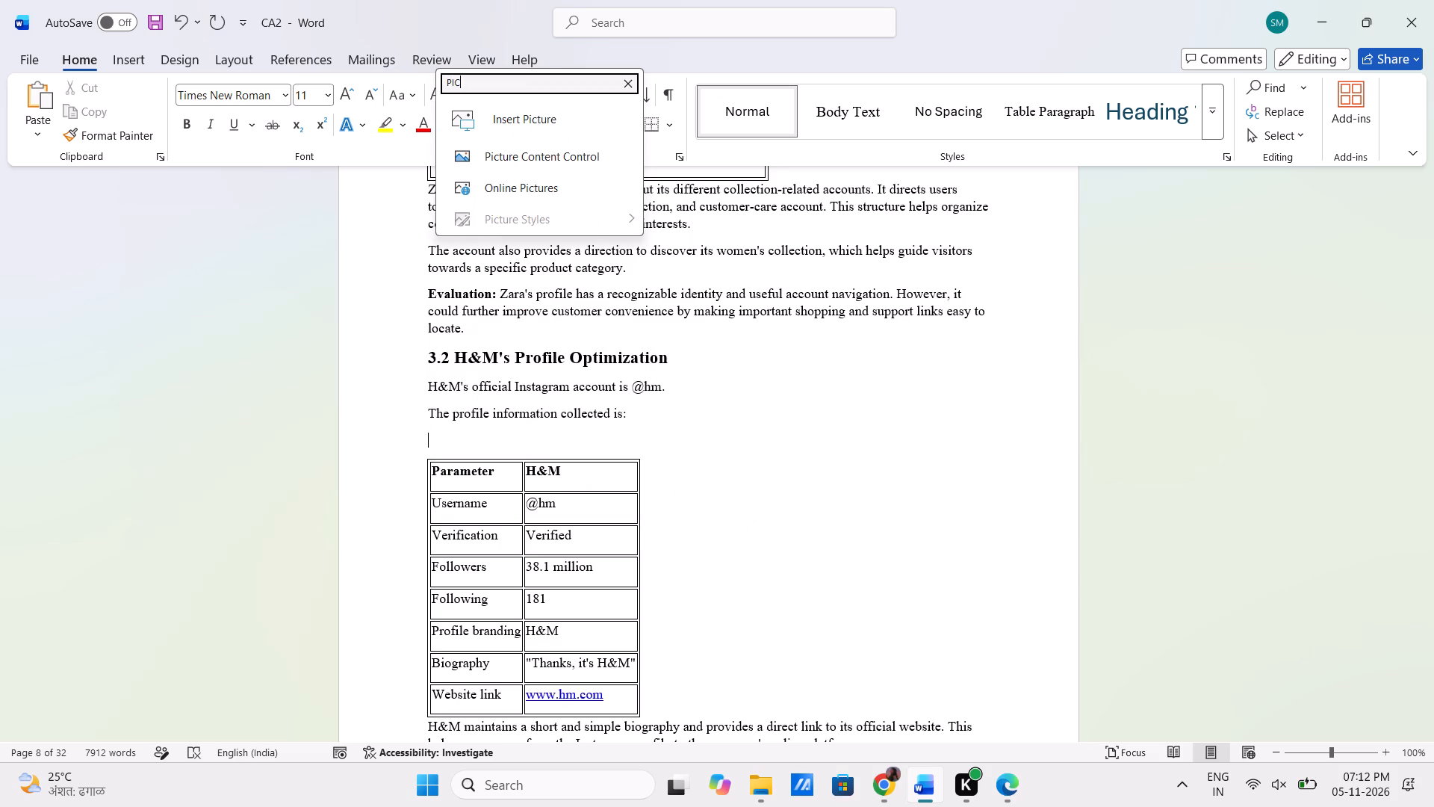
{"action": "left_click", "coordinate": [511, 121]}
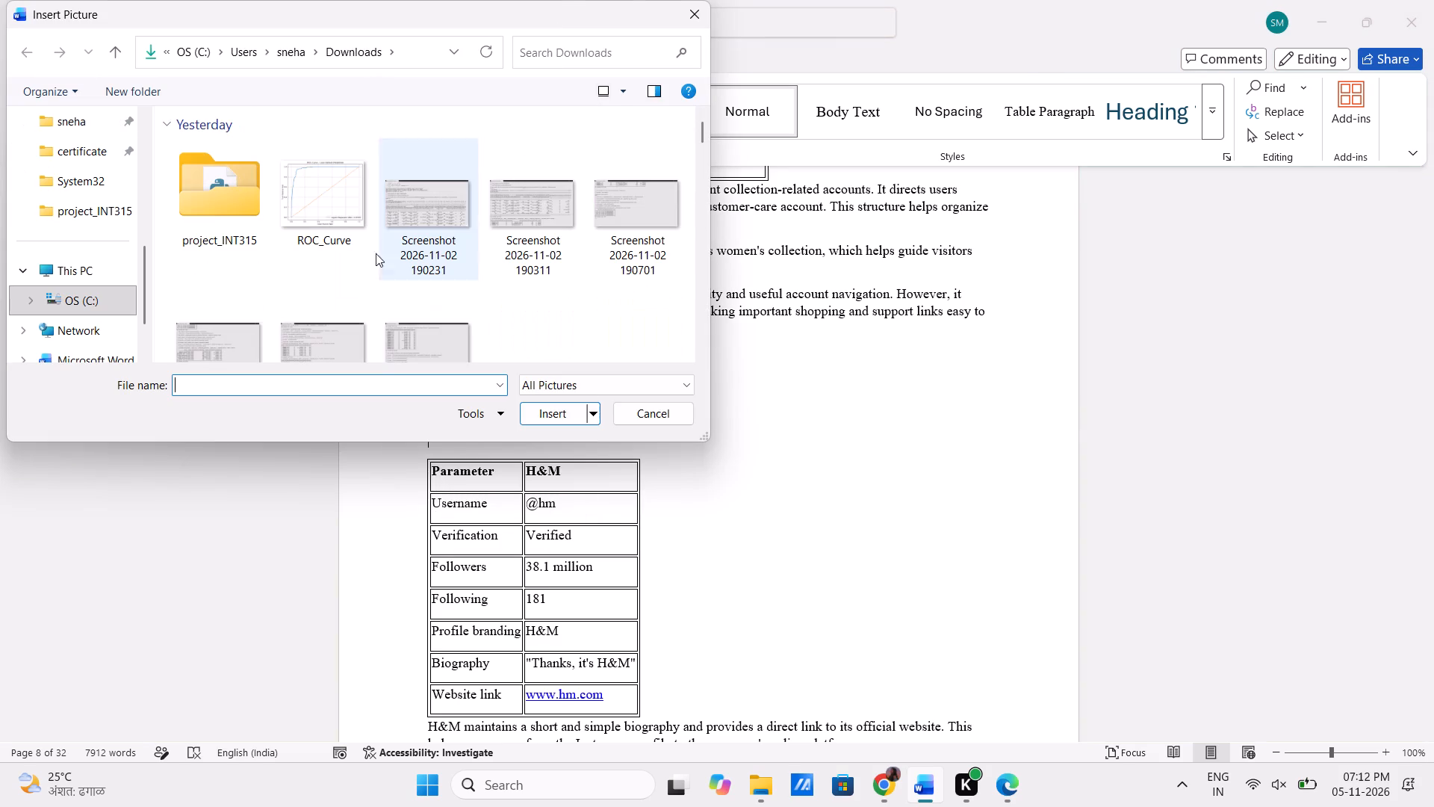
Insert the H&M Instagram profile screenshot from the Gallery pictures above the H&M table in section 3.2.
{"action": "scroll", "coordinate": [119, 179], "scroll_direction": "up", "scroll_amount": 1}
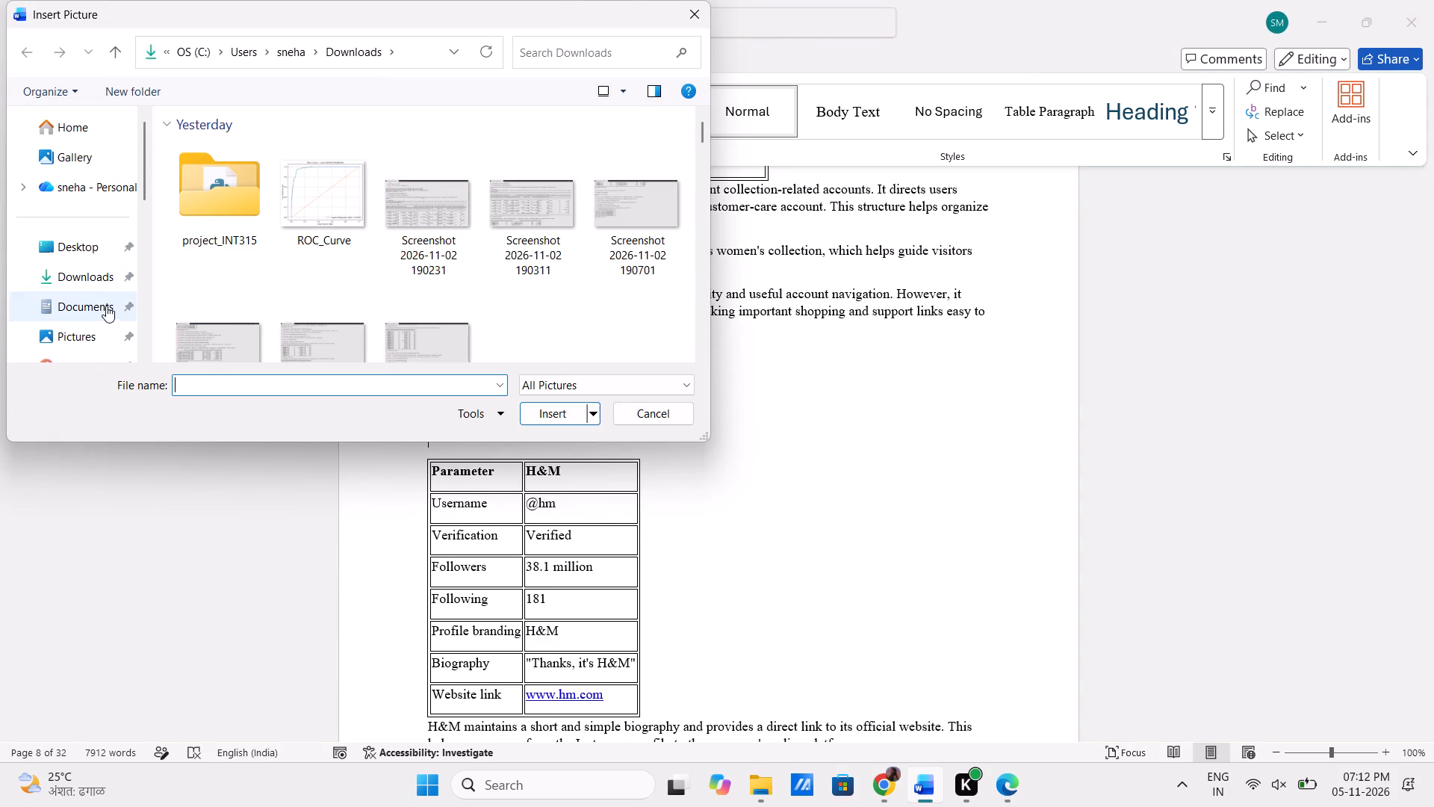
{"action": "scroll", "coordinate": [95, 341], "scroll_direction": "down", "scroll_amount": 1}
{"action": "left_click", "coordinate": [94, 328]}
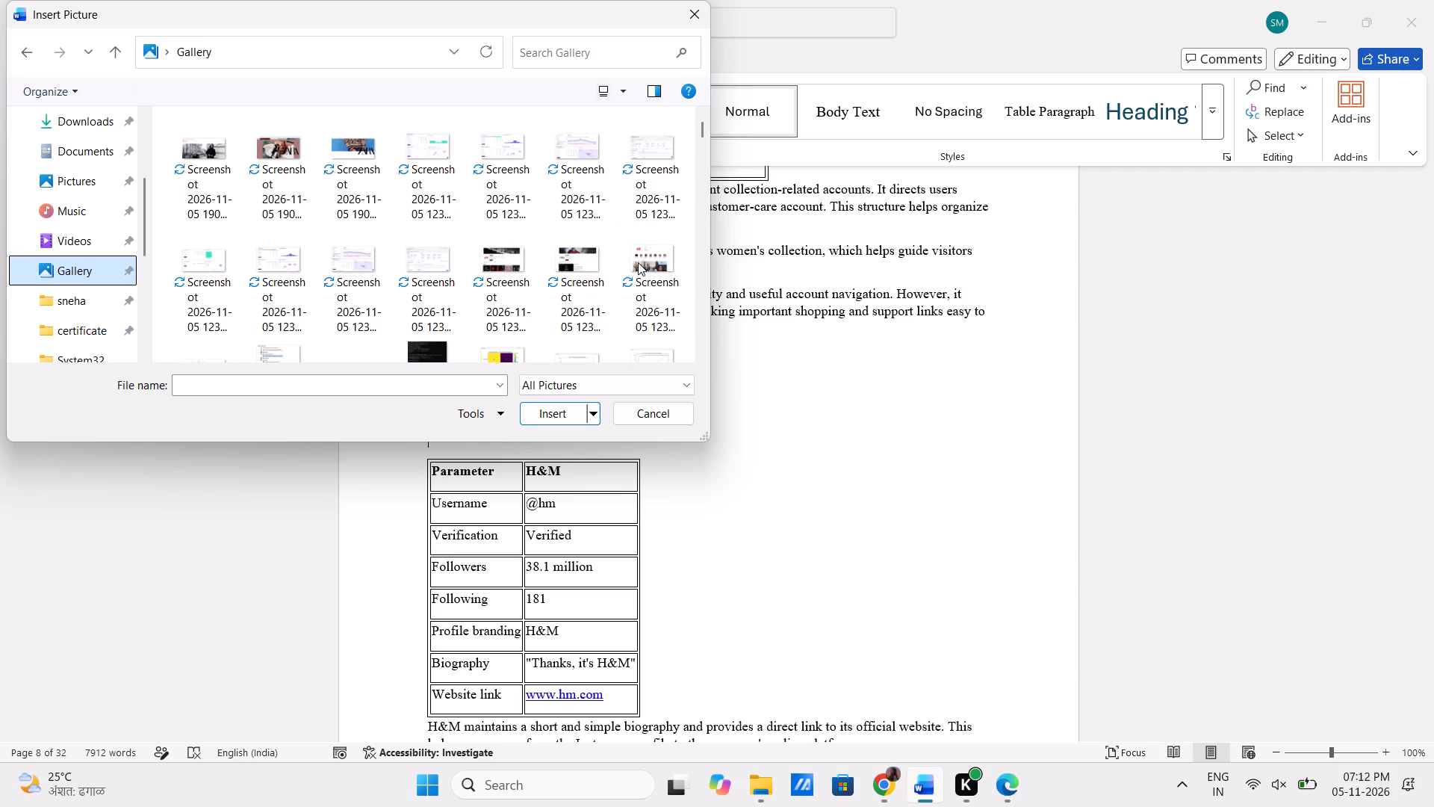
{"action": "left_click", "coordinate": [645, 262]}
{"action": "left_click", "coordinate": [559, 418]}
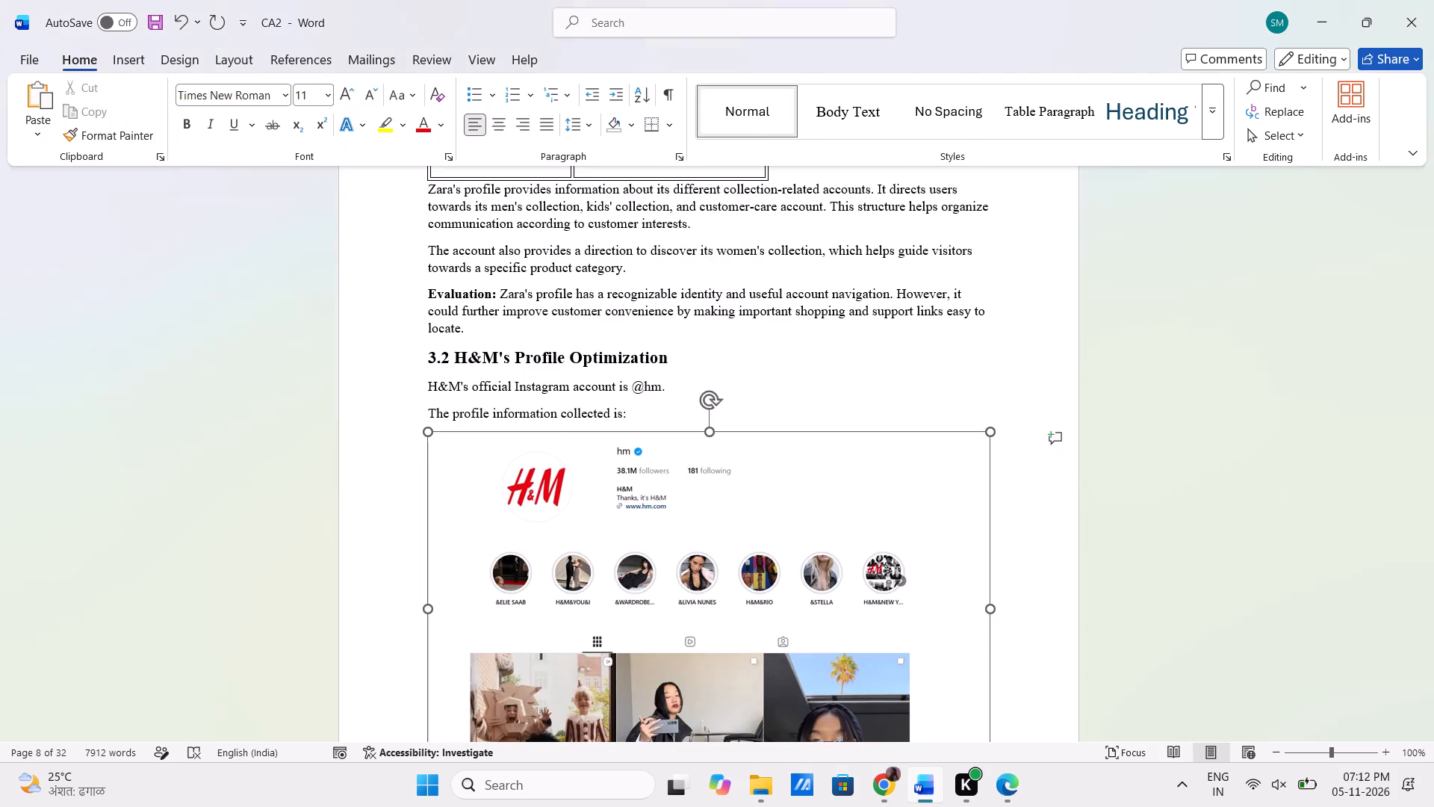
Resize the H&M profile screenshot to about 7.35 cm high and 14.14 cm wide.
{"action": "scroll", "coordinate": [685, 445], "scroll_direction": "down", "scroll_amount": 1}
{"action": "left_click_drag", "start_coordinate": [991, 543], "coordinate": [841, 379]}
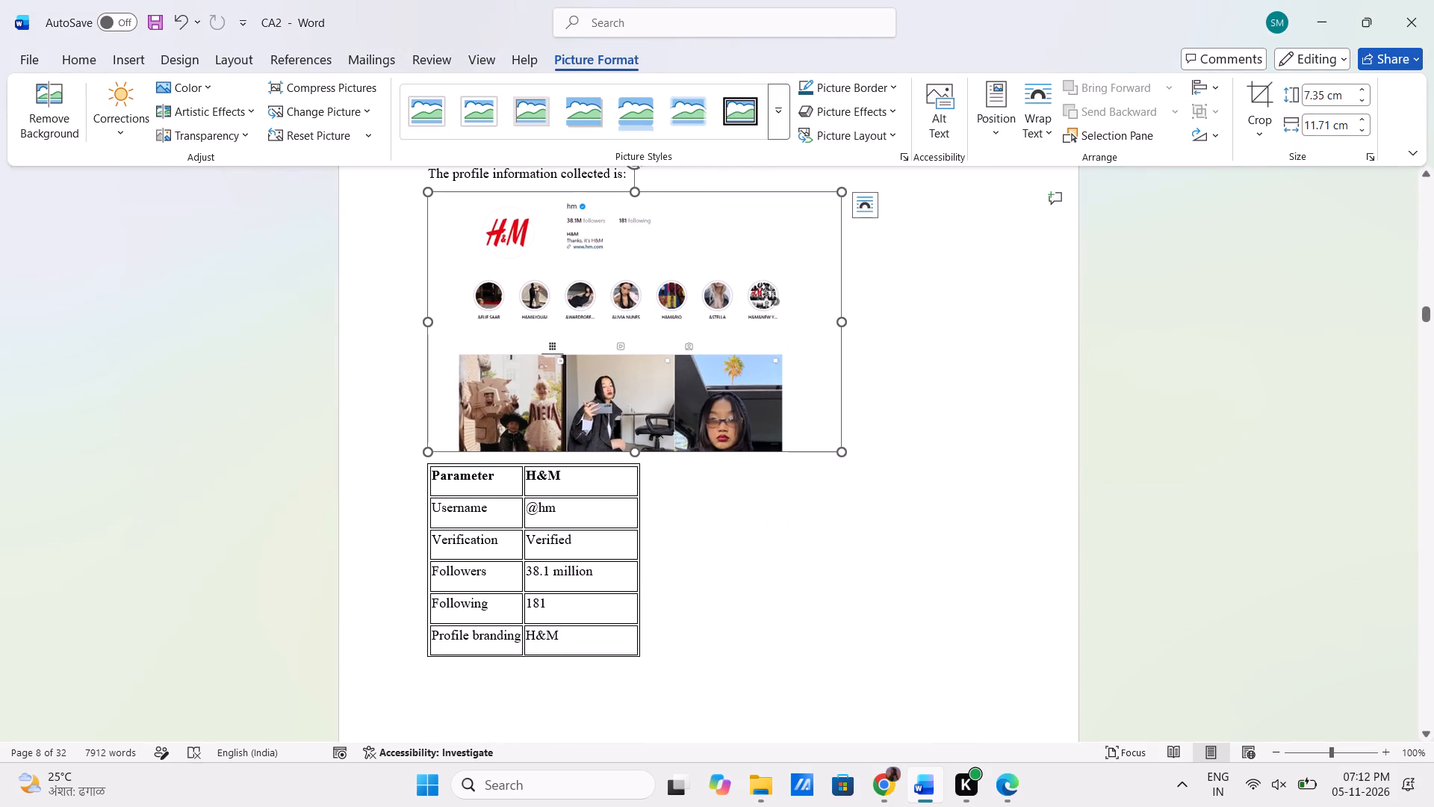
{"action": "left_click_drag", "start_coordinate": [842, 320], "coordinate": [927, 330]}
Change the font size of the "3.3 Comparative Profile Evaluation" heading.
{"action": "scroll", "coordinate": [903, 470], "scroll_direction": "down", "scroll_amount": 1}
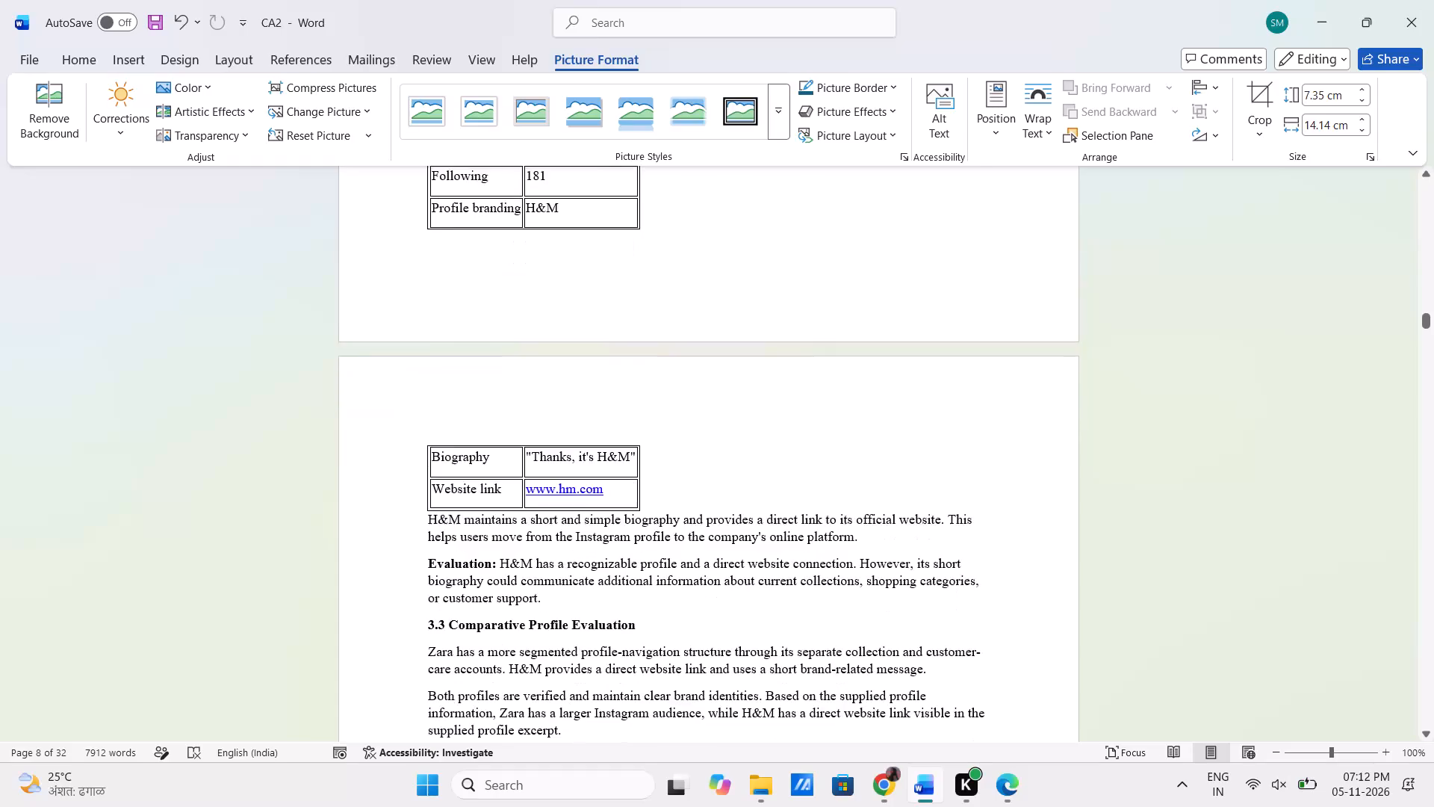
{"action": "scroll", "coordinate": [903, 470], "scroll_direction": "down", "scroll_amount": 1}
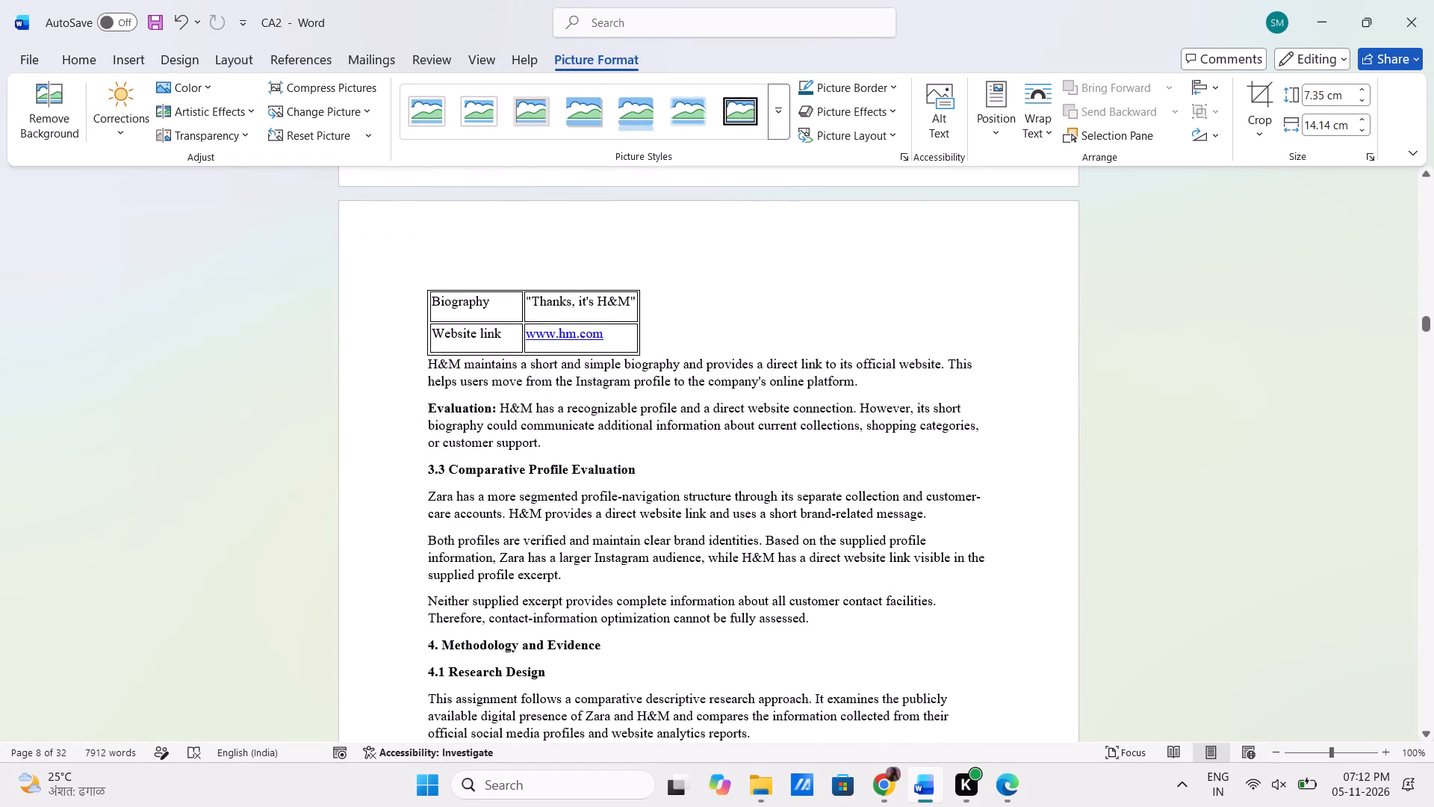
{"action": "left_click_drag", "start_coordinate": [427, 468], "coordinate": [642, 463]}
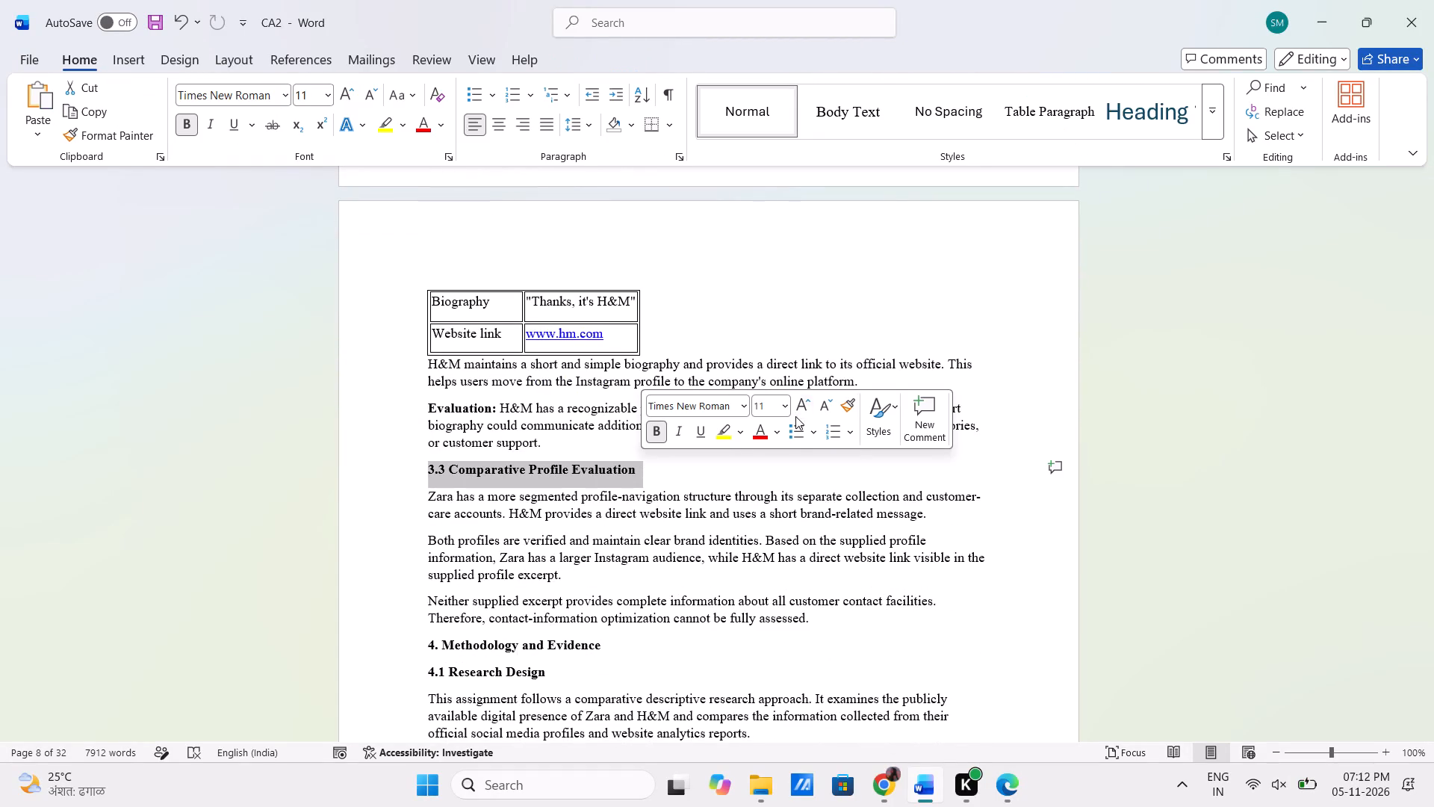
{"action": "left_click", "coordinate": [783, 406]}
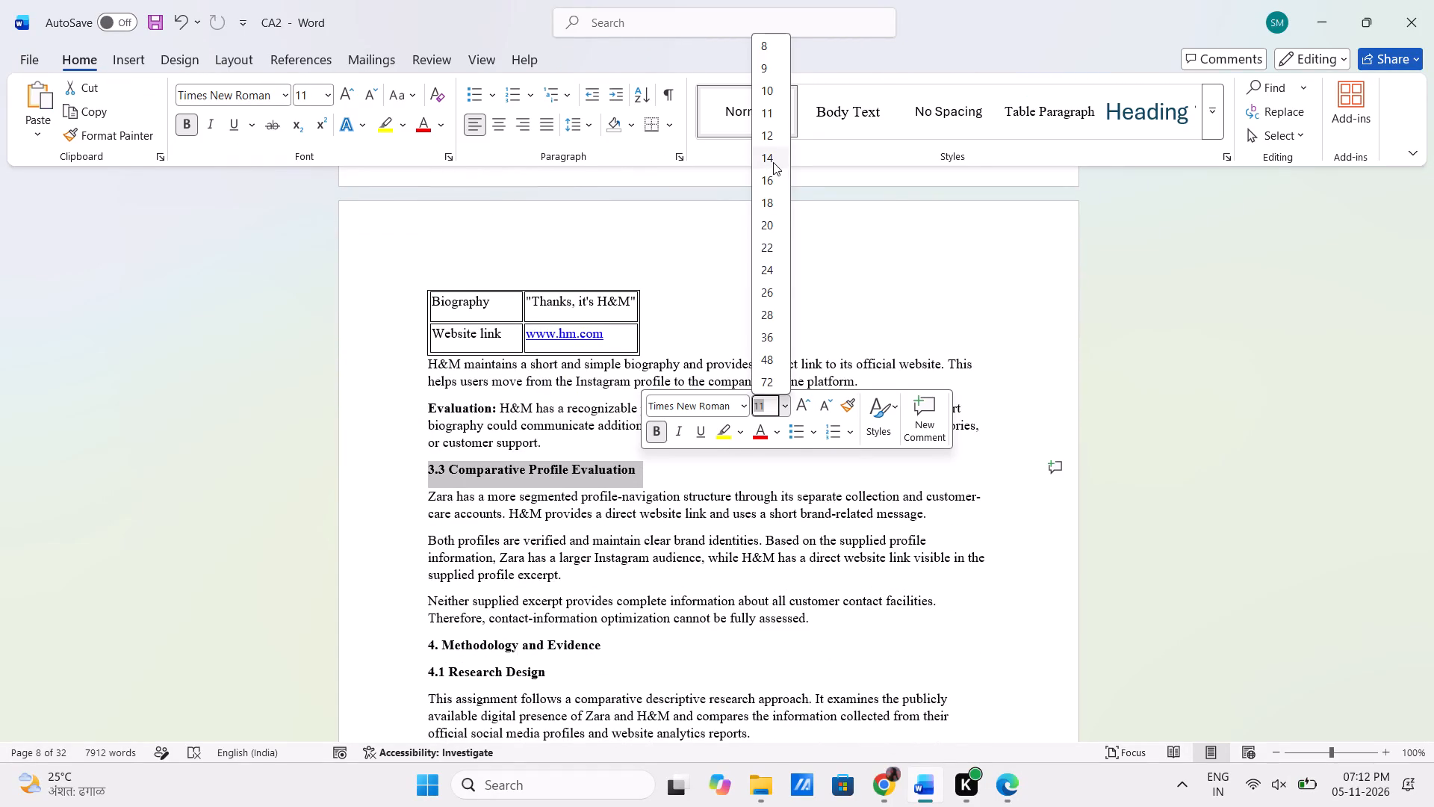
Set the heading "3.3 Comparative Profile Evaluation" to font size 14.
{"action": "left_click", "coordinate": [773, 162]}
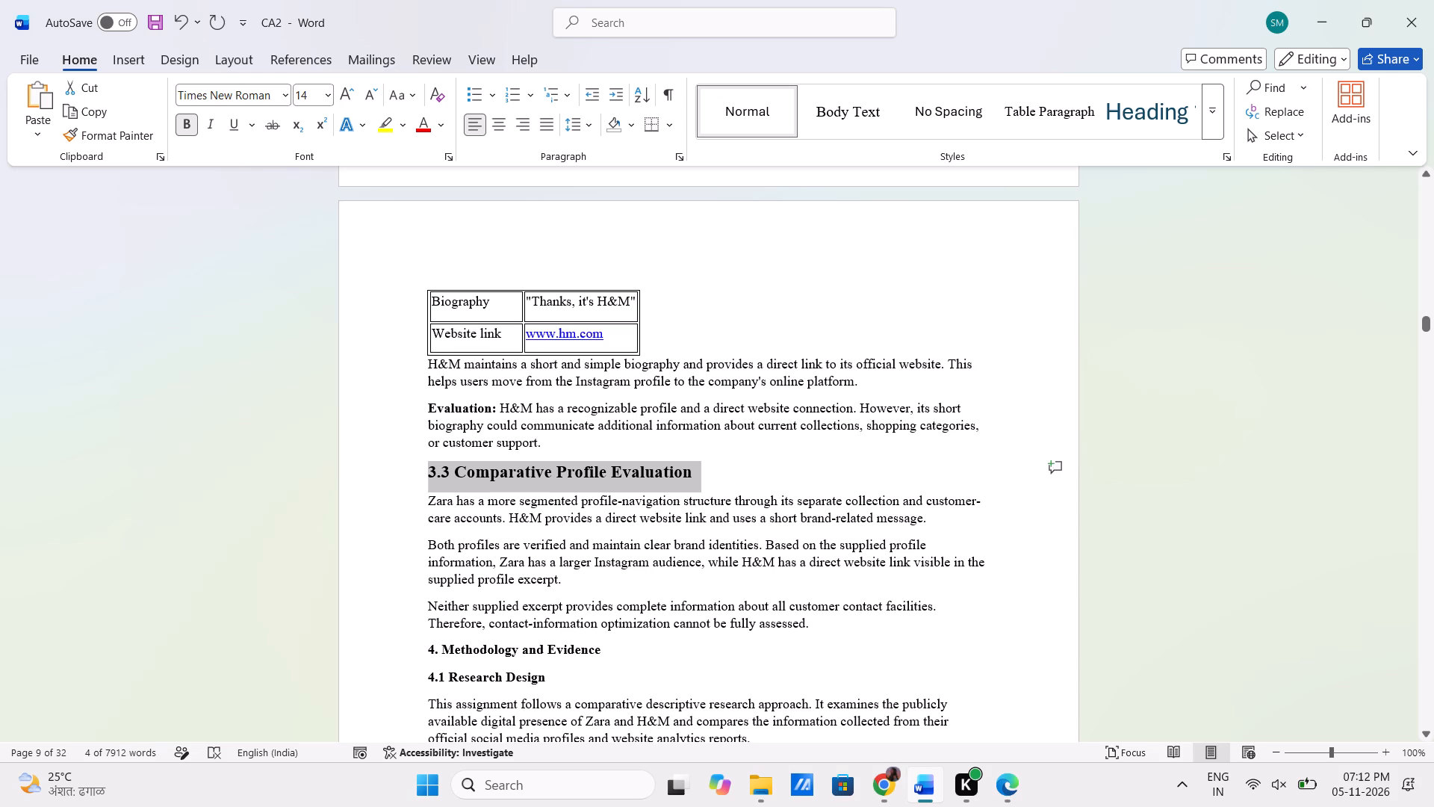
Set the headings "4. Methodology and Evidence" and "4.1 Research Design" to font size 14.
{"action": "left_click_drag", "start_coordinate": [427, 646], "coordinate": [550, 684]}
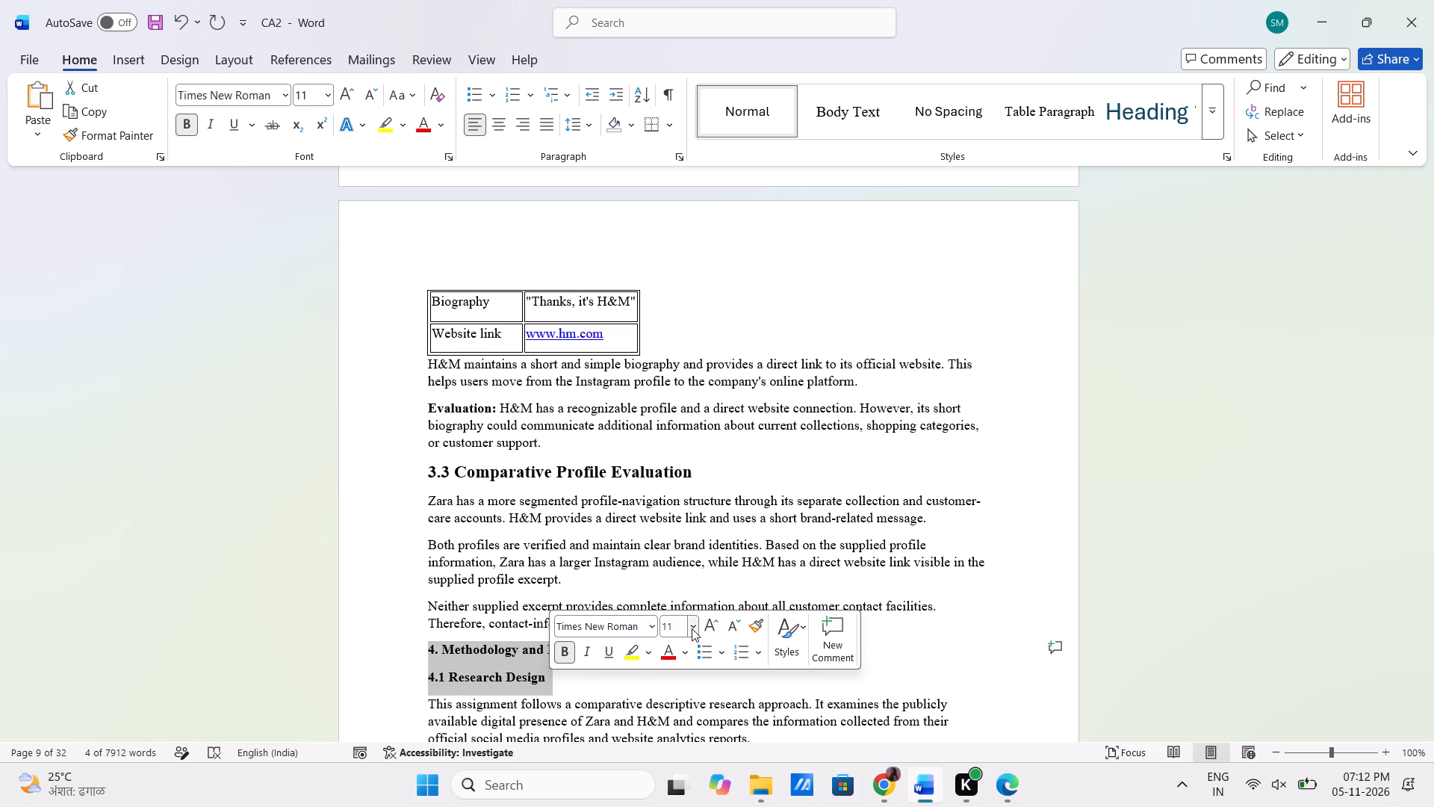
{"action": "left_click", "coordinate": [692, 628]}
{"action": "left_click", "coordinate": [674, 373]}
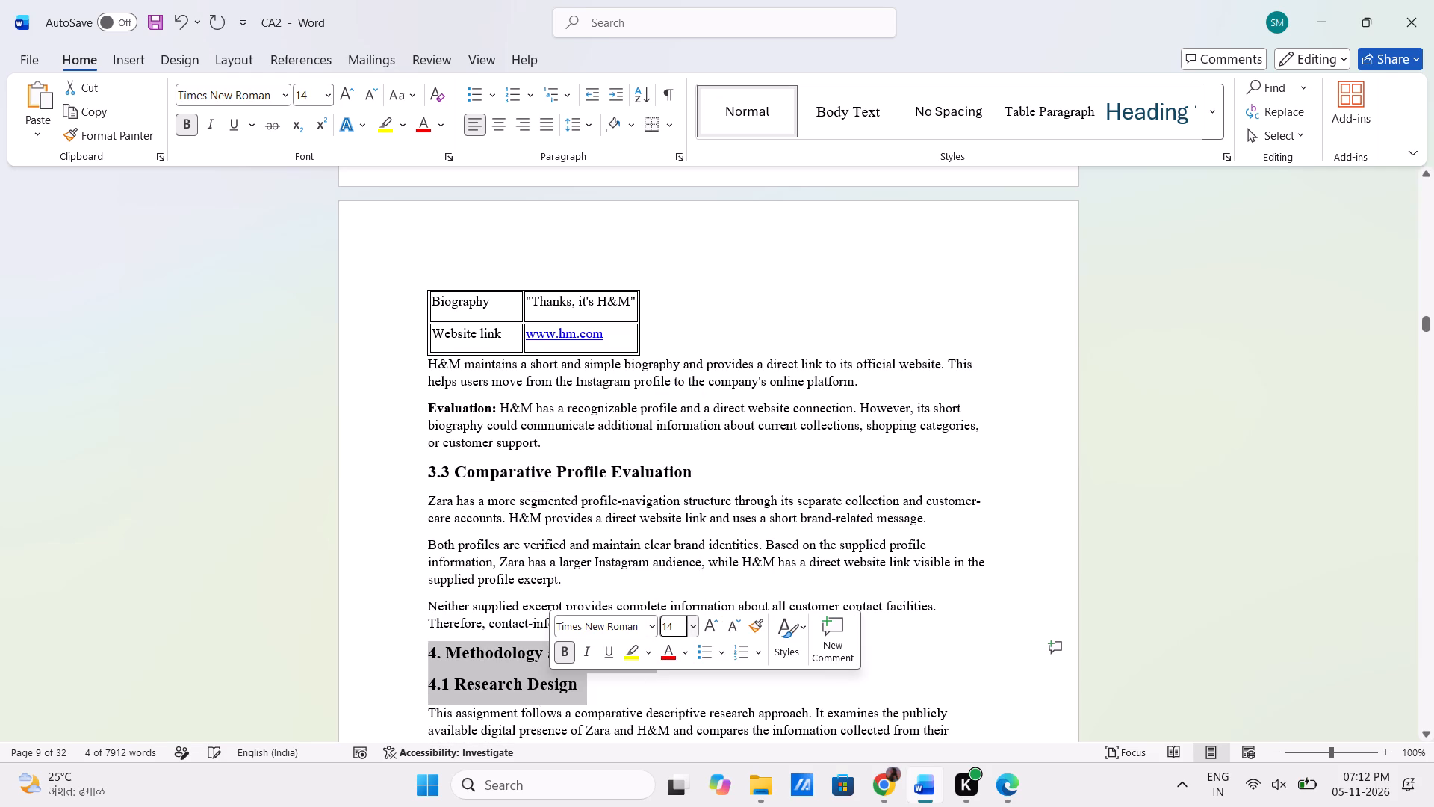
{"action": "left_click", "coordinate": [682, 465]}
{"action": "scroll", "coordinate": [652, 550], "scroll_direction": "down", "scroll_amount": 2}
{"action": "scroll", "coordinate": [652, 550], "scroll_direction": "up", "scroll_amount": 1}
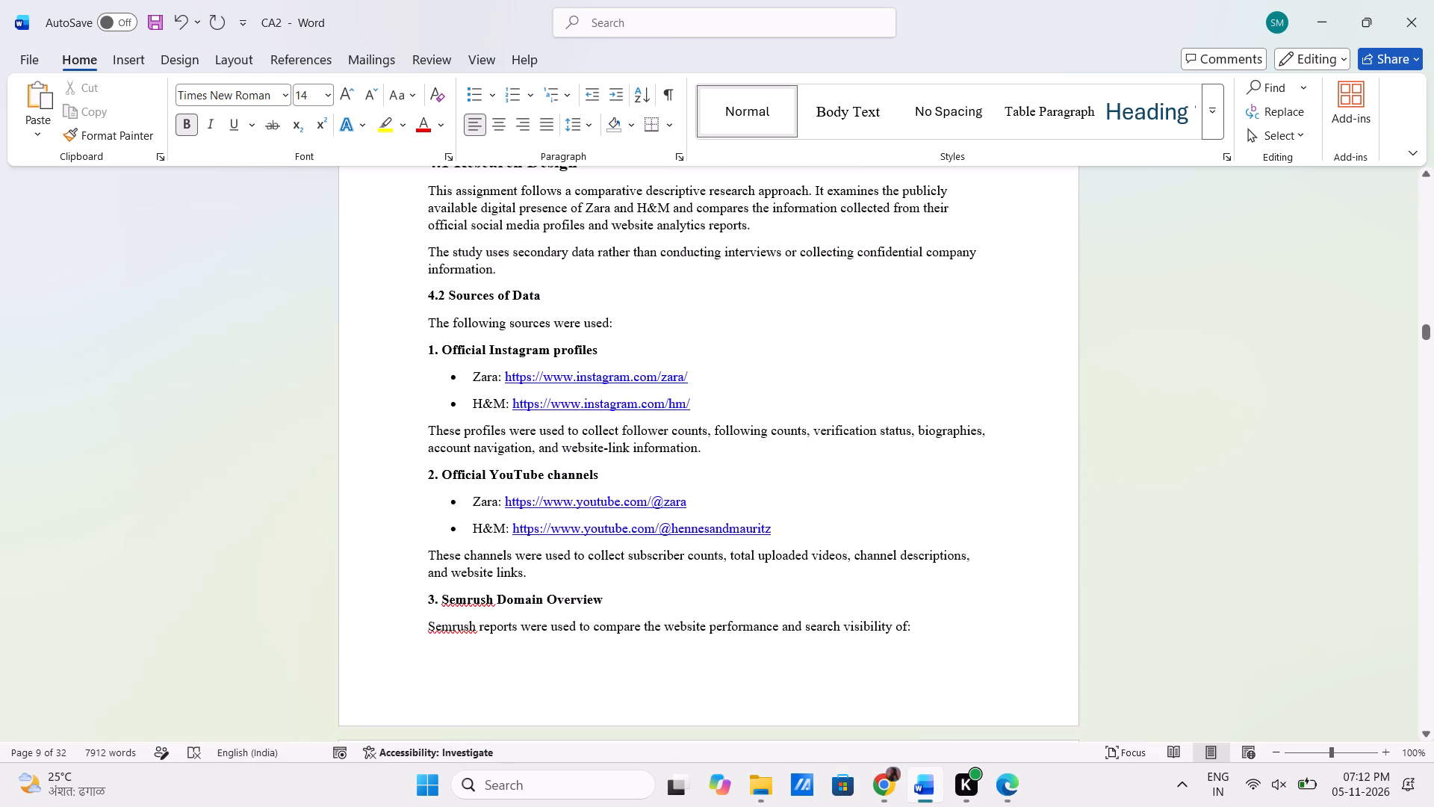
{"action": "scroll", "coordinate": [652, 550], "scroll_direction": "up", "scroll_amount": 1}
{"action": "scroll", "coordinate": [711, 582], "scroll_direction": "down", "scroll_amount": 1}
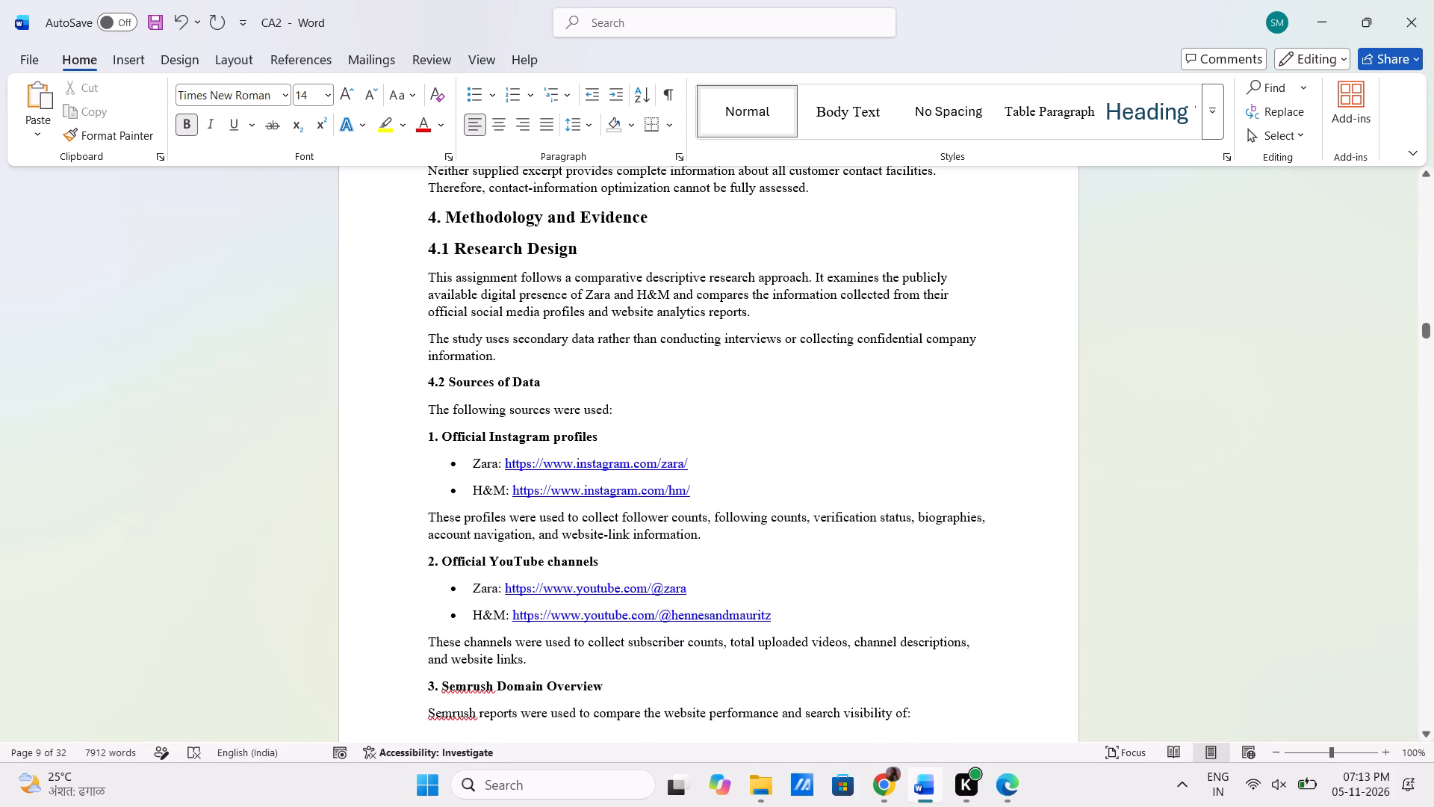
Set the heading "3. Semrush Domain Overview" in section 4.2 to font size 14.
{"action": "scroll", "coordinate": [711, 582], "scroll_direction": "down", "scroll_amount": 2}
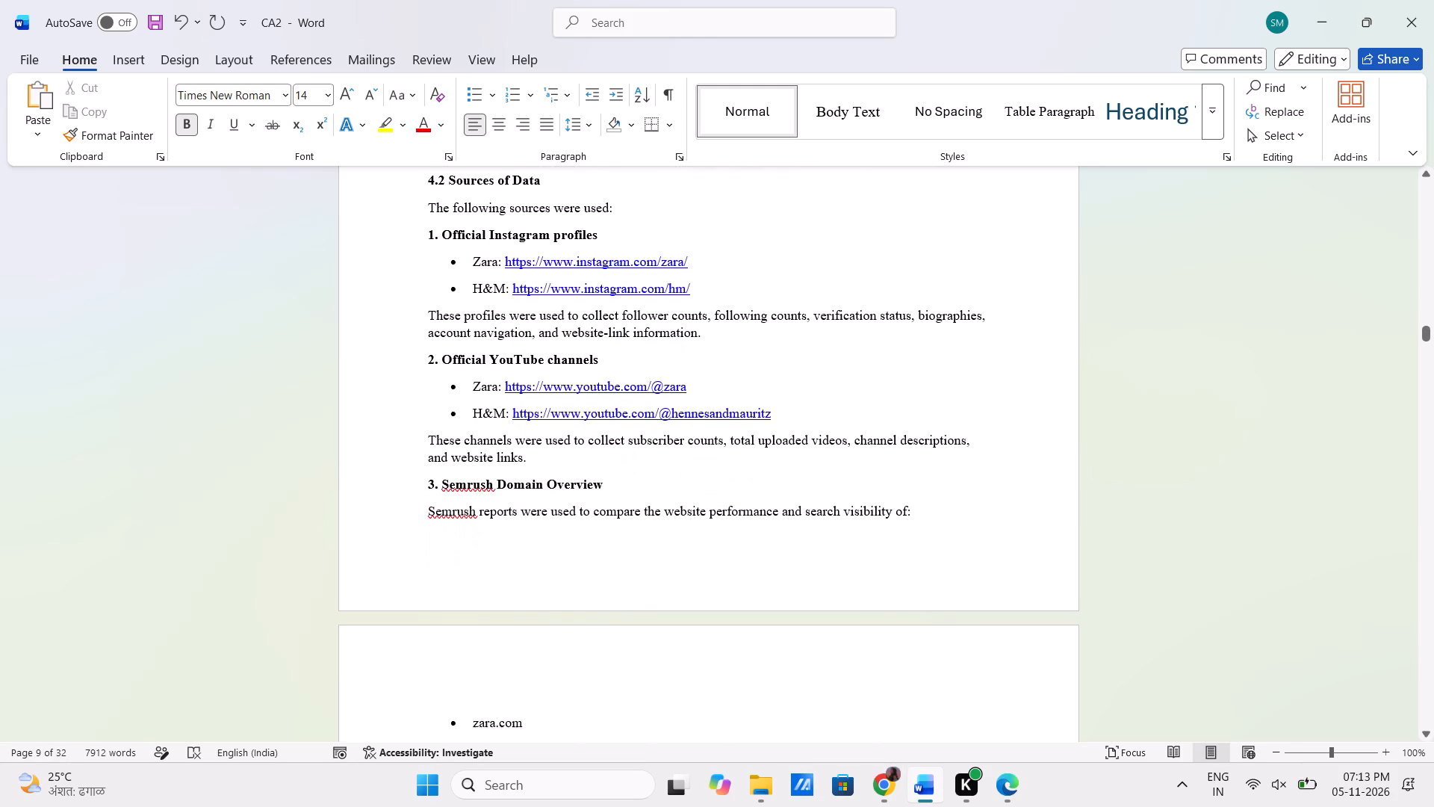
{"action": "left_click_drag", "start_coordinate": [426, 465], "coordinate": [594, 471]}
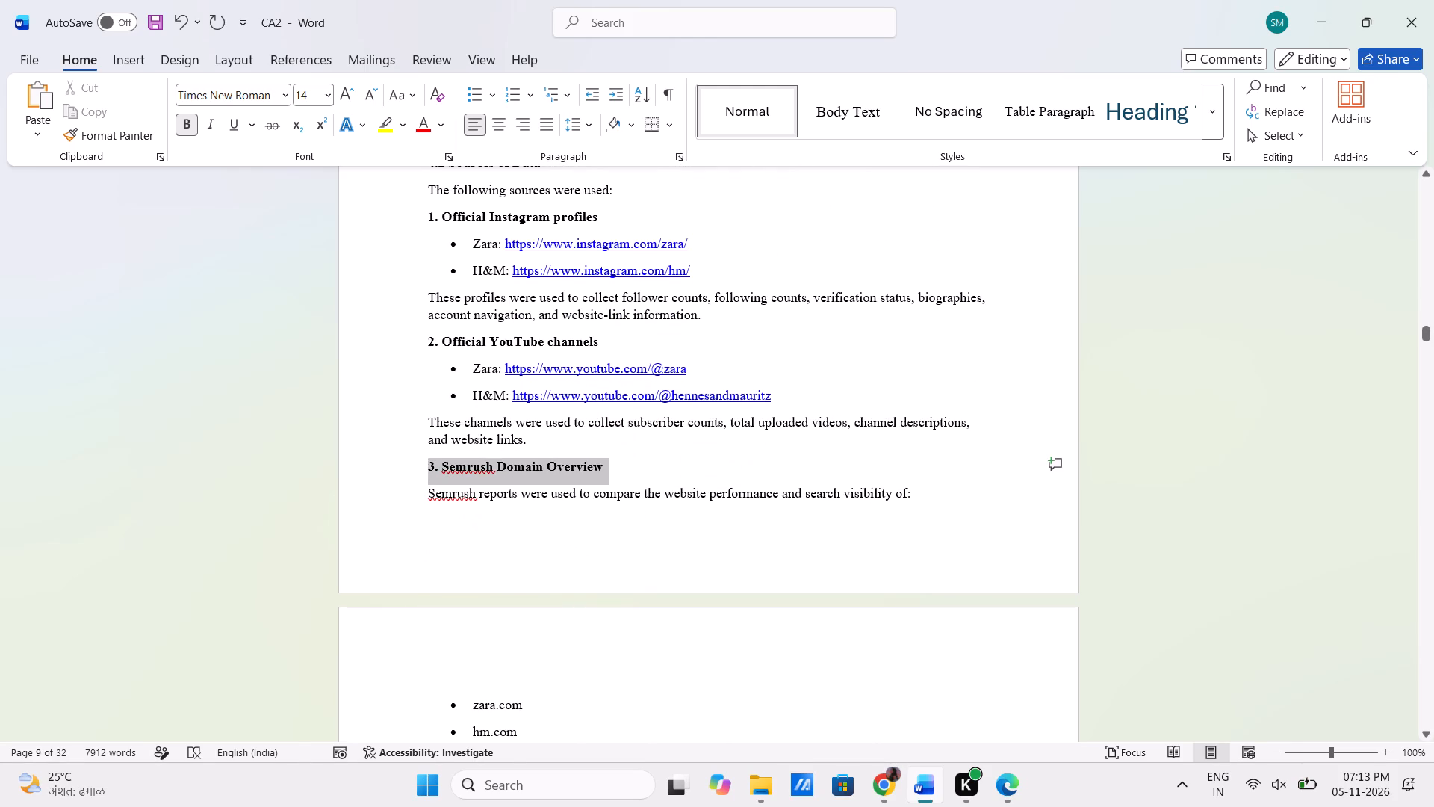
{"action": "left_click_drag", "start_coordinate": [594, 471], "coordinate": [594, 471]}
{"action": "left_click", "coordinate": [739, 415]}
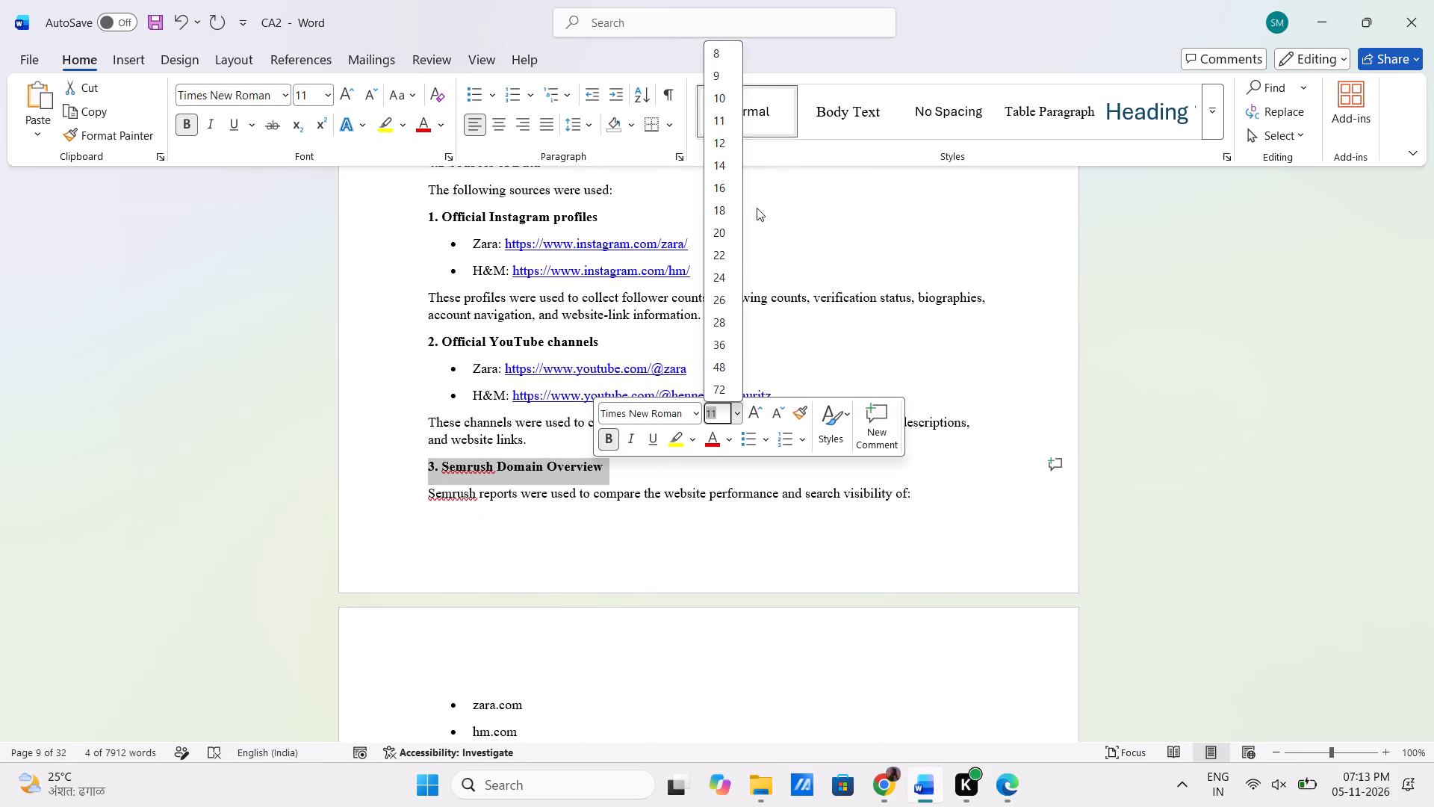
Set the heading "3. Semrush Domain Overview" in section 4.2 to font size 14.
{"action": "left_click", "coordinate": [730, 173]}
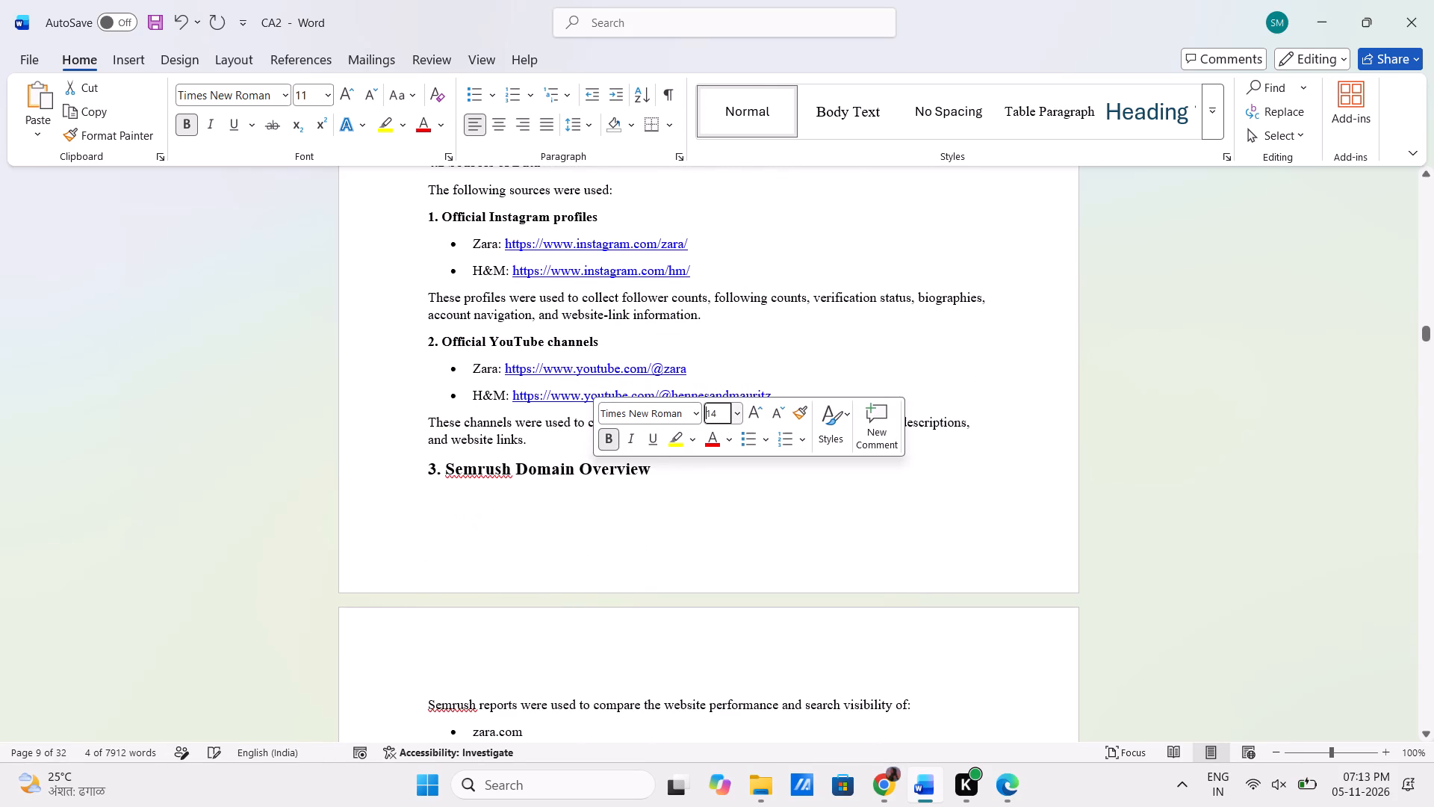
{"action": "left_click", "coordinate": [616, 537]}
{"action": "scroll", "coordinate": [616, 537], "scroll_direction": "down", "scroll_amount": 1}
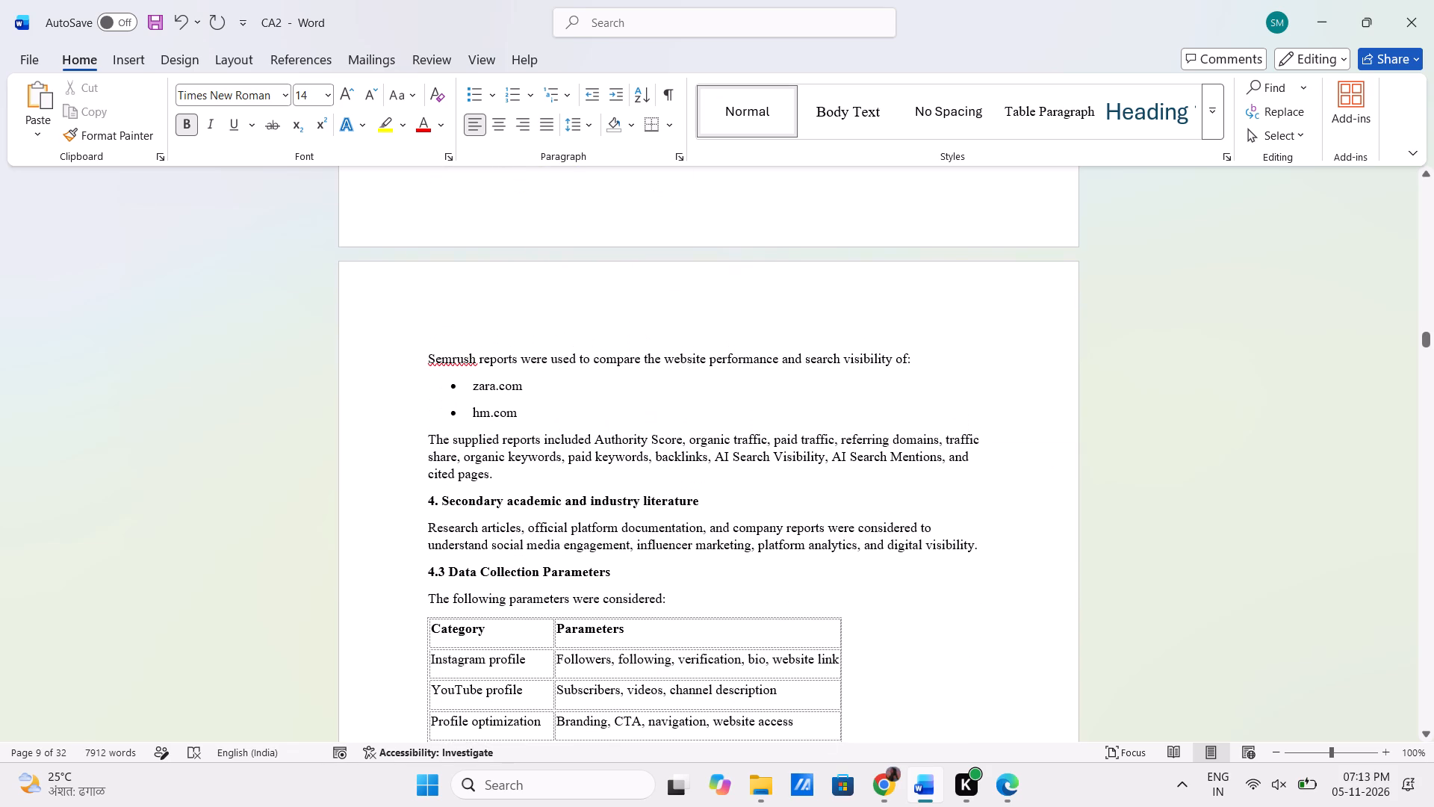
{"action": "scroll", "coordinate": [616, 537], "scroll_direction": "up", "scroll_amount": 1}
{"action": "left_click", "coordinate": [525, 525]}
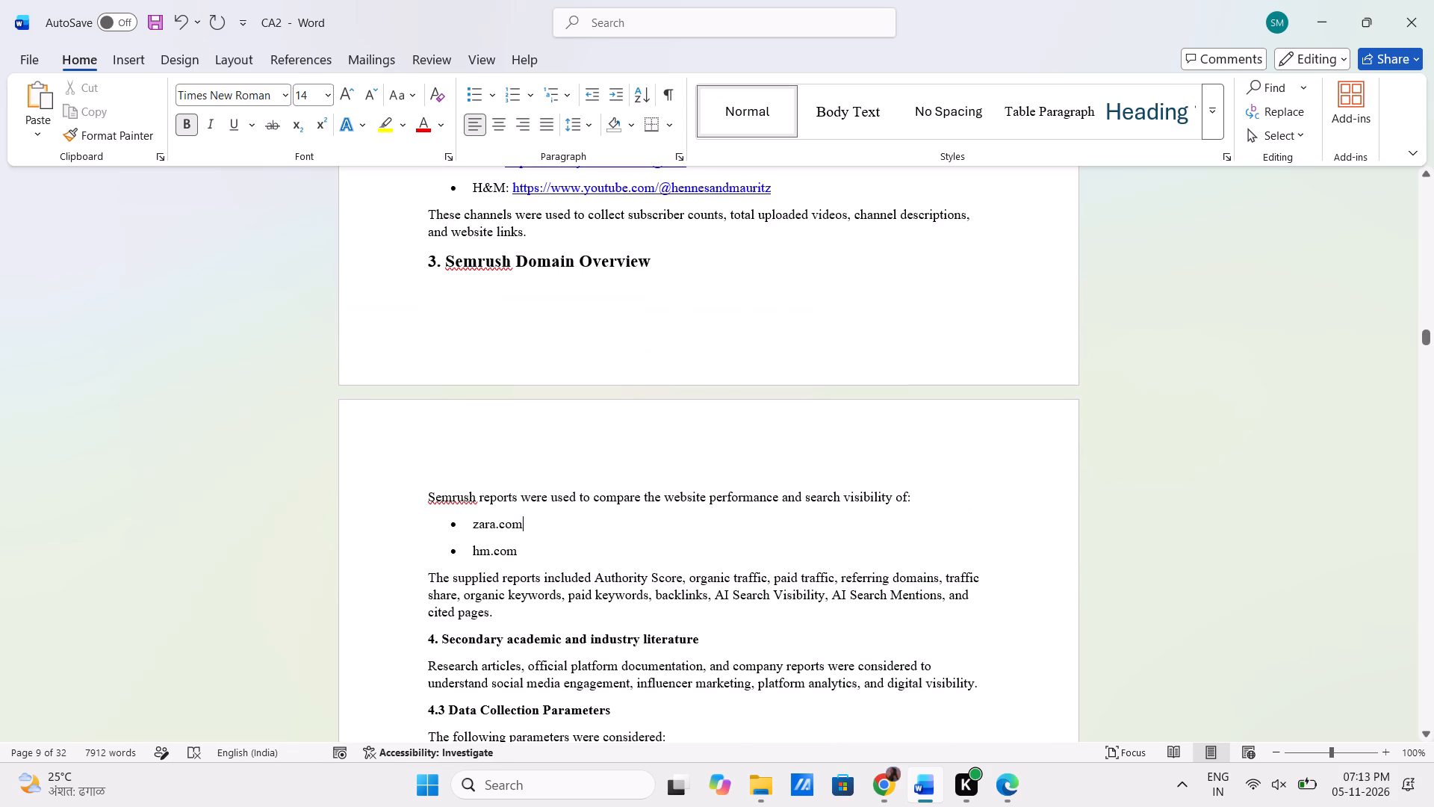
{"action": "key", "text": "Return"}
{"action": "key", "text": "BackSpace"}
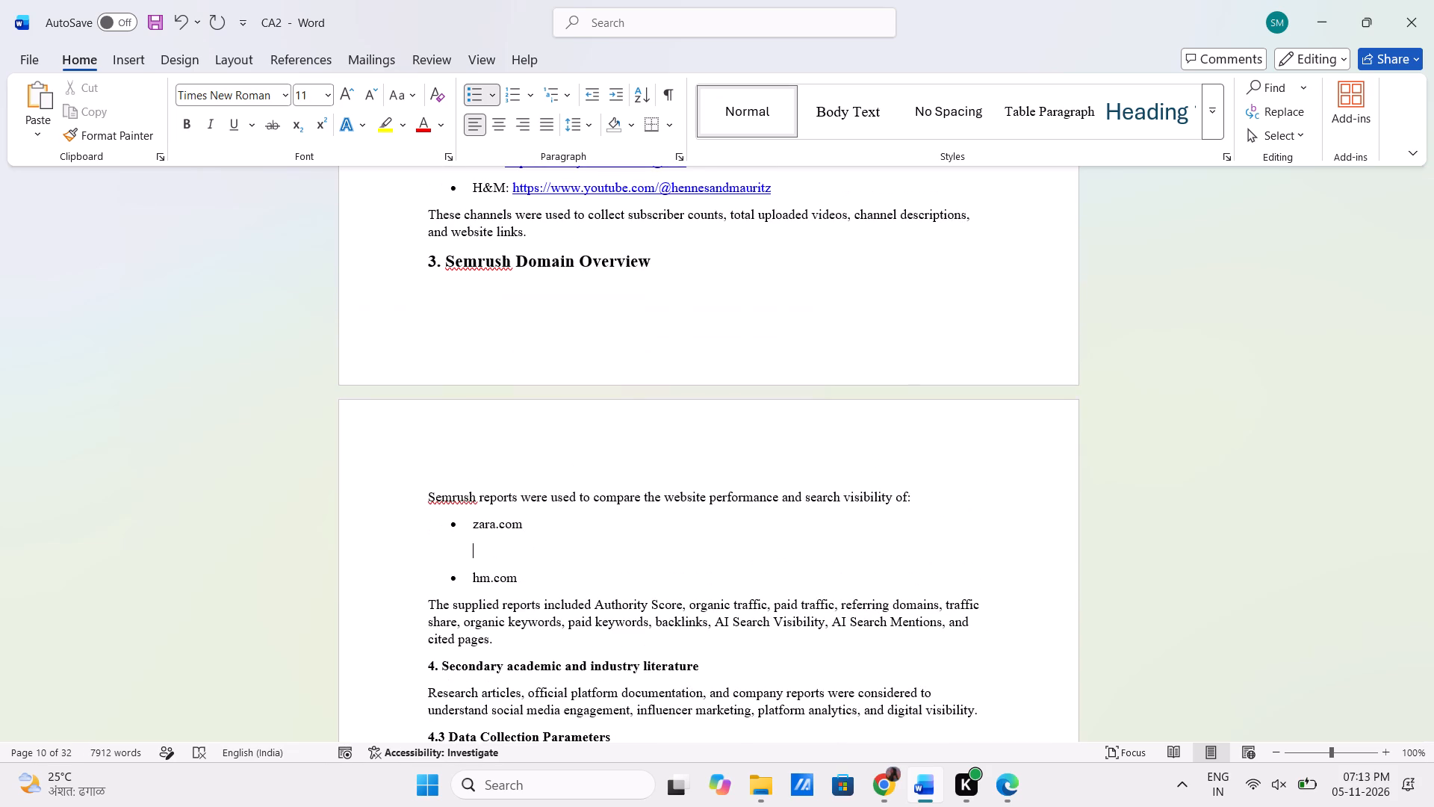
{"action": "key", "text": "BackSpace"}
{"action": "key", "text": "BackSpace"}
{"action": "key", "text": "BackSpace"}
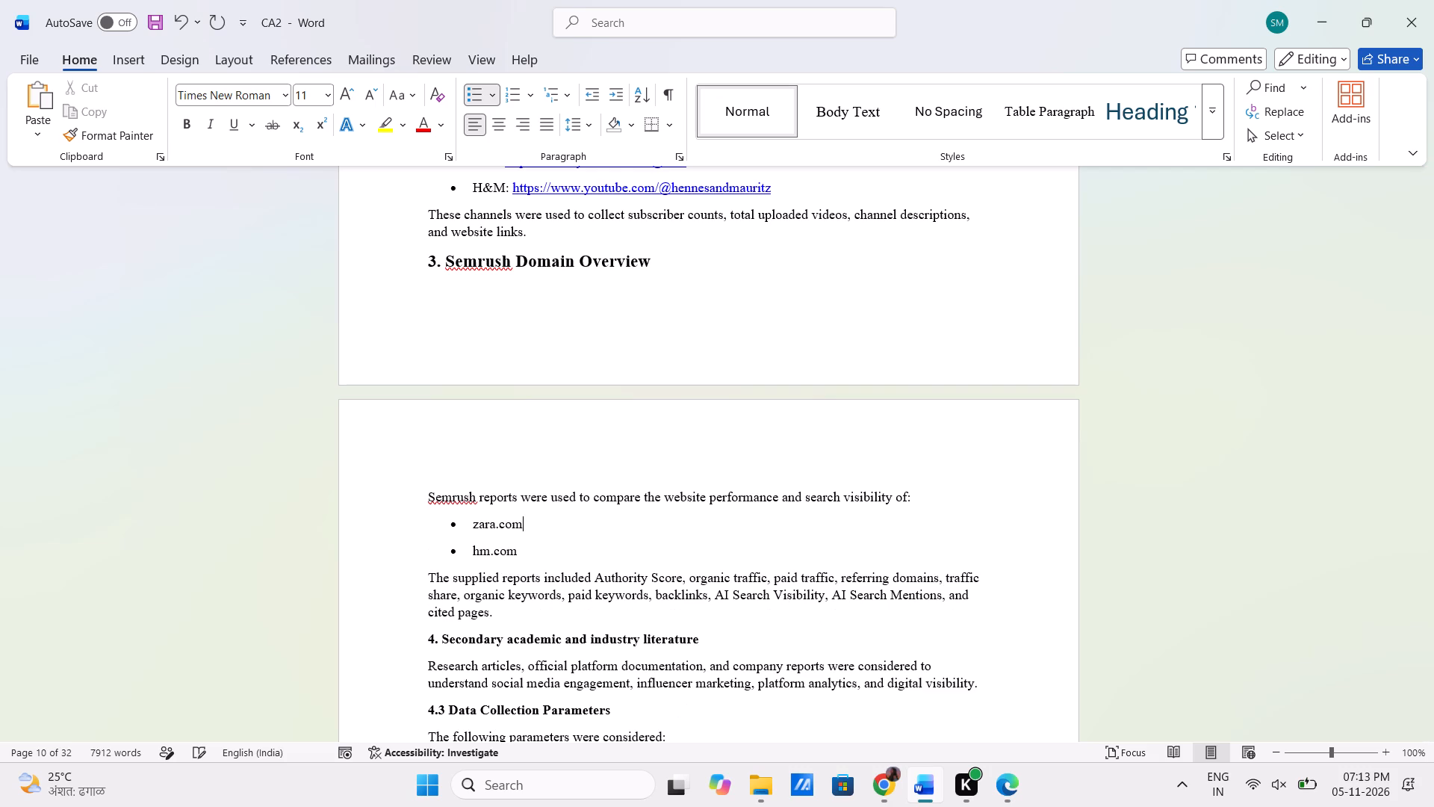
Look through the File Explorer Gallery for the Semrush screenshots and return to the end of the zara.com bullet in the Word report.
{"action": "scroll", "coordinate": [536, 577], "scroll_direction": "down", "scroll_amount": 1}
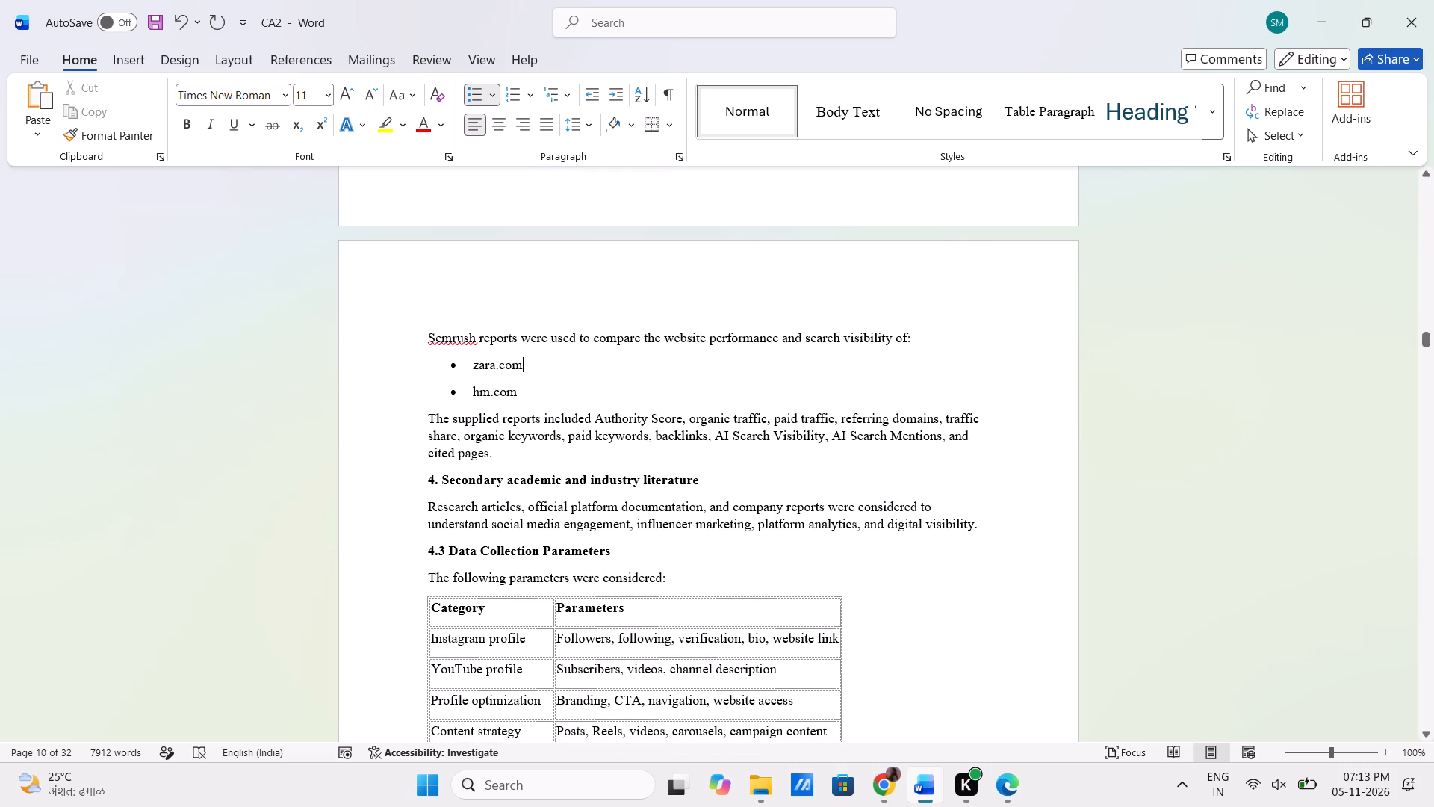
{"action": "scroll", "coordinate": [614, 458], "scroll_direction": "up", "scroll_amount": 1}
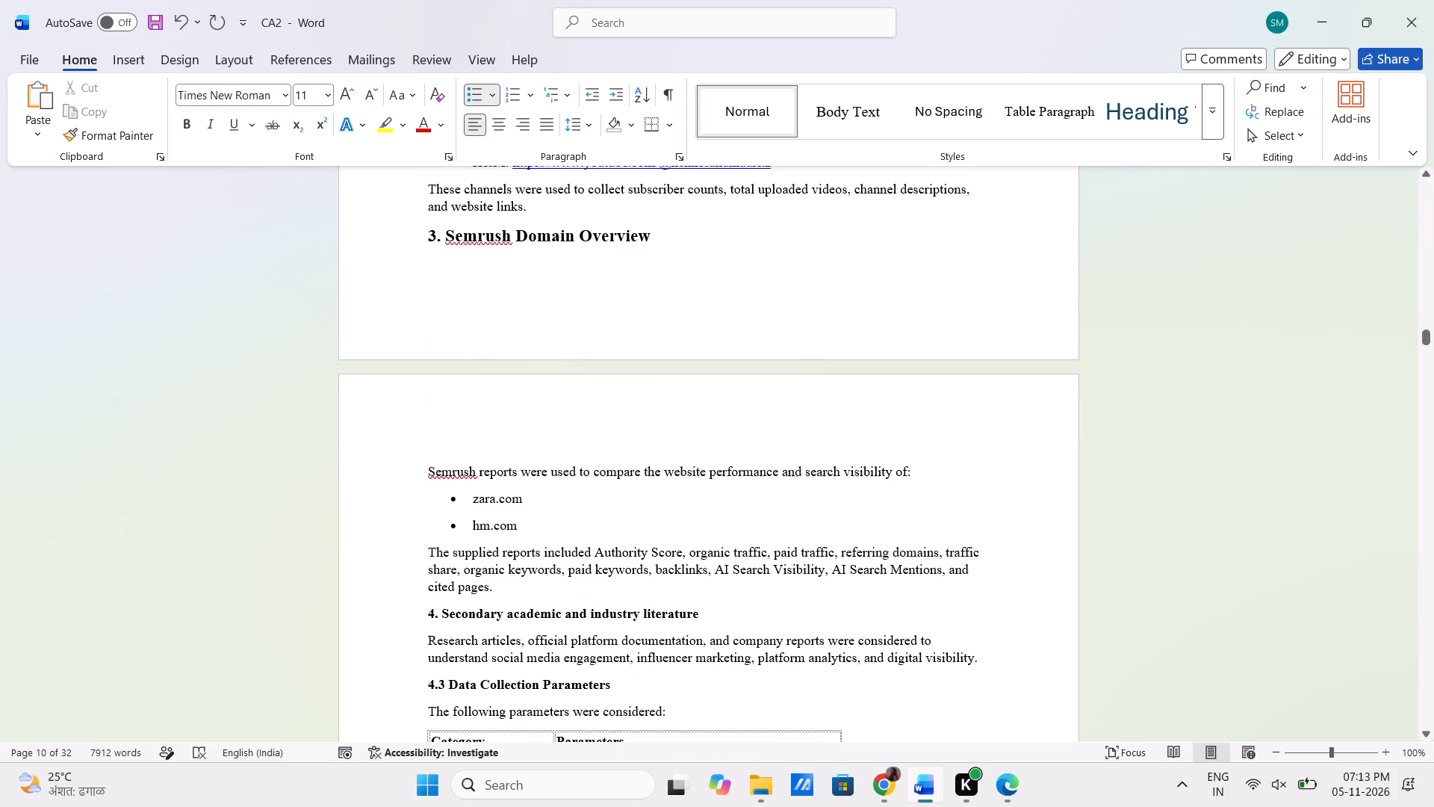
{"action": "scroll", "coordinate": [614, 458], "scroll_direction": "up", "scroll_amount": 1}
{"action": "left_click", "coordinate": [541, 500]}
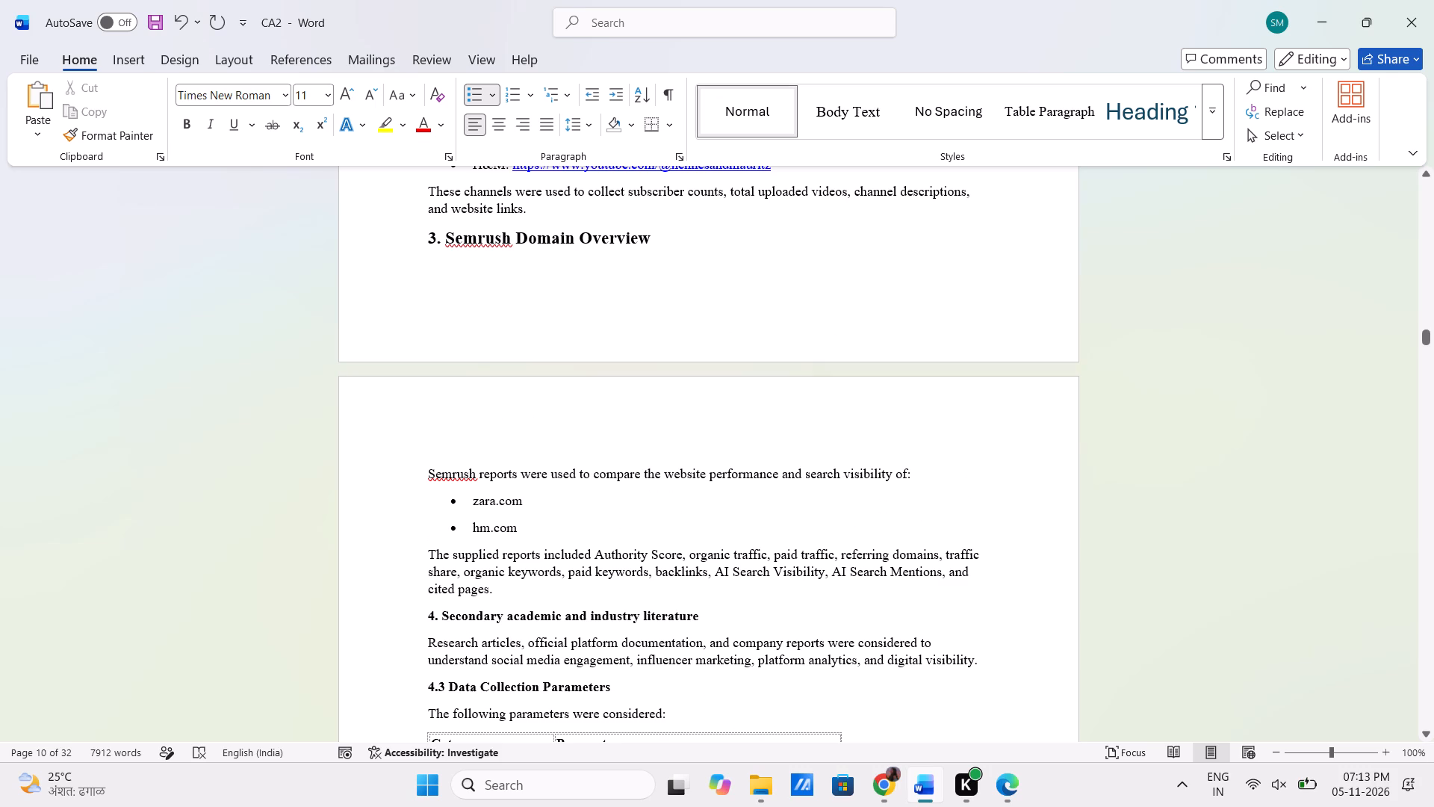
{"action": "left_click", "coordinate": [760, 779]}
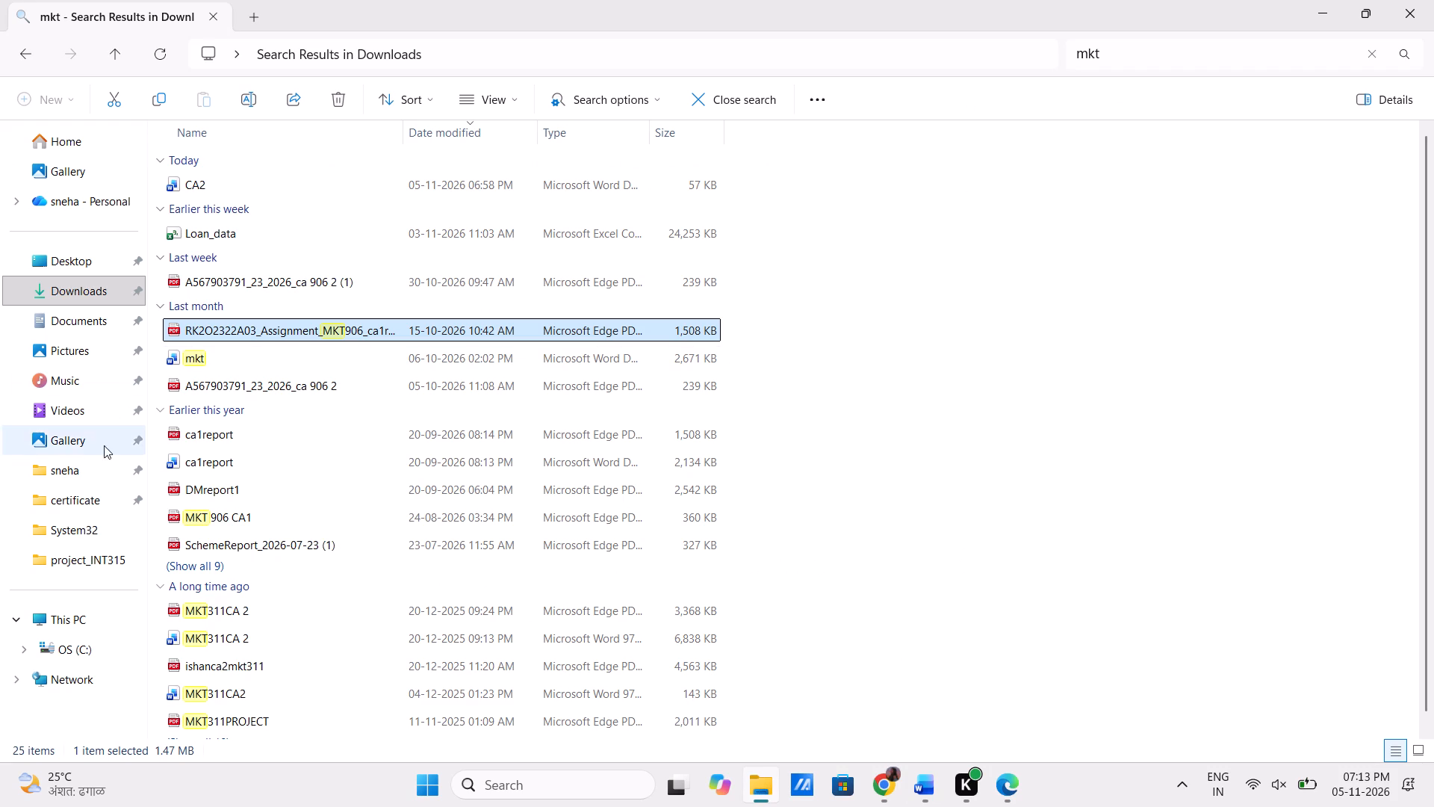
{"action": "left_click", "coordinate": [90, 446]}
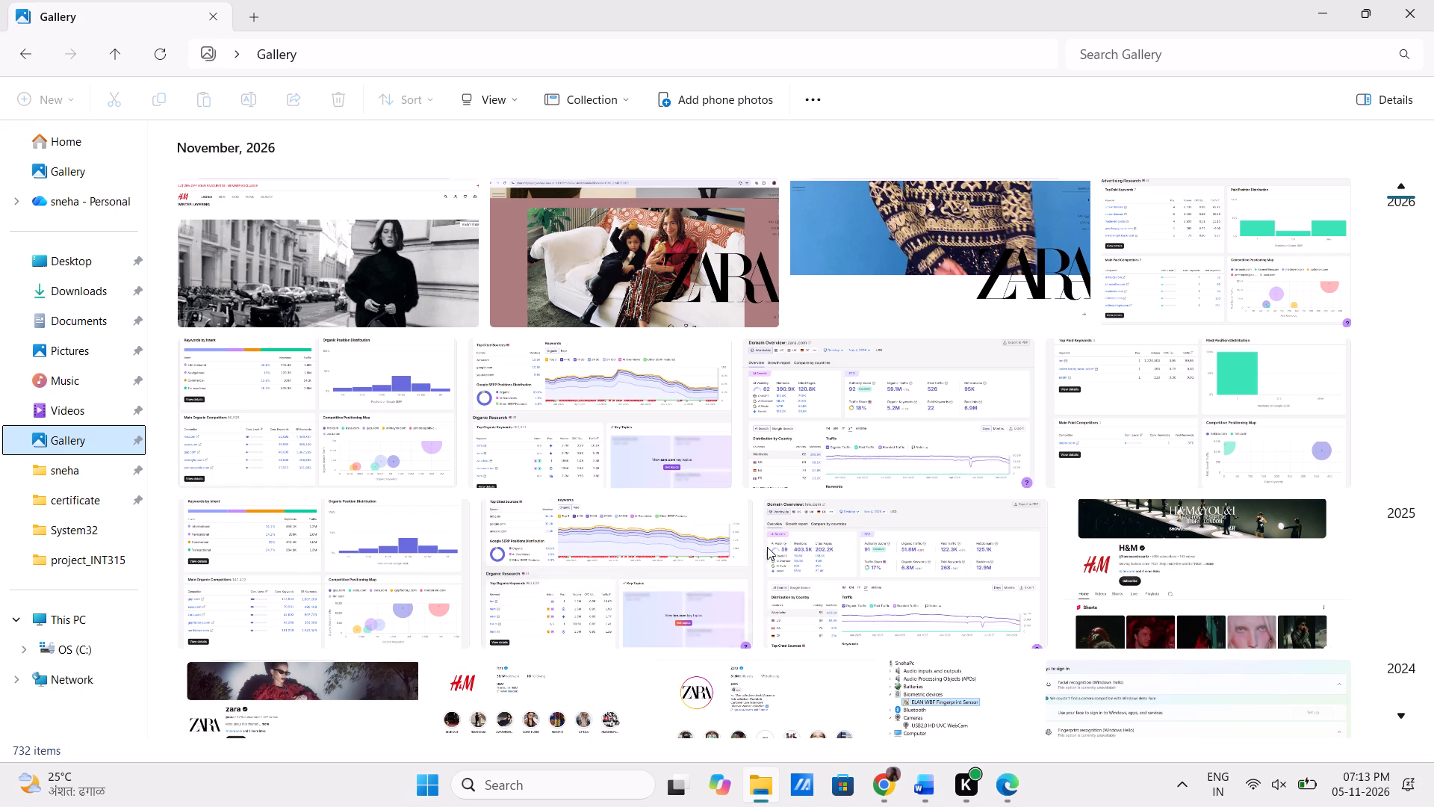
{"action": "left_click", "coordinate": [925, 785]}
{"action": "left_click", "coordinate": [540, 499]}
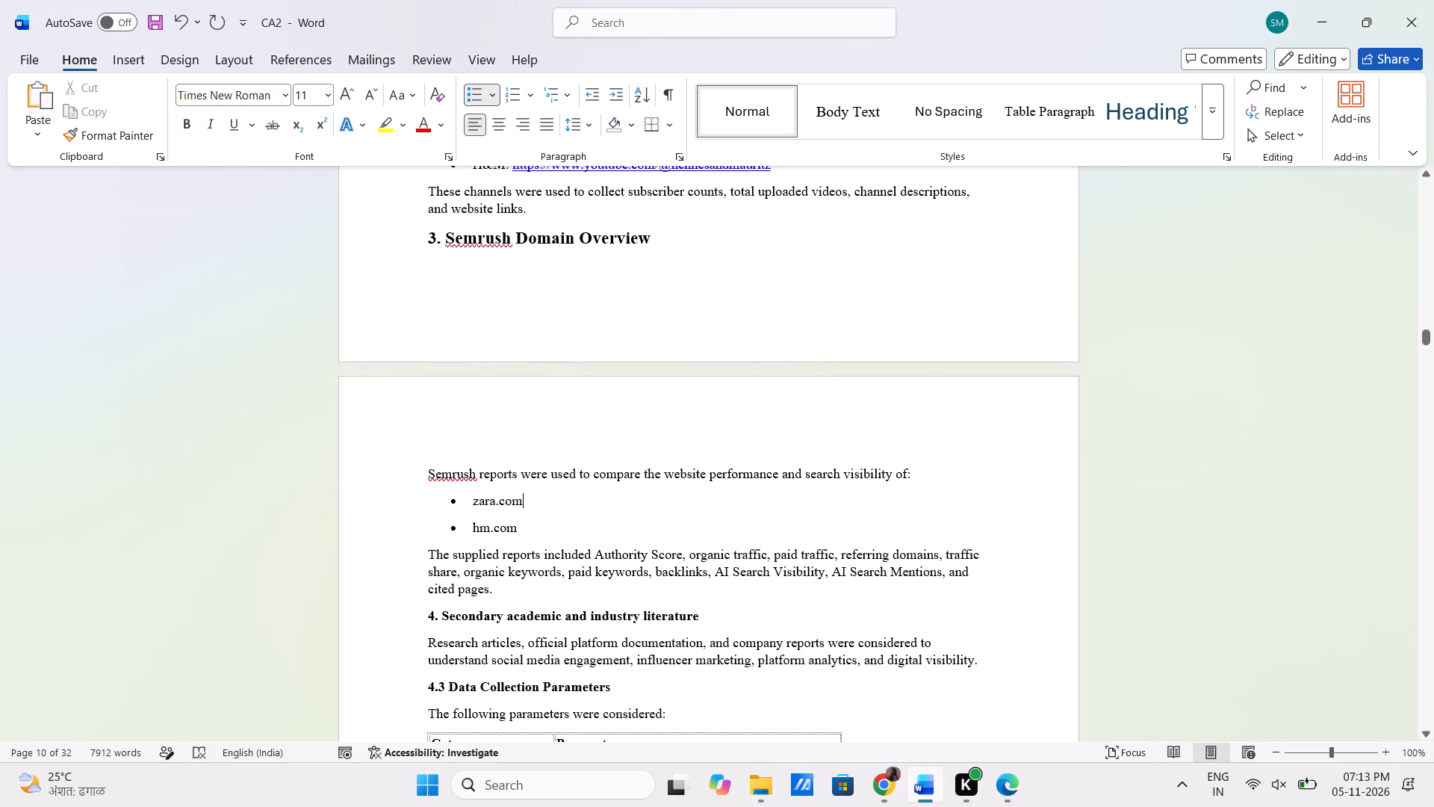
Insert the four hm.com Semrush screenshots from the Gallery on a new unbulleted line below the zara.com bullet.
{"action": "key", "text": "Return"}
{"action": "key", "text": "BackSpace"}
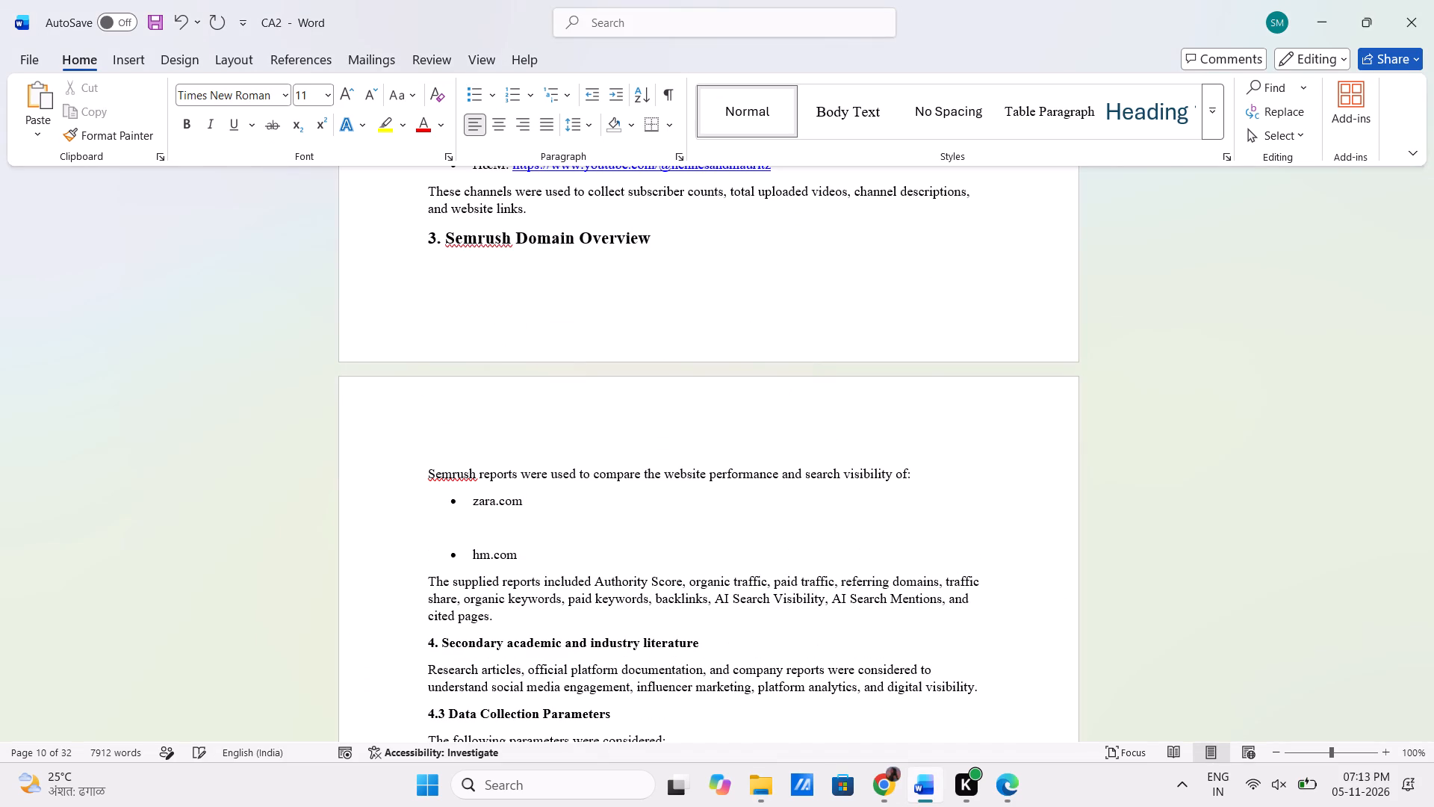
{"action": "key", "text": "BackSpace"}
{"action": "key", "text": "BackSpace"}
{"action": "left_click", "coordinate": [427, 527]}
{"action": "right_click", "coordinate": [427, 527]}
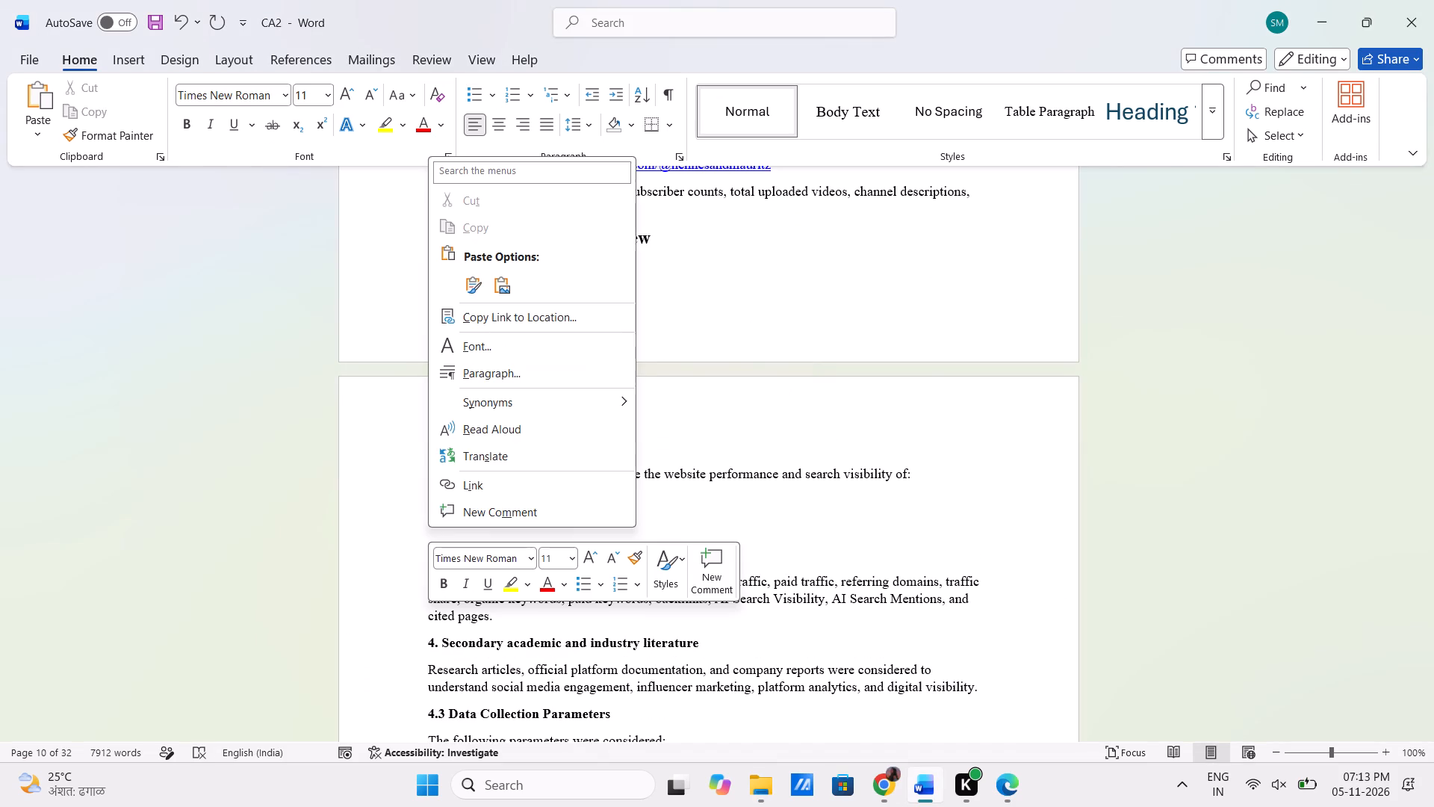
{"action": "left_click", "coordinate": [524, 170]}
{"action": "type", "text": "PI"}
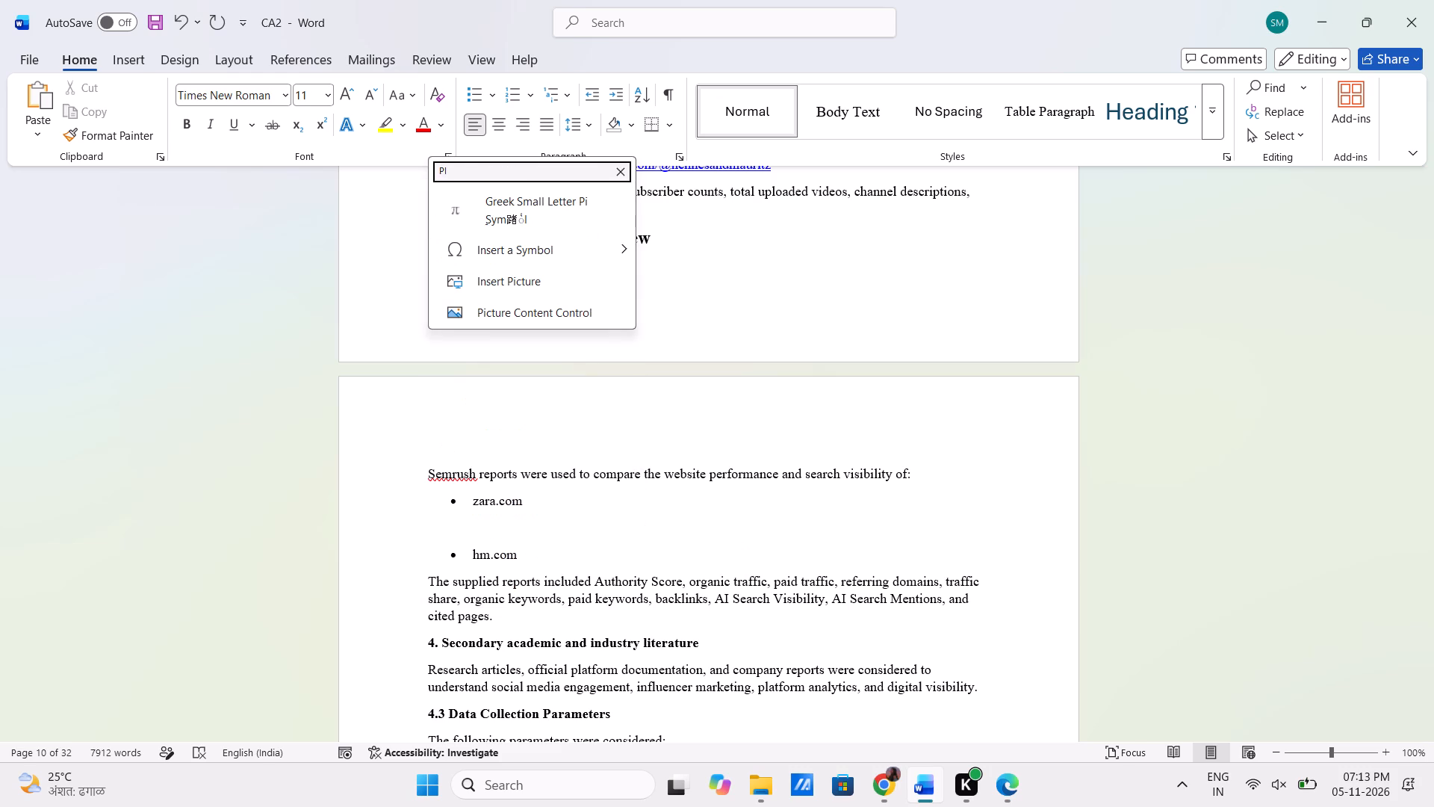
{"action": "left_click", "coordinate": [518, 278]}
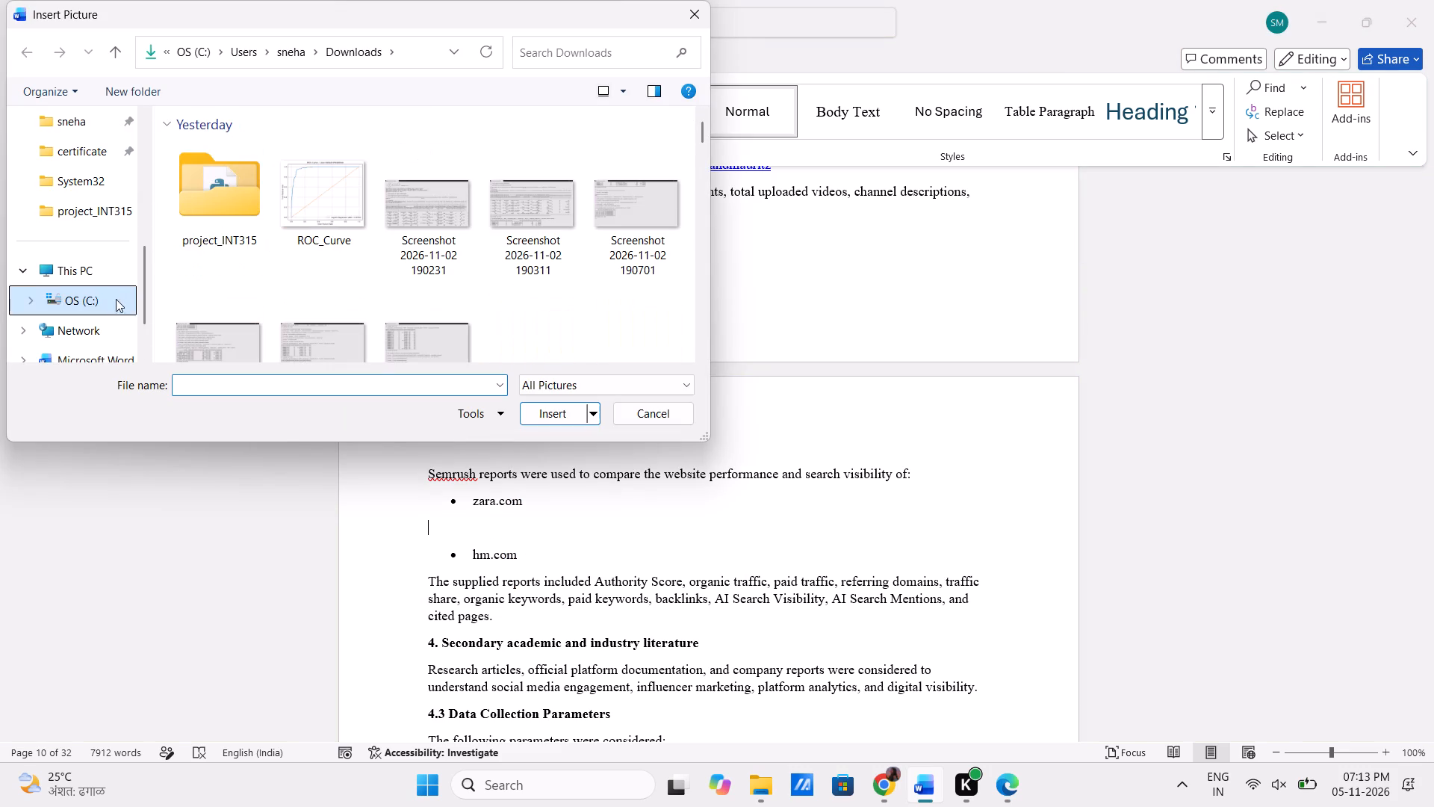
{"action": "scroll", "coordinate": [116, 238], "scroll_direction": "up", "scroll_amount": 1}
{"action": "left_click", "coordinate": [102, 268]}
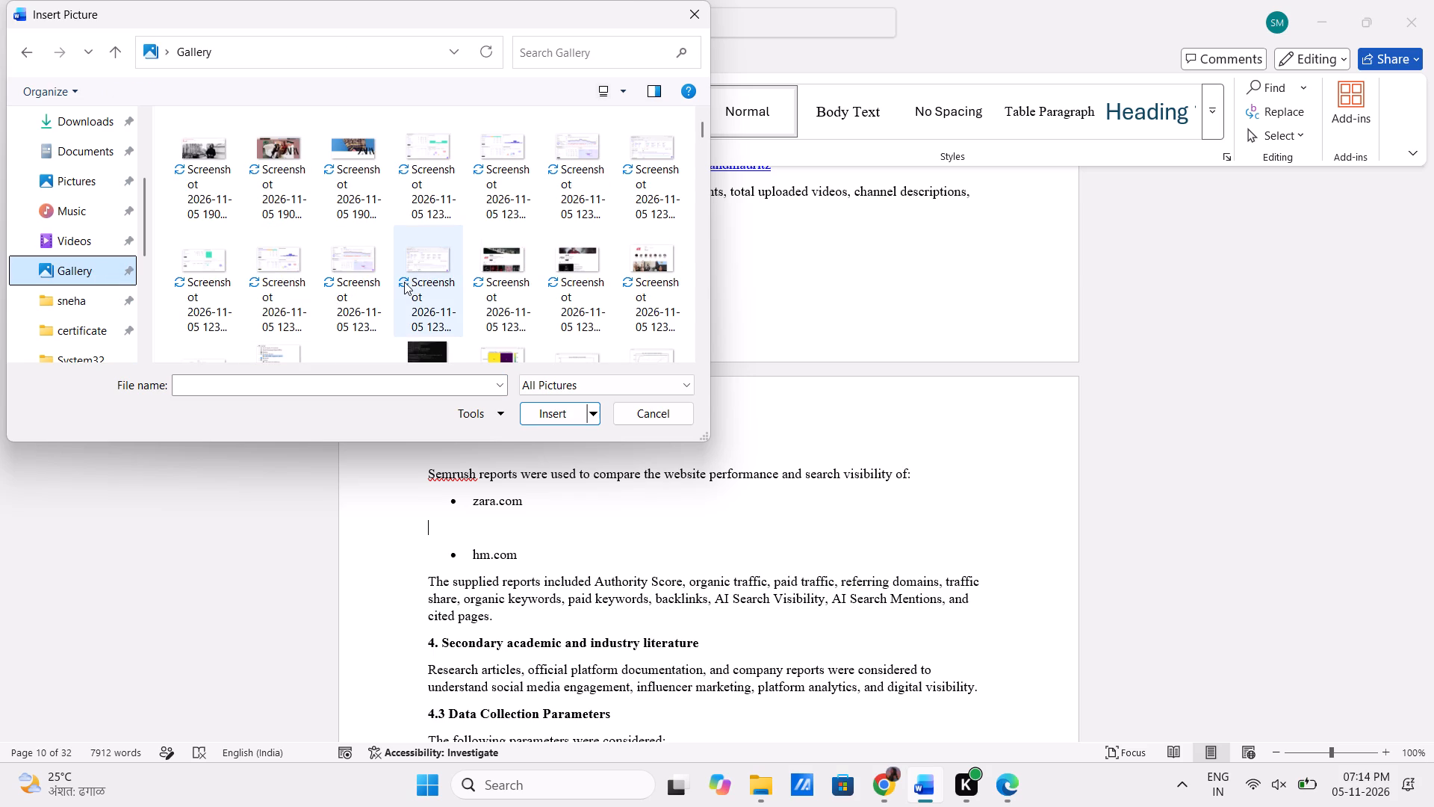
{"action": "left_click", "coordinate": [404, 282], "text": "ctrl"}
{"action": "left_click", "coordinate": [361, 280], "text": "ctrl"}
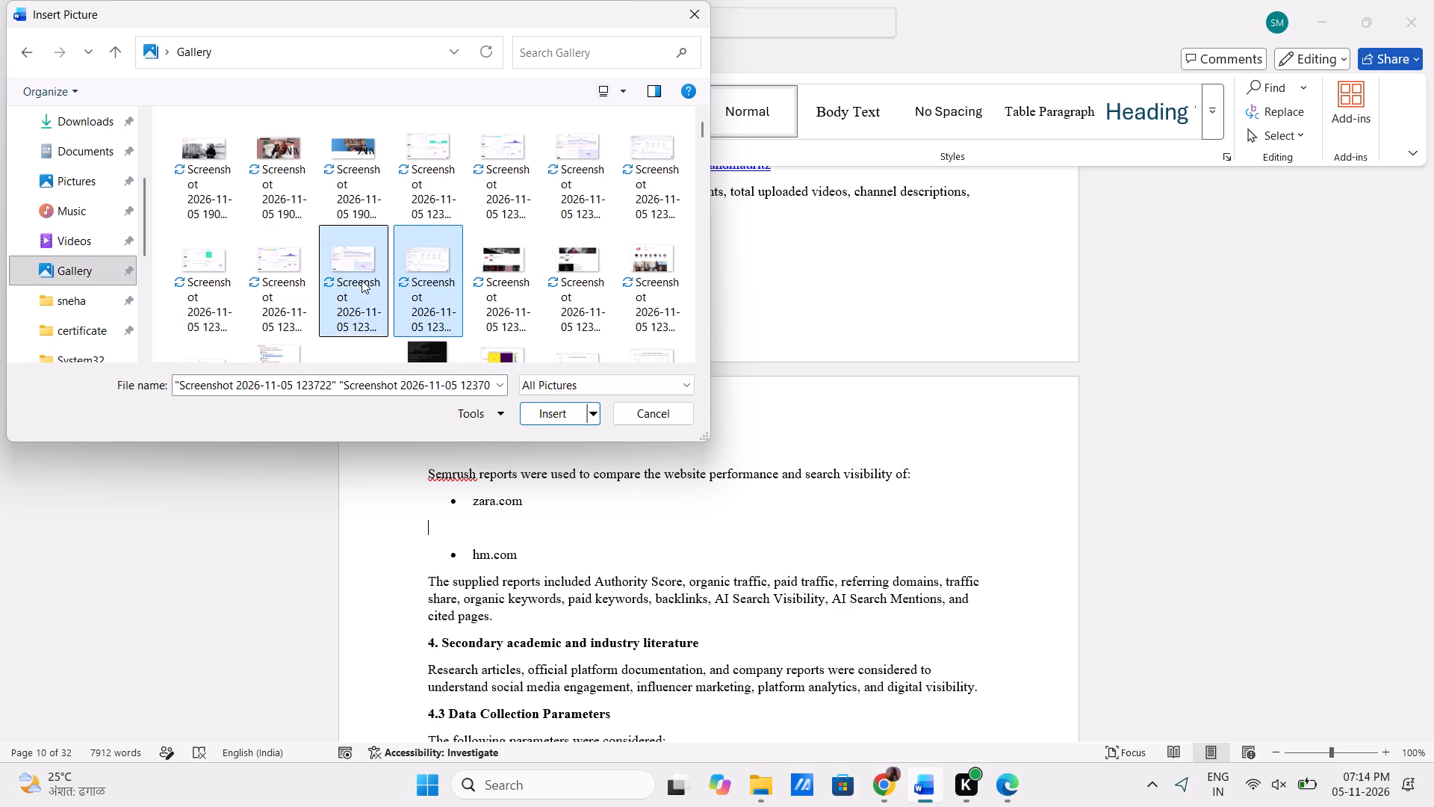
{"action": "left_click", "coordinate": [285, 277], "text": "ctrl"}
{"action": "left_click", "coordinate": [226, 264], "text": "ctrl"}
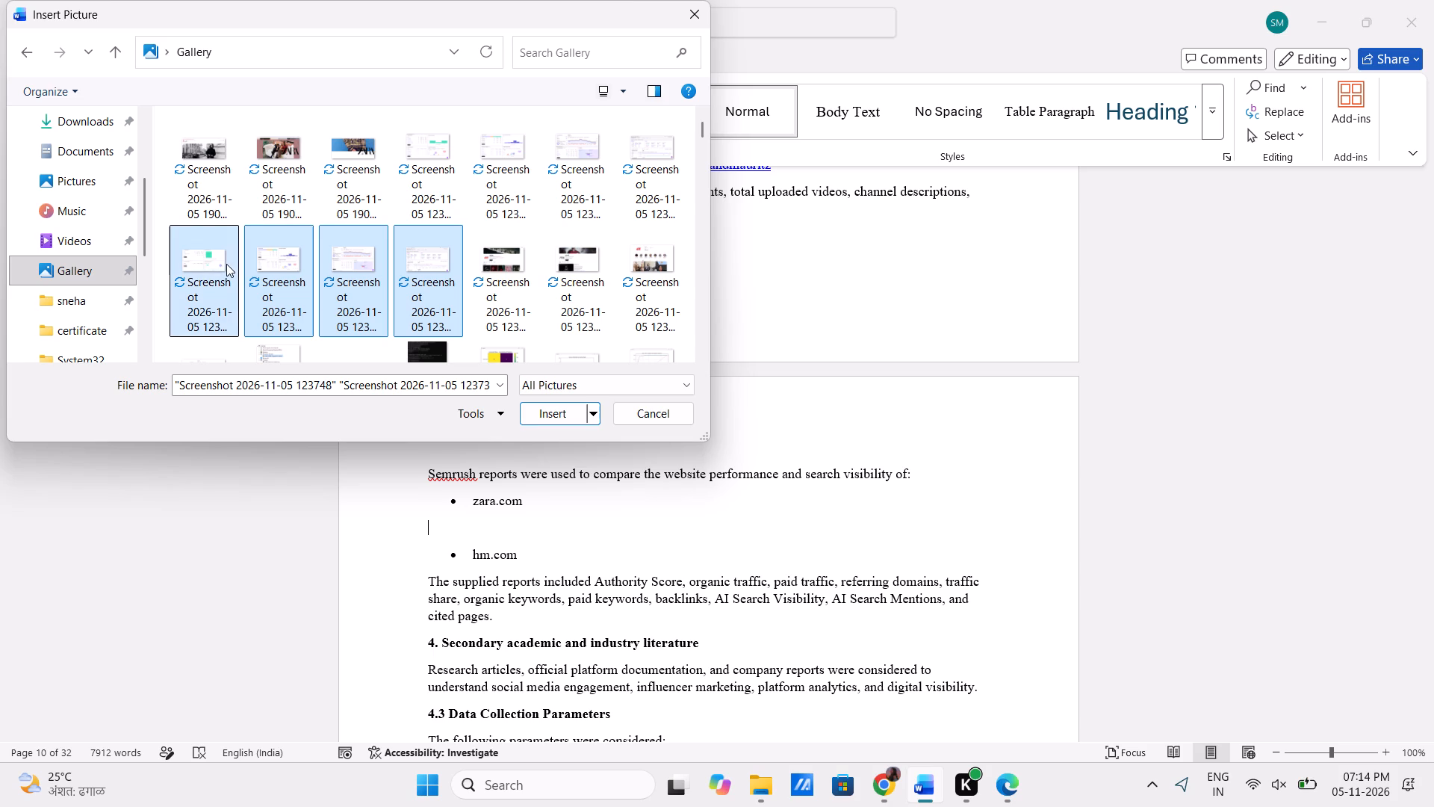
{"action": "left_click", "coordinate": [546, 410]}
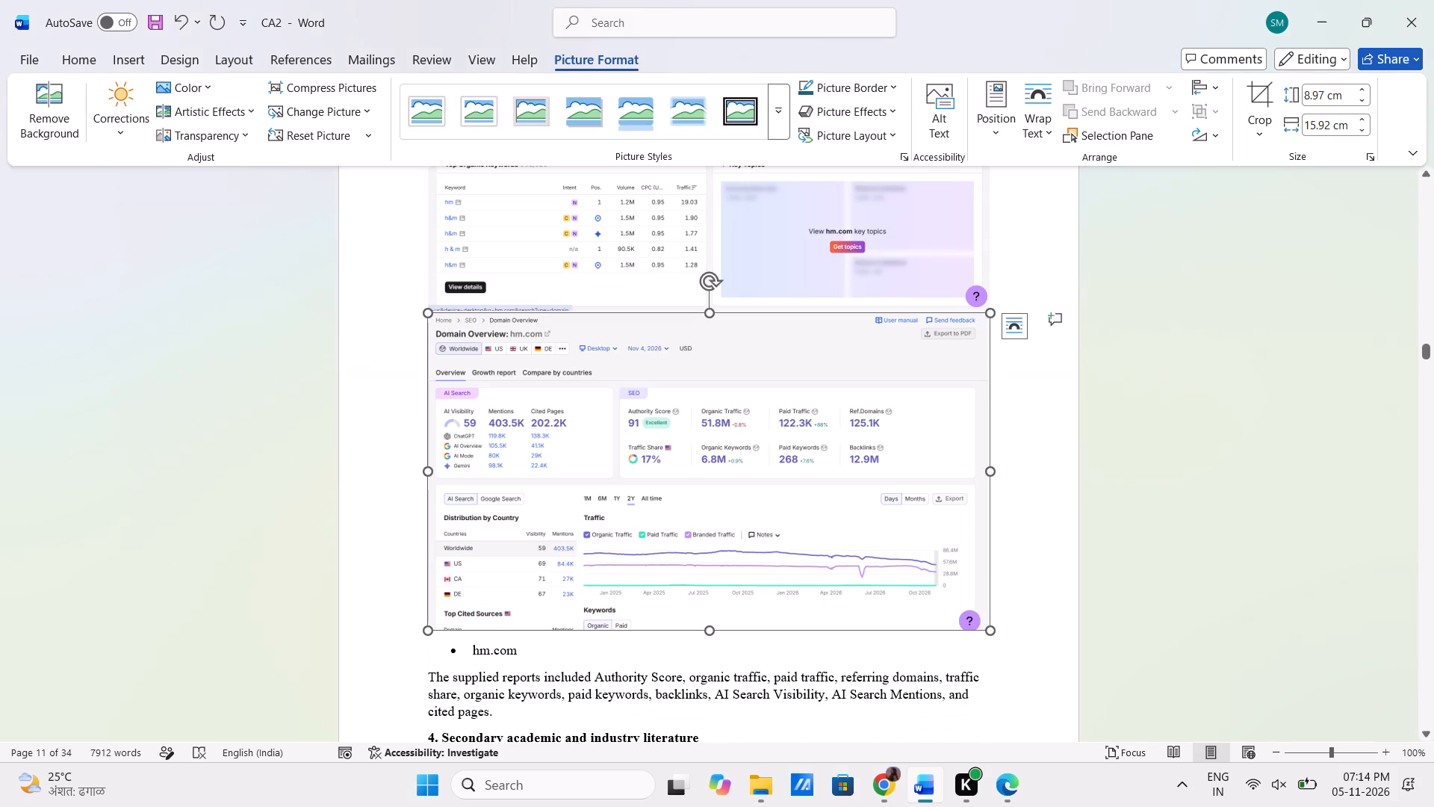
Scale down the first inserted screenshot, Top Paid Keywords, to about 12.51 cm wide by 6.38 cm high.
{"action": "scroll", "coordinate": [713, 432], "scroll_direction": "up", "scroll_amount": 5}
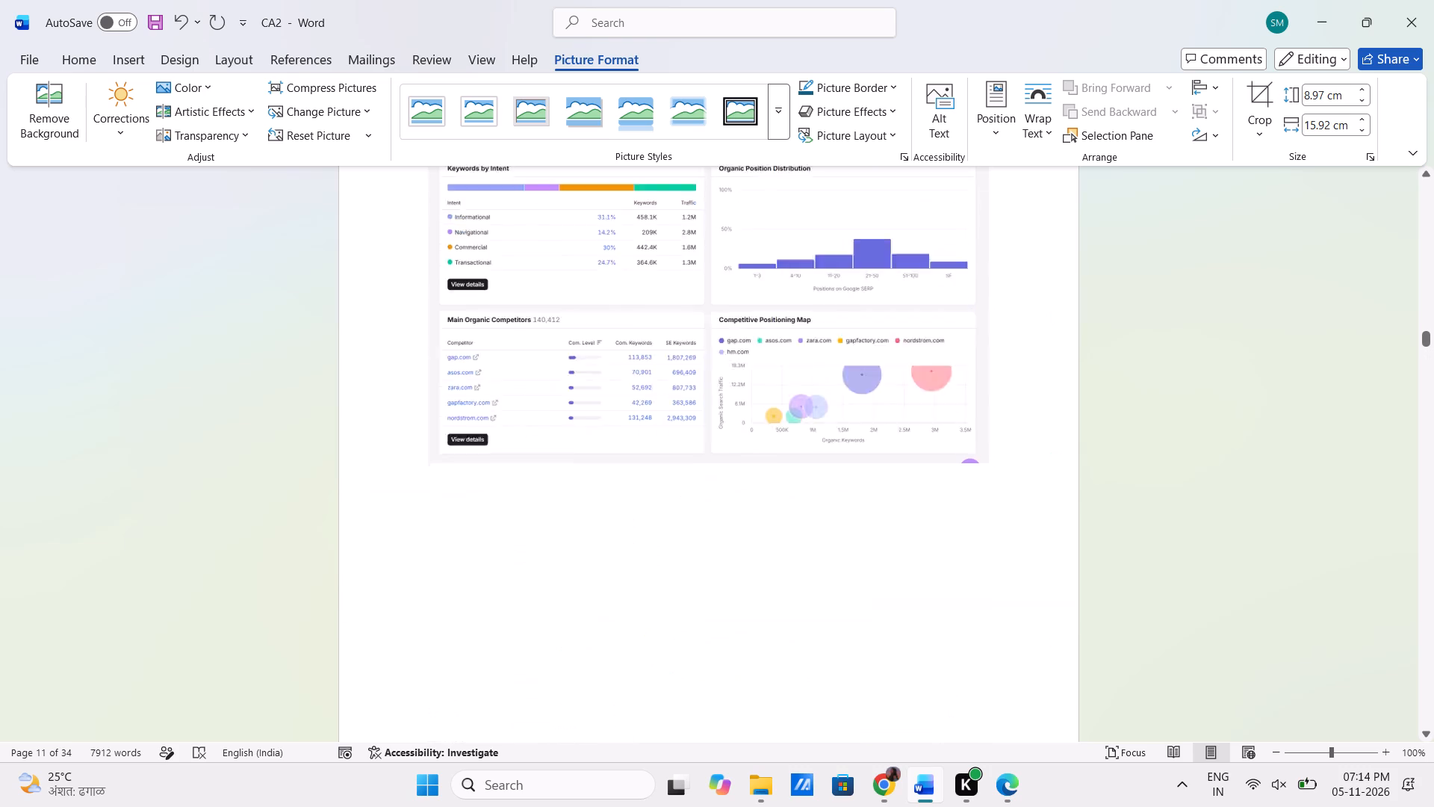
{"action": "scroll", "coordinate": [713, 432], "scroll_direction": "up", "scroll_amount": 1}
{"action": "left_click", "coordinate": [712, 532]}
{"action": "scroll", "coordinate": [712, 532], "scroll_direction": "down", "scroll_amount": 1}
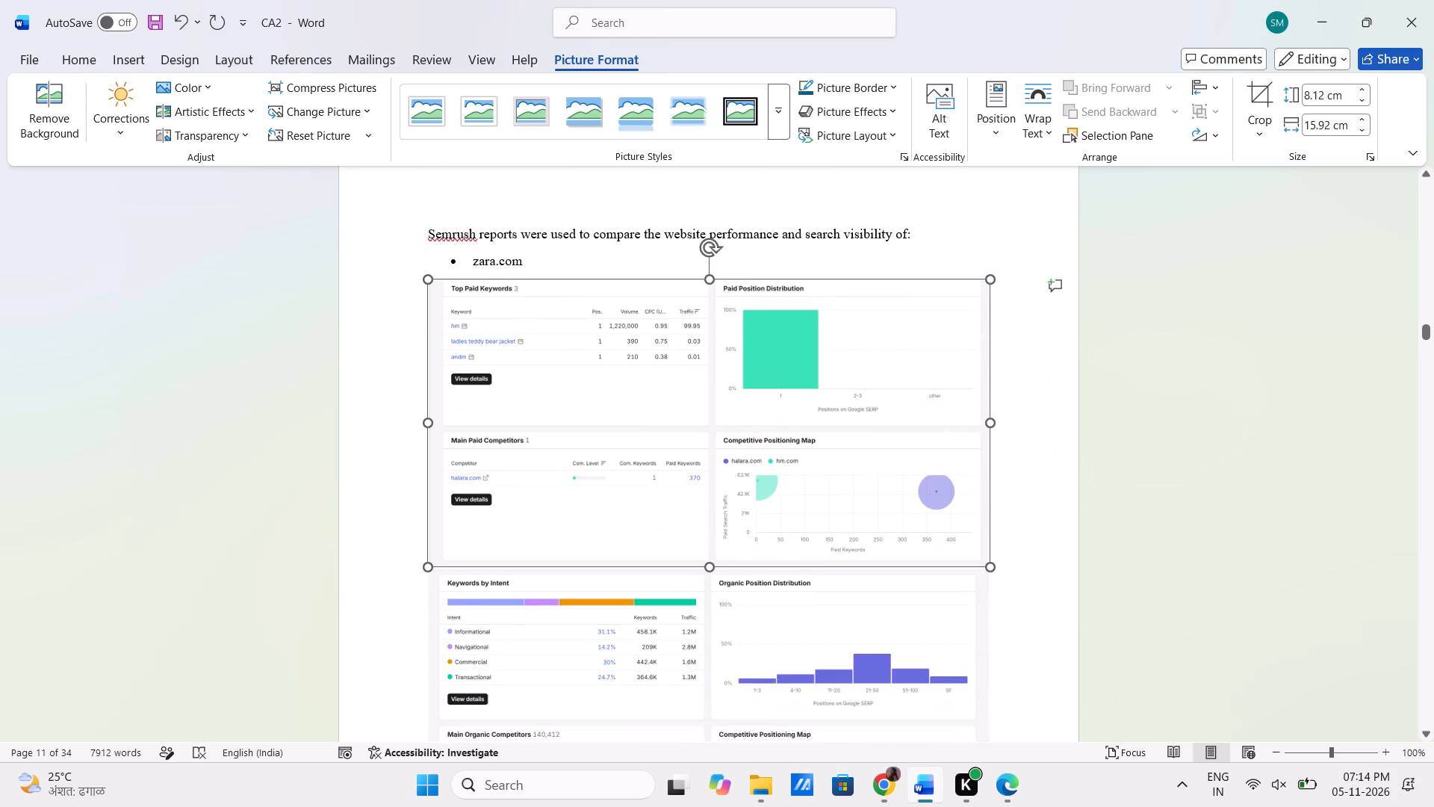
{"action": "left_click_drag", "start_coordinate": [989, 562], "coordinate": [924, 505]}
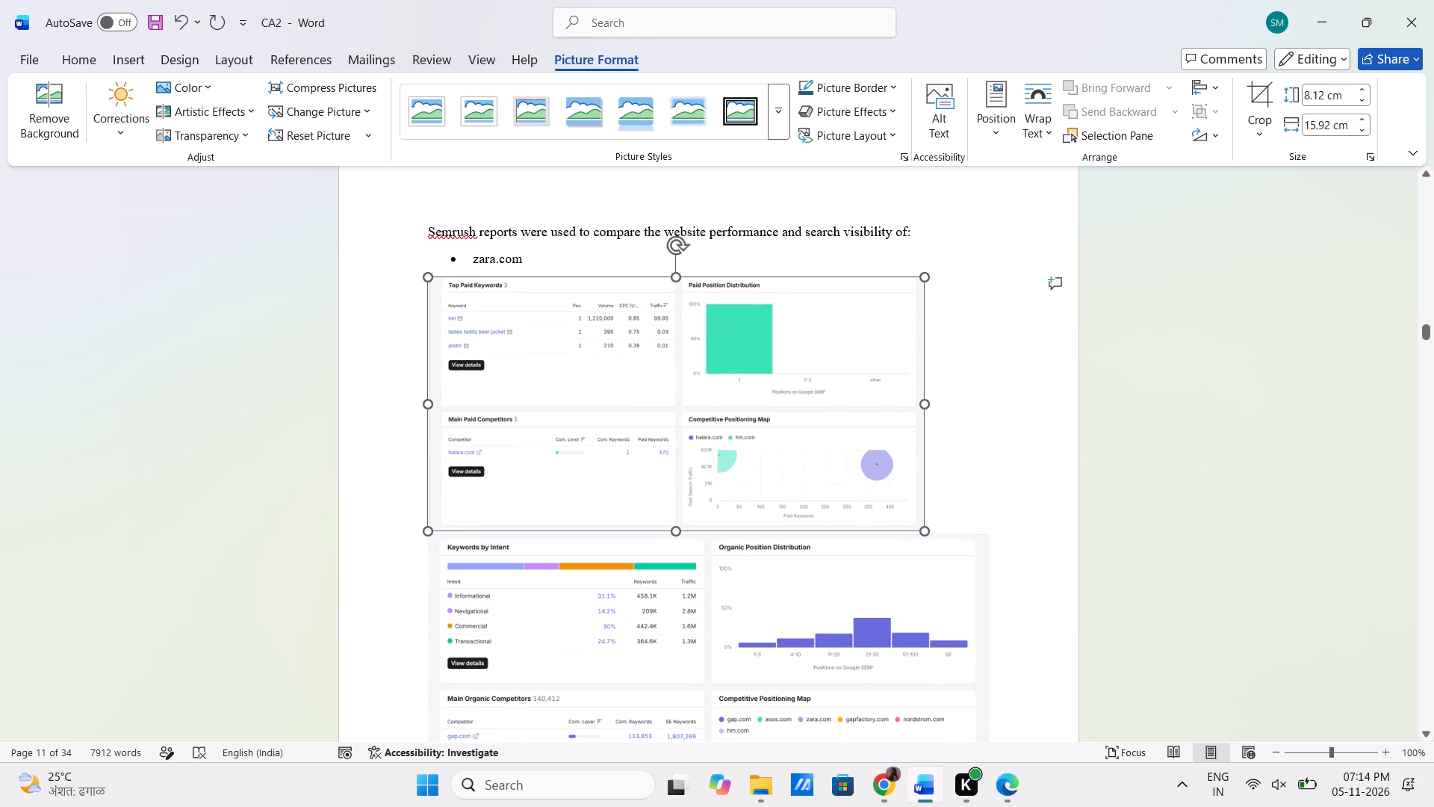
{"action": "left_click_drag", "start_coordinate": [924, 505], "coordinate": [869, 473]}
Scale down the second screenshot, Keywords by Intent, to about 12.55 cm wide by 6.9 cm high.
{"action": "scroll", "coordinate": [790, 560], "scroll_direction": "down", "scroll_amount": 2}
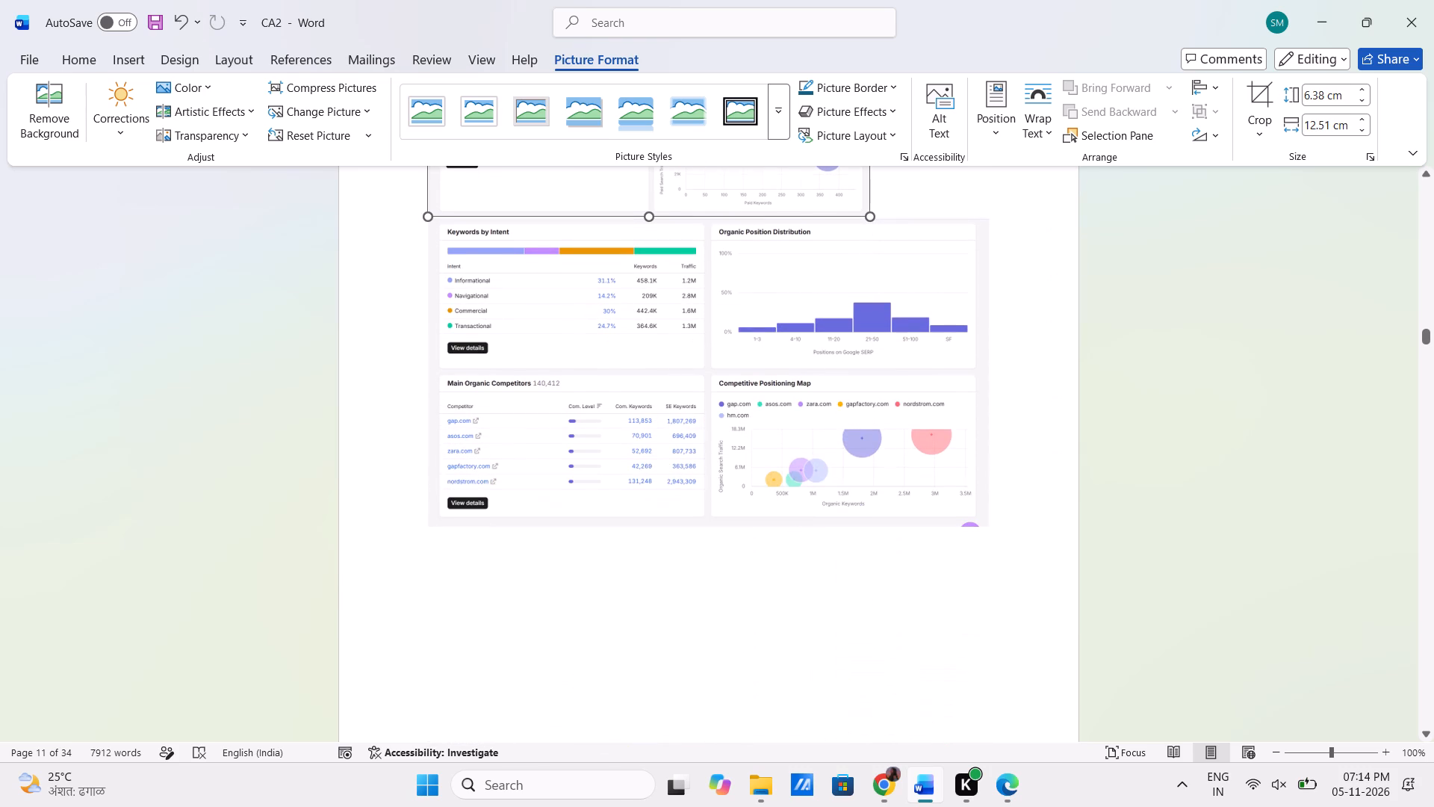
{"action": "left_click", "coordinate": [819, 495]}
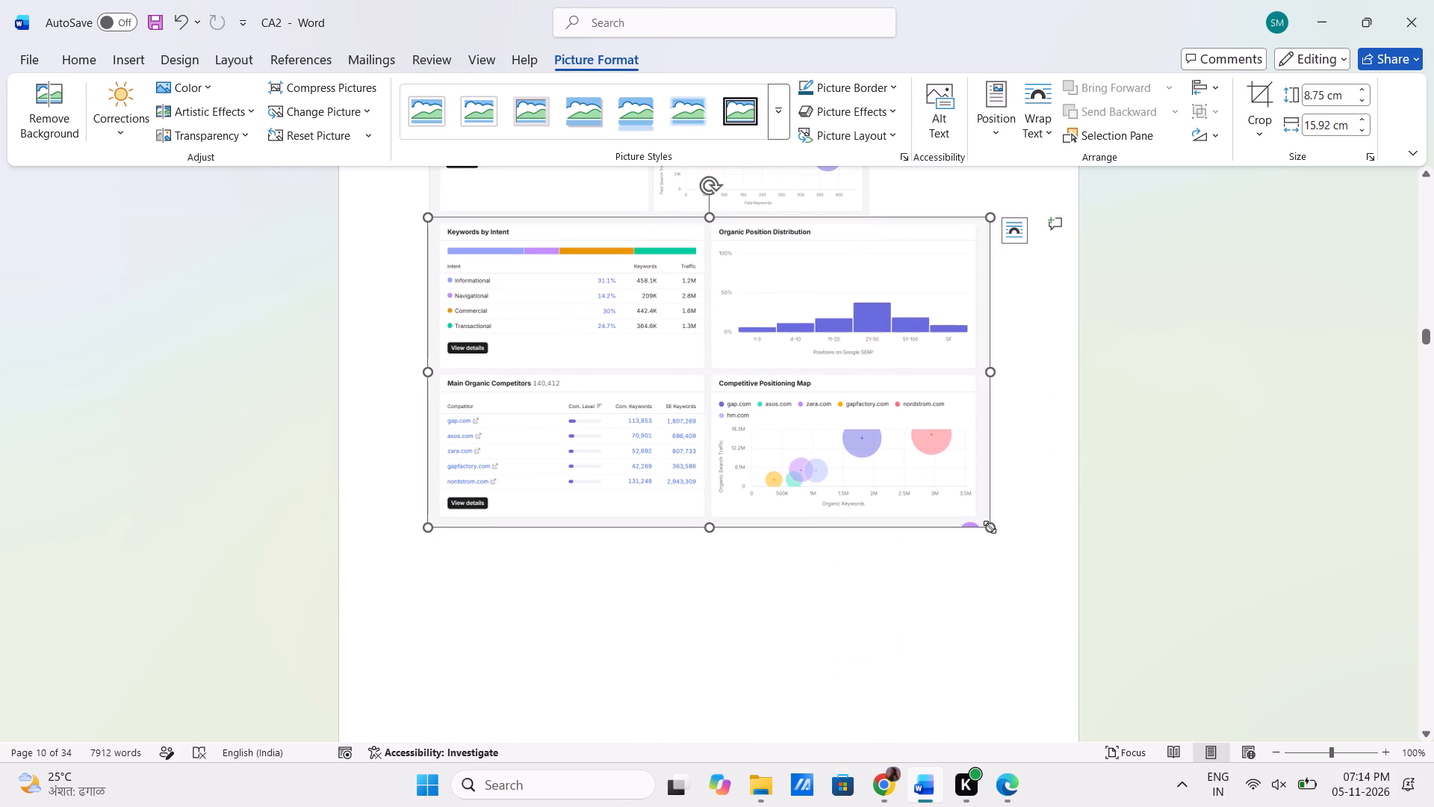
{"action": "left_click_drag", "start_coordinate": [990, 527], "coordinate": [853, 461]}
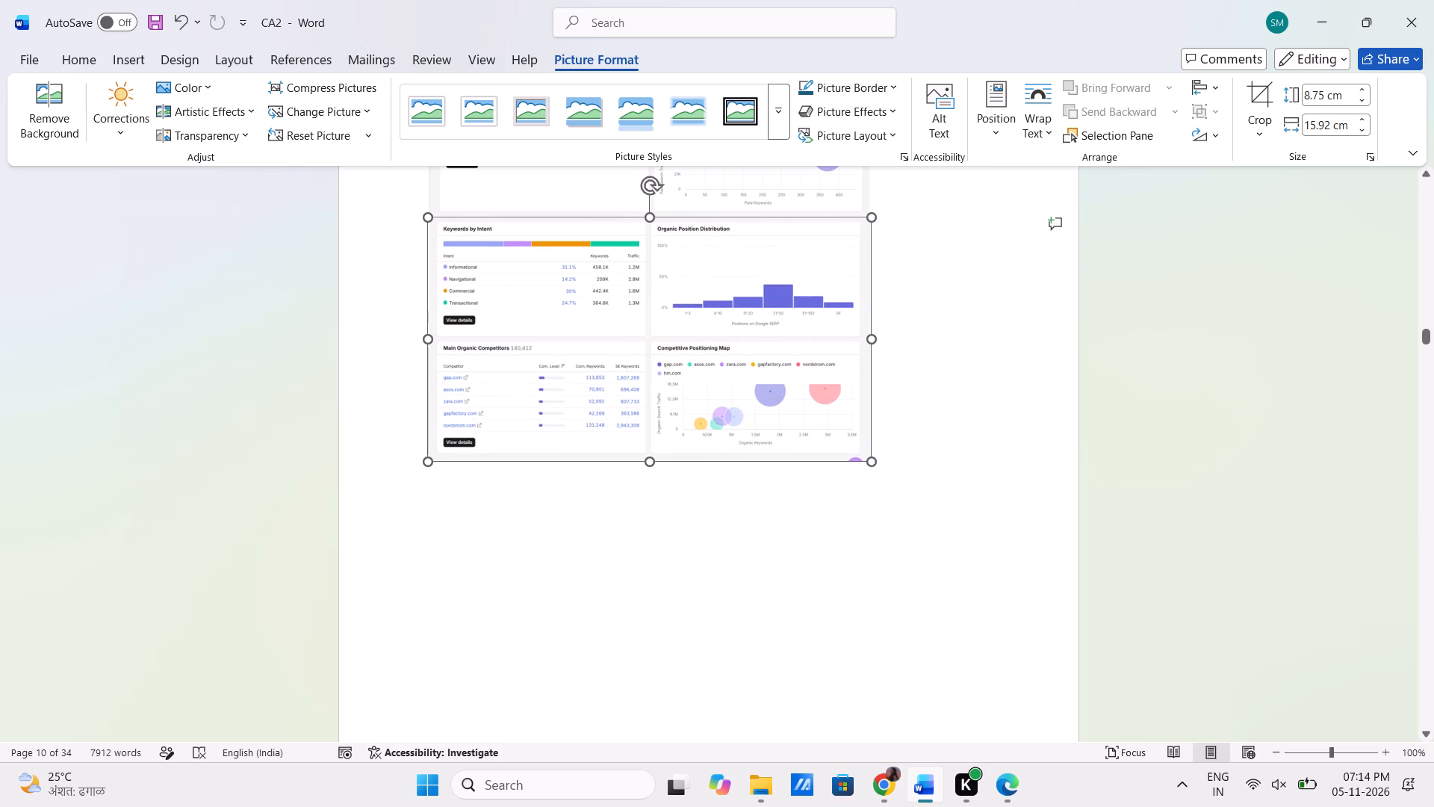
Scale down the third screenshot, Top Cited Sources and Organic Research, to about 10.75 cm wide by 6.35 cm high.
{"action": "scroll", "coordinate": [821, 516], "scroll_direction": "down", "scroll_amount": 2}
{"action": "left_click", "coordinate": [798, 518]}
{"action": "scroll", "coordinate": [798, 518], "scroll_direction": "down", "scroll_amount": 1}
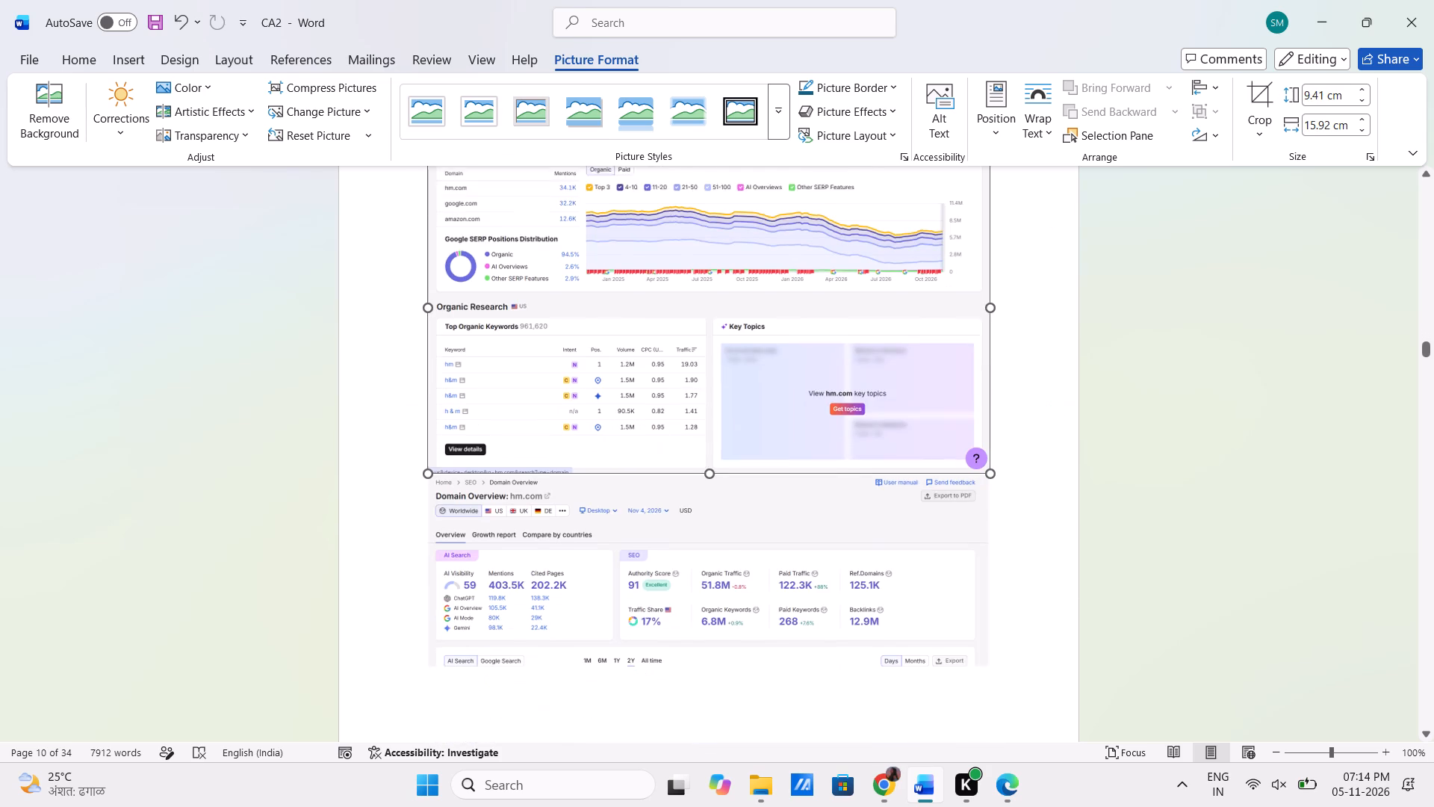
{"action": "scroll", "coordinate": [798, 518], "scroll_direction": "down", "scroll_amount": 1}
{"action": "left_click_drag", "start_coordinate": [993, 451], "coordinate": [839, 338]}
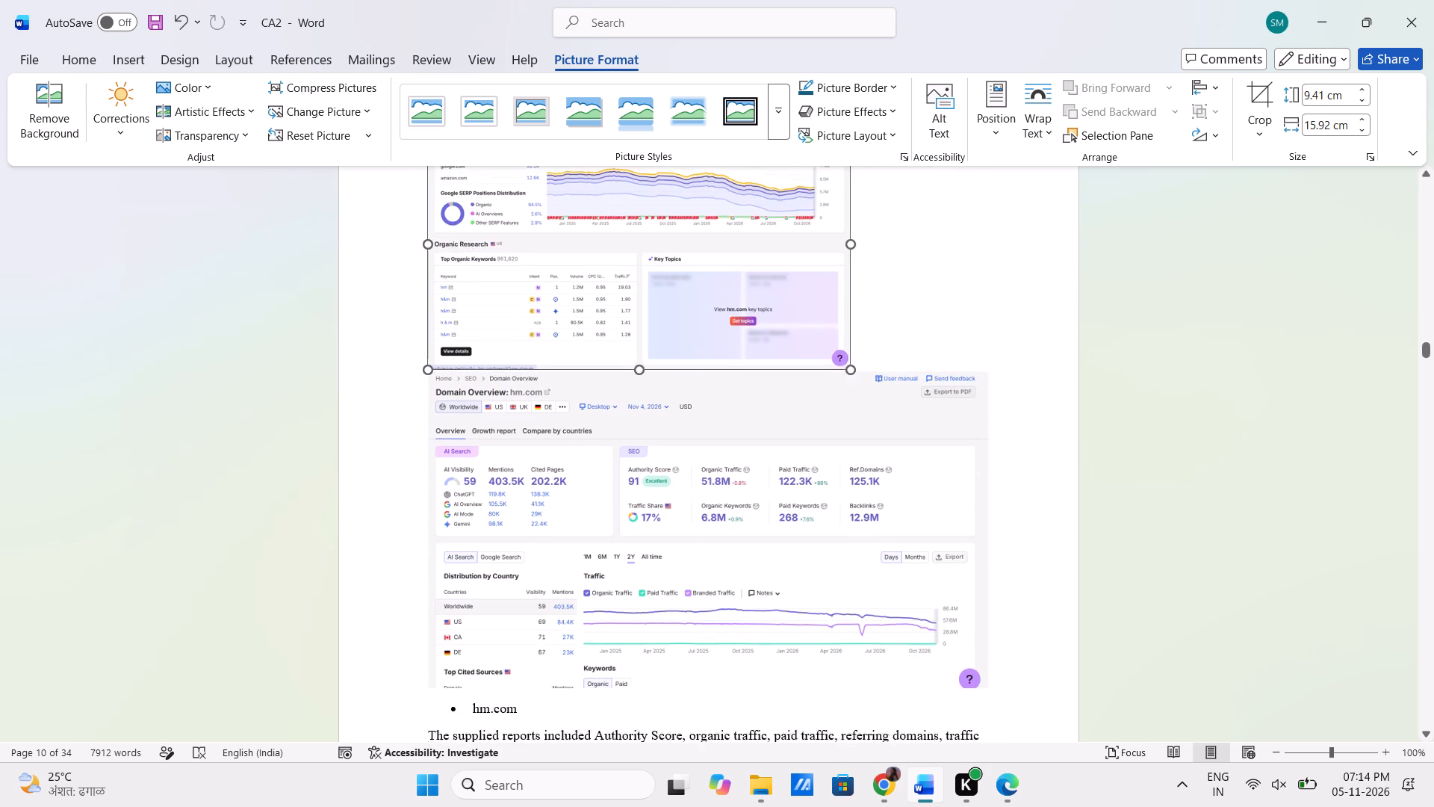
{"action": "left_click_drag", "start_coordinate": [839, 338], "coordinate": [836, 331]}
{"action": "scroll", "coordinate": [831, 362], "scroll_direction": "up", "scroll_amount": 3}
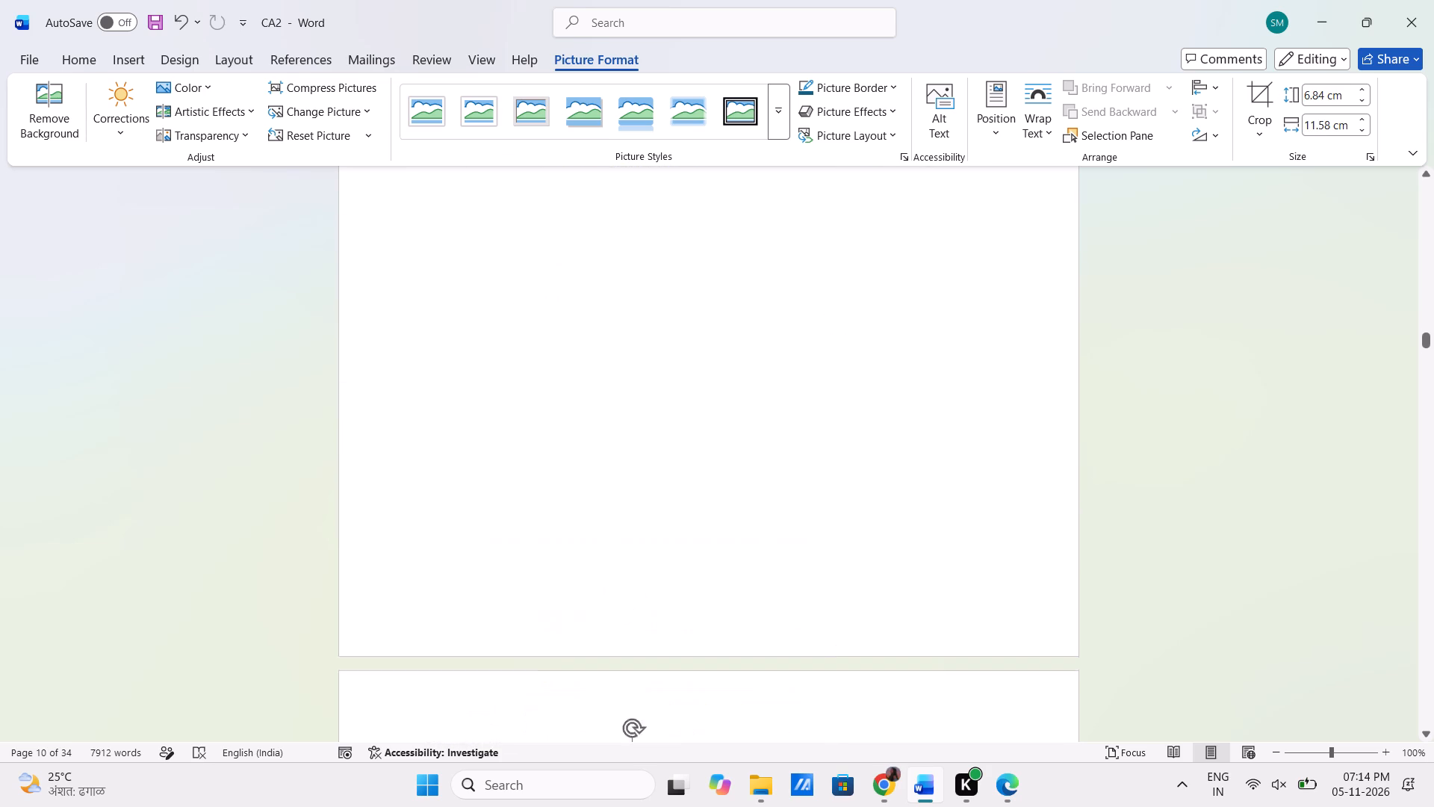
{"action": "scroll", "coordinate": [831, 362], "scroll_direction": "up", "scroll_amount": 1}
{"action": "scroll", "coordinate": [831, 362], "scroll_direction": "down", "scroll_amount": 3}
{"action": "scroll", "coordinate": [831, 502], "scroll_direction": "down", "scroll_amount": 1}
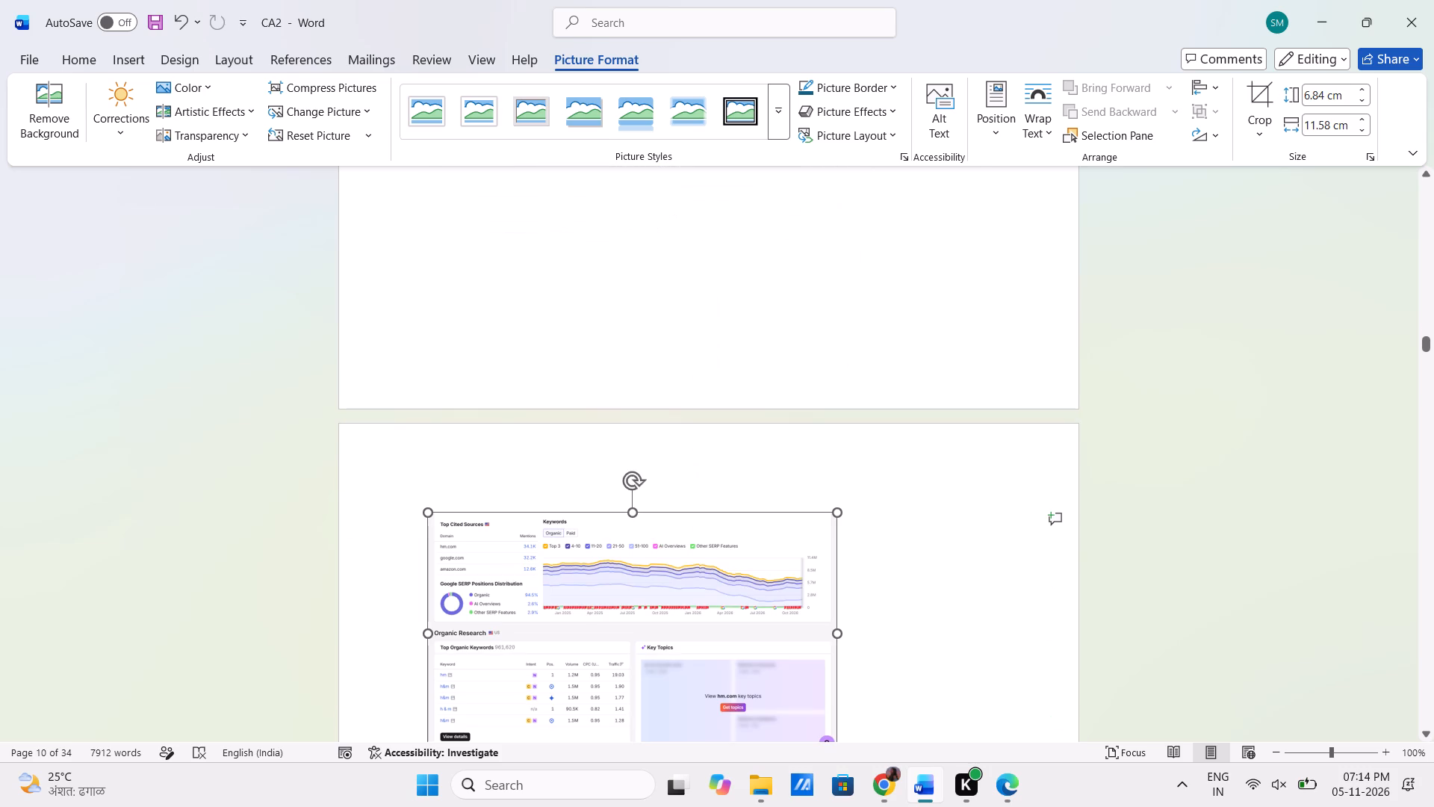
{"action": "left_click", "coordinate": [783, 601]}
{"action": "scroll", "coordinate": [783, 601], "scroll_direction": "down", "scroll_amount": 1}
{"action": "left_click_drag", "start_coordinate": [836, 559], "coordinate": [805, 531]}
Reduce only the height of the Top Paid Keywords screenshot slightly, keeping its width.
{"action": "scroll", "coordinate": [819, 489], "scroll_direction": "up", "scroll_amount": 1}
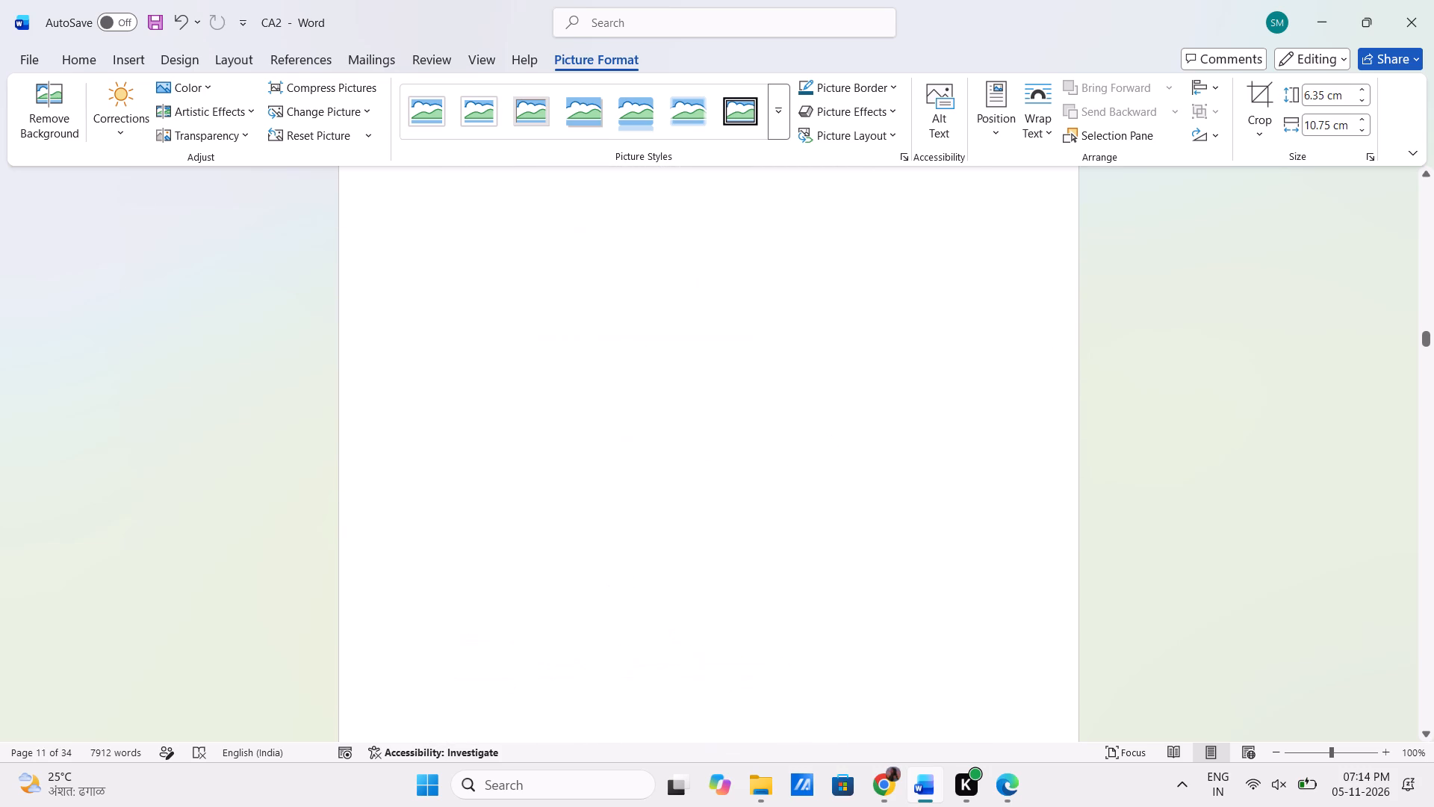
{"action": "scroll", "coordinate": [819, 489], "scroll_direction": "up", "scroll_amount": 2}
{"action": "scroll", "coordinate": [797, 586], "scroll_direction": "down", "scroll_amount": 3}
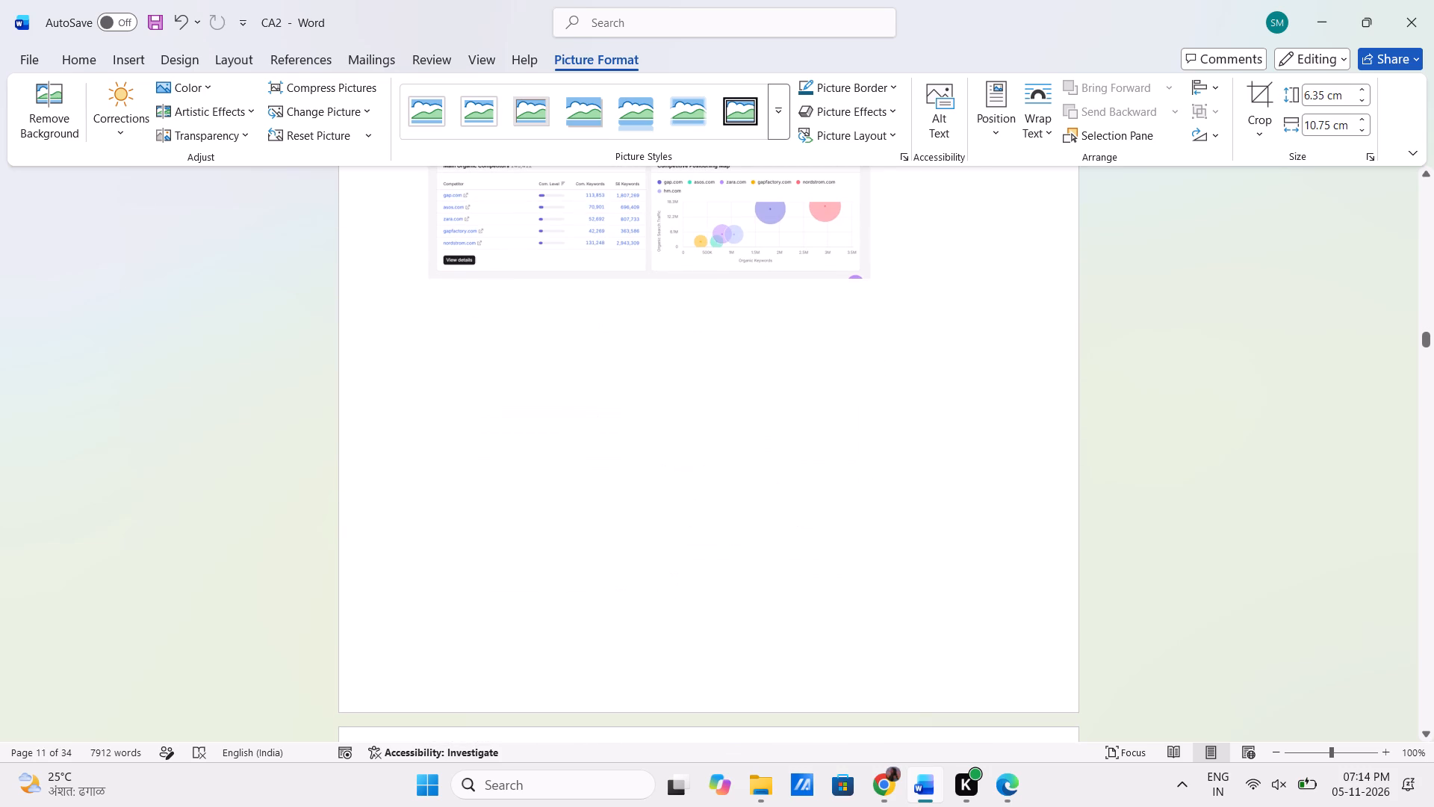
{"action": "scroll", "coordinate": [807, 637], "scroll_direction": "up", "scroll_amount": 1}
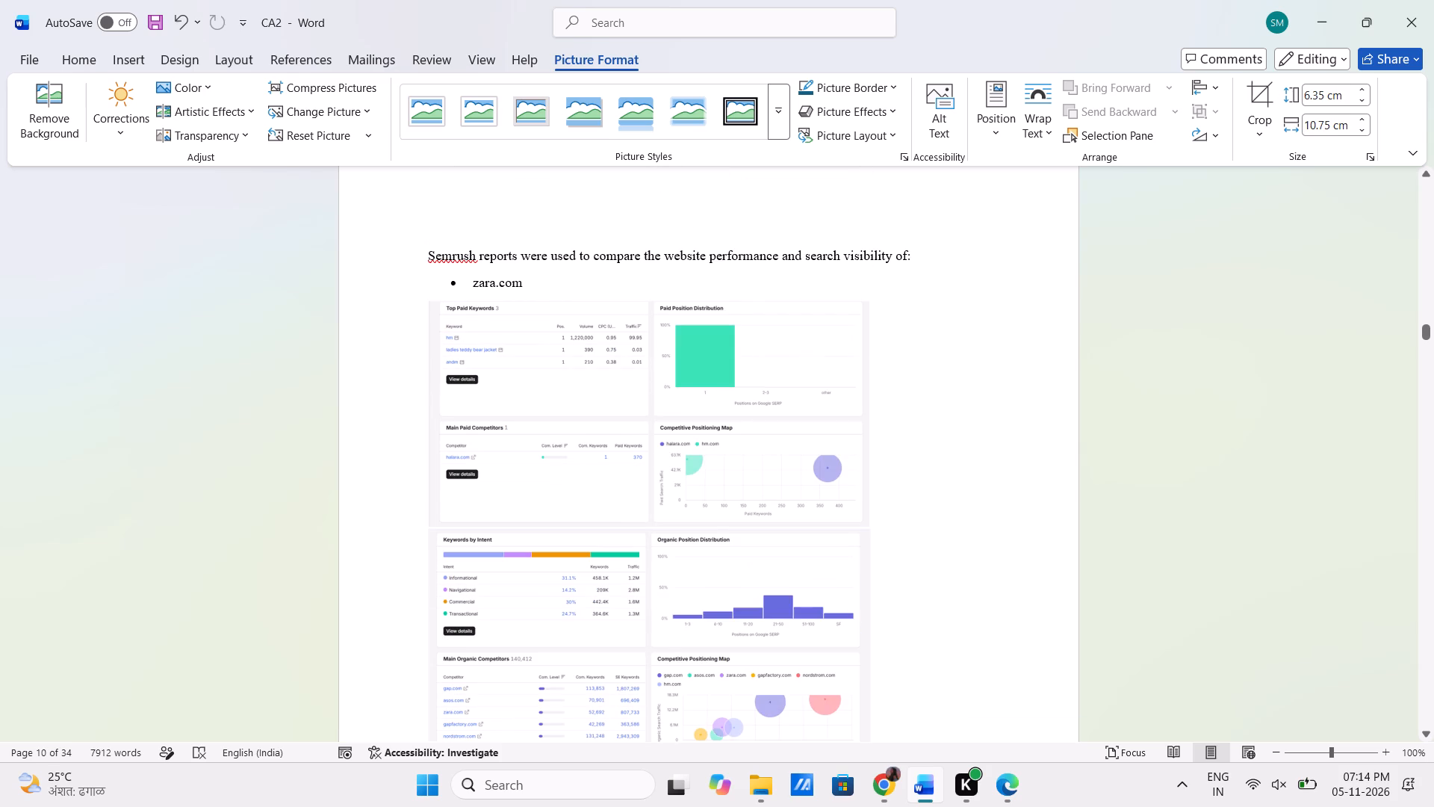
{"action": "left_click", "coordinate": [710, 445]}
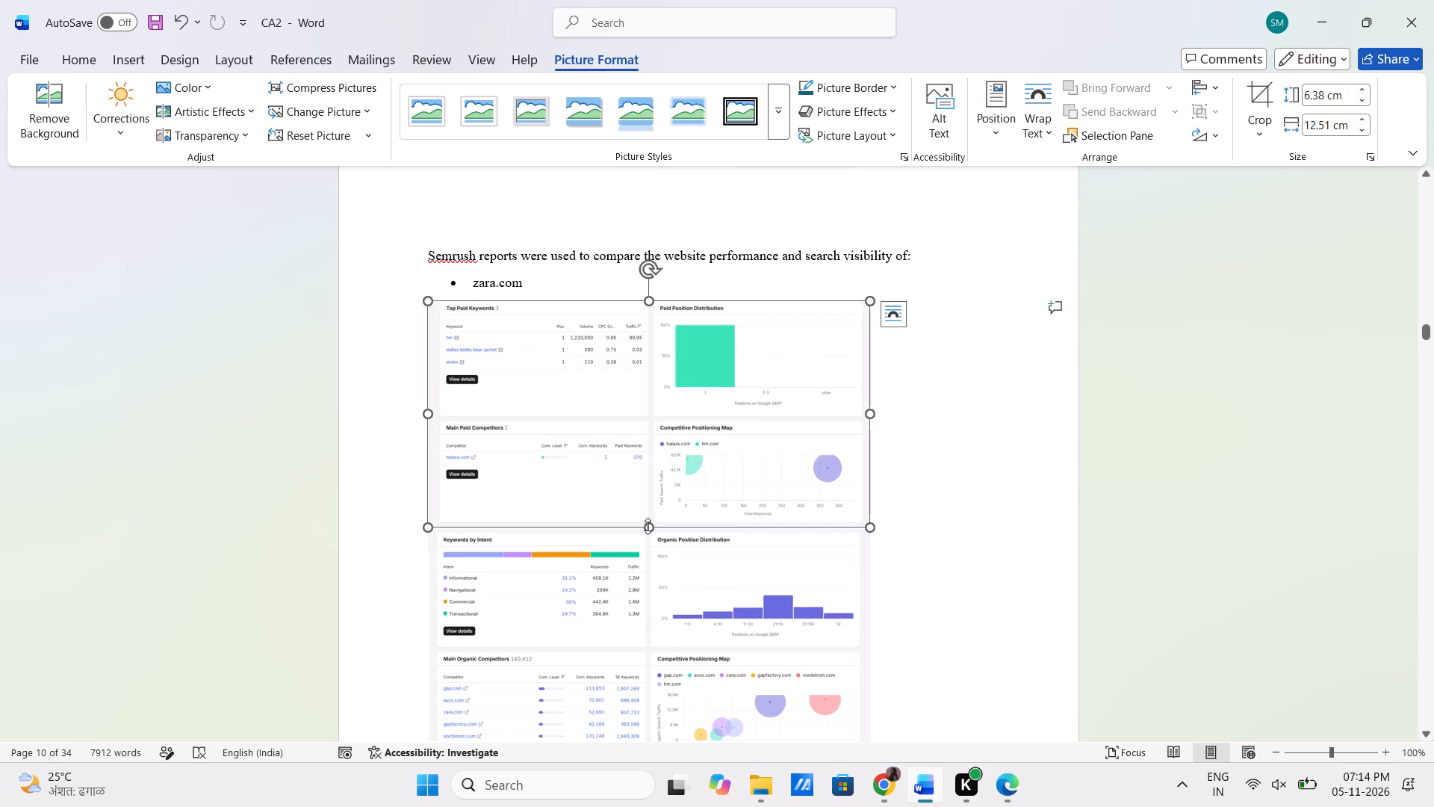
{"action": "left_click_drag", "start_coordinate": [650, 525], "coordinate": [655, 498]}
Reduce only the height of the Keywords by Intent screenshot to about 6.58 cm.
{"action": "left_click", "coordinate": [637, 570]}
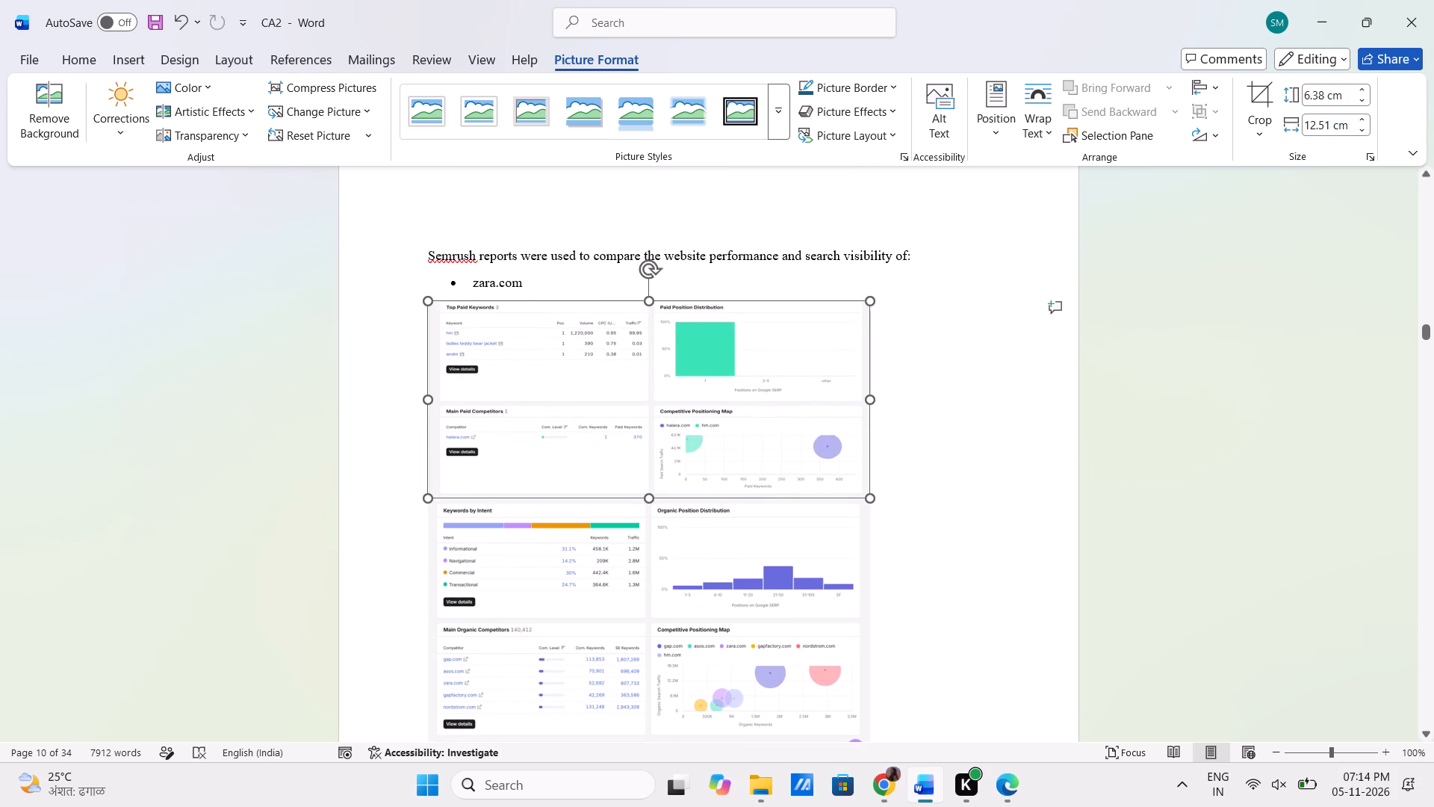
{"action": "scroll", "coordinate": [637, 570], "scroll_direction": "down", "scroll_amount": 2}
{"action": "left_click_drag", "start_coordinate": [649, 406], "coordinate": [649, 401]}
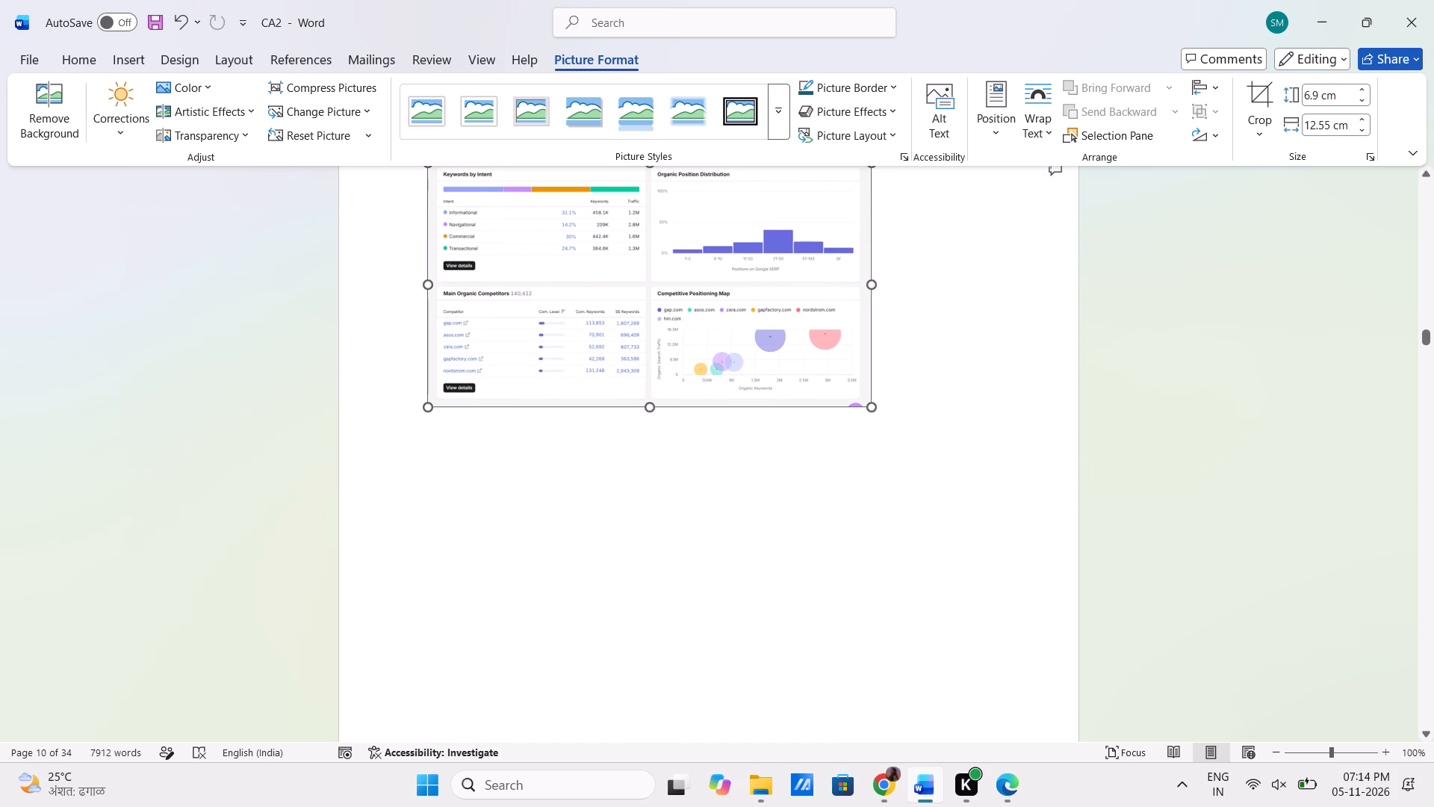
{"action": "left_click_drag", "start_coordinate": [649, 401], "coordinate": [650, 395]}
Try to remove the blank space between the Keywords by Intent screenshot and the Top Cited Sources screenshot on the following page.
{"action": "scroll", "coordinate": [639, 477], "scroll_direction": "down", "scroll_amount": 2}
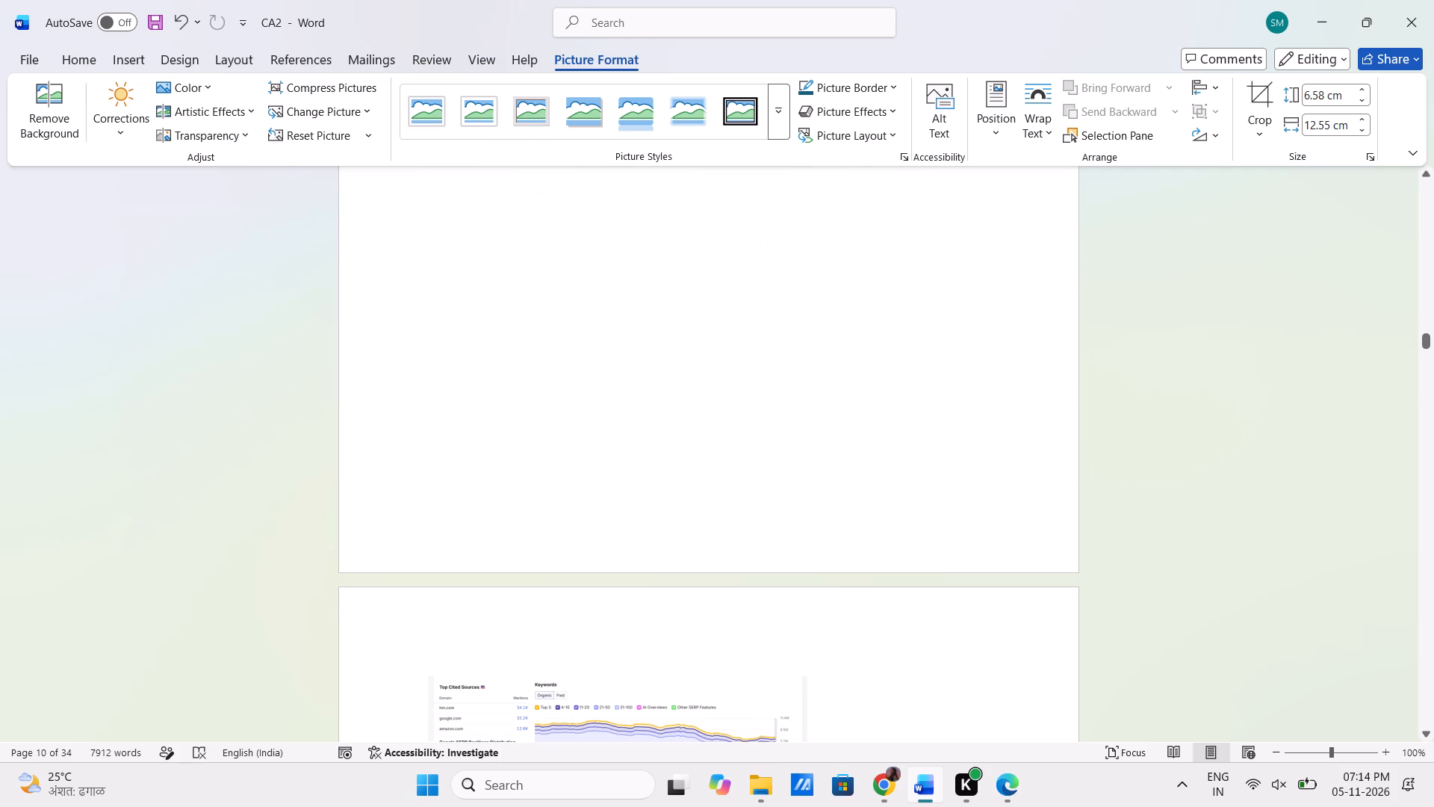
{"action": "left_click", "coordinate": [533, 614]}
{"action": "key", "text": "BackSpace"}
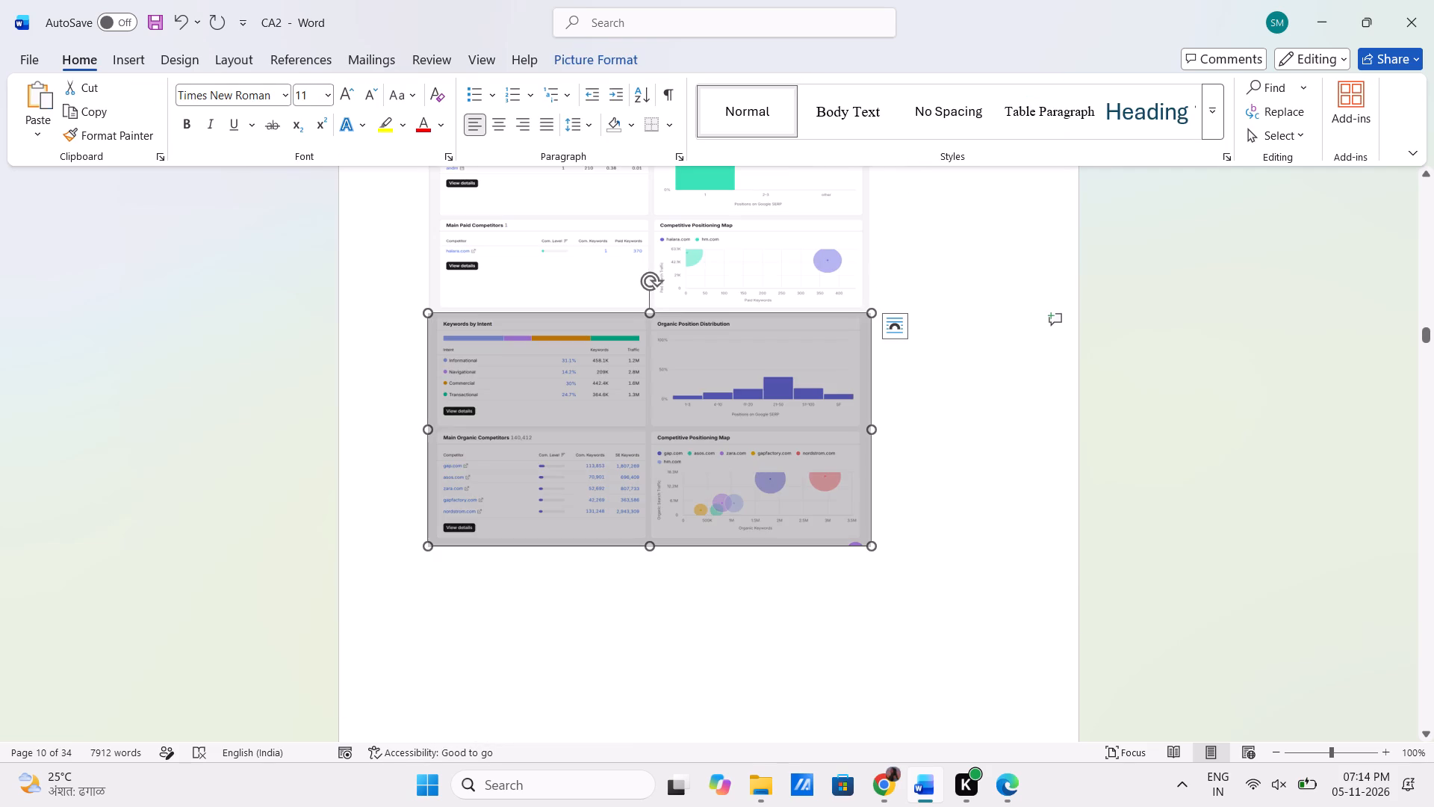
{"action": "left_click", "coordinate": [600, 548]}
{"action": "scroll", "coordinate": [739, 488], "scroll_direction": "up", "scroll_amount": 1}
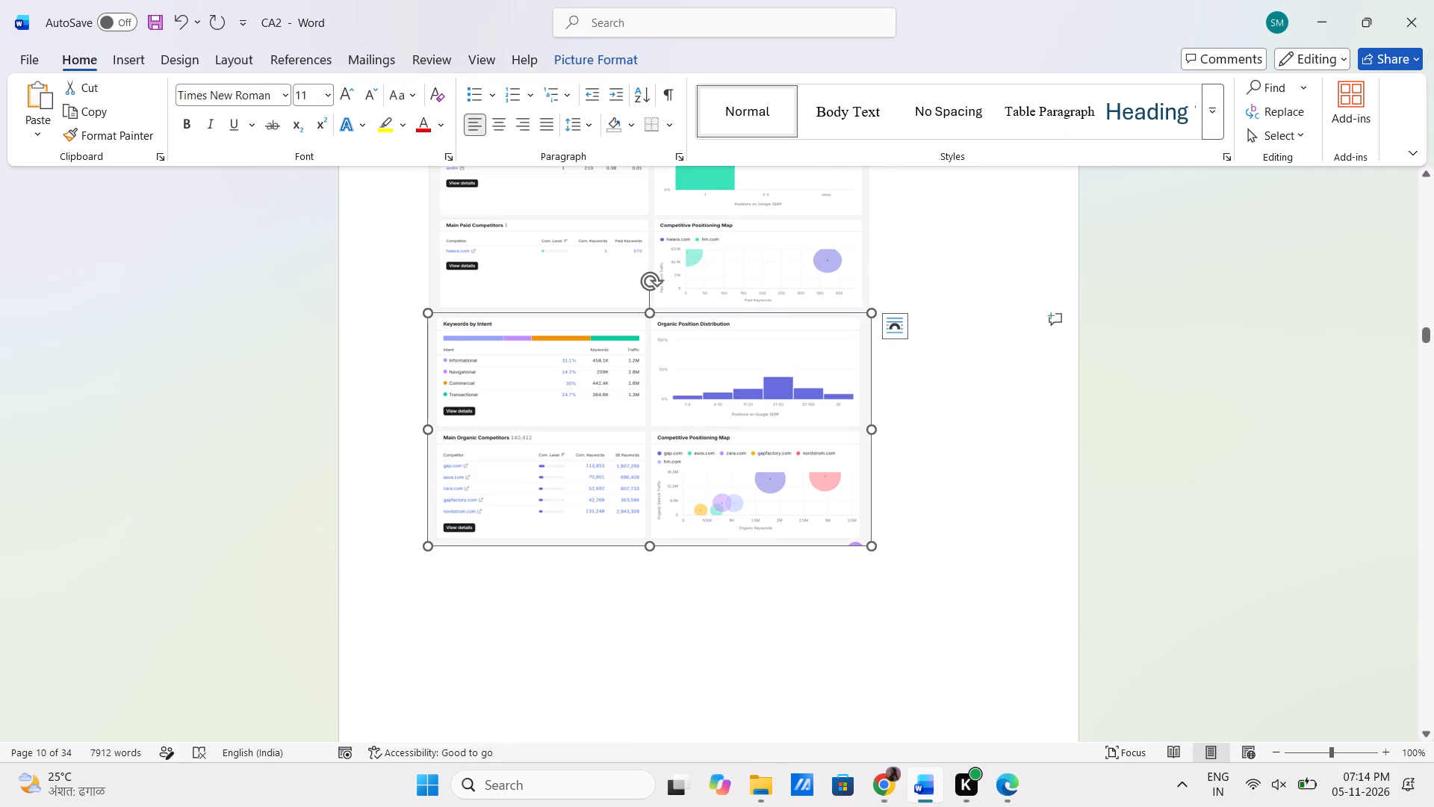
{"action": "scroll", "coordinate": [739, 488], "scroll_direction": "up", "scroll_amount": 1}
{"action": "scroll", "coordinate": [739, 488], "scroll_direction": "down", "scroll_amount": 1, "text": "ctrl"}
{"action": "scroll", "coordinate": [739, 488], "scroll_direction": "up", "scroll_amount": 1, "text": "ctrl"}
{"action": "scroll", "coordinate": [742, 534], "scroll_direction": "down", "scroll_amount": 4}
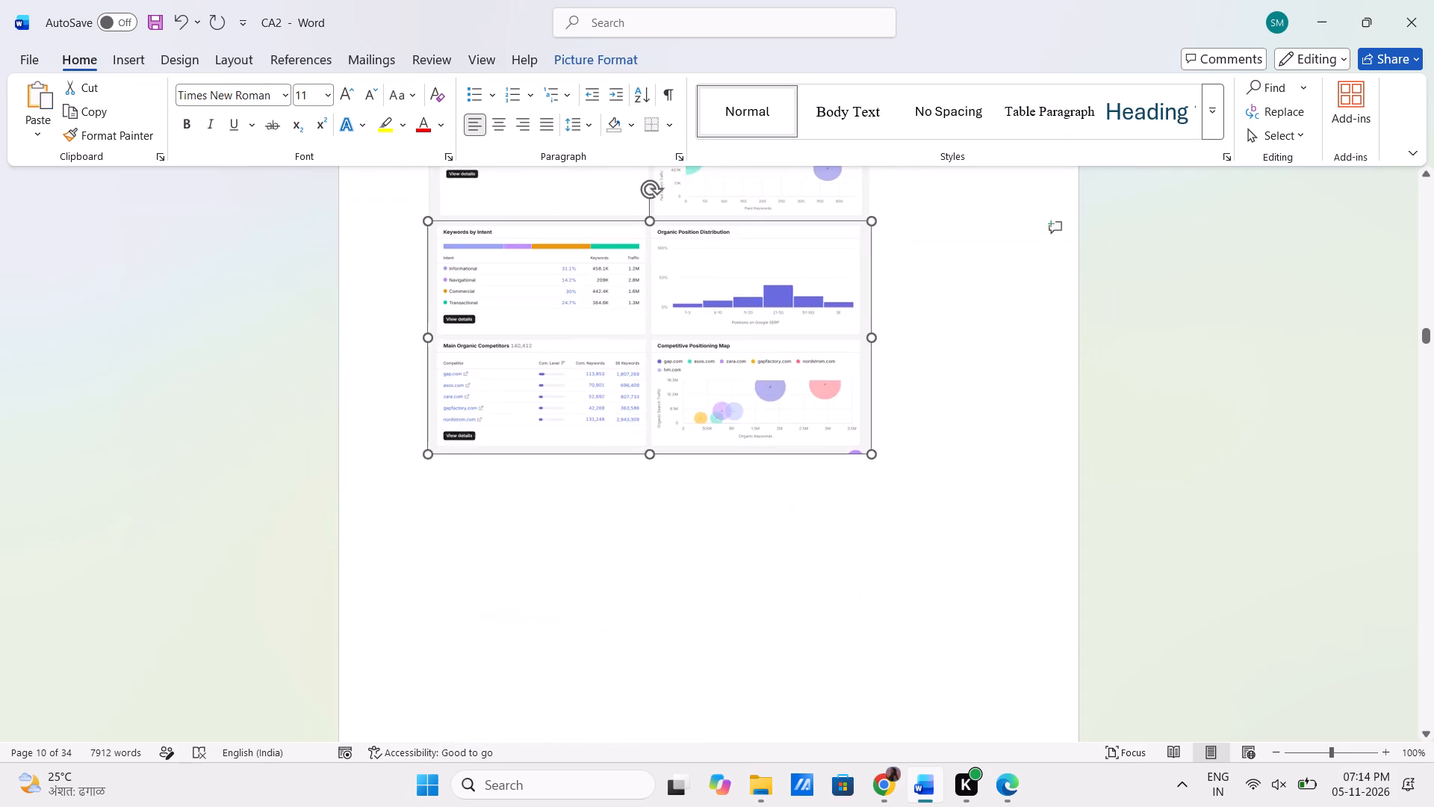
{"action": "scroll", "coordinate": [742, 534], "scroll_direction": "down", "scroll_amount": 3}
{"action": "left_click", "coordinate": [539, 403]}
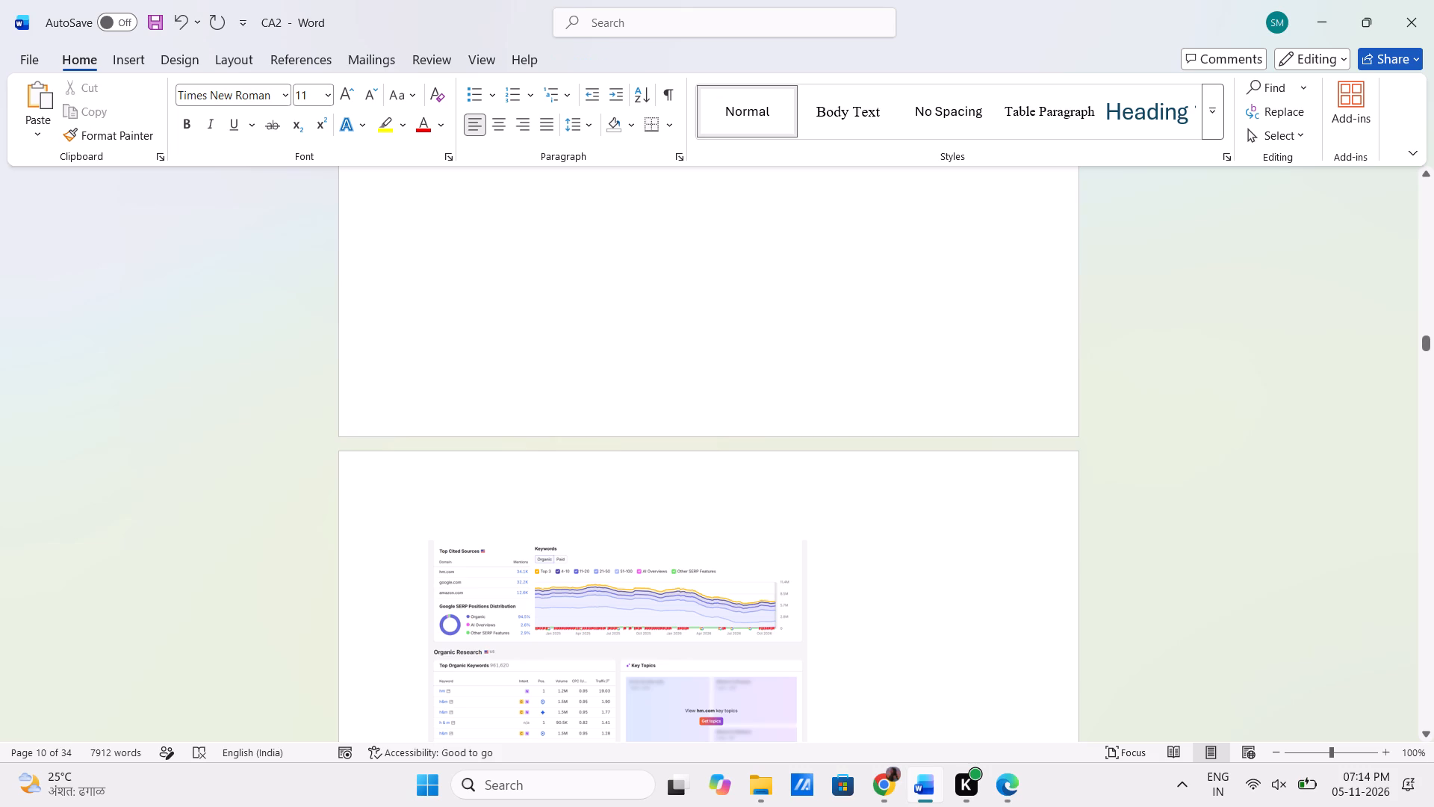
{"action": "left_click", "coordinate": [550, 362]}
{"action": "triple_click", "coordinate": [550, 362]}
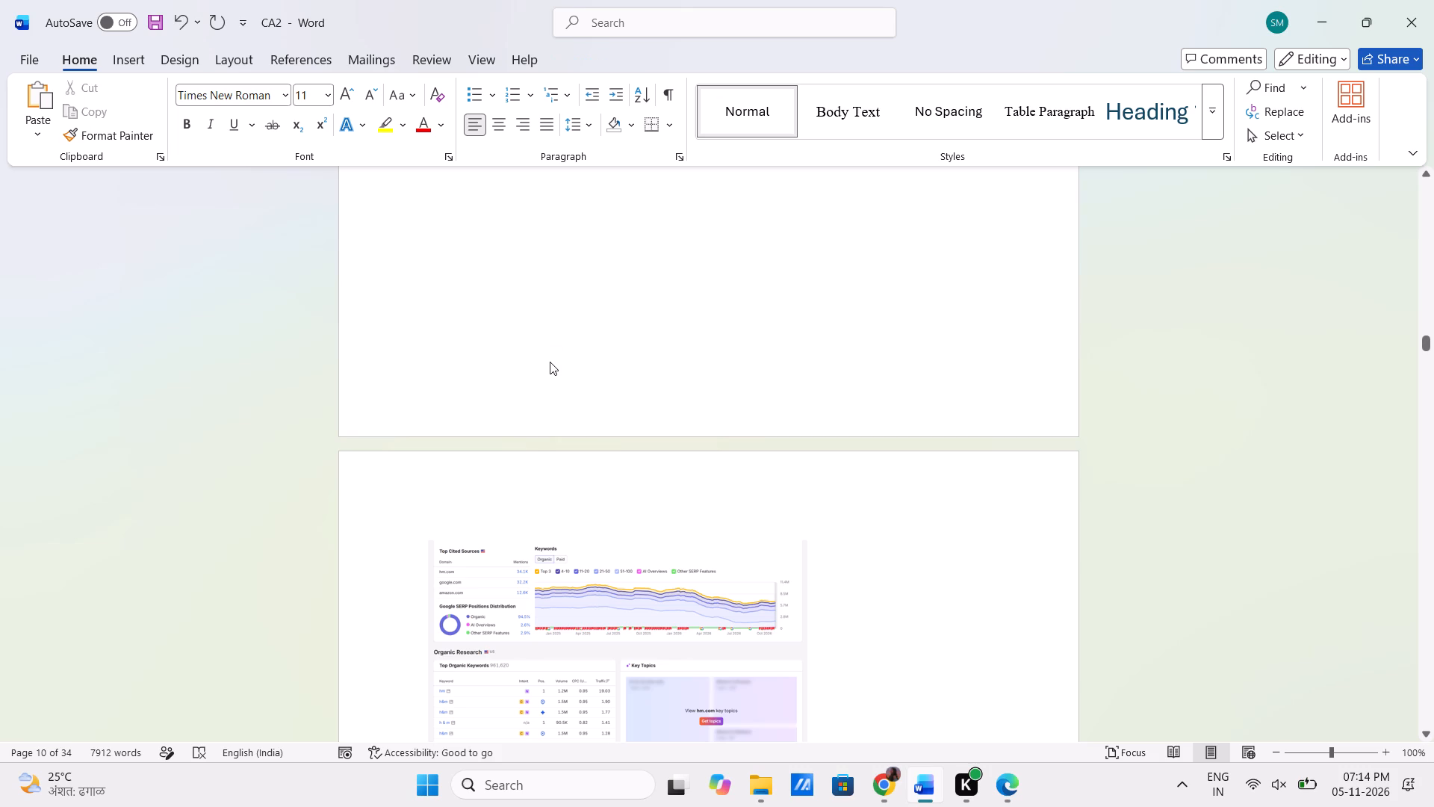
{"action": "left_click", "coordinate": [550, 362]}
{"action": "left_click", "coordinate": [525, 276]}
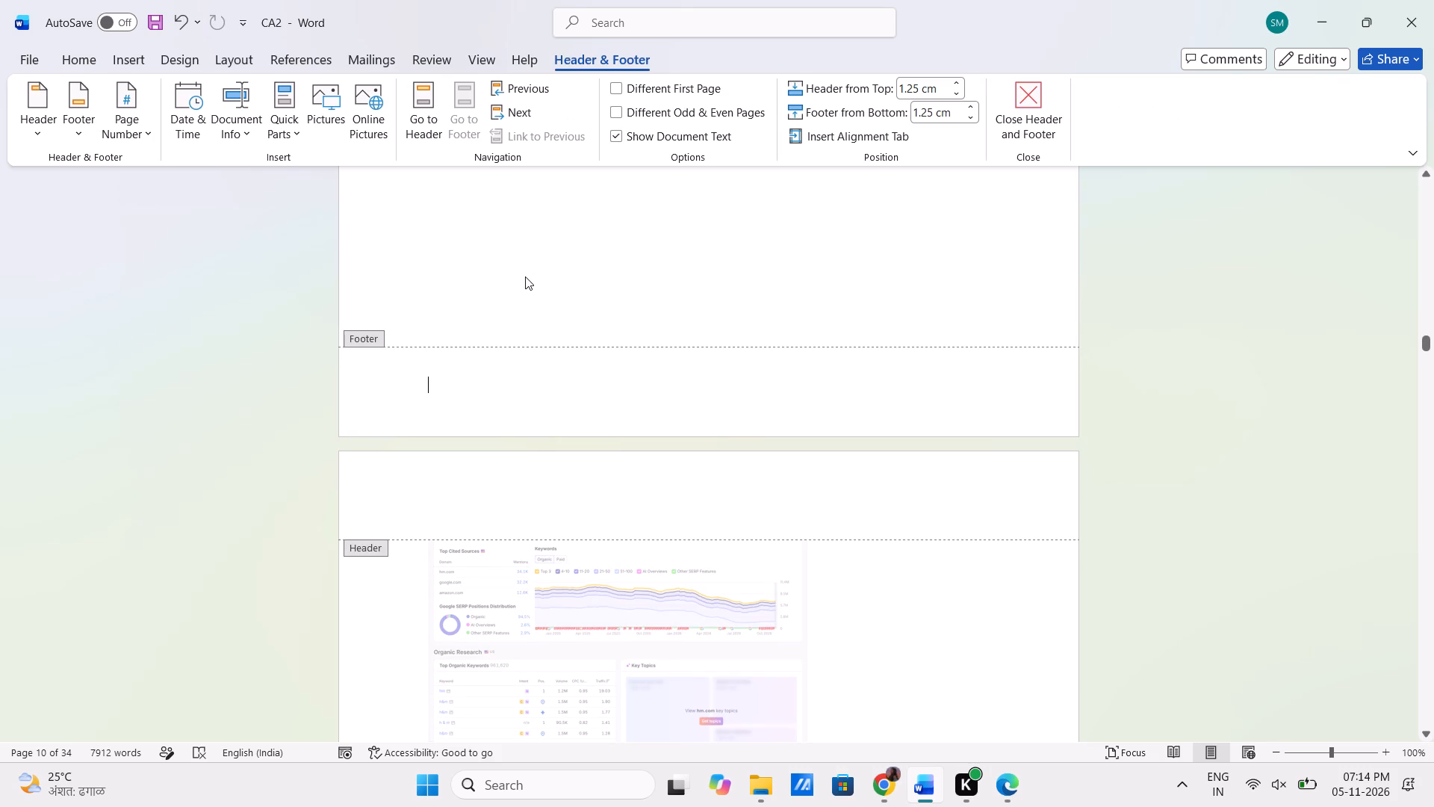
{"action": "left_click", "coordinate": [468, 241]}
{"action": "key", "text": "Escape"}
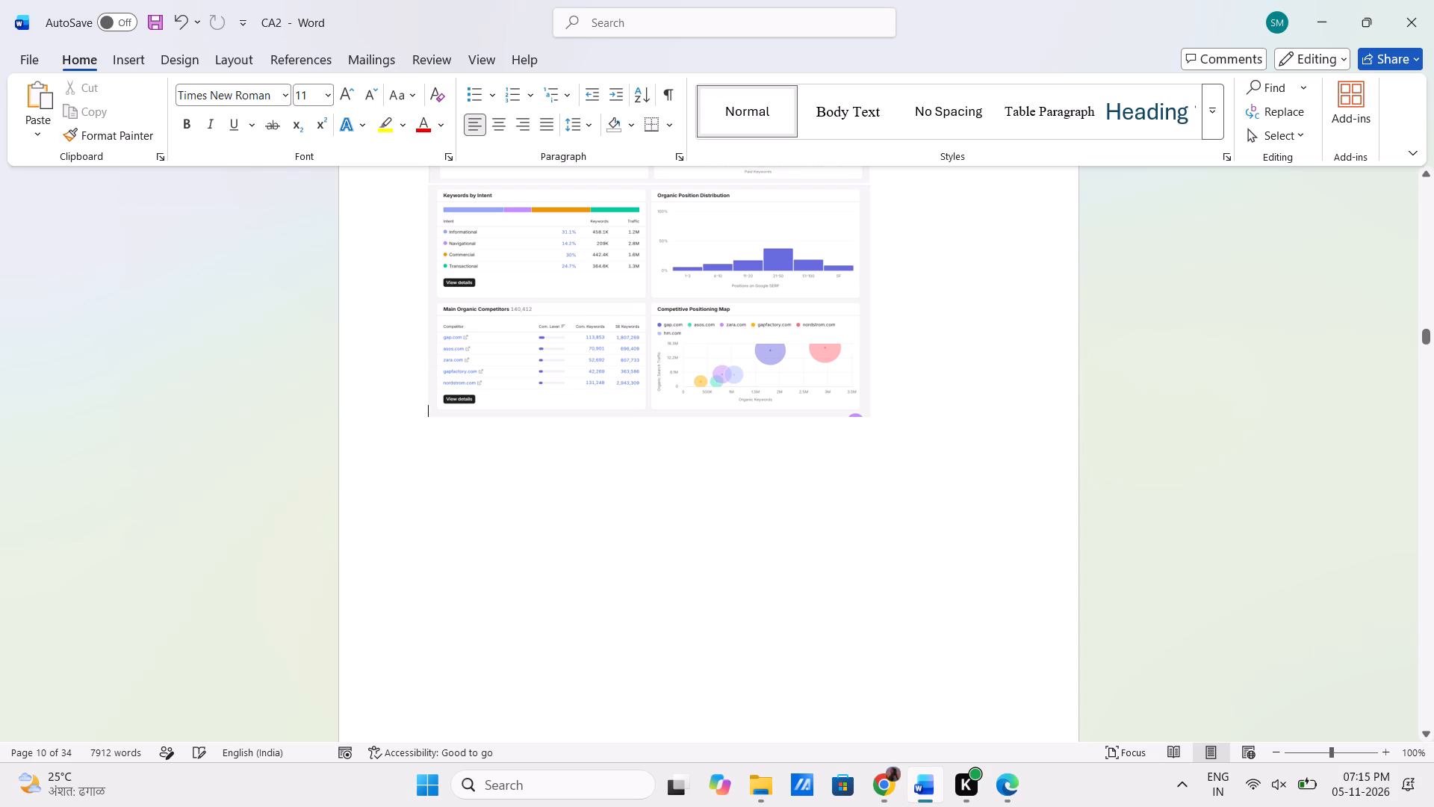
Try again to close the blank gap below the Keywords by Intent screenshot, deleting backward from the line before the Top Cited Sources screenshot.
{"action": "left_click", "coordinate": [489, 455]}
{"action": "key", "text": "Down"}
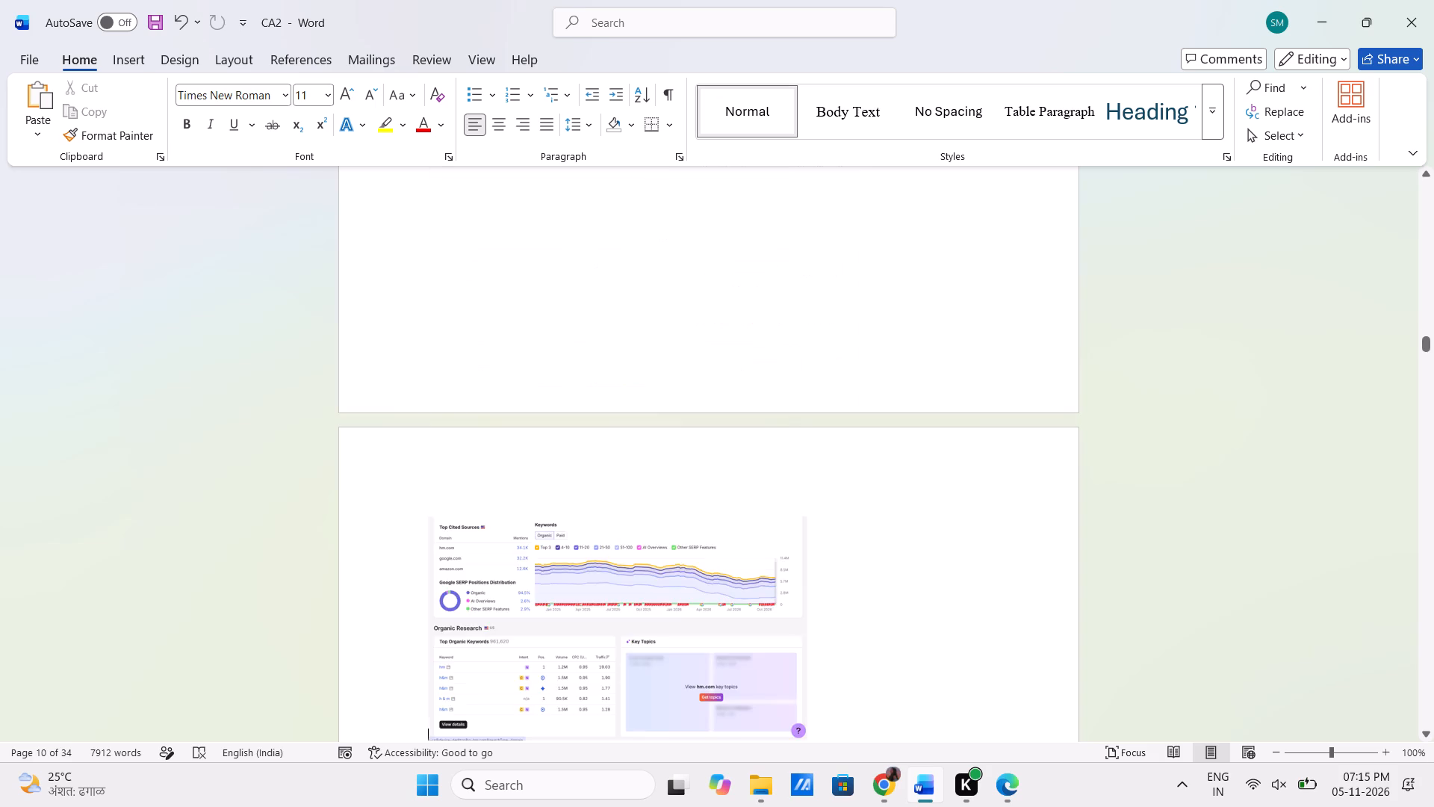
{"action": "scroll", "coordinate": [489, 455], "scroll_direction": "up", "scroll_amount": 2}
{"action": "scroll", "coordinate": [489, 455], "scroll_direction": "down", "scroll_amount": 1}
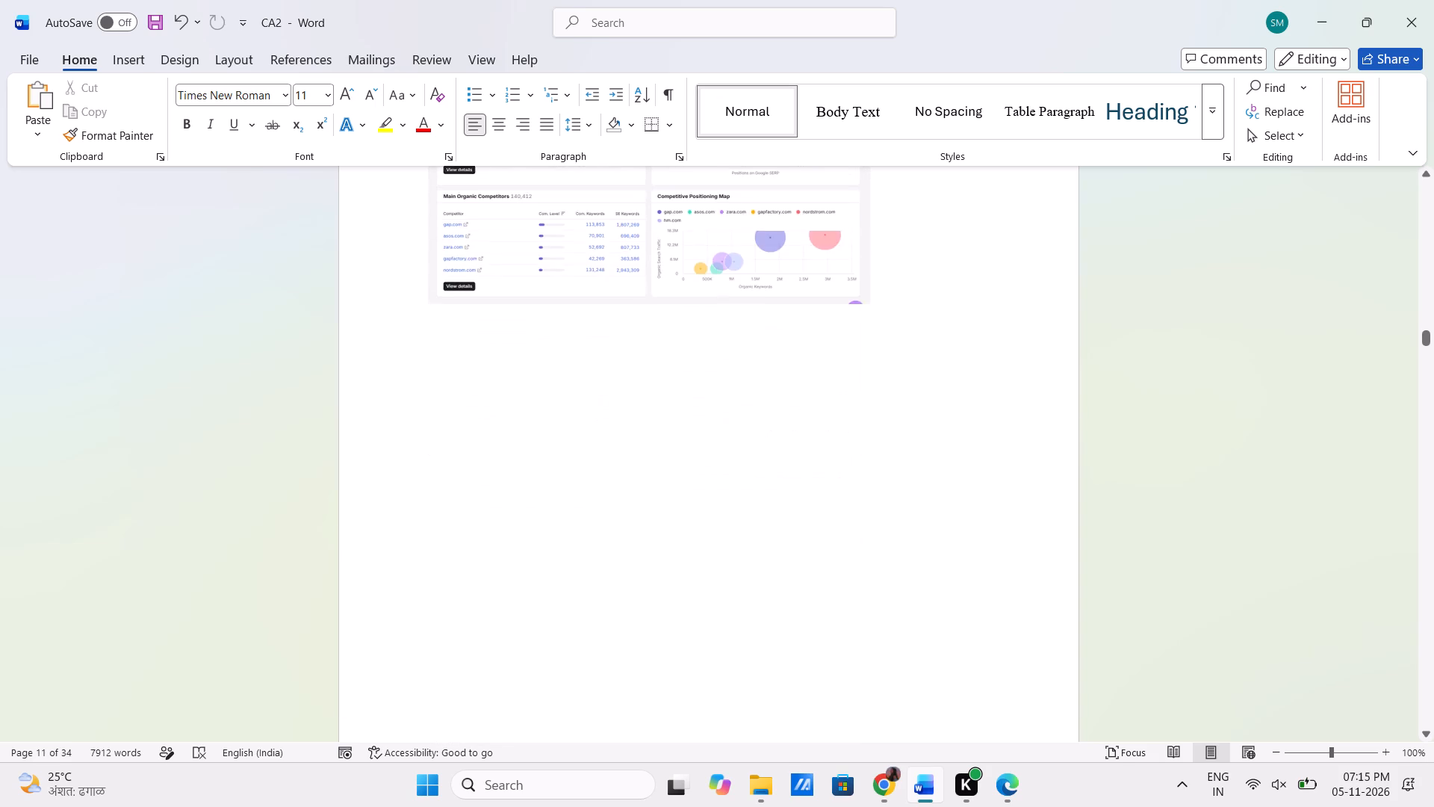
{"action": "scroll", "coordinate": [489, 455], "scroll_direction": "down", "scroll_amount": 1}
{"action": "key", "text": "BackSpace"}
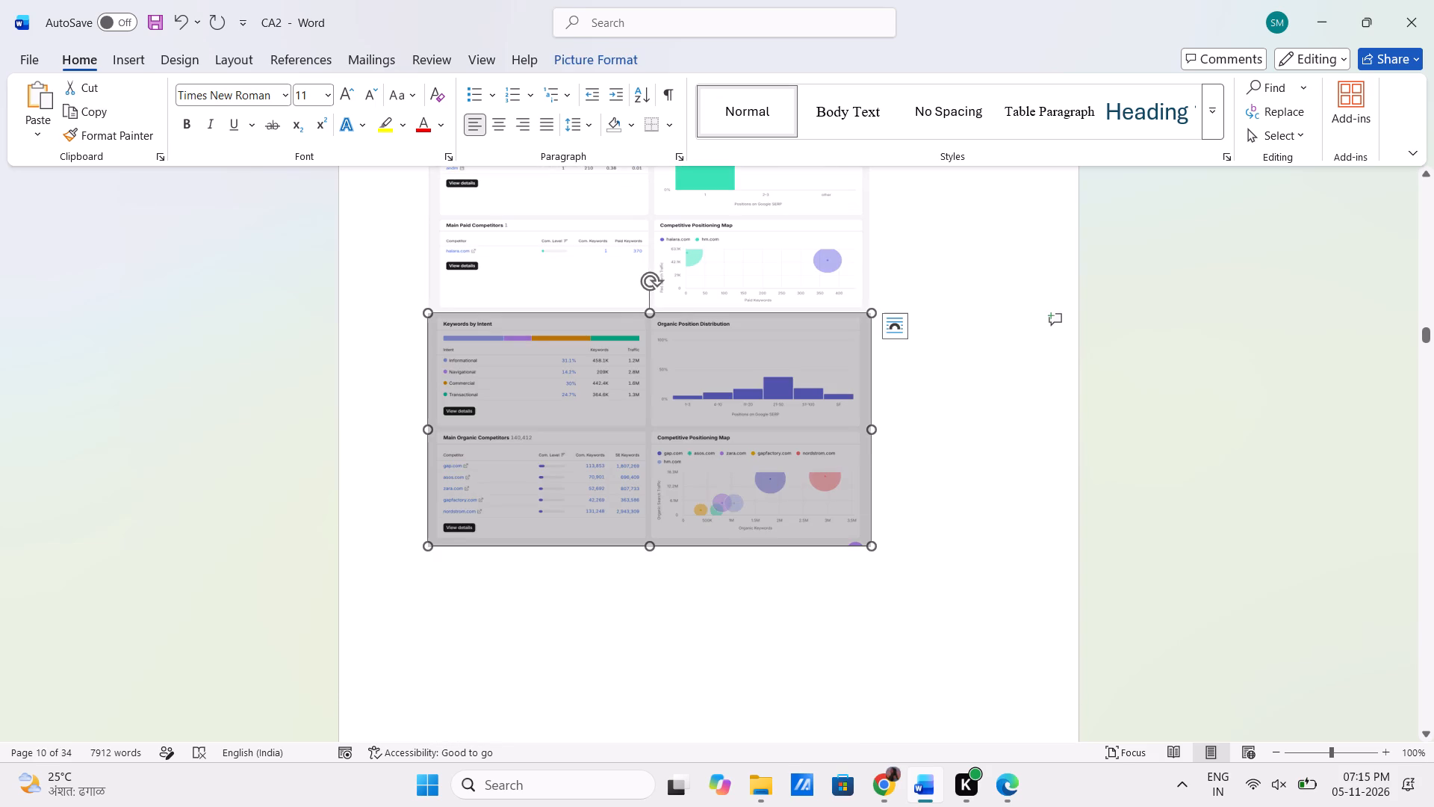
Scale down the hm.com Domain Overview screenshot to about the width of the Top Cited Sources screenshot above it.
{"action": "scroll", "coordinate": [571, 510], "scroll_direction": "down", "scroll_amount": 2}
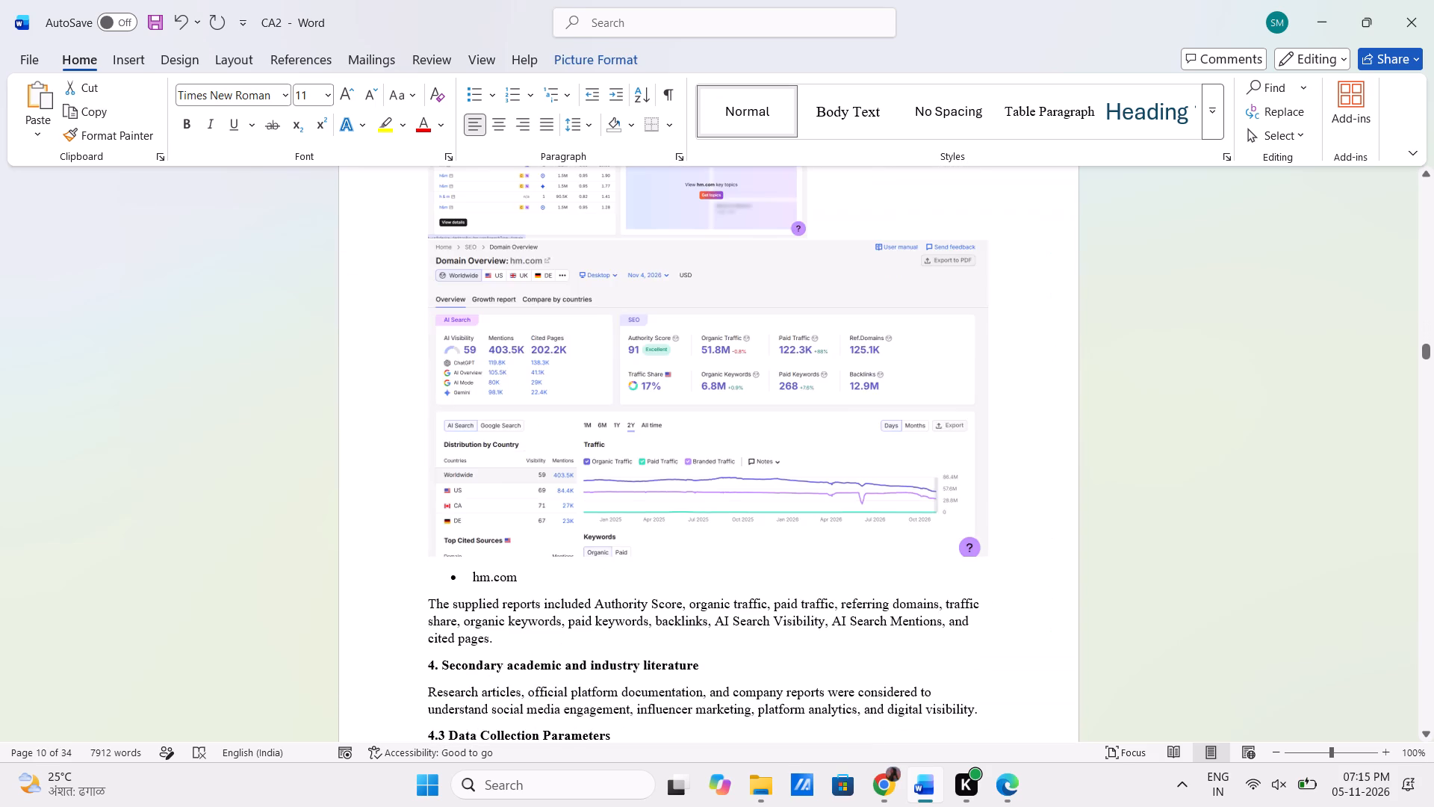
{"action": "scroll", "coordinate": [571, 510], "scroll_direction": "up", "scroll_amount": 1}
{"action": "left_click", "coordinate": [668, 612]}
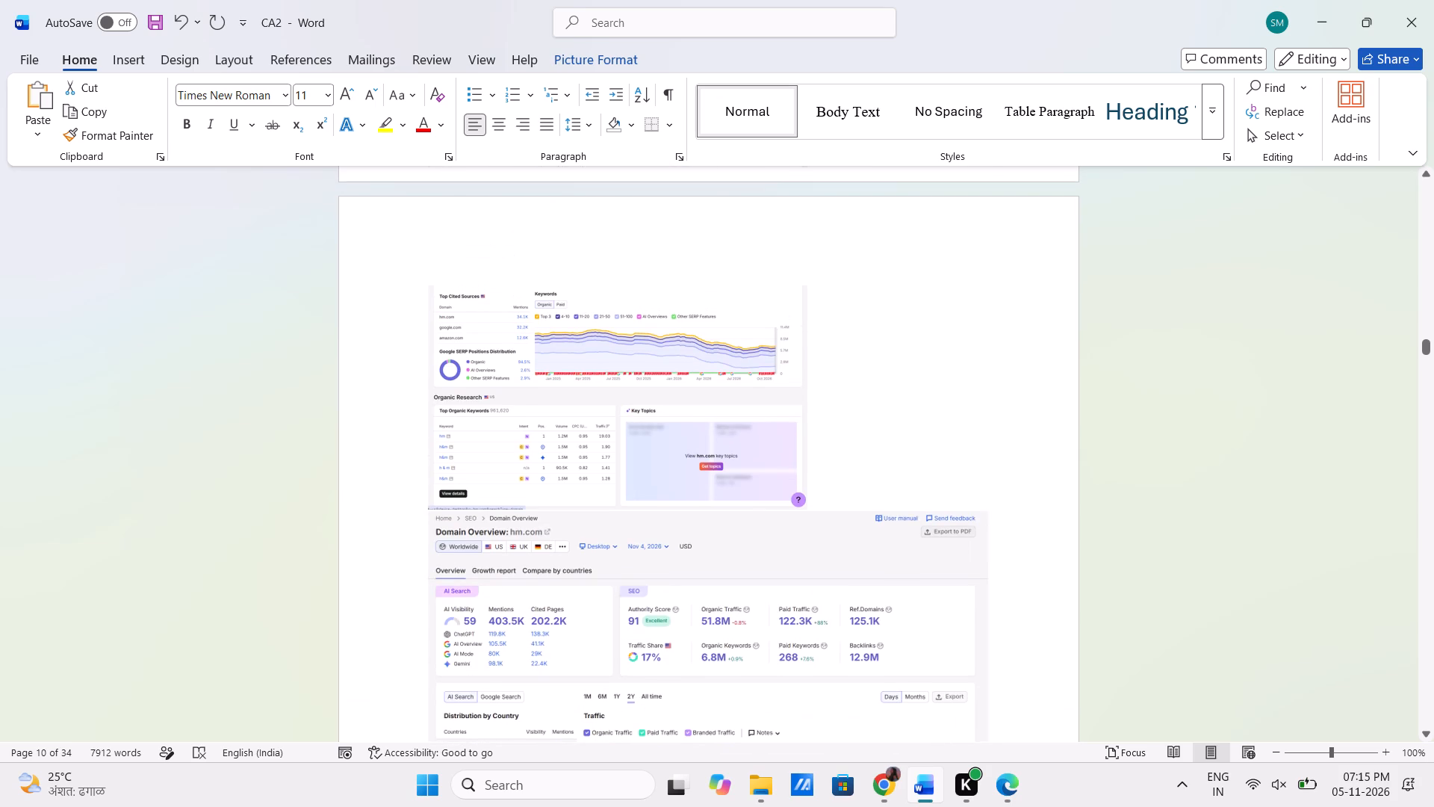
{"action": "scroll", "coordinate": [668, 612], "scroll_direction": "down", "scroll_amount": 2}
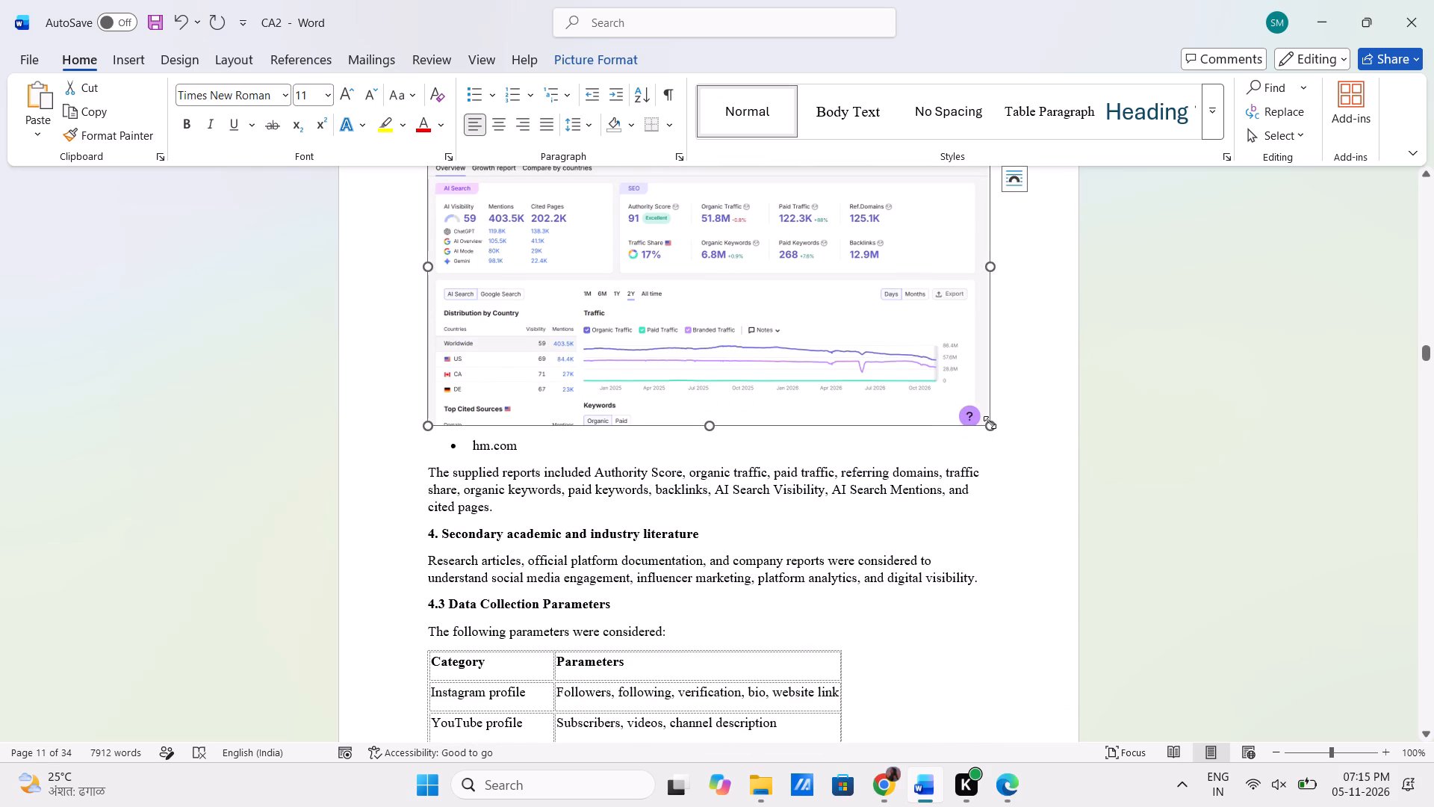
{"action": "left_click_drag", "start_coordinate": [990, 422], "coordinate": [804, 294]}
Add an empty, unbulleted line at the text margin below the hm.com bullet.
{"action": "scroll", "coordinate": [810, 337], "scroll_direction": "up", "scroll_amount": 1}
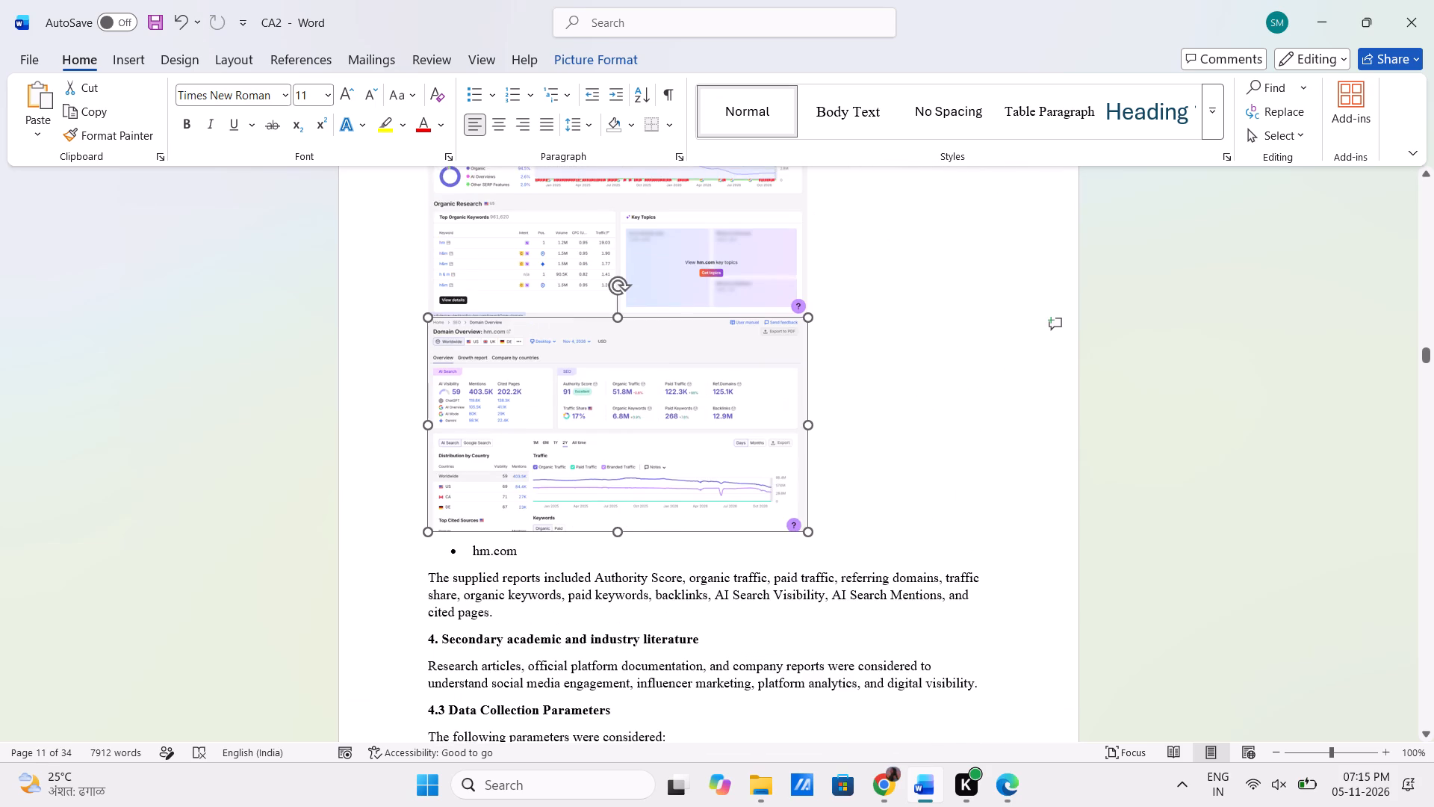
{"action": "scroll", "coordinate": [810, 337], "scroll_direction": "up", "scroll_amount": 1}
{"action": "scroll", "coordinate": [760, 406], "scroll_direction": "down", "scroll_amount": 2}
{"action": "left_click", "coordinate": [522, 486]}
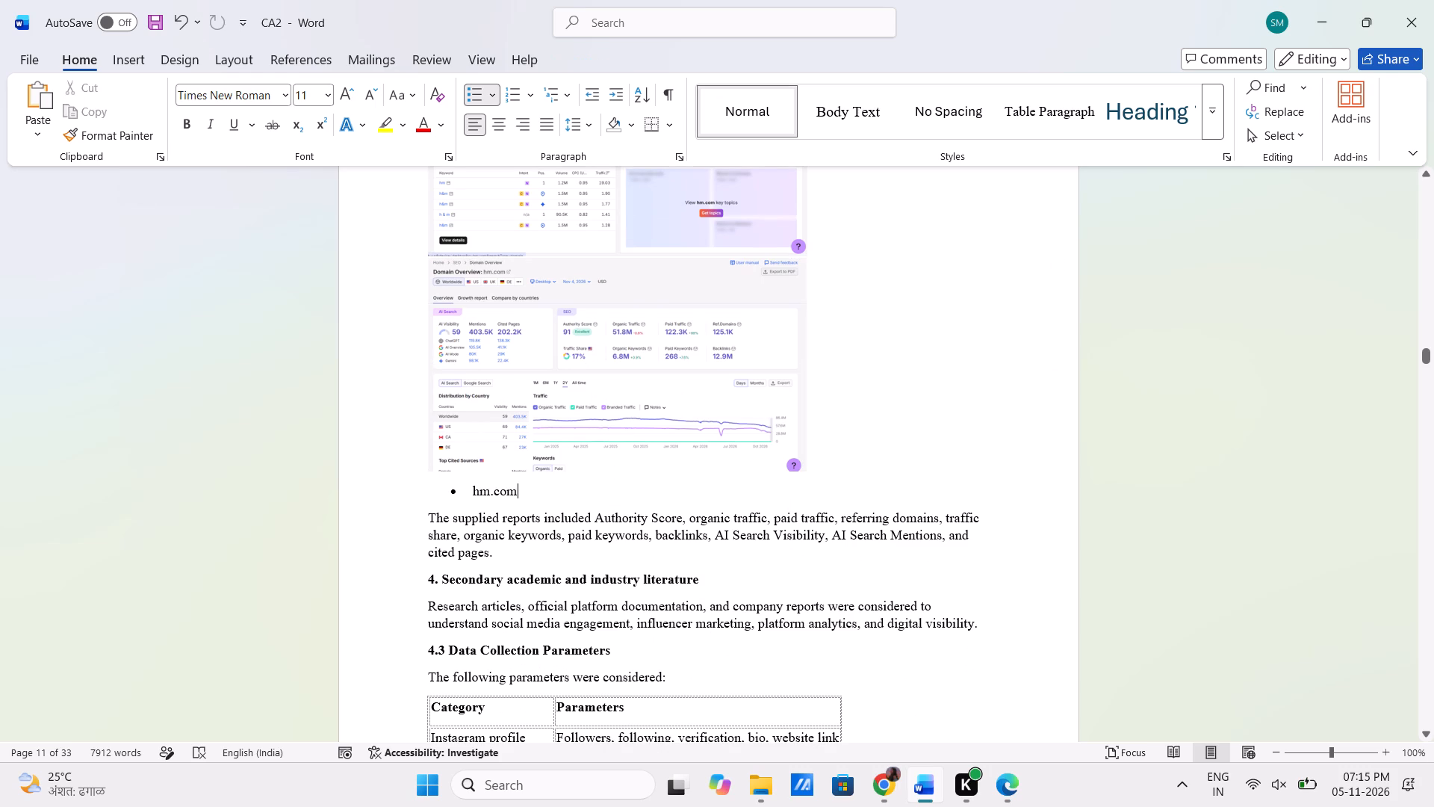
{"action": "key", "text": "Return"}
{"action": "key", "text": "BackSpace"}
{"action": "key", "text": "BackSpace"}
{"action": "key", "text": "BackSpace"}
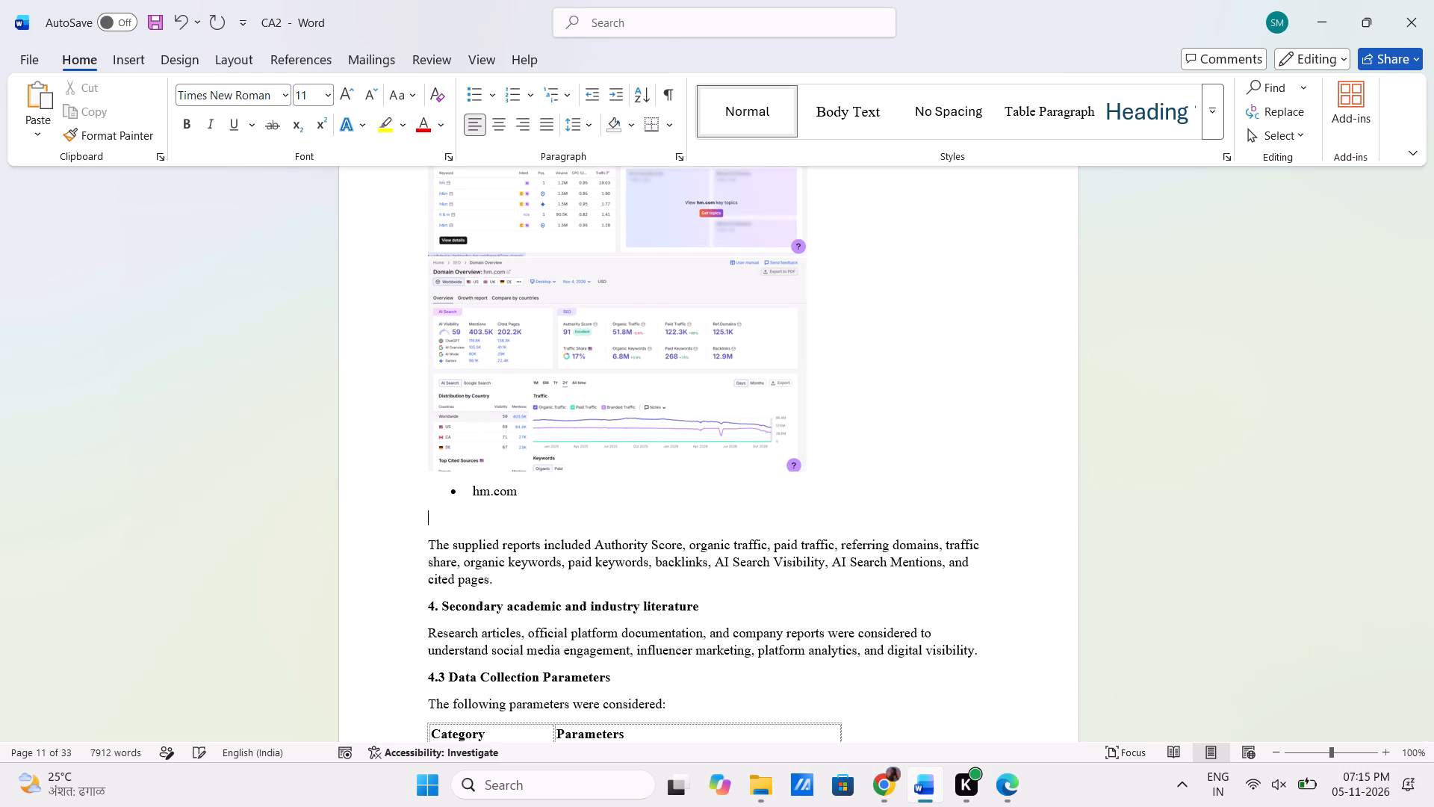
{"action": "left_click", "coordinate": [426, 516]}
{"action": "right_click", "coordinate": [426, 516]}
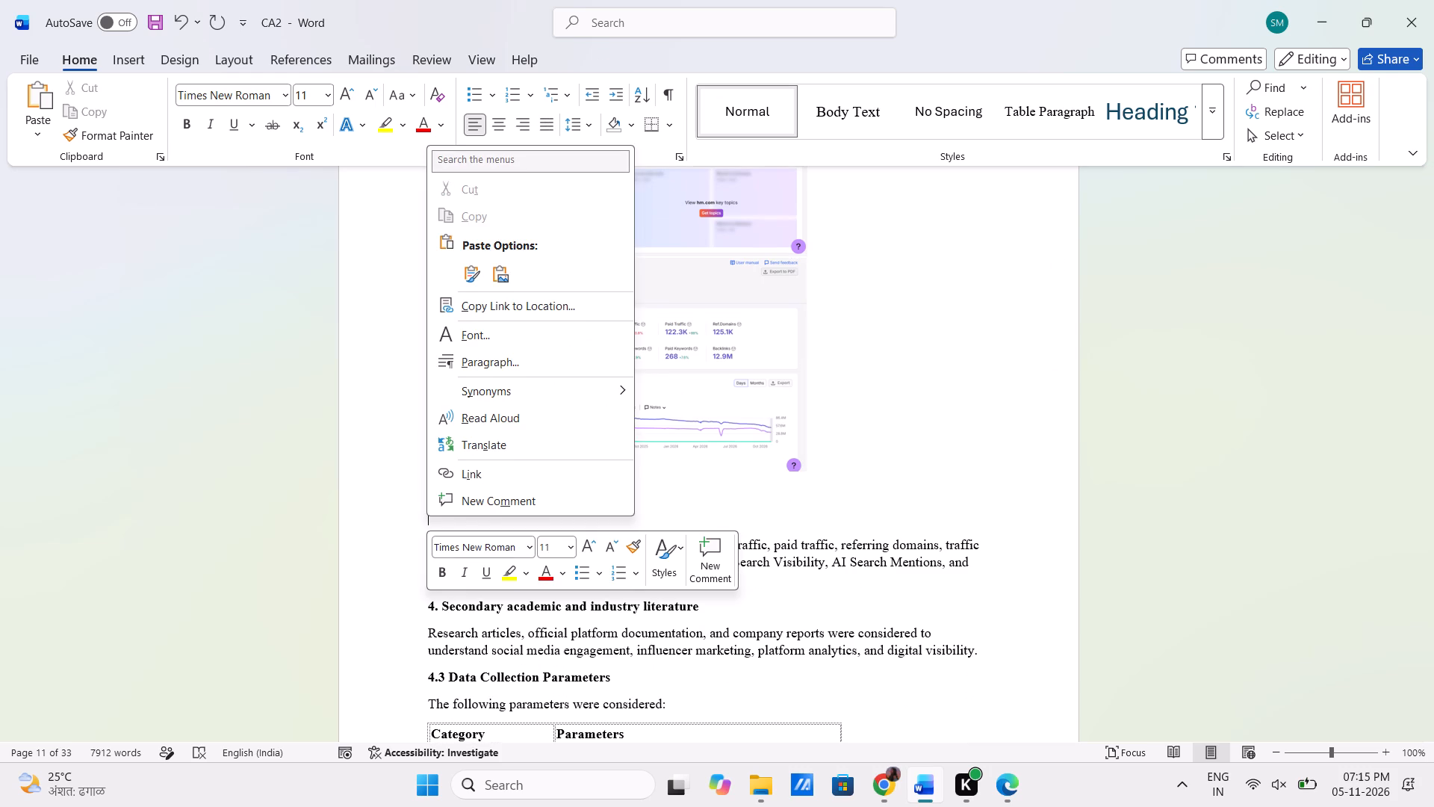
{"action": "left_click", "coordinate": [533, 164]}
{"action": "type", "text": "PI"}
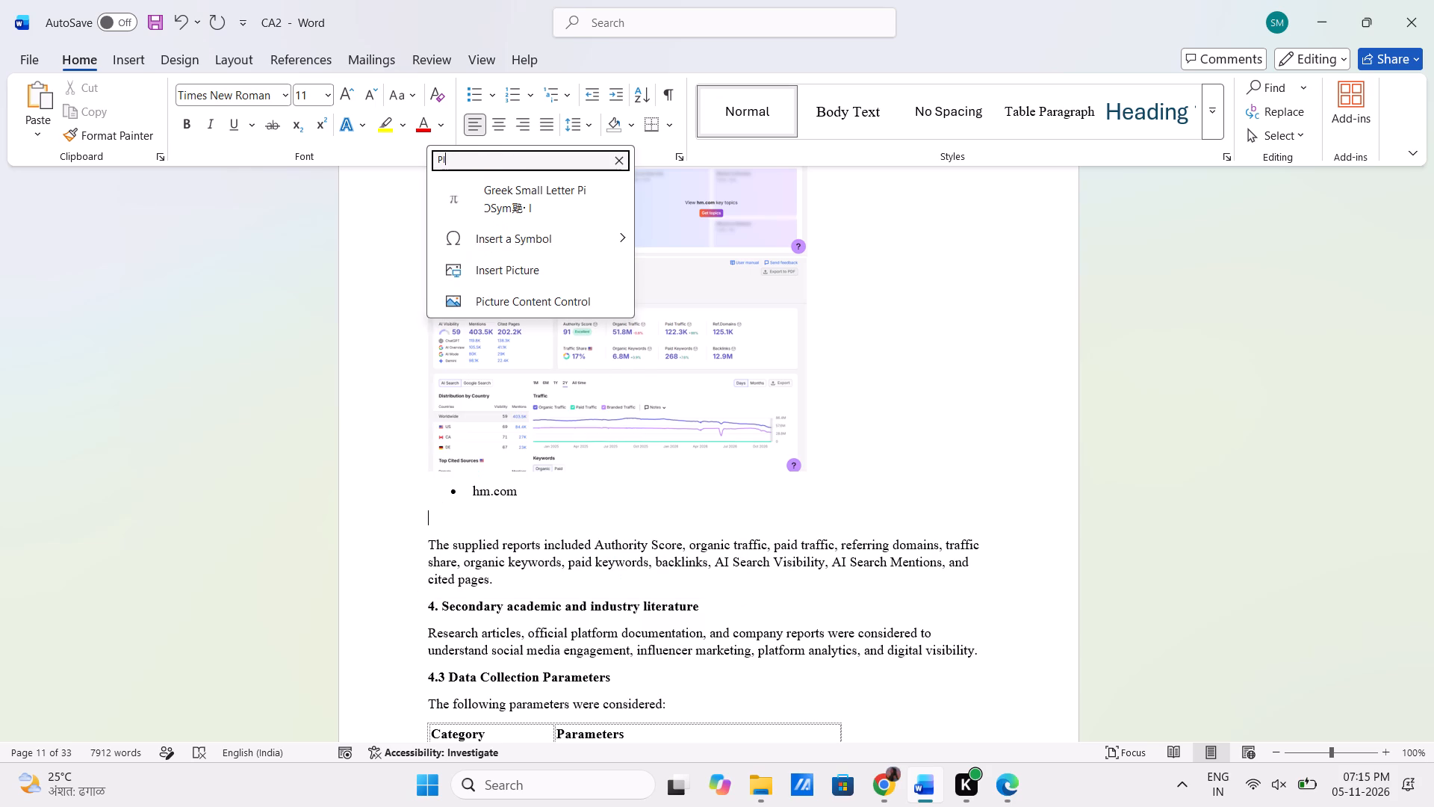
{"action": "left_click", "coordinate": [533, 259]}
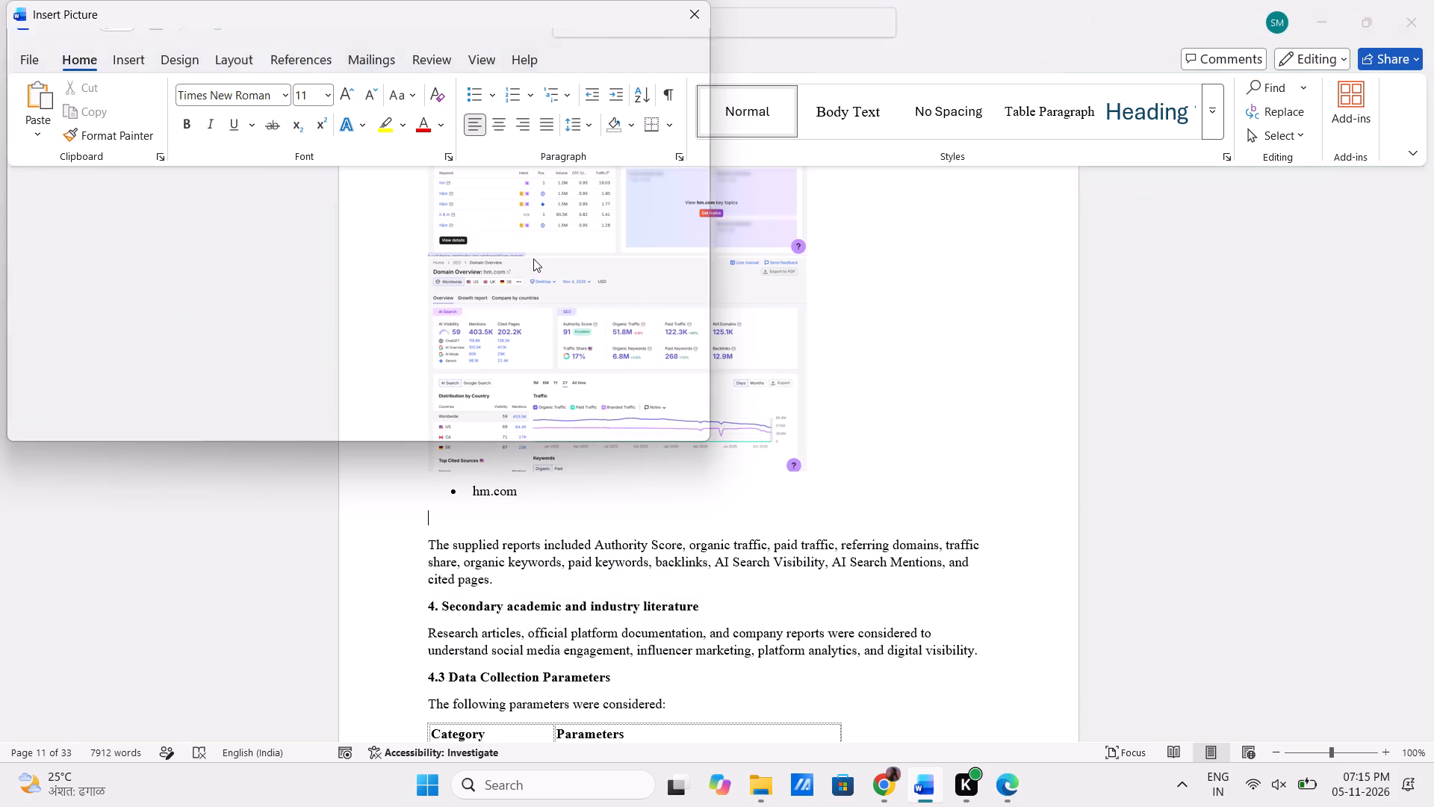
{"action": "scroll", "coordinate": [95, 191], "scroll_direction": "up", "scroll_amount": 1}
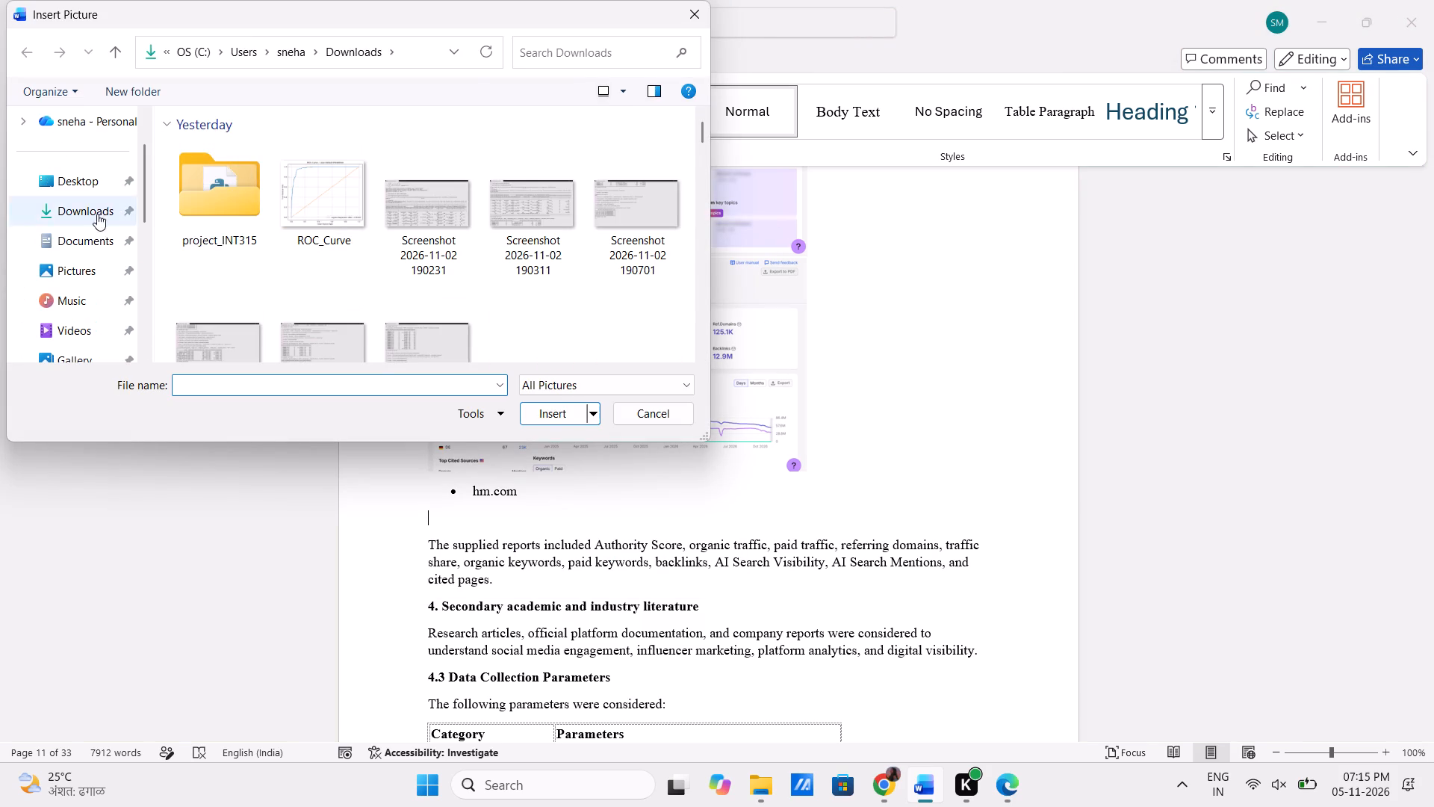
{"action": "left_click", "coordinate": [90, 349]}
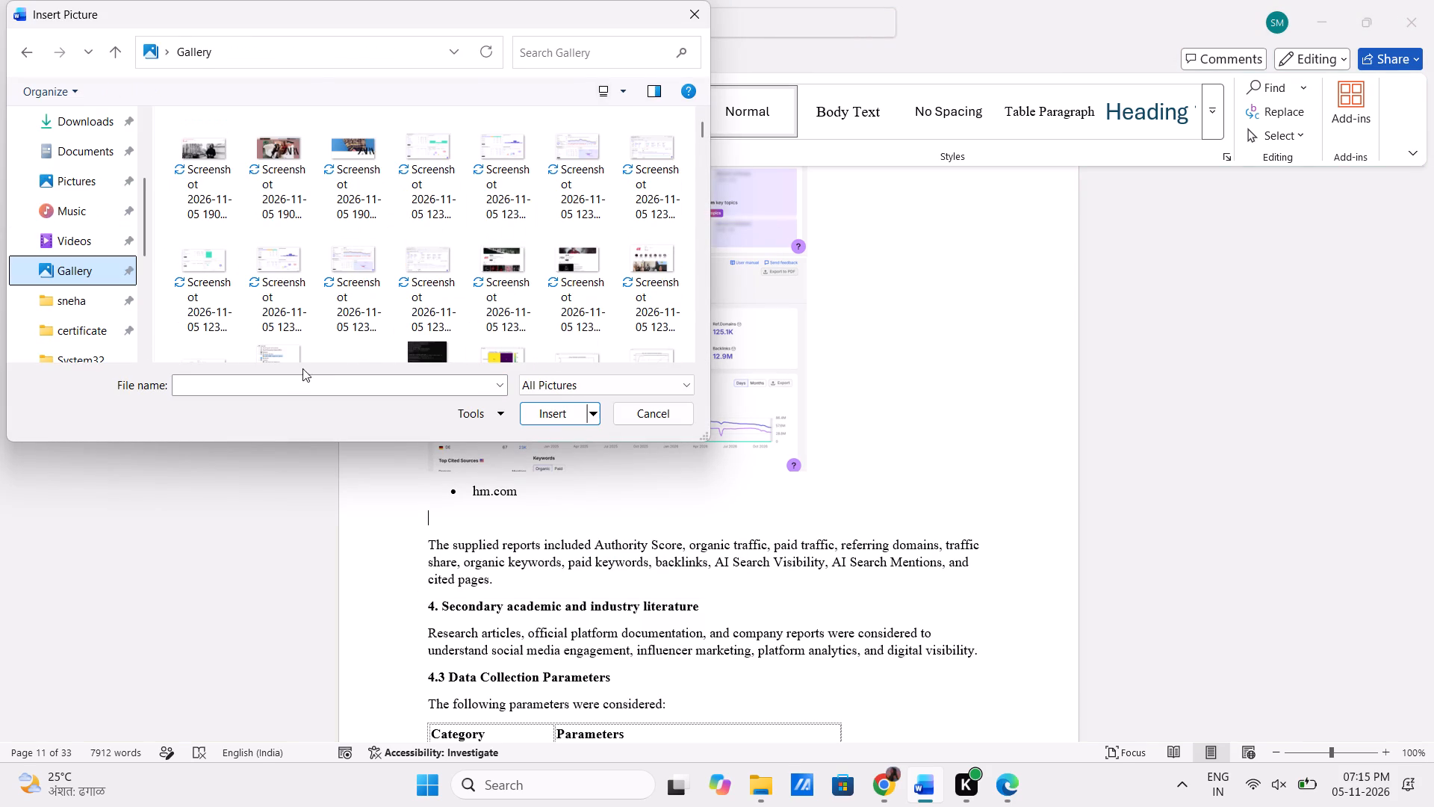
{"action": "left_click", "coordinate": [652, 167], "text": "ctrl"}
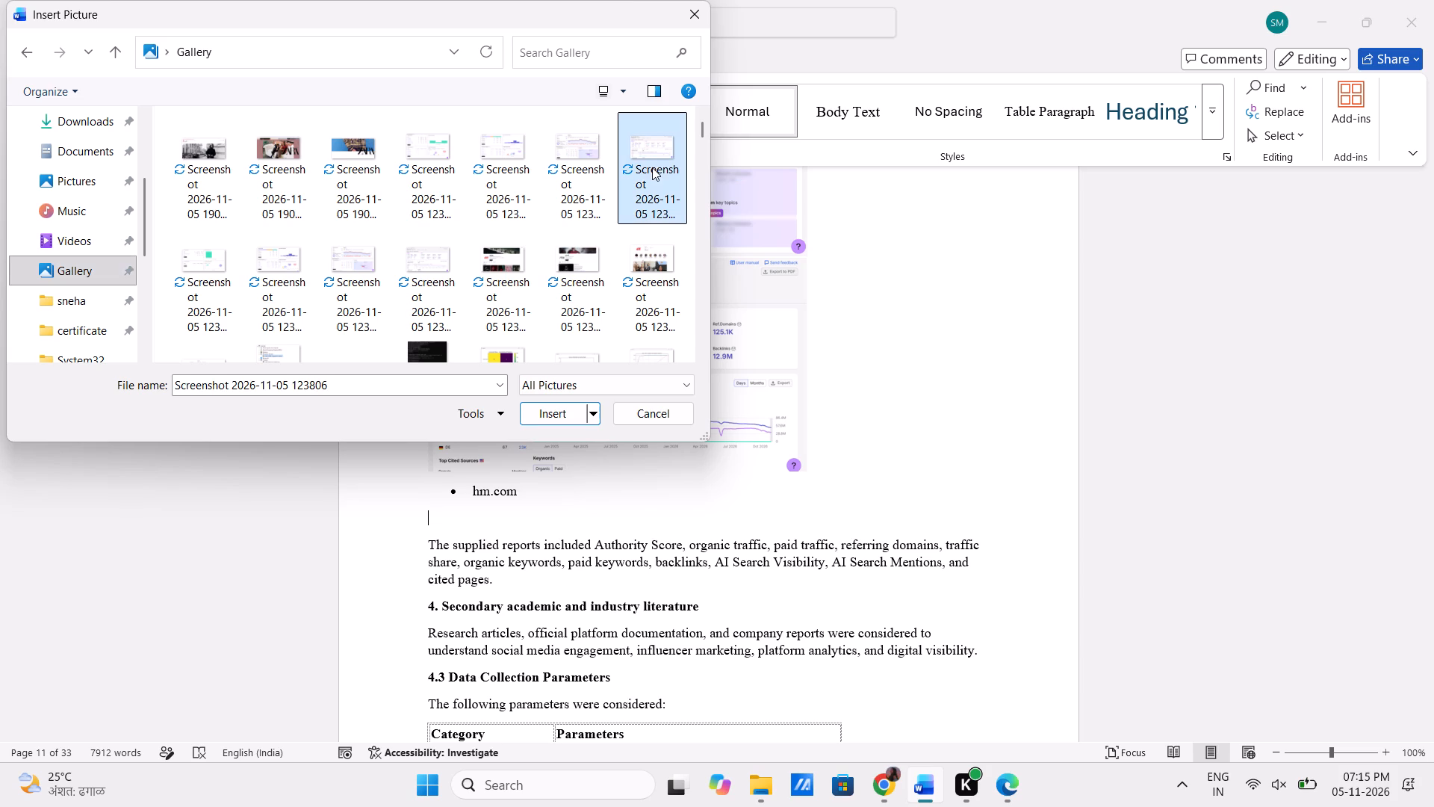
{"action": "left_click", "coordinate": [568, 165], "text": "ctrl"}
{"action": "left_click", "coordinate": [513, 168], "text": "ctrl"}
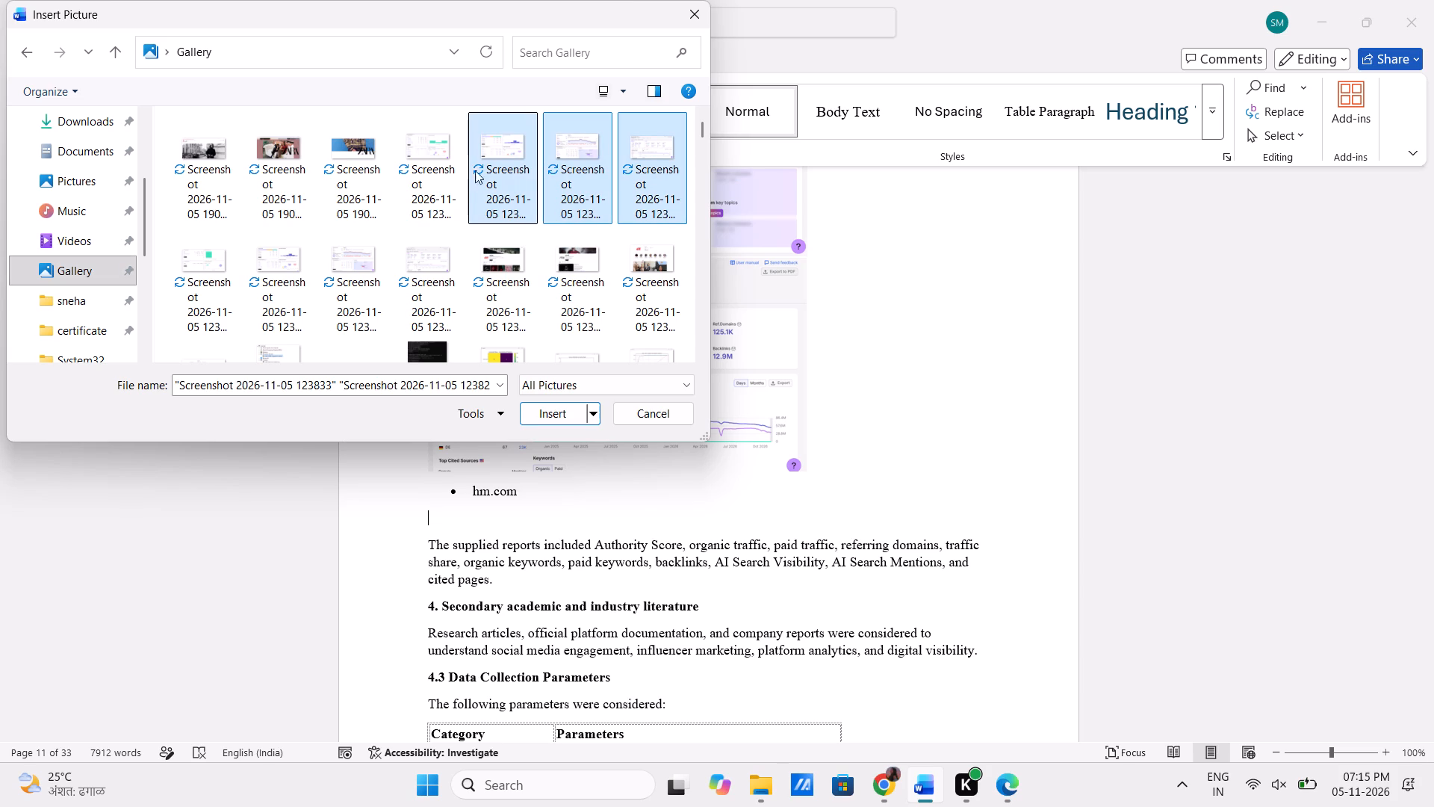
{"action": "left_click", "coordinate": [462, 171], "text": "ctrl"}
{"action": "left_click", "coordinate": [534, 412]}
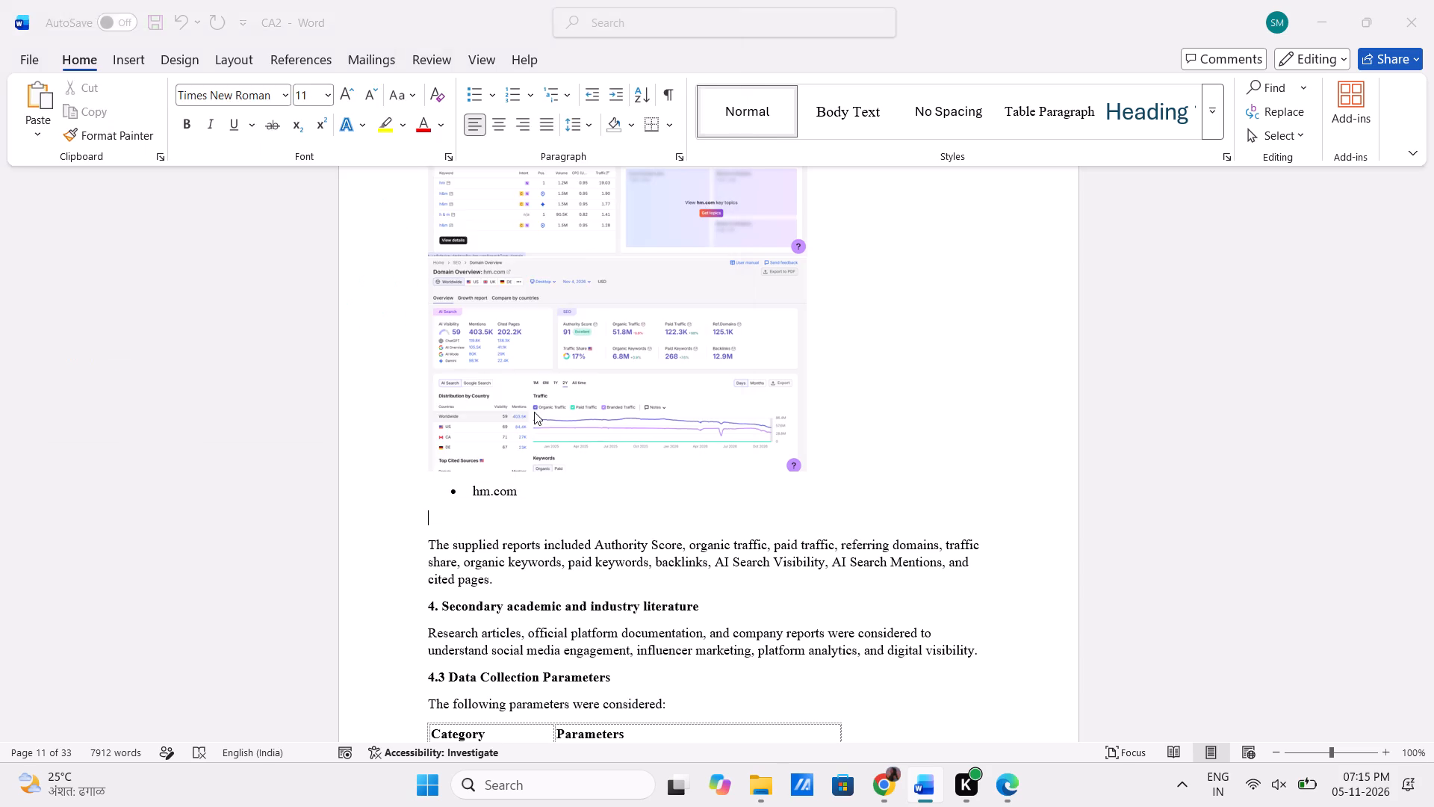
Look through the newly inserted Zara screenshots and check their order and placement across the pages after hm.com.
{"action": "scroll", "coordinate": [615, 473], "scroll_direction": "down", "scroll_amount": 1}
{"action": "scroll", "coordinate": [615, 473], "scroll_direction": "up", "scroll_amount": 2}
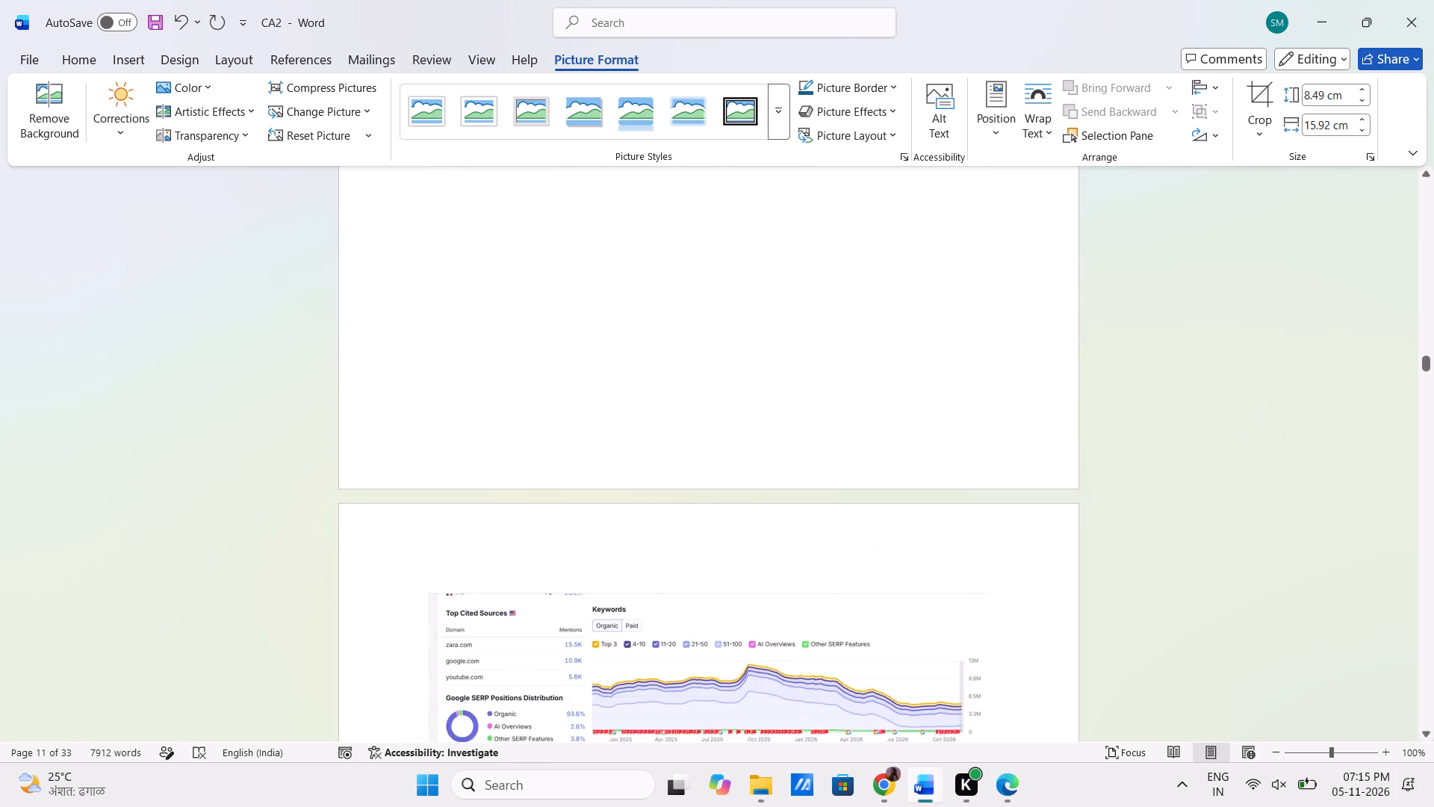
{"action": "scroll", "coordinate": [615, 473], "scroll_direction": "up", "scroll_amount": 3}
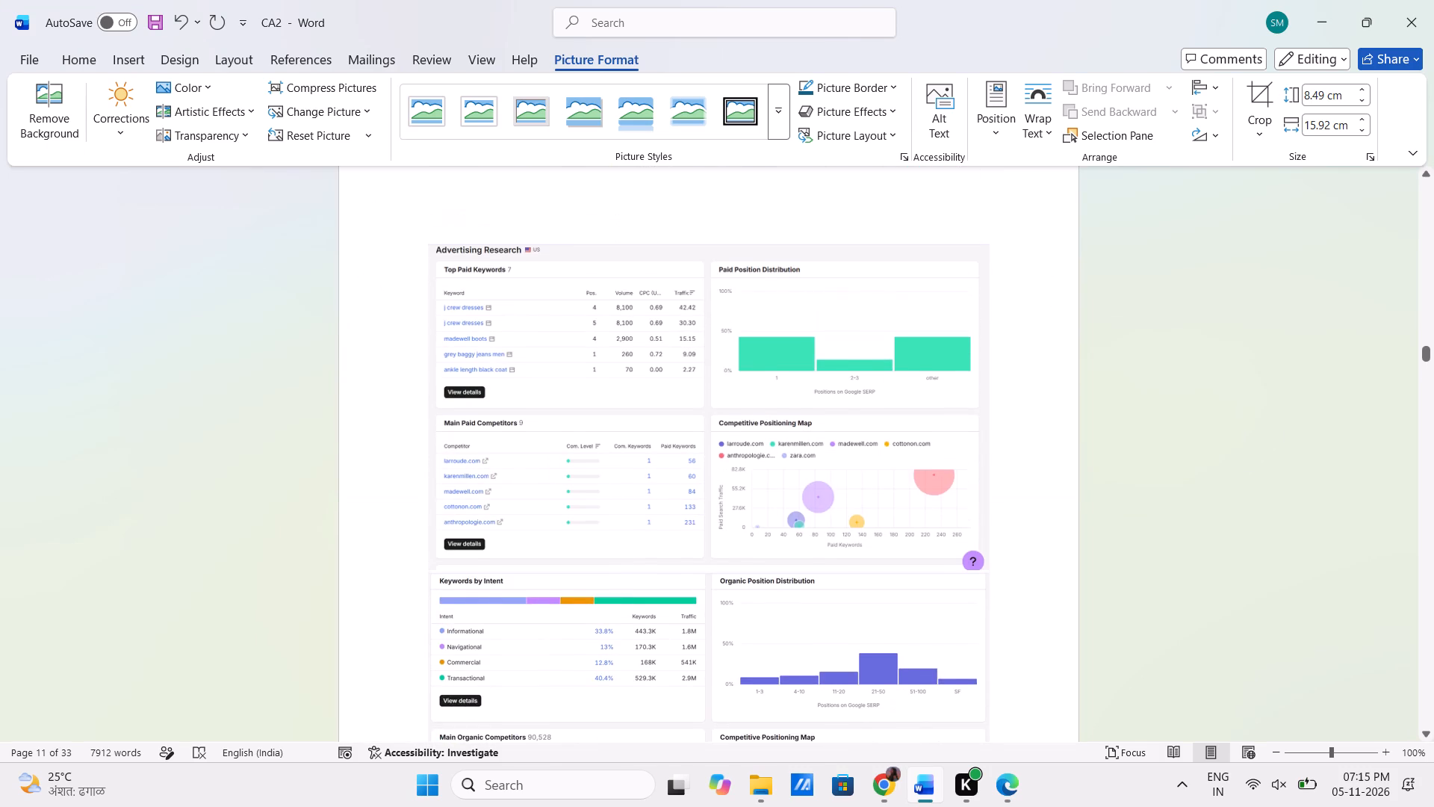
{"action": "scroll", "coordinate": [615, 473], "scroll_direction": "up", "scroll_amount": 1}
{"action": "scroll", "coordinate": [615, 473], "scroll_direction": "down", "scroll_amount": 4}
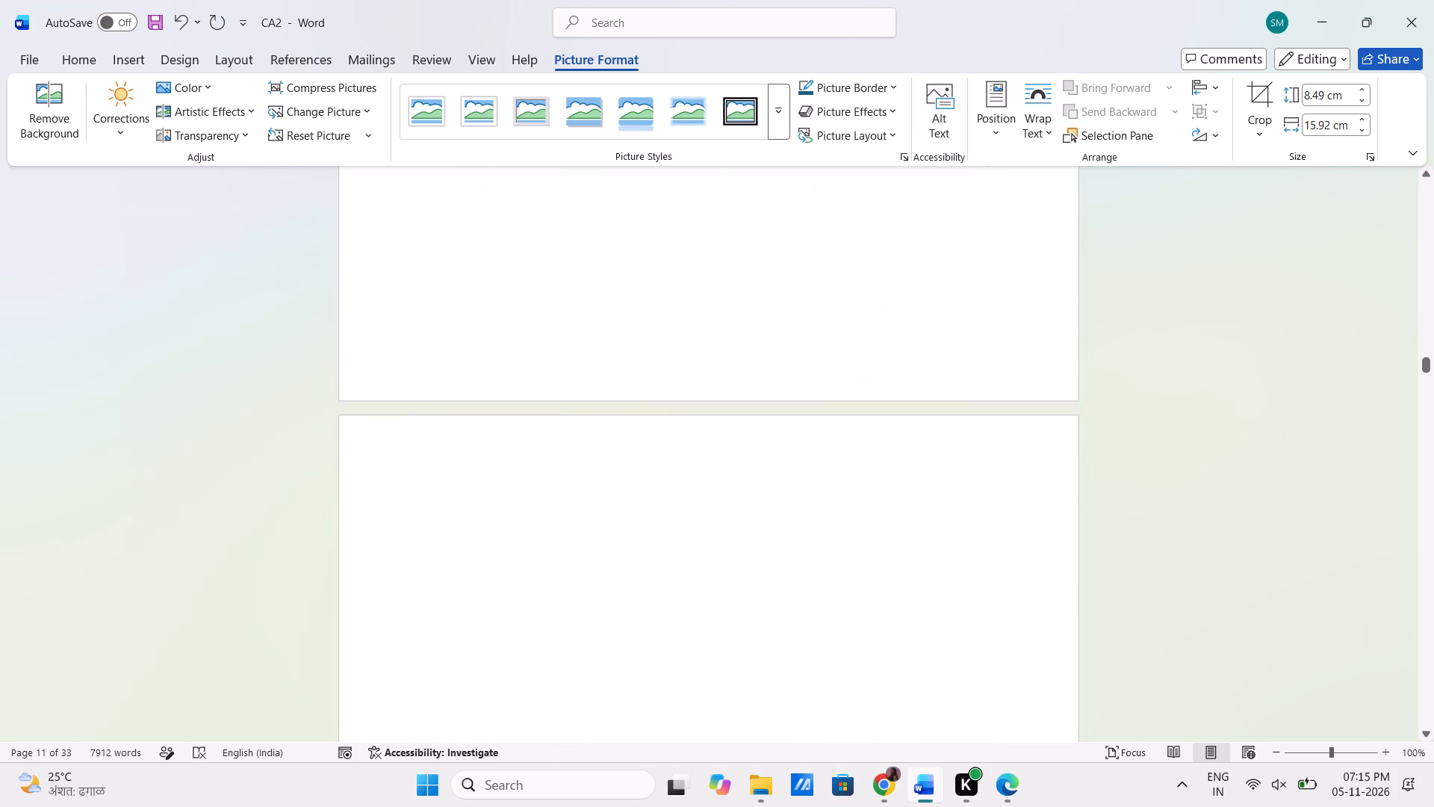
{"action": "scroll", "coordinate": [615, 473], "scroll_direction": "down", "scroll_amount": 1}
{"action": "scroll", "coordinate": [615, 473], "scroll_direction": "up", "scroll_amount": 2}
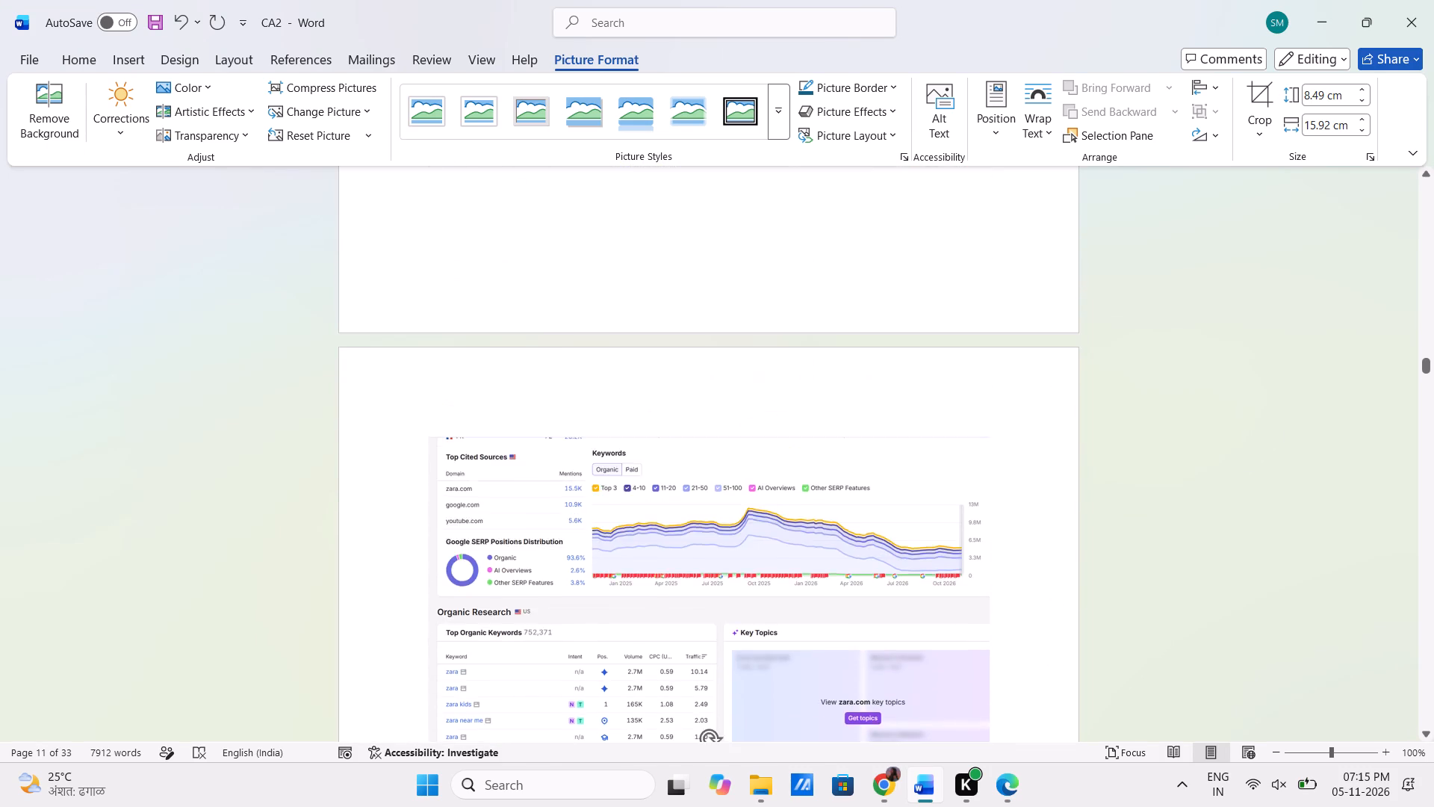
{"action": "scroll", "coordinate": [615, 473], "scroll_direction": "up", "scroll_amount": 3}
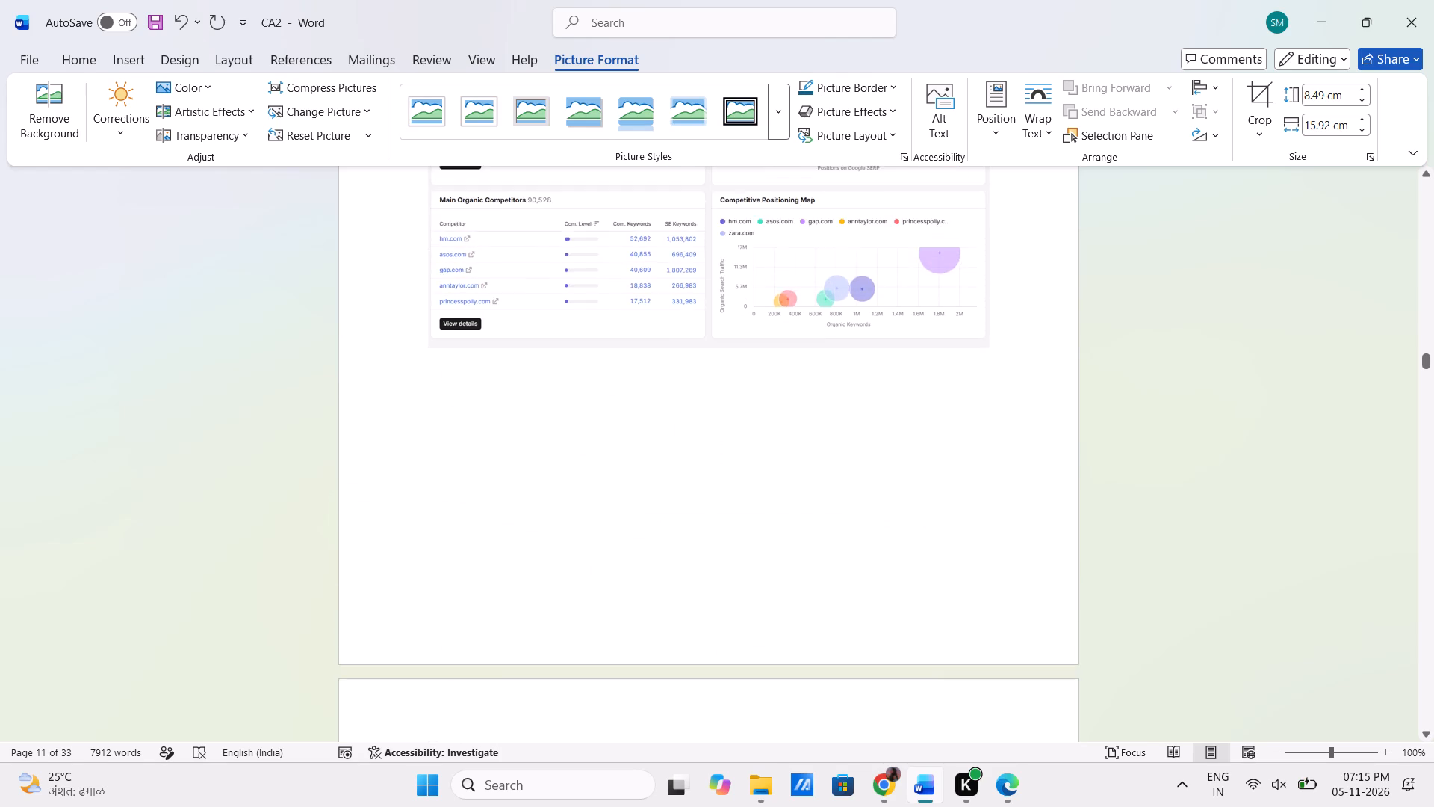
{"action": "scroll", "coordinate": [615, 473], "scroll_direction": "up", "scroll_amount": 2}
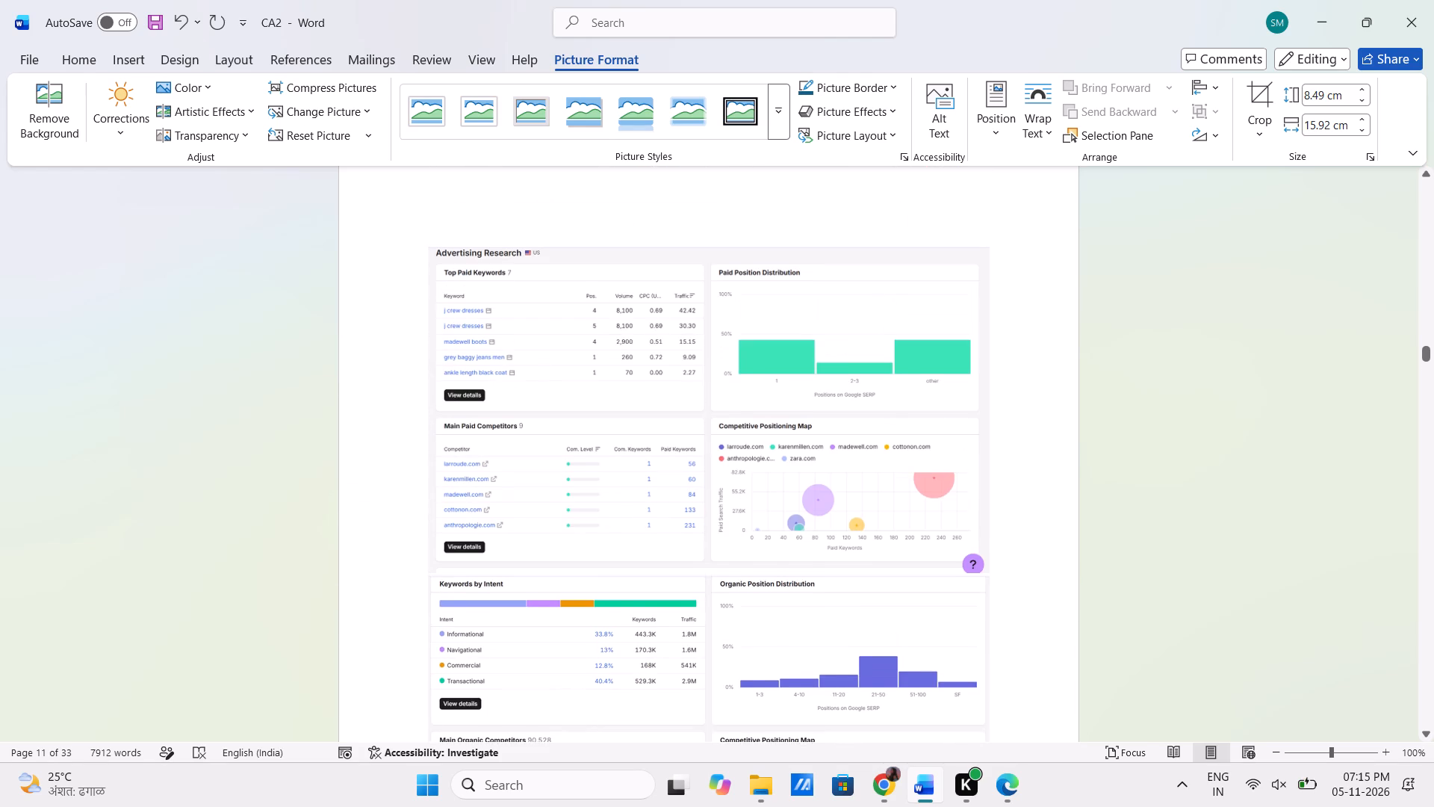
{"action": "scroll", "coordinate": [615, 473], "scroll_direction": "up", "scroll_amount": 3}
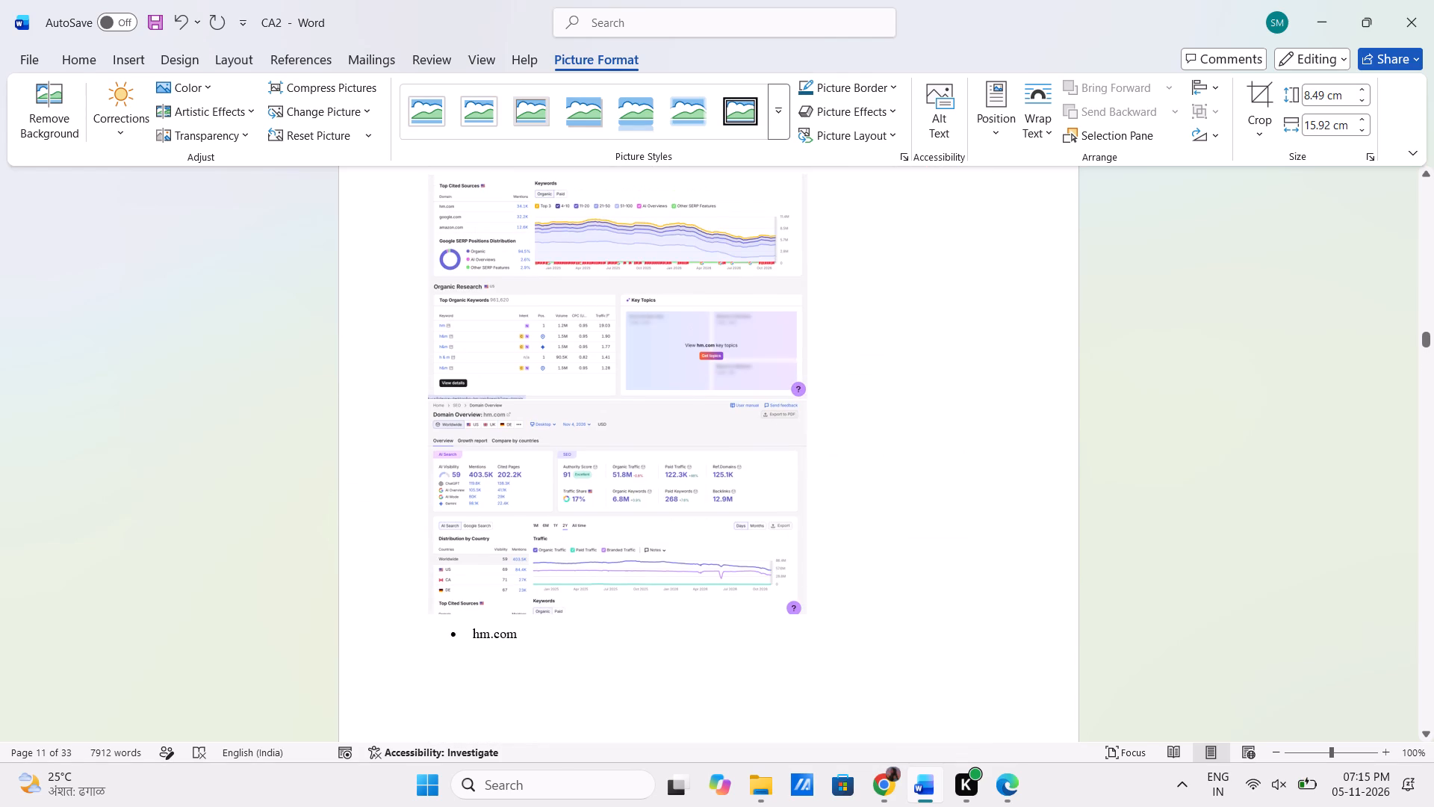
{"action": "scroll", "coordinate": [627, 548], "scroll_direction": "up", "scroll_amount": 1}
{"action": "scroll", "coordinate": [627, 548], "scroll_direction": "down", "scroll_amount": 2}
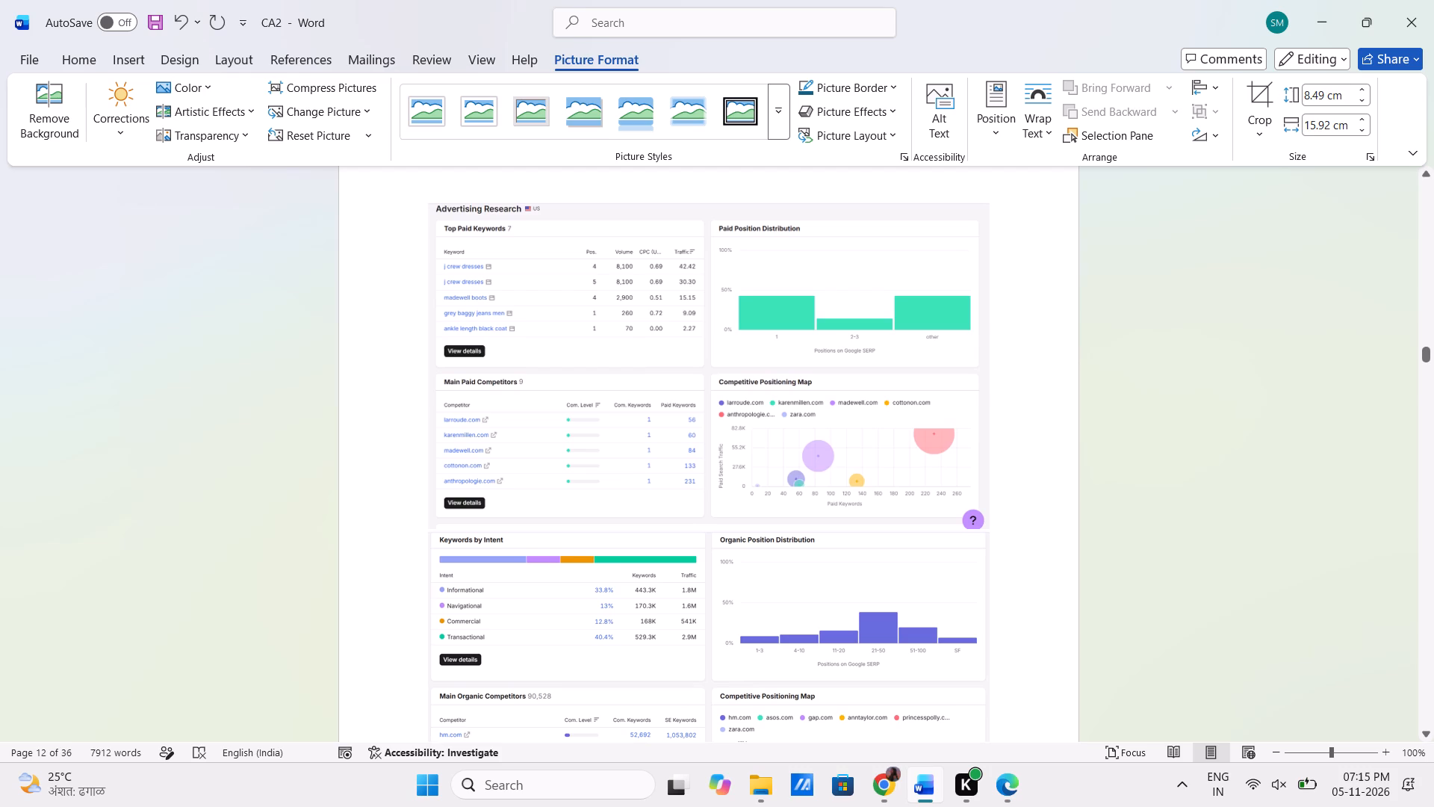
{"action": "scroll", "coordinate": [686, 591], "scroll_direction": "up", "scroll_amount": 2}
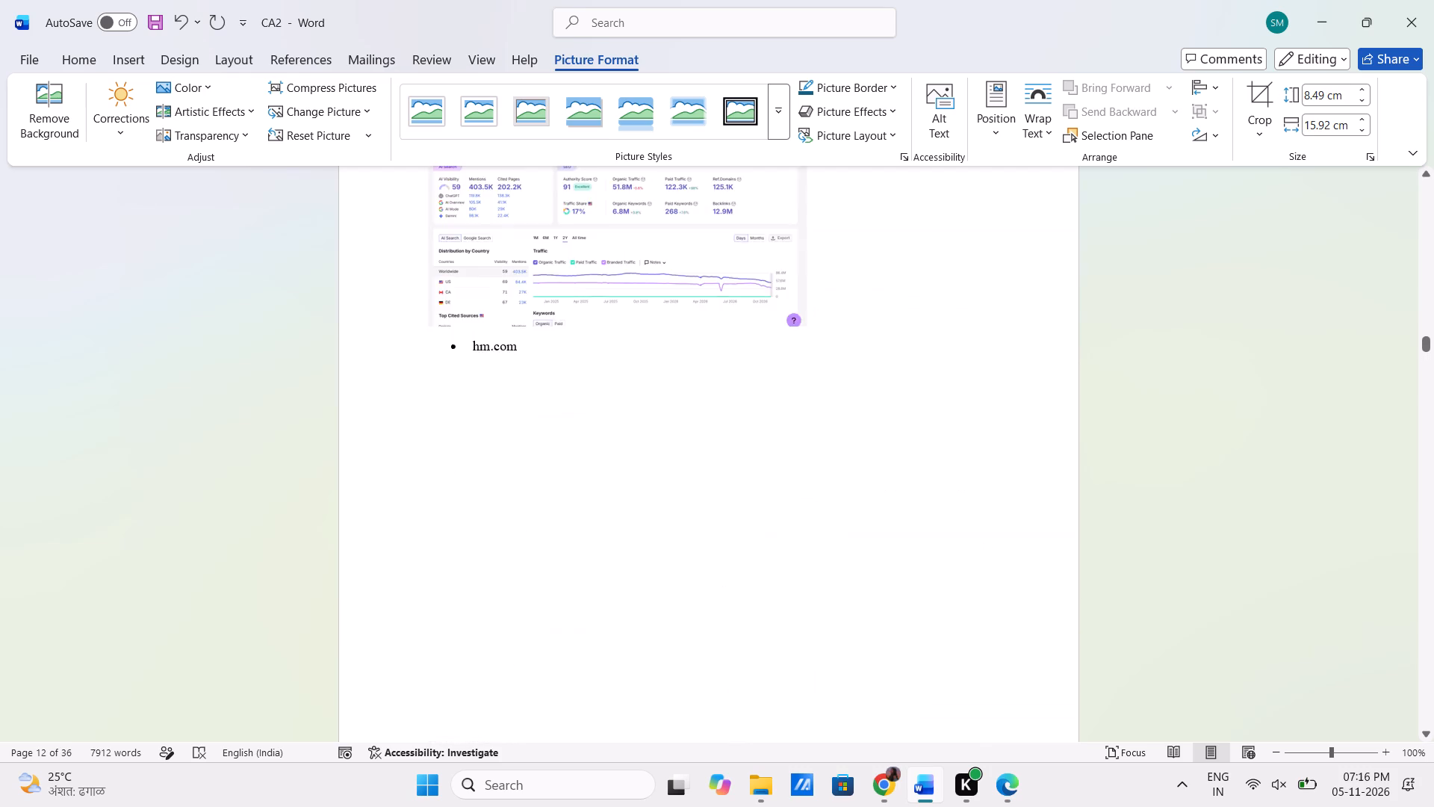
Replace the zara.com bullet at the start of the Semrush Domain Overview section with a copy of the hm.com bullet text.
{"action": "scroll", "coordinate": [686, 591], "scroll_direction": "up", "scroll_amount": 2}
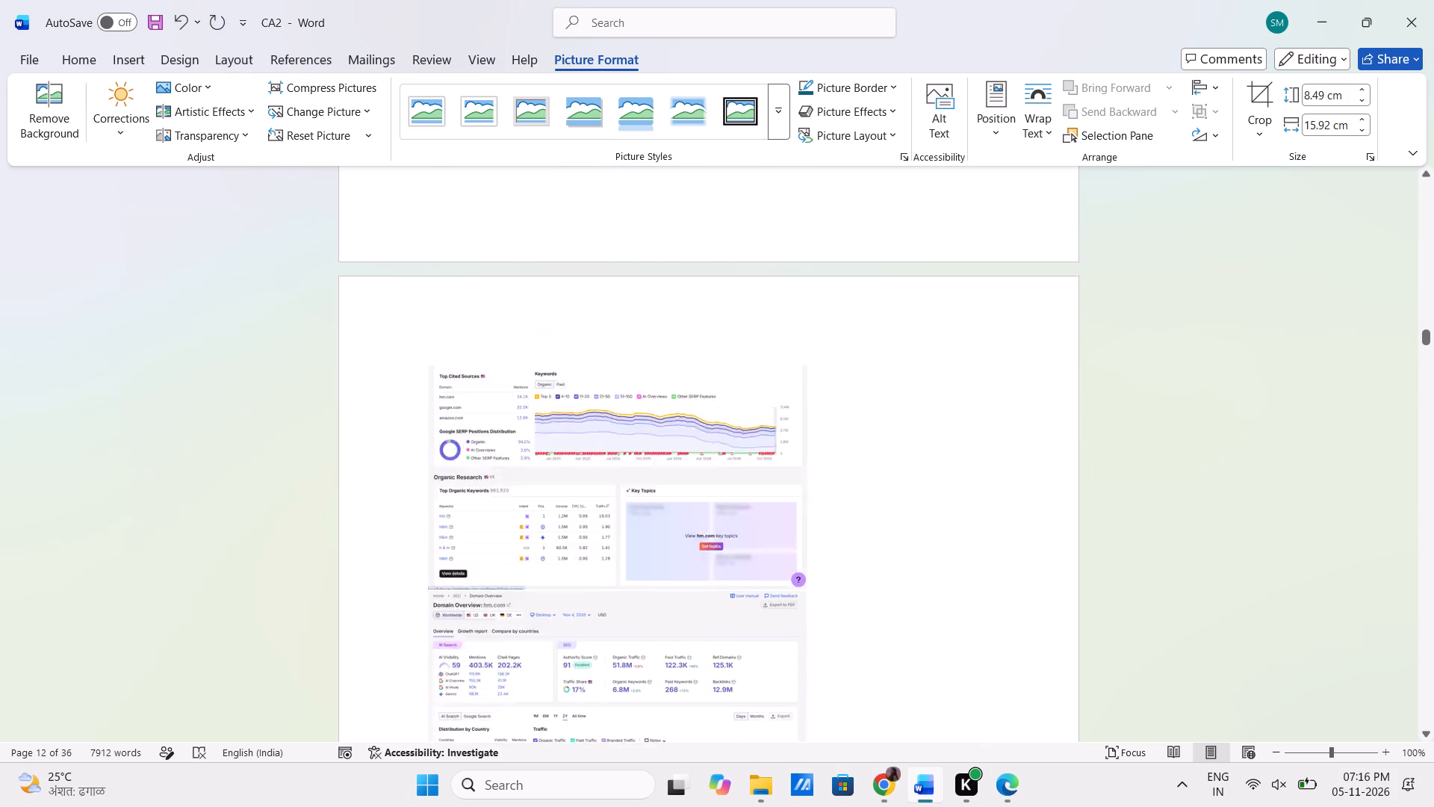
{"action": "scroll", "coordinate": [686, 591], "scroll_direction": "up", "scroll_amount": 1}
{"action": "scroll", "coordinate": [686, 591], "scroll_direction": "down", "scroll_amount": 1}
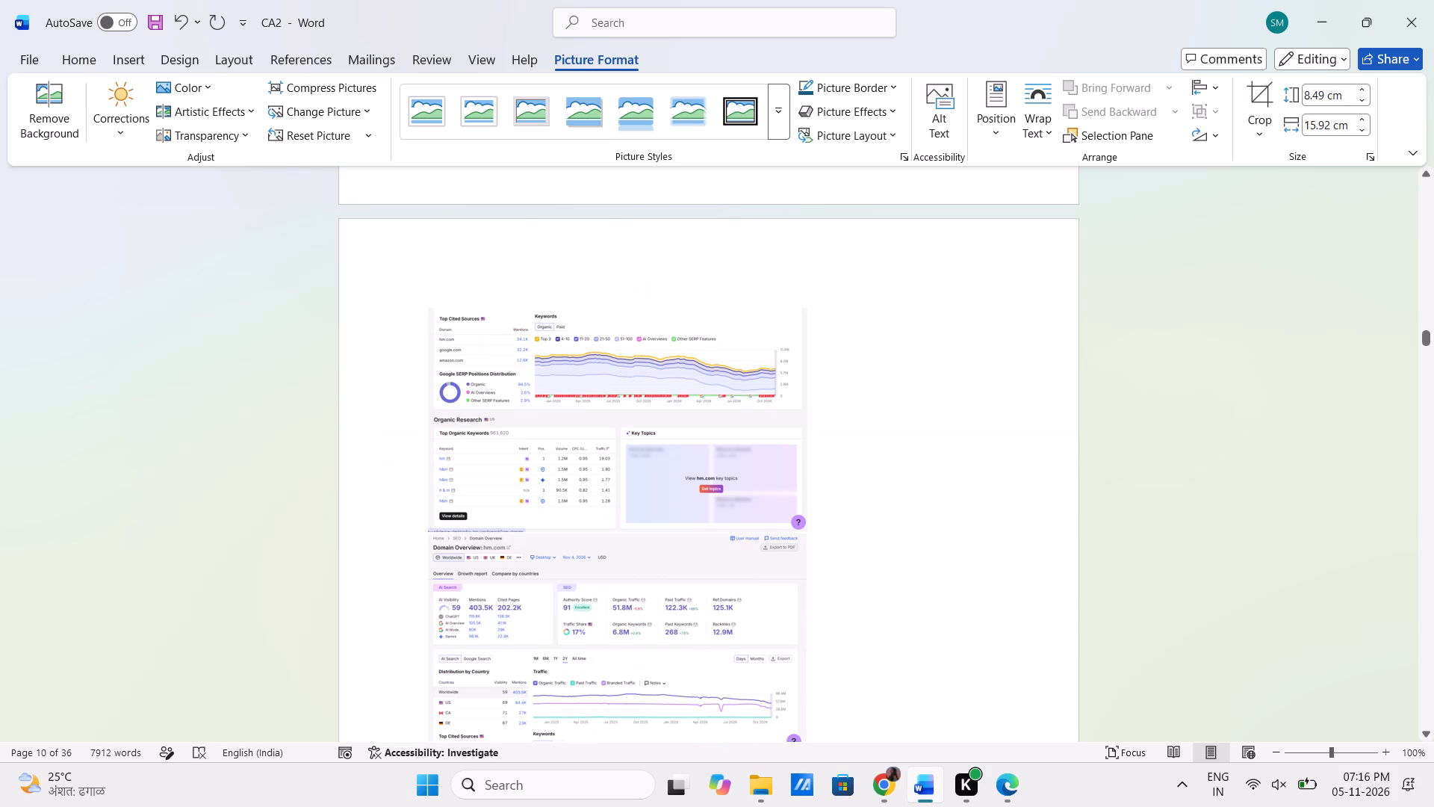
{"action": "scroll", "coordinate": [686, 591], "scroll_direction": "down", "scroll_amount": 2}
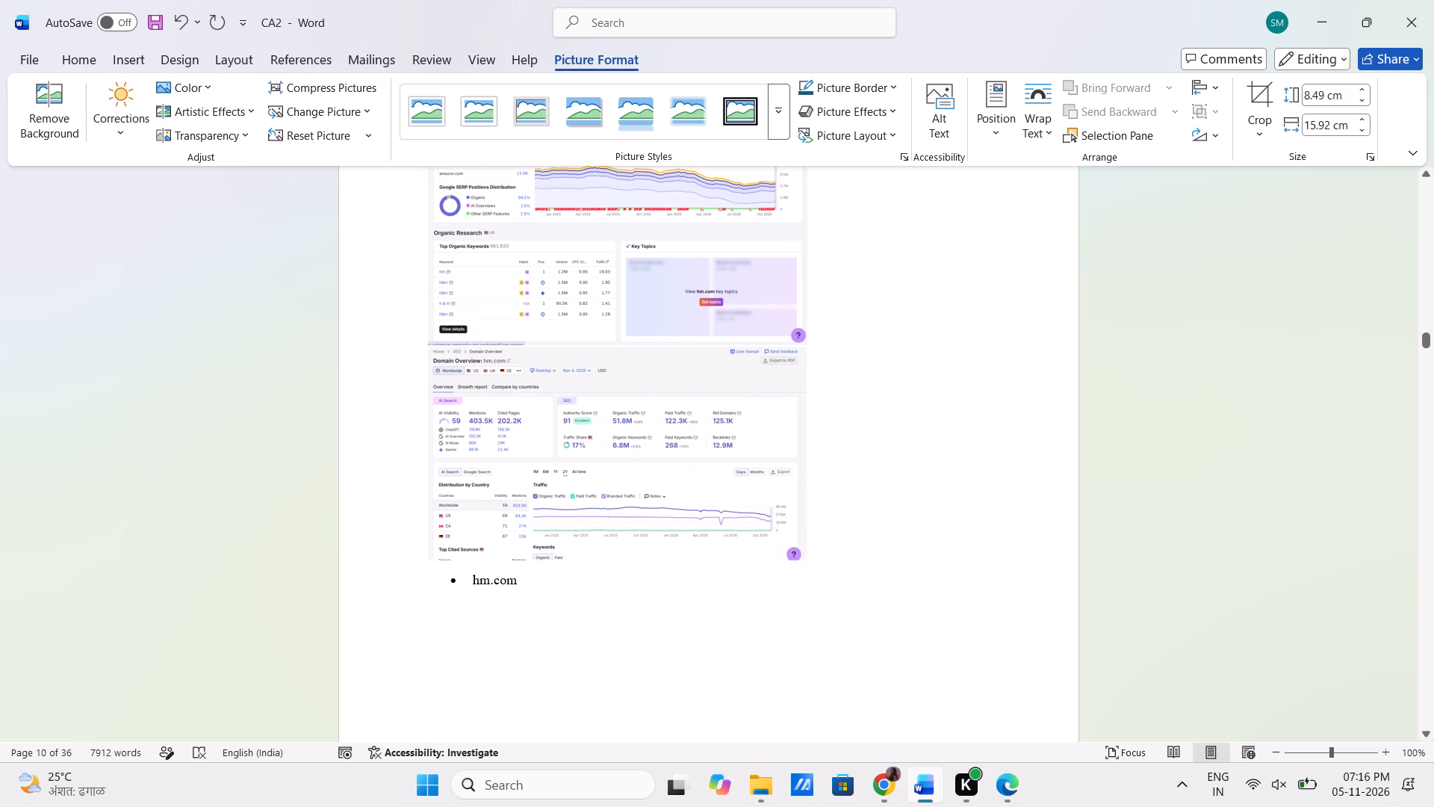
{"action": "left_click_drag", "start_coordinate": [471, 580], "coordinate": [561, 581]}
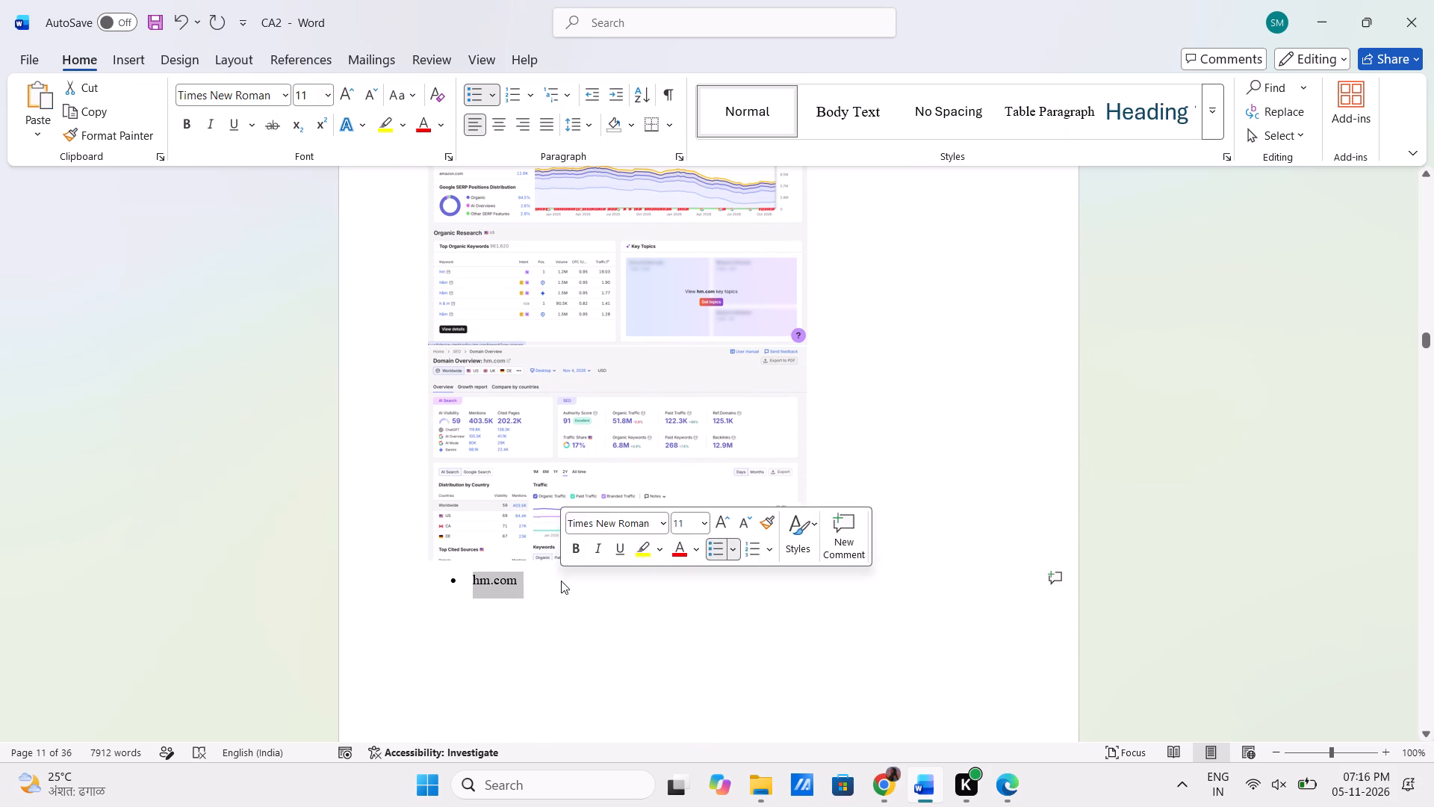
{"action": "key", "text": "ctrl+c"}
{"action": "scroll", "coordinate": [536, 617], "scroll_direction": "up", "scroll_amount": 2}
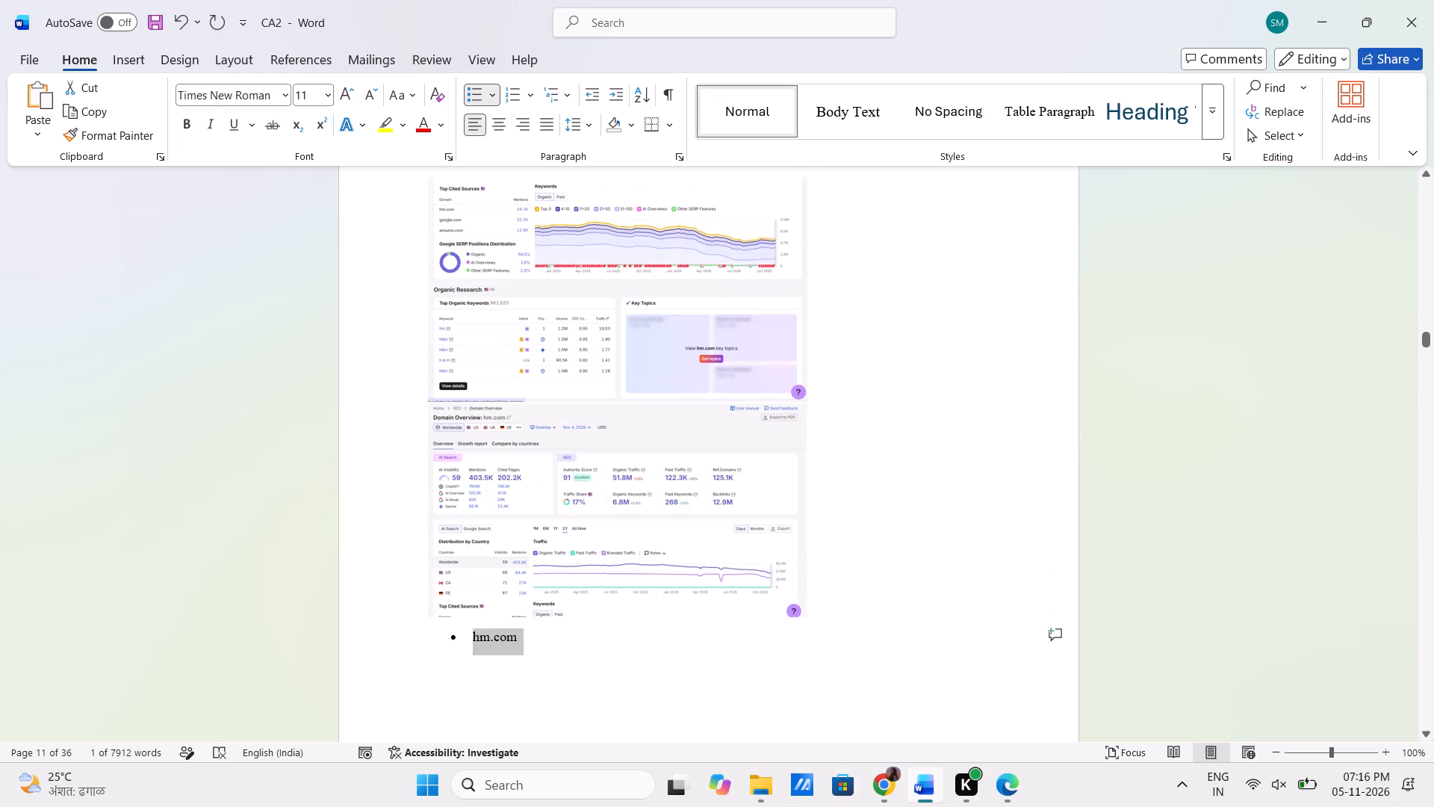
{"action": "scroll", "coordinate": [536, 617], "scroll_direction": "up", "scroll_amount": 2}
{"action": "scroll", "coordinate": [536, 617], "scroll_direction": "down", "scroll_amount": 1}
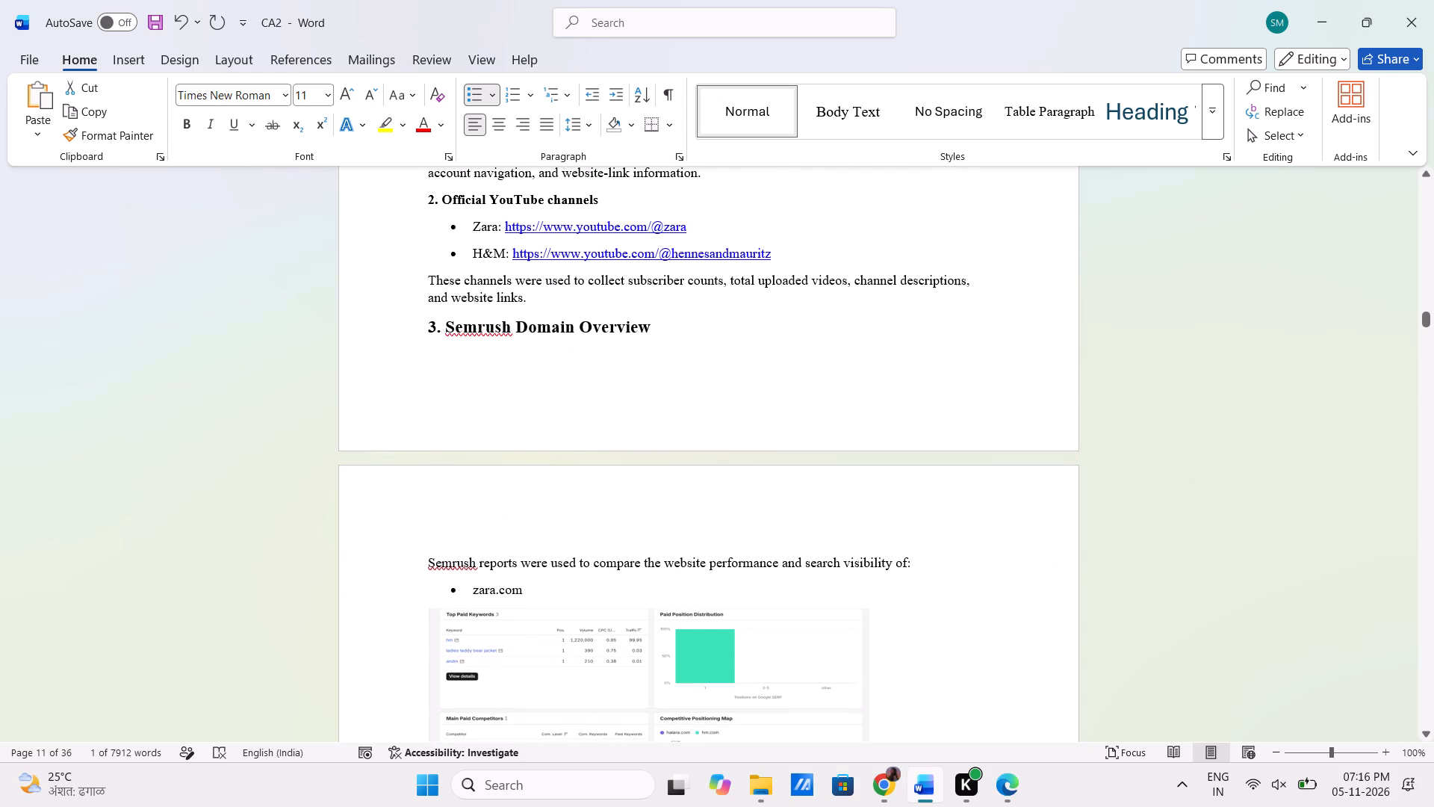
{"action": "left_click_drag", "start_coordinate": [471, 586], "coordinate": [537, 587]}
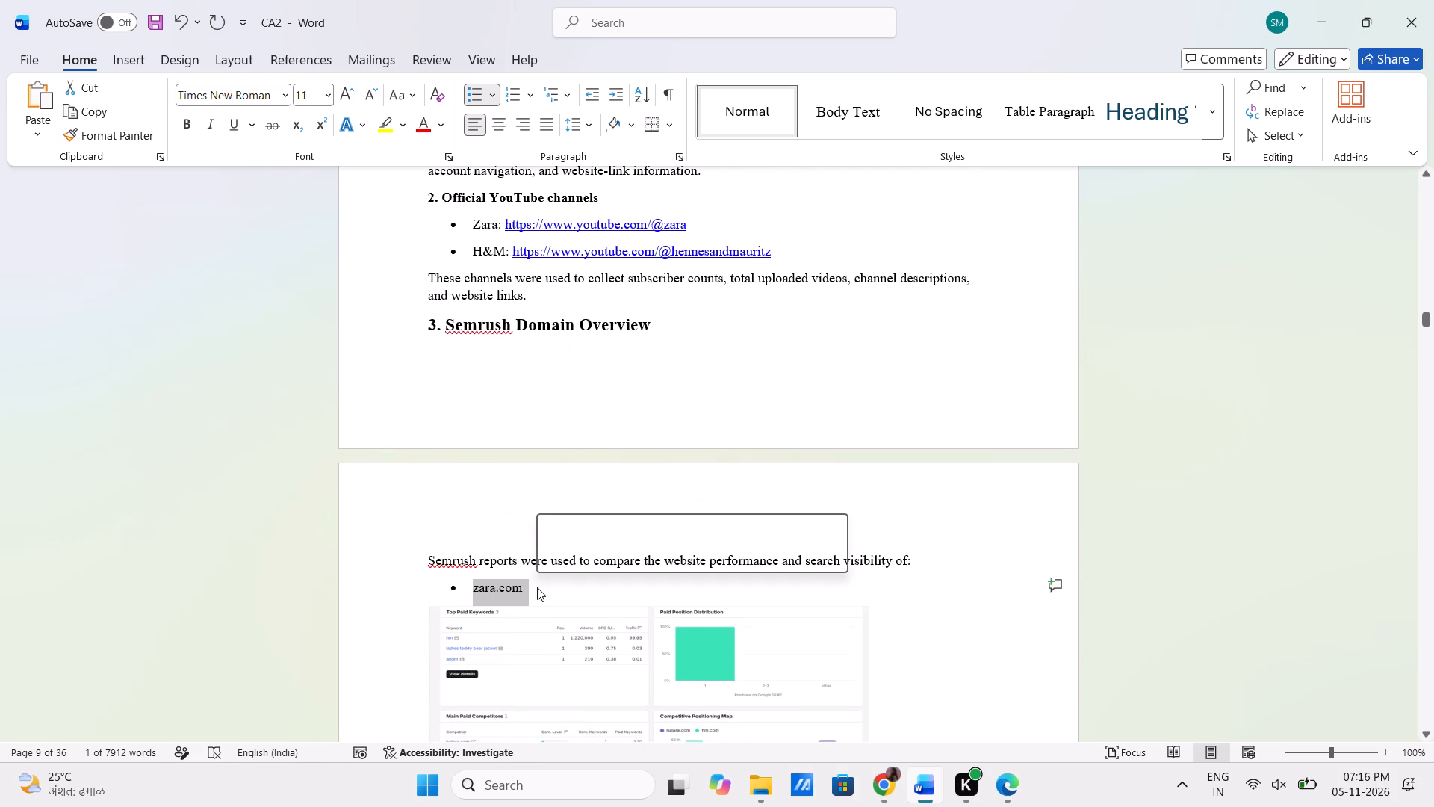
{"action": "key", "text": "ctrl+v"}
Change the original hm.com bullet below the H&M Domain Overview screenshot to Zara.com.
{"action": "scroll", "coordinate": [550, 646], "scroll_direction": "down", "scroll_amount": 2}
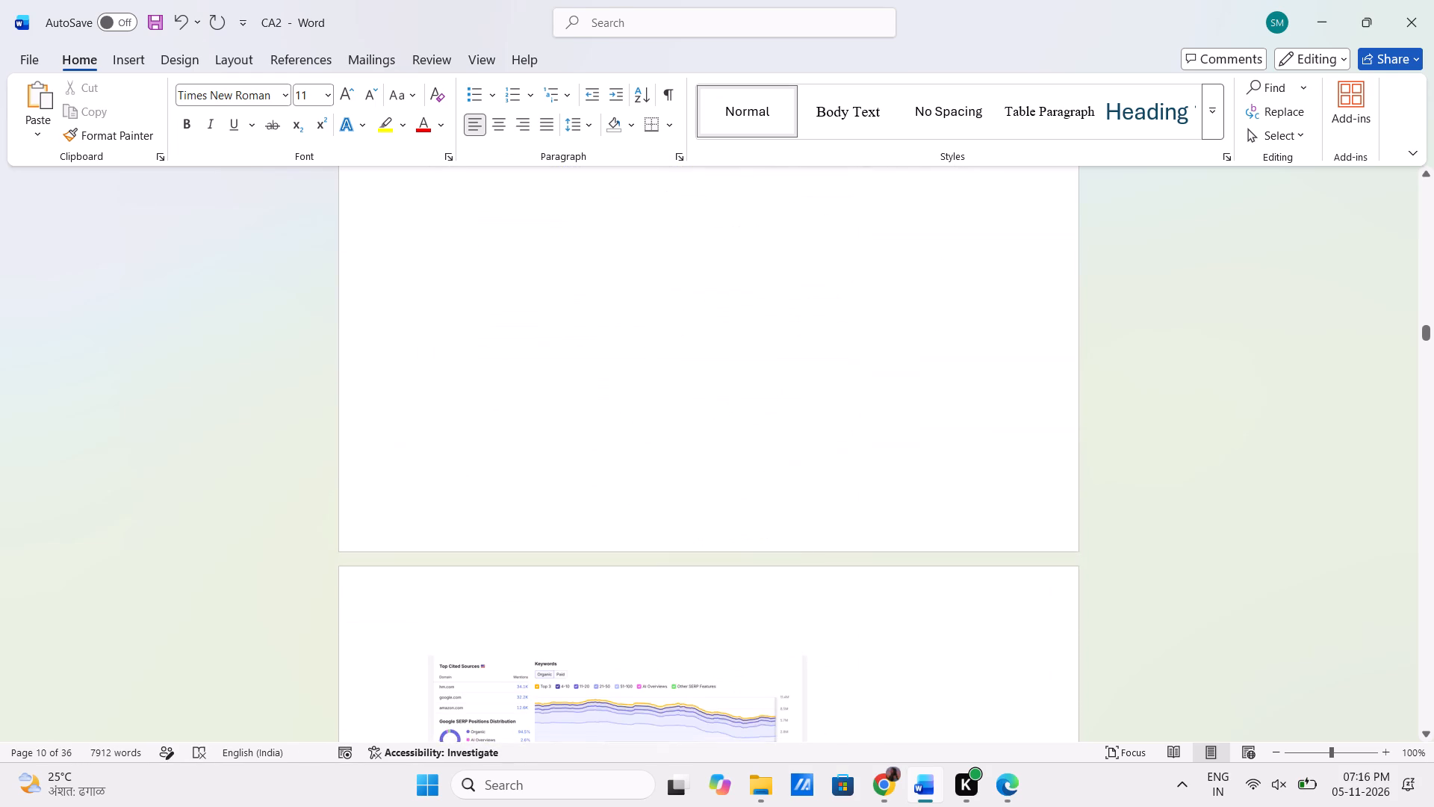
{"action": "scroll", "coordinate": [550, 646], "scroll_direction": "down", "scroll_amount": 3}
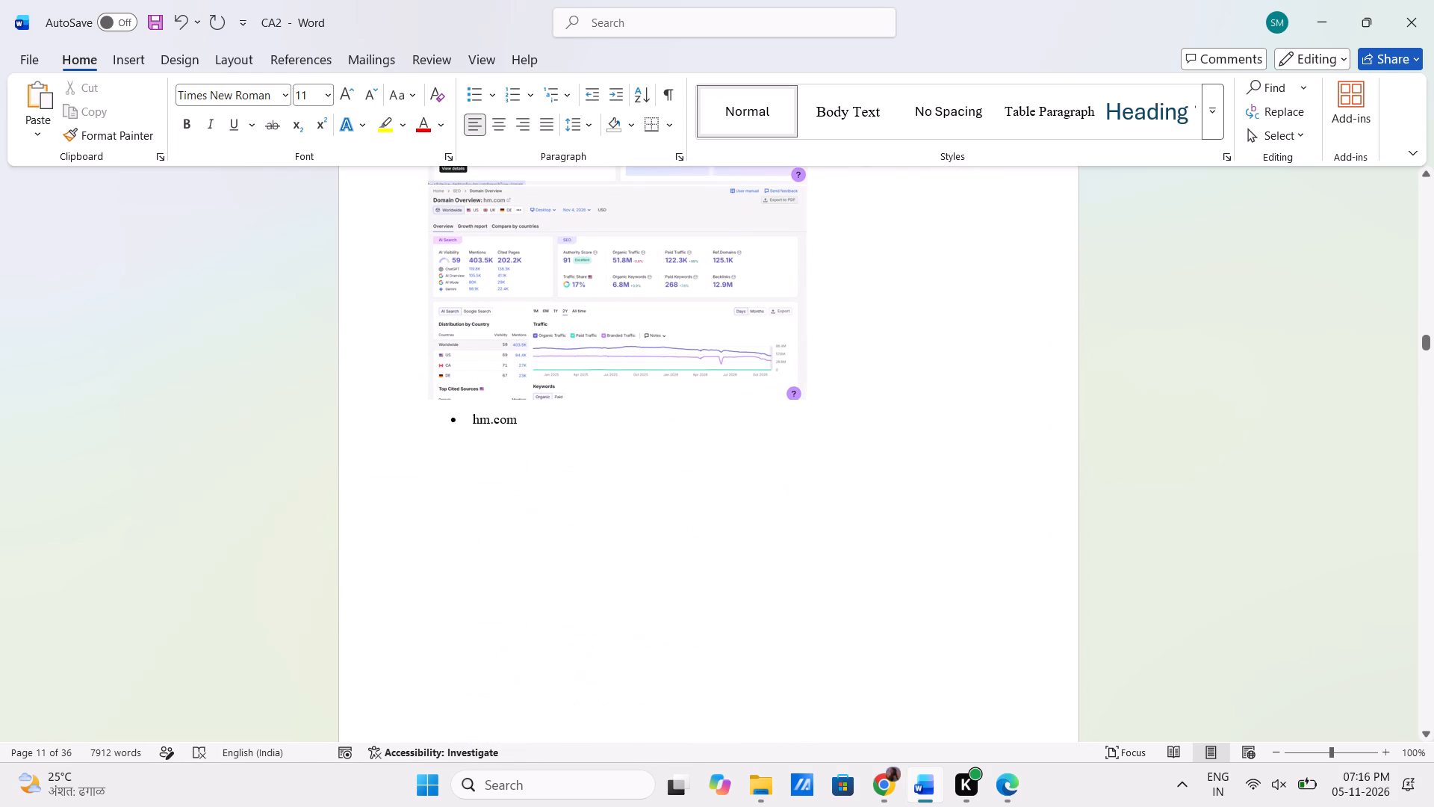
{"action": "left_click", "coordinate": [488, 423]}
{"action": "key", "text": "BackSpace"}
{"action": "key", "text": "BackSpace"}
{"action": "type", "text": "ara"}
Scale down Zara's Advertising Research and Keywords by Intent screenshots to roughly two thirds and three quarters of the text width.
{"action": "scroll", "coordinate": [574, 473], "scroll_direction": "down", "scroll_amount": 3}
{"action": "left_click", "coordinate": [636, 344]}
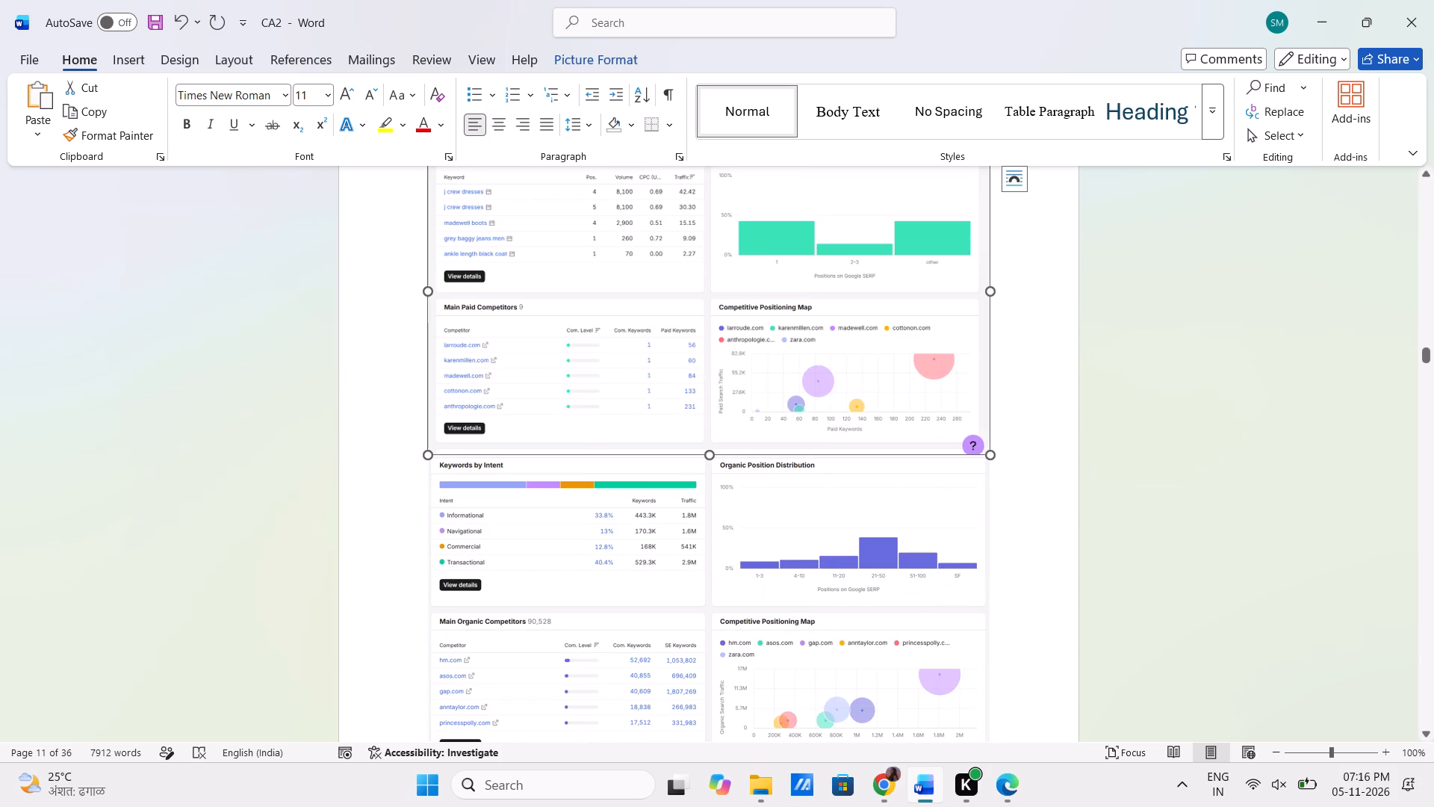
{"action": "left_click_drag", "start_coordinate": [993, 454], "coordinate": [793, 336]}
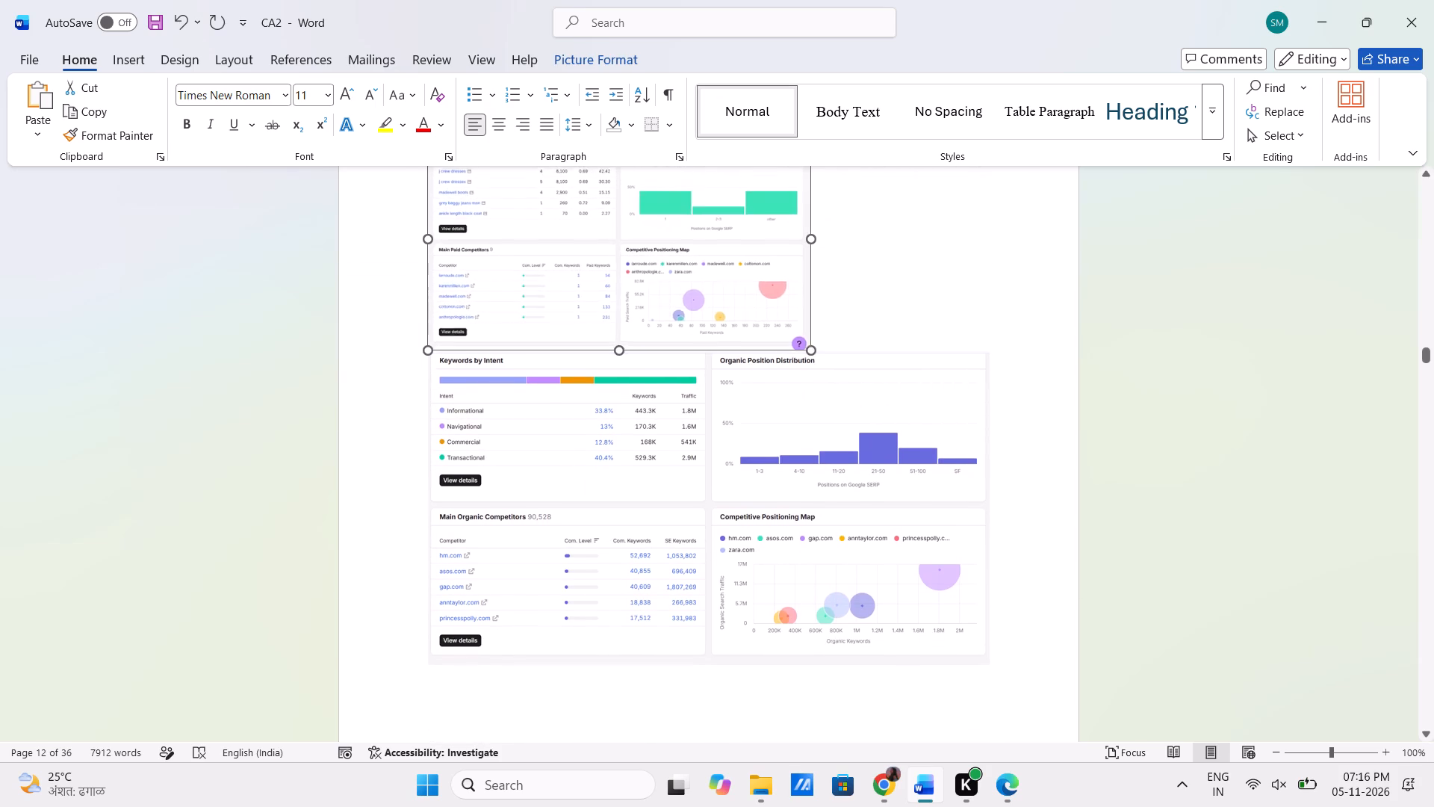
{"action": "left_click_drag", "start_coordinate": [793, 336], "coordinate": [785, 325]}
{"action": "left_click", "coordinate": [795, 393]}
{"action": "scroll", "coordinate": [795, 393], "scroll_direction": "down", "scroll_amount": 2}
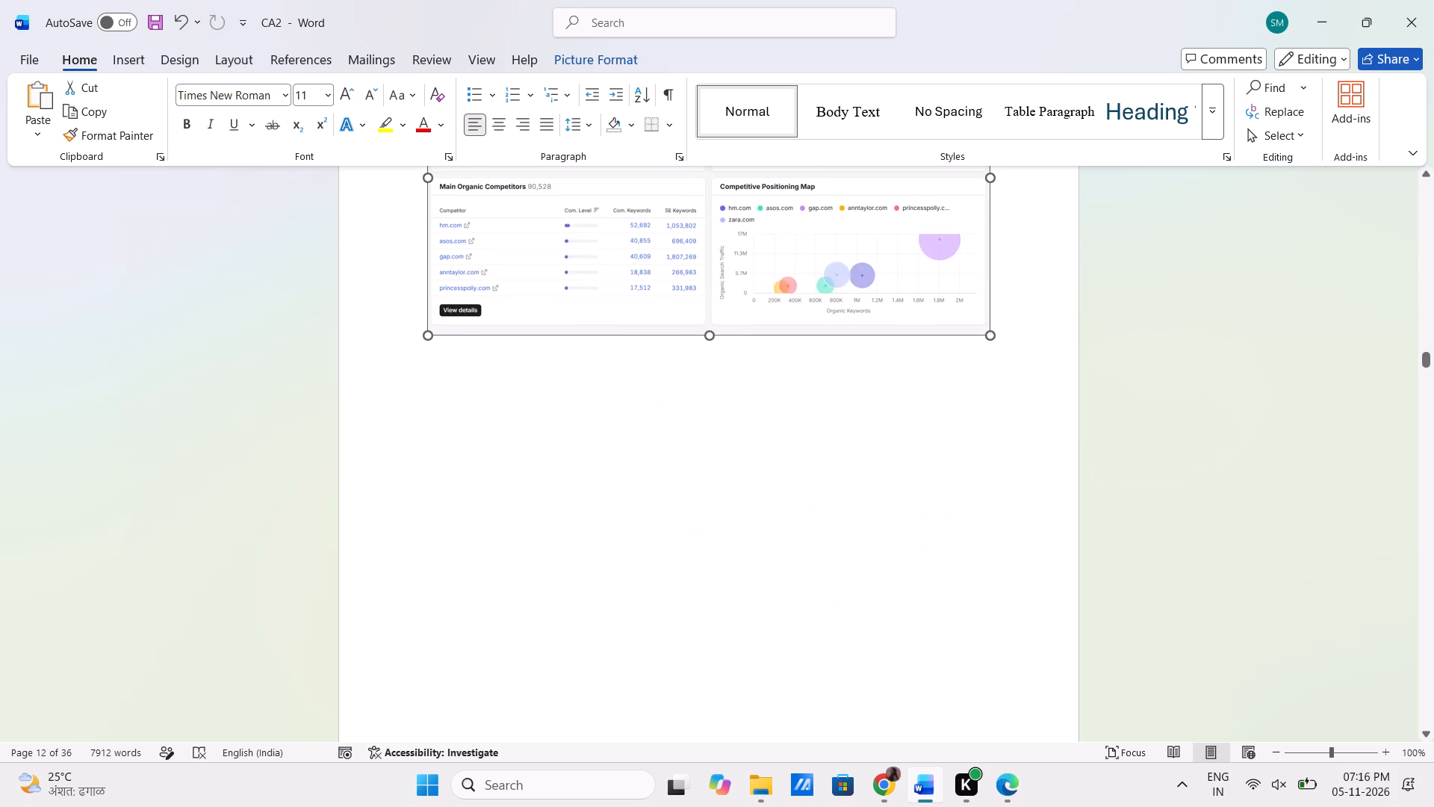
{"action": "left_click_drag", "start_coordinate": [989, 335], "coordinate": [798, 285]}
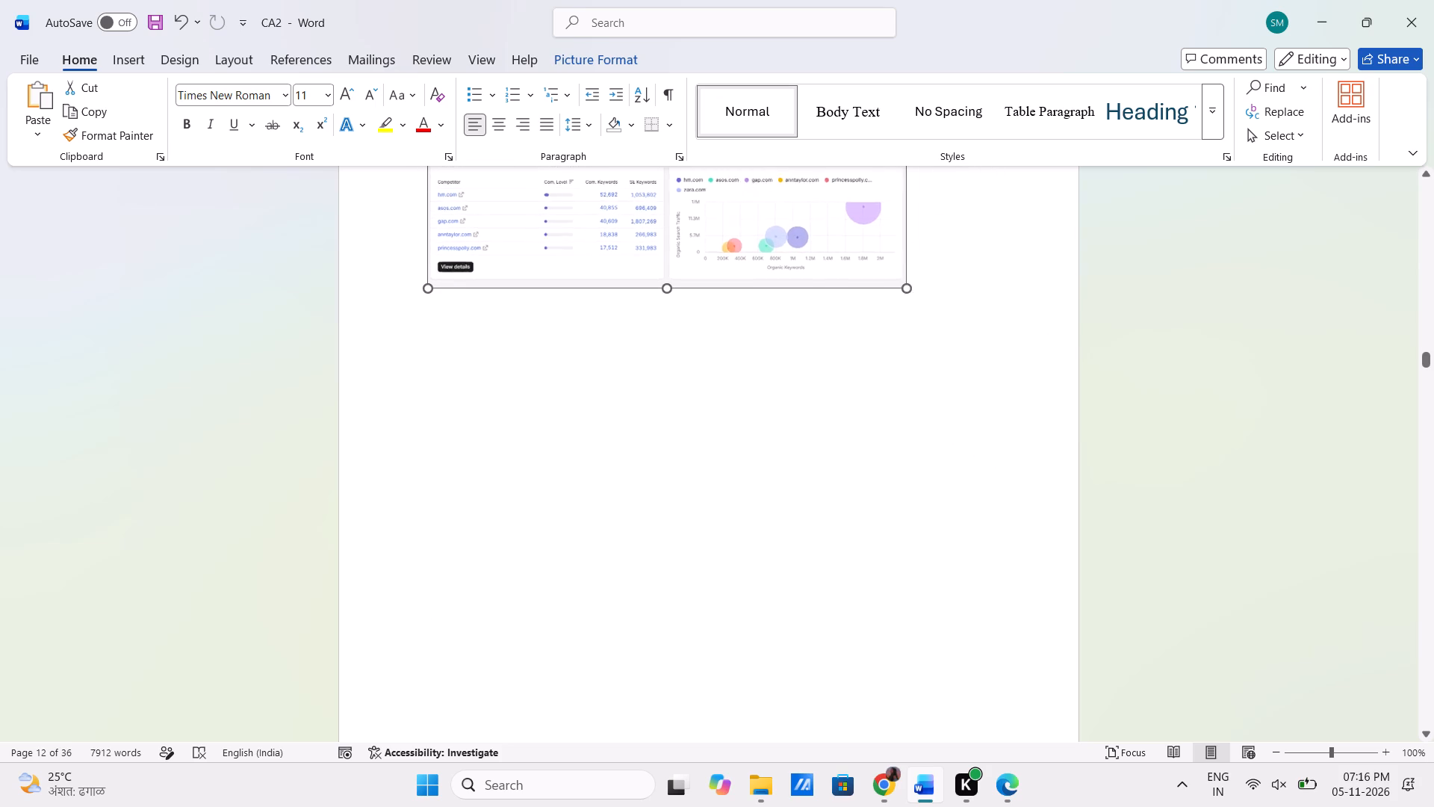
{"action": "left_click_drag", "start_coordinate": [798, 285], "coordinate": [724, 263]}
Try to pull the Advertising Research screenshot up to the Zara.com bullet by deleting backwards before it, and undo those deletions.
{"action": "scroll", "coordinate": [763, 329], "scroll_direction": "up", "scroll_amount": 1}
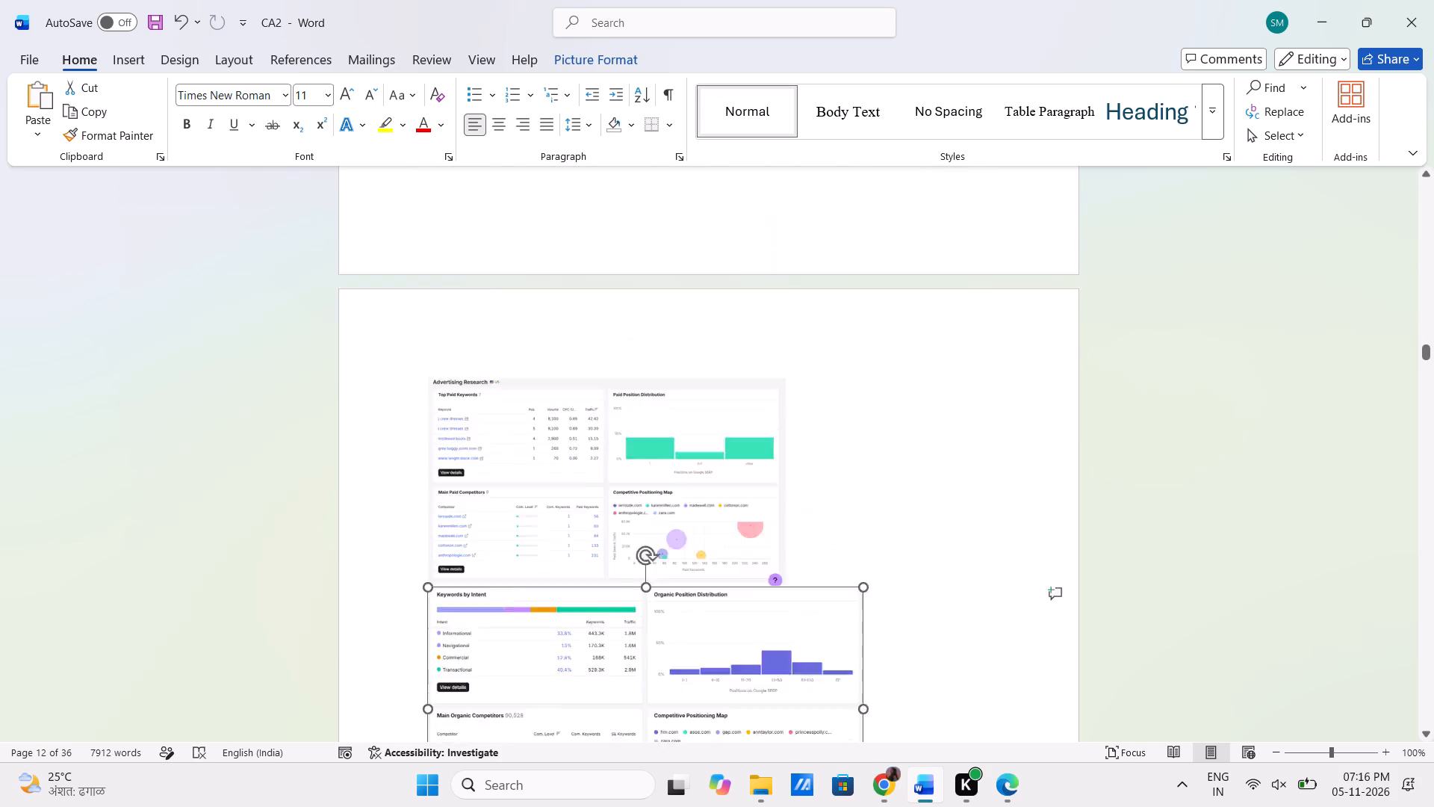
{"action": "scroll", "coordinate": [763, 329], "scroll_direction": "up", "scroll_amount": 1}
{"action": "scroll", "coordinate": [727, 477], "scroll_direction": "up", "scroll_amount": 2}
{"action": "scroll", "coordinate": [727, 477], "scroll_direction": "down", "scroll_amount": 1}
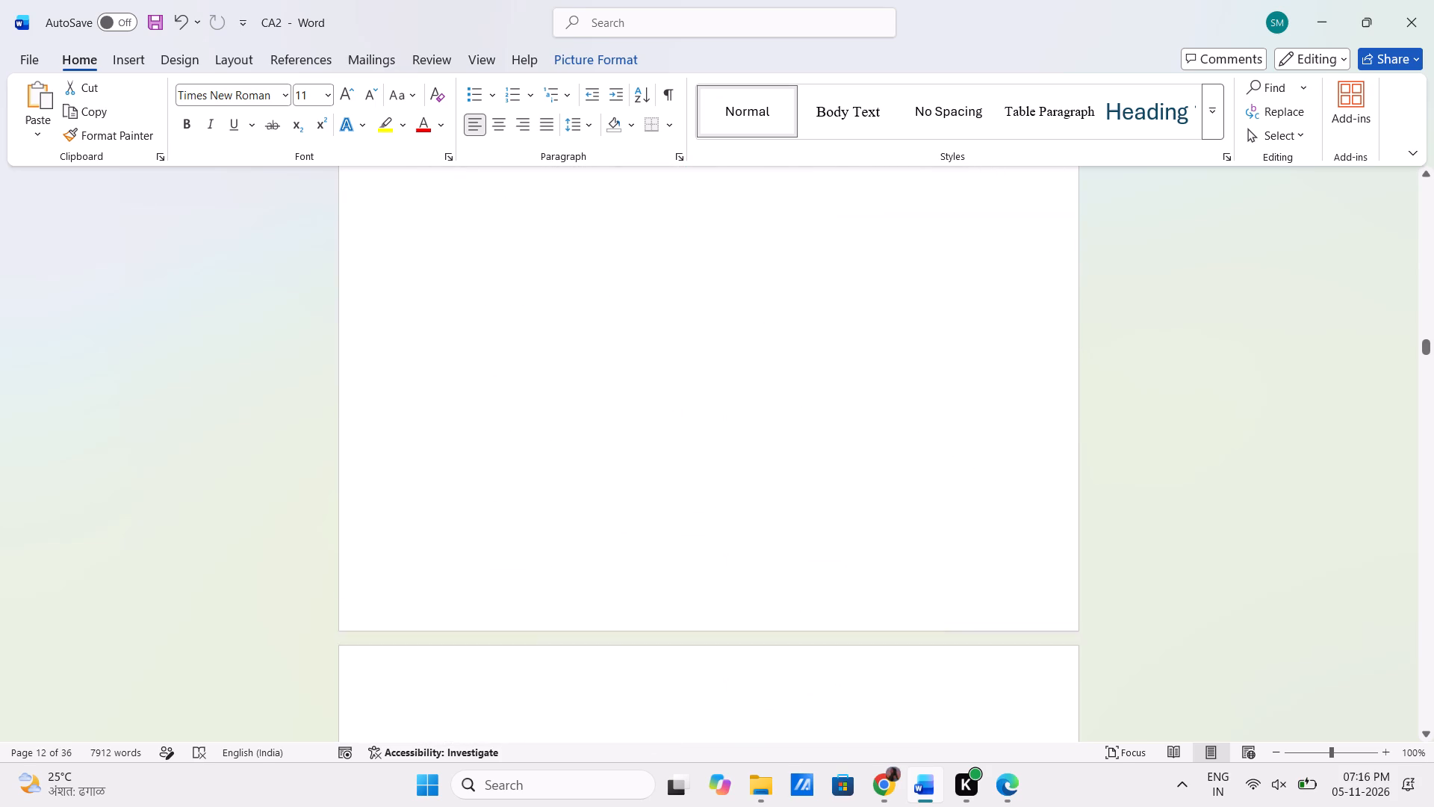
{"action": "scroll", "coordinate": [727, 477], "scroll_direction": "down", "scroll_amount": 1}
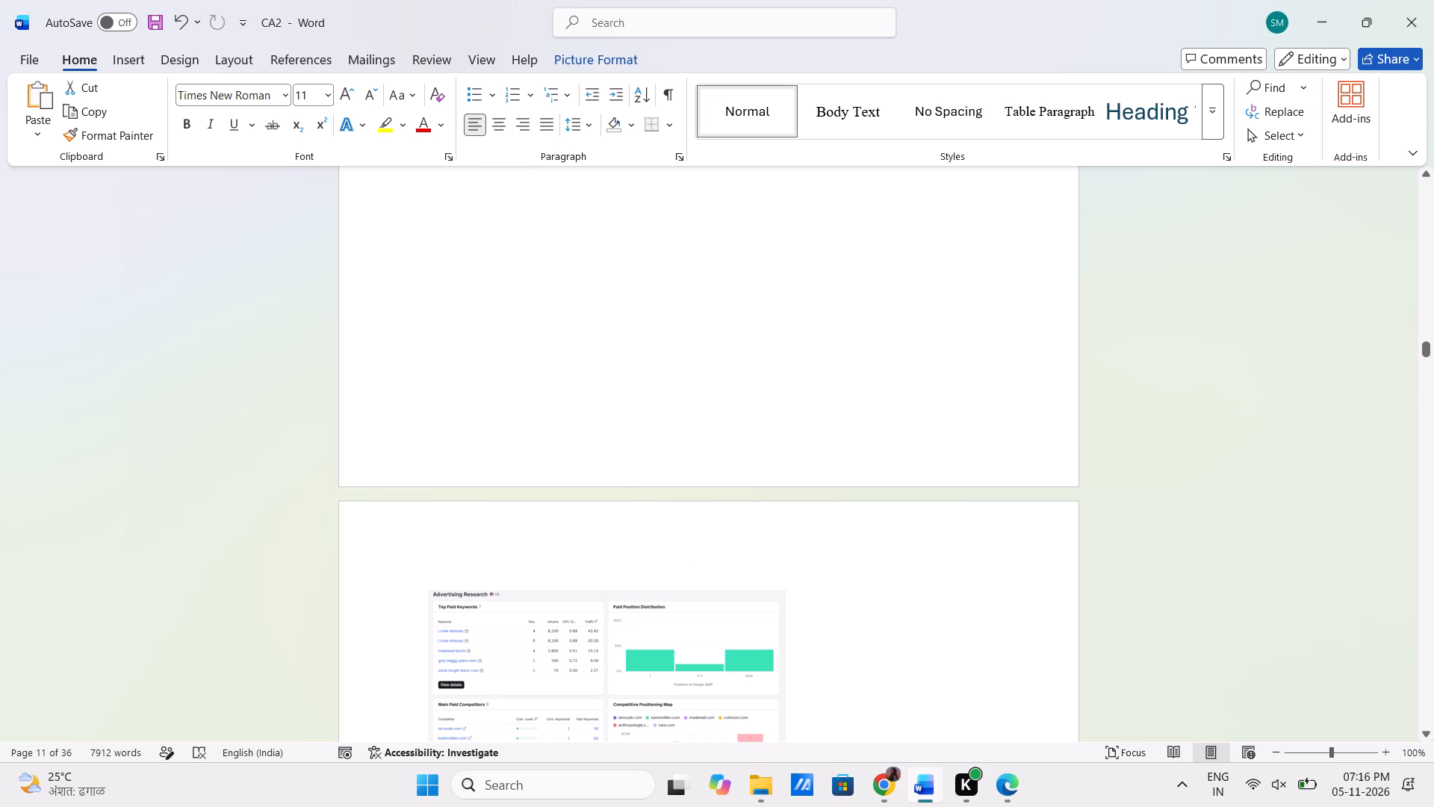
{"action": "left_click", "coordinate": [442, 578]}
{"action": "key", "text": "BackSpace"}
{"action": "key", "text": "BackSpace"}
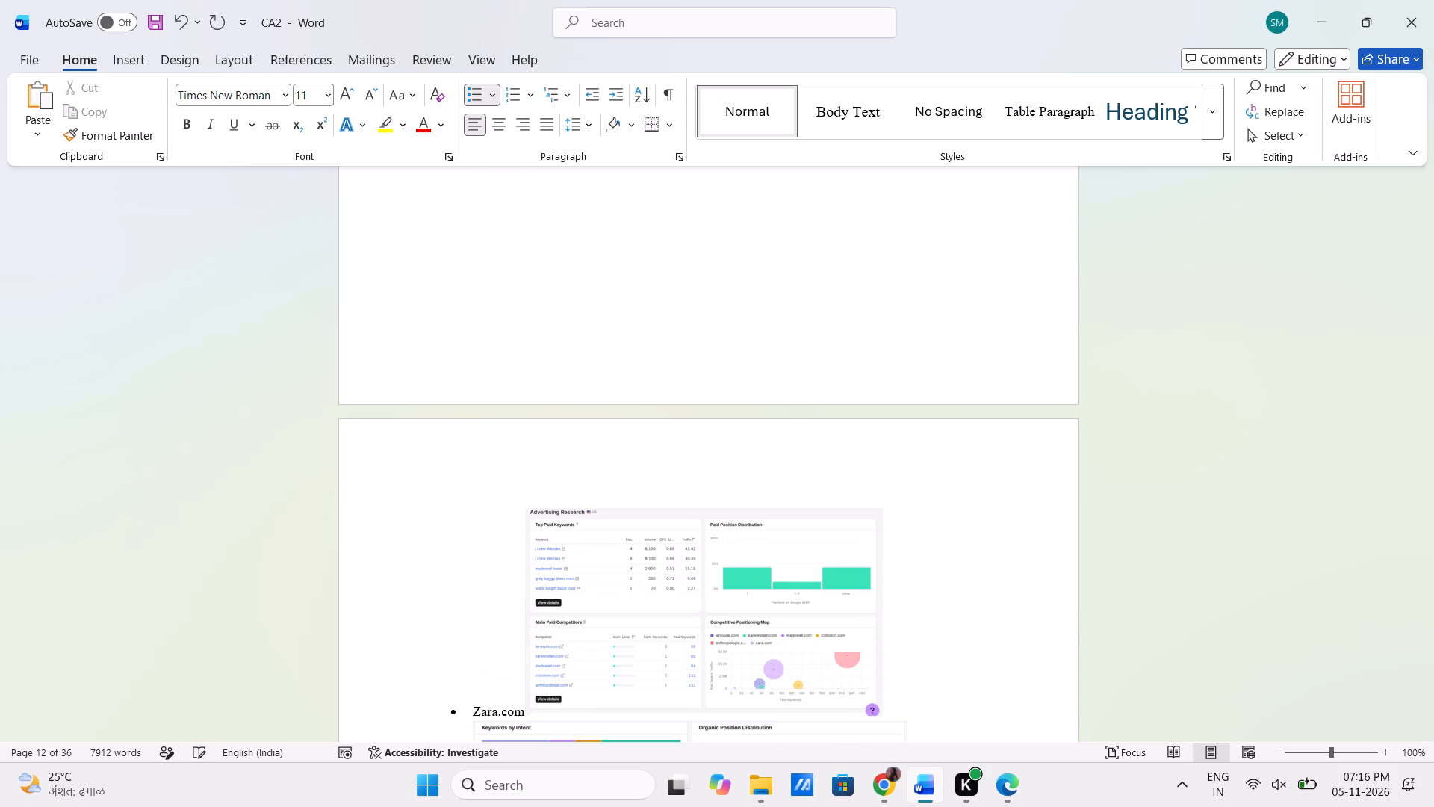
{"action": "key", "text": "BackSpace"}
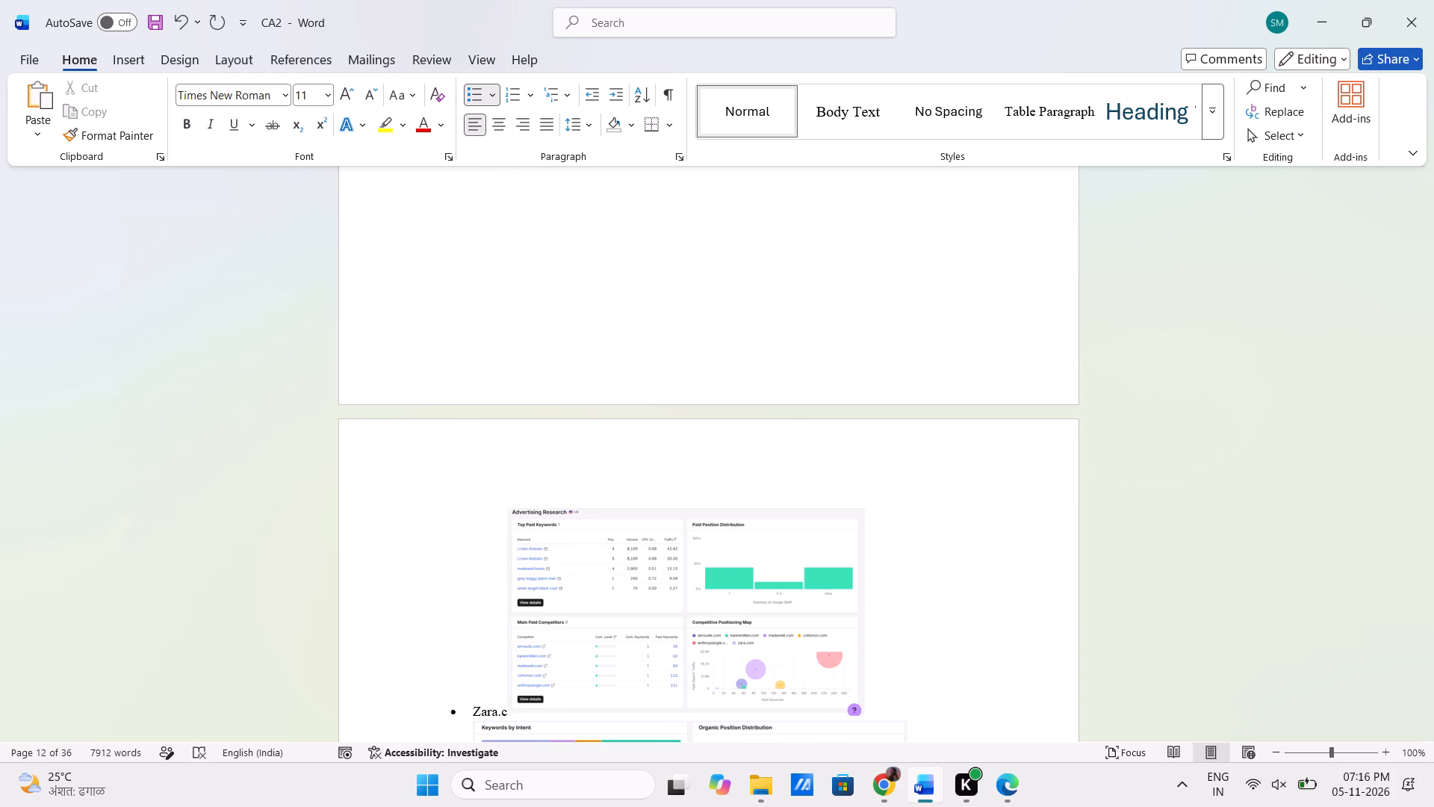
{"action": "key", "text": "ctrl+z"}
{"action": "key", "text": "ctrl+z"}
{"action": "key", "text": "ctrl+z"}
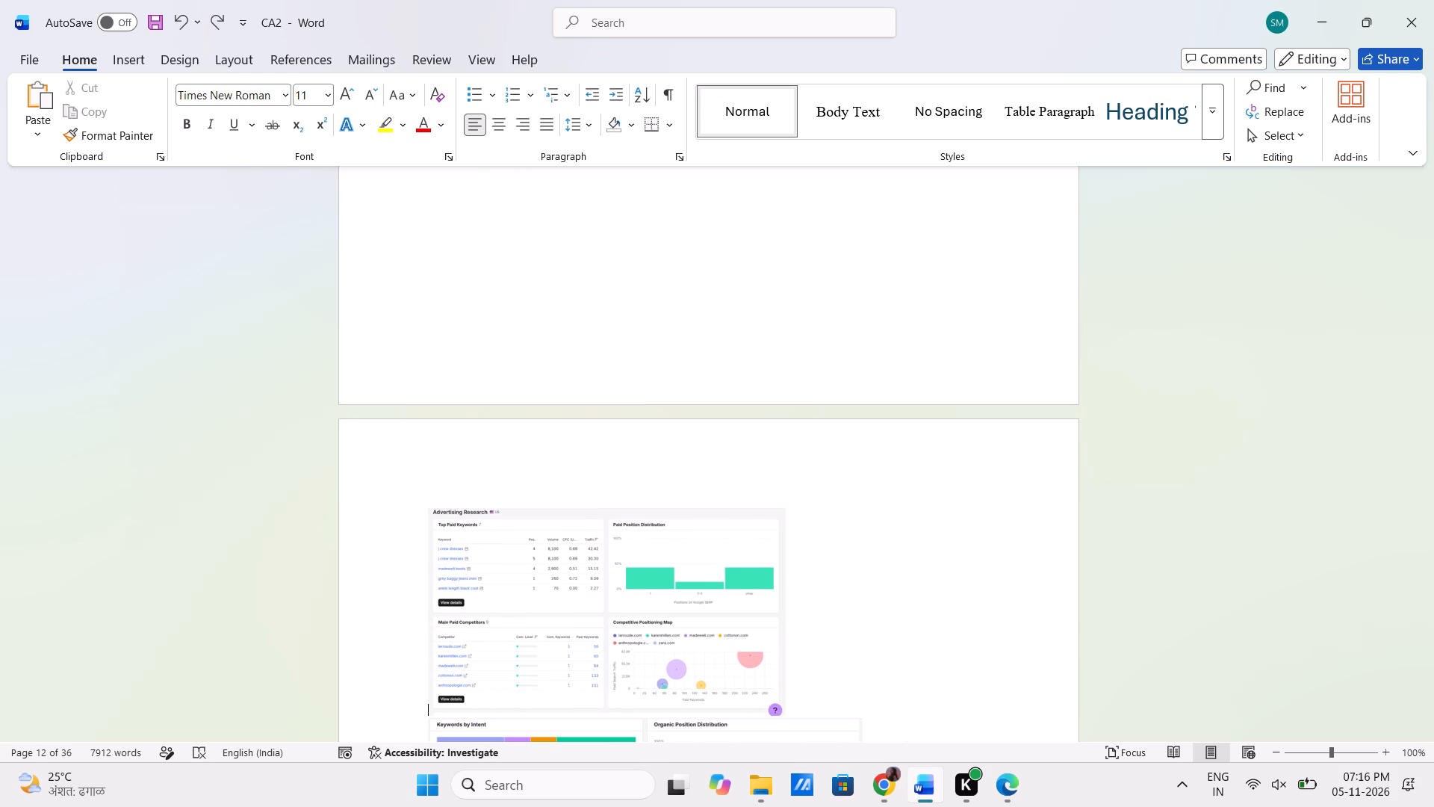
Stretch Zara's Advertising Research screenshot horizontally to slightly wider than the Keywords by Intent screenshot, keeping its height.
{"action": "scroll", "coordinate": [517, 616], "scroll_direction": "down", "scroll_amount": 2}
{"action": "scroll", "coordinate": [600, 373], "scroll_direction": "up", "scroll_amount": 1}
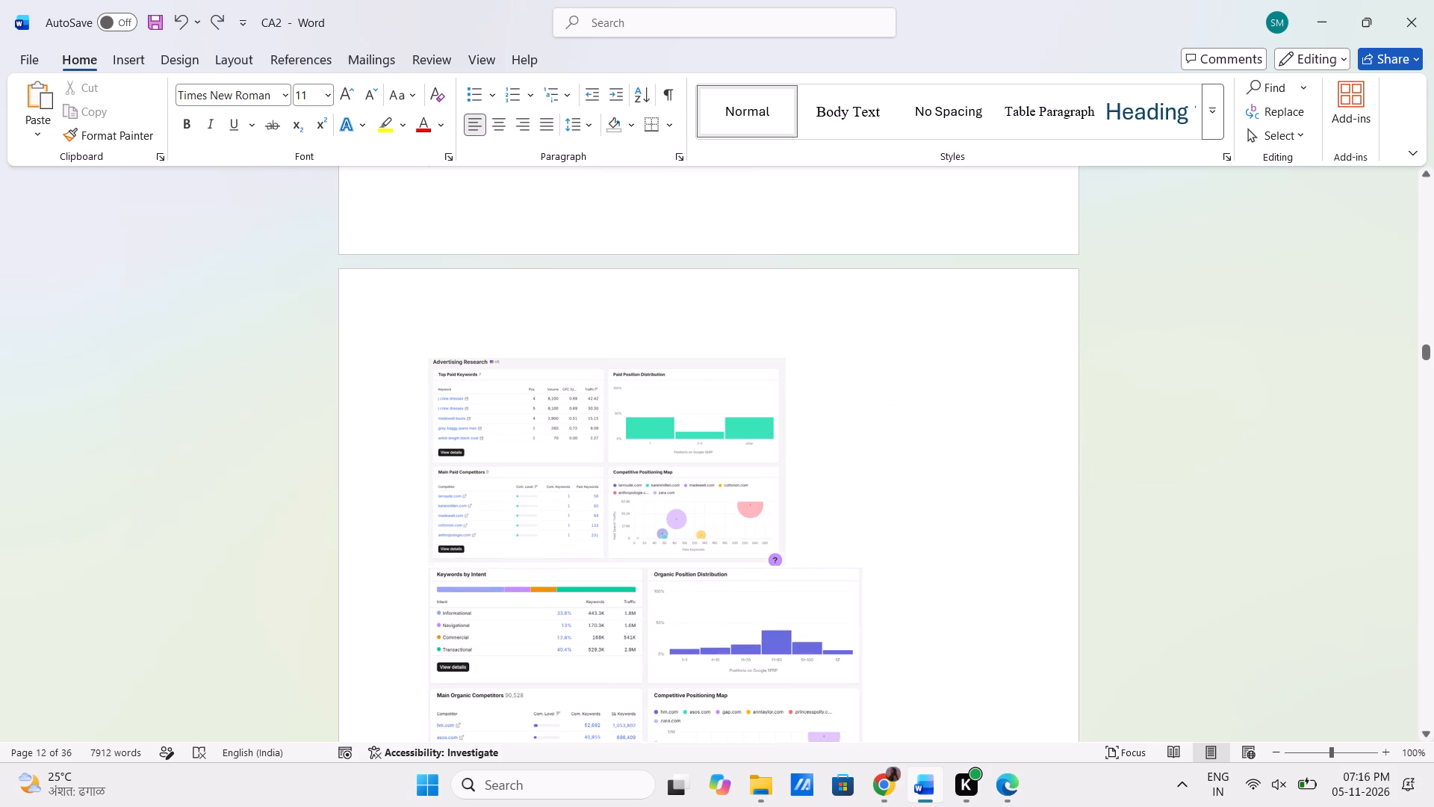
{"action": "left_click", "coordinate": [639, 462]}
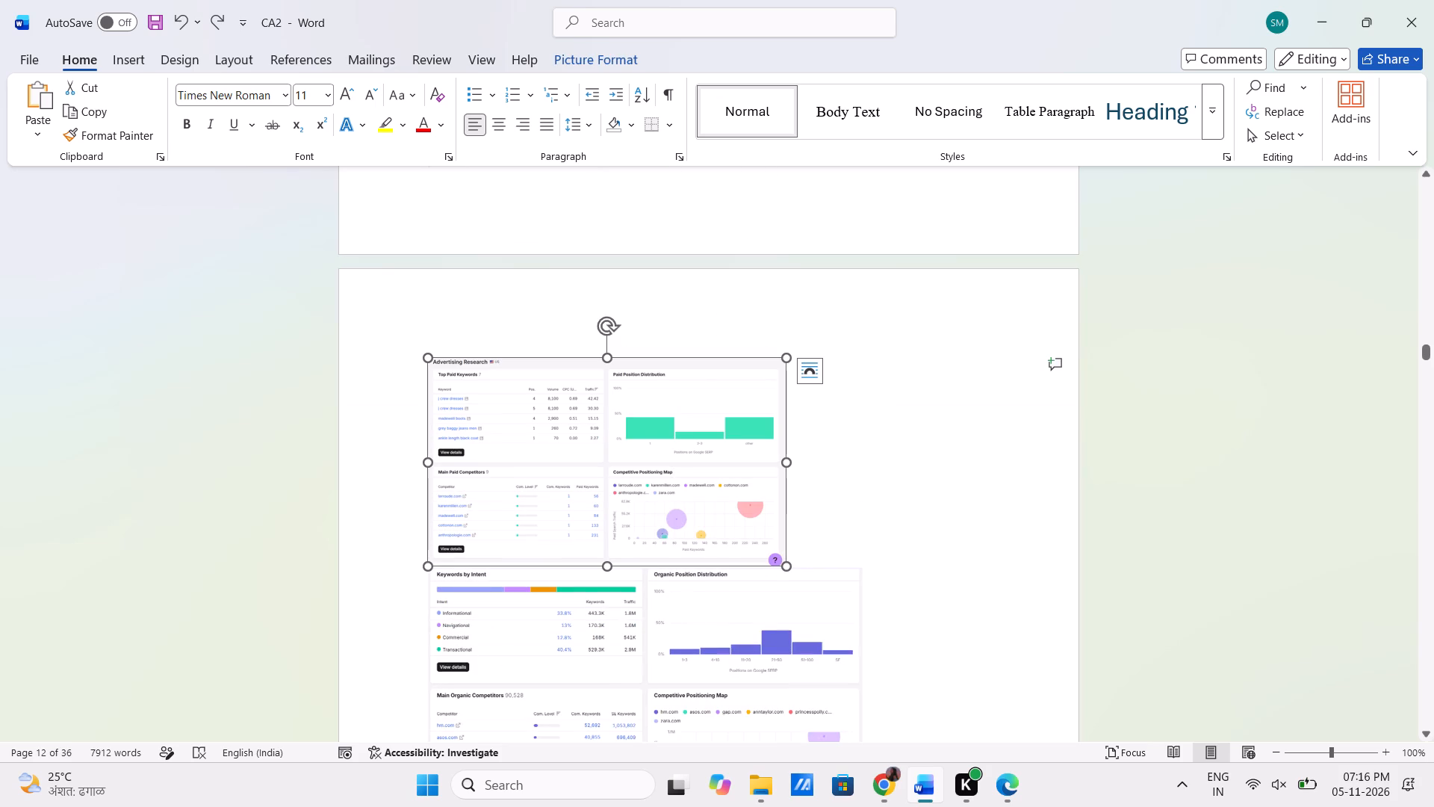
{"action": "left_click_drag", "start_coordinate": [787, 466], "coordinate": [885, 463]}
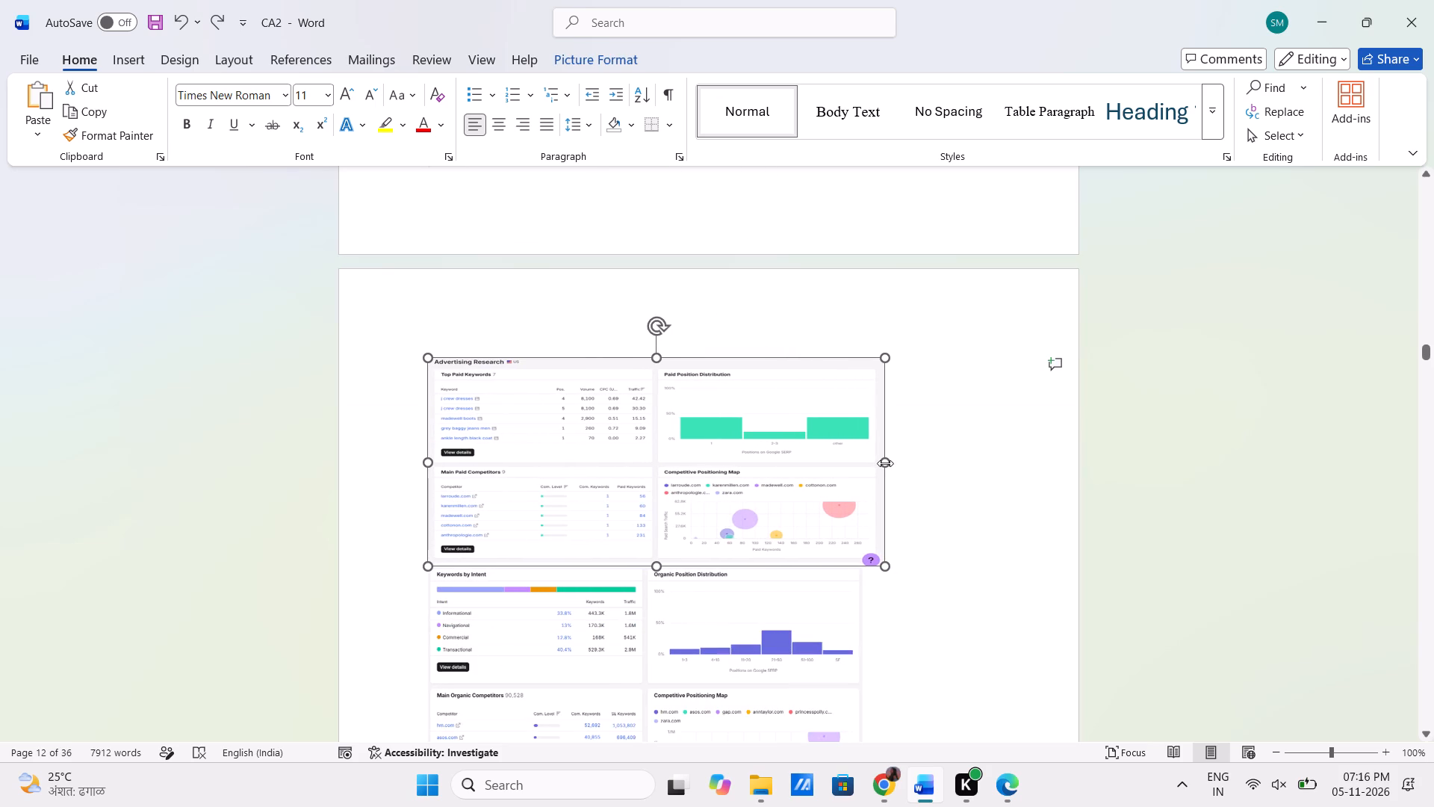
Scale down Zara's Top Cited Sources and zara.com Domain Overview screenshots to a matching width of about two thirds of the text width.
{"action": "scroll", "coordinate": [863, 539], "scroll_direction": "down", "scroll_amount": 4}
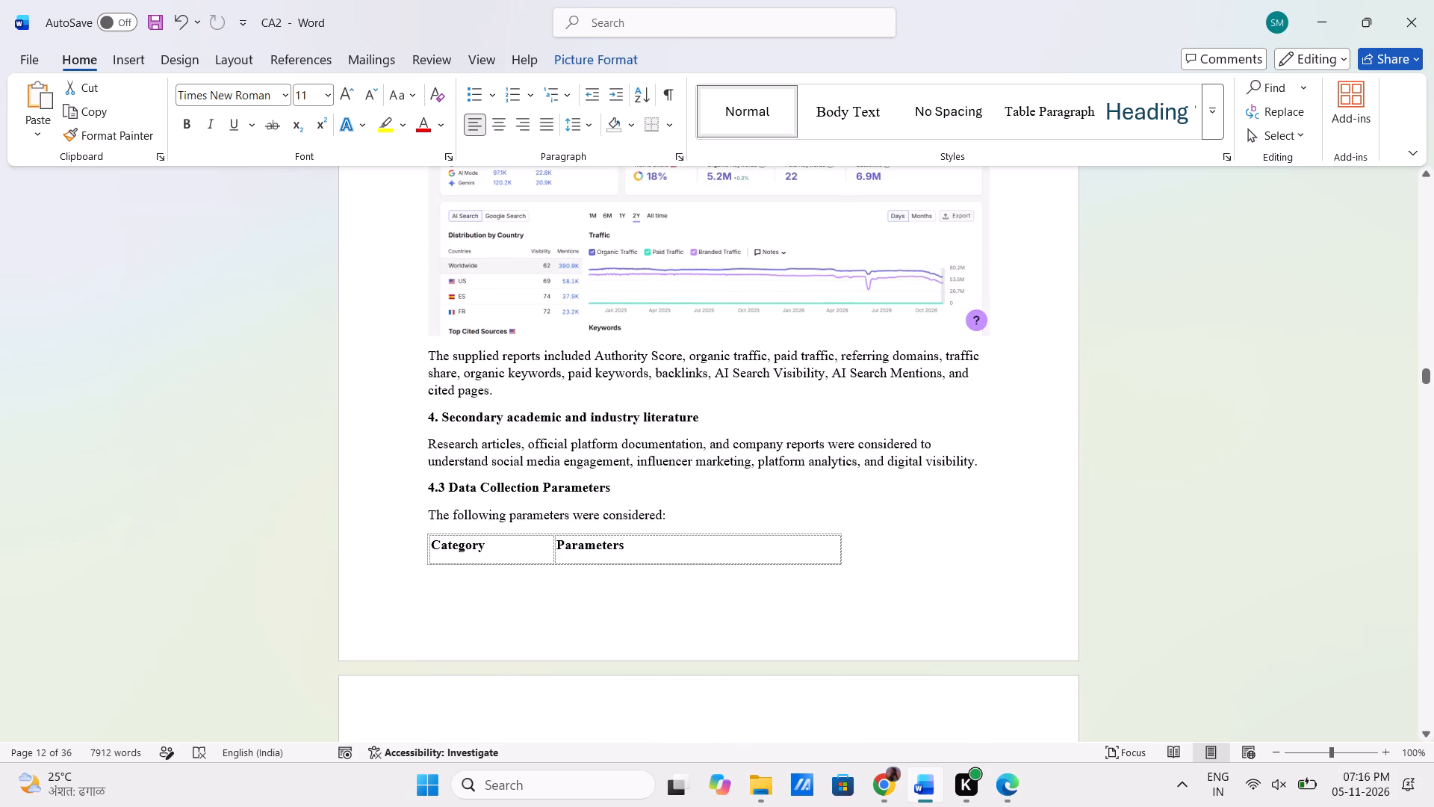
{"action": "scroll", "coordinate": [827, 362], "scroll_direction": "up", "scroll_amount": 1}
{"action": "left_click", "coordinate": [807, 286]}
{"action": "scroll", "coordinate": [807, 286], "scroll_direction": "up", "scroll_amount": 1}
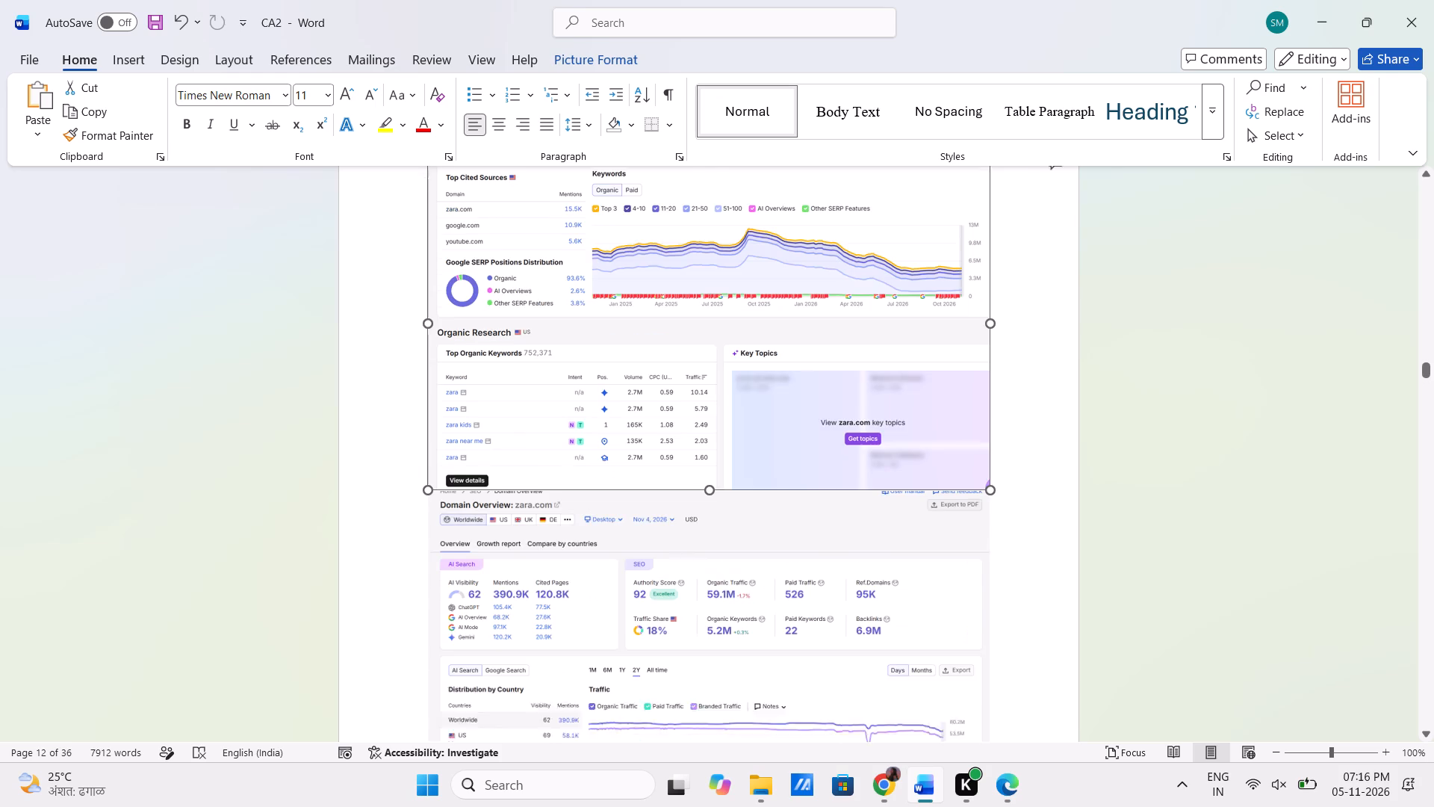
{"action": "scroll", "coordinate": [807, 286], "scroll_direction": "up", "scroll_amount": 1}
{"action": "left_click_drag", "start_coordinate": [987, 533], "coordinate": [802, 376]}
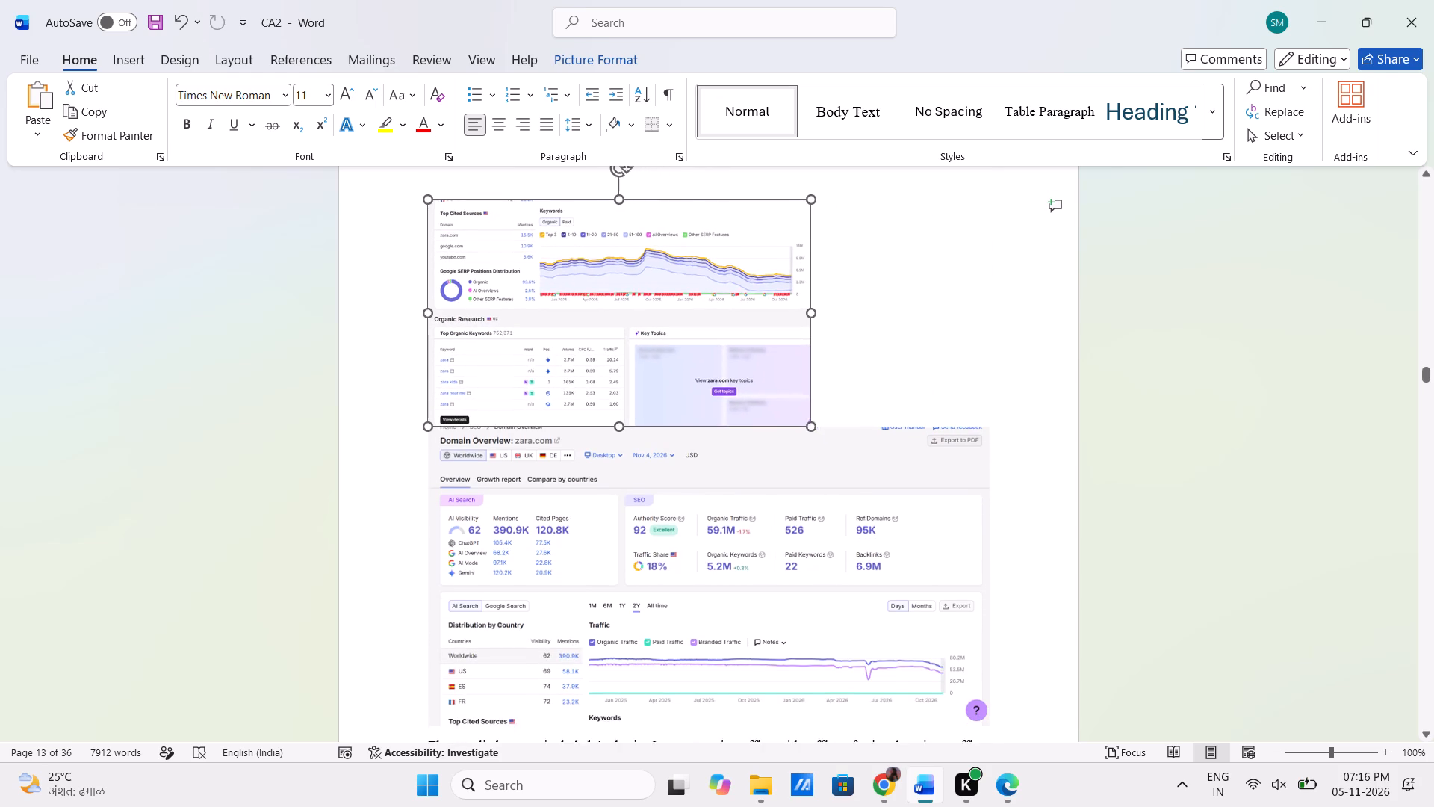
{"action": "left_click_drag", "start_coordinate": [802, 376], "coordinate": [798, 369]}
{"action": "left_click", "coordinate": [821, 547]}
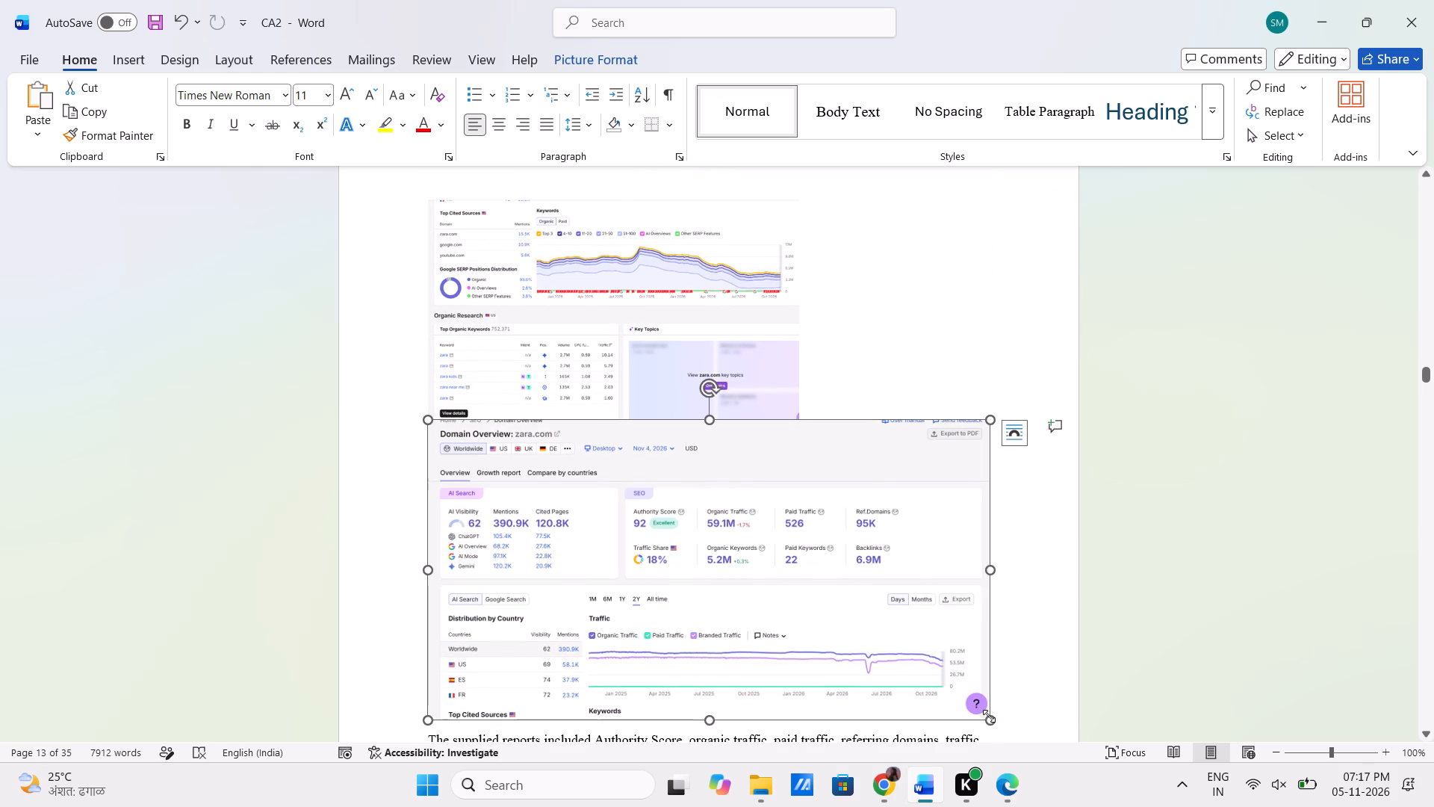
{"action": "left_click_drag", "start_coordinate": [989, 716], "coordinate": [801, 604]}
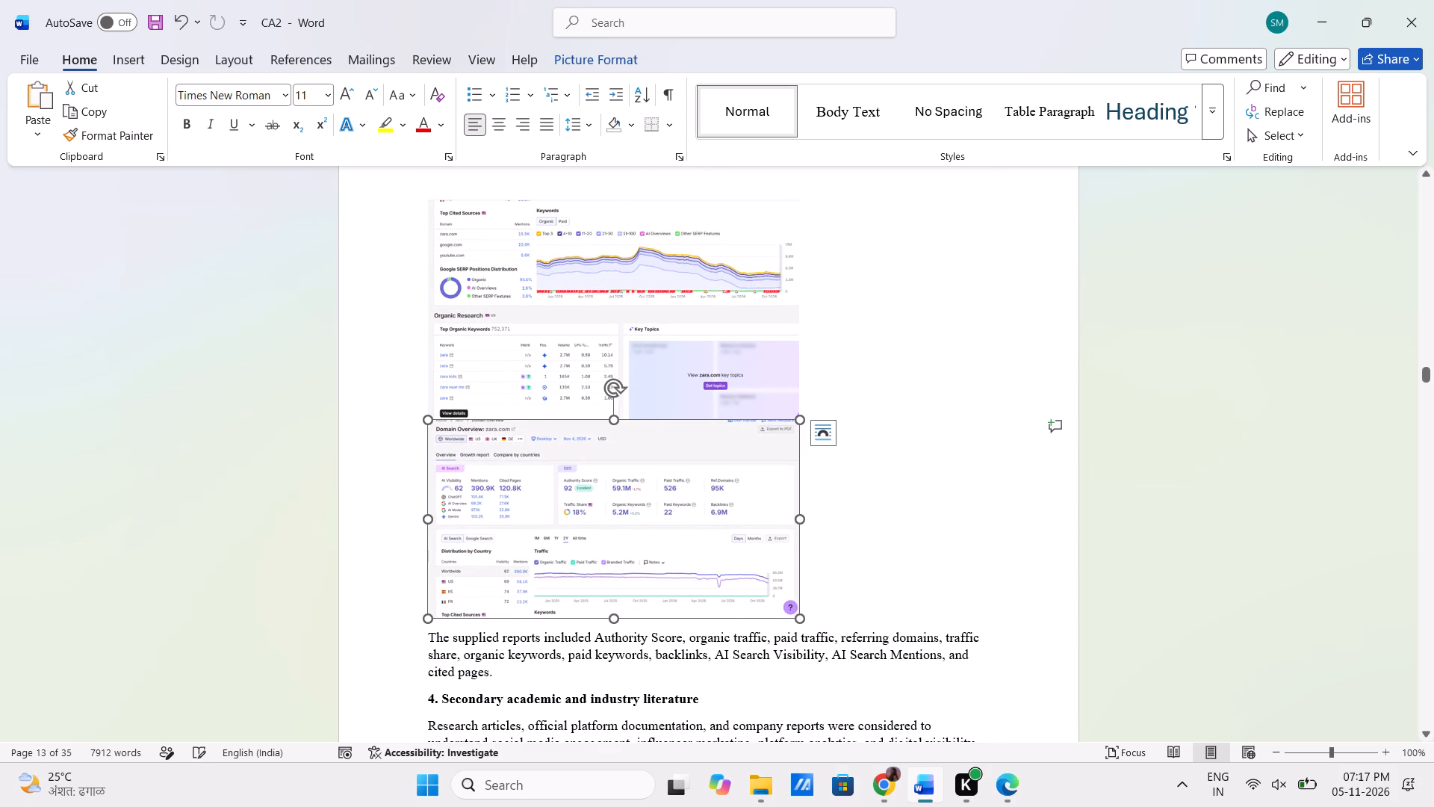
Stretch Zara's Top Cited Sources and Domain Overview screenshots horizontally to the same width, nearly the full text width, keeping their heights.
{"action": "left_click", "coordinate": [742, 392]}
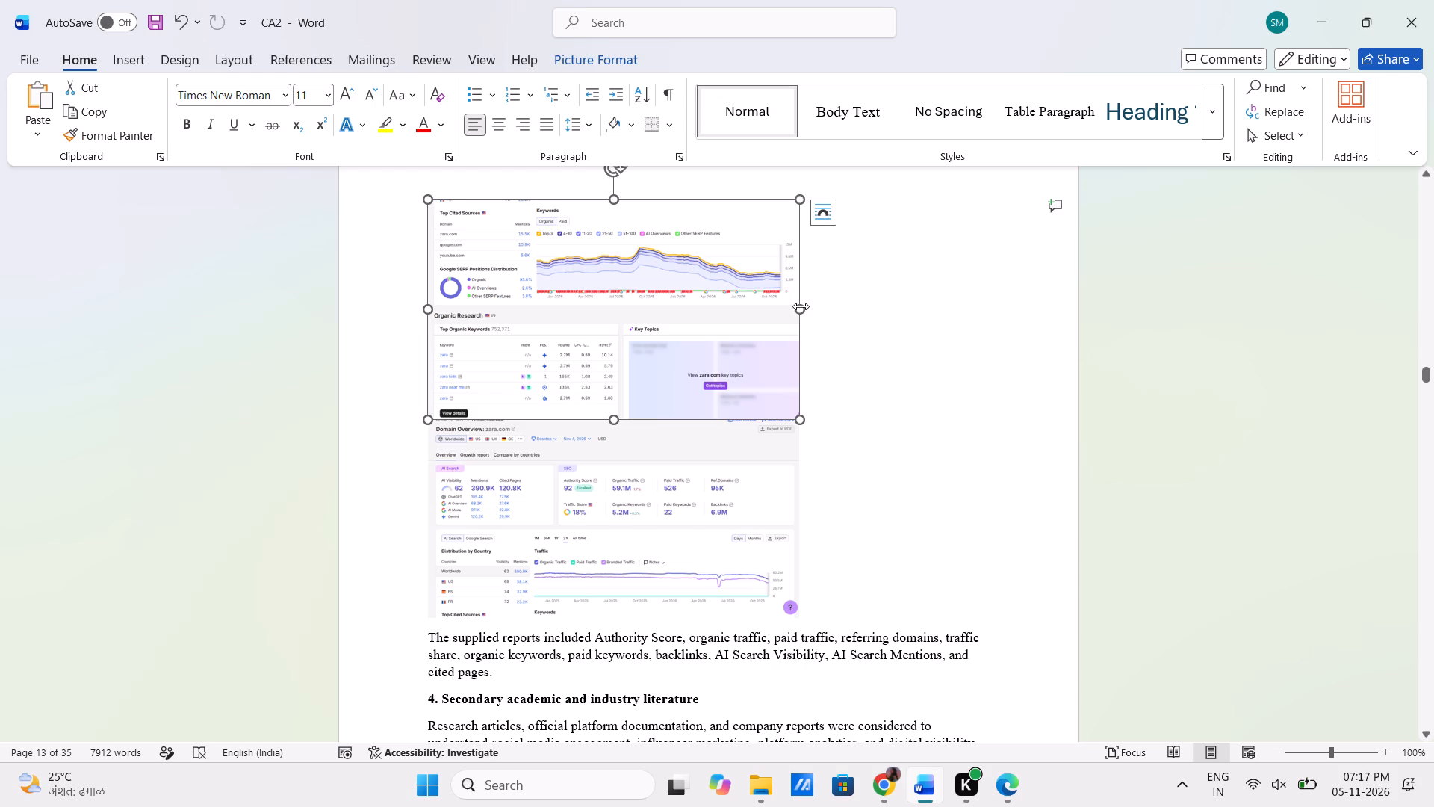
{"action": "left_click_drag", "start_coordinate": [801, 306], "coordinate": [951, 315]}
{"action": "left_click", "coordinate": [653, 504]}
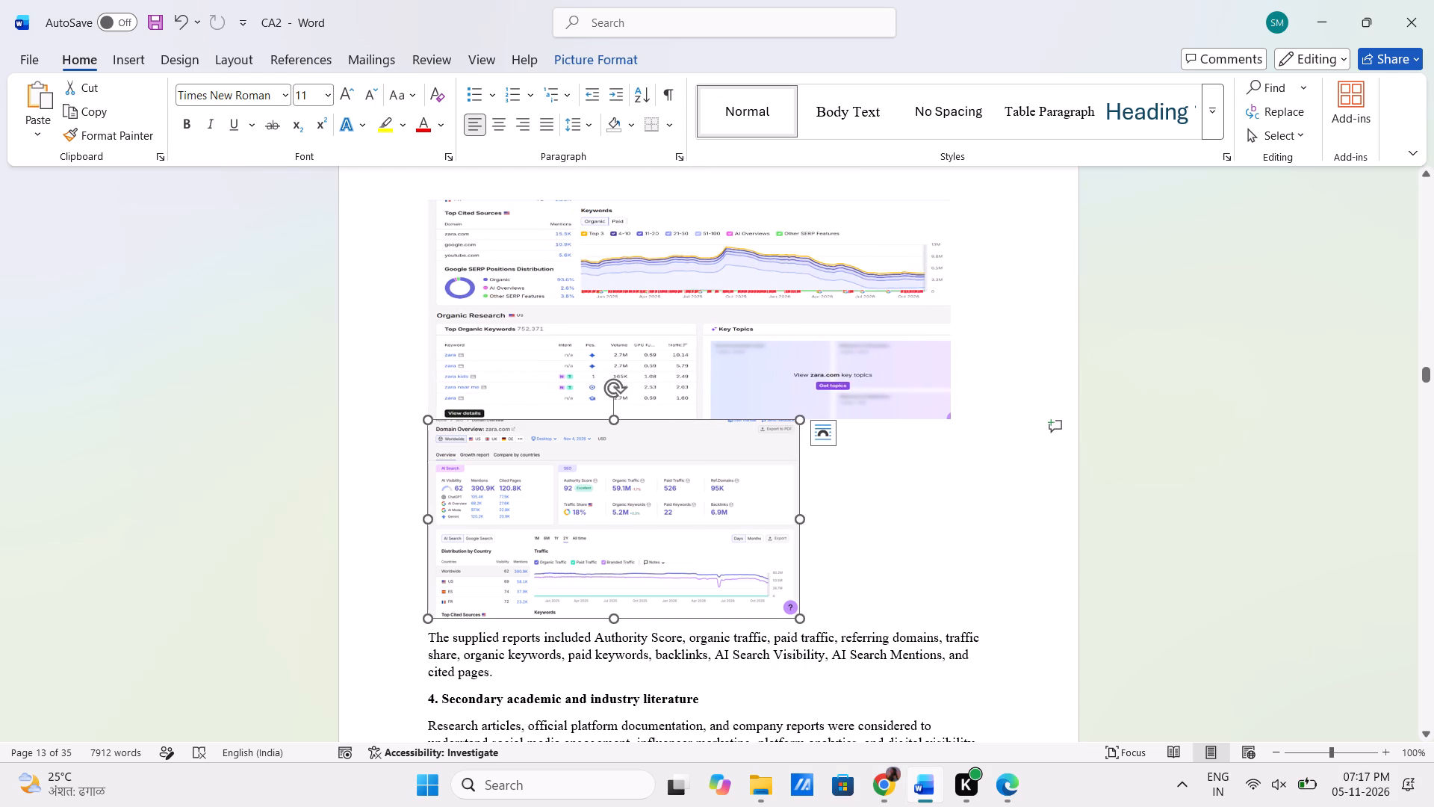
{"action": "left_click_drag", "start_coordinate": [799, 517], "coordinate": [951, 540]}
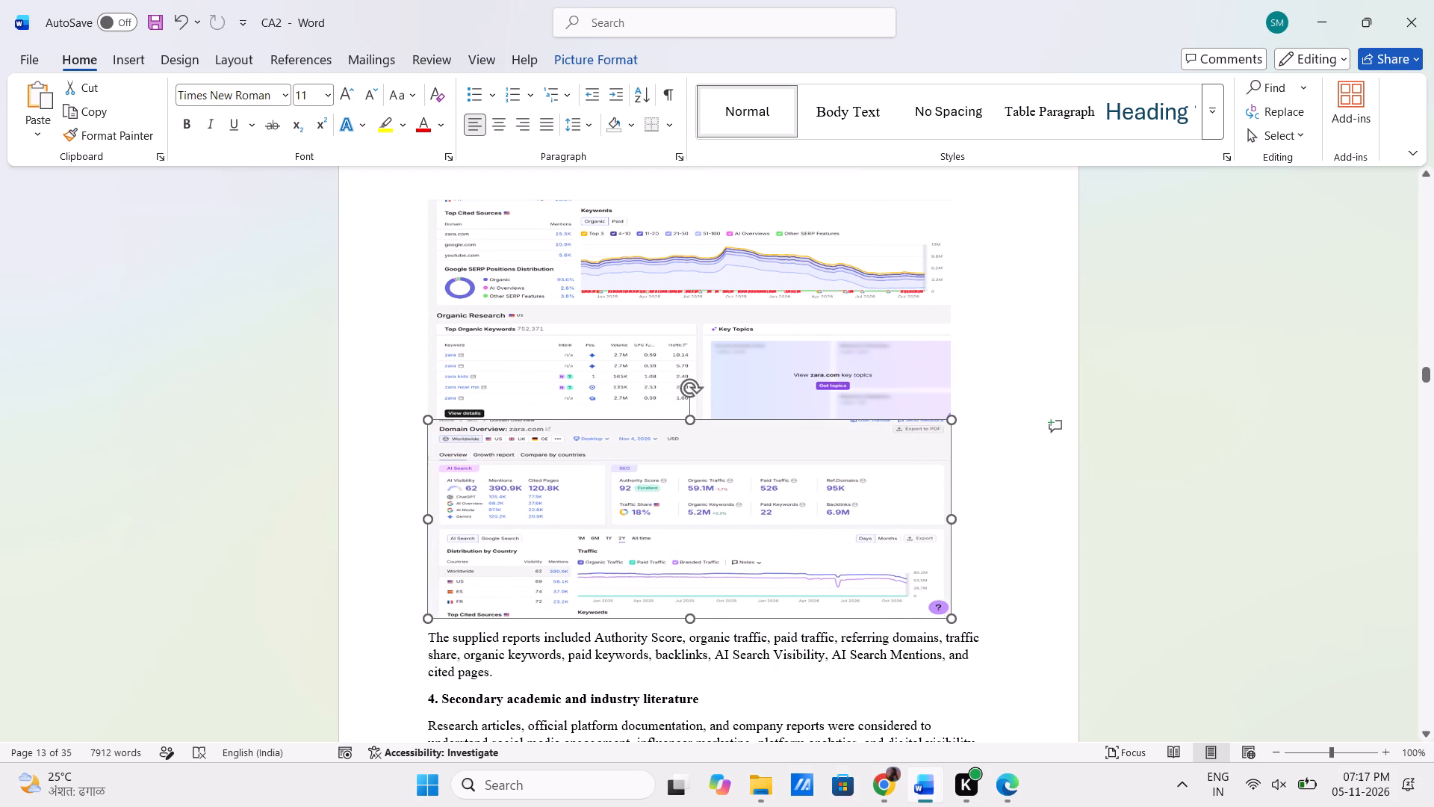
Stretch Zara's Keywords by Intent and Advertising Research screenshots horizontally to the same width, about nine tenths of the text width.
{"action": "scroll", "coordinate": [800, 543], "scroll_direction": "up", "scroll_amount": 3}
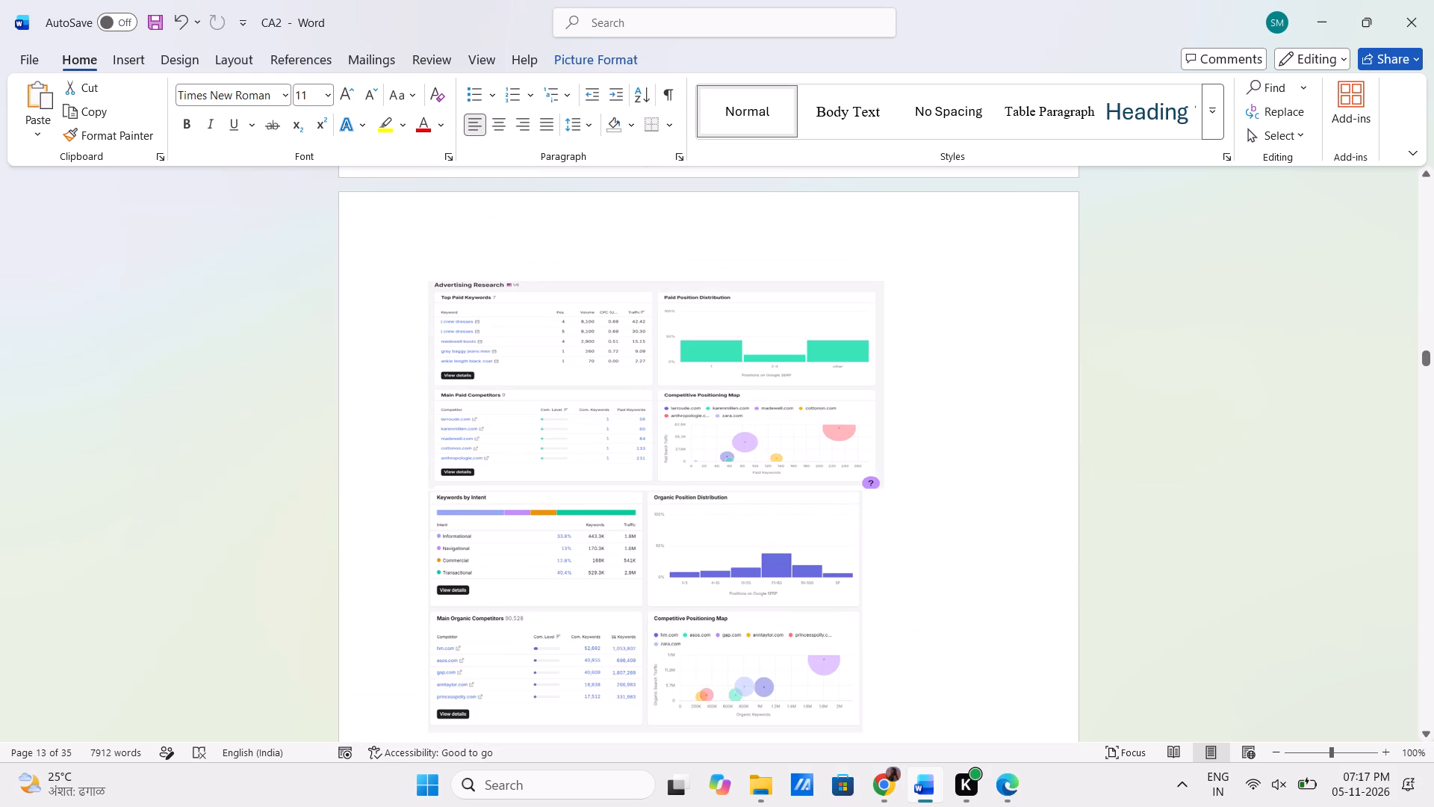
{"action": "left_click", "coordinate": [750, 563]}
{"action": "left_click_drag", "start_coordinate": [866, 609], "coordinate": [928, 610]}
{"action": "left_click", "coordinate": [785, 408]}
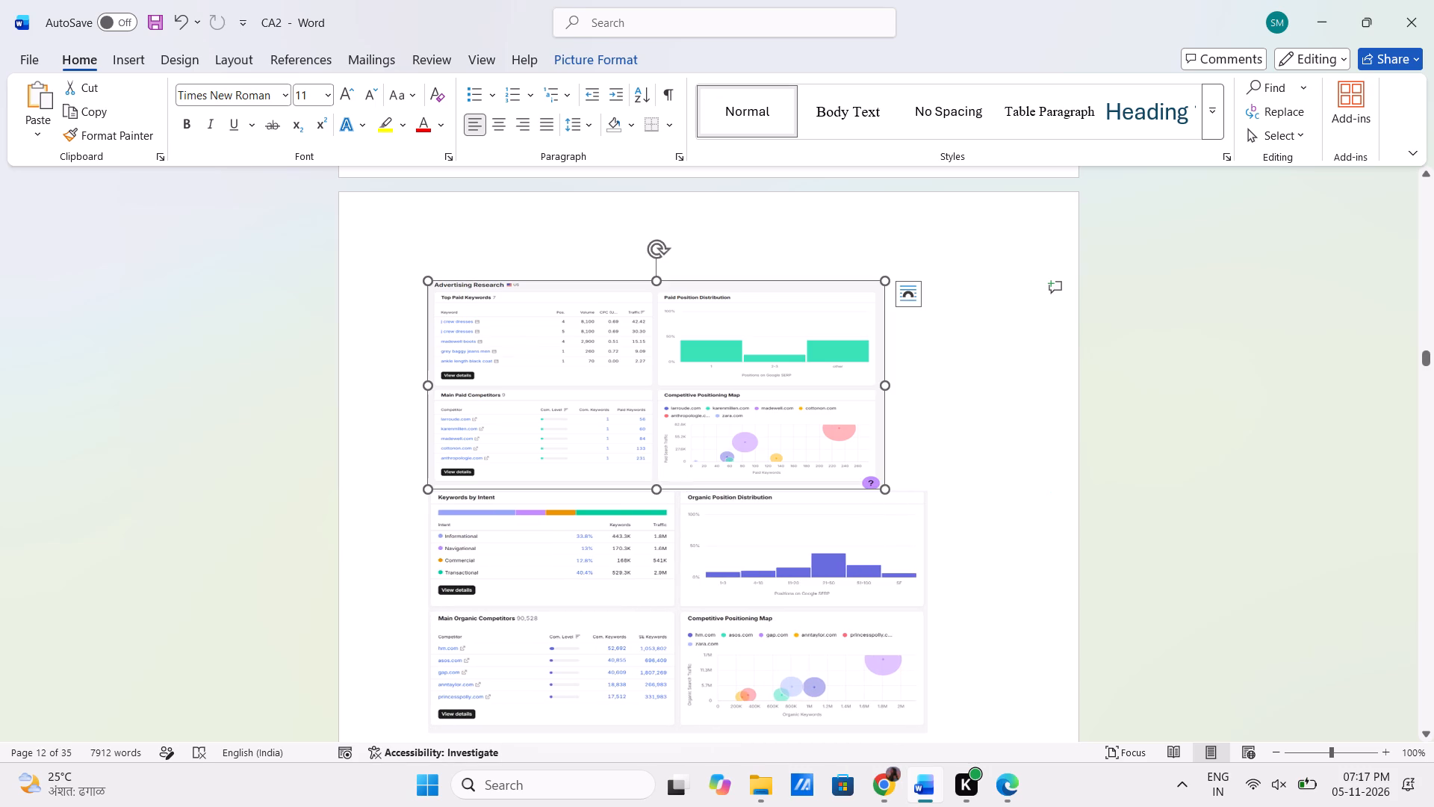
{"action": "left_click_drag", "start_coordinate": [884, 386], "coordinate": [925, 386]}
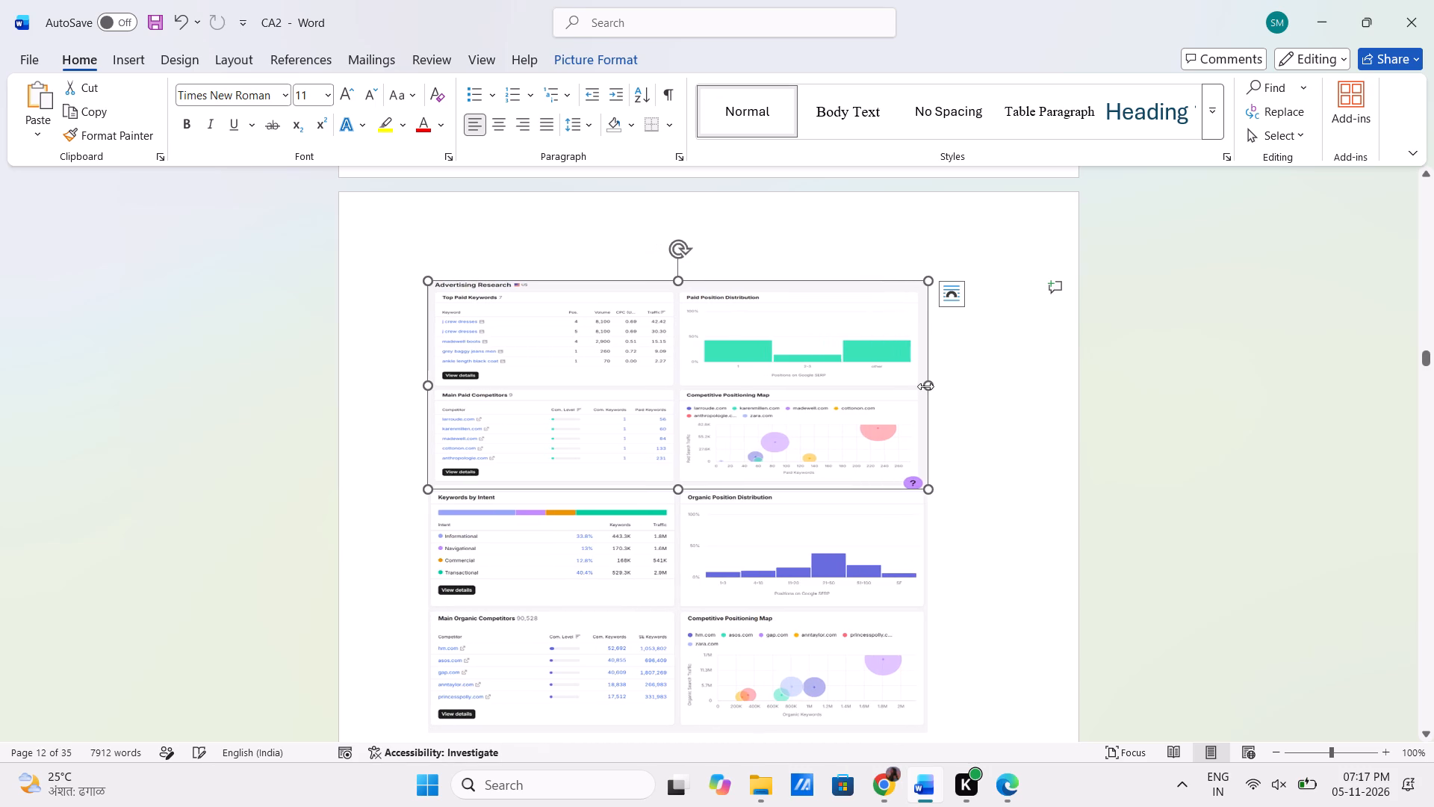
Stretch H&M's Top Paid Keywords and Keywords by Intent screenshots horizontally to the same width, about nine tenths of the text width, keeping their heights.
{"action": "scroll", "coordinate": [740, 337], "scroll_direction": "up", "scroll_amount": 5}
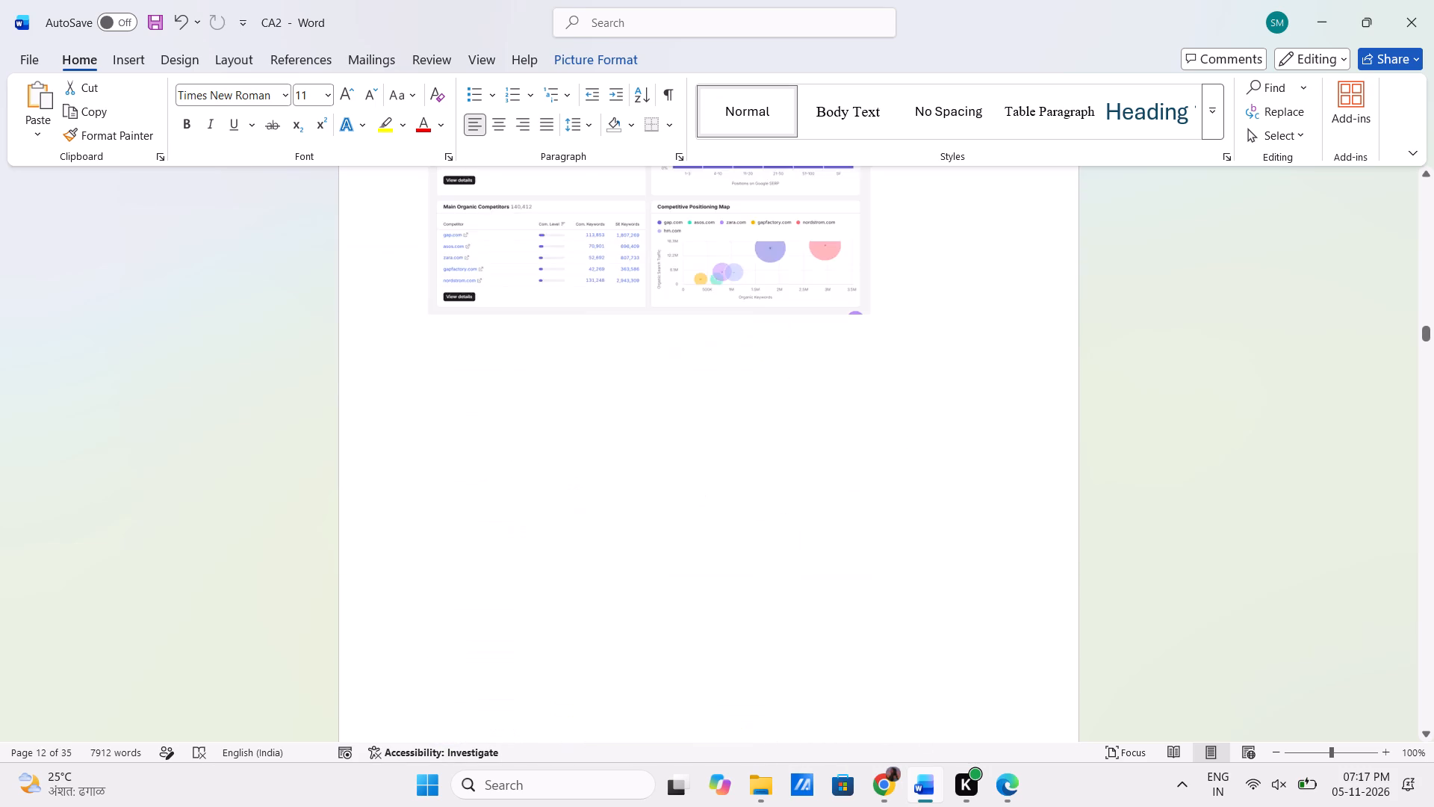
{"action": "scroll", "coordinate": [740, 337], "scroll_direction": "up", "scroll_amount": 3}
{"action": "left_click", "coordinate": [711, 360]}
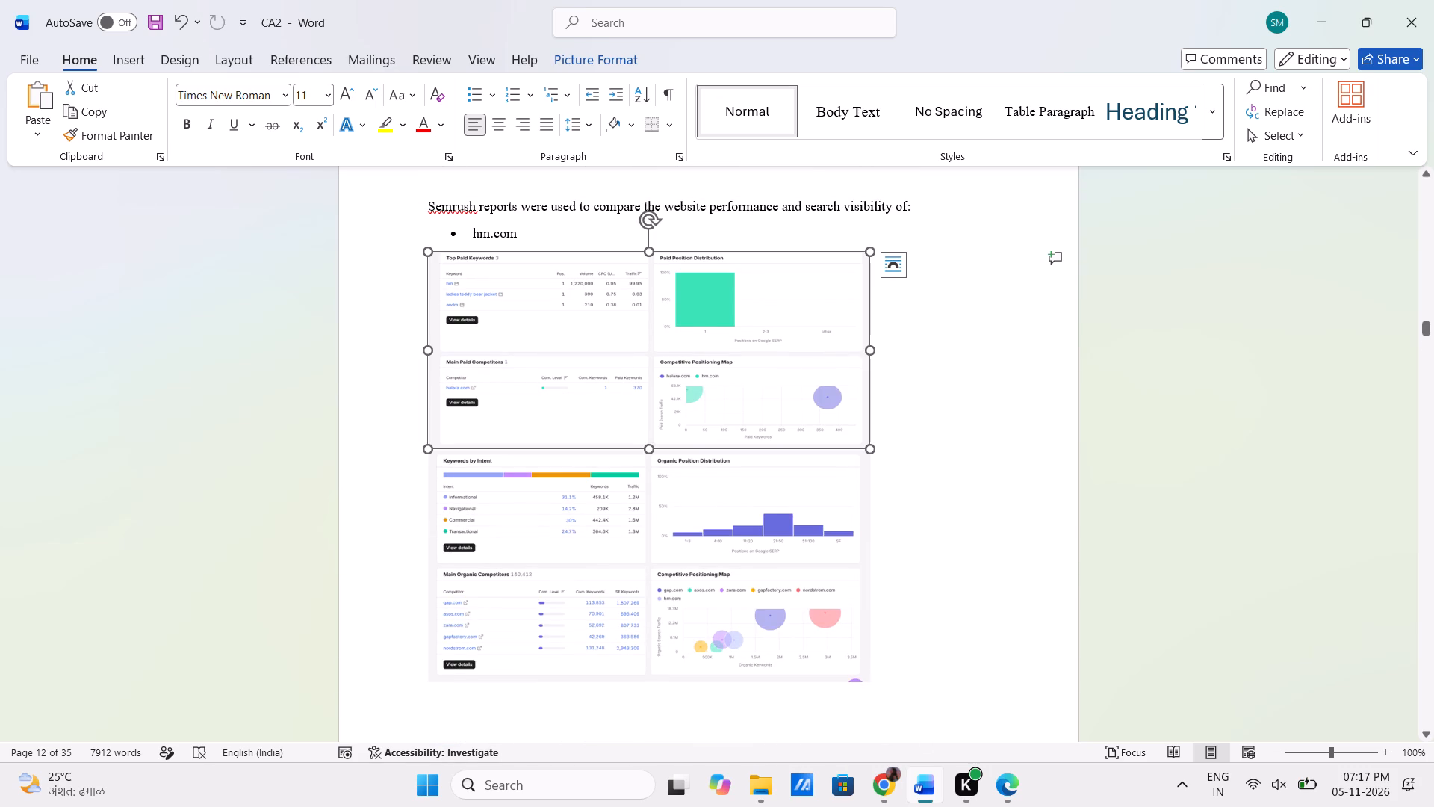
{"action": "left_click_drag", "start_coordinate": [869, 347], "coordinate": [928, 350]}
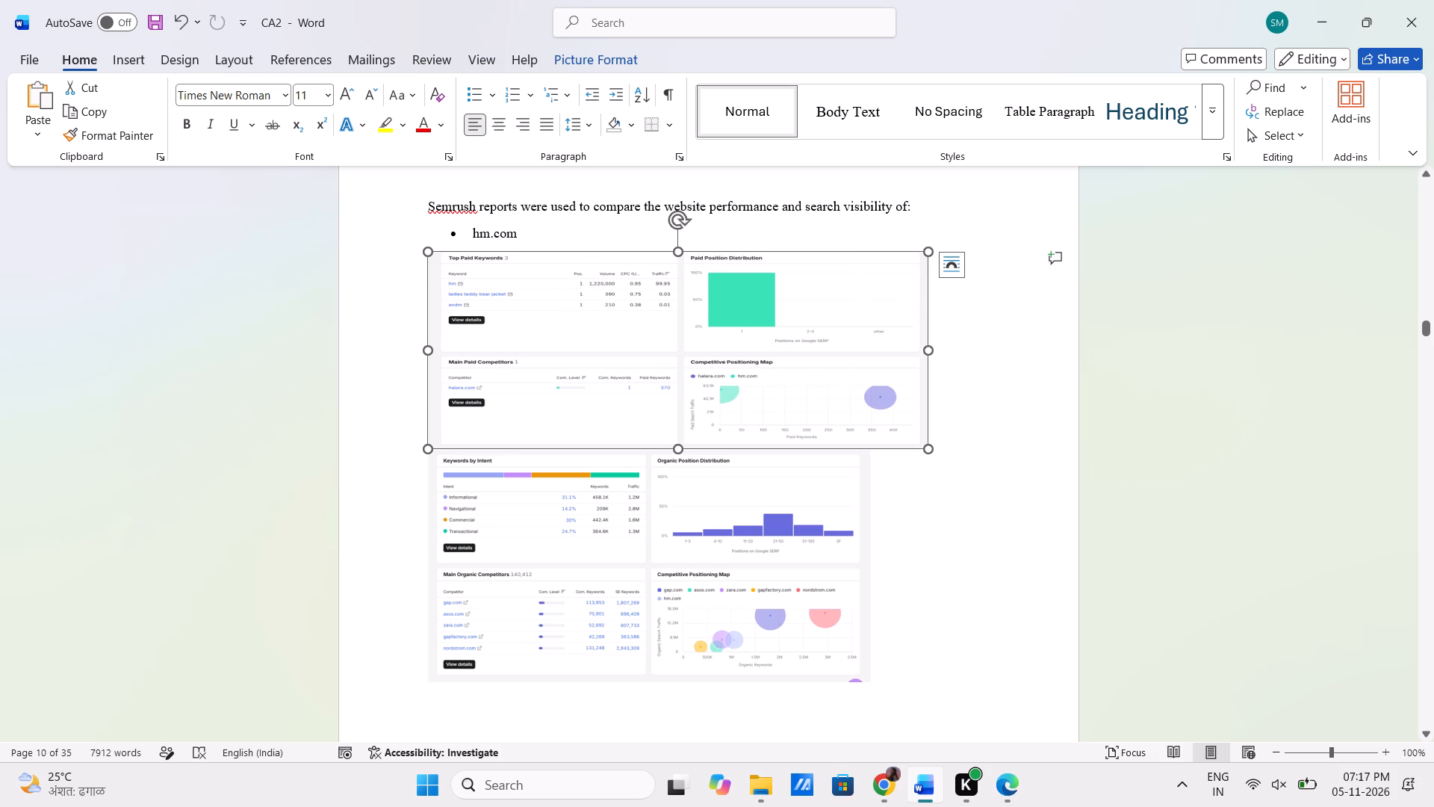
{"action": "left_click", "coordinate": [764, 581]}
{"action": "left_click_drag", "start_coordinate": [870, 564], "coordinate": [926, 562]}
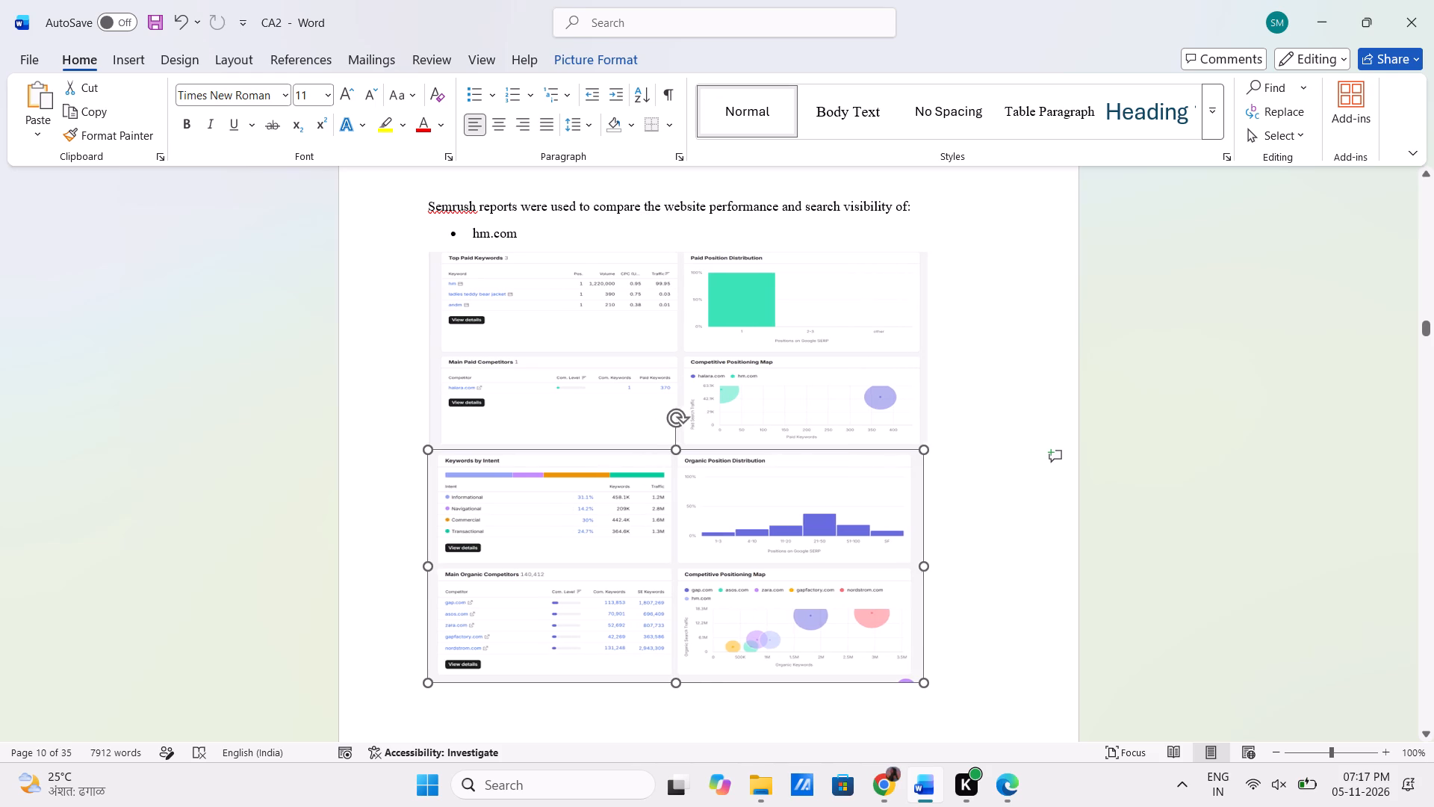
{"action": "left_click_drag", "start_coordinate": [926, 562], "coordinate": [931, 562]}
Stretch H&M's Top Cited Sources and hm.com Domain Overview screenshots horizontally to a matching width, slightly over nine tenths of the text width.
{"action": "scroll", "coordinate": [765, 622], "scroll_direction": "down", "scroll_amount": 3}
{"action": "left_click", "coordinate": [724, 563]}
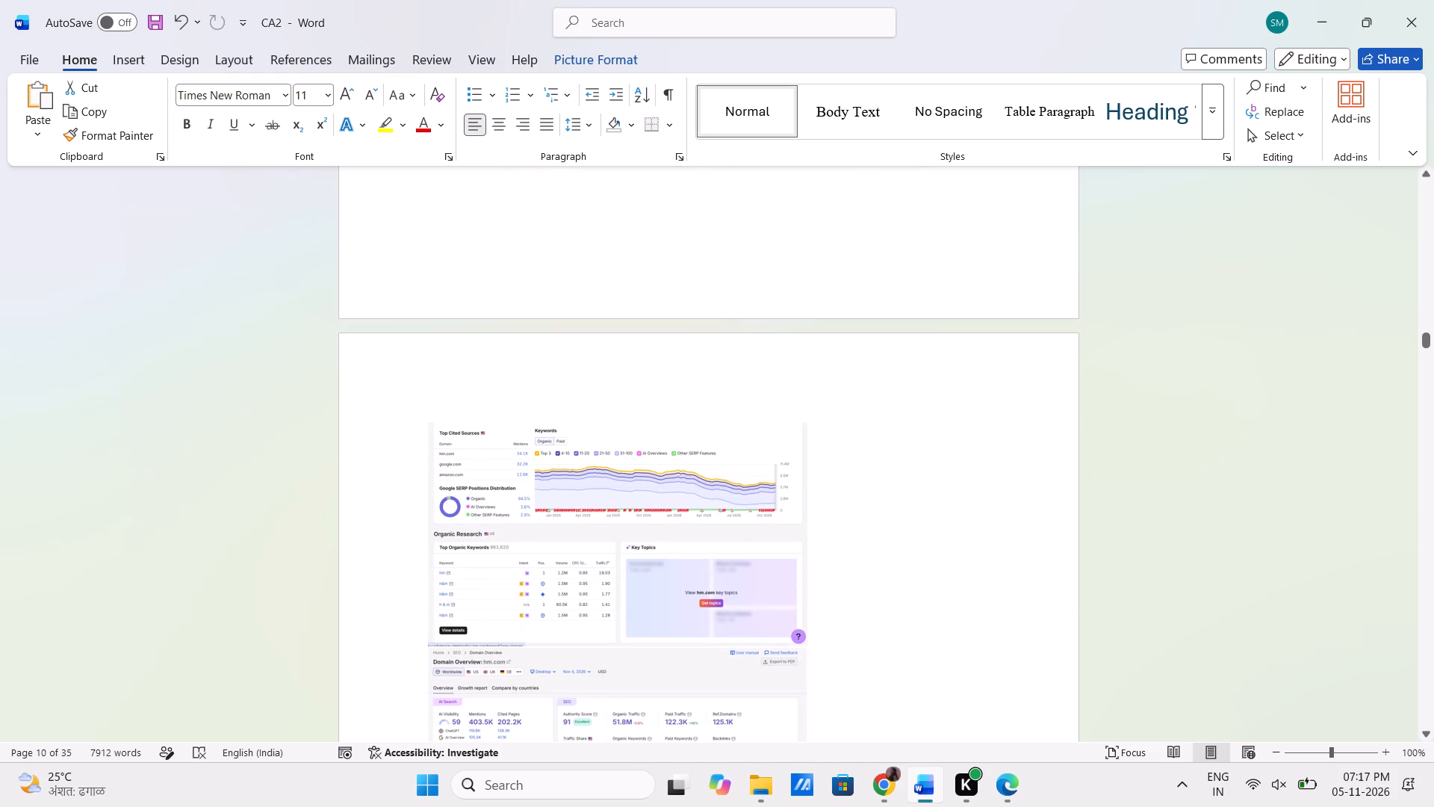
{"action": "left_click_drag", "start_coordinate": [811, 536], "coordinate": [932, 534]}
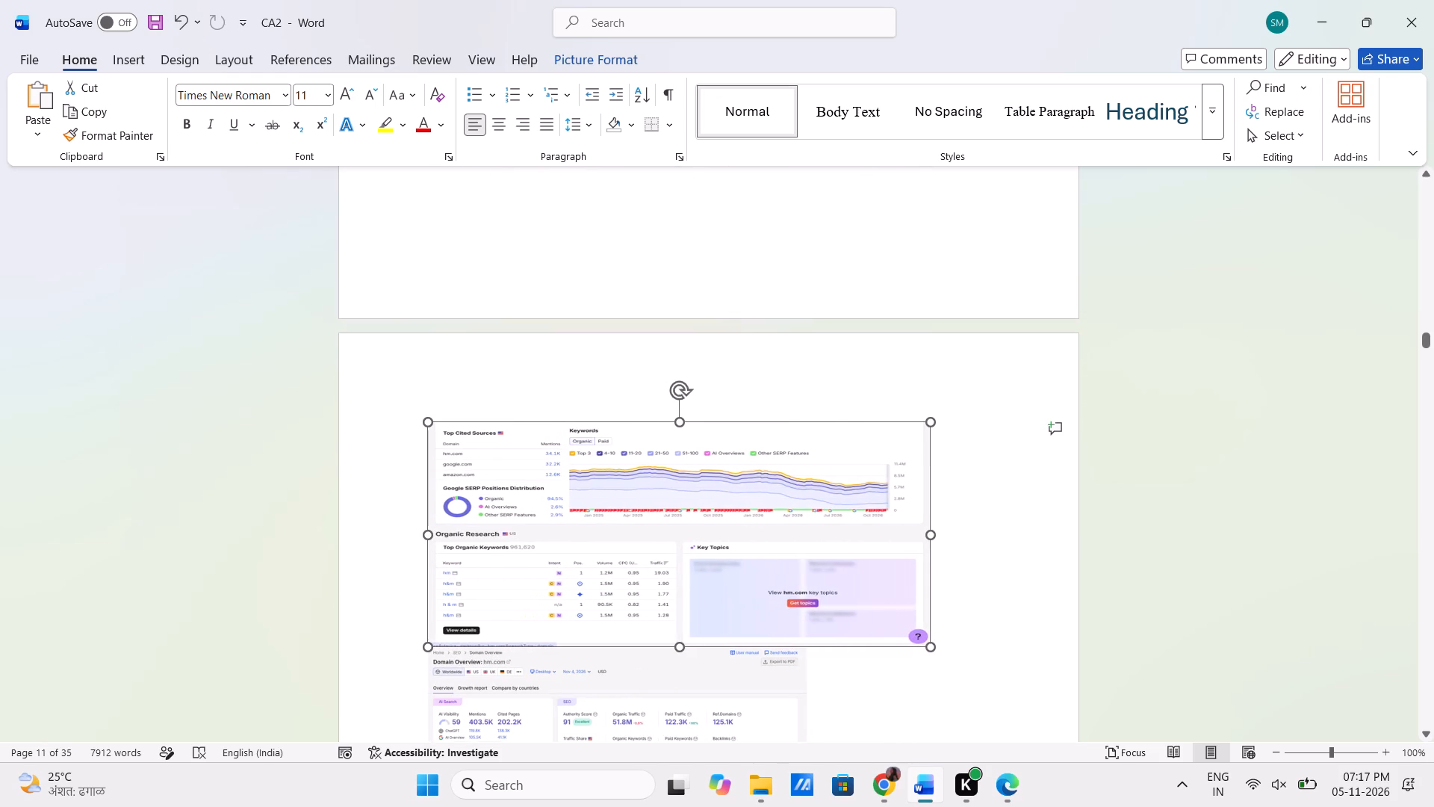
{"action": "left_click_drag", "start_coordinate": [932, 534], "coordinate": [938, 534]}
{"action": "scroll", "coordinate": [816, 545], "scroll_direction": "down", "scroll_amount": 2}
{"action": "left_click", "coordinate": [736, 512]}
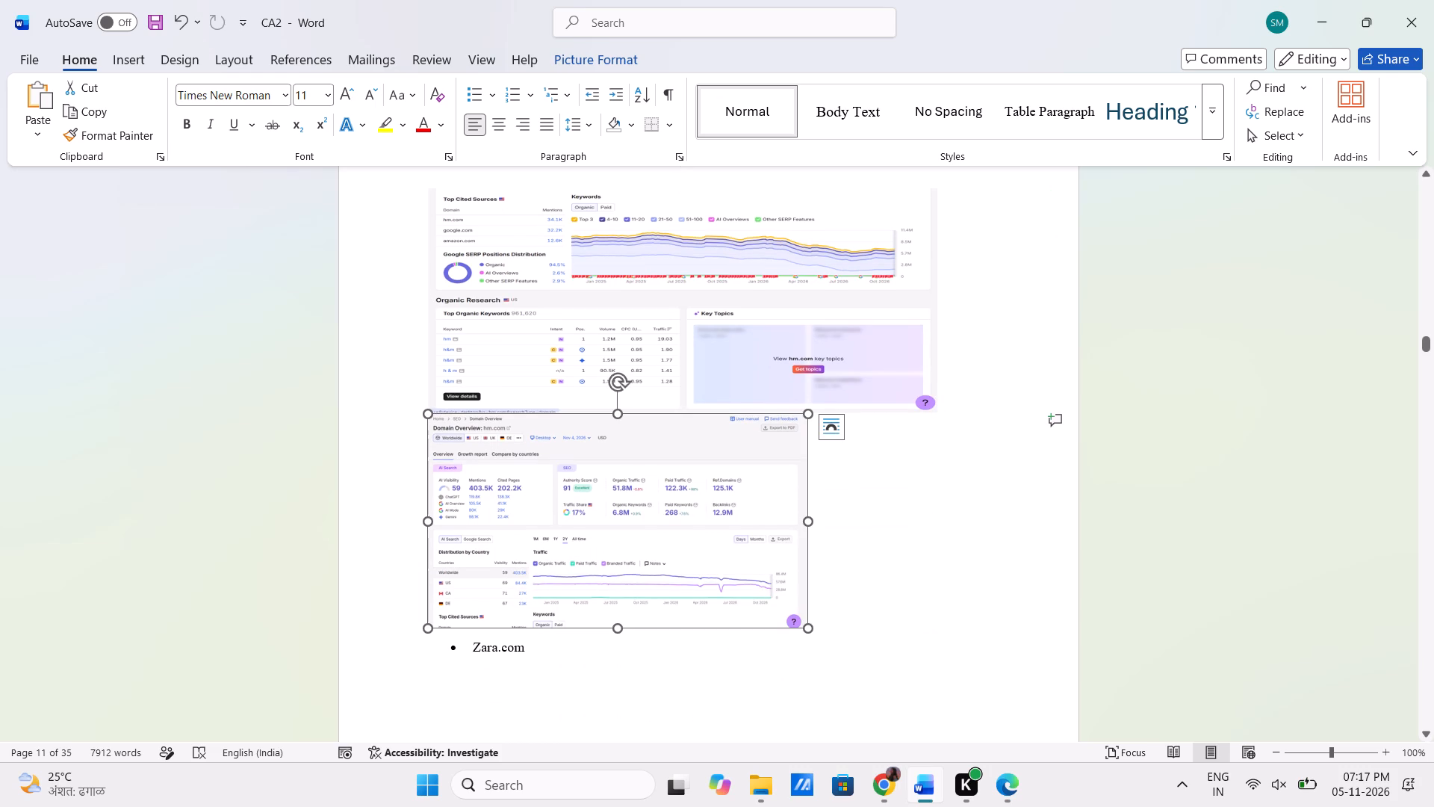
{"action": "left_click_drag", "start_coordinate": [811, 520], "coordinate": [937, 523]}
Copy H&M's Top Cited Sources screenshot and start a new line below its Keywords by Intent screenshot on the previous page.
{"action": "scroll", "coordinate": [808, 559], "scroll_direction": "up", "scroll_amount": 1}
{"action": "scroll", "coordinate": [629, 759], "scroll_direction": "down", "scroll_amount": 1}
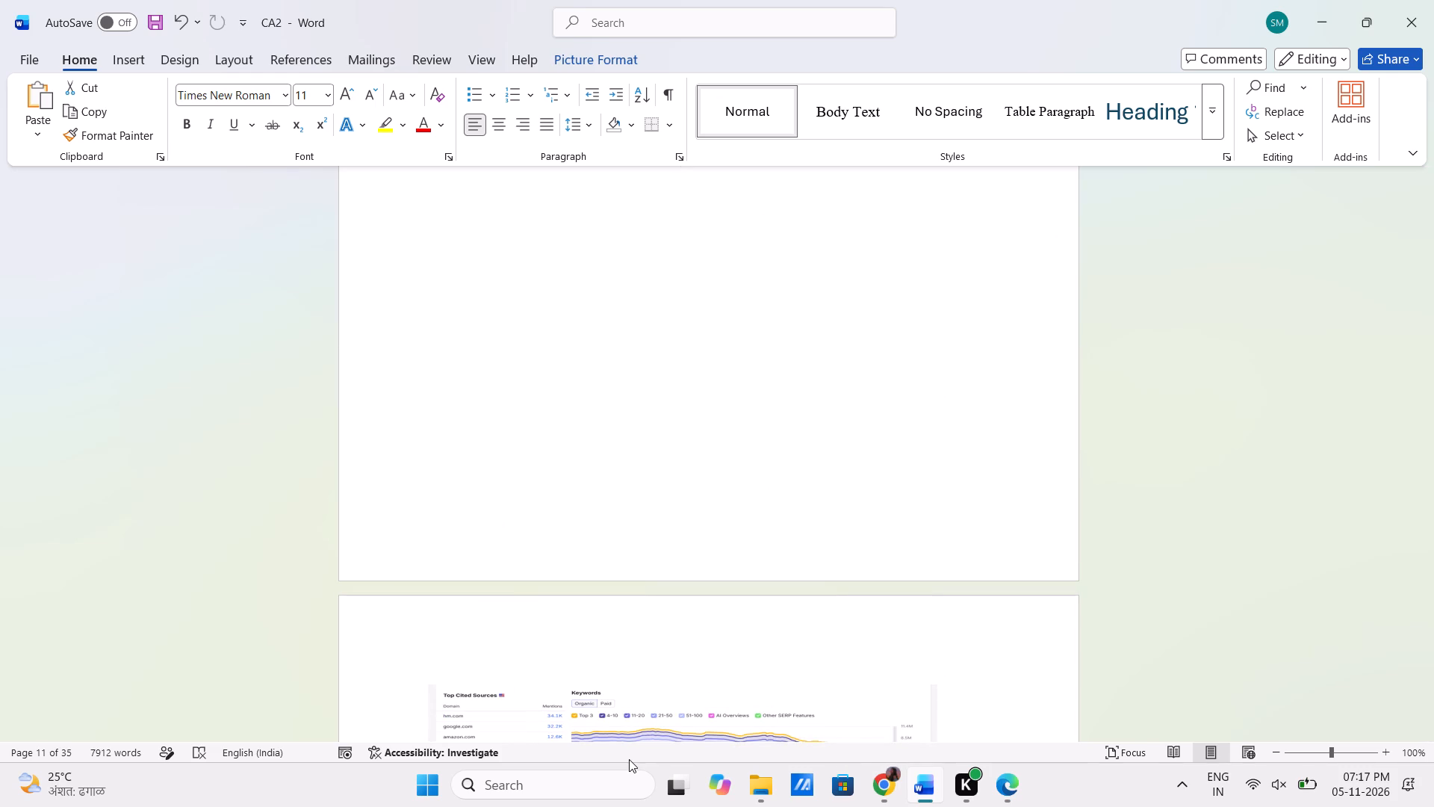
{"action": "scroll", "coordinate": [626, 613], "scroll_direction": "down", "scroll_amount": 1}
{"action": "left_click", "coordinate": [635, 518]}
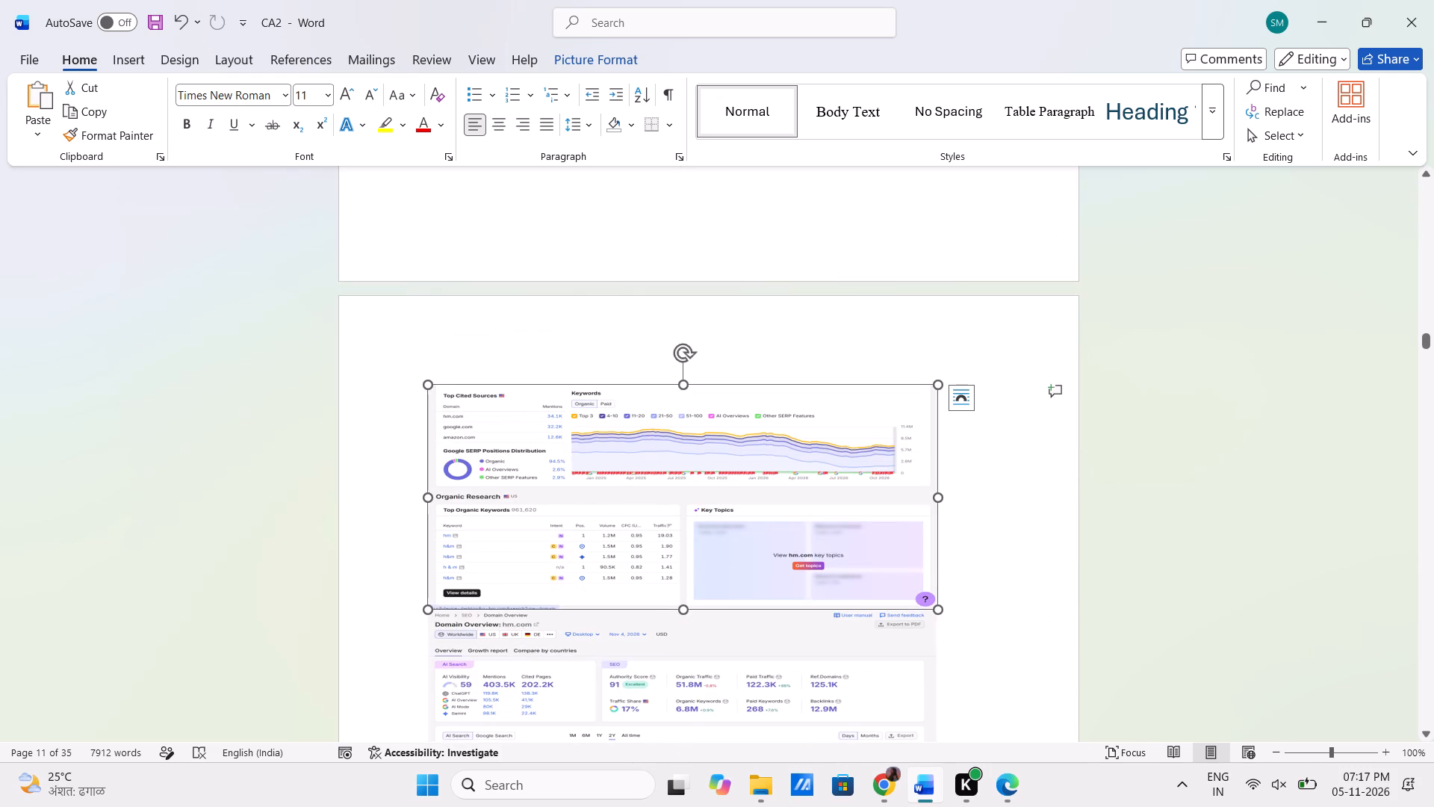
{"action": "key", "text": "ctrl+c"}
{"action": "scroll", "coordinate": [619, 373], "scroll_direction": "up", "scroll_amount": 1}
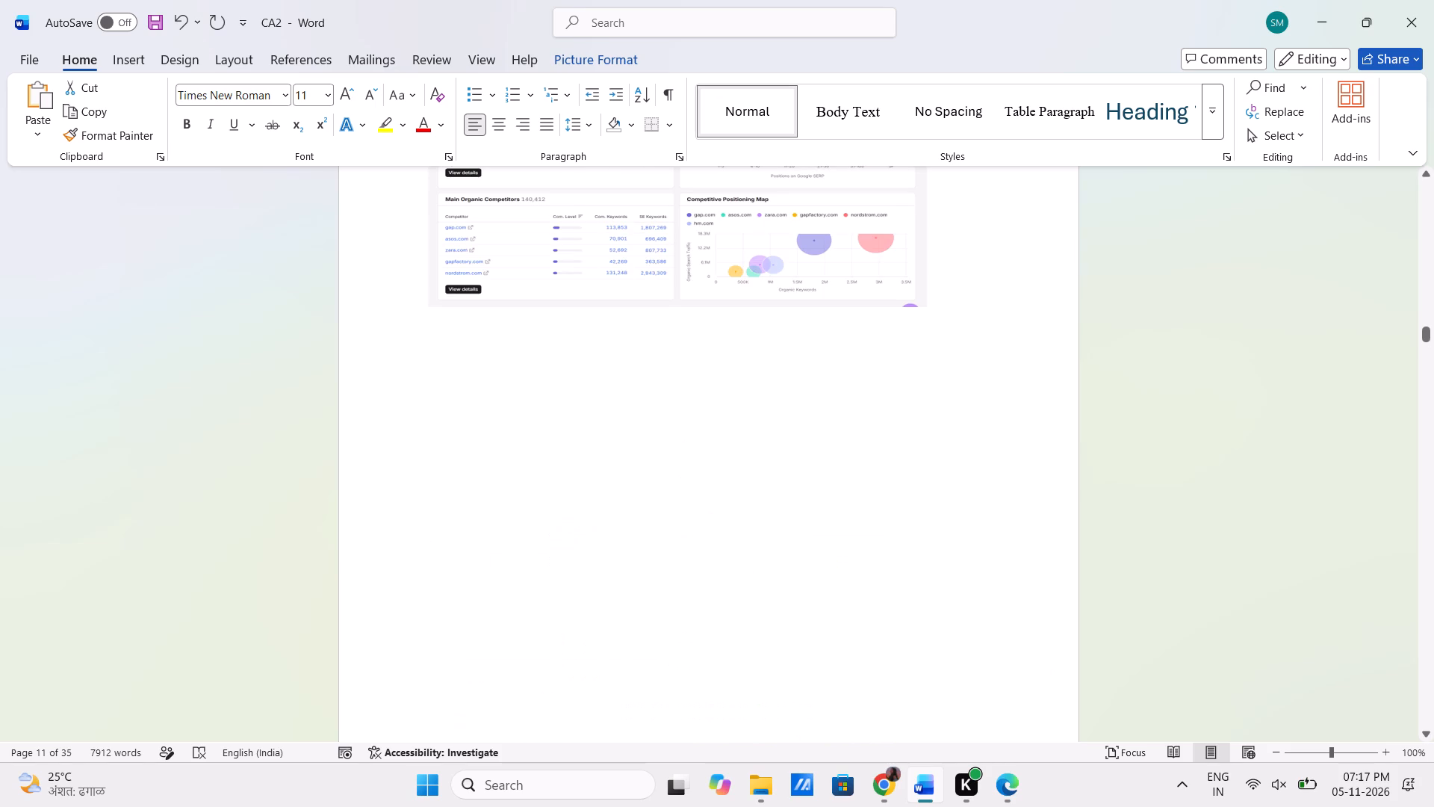
{"action": "left_click", "coordinate": [922, 311]}
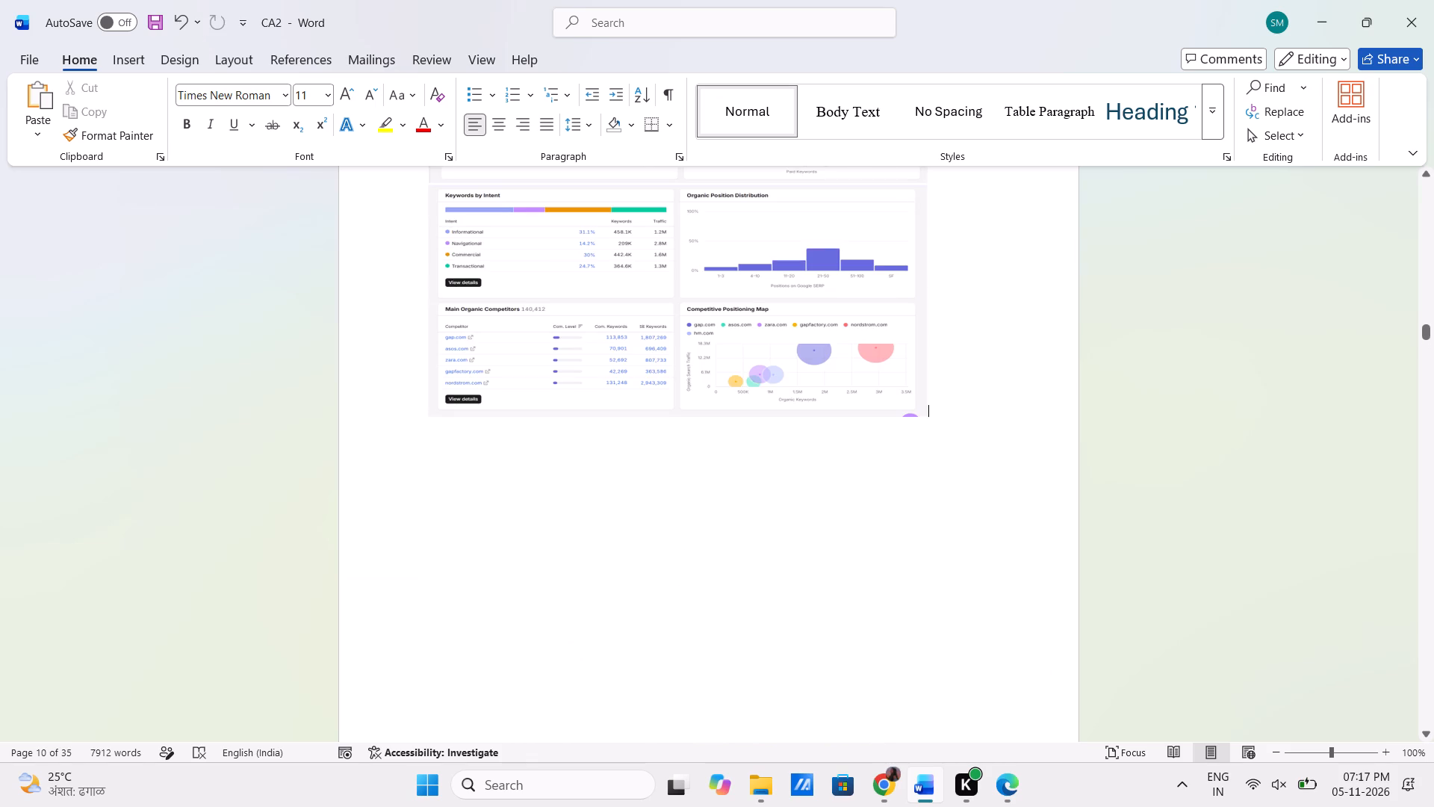
{"action": "key", "text": "Return"}
{"action": "scroll", "coordinate": [939, 352], "scroll_direction": "up", "scroll_amount": 2}
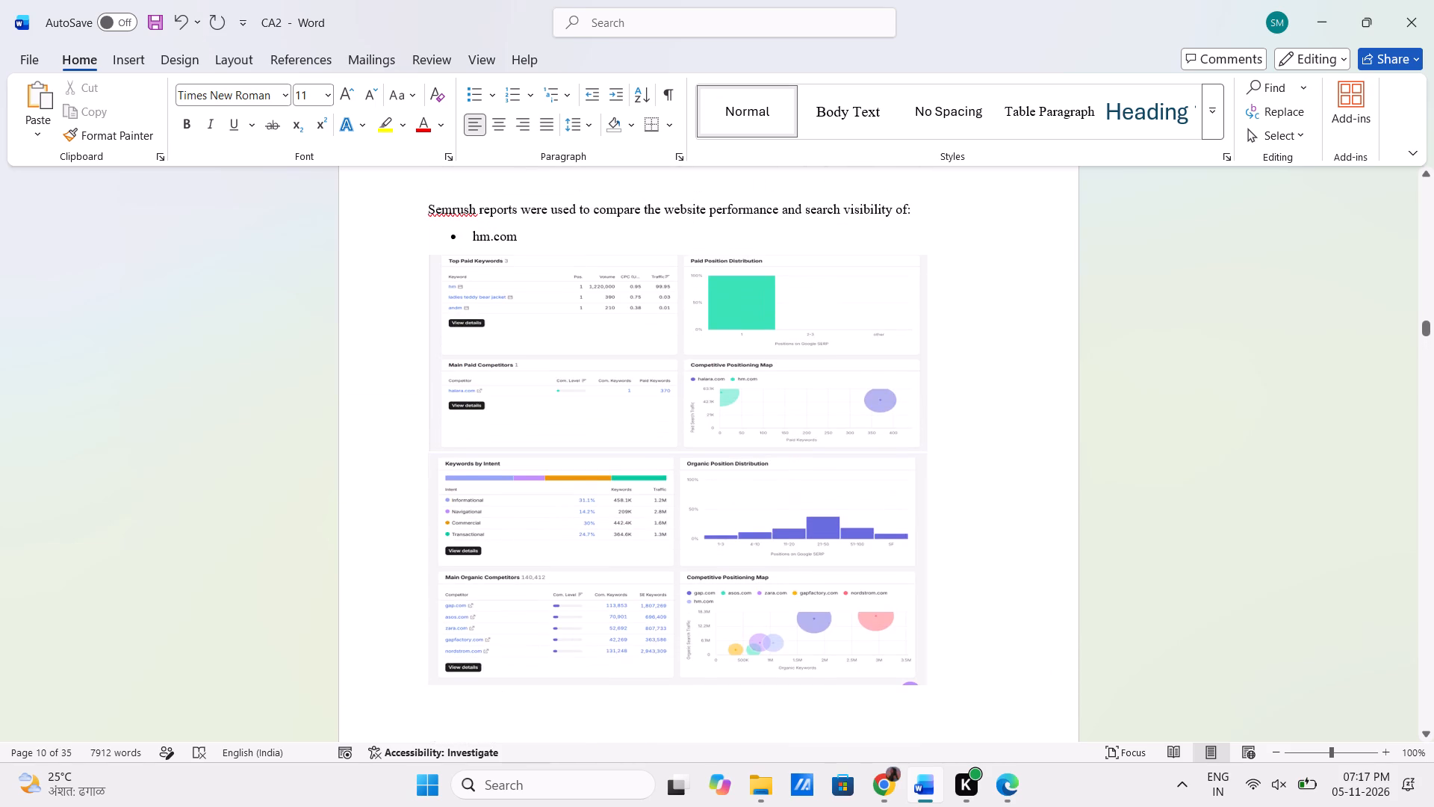
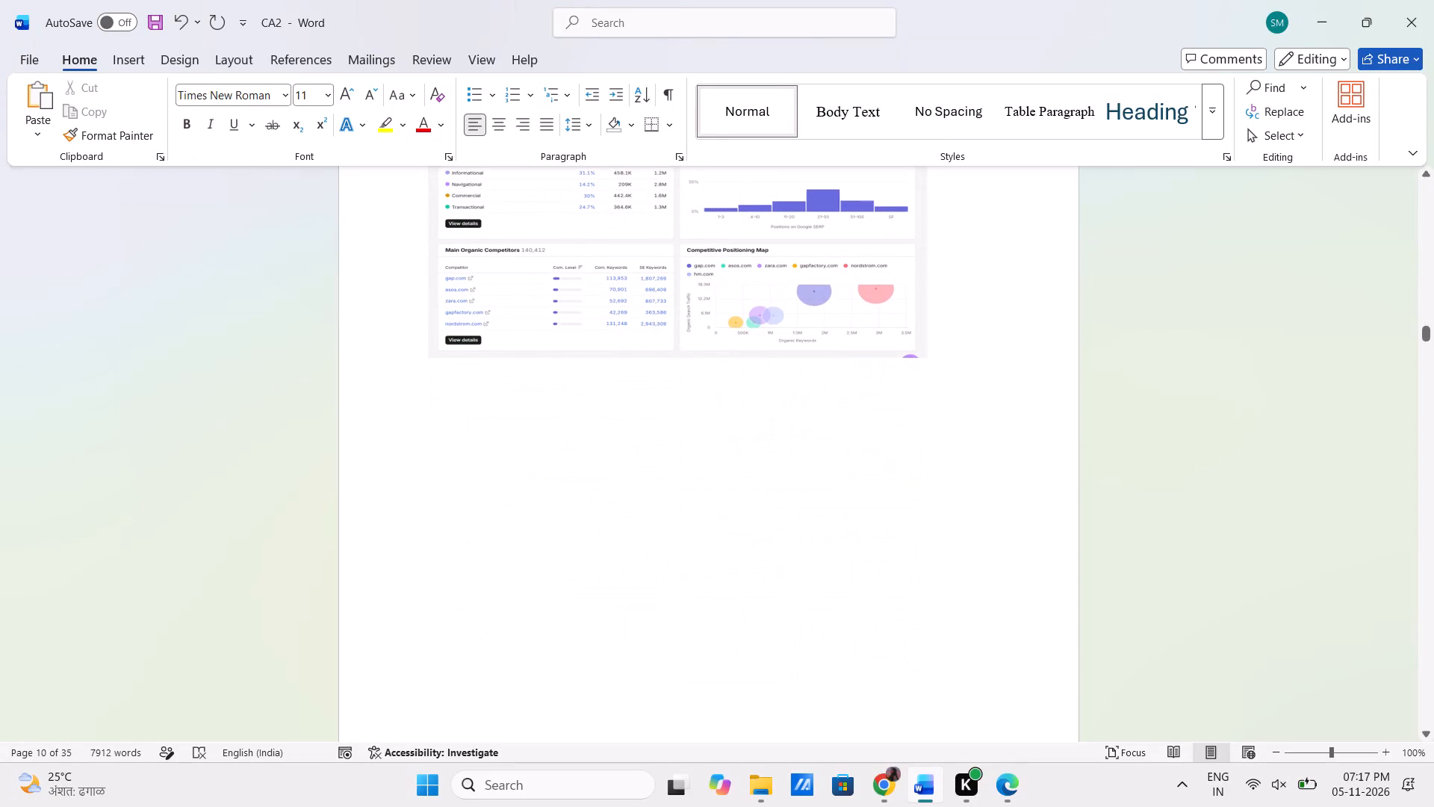
Paste the copied Semrush screenshot after the image showing Main Organic Competitors and the Competitive Positioning Map.
{"action": "scroll", "coordinate": [767, 473], "scroll_direction": "down", "scroll_amount": 3}
{"action": "scroll", "coordinate": [767, 473], "scroll_direction": "up", "scroll_amount": 1}
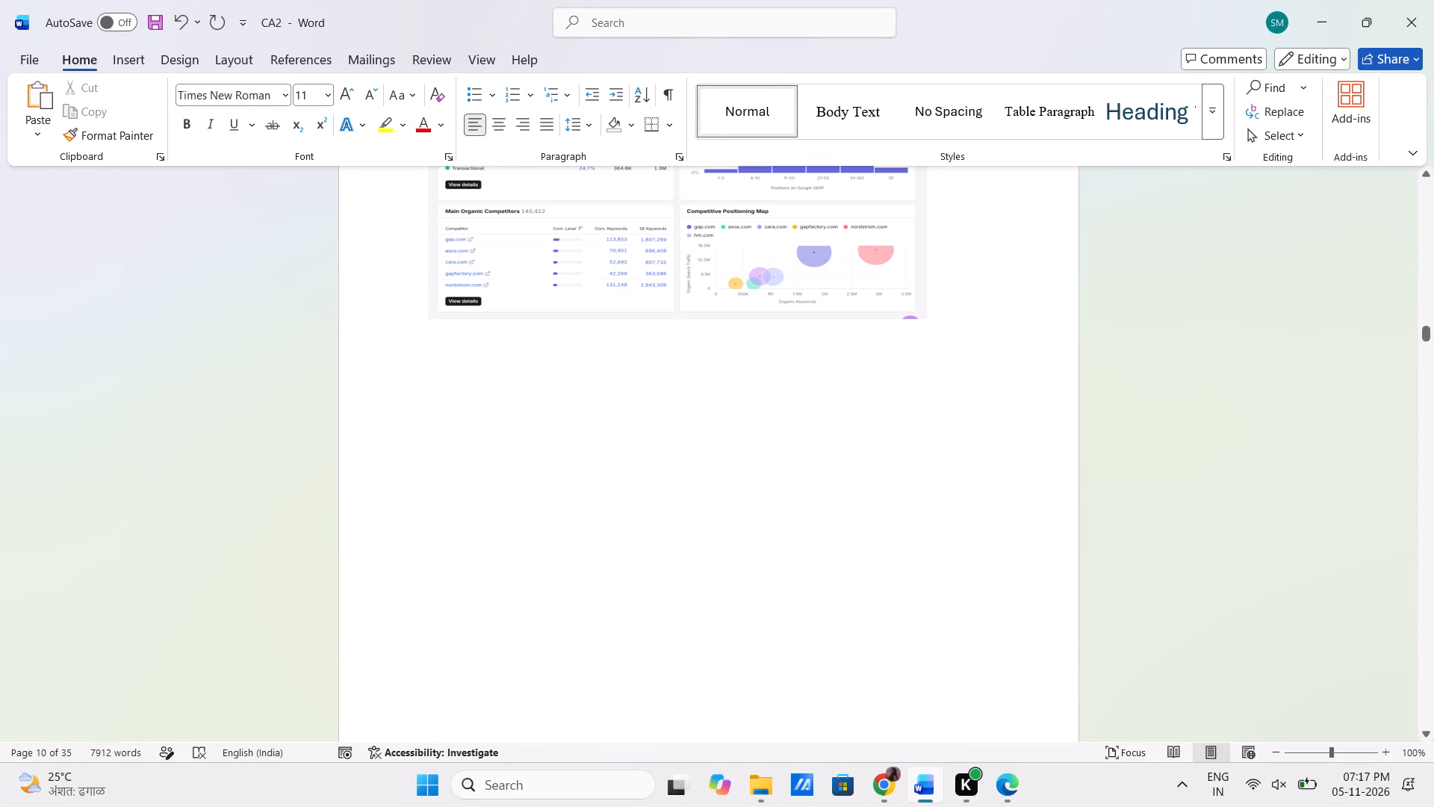
{"action": "left_click", "coordinate": [548, 372]}
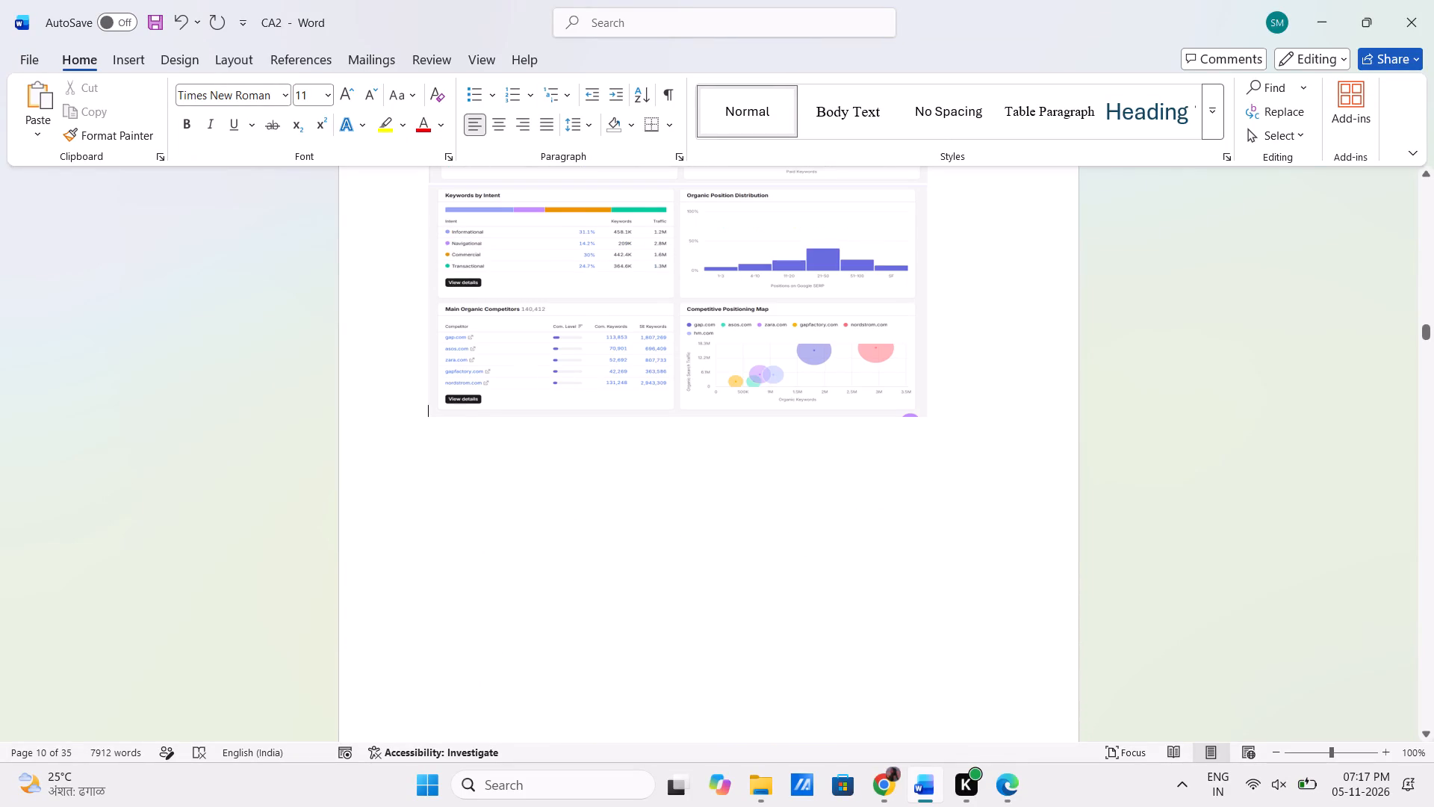
{"action": "key", "text": "ctrl+v"}
{"action": "scroll", "coordinate": [571, 422], "scroll_direction": "up", "scroll_amount": 1}
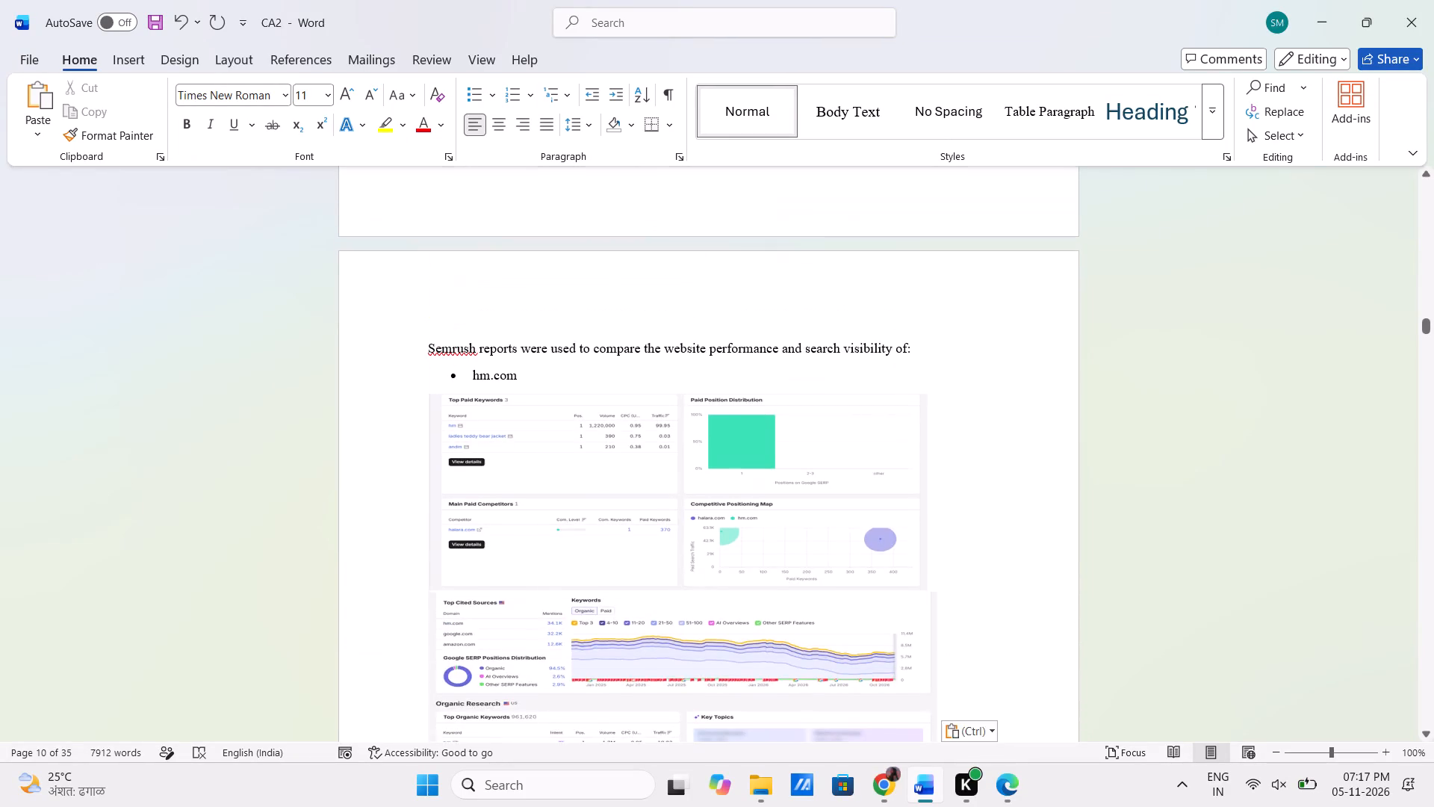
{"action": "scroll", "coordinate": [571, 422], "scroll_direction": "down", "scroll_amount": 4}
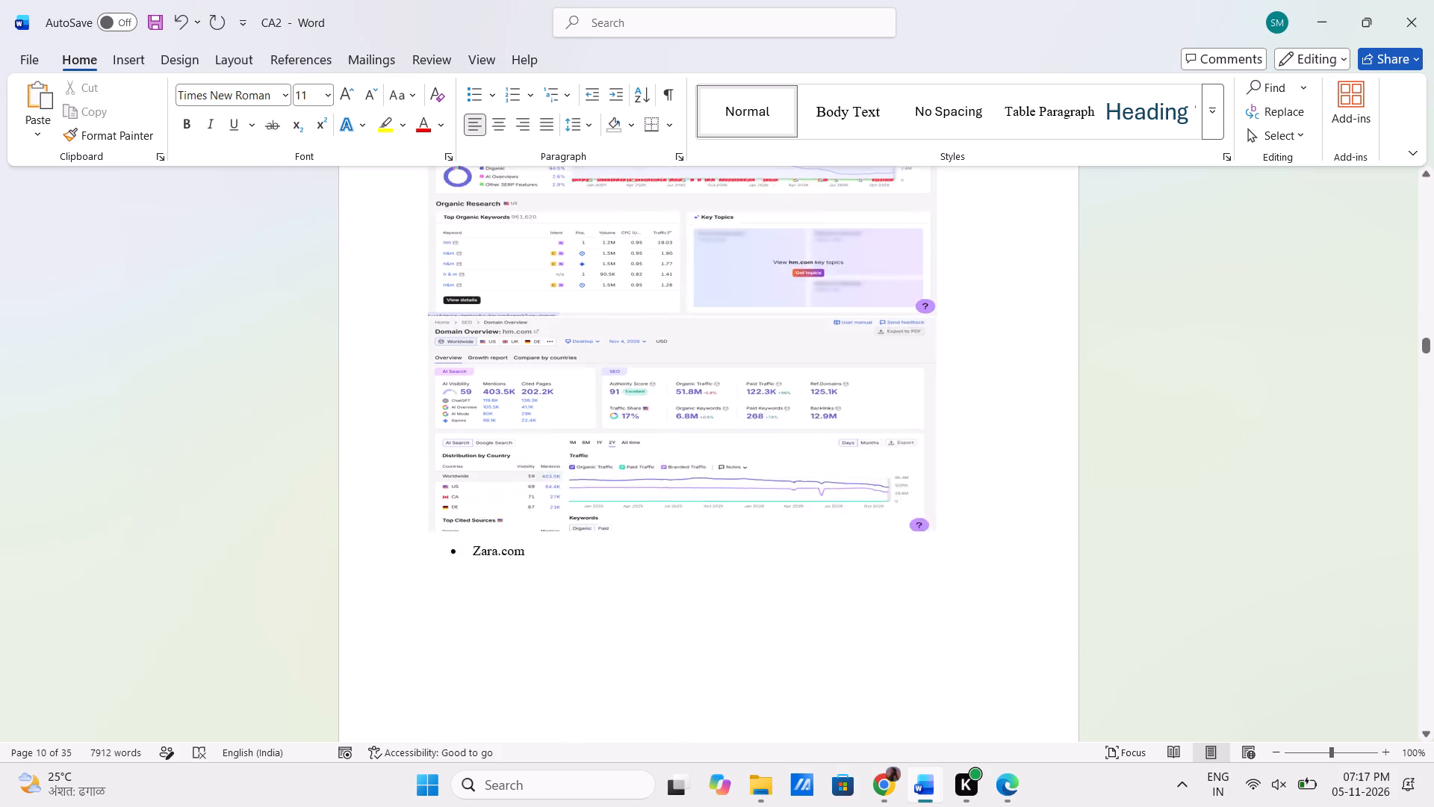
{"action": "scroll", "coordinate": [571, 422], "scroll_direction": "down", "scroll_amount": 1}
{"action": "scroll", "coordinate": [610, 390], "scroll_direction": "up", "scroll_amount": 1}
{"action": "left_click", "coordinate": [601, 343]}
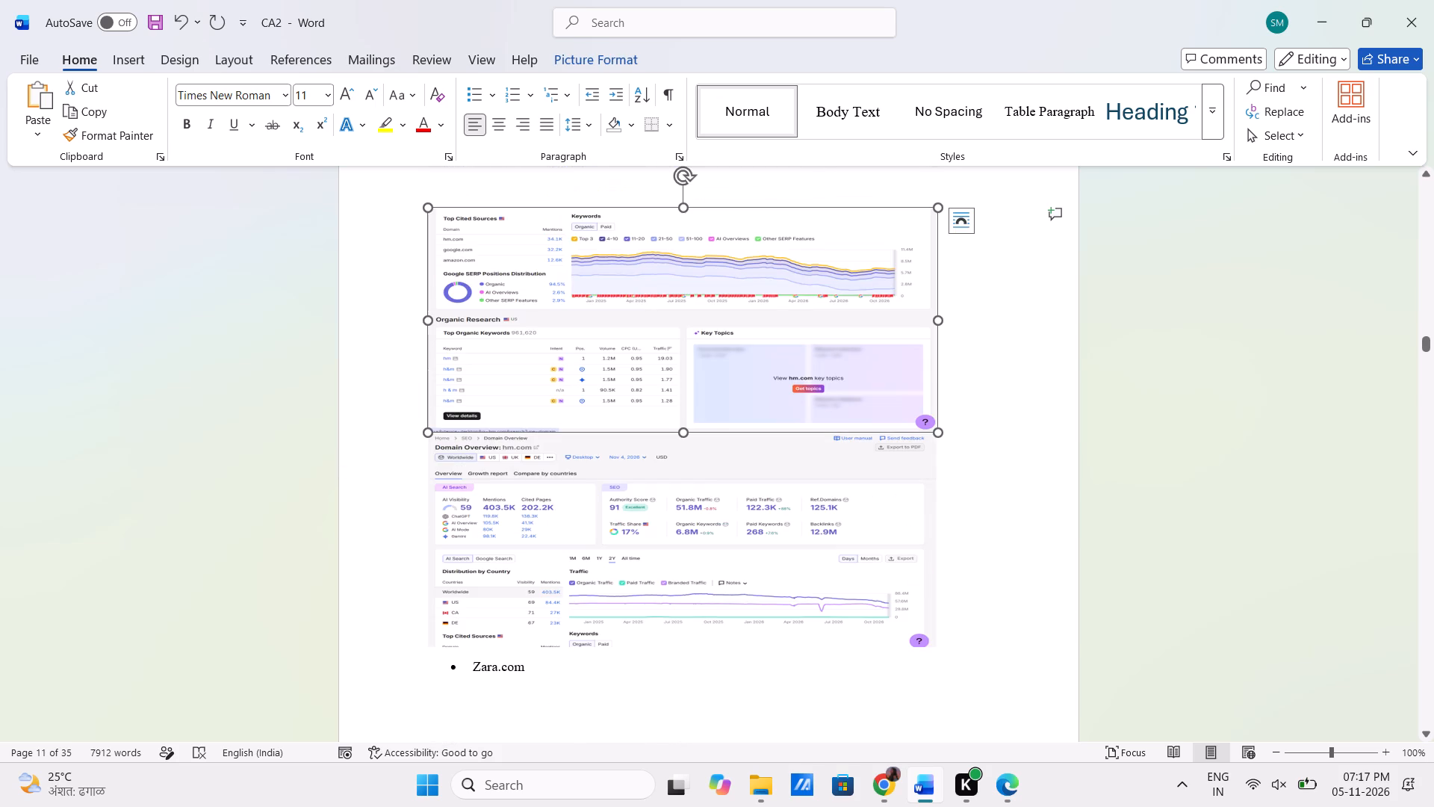
Delete the original H&M Top Cited Sources screenshot above the hm.com Domain Overview image, leaving the pasted copy on the previous page.
{"action": "key", "text": "Delete"}
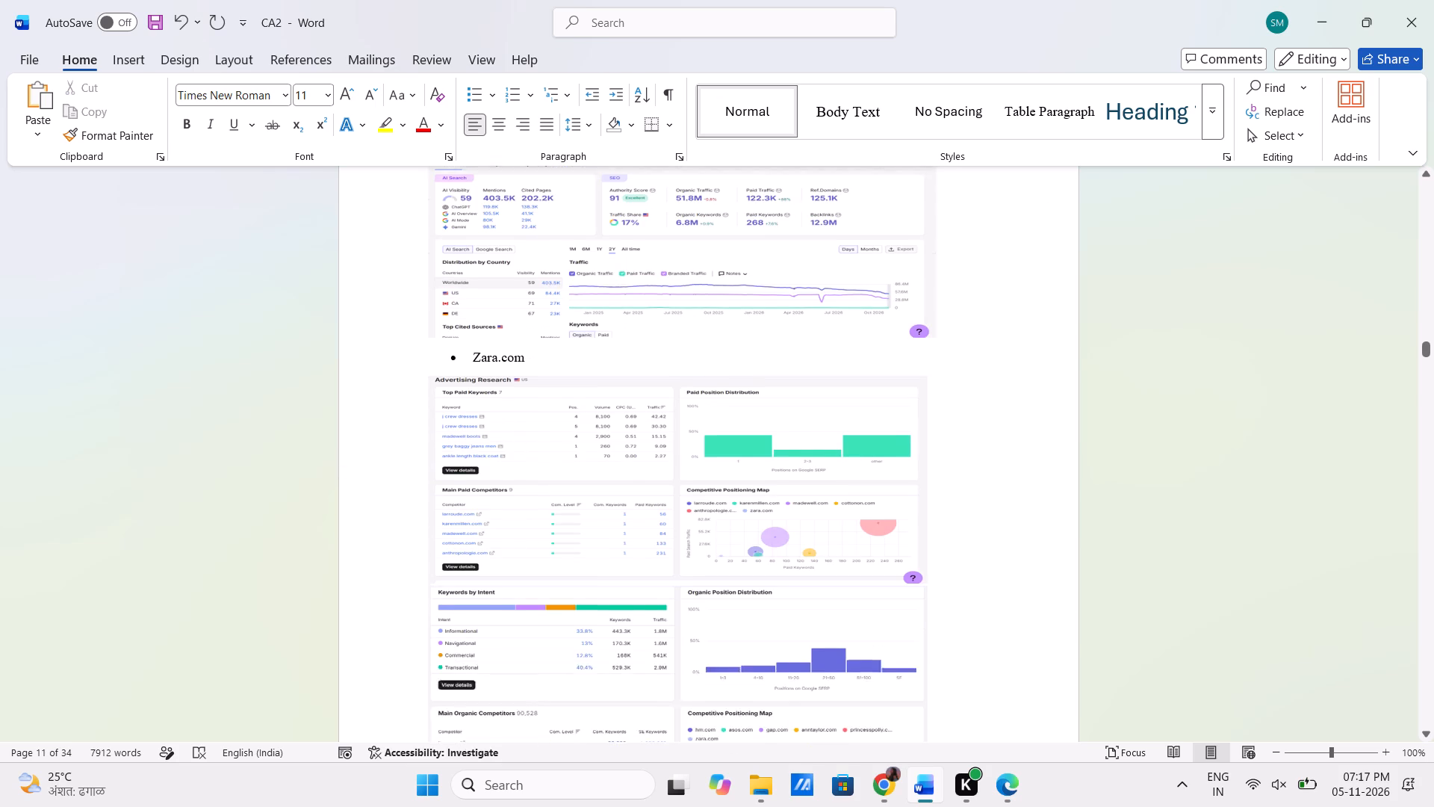
Stretch H&M's Top Paid Keywords screenshot horizontally to match the width of the Top Cited Sources screenshot below it, keeping its height.
{"action": "scroll", "coordinate": [618, 375], "scroll_direction": "up", "scroll_amount": 2}
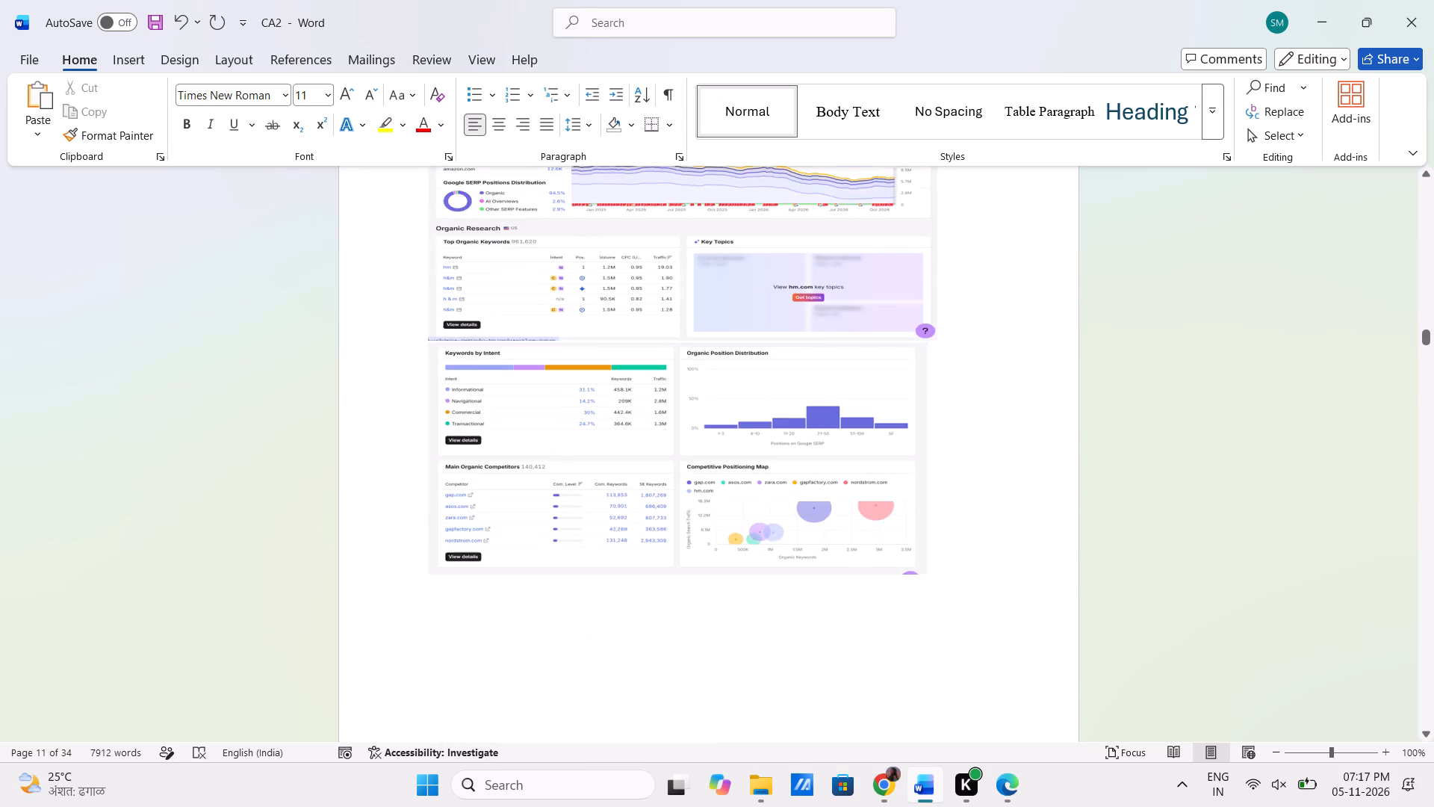
{"action": "scroll", "coordinate": [618, 375], "scroll_direction": "up", "scroll_amount": 2}
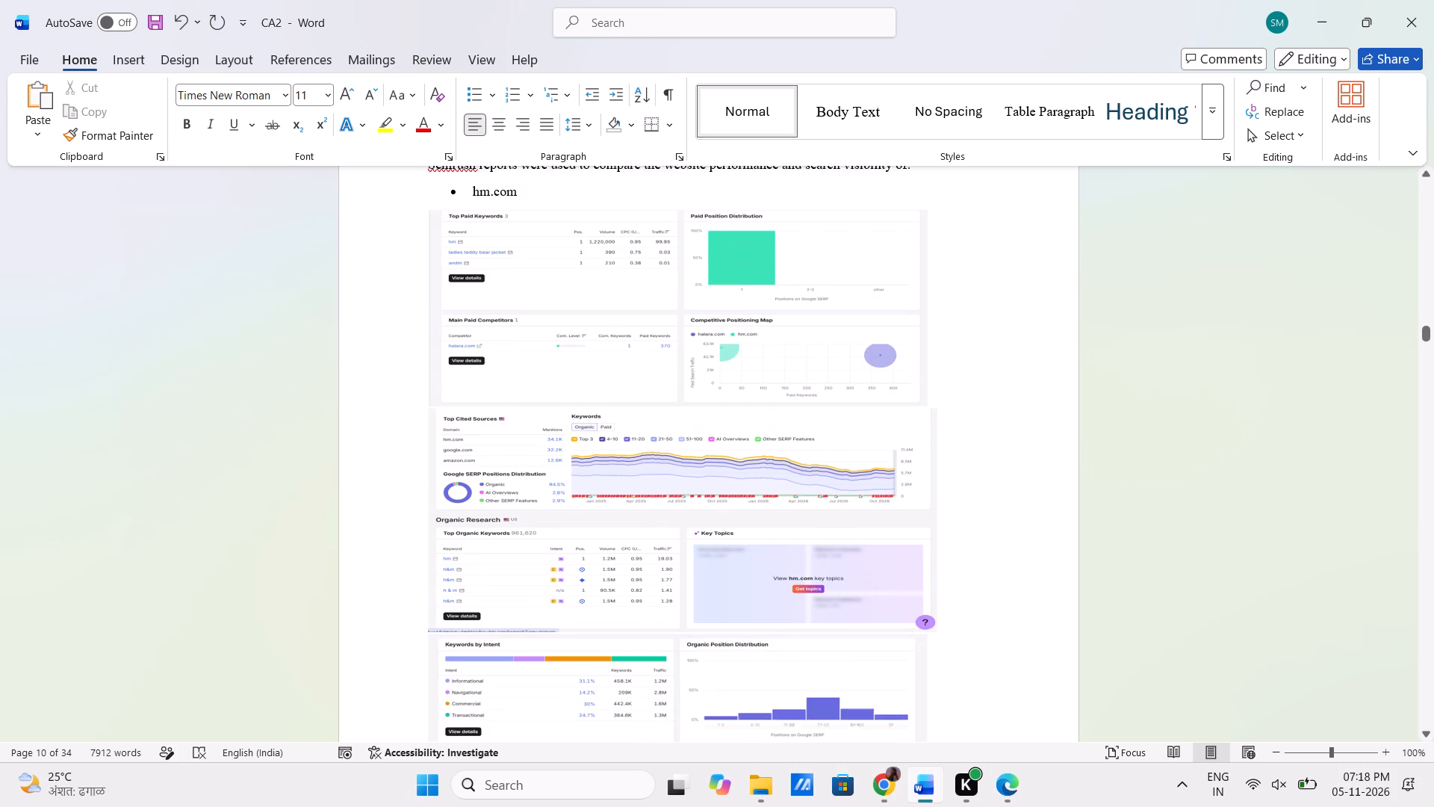
{"action": "left_click", "coordinate": [889, 427]}
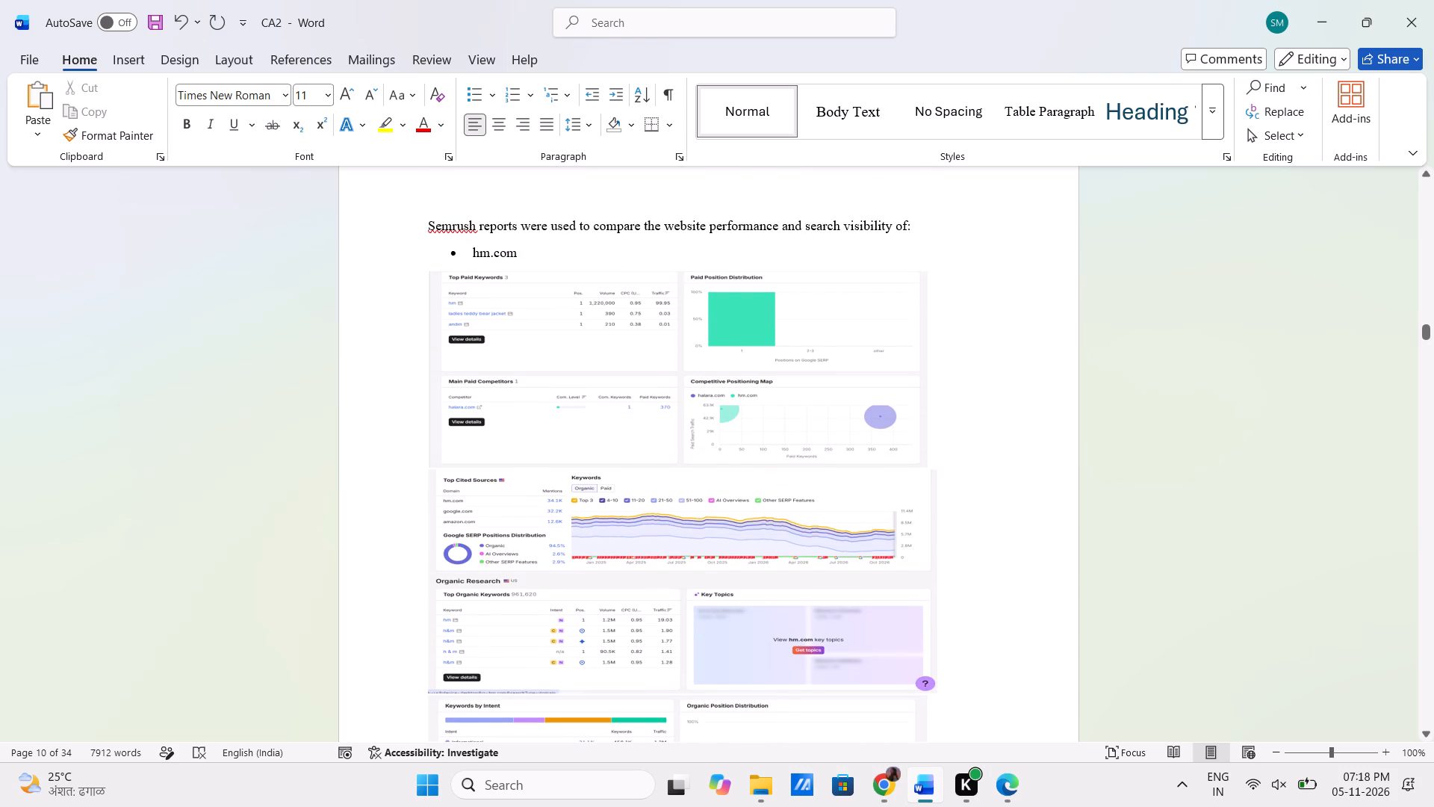
{"action": "left_click_drag", "start_coordinate": [929, 368], "coordinate": [952, 368]}
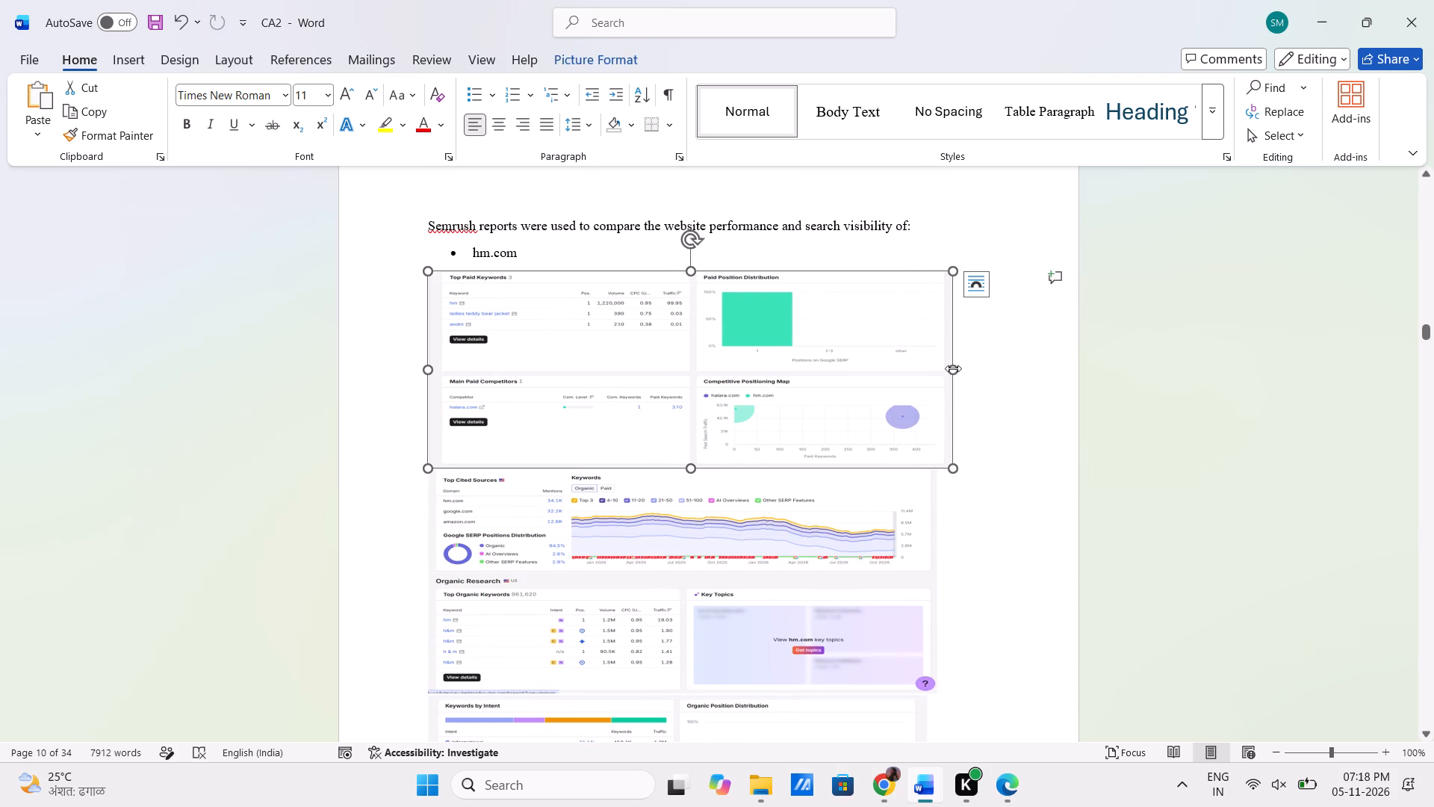
{"action": "left_click_drag", "start_coordinate": [953, 366], "coordinate": [937, 368]}
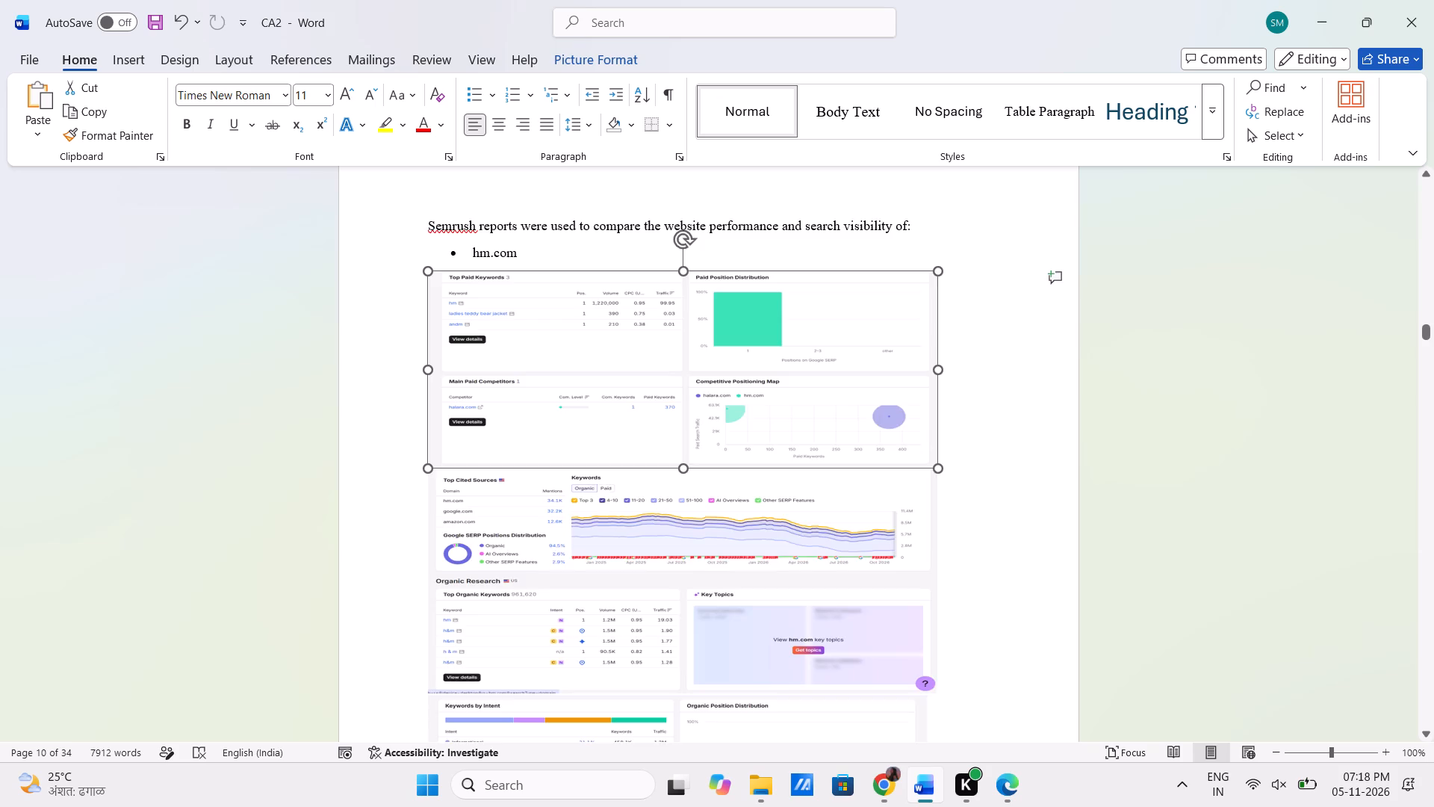
Apply all borders to the whole Category and Parameters table under 4.3 Data Collection Parameters.
{"action": "scroll", "coordinate": [944, 551], "scroll_direction": "down", "scroll_amount": 3}
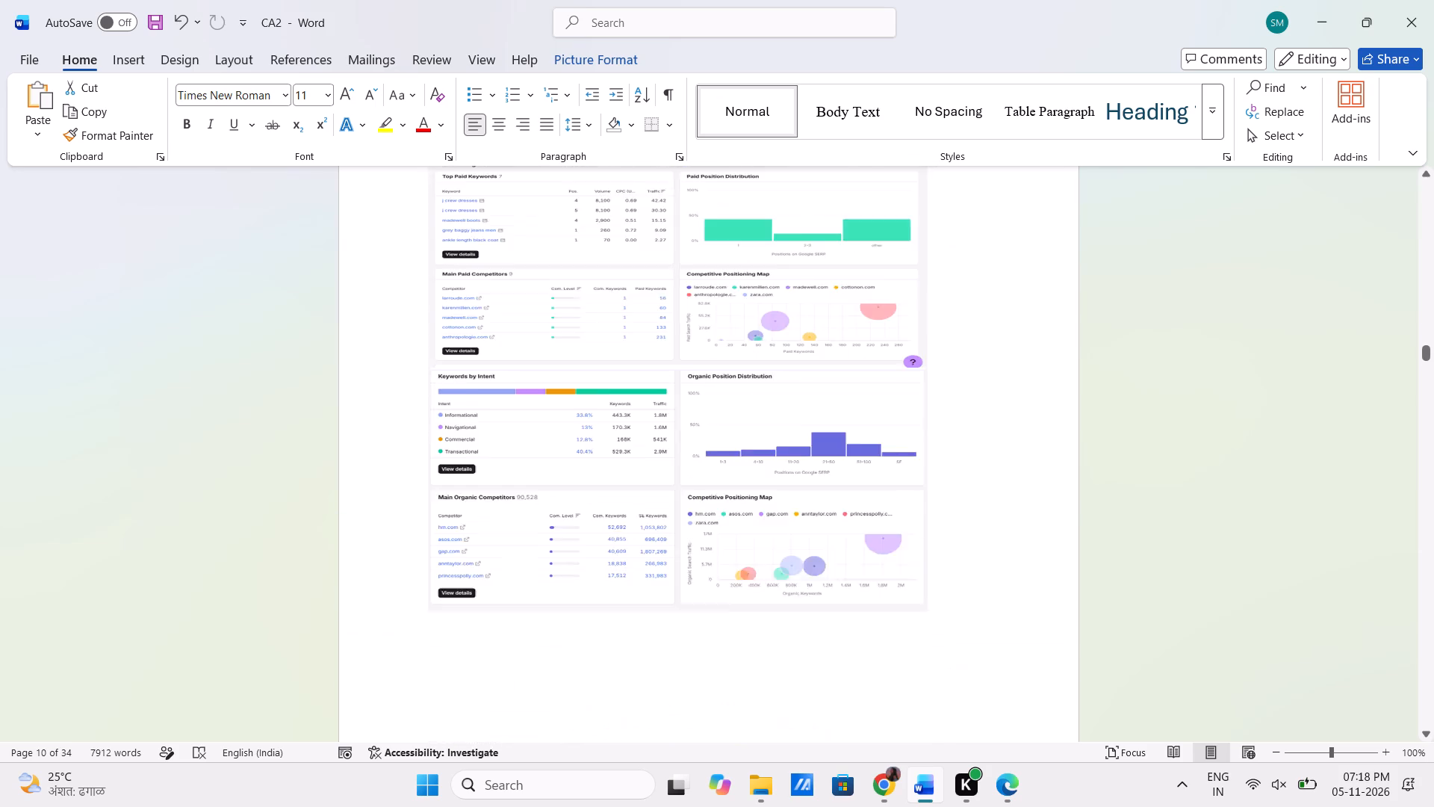
{"action": "scroll", "coordinate": [944, 551], "scroll_direction": "down", "scroll_amount": 3}
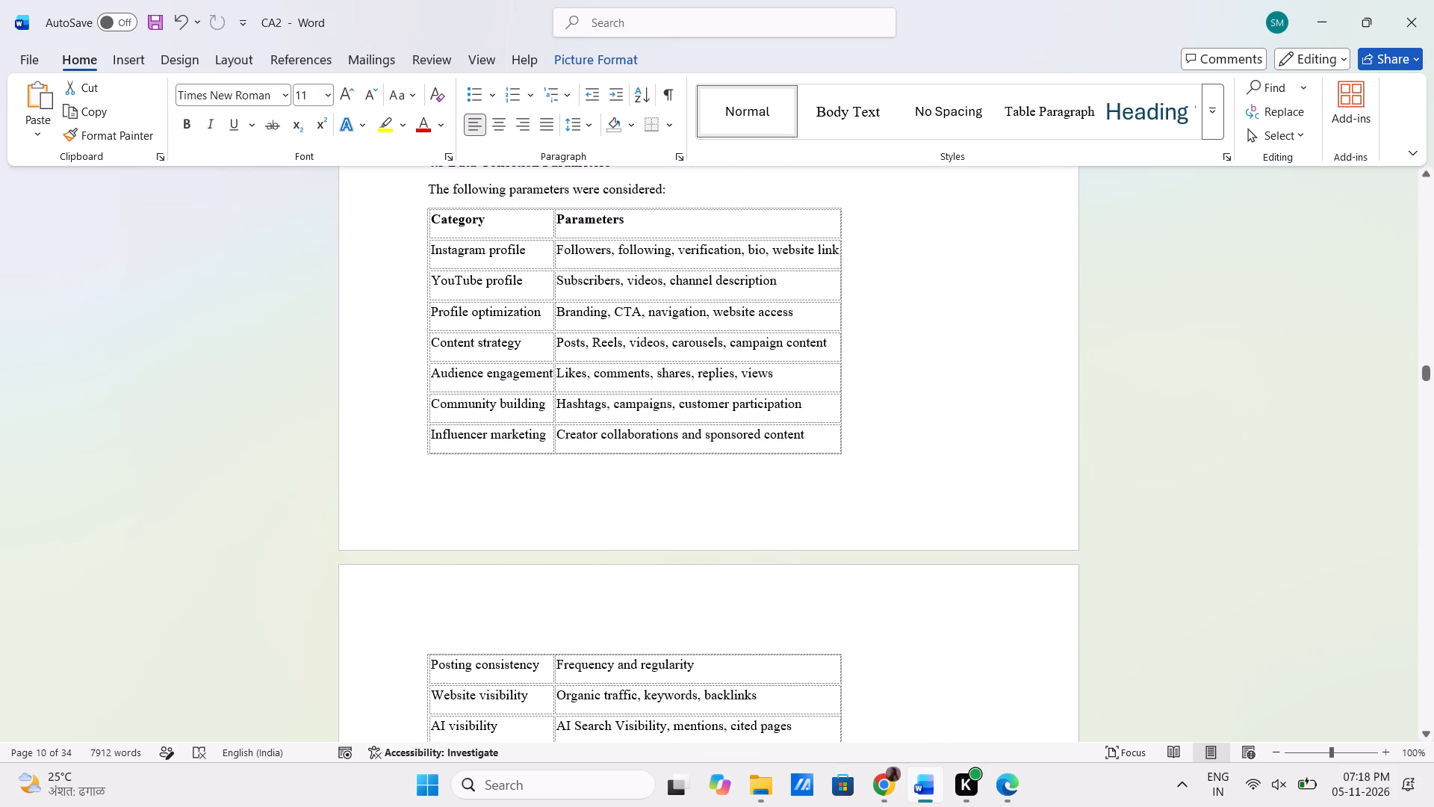
{"action": "scroll", "coordinate": [944, 551], "scroll_direction": "down", "scroll_amount": 1}
{"action": "scroll", "coordinate": [944, 551], "scroll_direction": "up", "scroll_amount": 3}
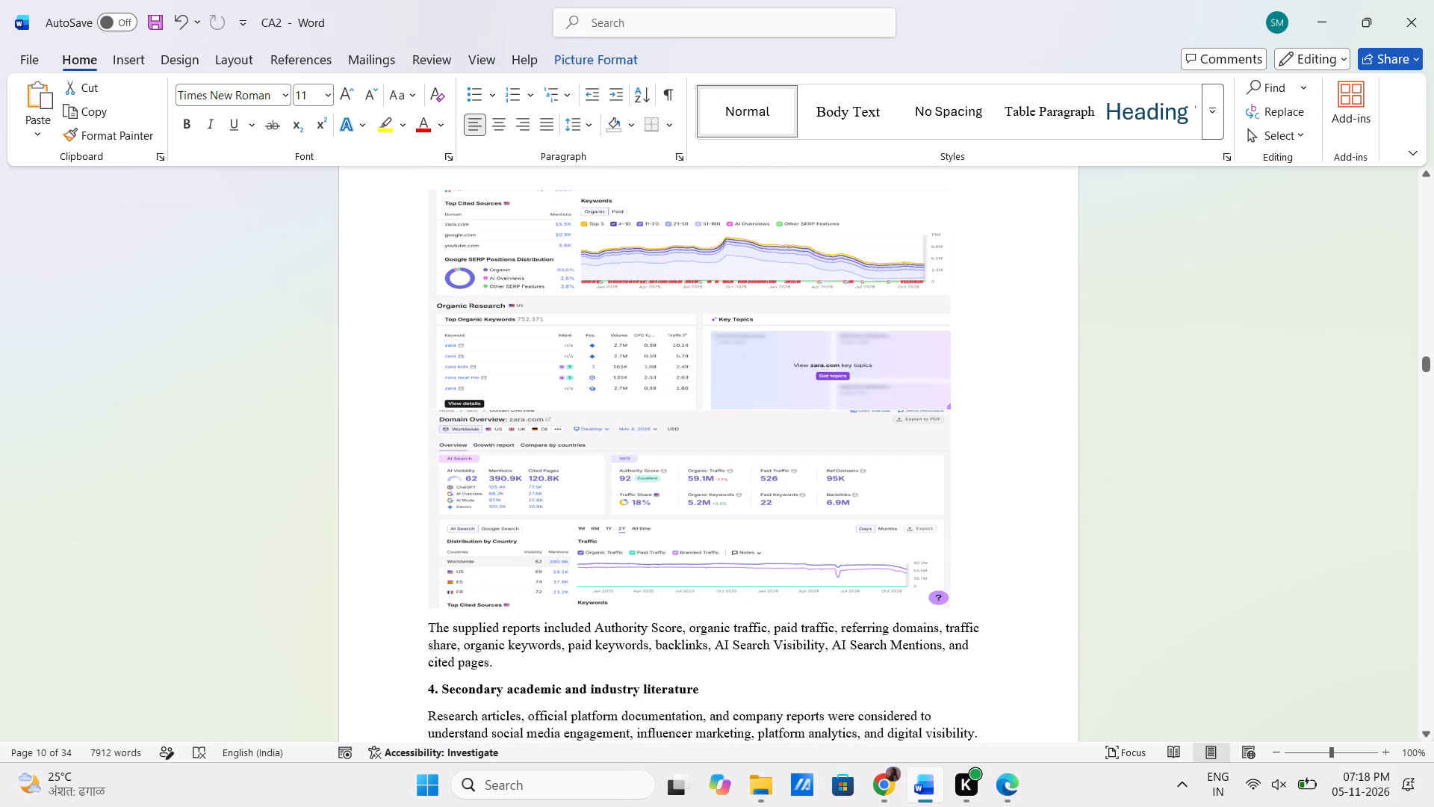
{"action": "scroll", "coordinate": [739, 620], "scroll_direction": "down", "scroll_amount": 2}
{"action": "left_click", "coordinate": [420, 532]}
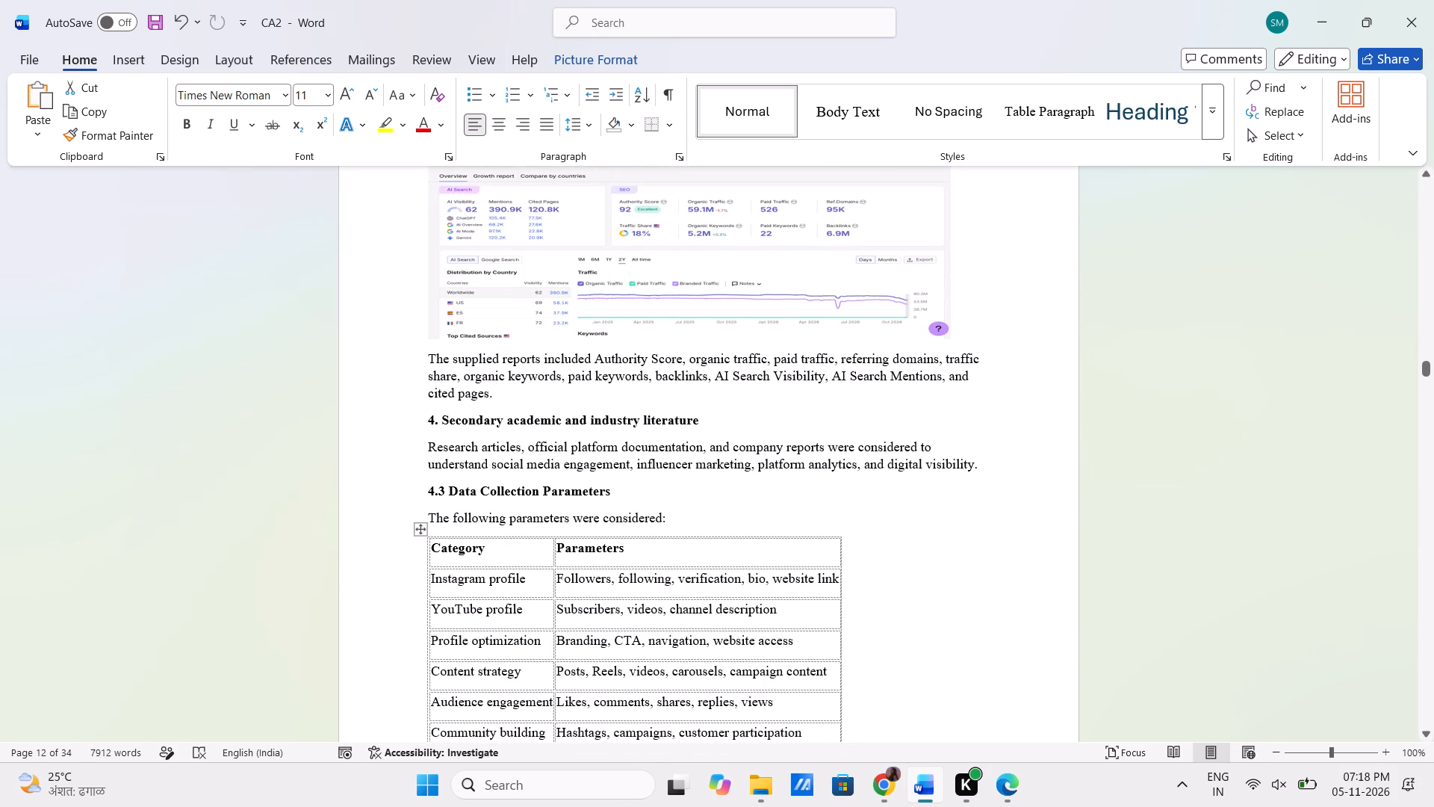
{"action": "left_click", "coordinate": [624, 492]}
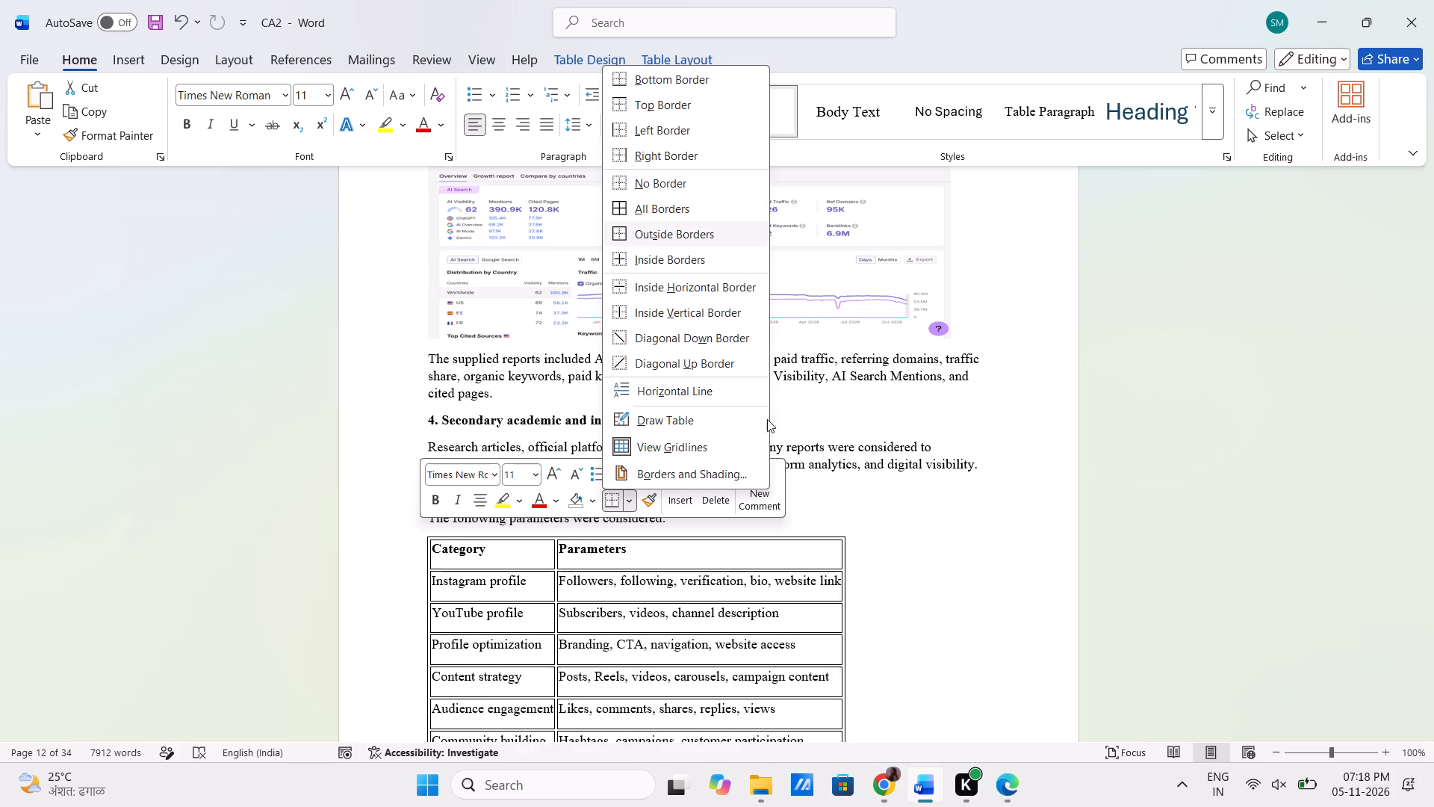
{"action": "left_click", "coordinate": [676, 219]}
{"action": "left_click", "coordinate": [846, 544]}
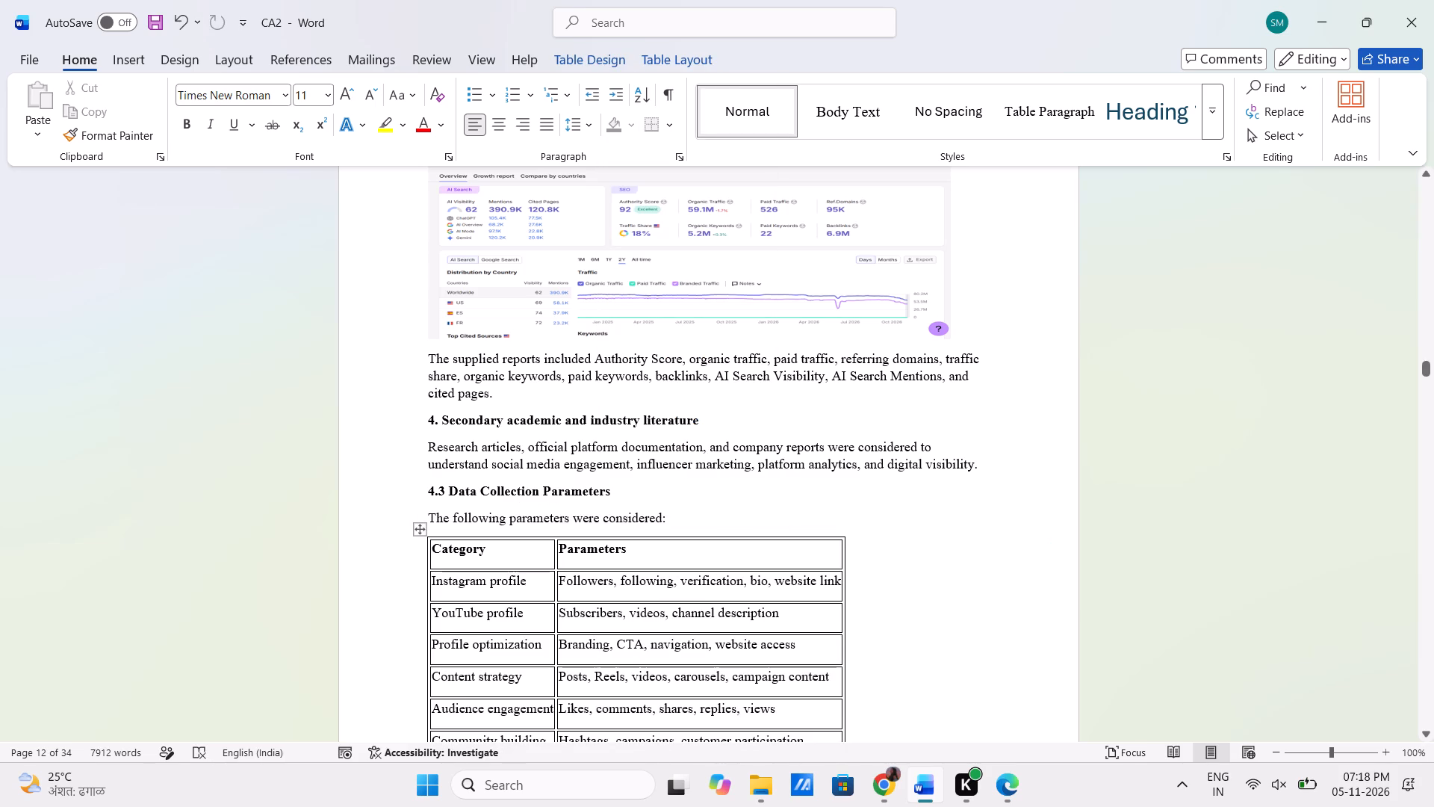
Open the font size choices for the heading "4. Secondary academic and industry literature".
{"action": "scroll", "coordinate": [631, 540], "scroll_direction": "down", "scroll_amount": 1}
{"action": "left_click", "coordinate": [520, 342]}
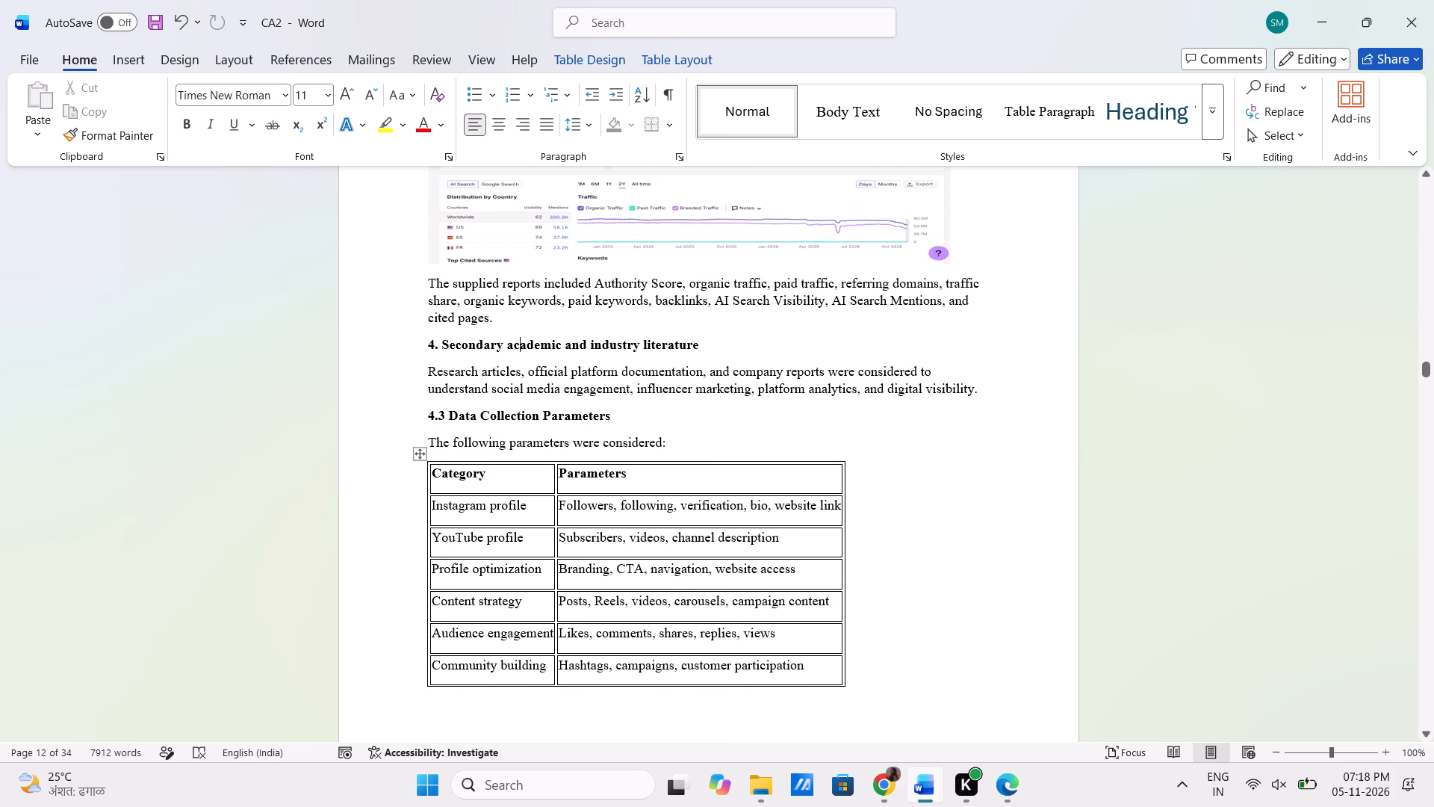
{"action": "left_click_drag", "start_coordinate": [422, 337], "coordinate": [566, 353]}
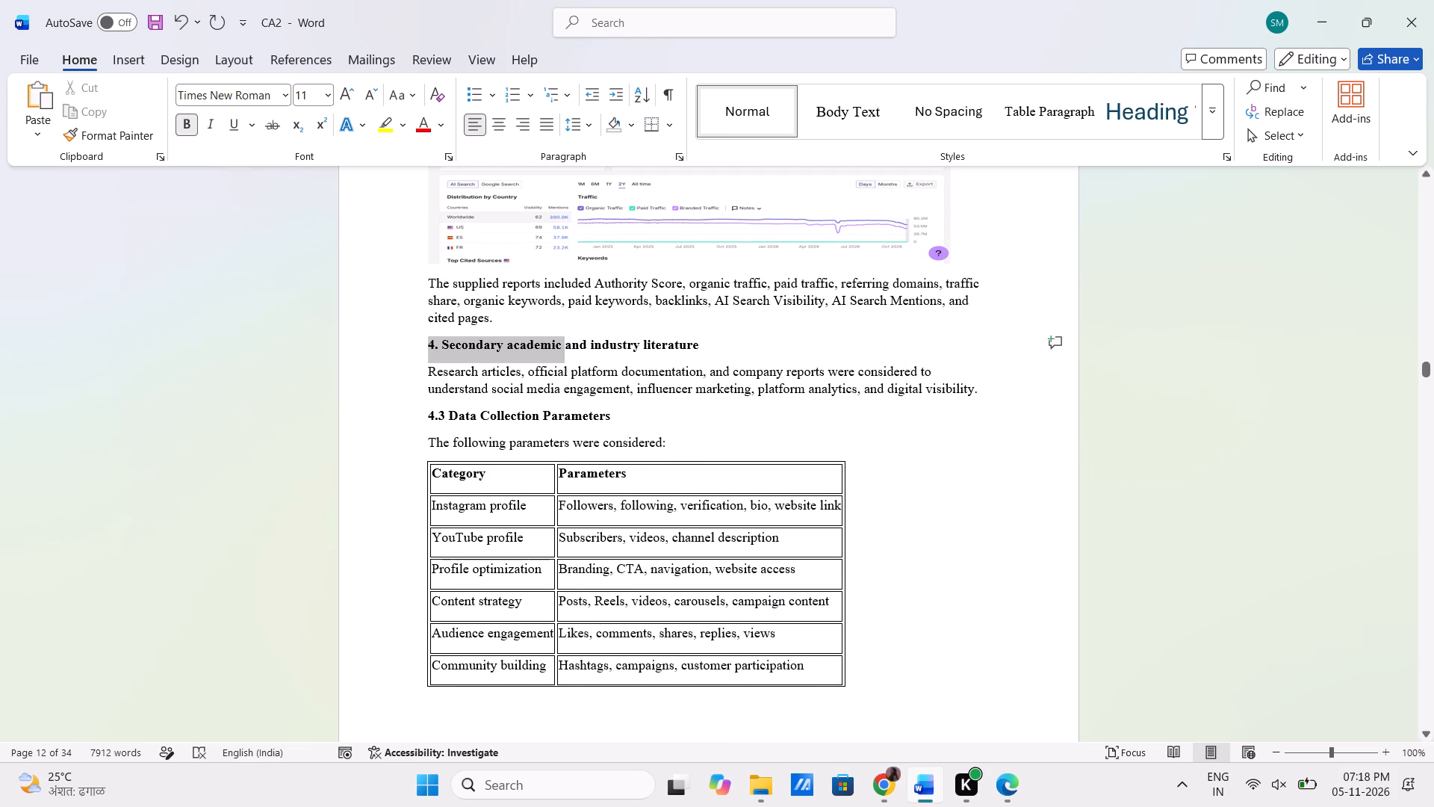
{"action": "left_click_drag", "start_coordinate": [566, 353], "coordinate": [699, 354]}
{"action": "left_click", "coordinate": [840, 301]}
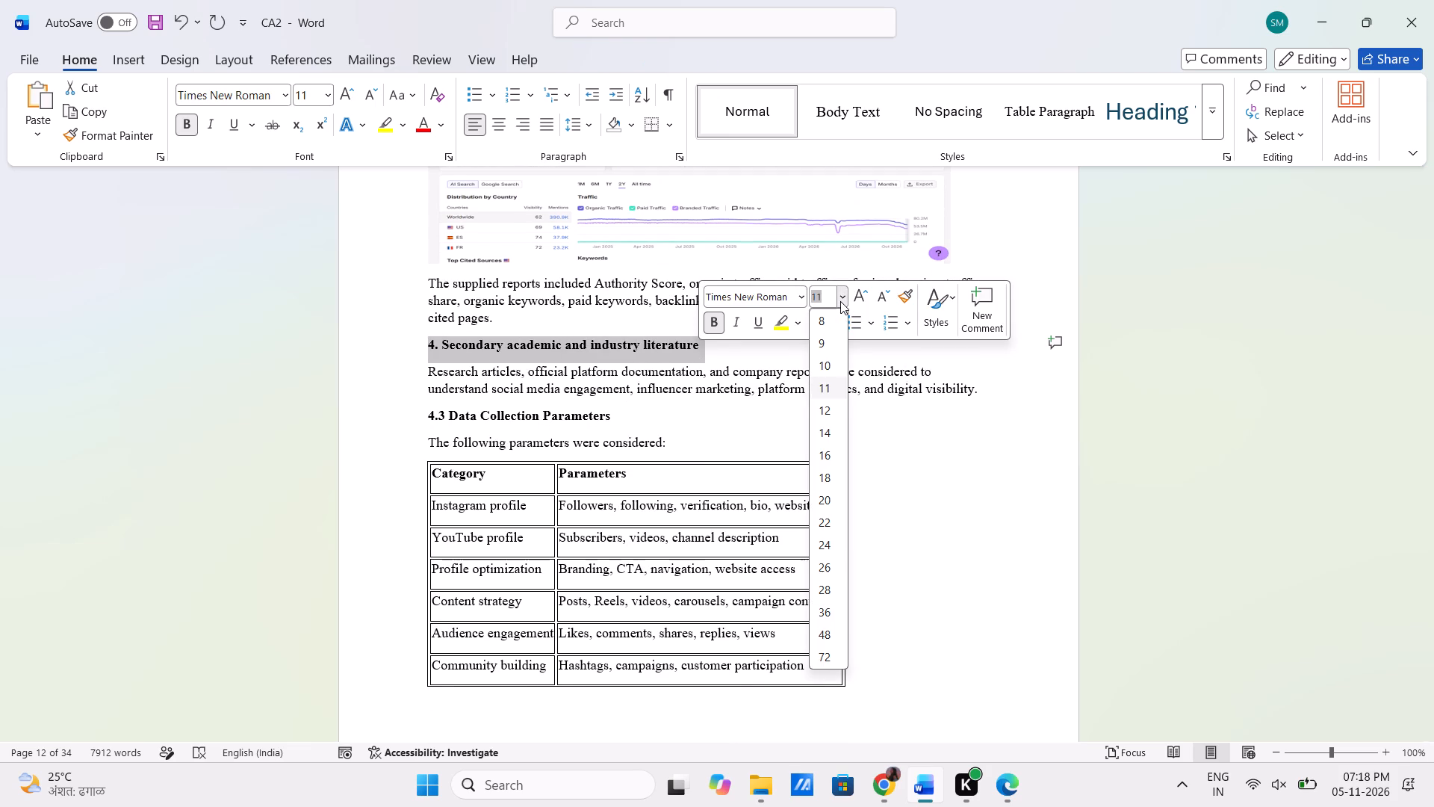
Set the headings "4. Secondary academic and industry literature" and "4.3 Data Collection Parameters" to 14 pt.
{"action": "left_click", "coordinate": [832, 427]}
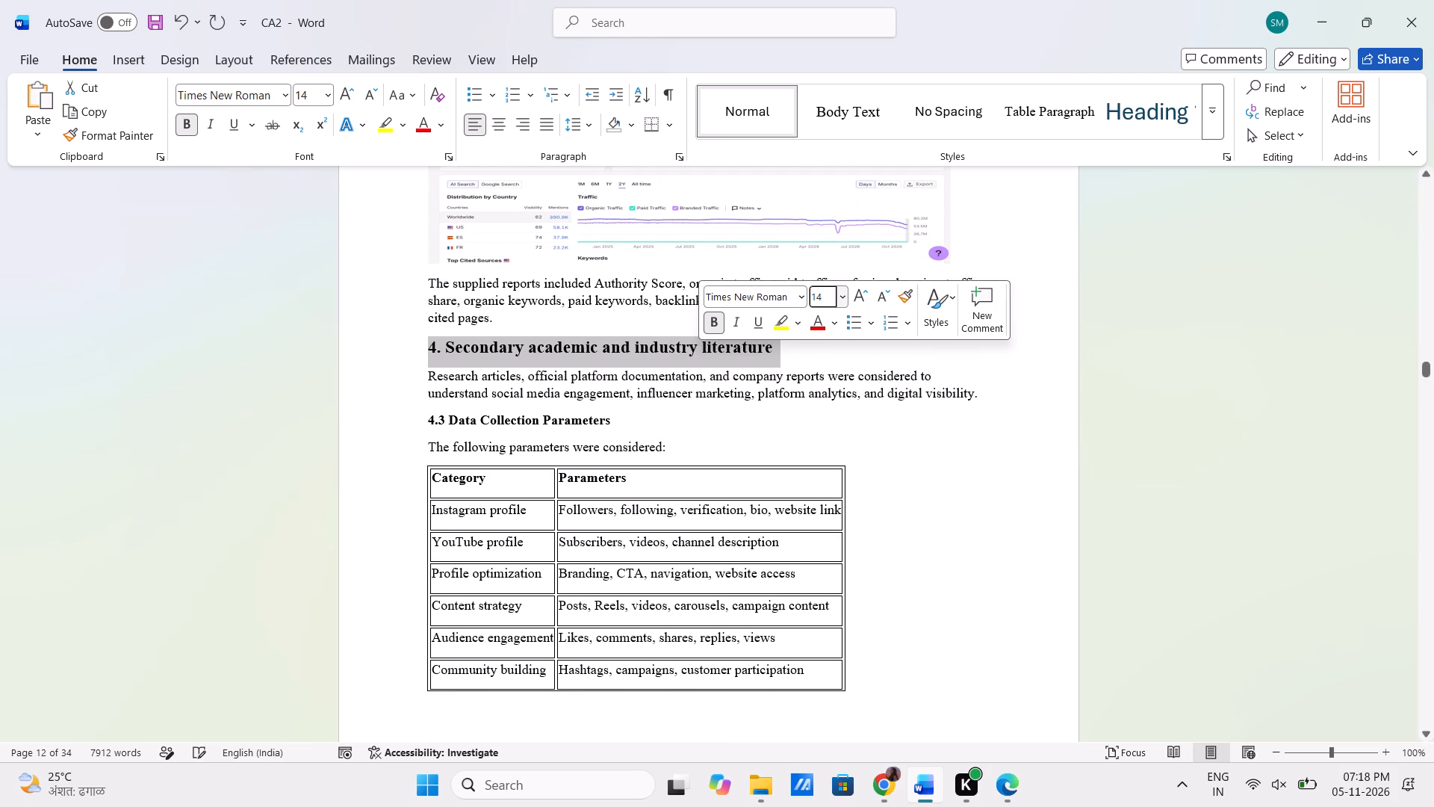
{"action": "left_click_drag", "start_coordinate": [426, 420], "coordinate": [614, 425]}
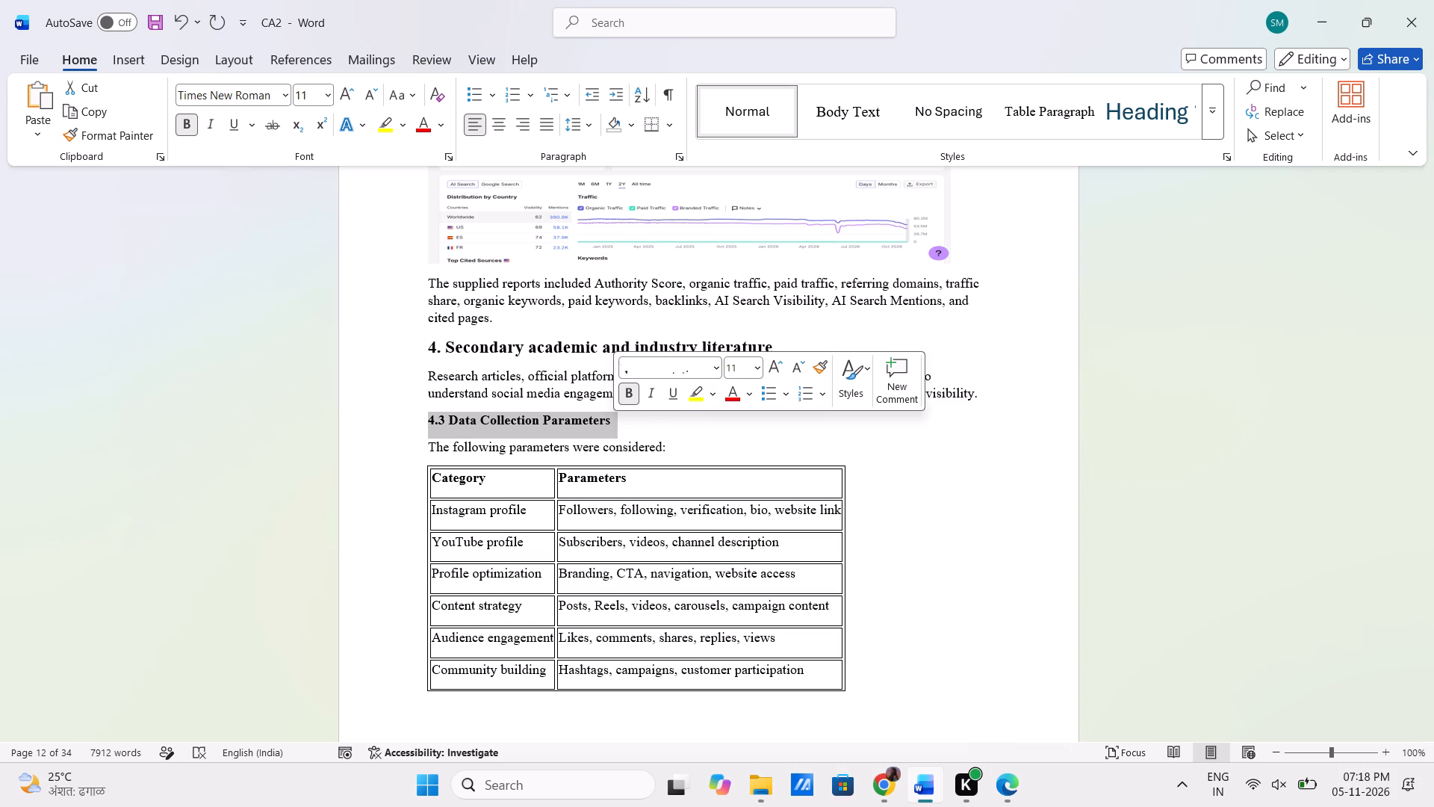
{"action": "left_click", "coordinate": [759, 368]}
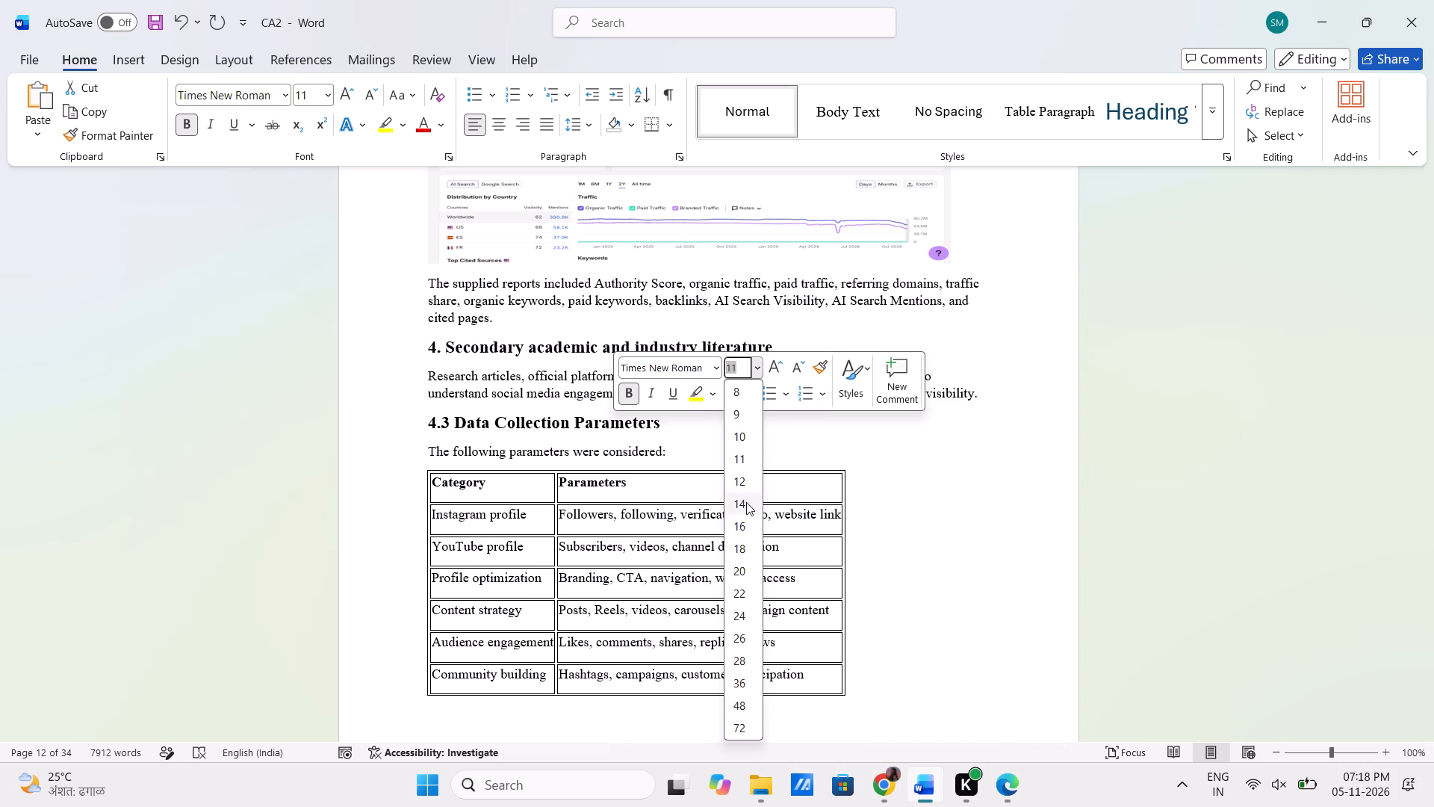
{"action": "left_click", "coordinate": [746, 507]}
Insert a blank line between the parameters table and the heading "4.4 Evidence and Reliability", and set that heading to 14 pt.
{"action": "scroll", "coordinate": [604, 477], "scroll_direction": "down", "scroll_amount": 5}
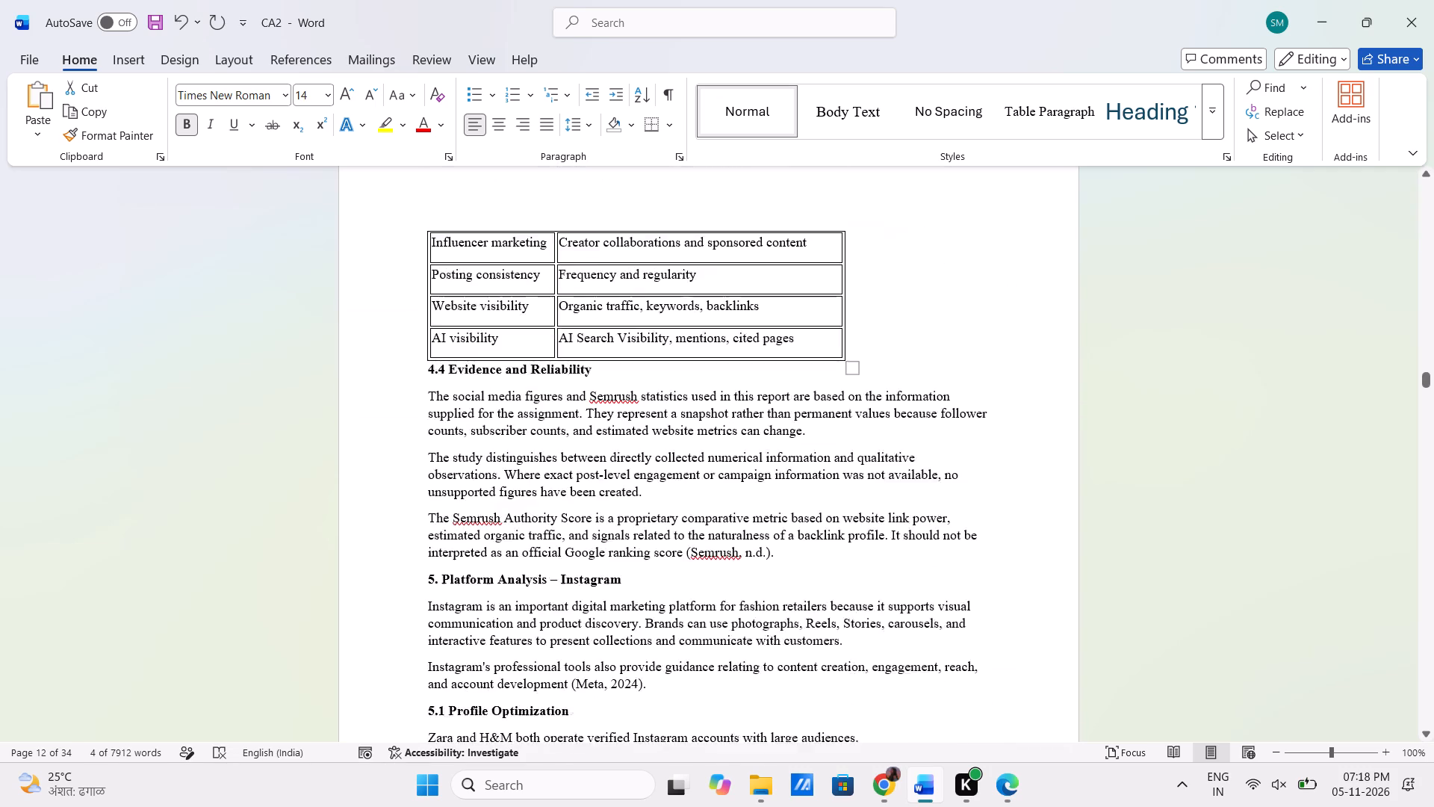
{"action": "left_click", "coordinate": [429, 300]}
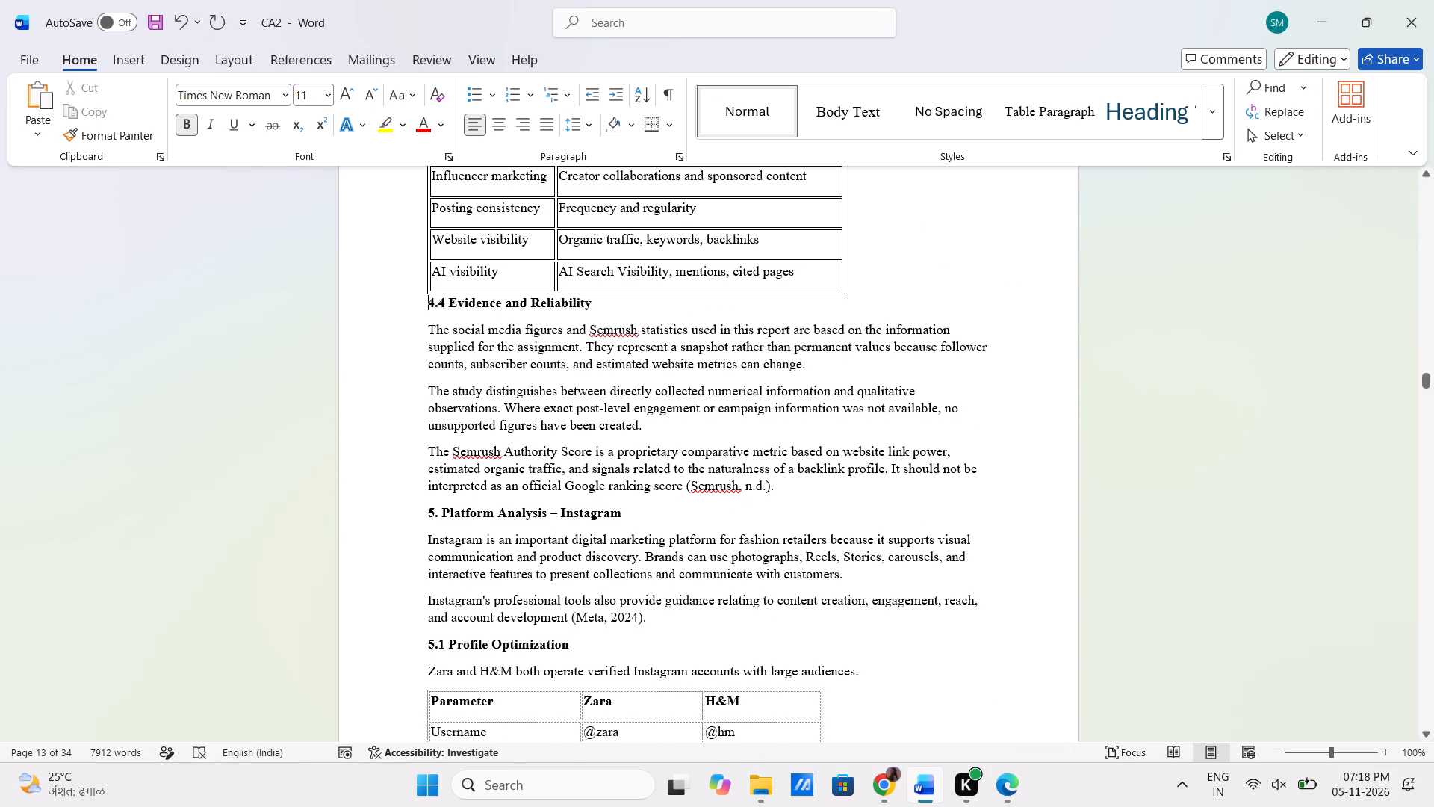
{"action": "key", "text": "Return"}
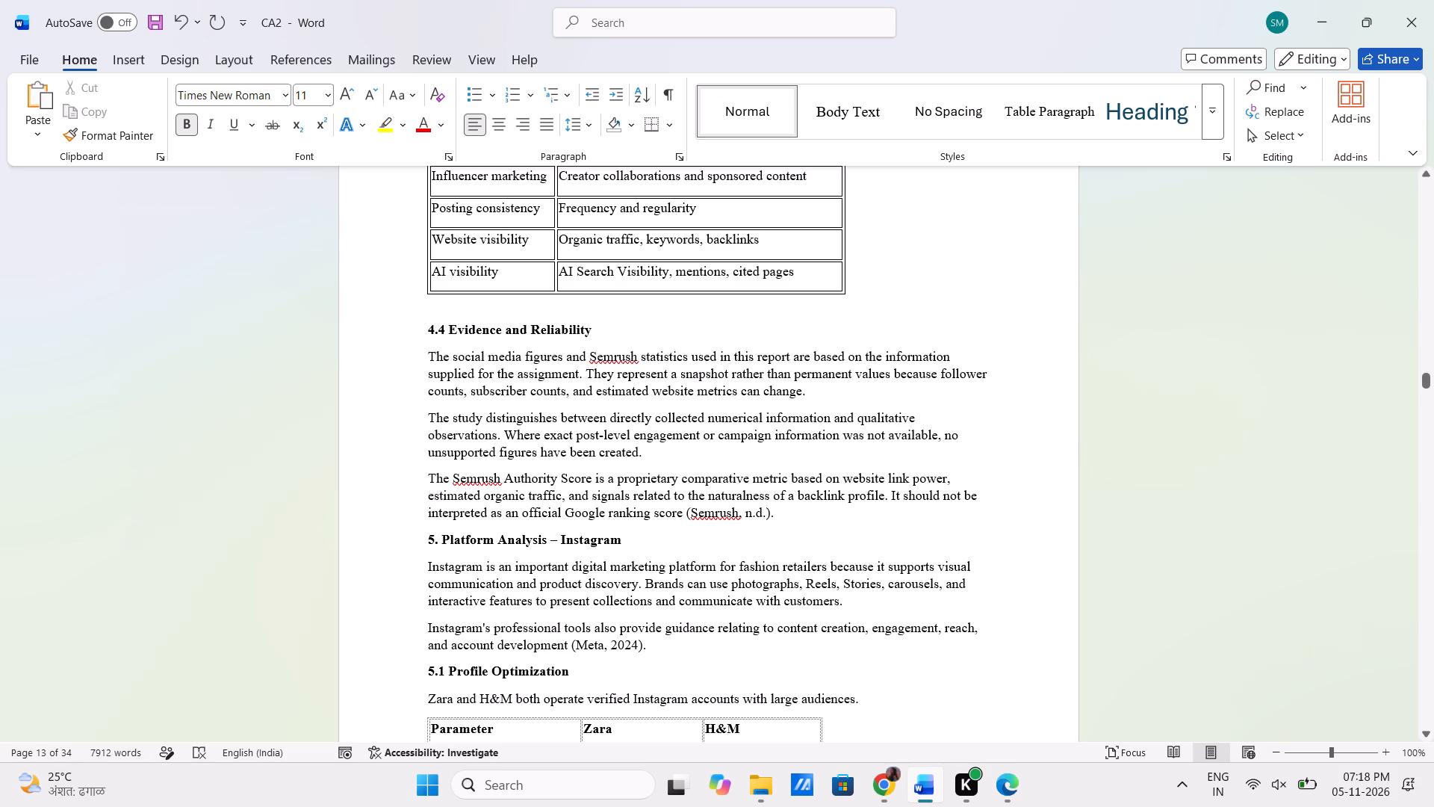
{"action": "left_click_drag", "start_coordinate": [428, 326], "coordinate": [589, 327]}
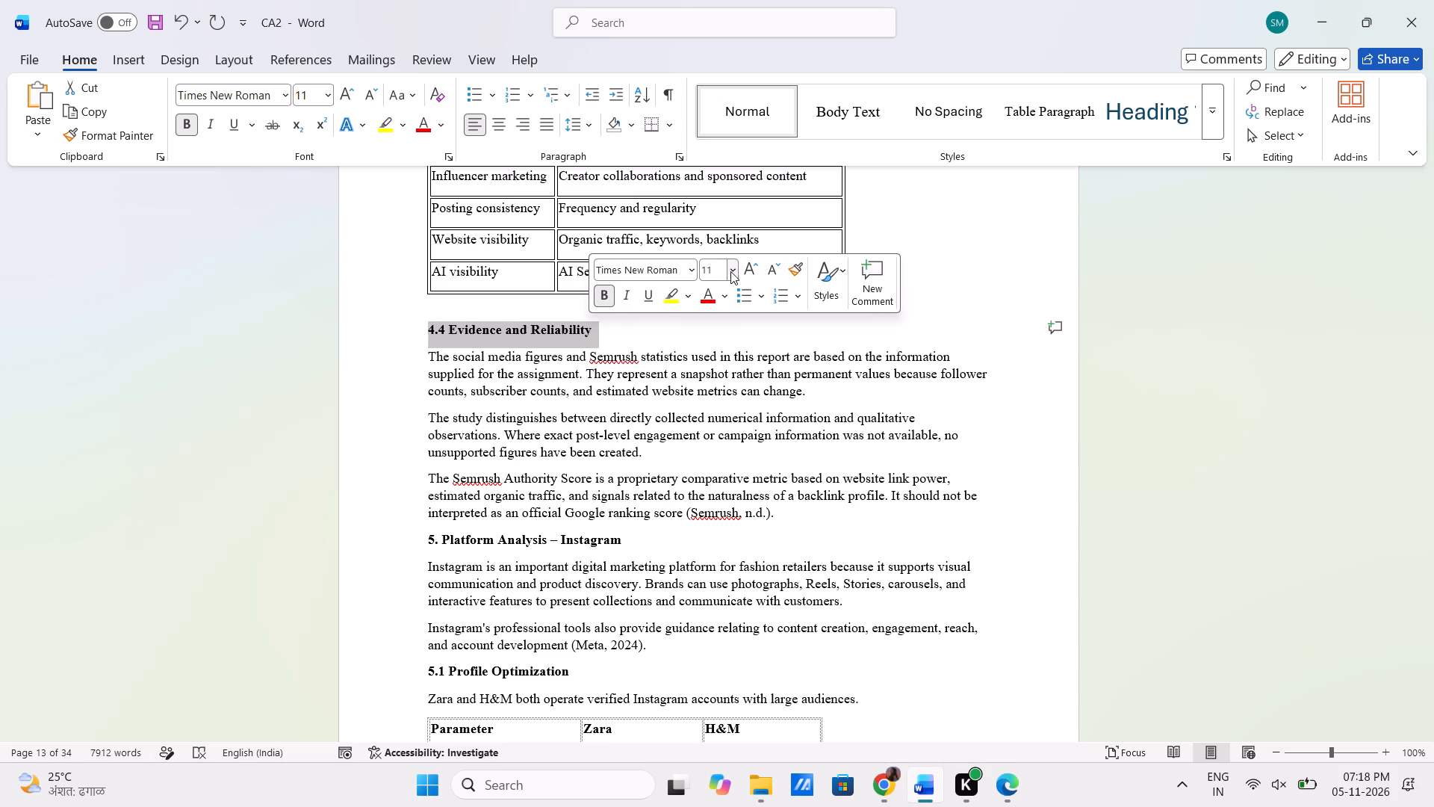
{"action": "left_click", "coordinate": [729, 268]}
{"action": "left_click", "coordinate": [718, 406]}
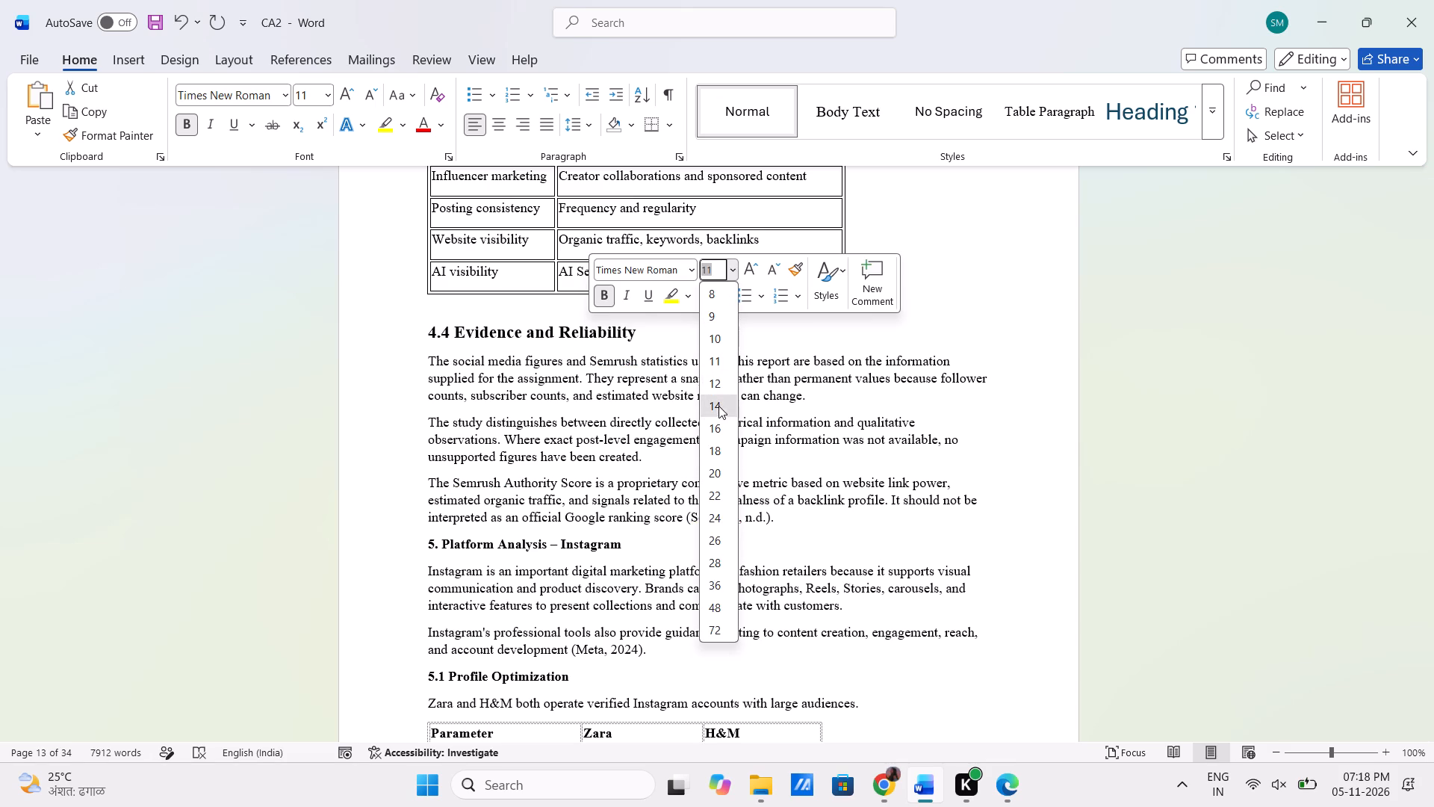
Set the heading "5. Platform Analysis – Instagram" to 14 pt and remove its bold formatting.
{"action": "left_click_drag", "start_coordinate": [428, 542], "coordinate": [595, 541]}
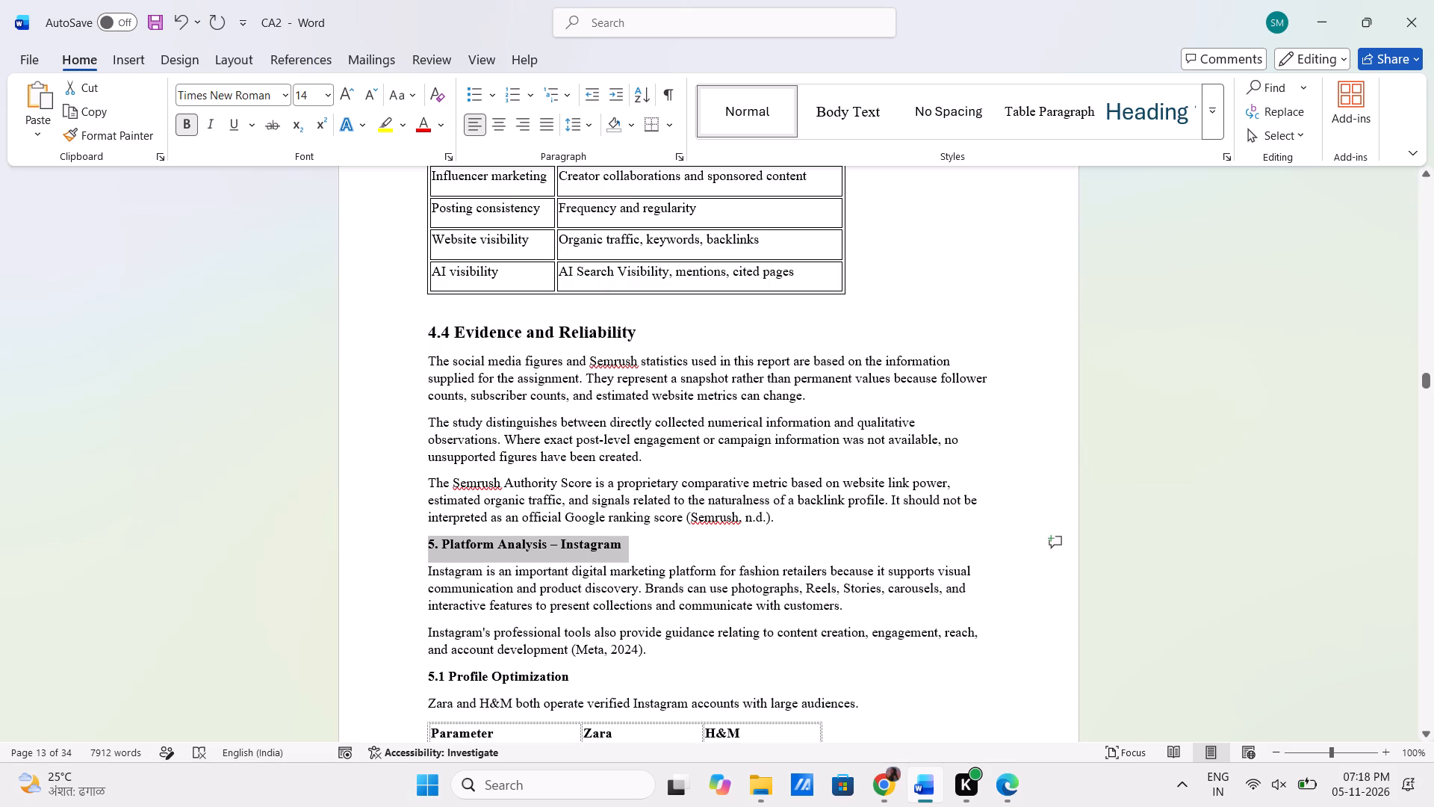
{"action": "left_click_drag", "start_coordinate": [595, 541], "coordinate": [623, 545]}
{"action": "left_click", "coordinate": [770, 487]}
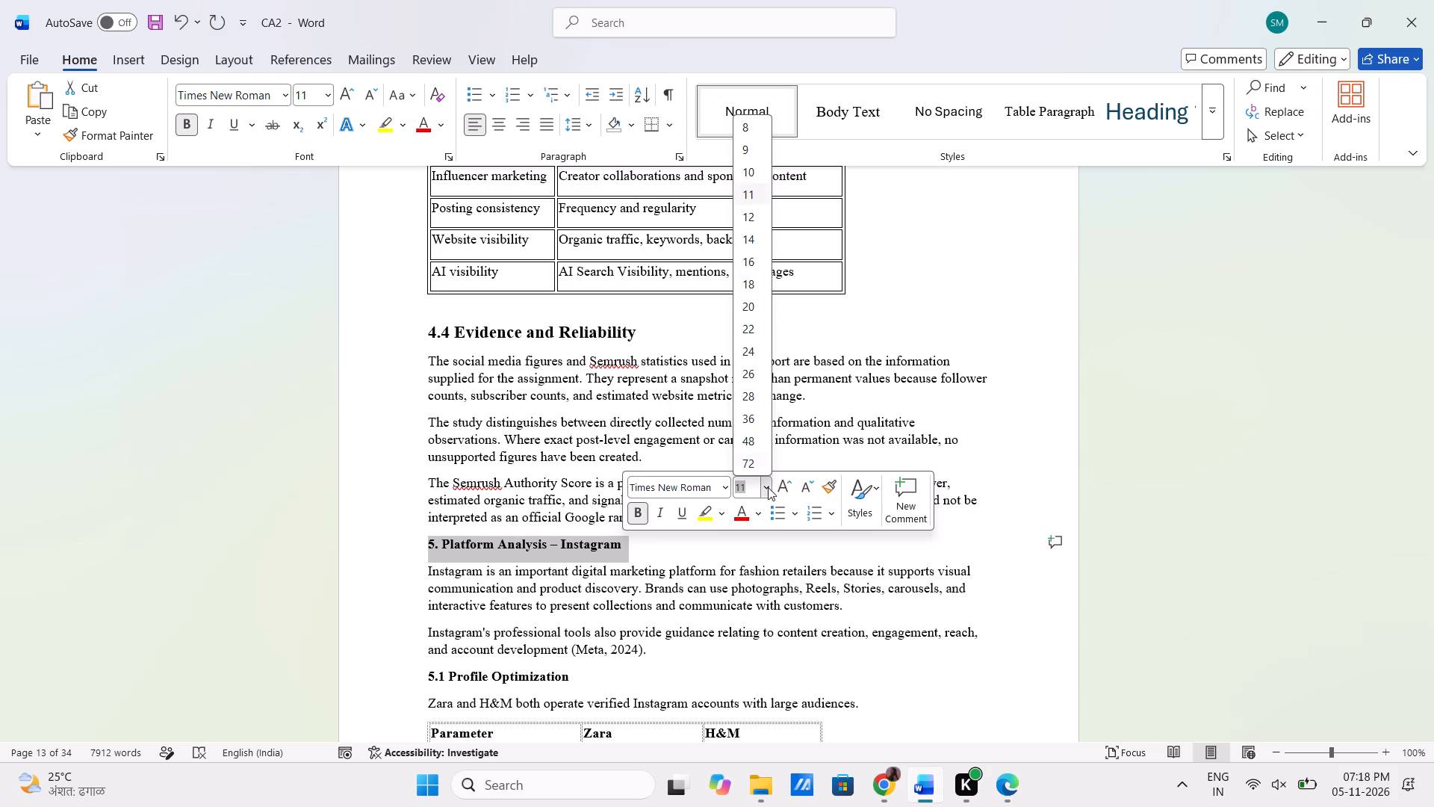
{"action": "left_click", "coordinate": [755, 232]}
{"action": "left_click", "coordinate": [630, 522]}
Copy the H&M Instagram profile screenshot from section "3.2 H&M's Profile Optimization".
{"action": "scroll", "coordinate": [605, 559], "scroll_direction": "down", "scroll_amount": 2}
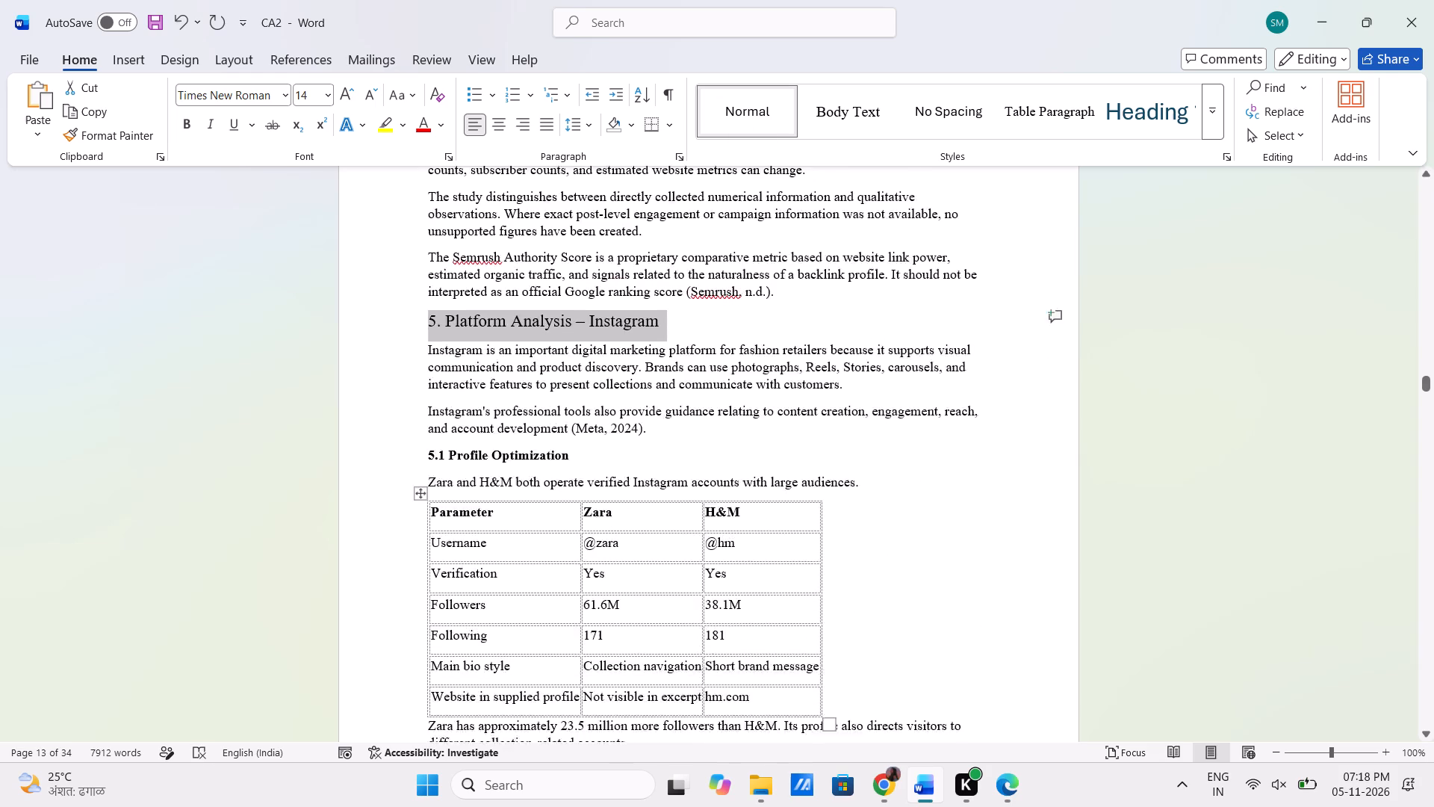
{"action": "scroll", "coordinate": [605, 559], "scroll_direction": "down", "scroll_amount": 1}
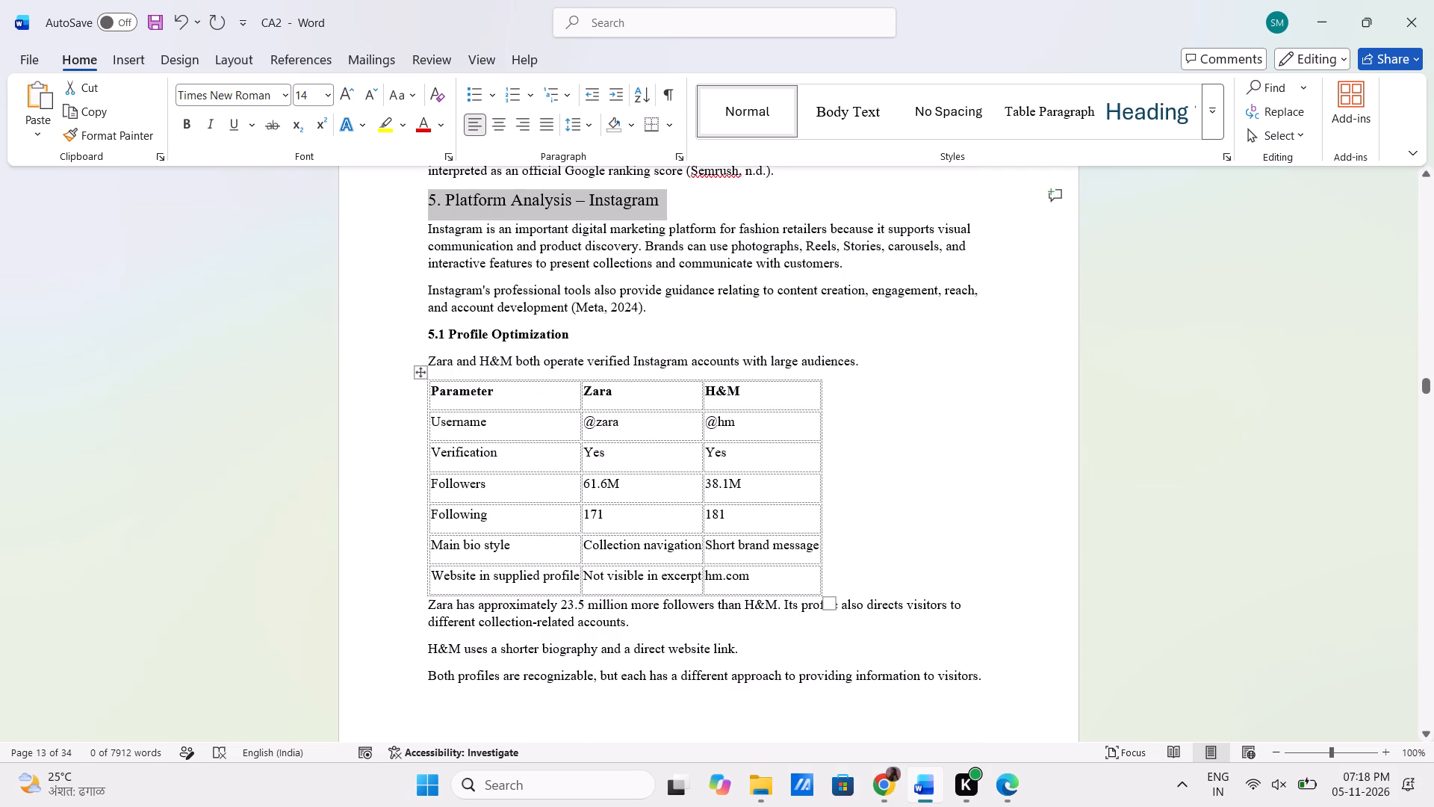
{"action": "scroll", "coordinate": [599, 506], "scroll_direction": "up", "scroll_amount": 7}
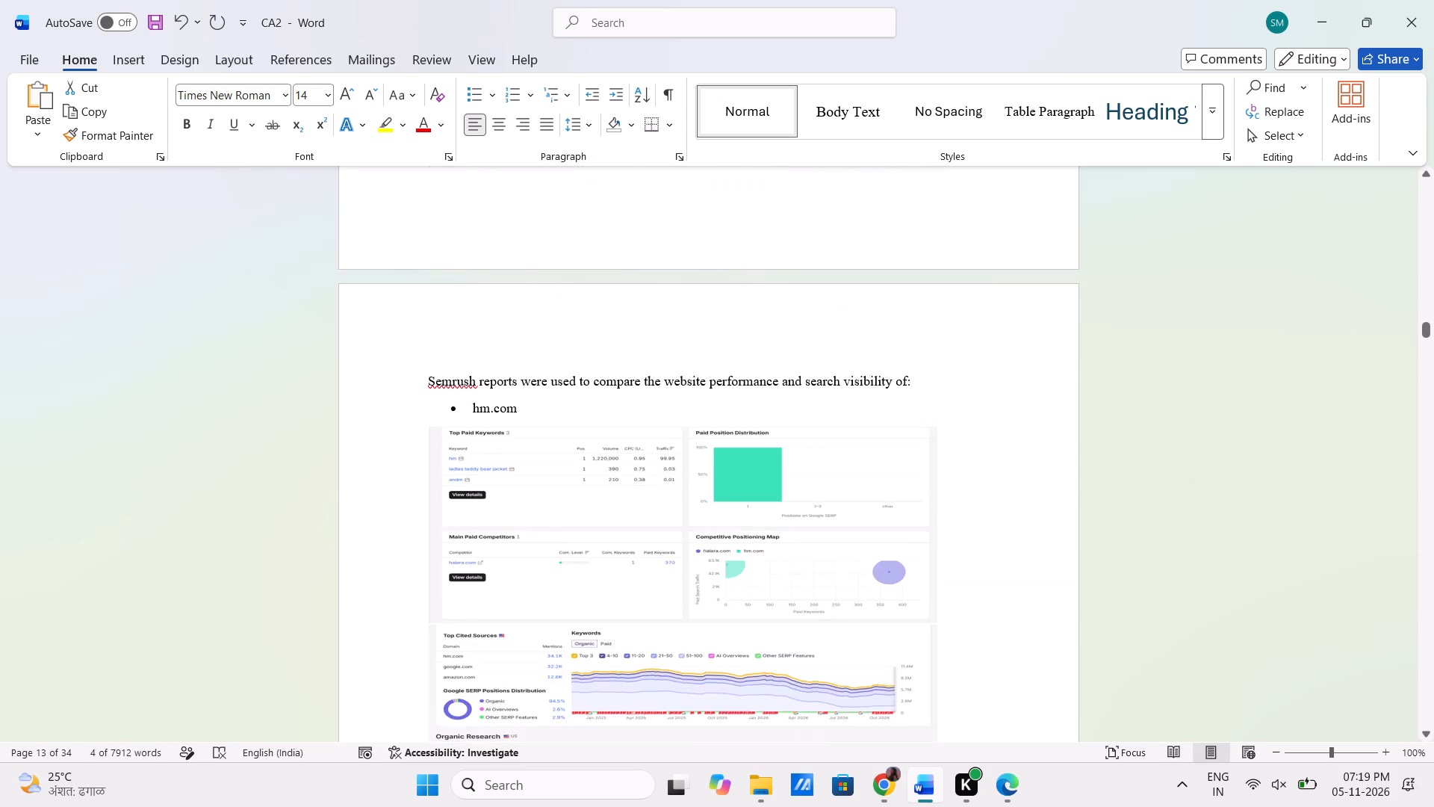
{"action": "scroll", "coordinate": [599, 506], "scroll_direction": "up", "scroll_amount": 7}
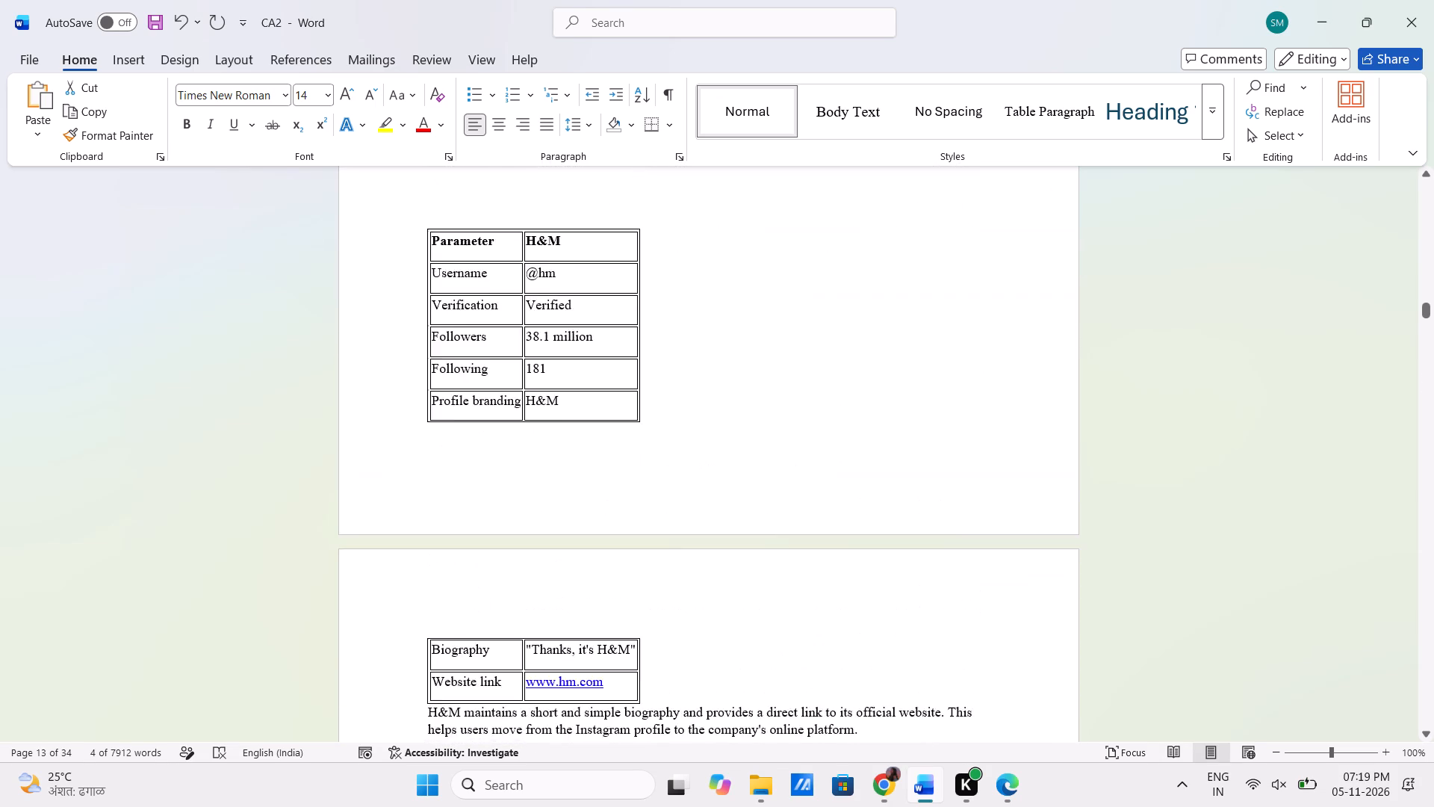
{"action": "scroll", "coordinate": [599, 506], "scroll_direction": "up", "scroll_amount": 5}
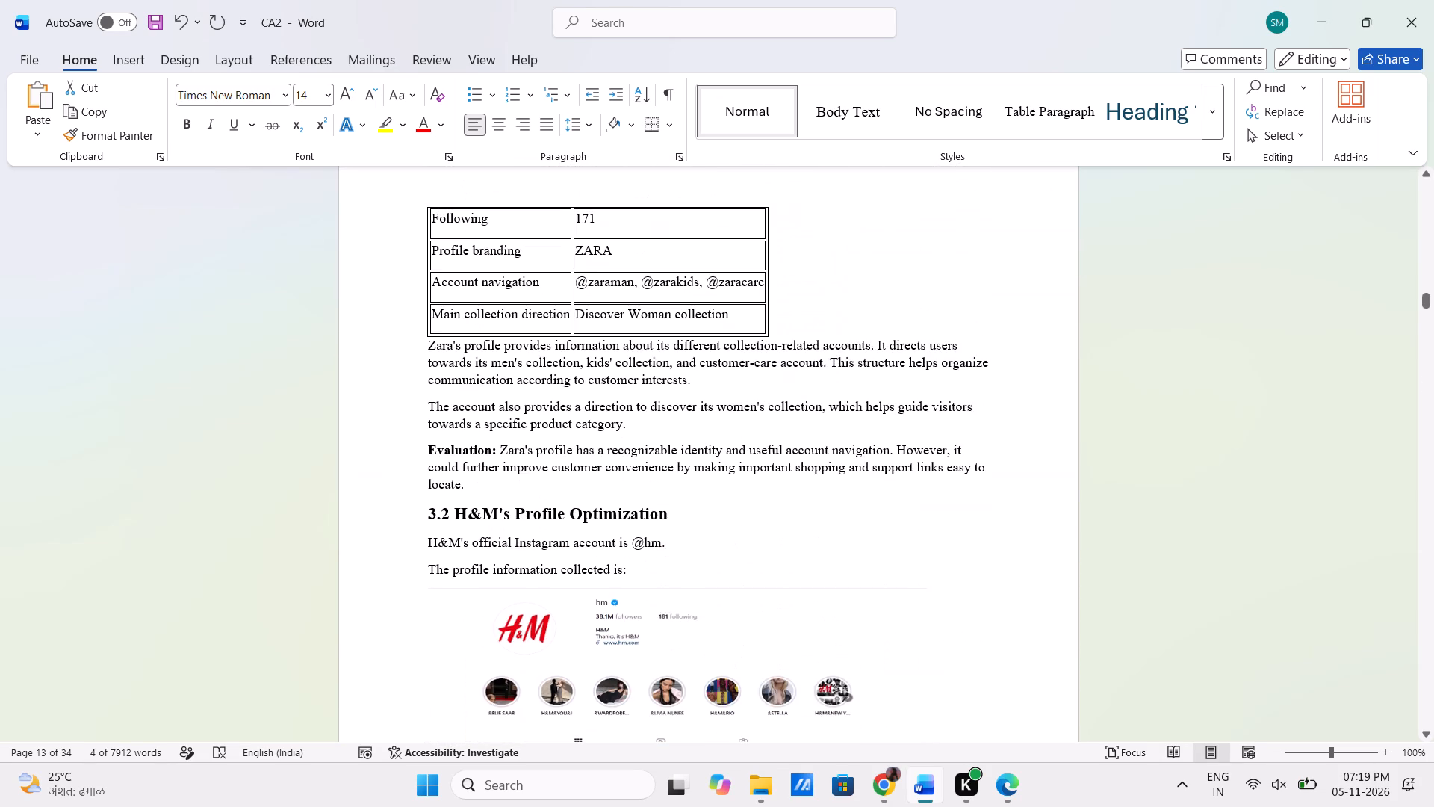
{"action": "scroll", "coordinate": [608, 538], "scroll_direction": "down", "scroll_amount": 1}
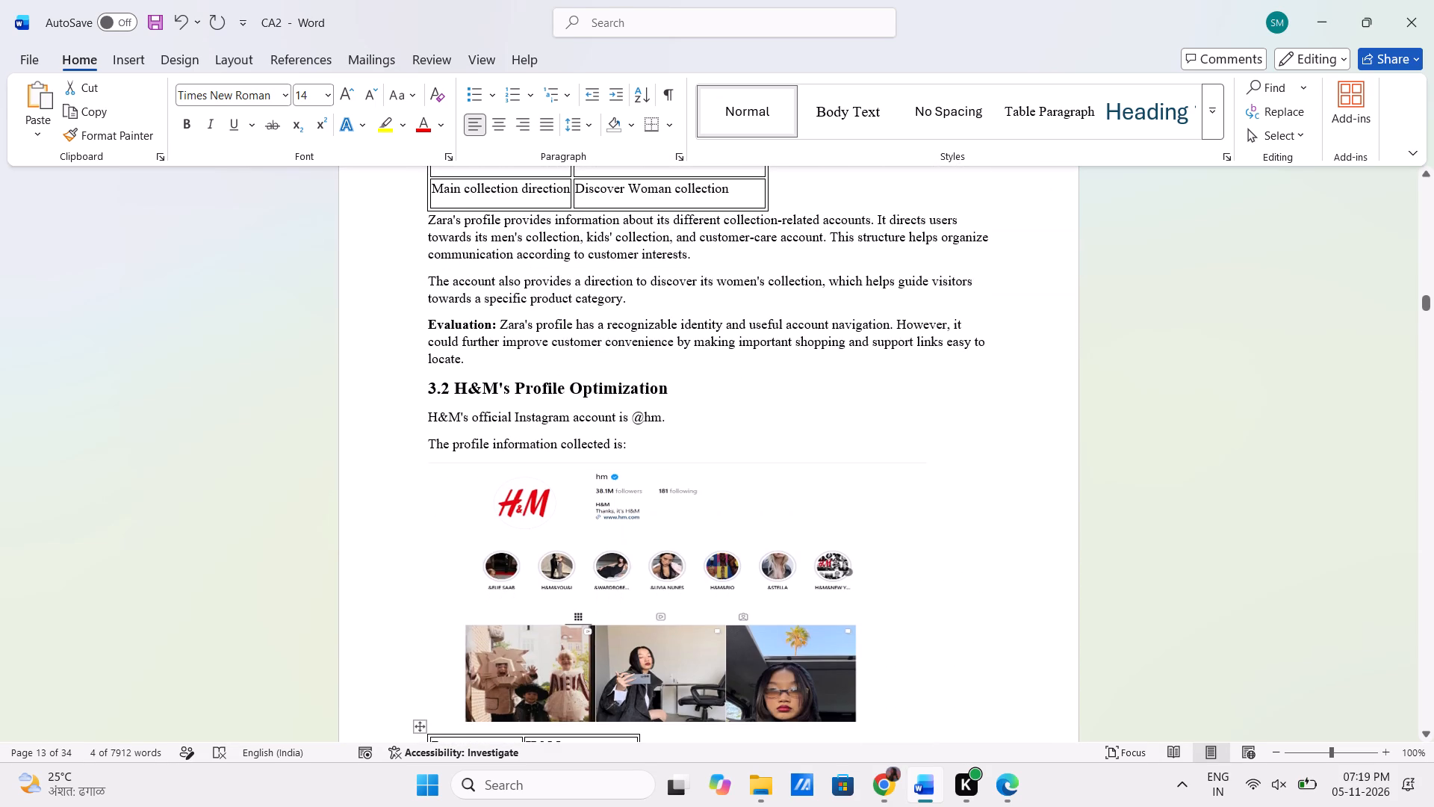
{"action": "scroll", "coordinate": [625, 574], "scroll_direction": "down", "scroll_amount": 2}
{"action": "left_click", "coordinate": [659, 377]}
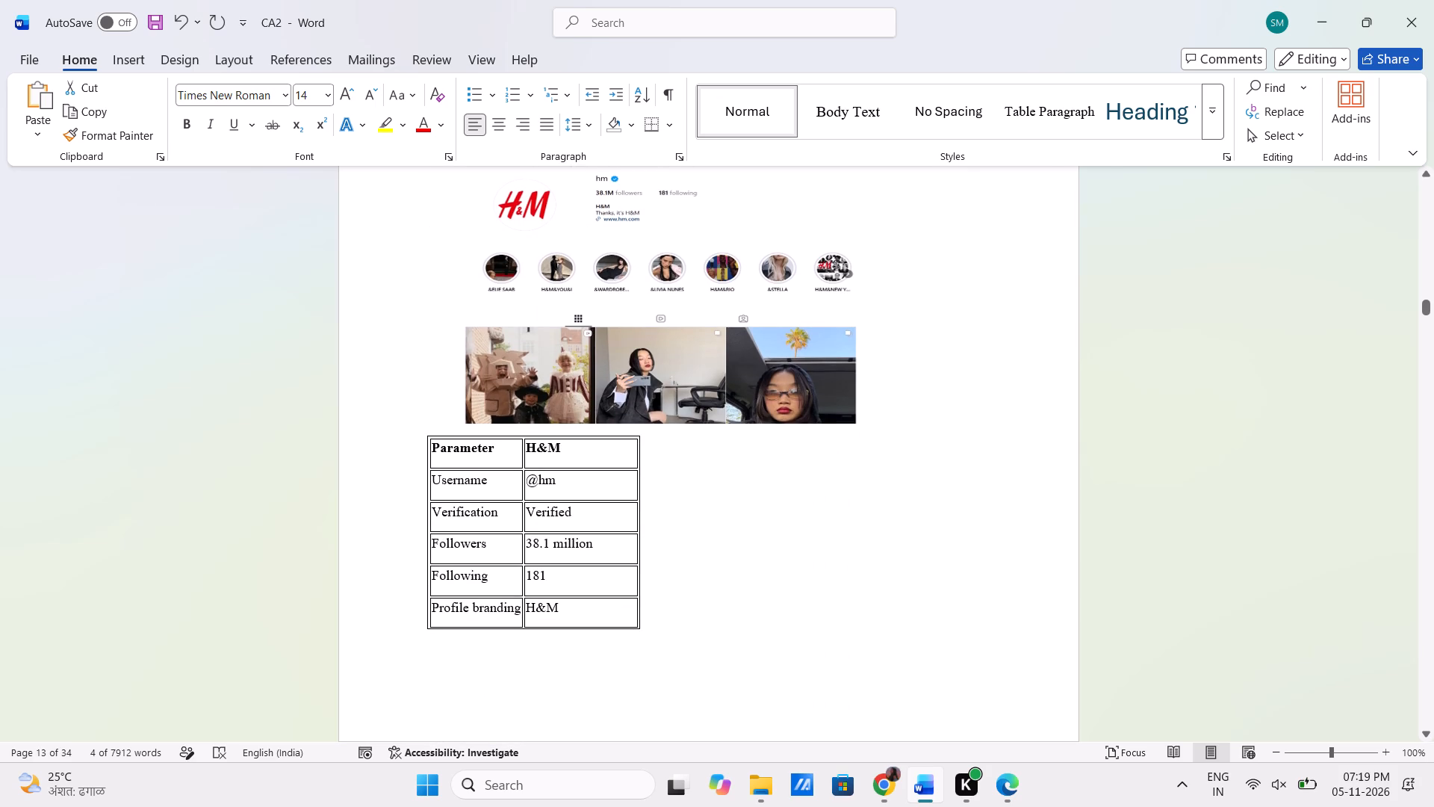
{"action": "key", "text": "ctrl+c"}
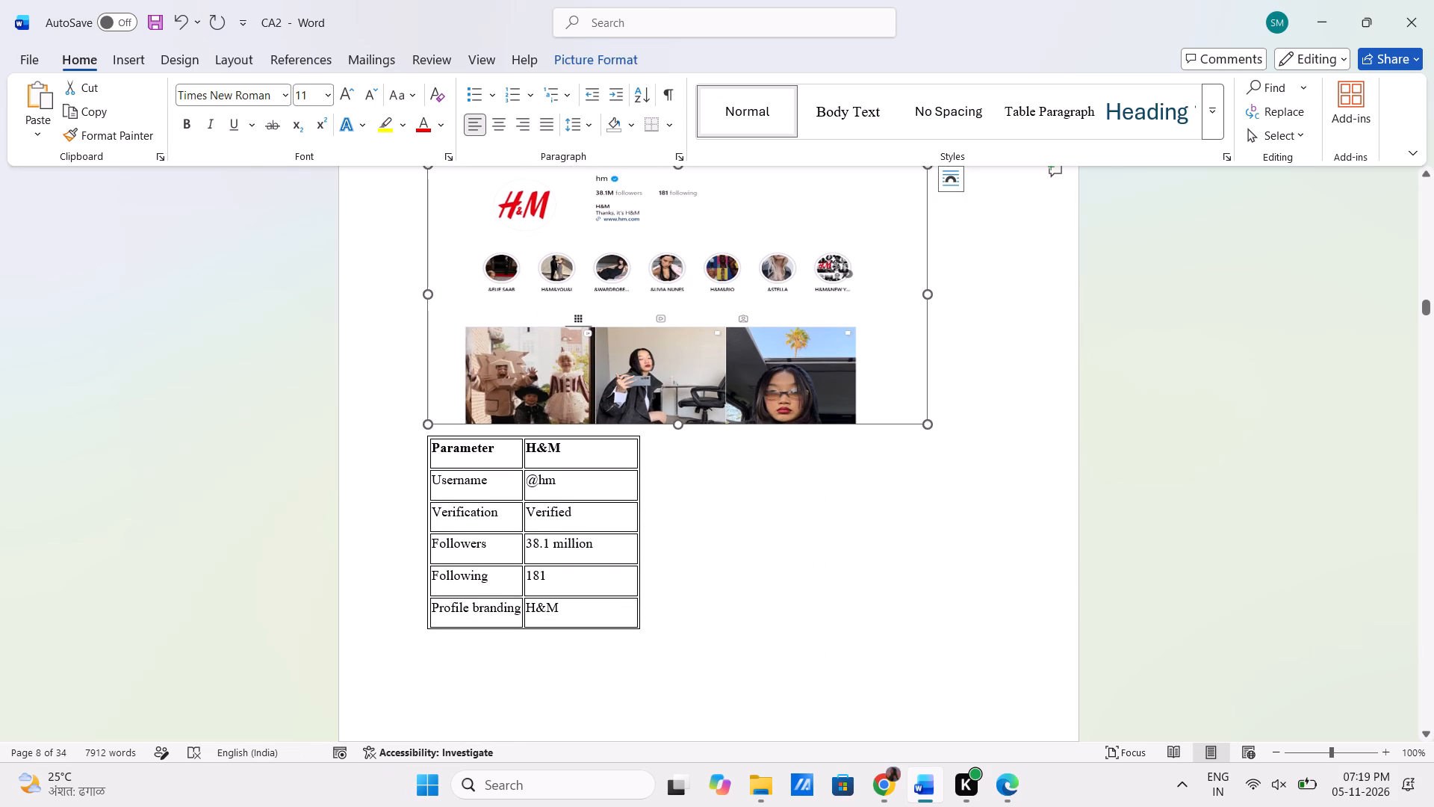
Look through the pages from the end of the Semrush screenshots to section "5.3 Content Strategy", examining the layout around the profile comparison table.
{"action": "scroll", "coordinate": [659, 377], "scroll_direction": "down", "scroll_amount": 10}
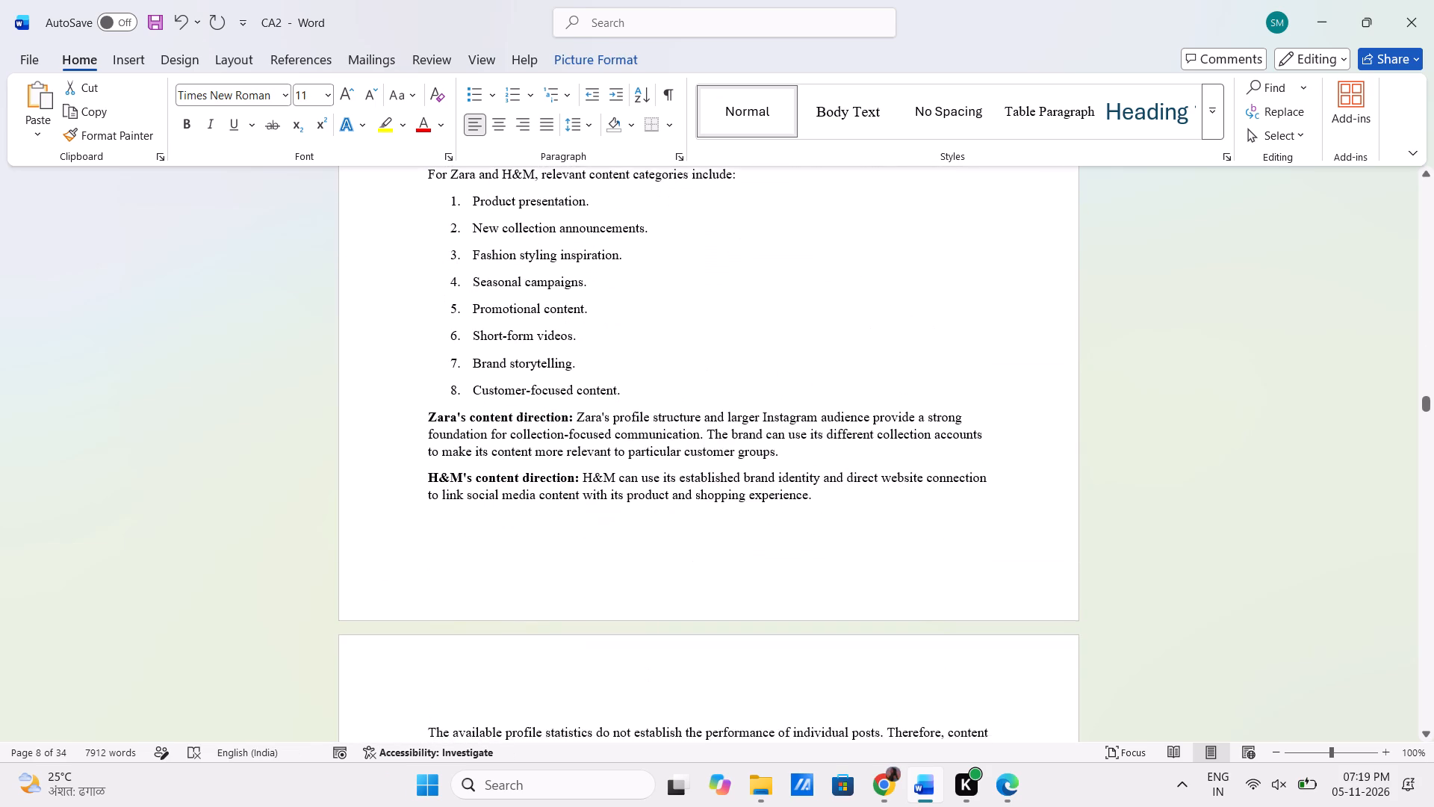
{"action": "scroll", "coordinate": [659, 377], "scroll_direction": "down", "scroll_amount": 2}
{"action": "scroll", "coordinate": [659, 377], "scroll_direction": "up", "scroll_amount": 2}
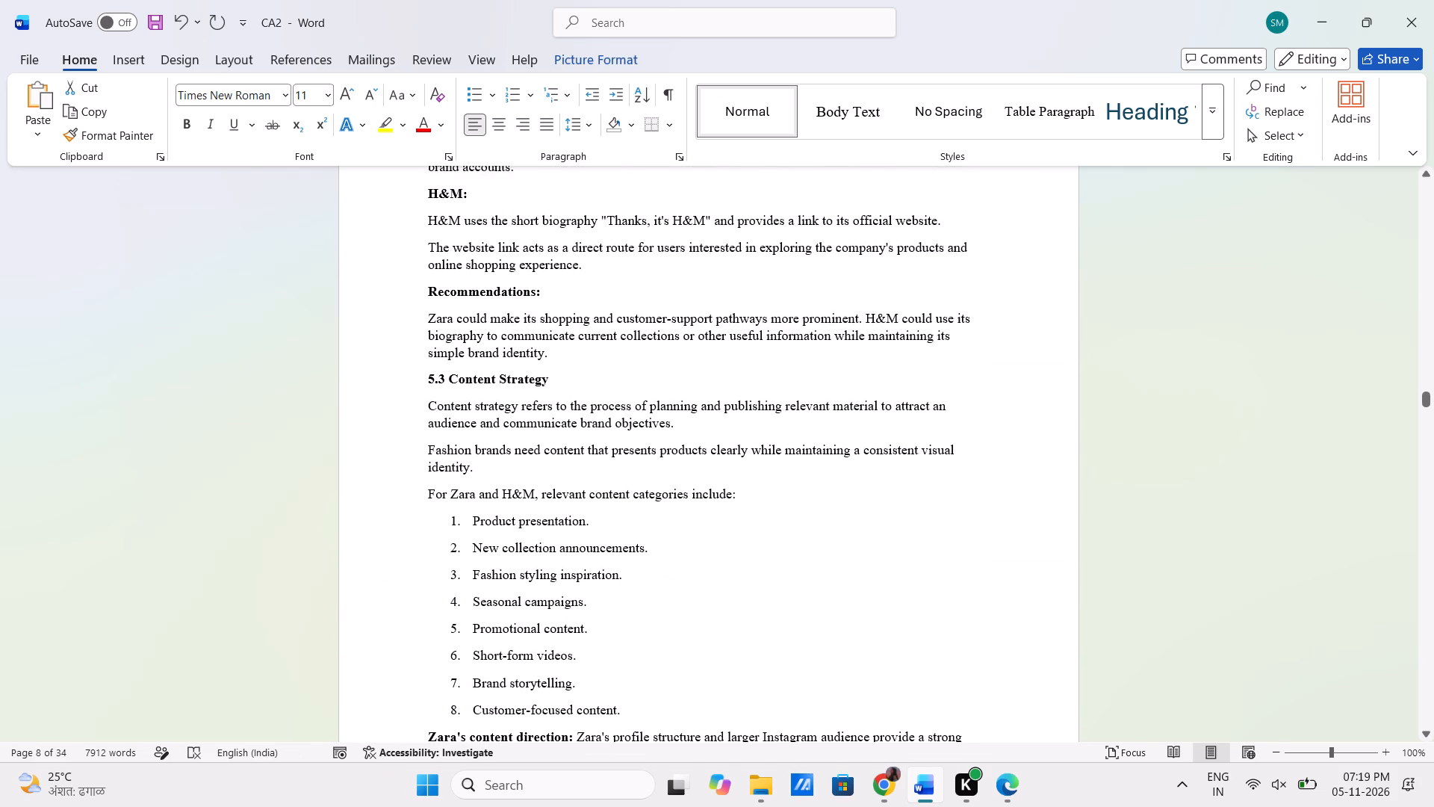
{"action": "scroll", "coordinate": [659, 377], "scroll_direction": "up", "scroll_amount": 3}
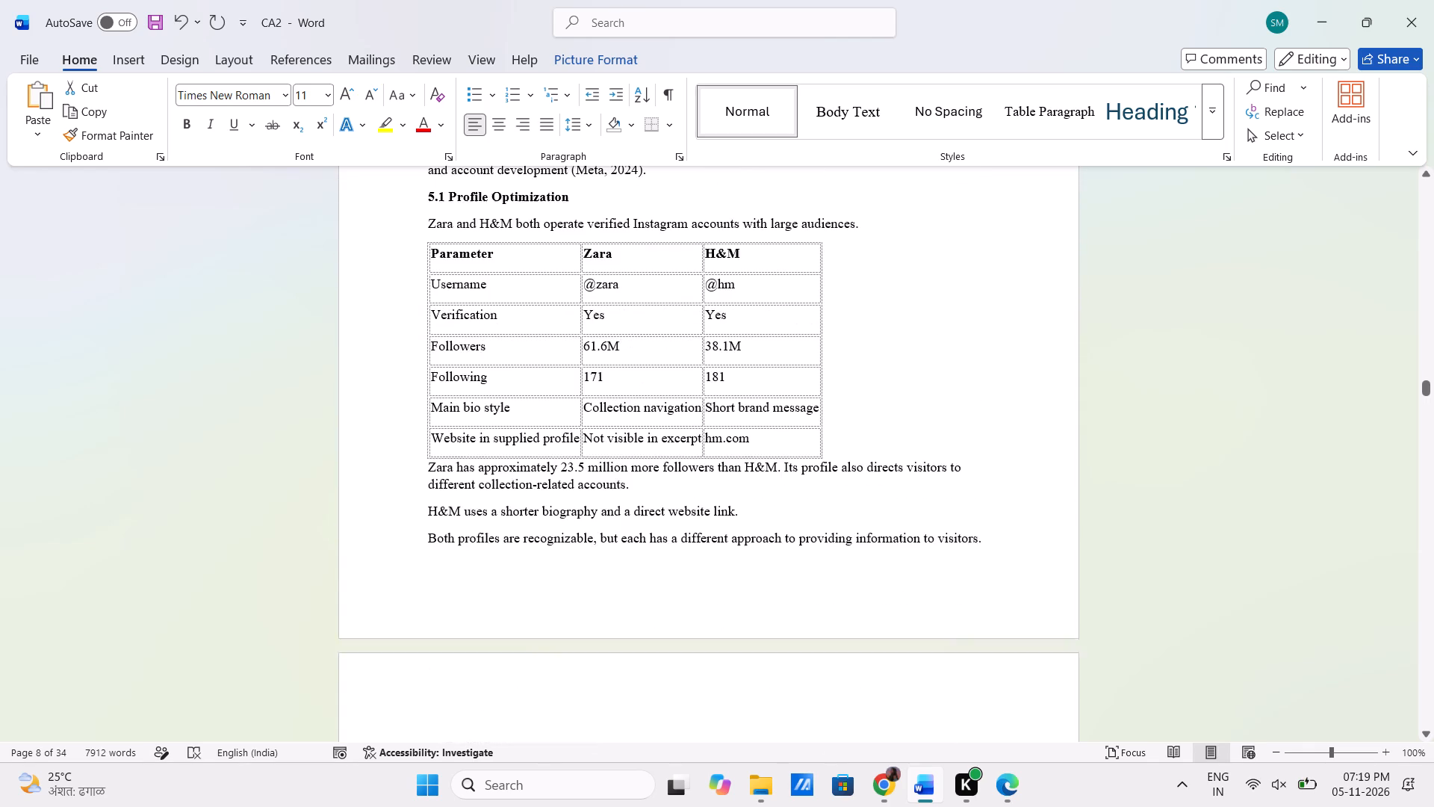
{"action": "scroll", "coordinate": [659, 377], "scroll_direction": "up", "scroll_amount": 3}
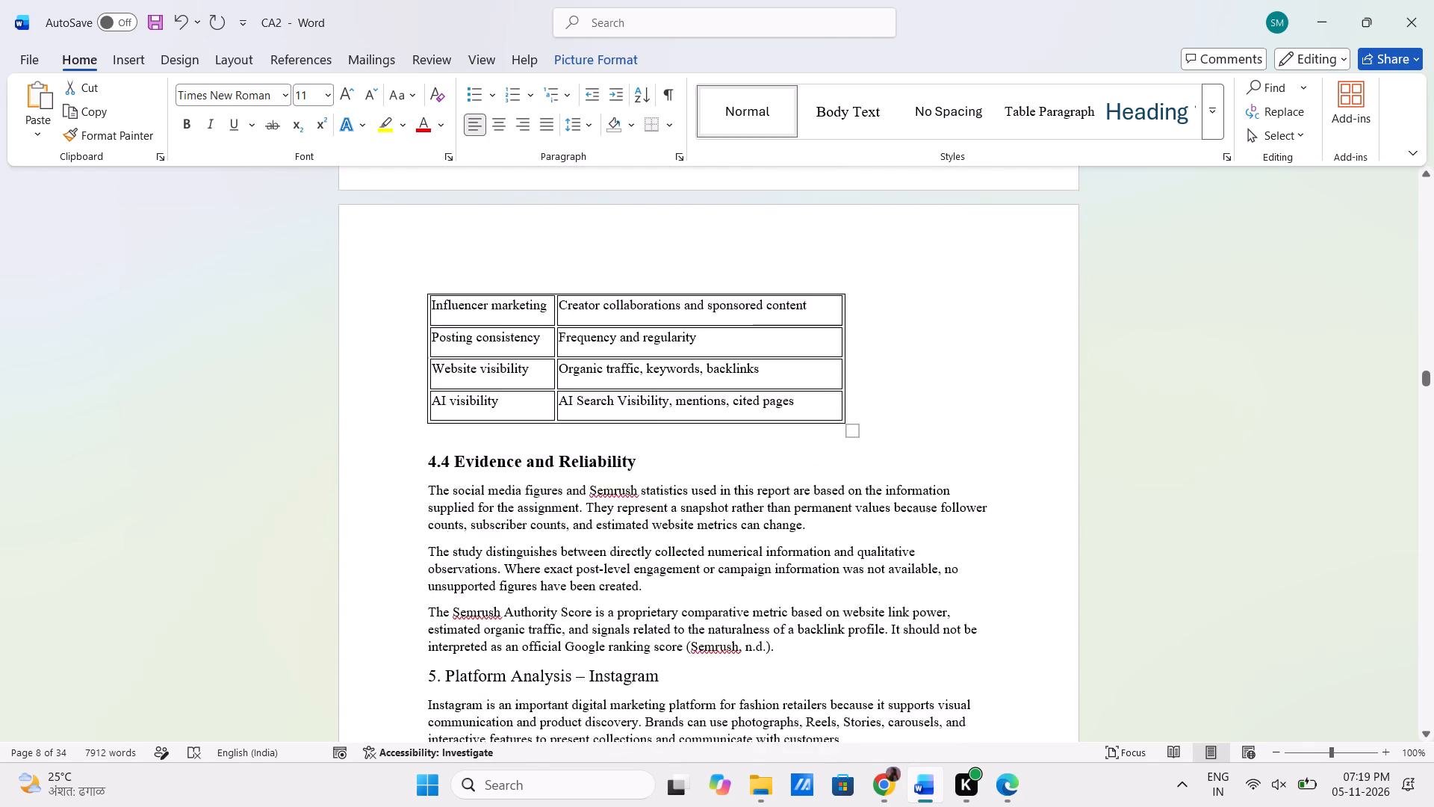
{"action": "scroll", "coordinate": [659, 377], "scroll_direction": "up", "scroll_amount": 3}
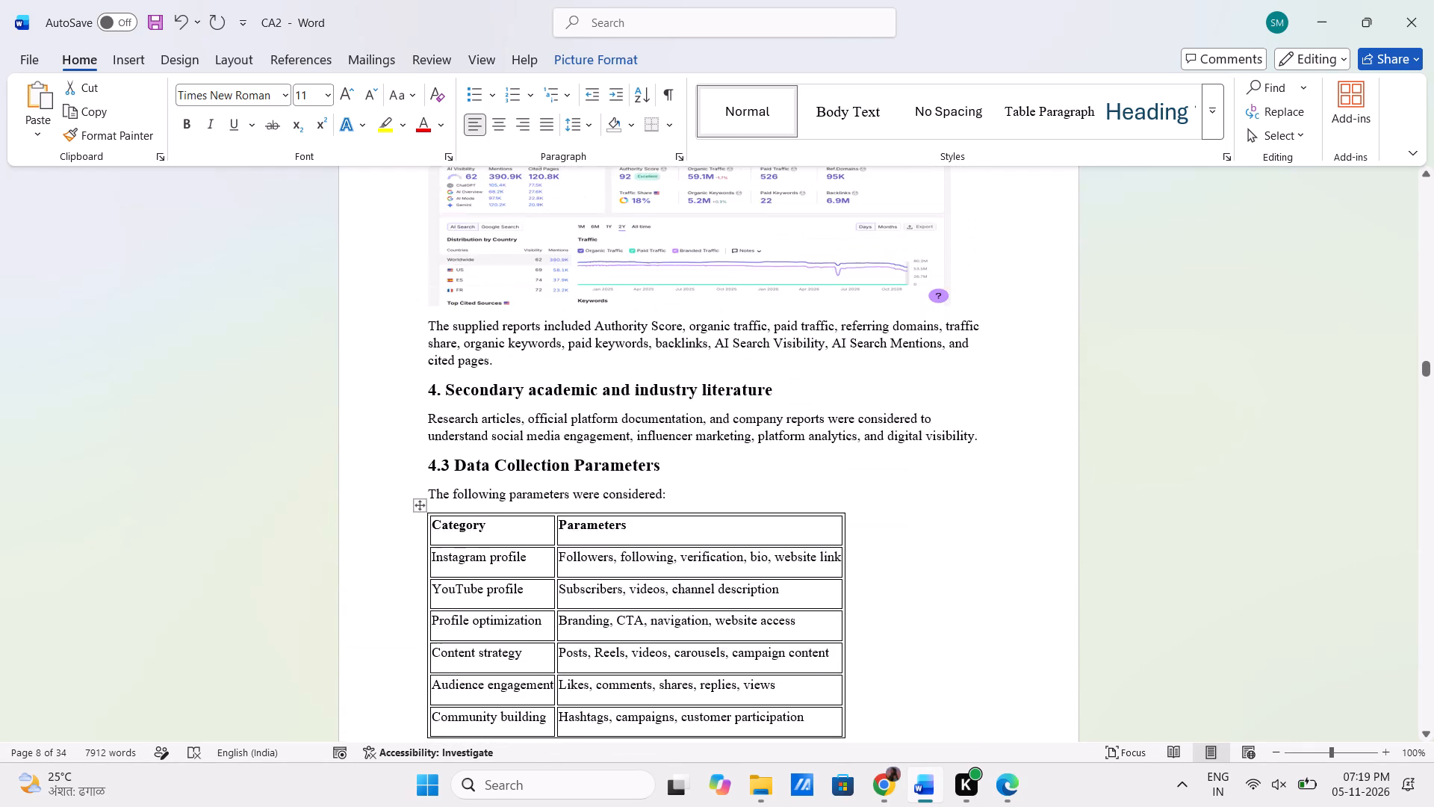
{"action": "scroll", "coordinate": [659, 377], "scroll_direction": "up", "scroll_amount": 1}
{"action": "scroll", "coordinate": [659, 377], "scroll_direction": "down", "scroll_amount": 2}
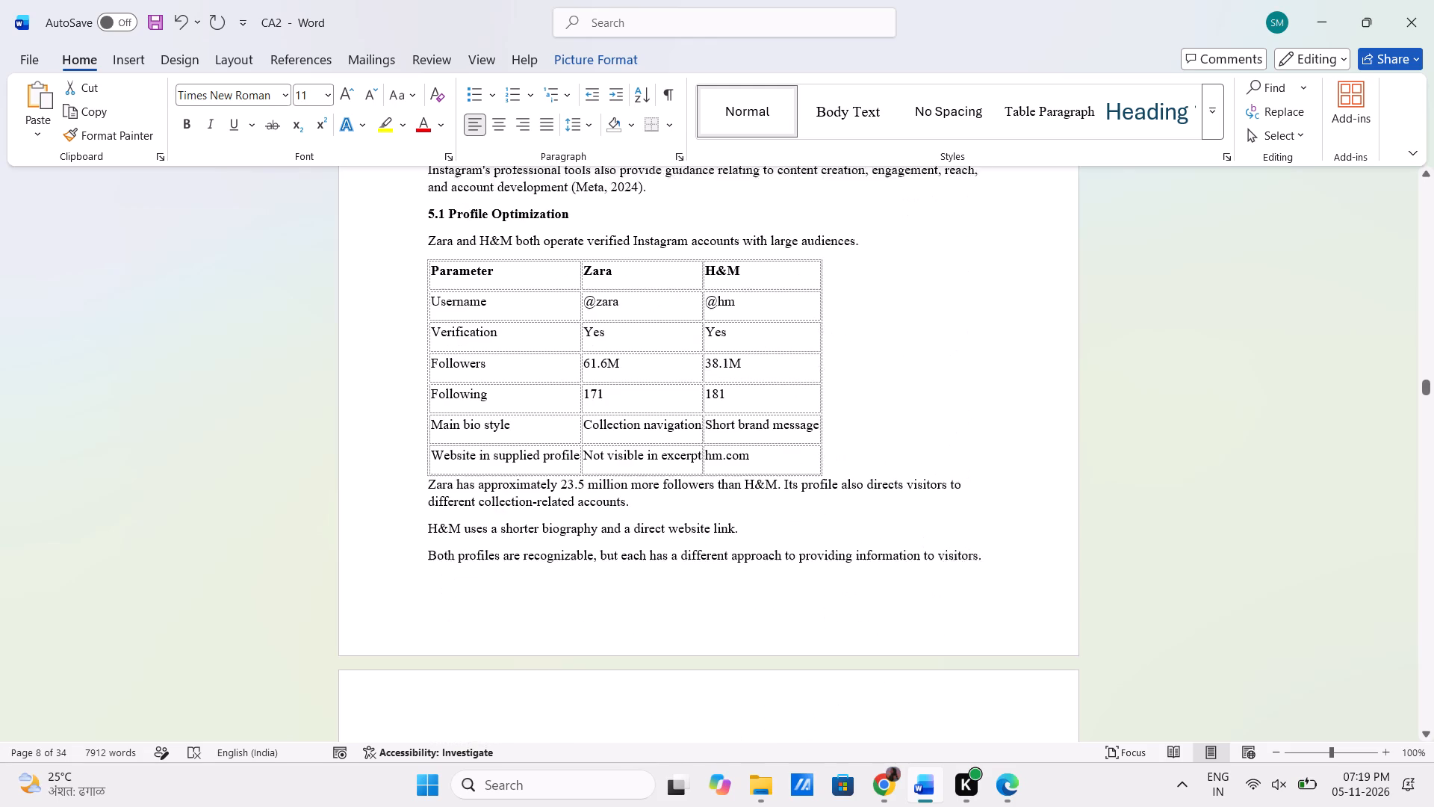
{"action": "scroll", "coordinate": [659, 377], "scroll_direction": "down", "scroll_amount": 3}
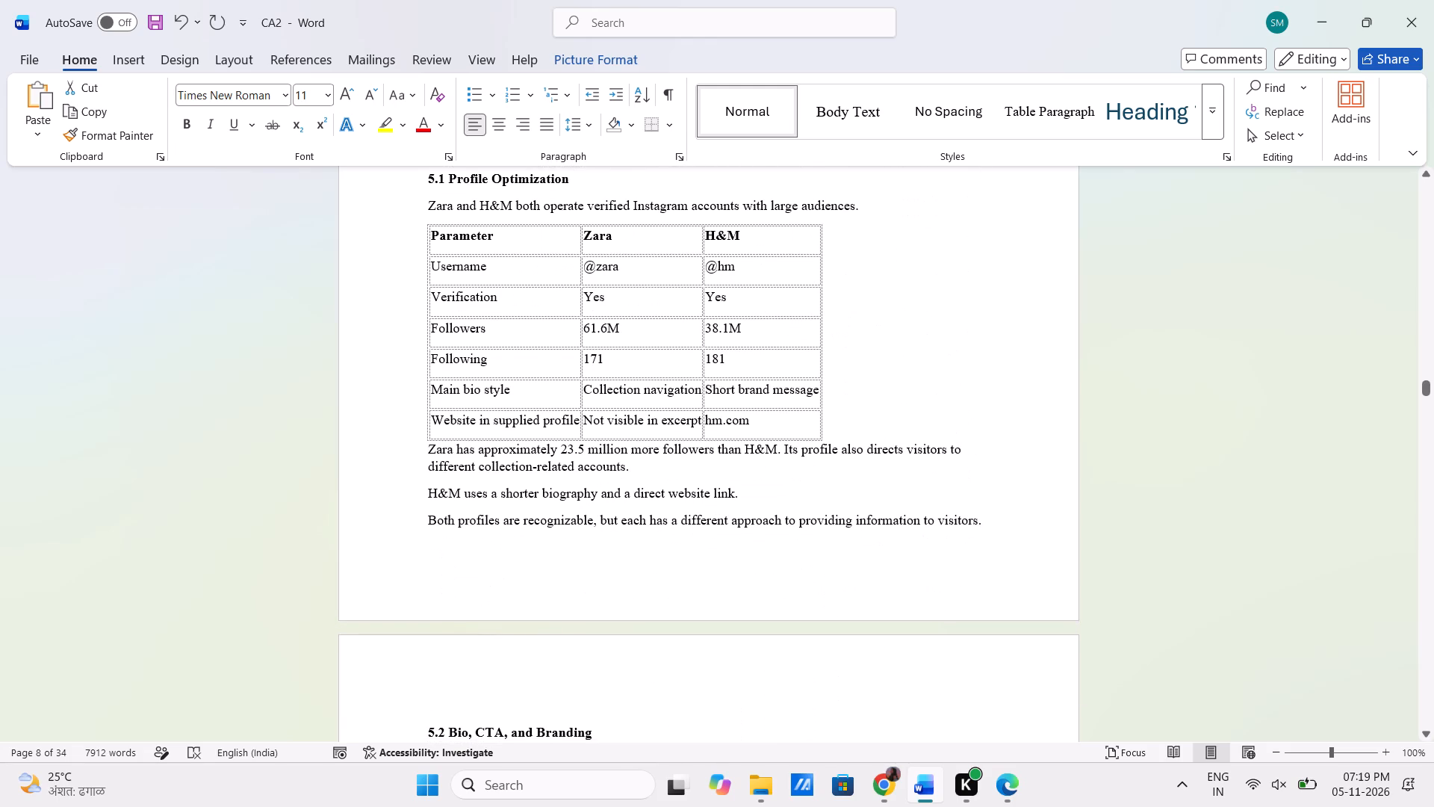
{"action": "scroll", "coordinate": [659, 377], "scroll_direction": "down", "scroll_amount": 1}
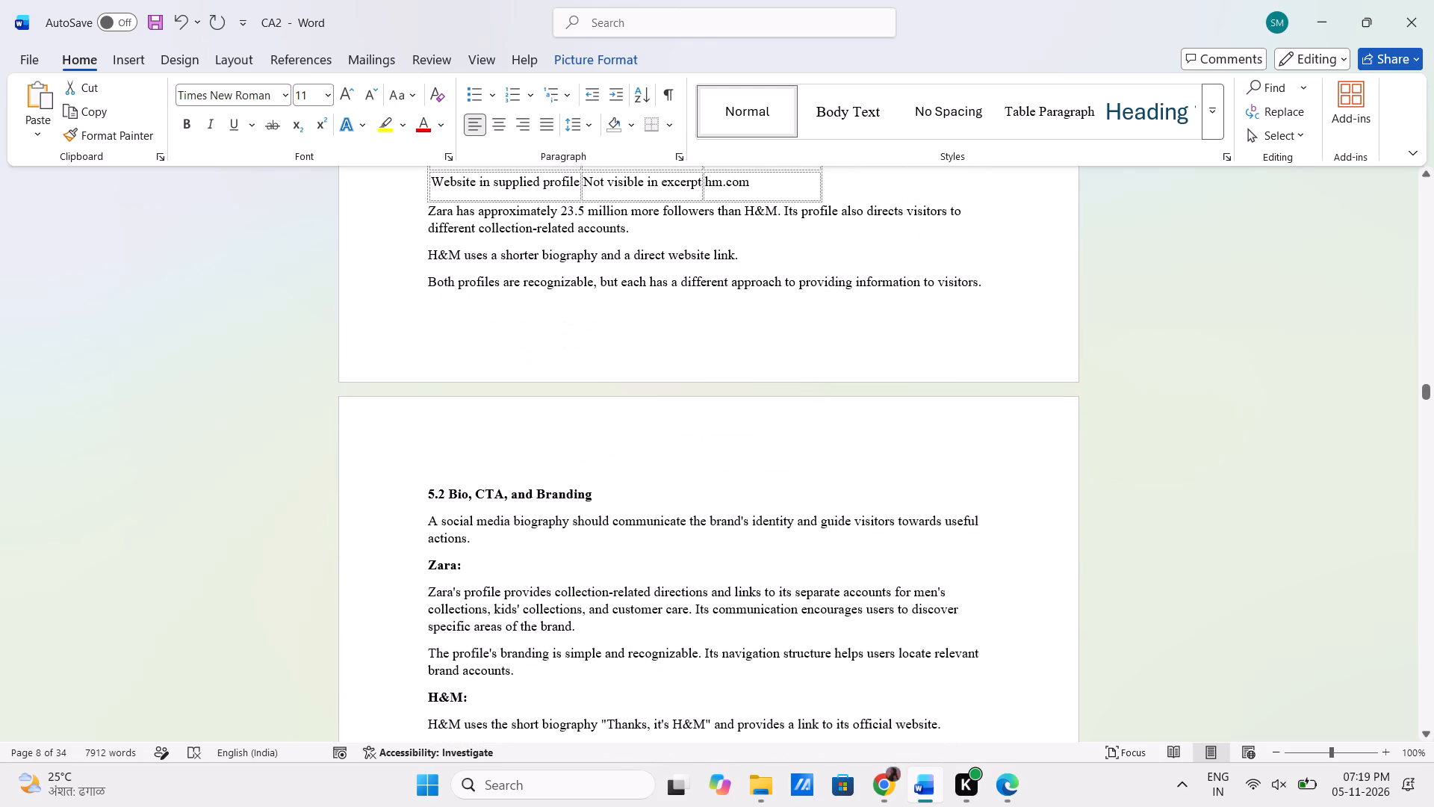
{"action": "scroll", "coordinate": [659, 377], "scroll_direction": "down", "scroll_amount": 1}
{"action": "scroll", "coordinate": [659, 377], "scroll_direction": "up", "scroll_amount": 2}
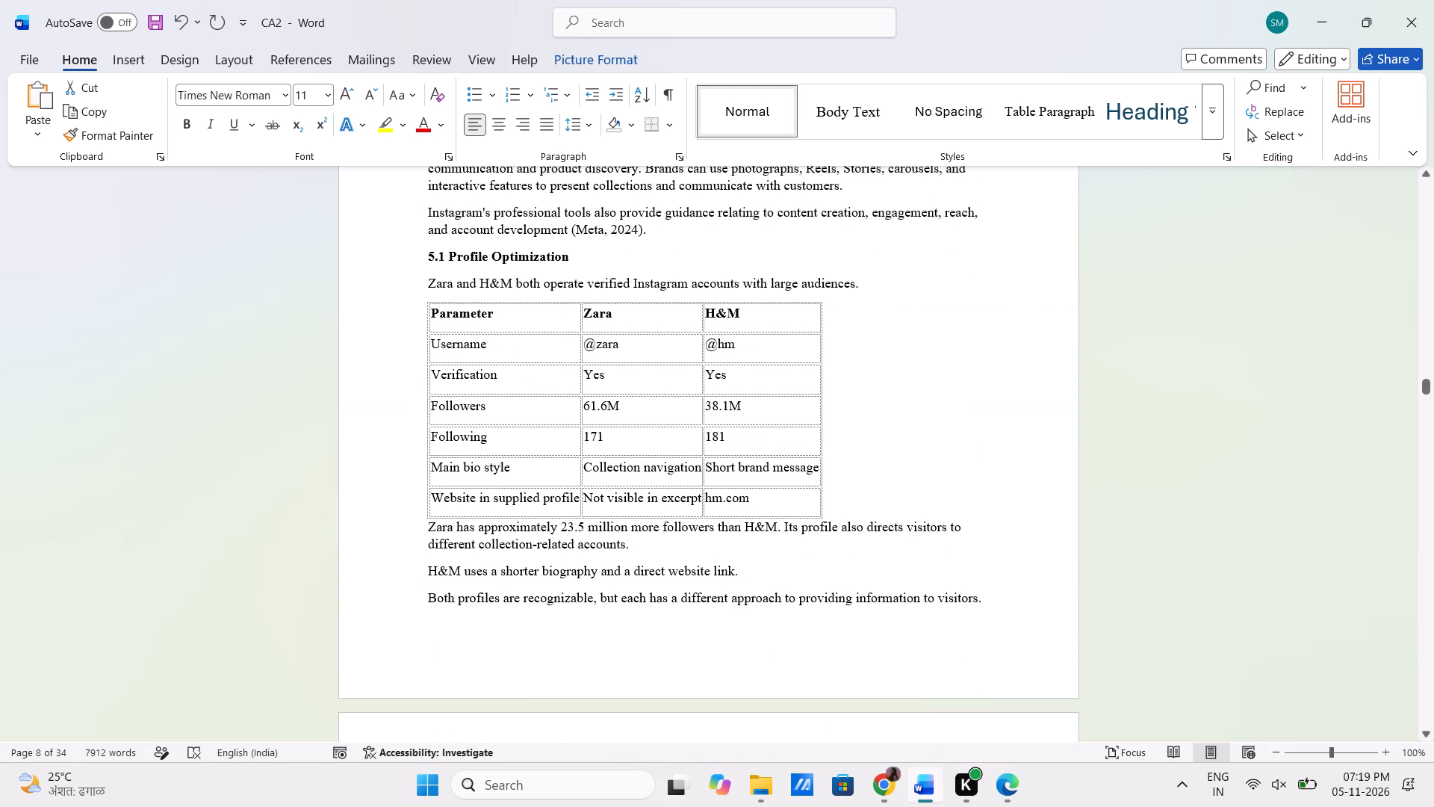
{"action": "scroll", "coordinate": [659, 377], "scroll_direction": "up", "scroll_amount": 1}
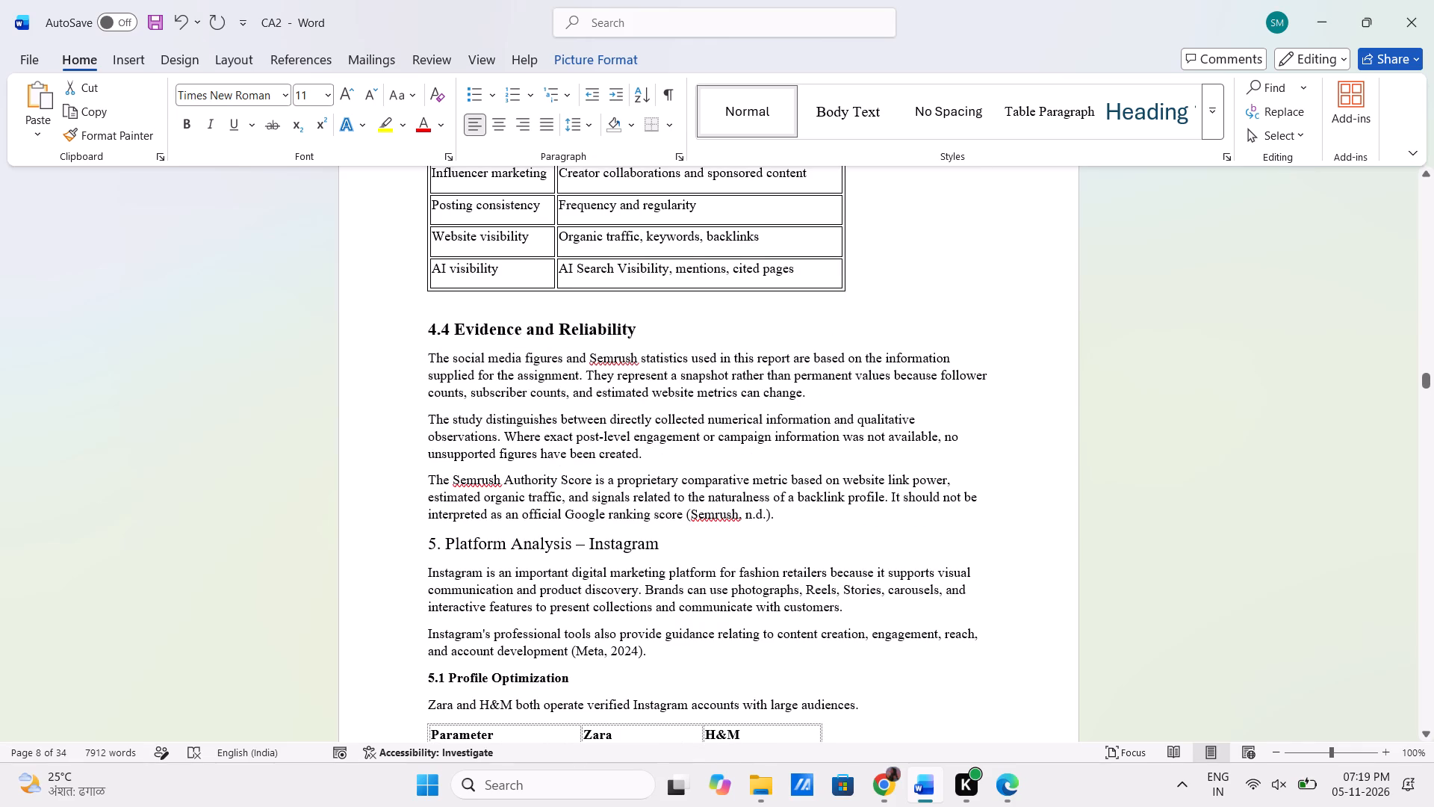
Set the heading "5.1 Profile Optimization" to 14 pt.
{"action": "scroll", "coordinate": [632, 648], "scroll_direction": "down", "scroll_amount": 1}
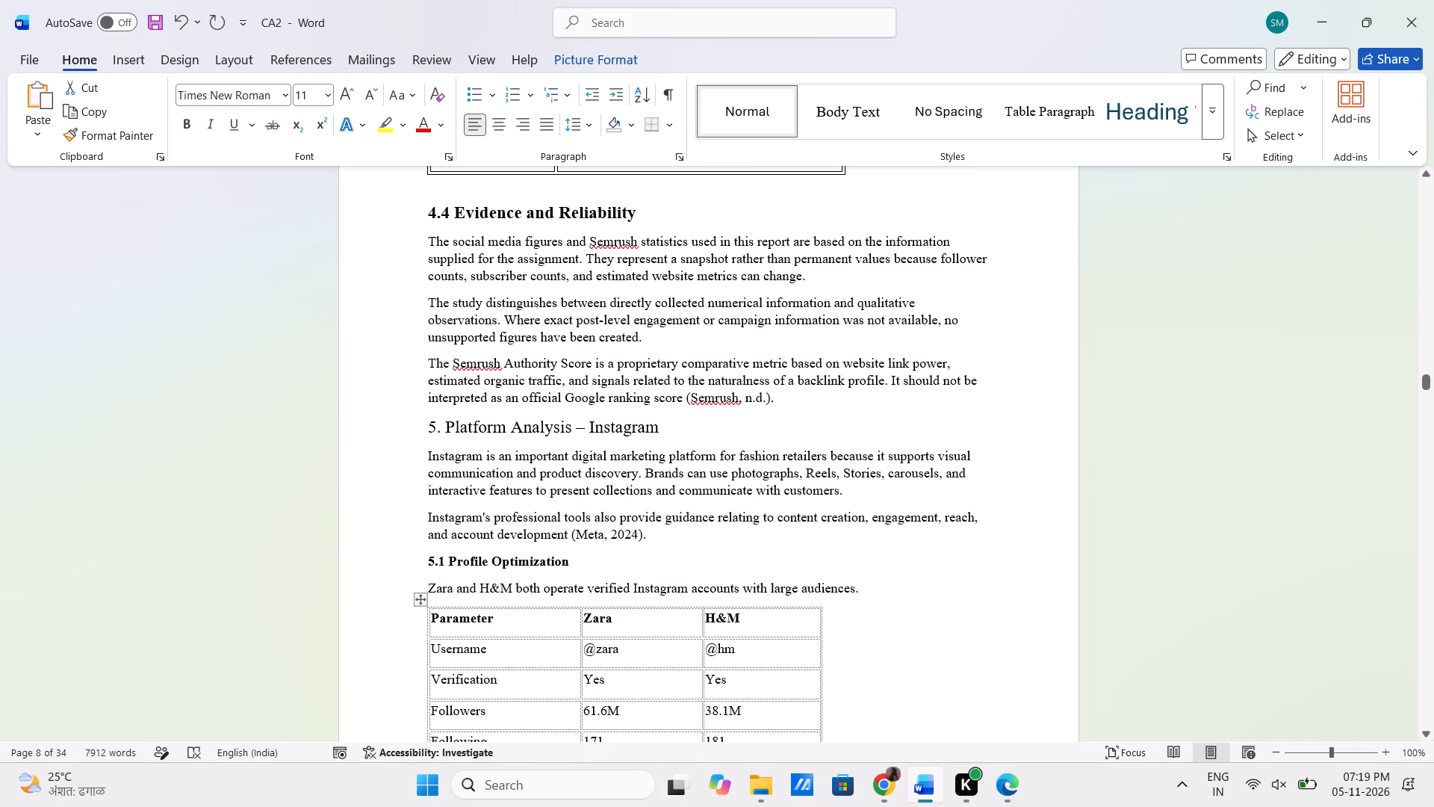
{"action": "left_click_drag", "start_coordinate": [428, 542], "coordinate": [545, 544]}
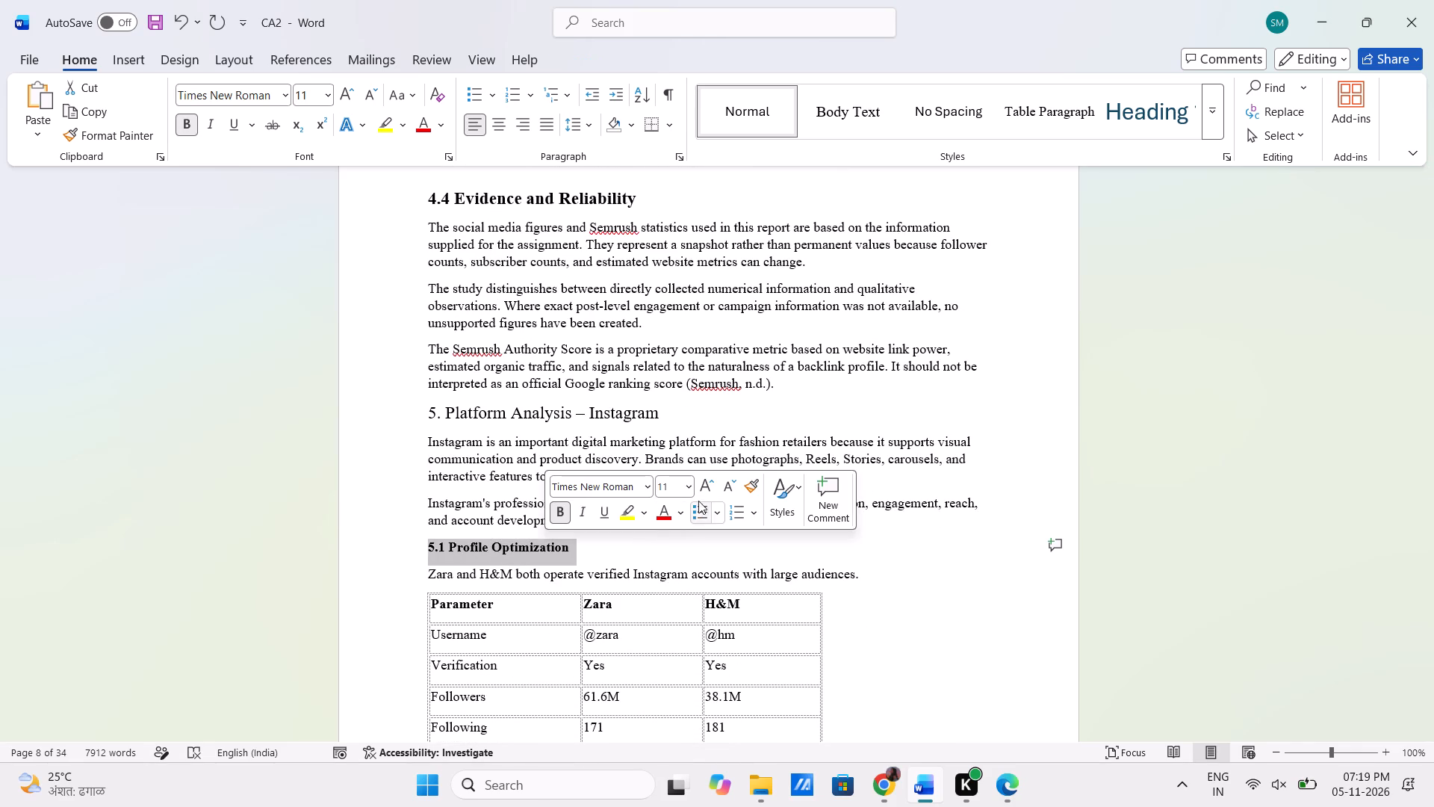
{"action": "left_click", "coordinate": [686, 484]}
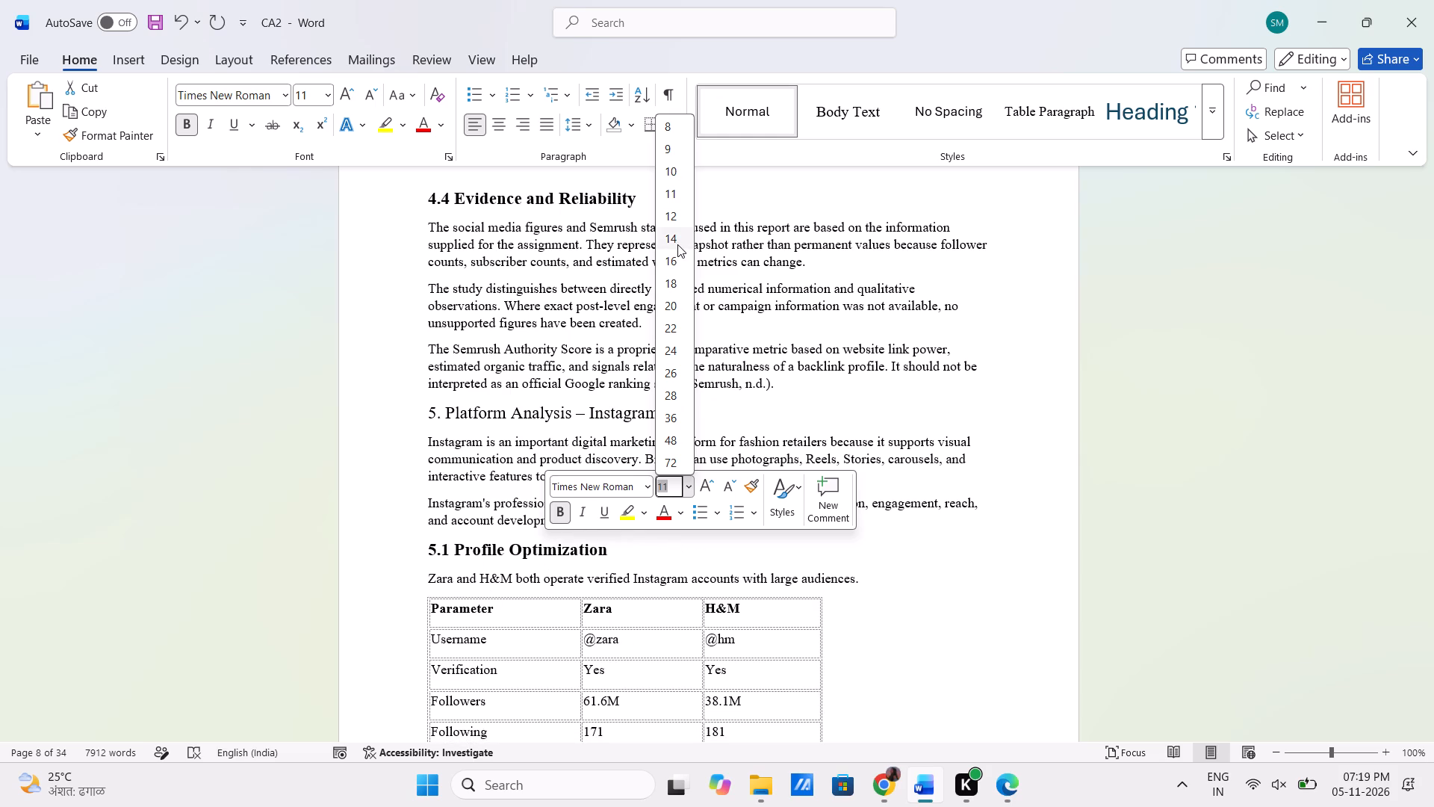
{"action": "left_click", "coordinate": [677, 244]}
{"action": "left_click", "coordinate": [938, 466]}
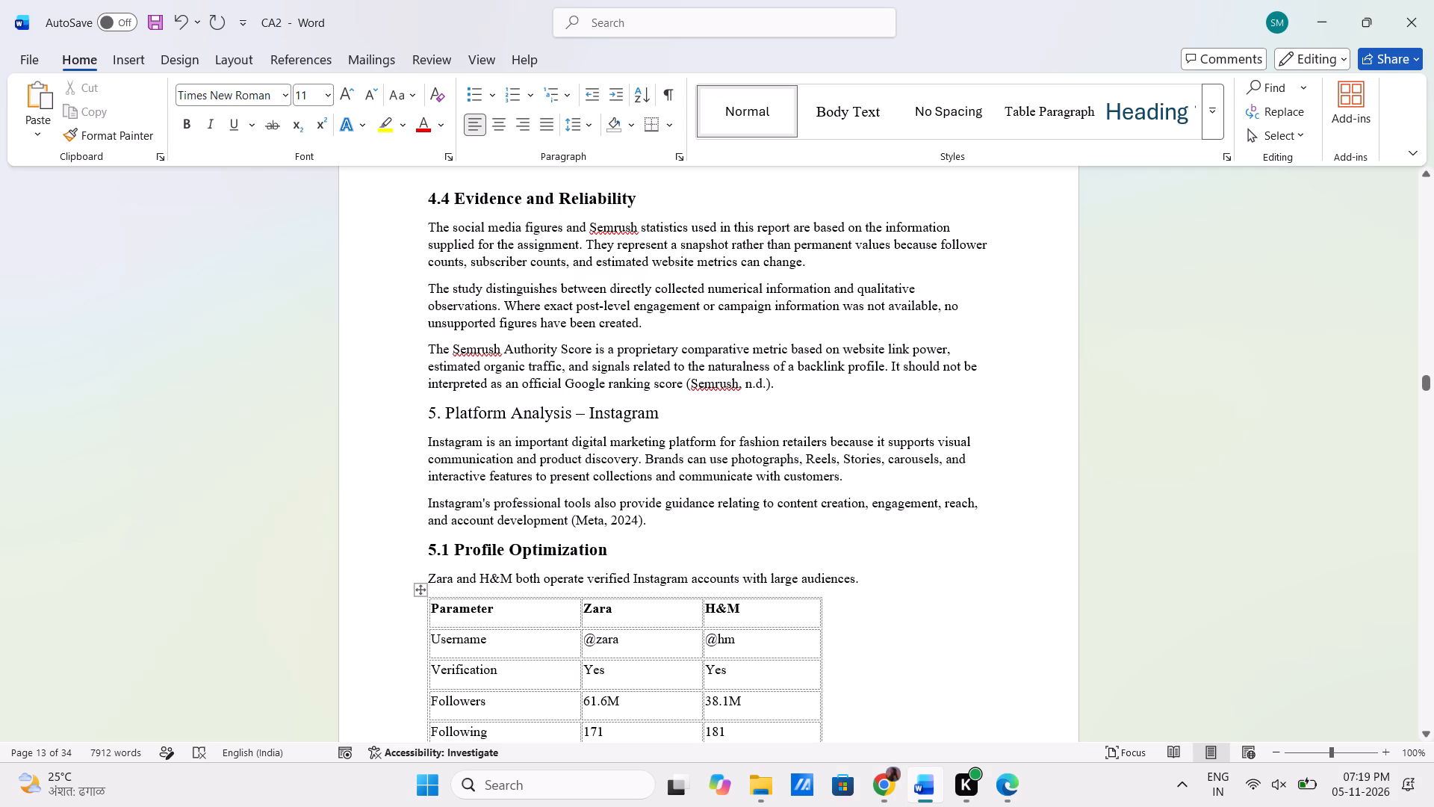
Apply all borders to the Zara and H&M parameter comparison table under "5.1 Profile Optimization".
{"action": "left_click", "coordinate": [419, 585]}
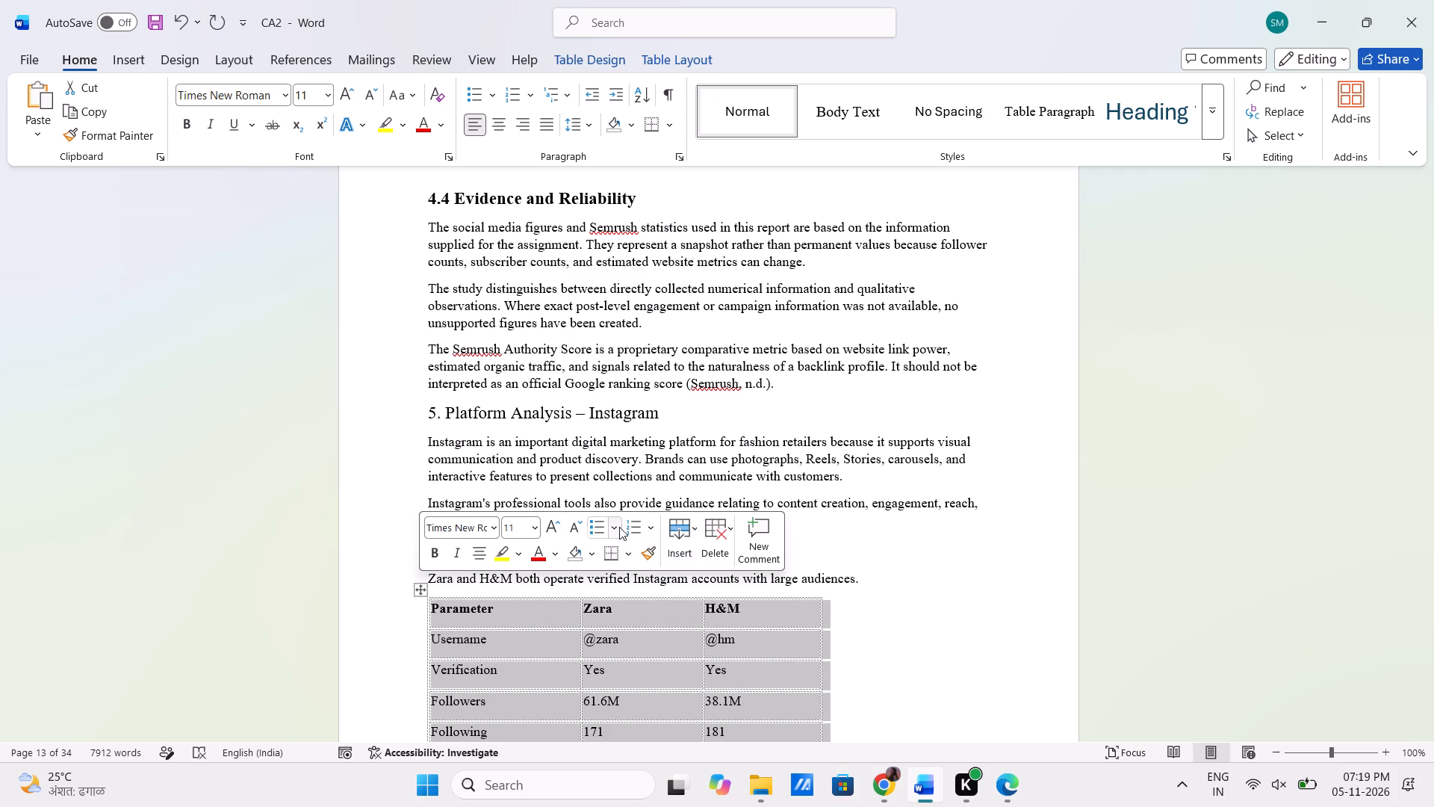
{"action": "left_click", "coordinate": [628, 556]}
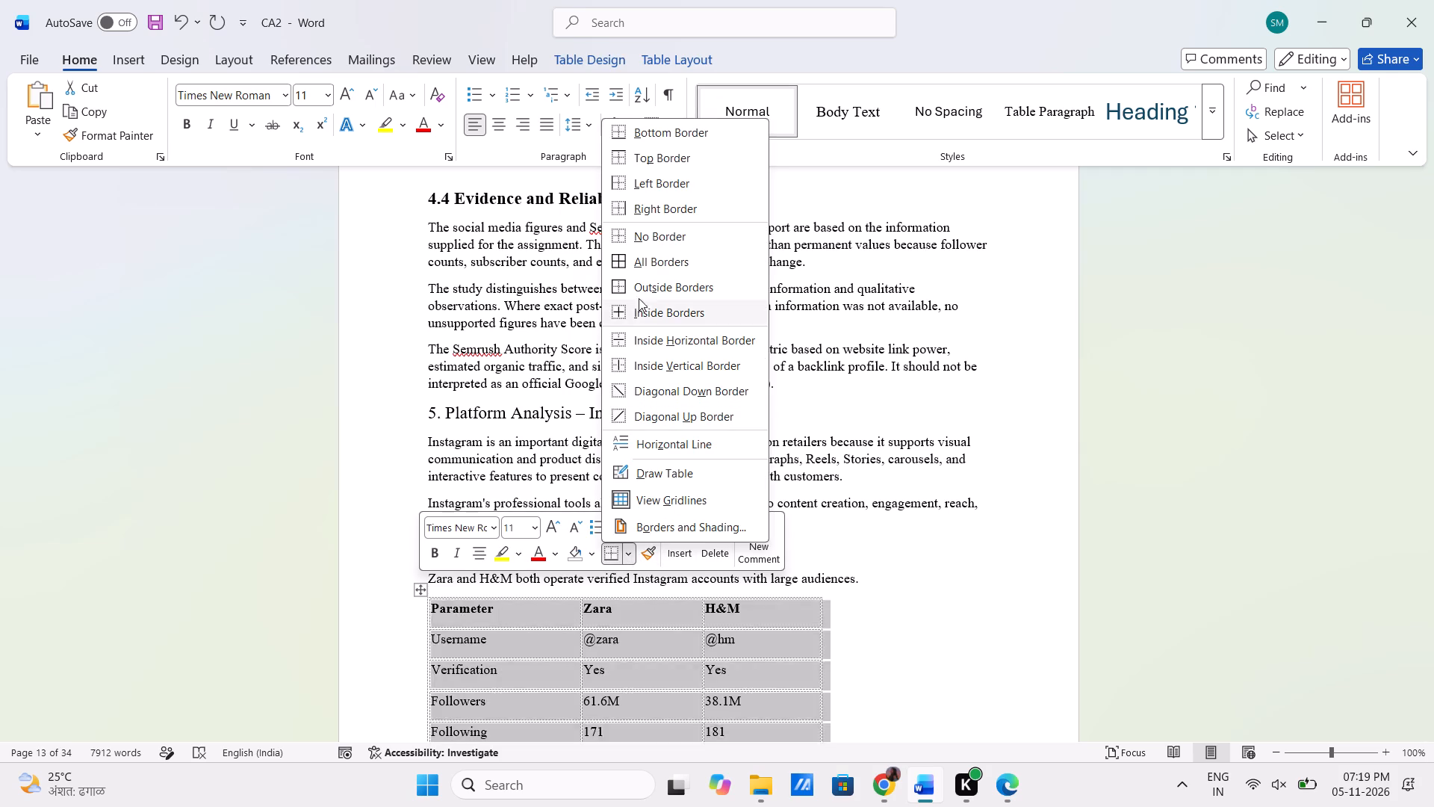
{"action": "left_click", "coordinate": [644, 256]}
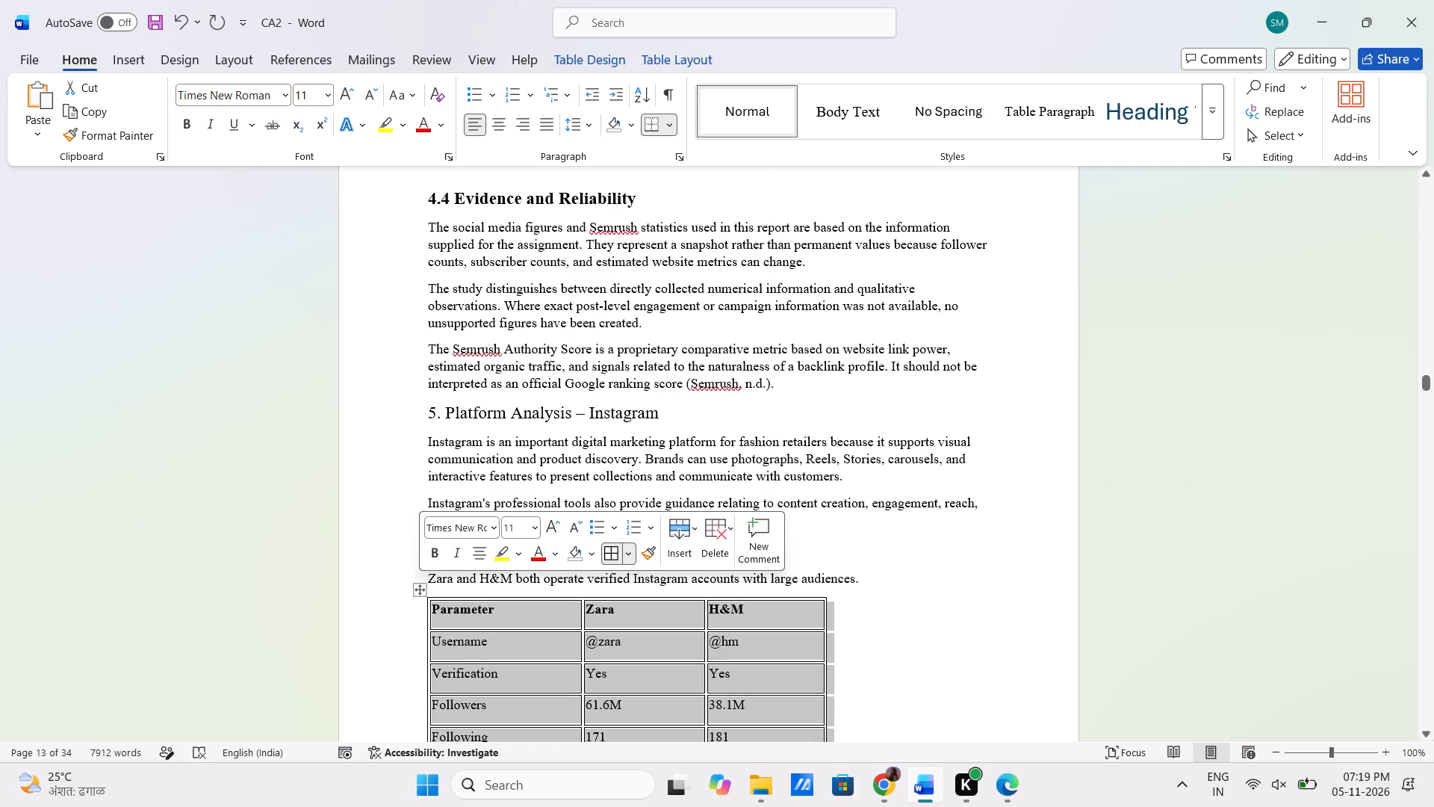
Set the heading "5.2 Bio, CTA, and Branding" to 14 pt.
{"action": "scroll", "coordinate": [743, 605], "scroll_direction": "down", "scroll_amount": 2}
{"action": "scroll", "coordinate": [669, 606], "scroll_direction": "down", "scroll_amount": 1}
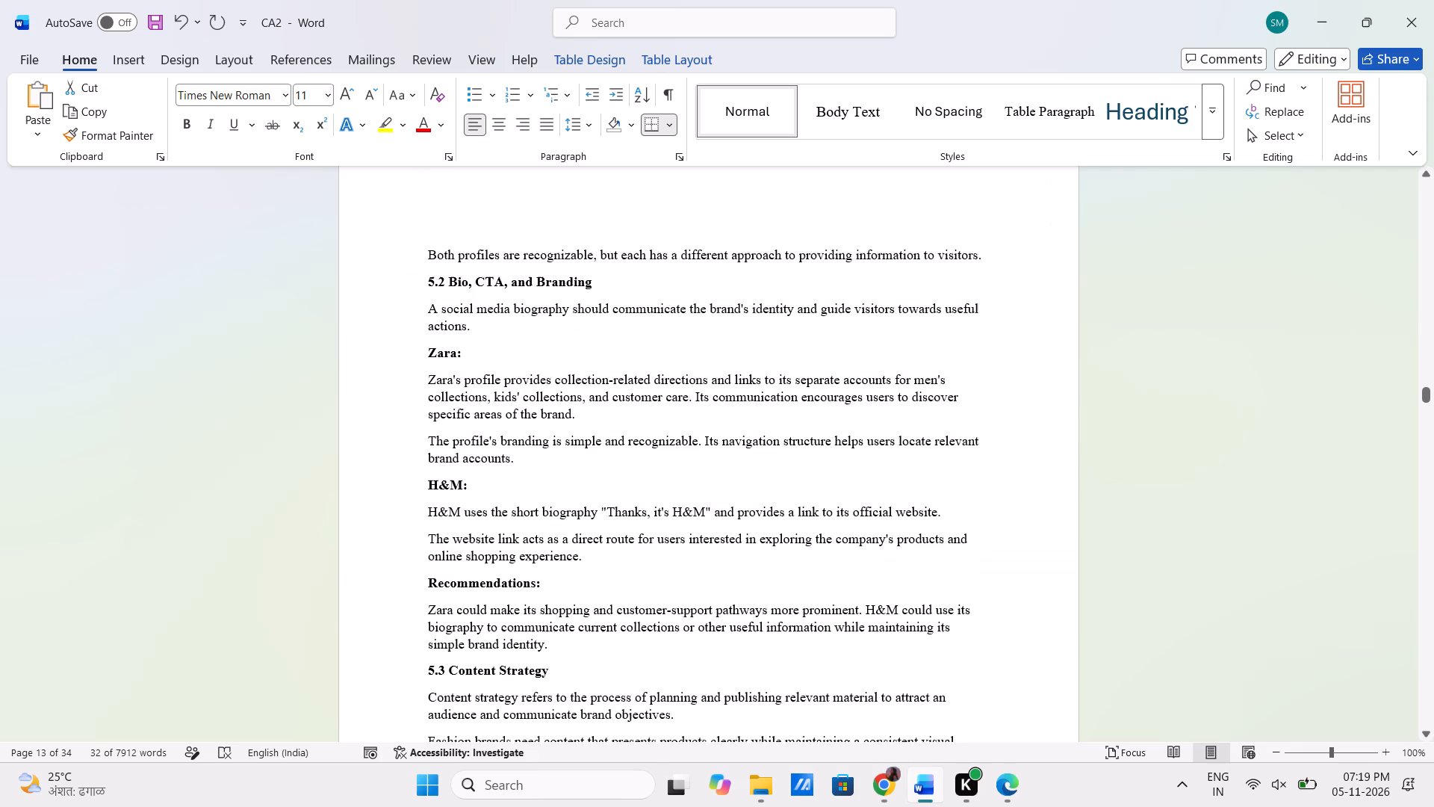
{"action": "scroll", "coordinate": [669, 606], "scroll_direction": "down", "scroll_amount": 3}
{"action": "scroll", "coordinate": [669, 606], "scroll_direction": "up", "scroll_amount": 1}
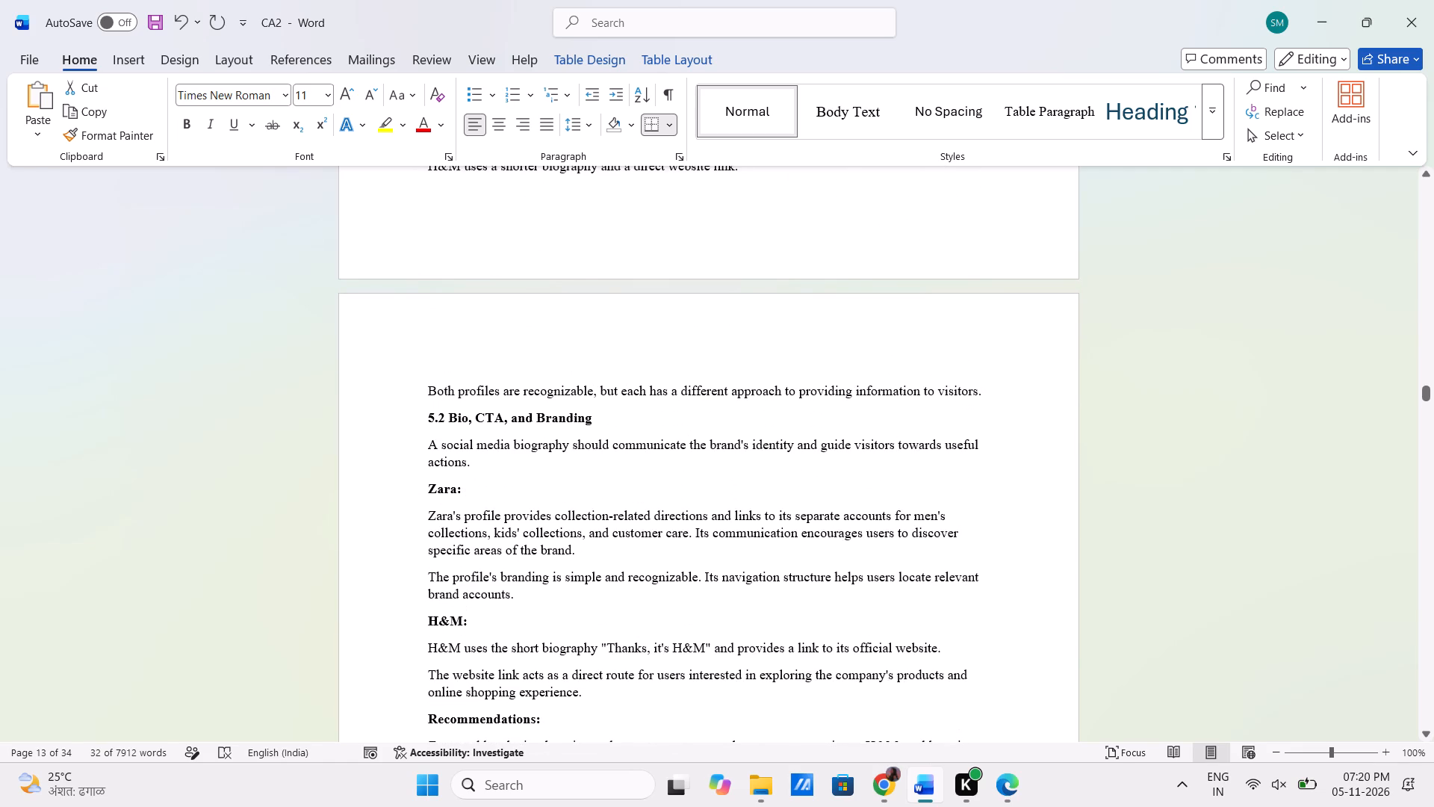
{"action": "left_click_drag", "start_coordinate": [428, 415], "coordinate": [617, 420]}
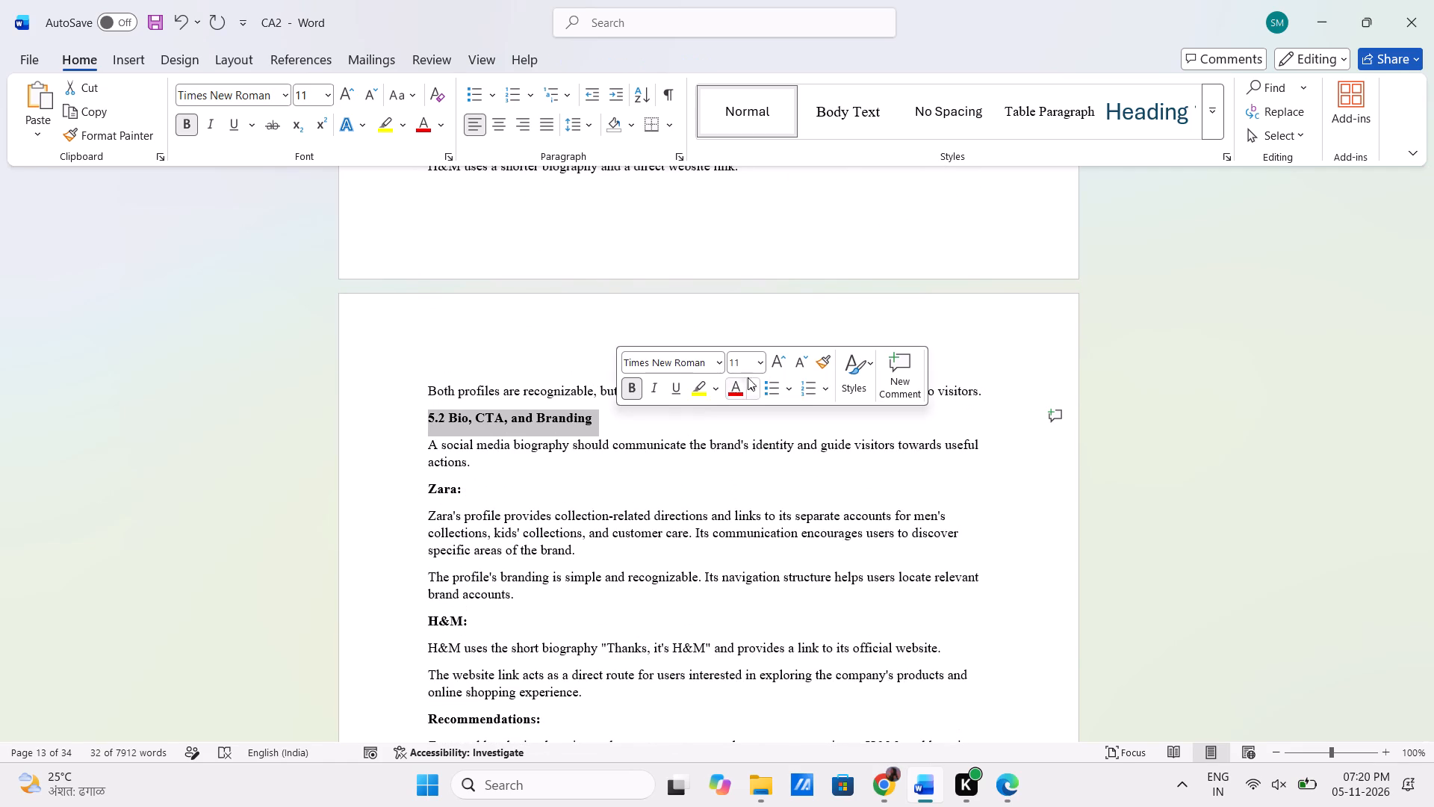
{"action": "left_click", "coordinate": [760, 363]}
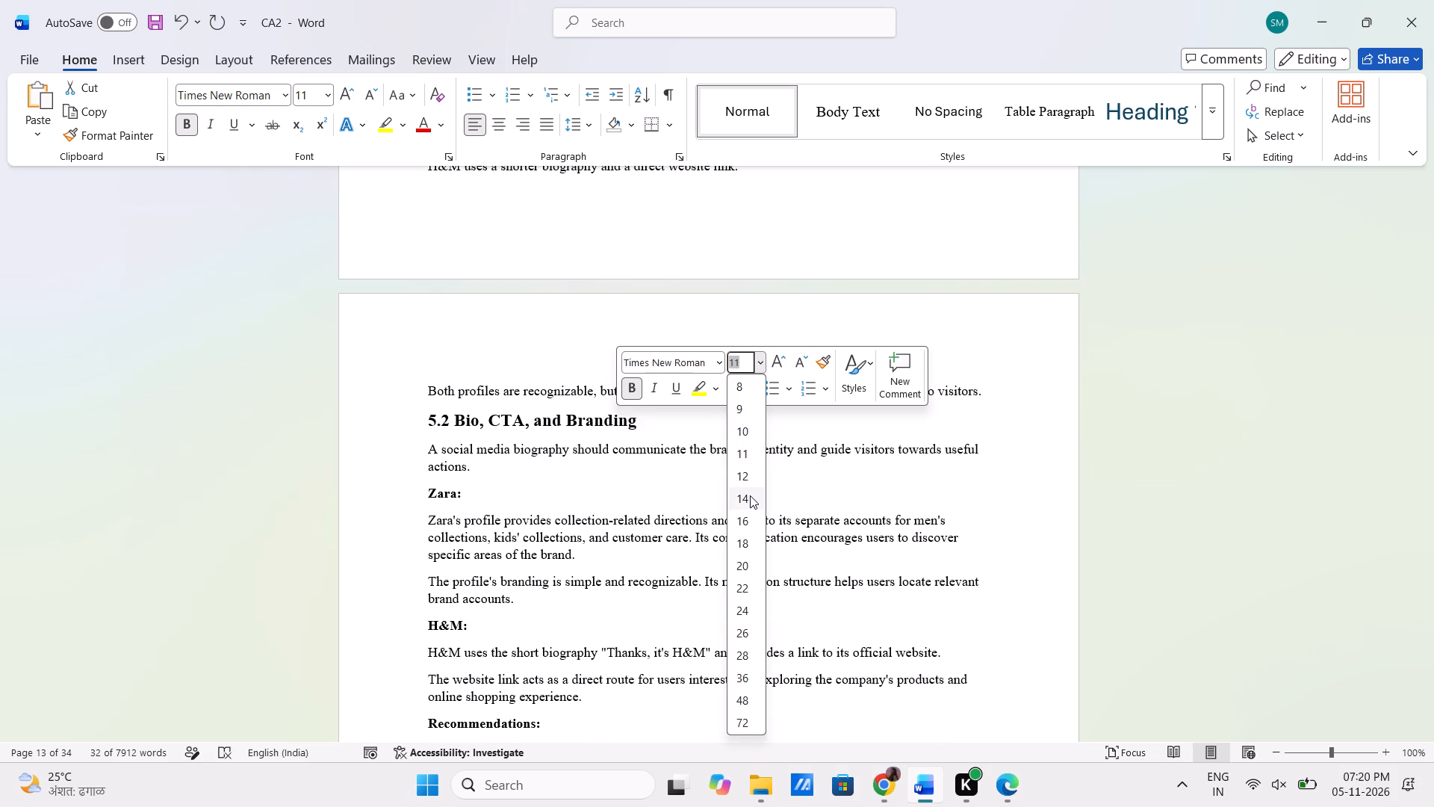
{"action": "left_click", "coordinate": [750, 495]}
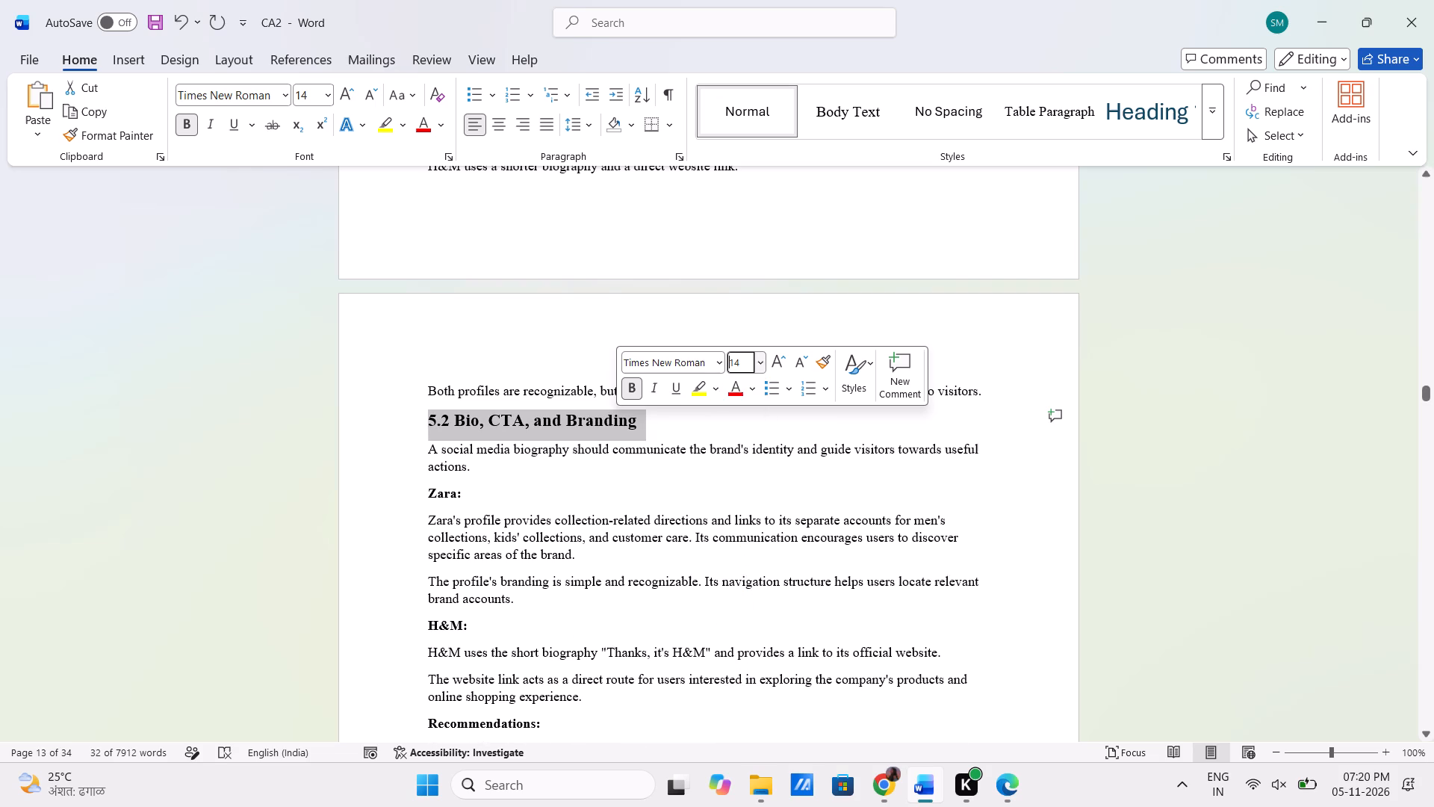
Select the heading "5.4 Posts, Reels, and Carousels" and open its font size choices.
{"action": "scroll", "coordinate": [491, 635], "scroll_direction": "down", "scroll_amount": 2}
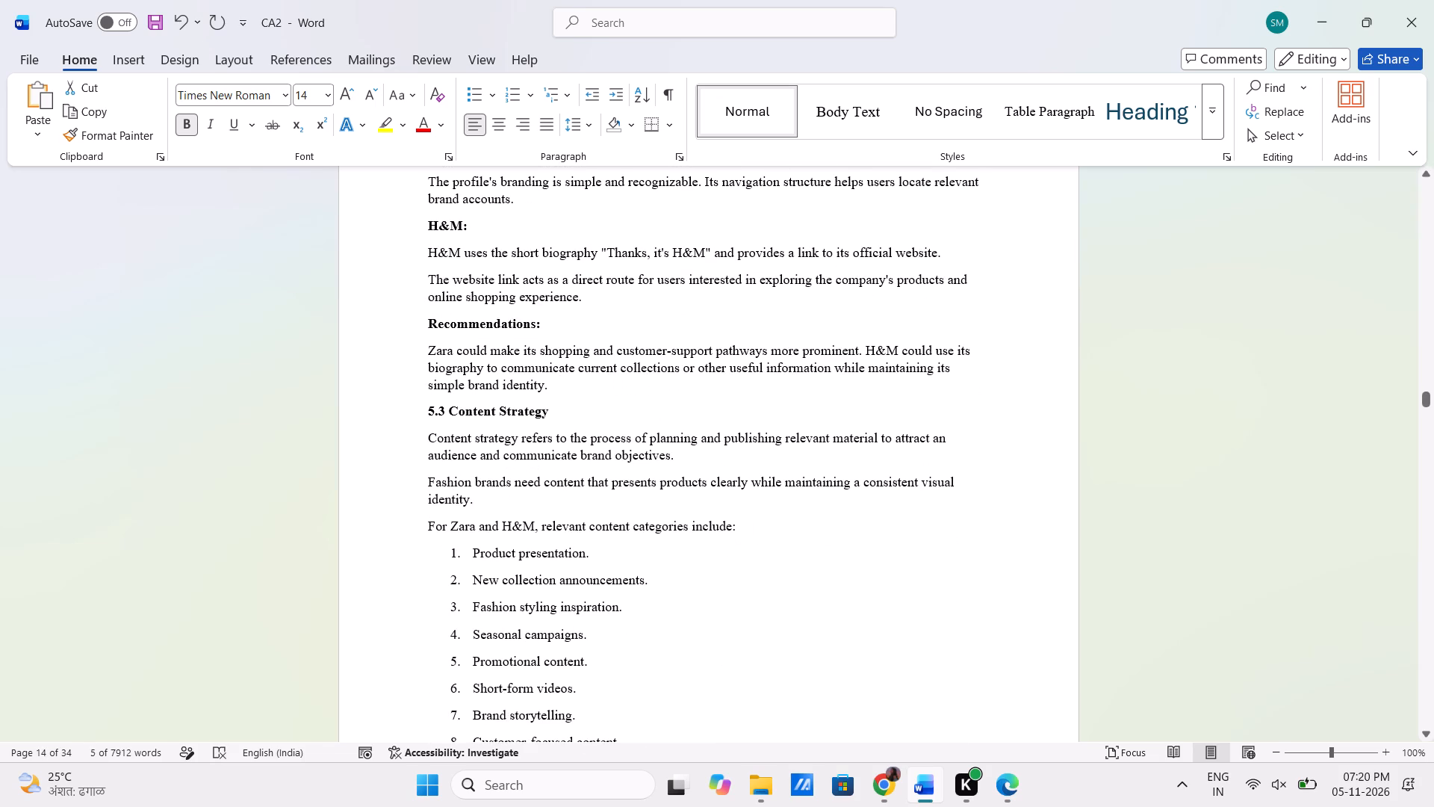
{"action": "left_click_drag", "start_coordinate": [423, 318], "coordinate": [553, 317]}
{"action": "left_click", "coordinate": [687, 379]}
{"action": "scroll", "coordinate": [687, 379], "scroll_direction": "down", "scroll_amount": 1}
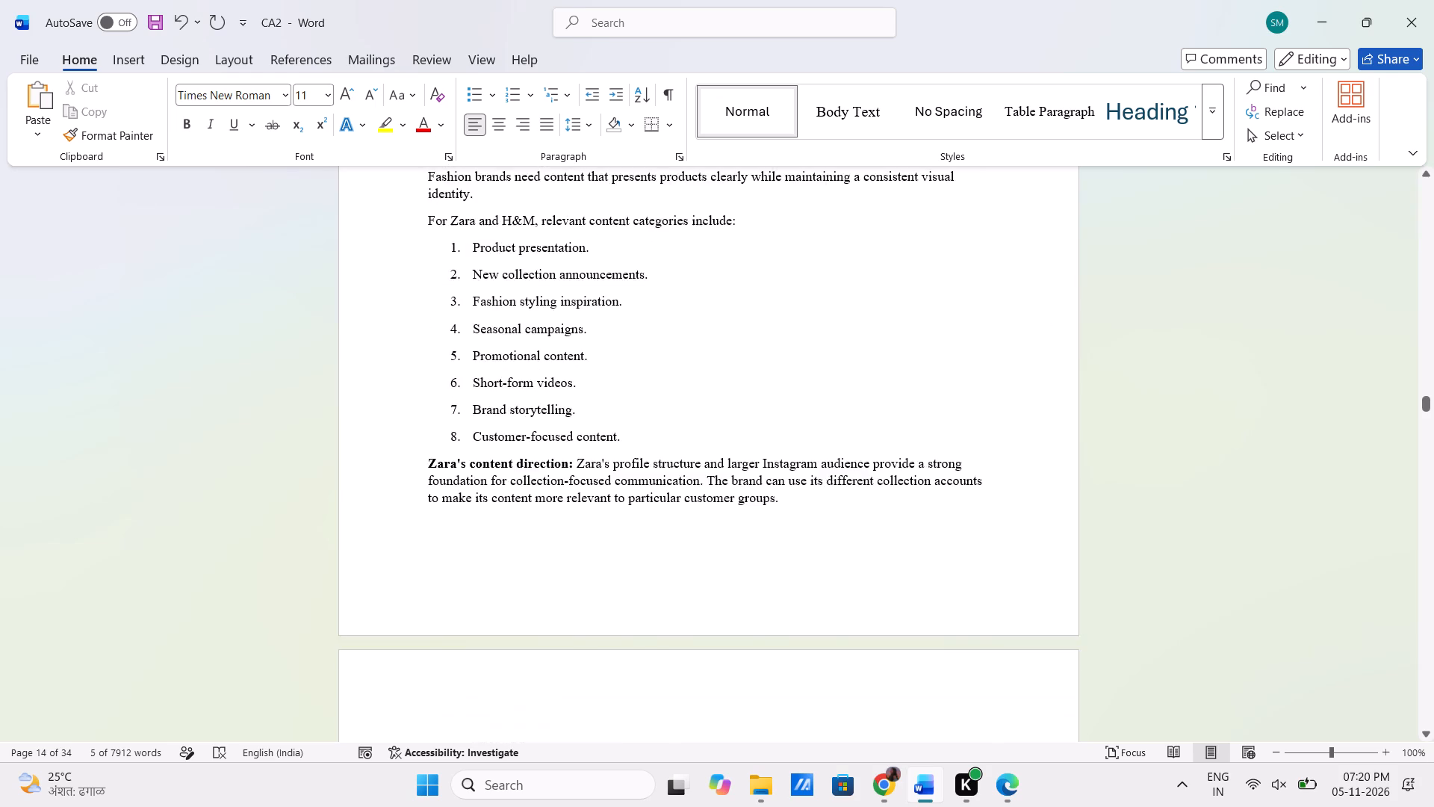
{"action": "scroll", "coordinate": [687, 379], "scroll_direction": "down", "scroll_amount": 2}
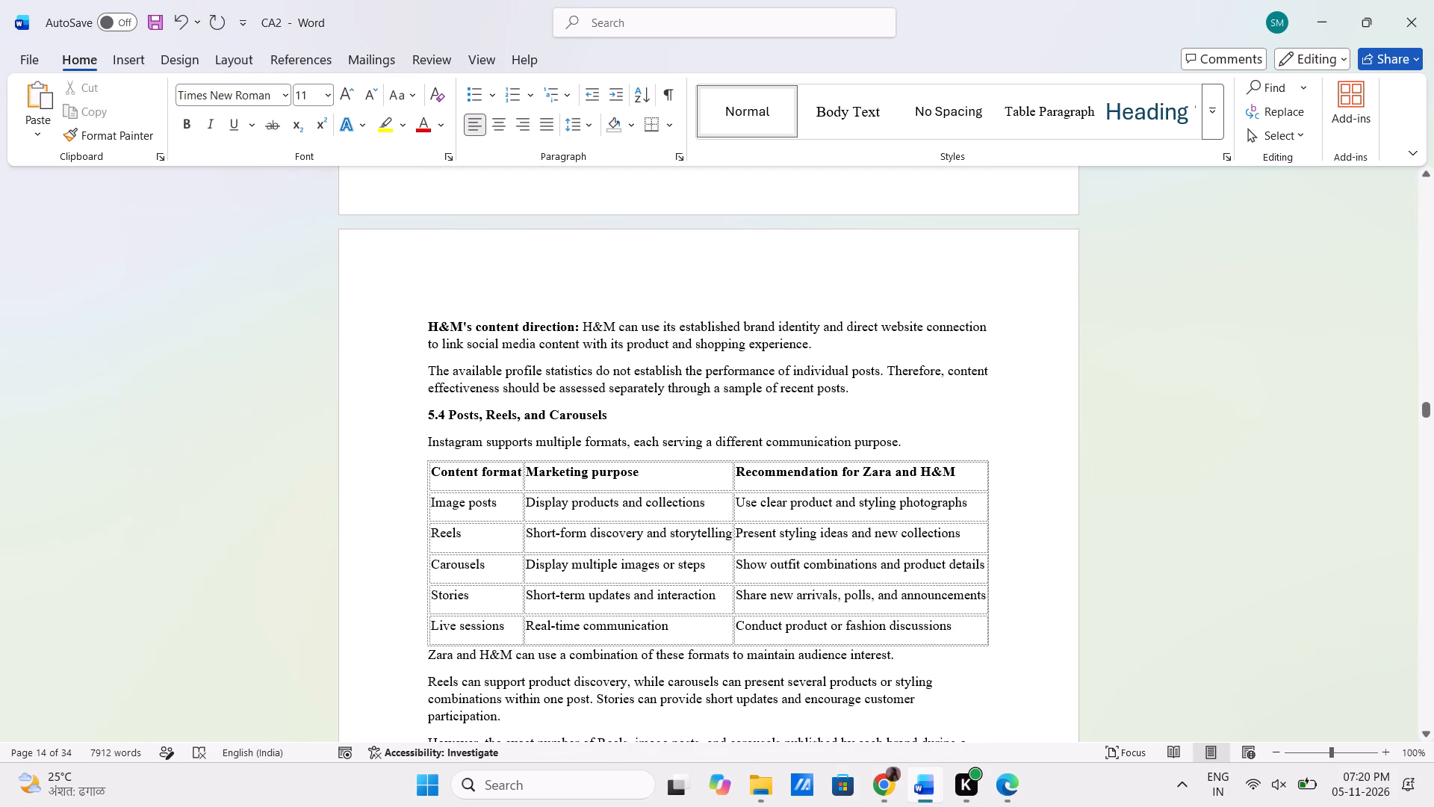
{"action": "left_click_drag", "start_coordinate": [429, 416], "coordinate": [610, 407]}
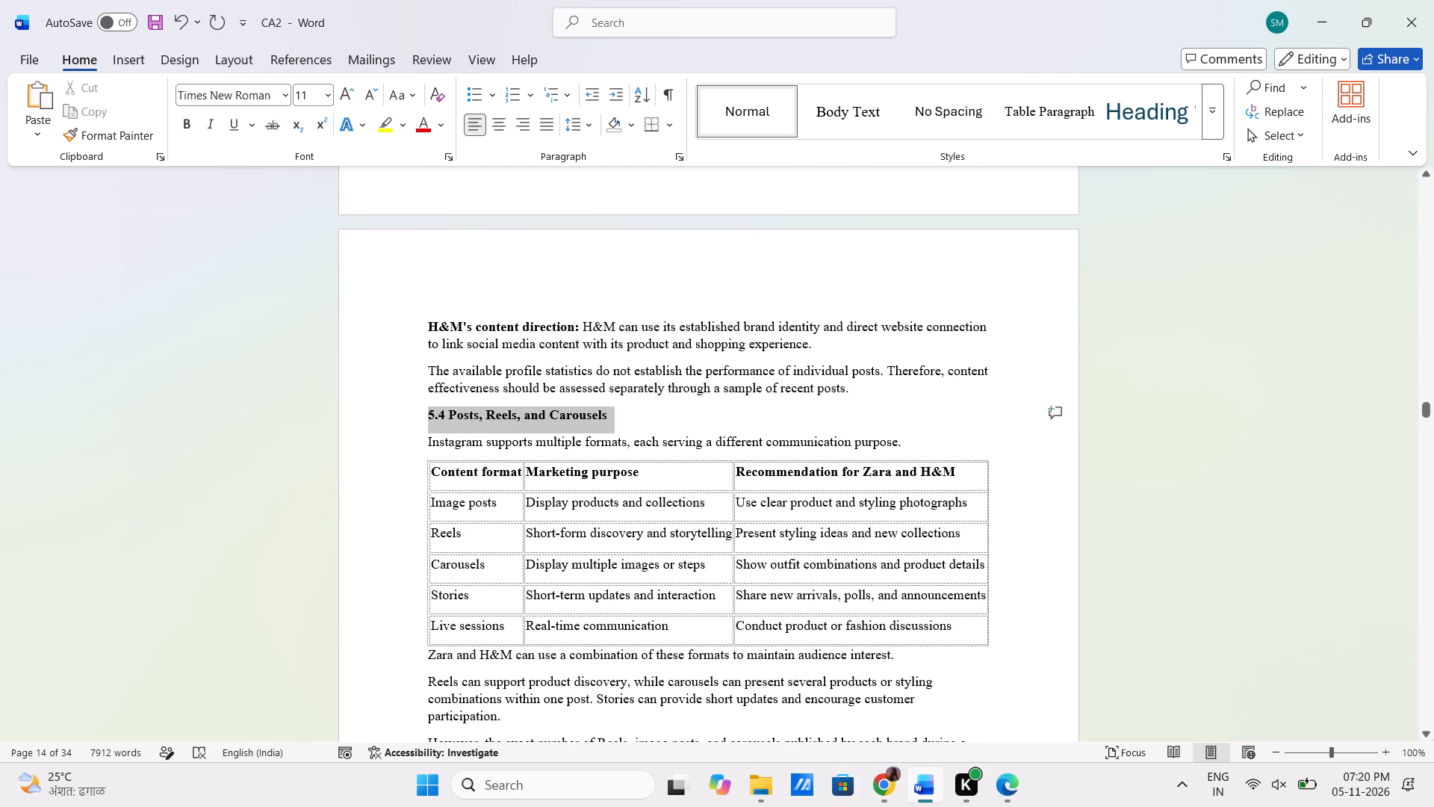
{"action": "left_click_drag", "start_coordinate": [610, 407], "coordinate": [609, 412]}
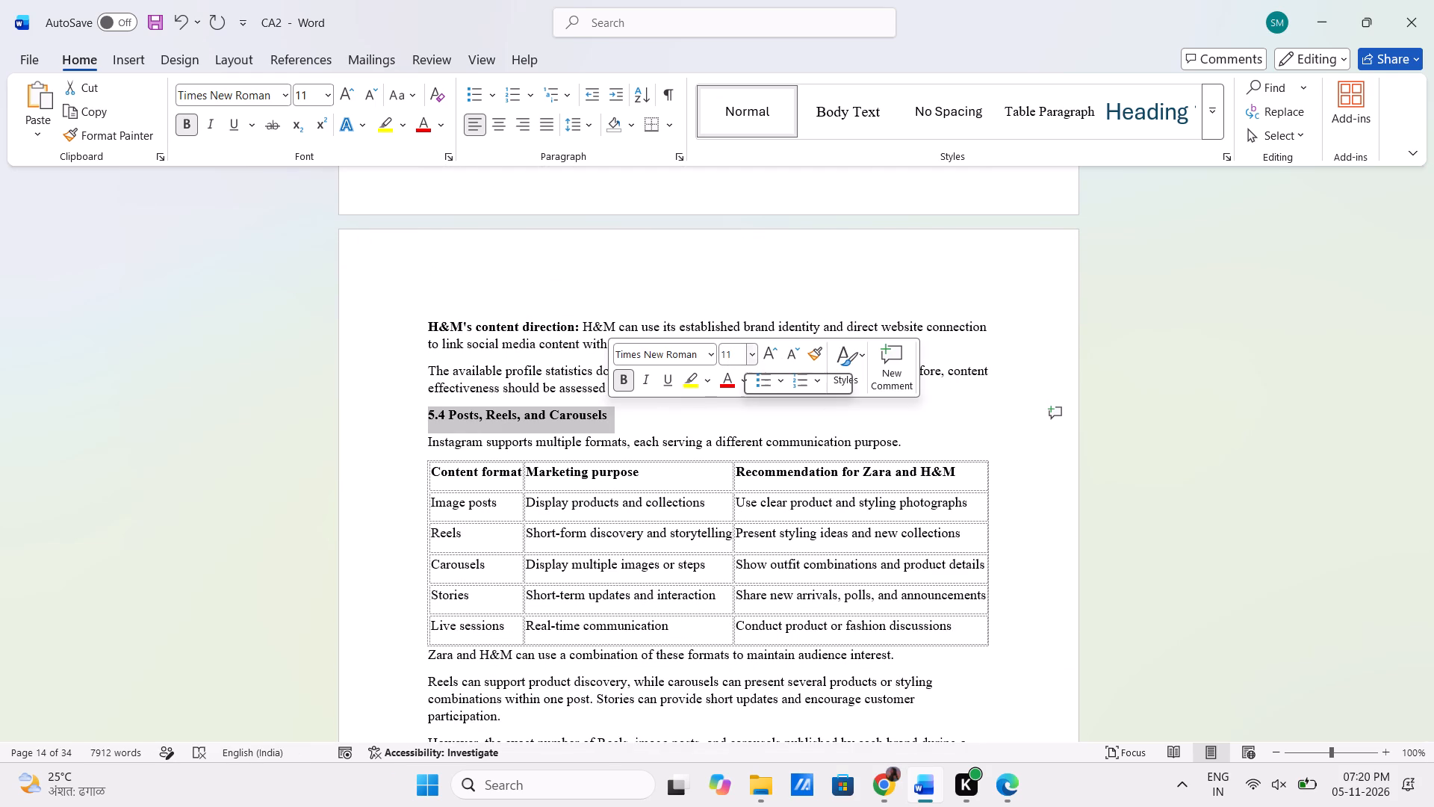
{"action": "left_click", "coordinate": [748, 356]}
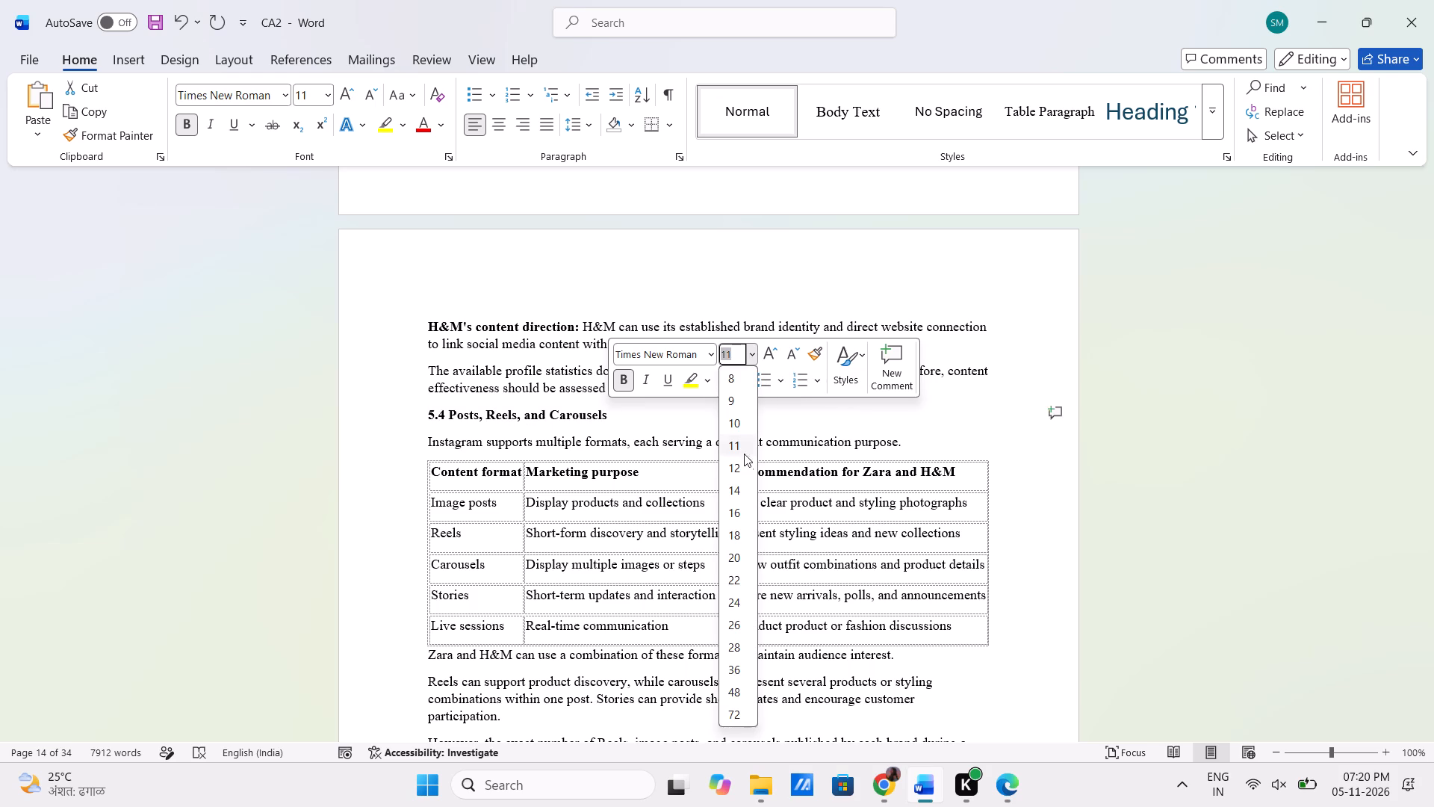
Set the font size of the heading "5.4 Posts, Reels, and Carousels" to 14.
{"action": "left_click", "coordinate": [746, 493]}
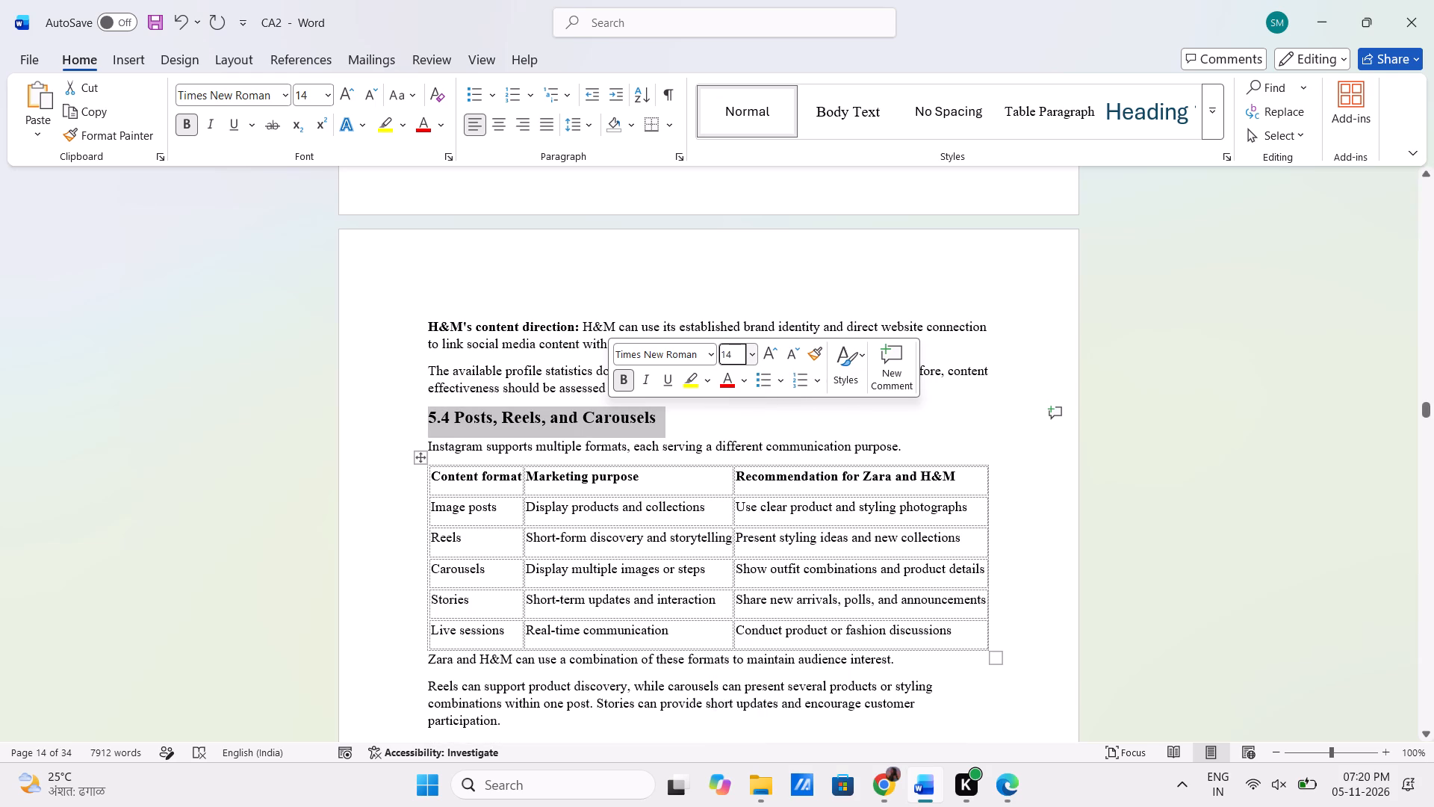
Apply All Borders to the whole content format table under section 5.4.
{"action": "left_click", "coordinate": [420, 457]}
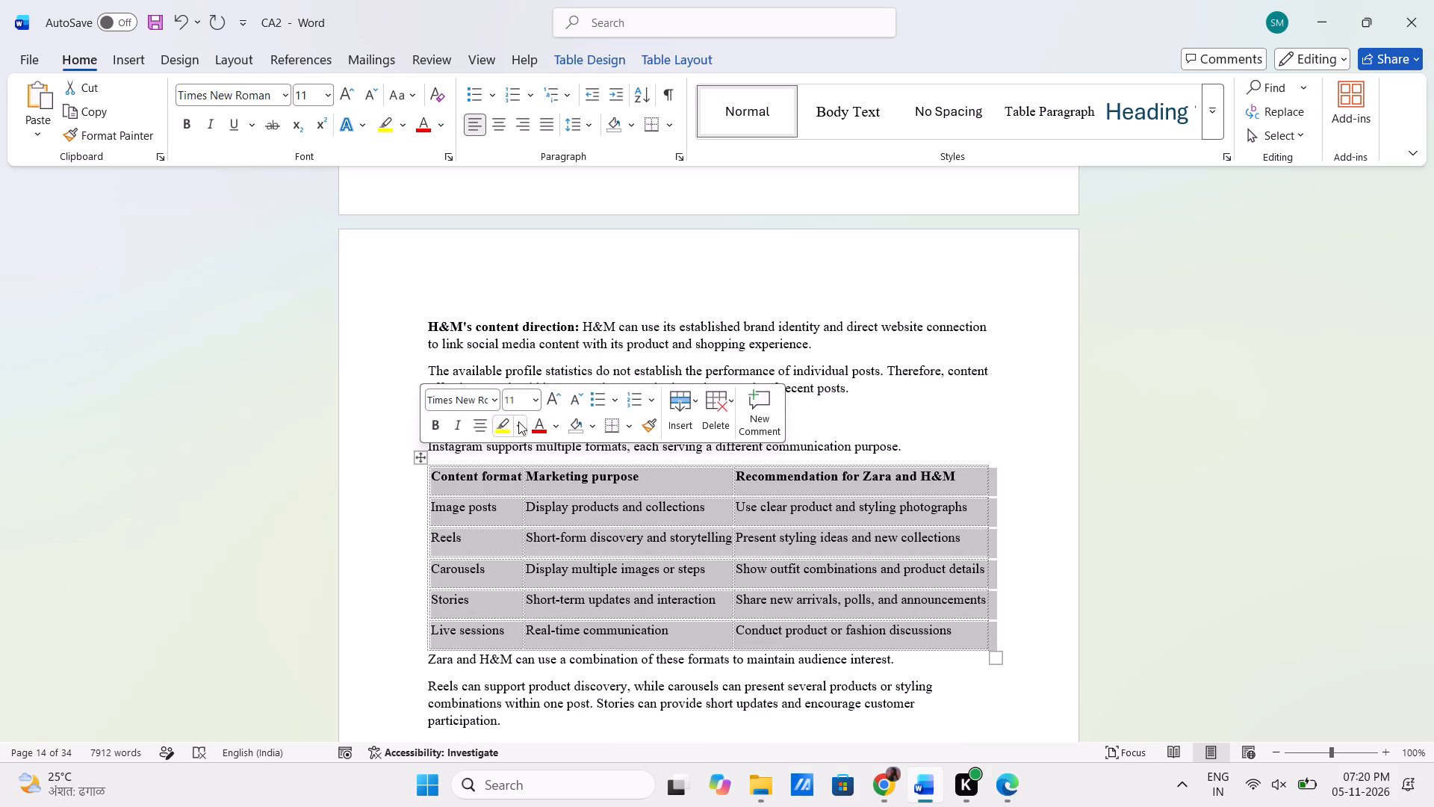
{"action": "left_click", "coordinate": [621, 430]}
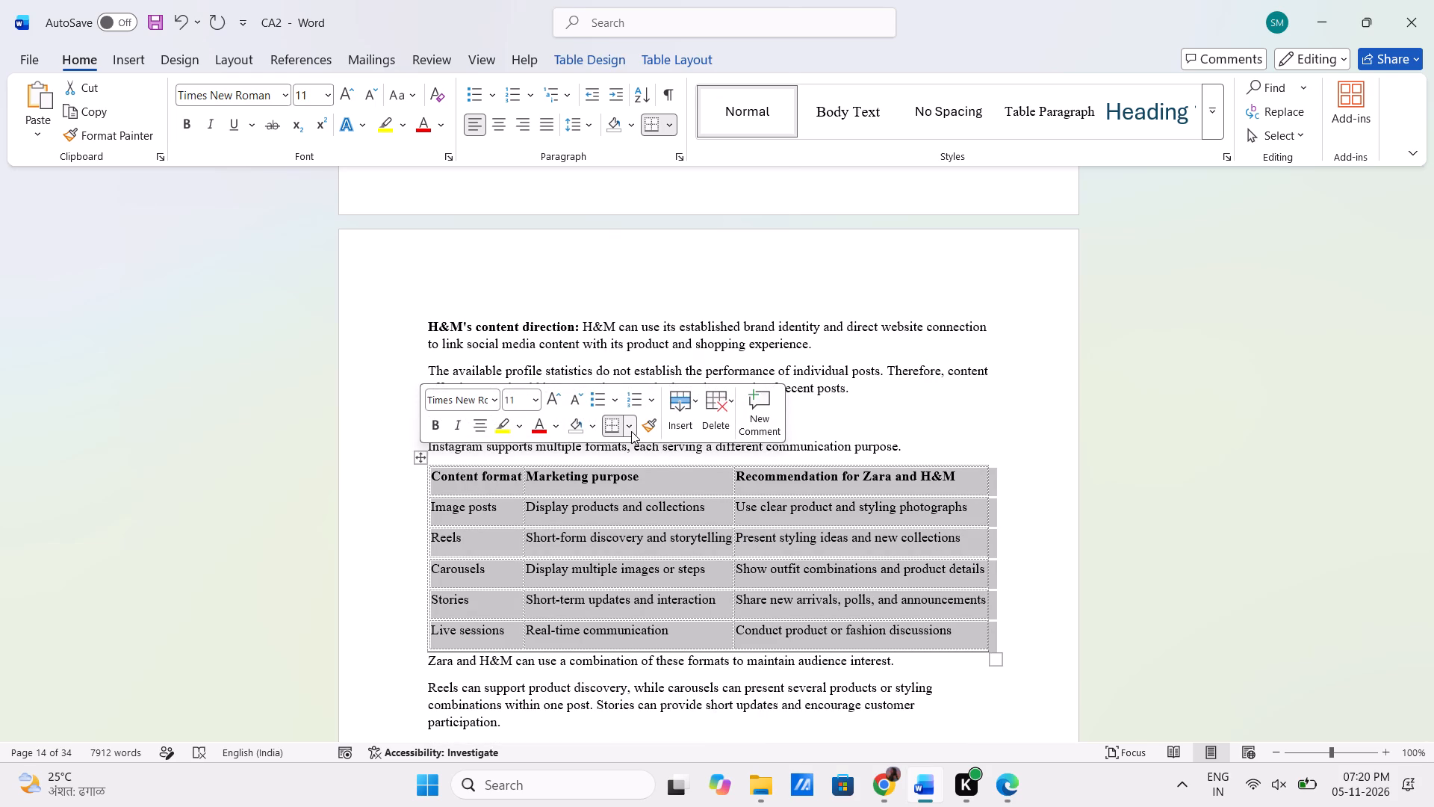
{"action": "left_click", "coordinate": [631, 431]}
{"action": "left_click", "coordinate": [654, 152]}
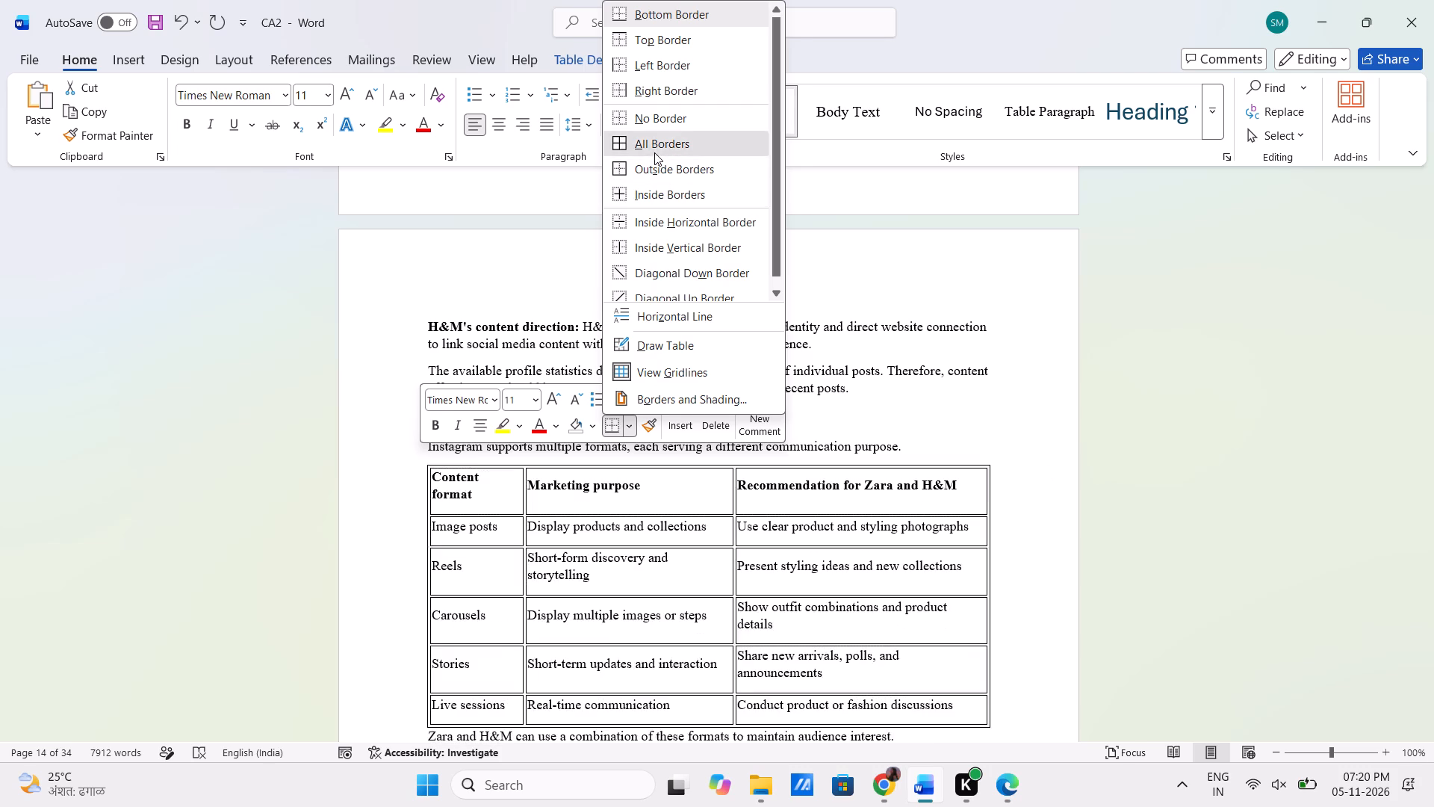
{"action": "left_click", "coordinate": [838, 354]}
Set the font size of the heading "5.3 Content Strategy" to 14.
{"action": "scroll", "coordinate": [838, 354], "scroll_direction": "up", "scroll_amount": 1}
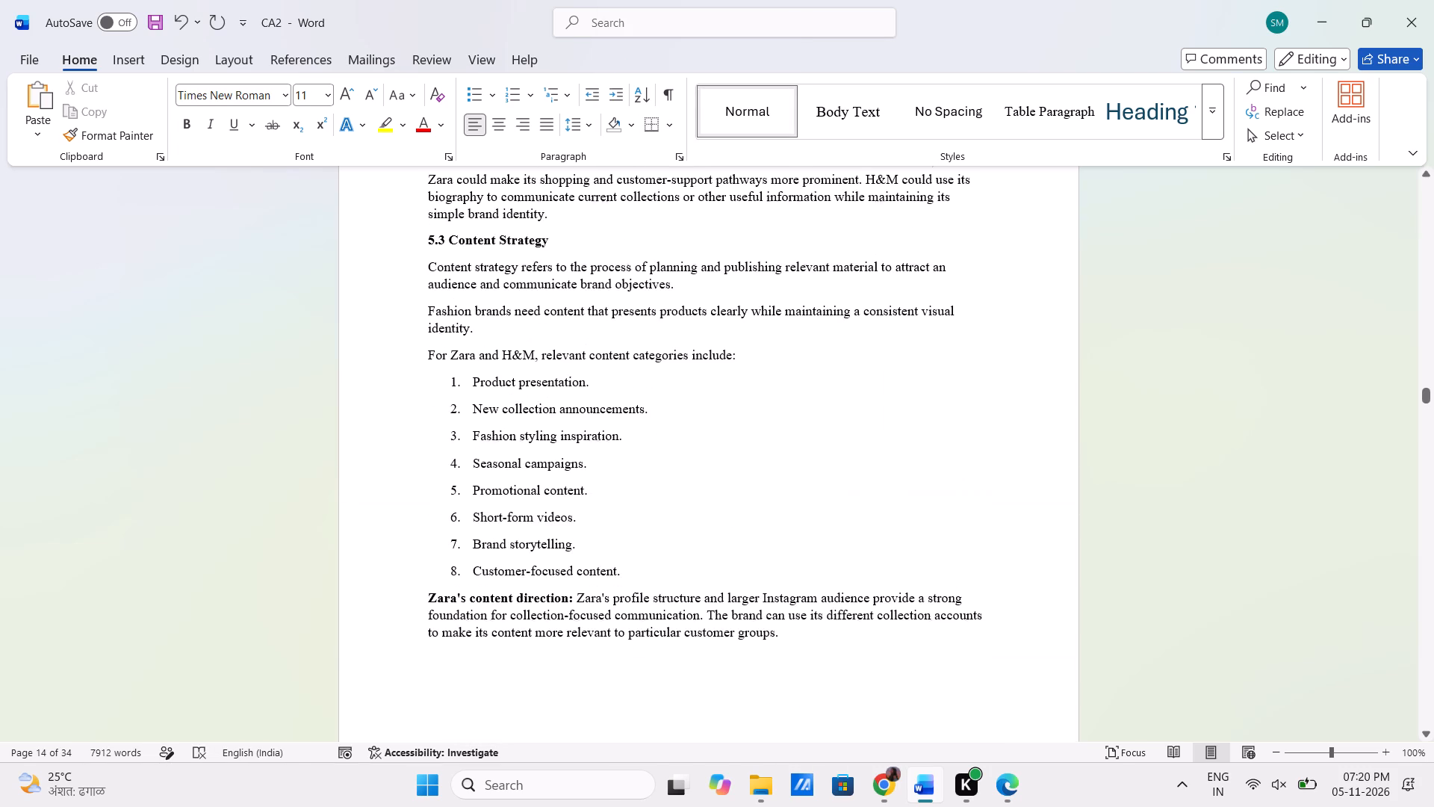
{"action": "scroll", "coordinate": [838, 354], "scroll_direction": "up", "scroll_amount": 2}
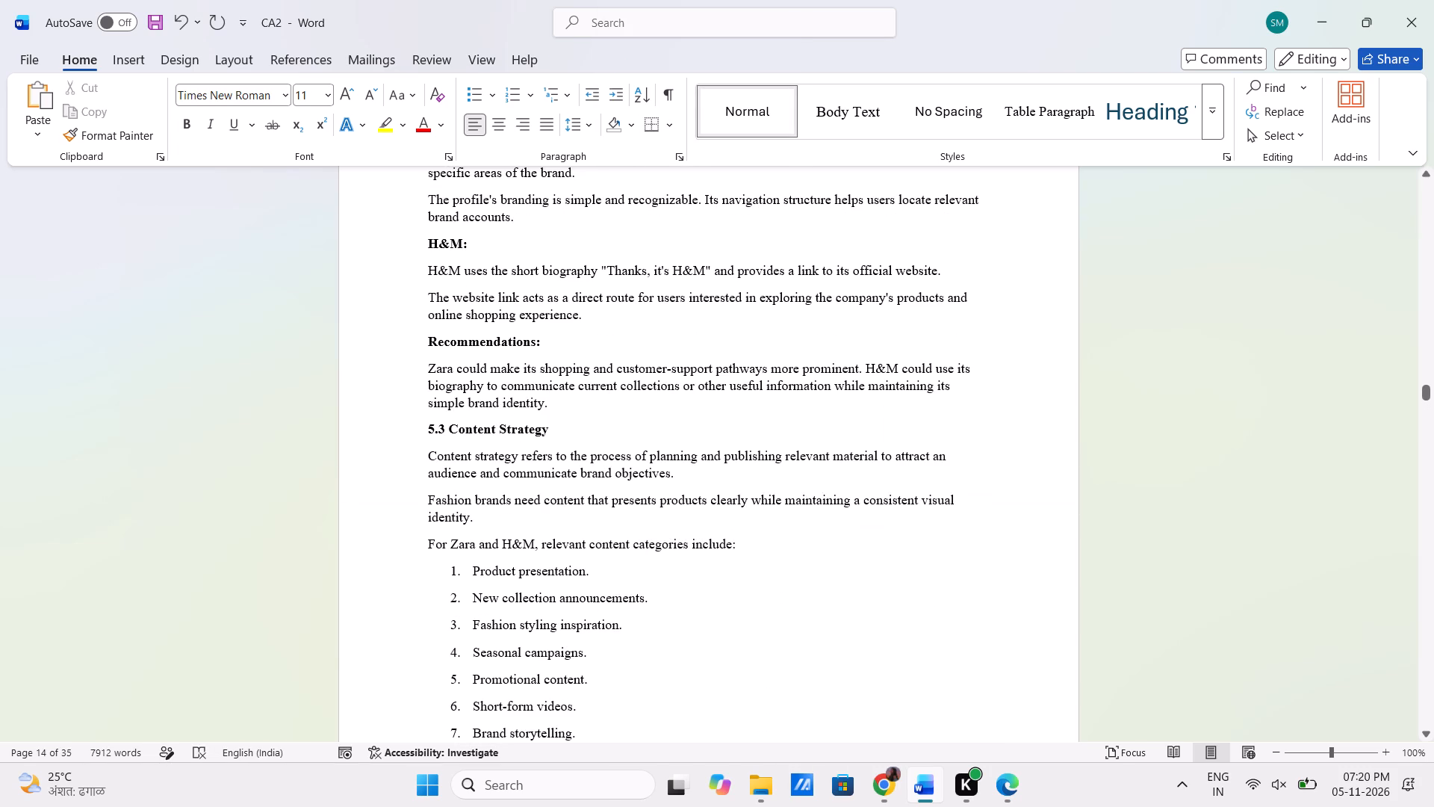
{"action": "left_click", "coordinate": [433, 428]}
{"action": "left_click_drag", "start_coordinate": [424, 427], "coordinate": [576, 425]}
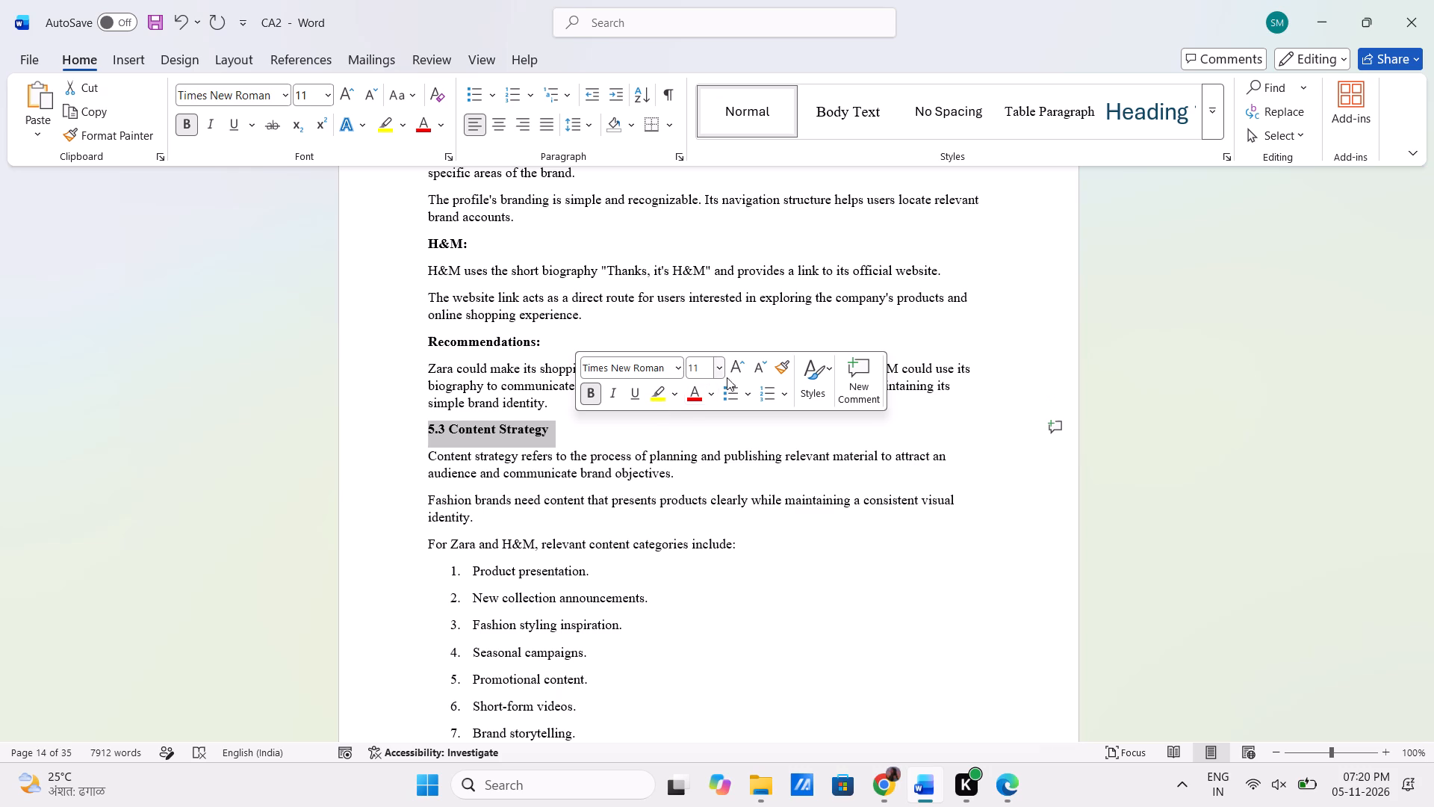
{"action": "left_click", "coordinate": [719, 370]}
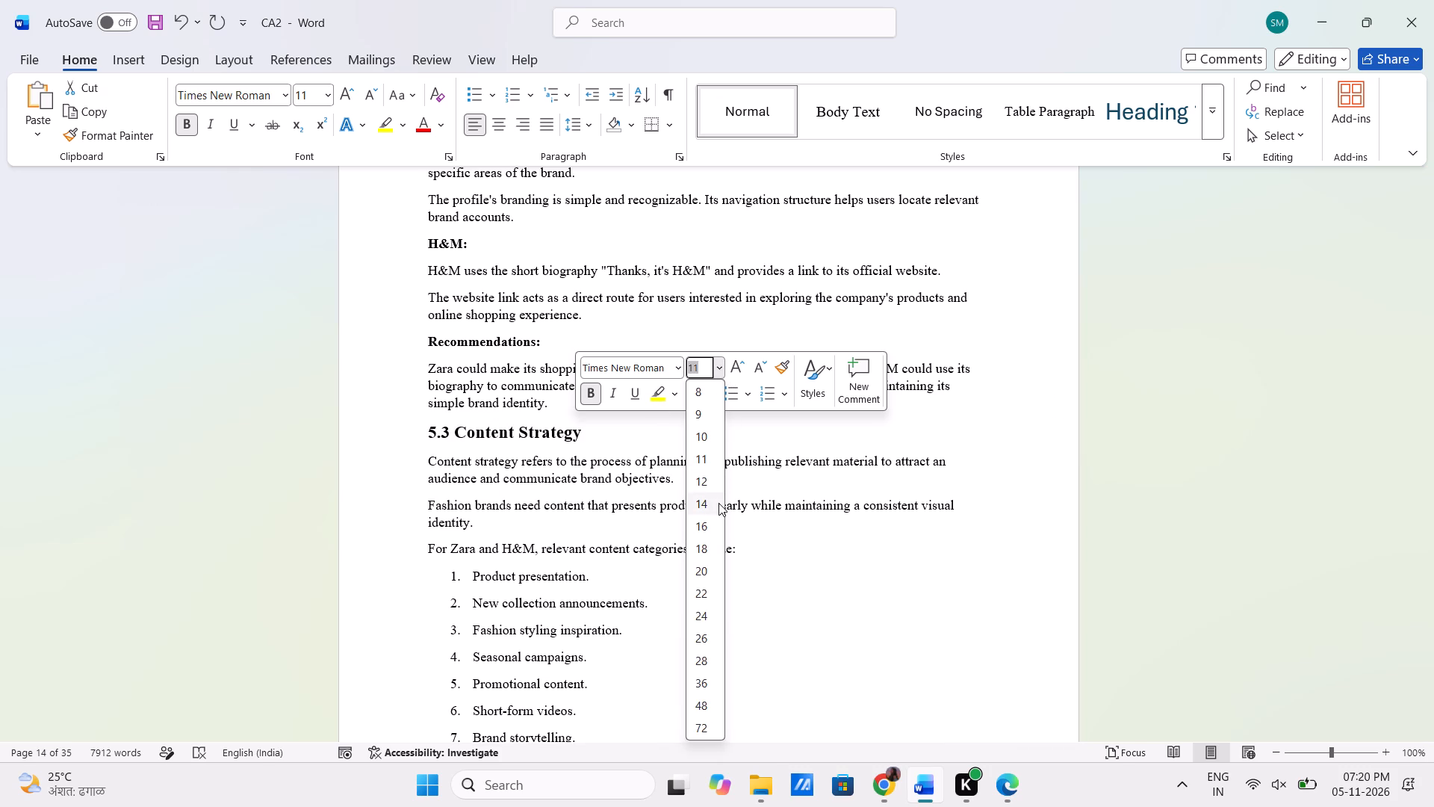
{"action": "left_click", "coordinate": [718, 503]}
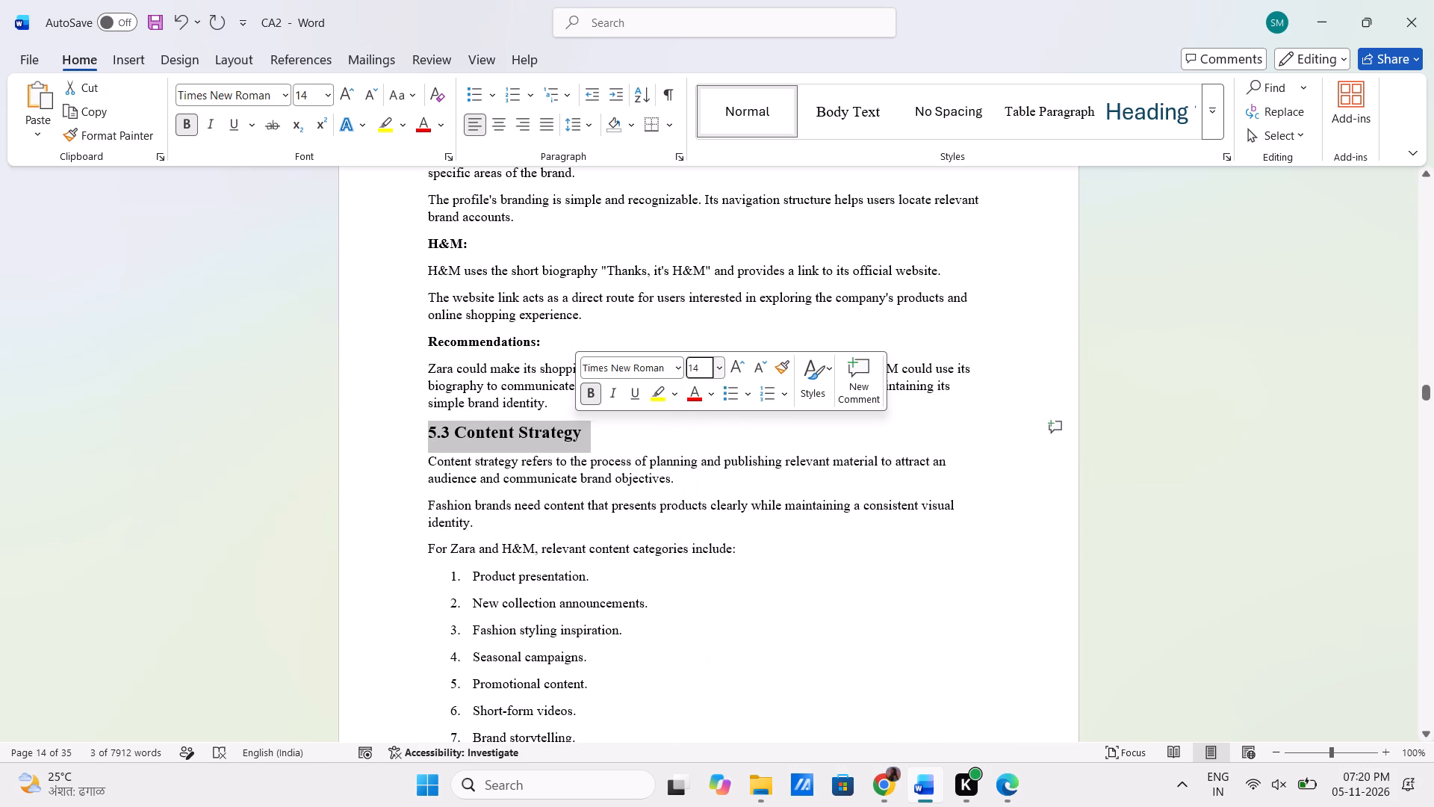
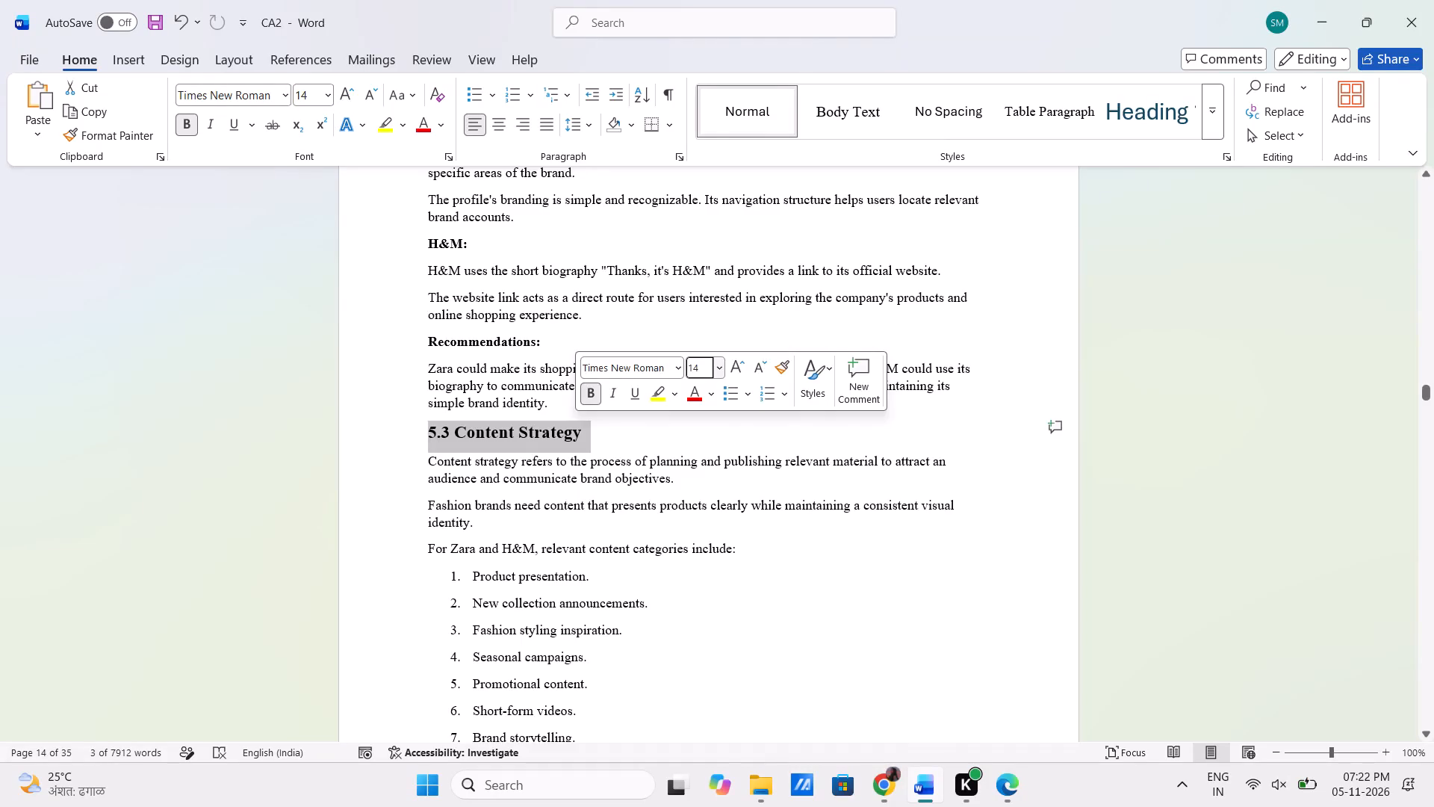
Set the font size of the heading "5.5 Audience Engagement" to 14.
{"action": "scroll", "coordinate": [866, 615], "scroll_direction": "up", "scroll_amount": 1}
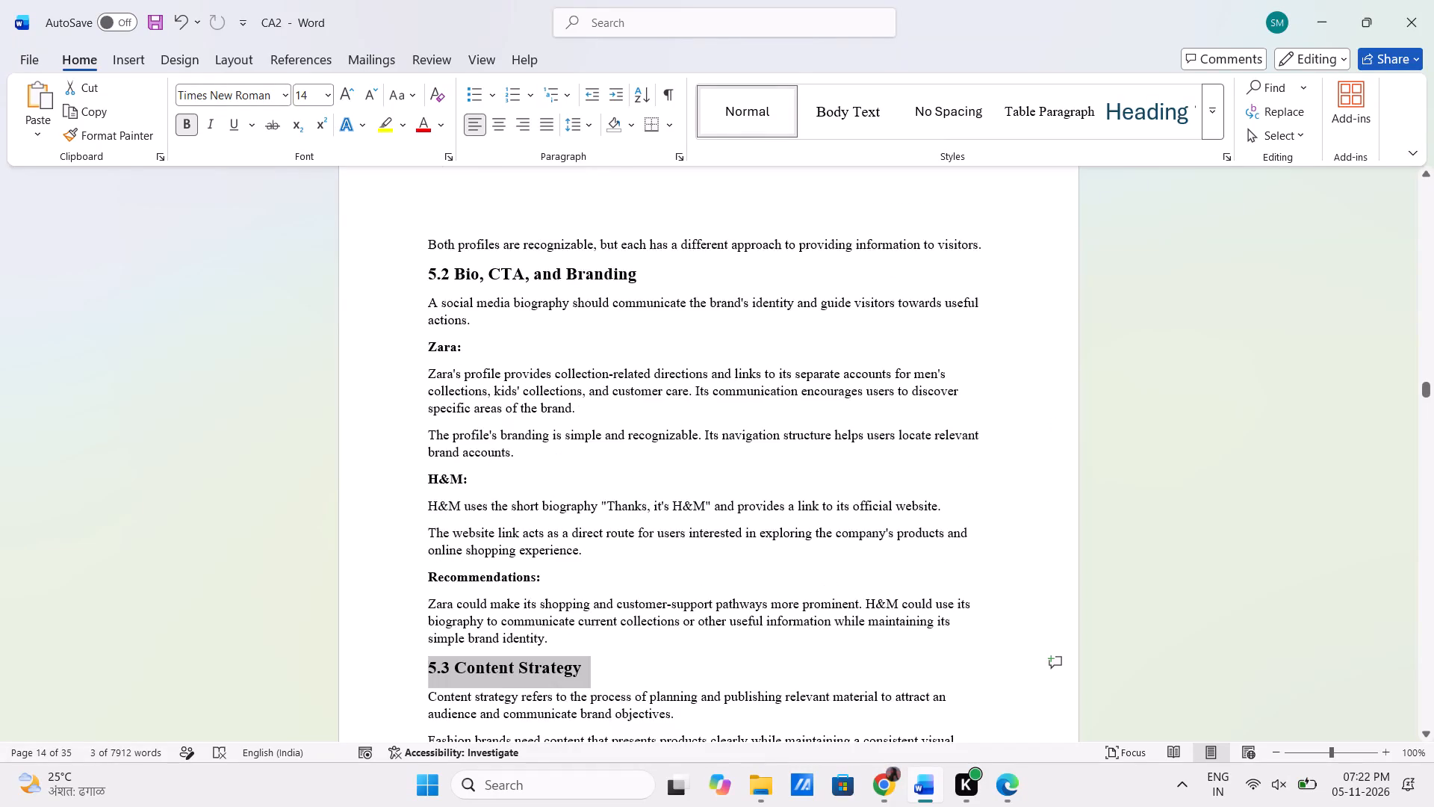
{"action": "scroll", "coordinate": [866, 615], "scroll_direction": "up", "scroll_amount": 1}
{"action": "scroll", "coordinate": [791, 550], "scroll_direction": "down", "scroll_amount": 5}
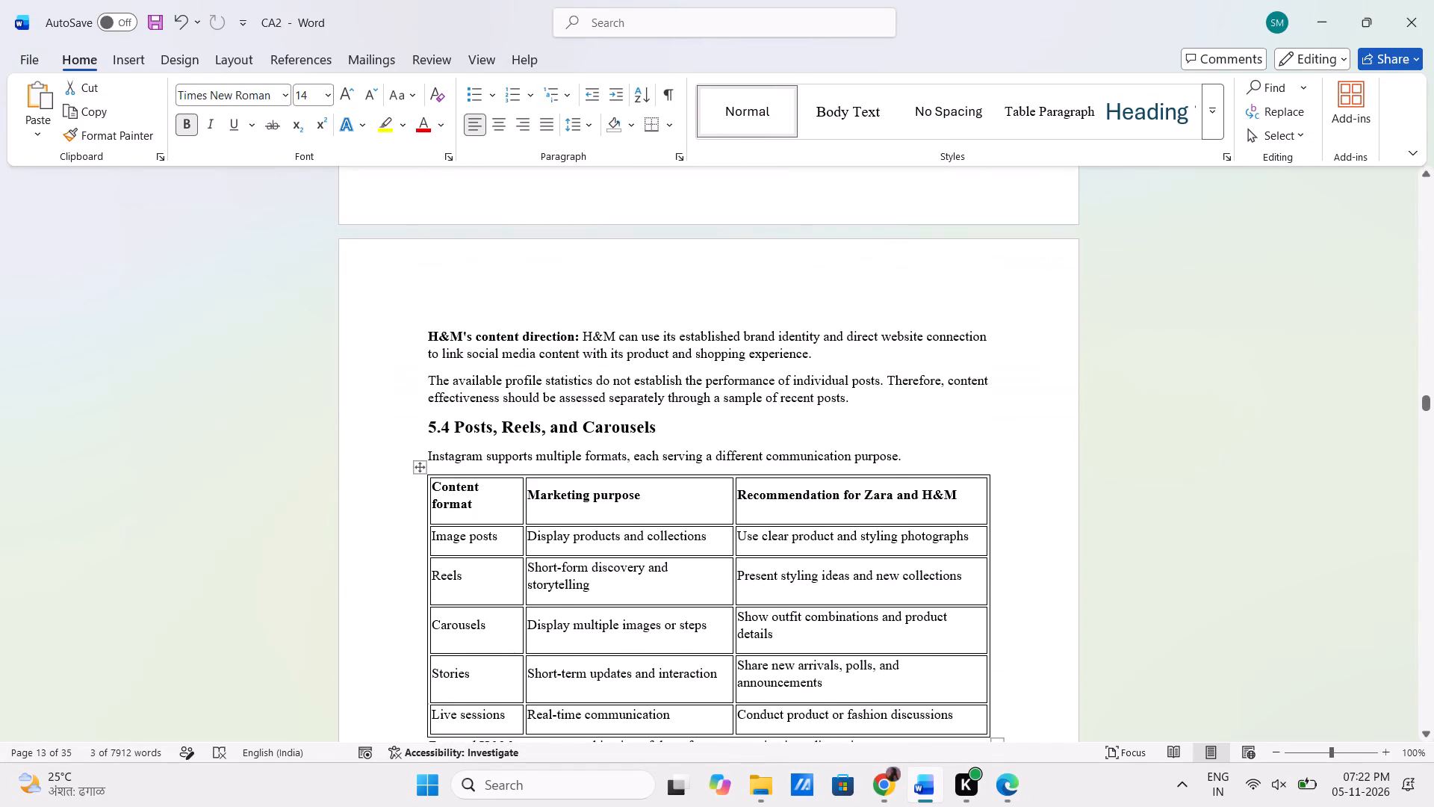
{"action": "scroll", "coordinate": [791, 550], "scroll_direction": "down", "scroll_amount": 1}
{"action": "scroll", "coordinate": [504, 451], "scroll_direction": "down", "scroll_amount": 3}
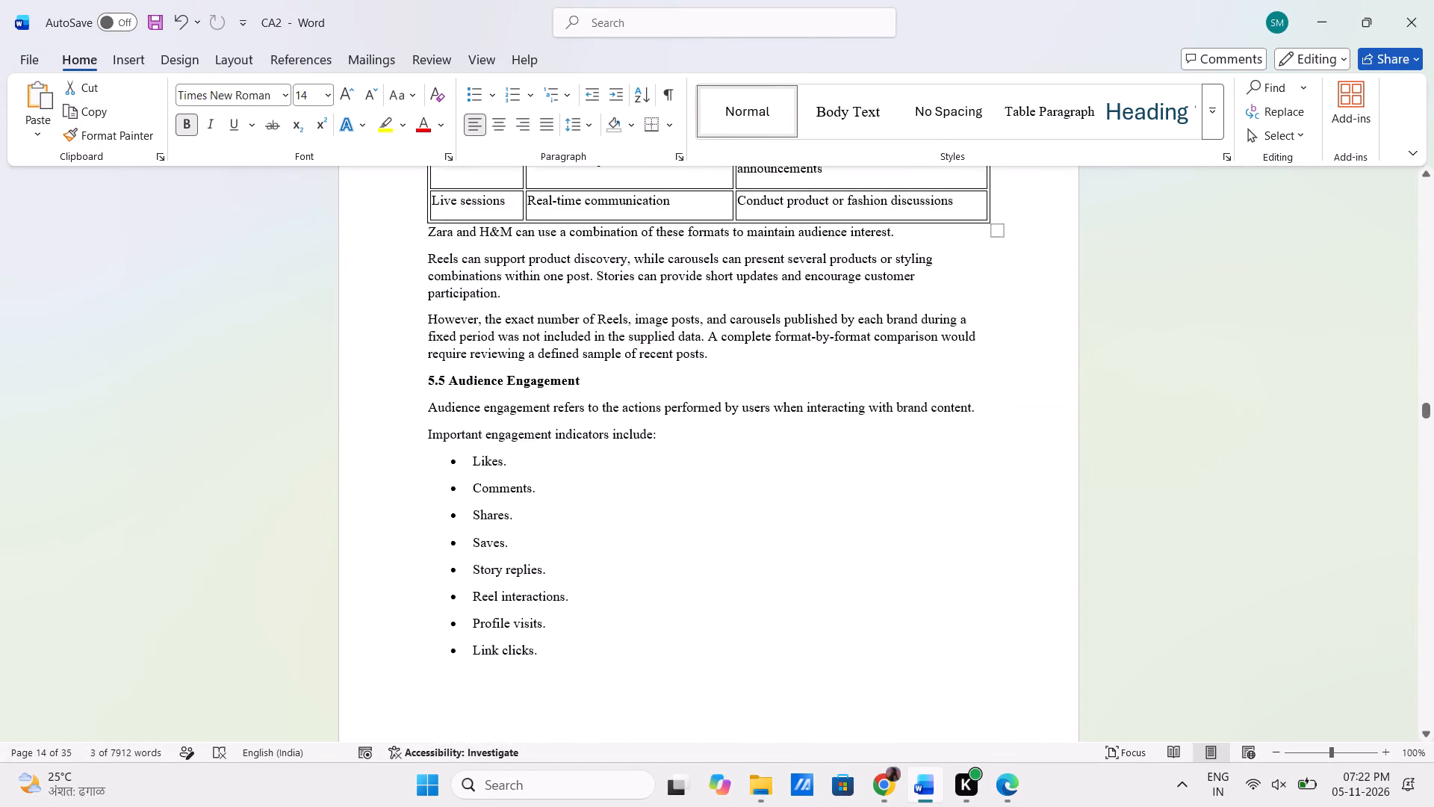
{"action": "scroll", "coordinate": [504, 451], "scroll_direction": "down", "scroll_amount": 1}
{"action": "left_click_drag", "start_coordinate": [427, 344], "coordinate": [591, 353]}
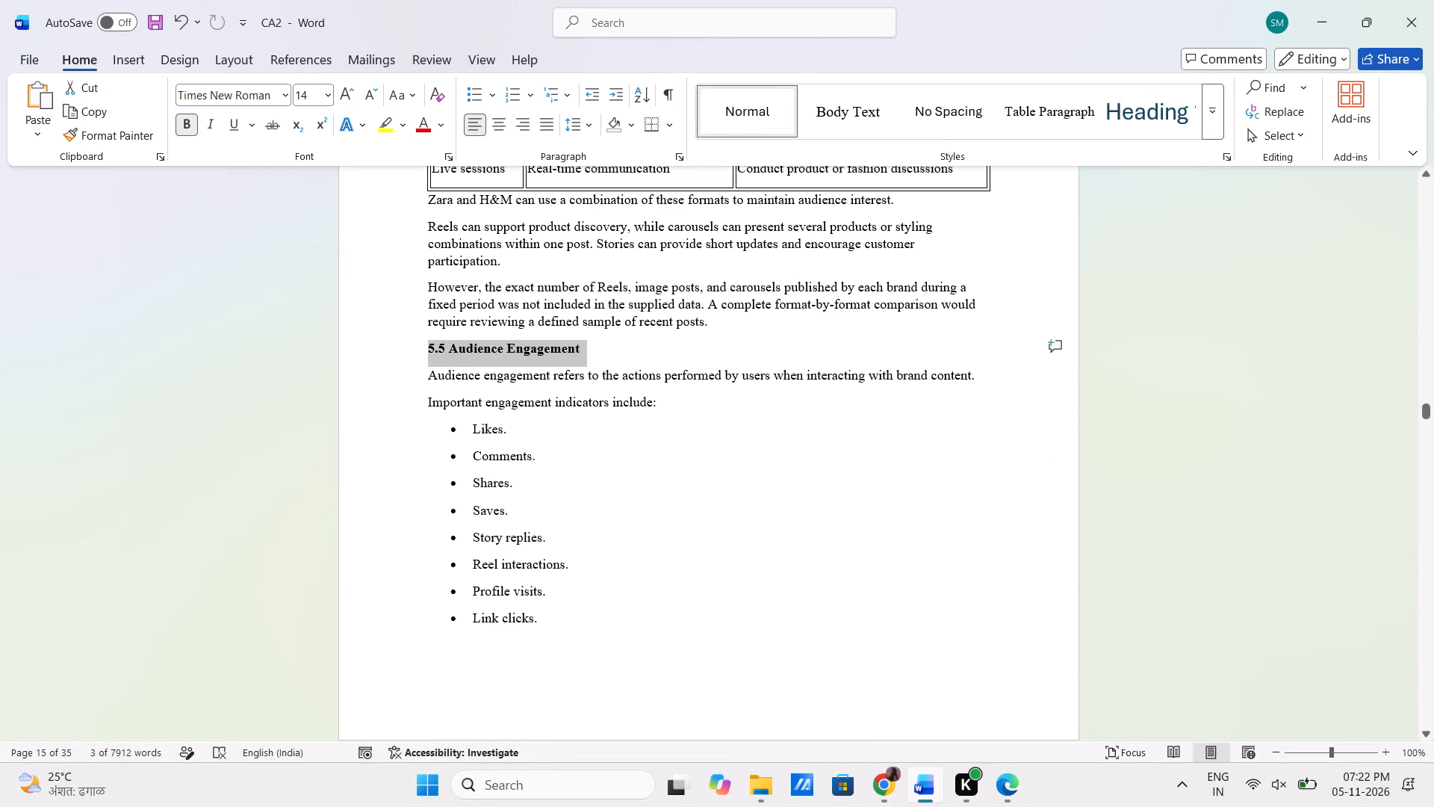
{"action": "left_click_drag", "start_coordinate": [591, 353], "coordinate": [592, 350]}
{"action": "left_click", "coordinate": [736, 294]}
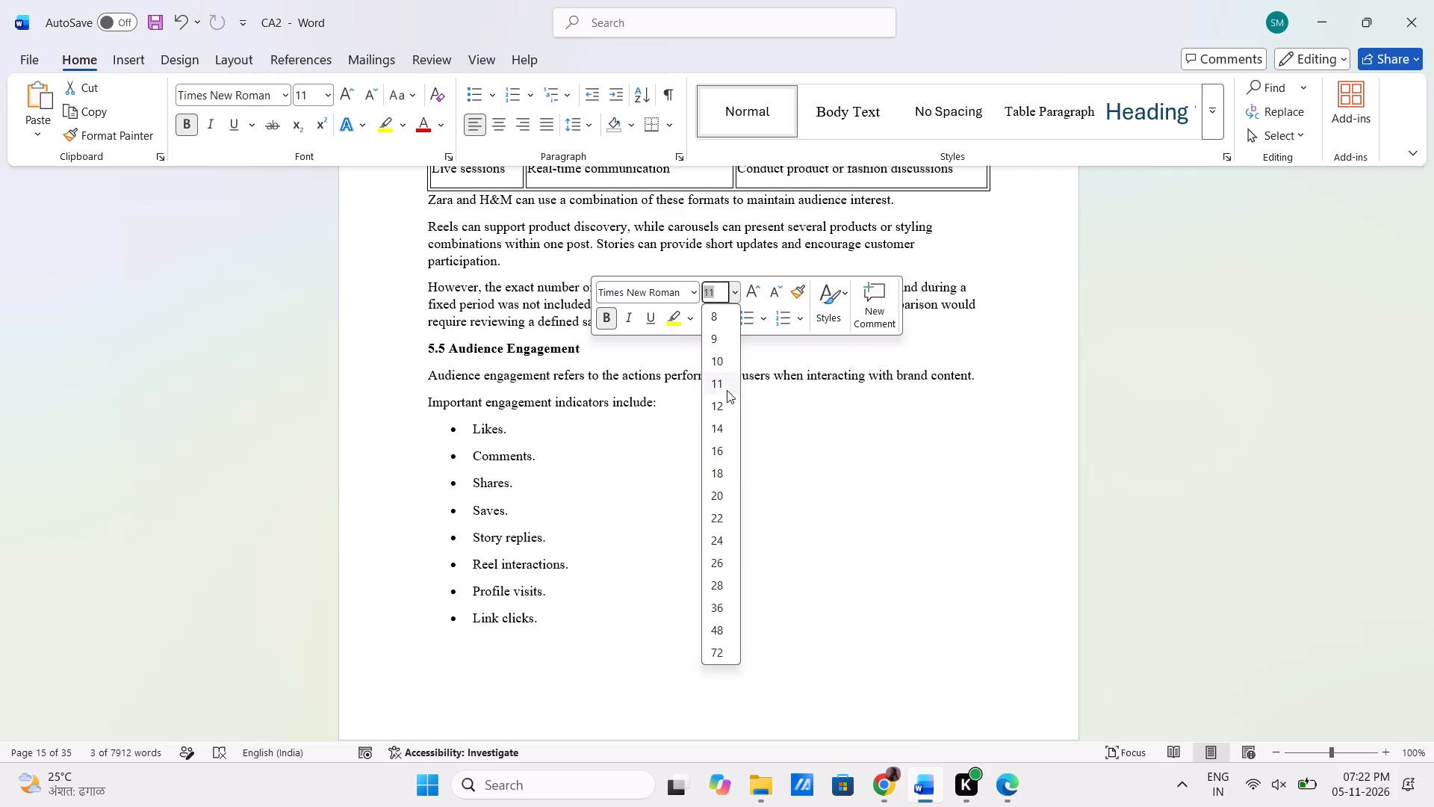
{"action": "left_click", "coordinate": [725, 428]}
Set the font size of the heading "5.6 Community Building" to 14.
{"action": "scroll", "coordinate": [621, 491], "scroll_direction": "down", "scroll_amount": 3}
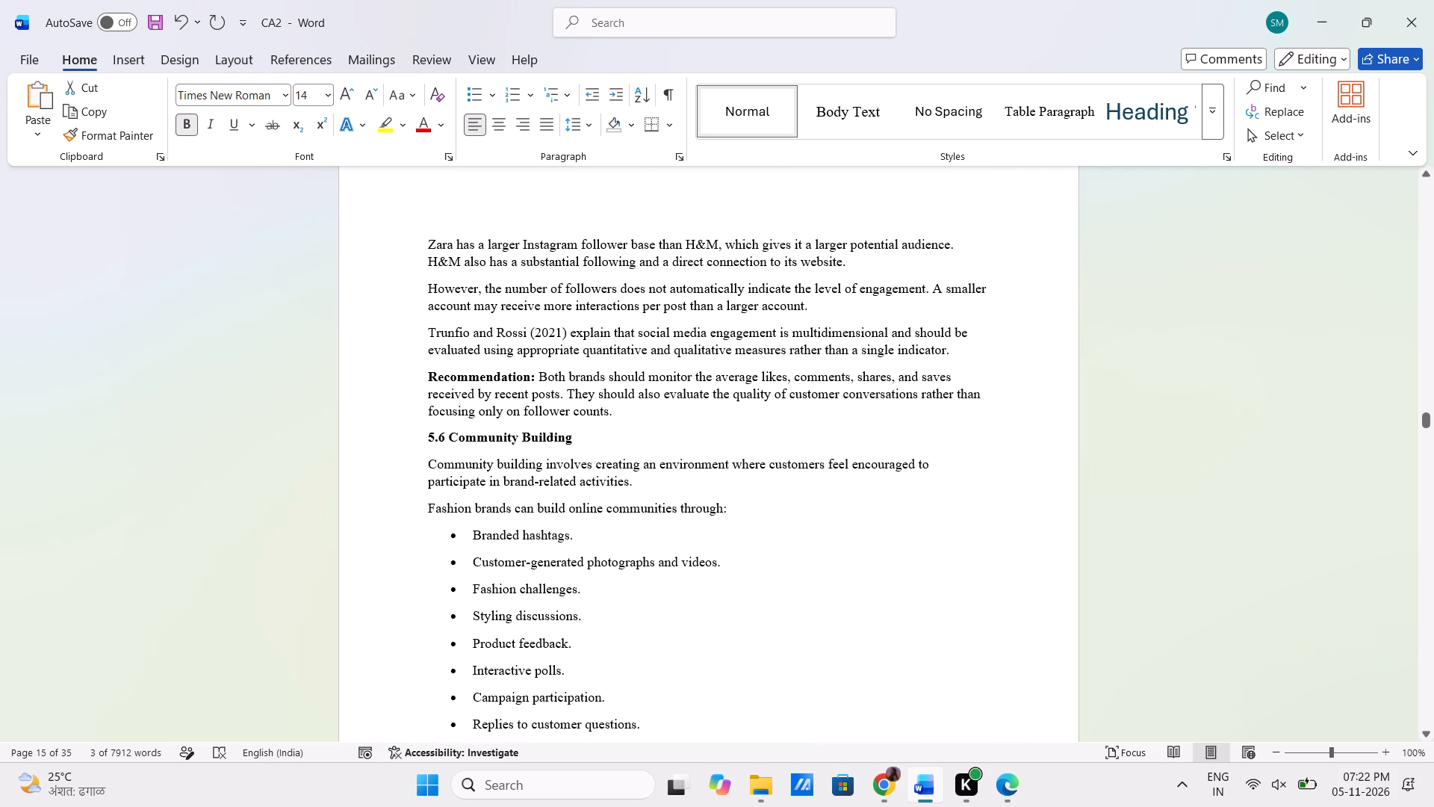
{"action": "left_click_drag", "start_coordinate": [426, 433], "coordinate": [561, 438]}
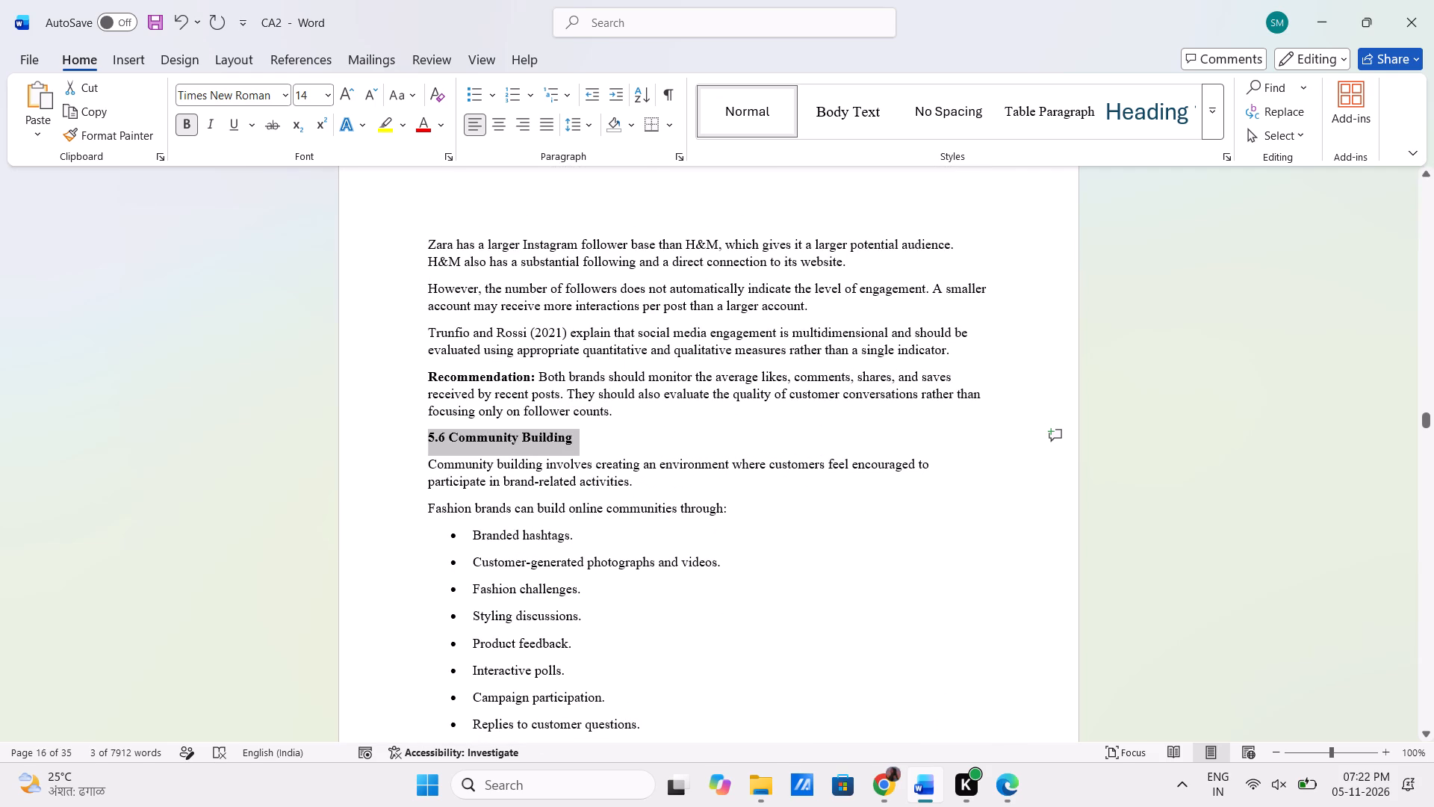
{"action": "left_click_drag", "start_coordinate": [561, 438], "coordinate": [563, 436]}
{"action": "left_click", "coordinate": [708, 379]}
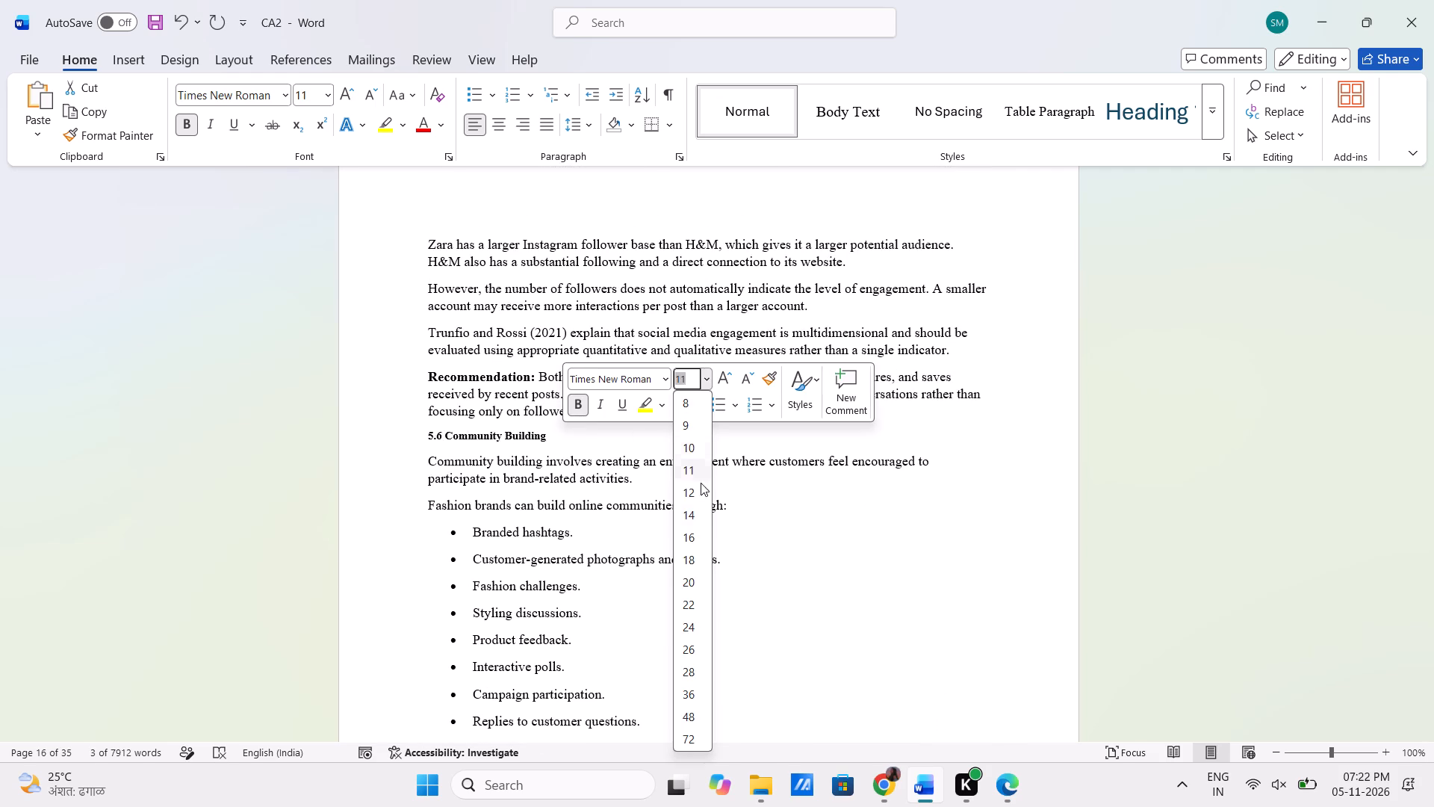
{"action": "left_click", "coordinate": [698, 516]}
{"action": "left_click", "coordinate": [593, 587]}
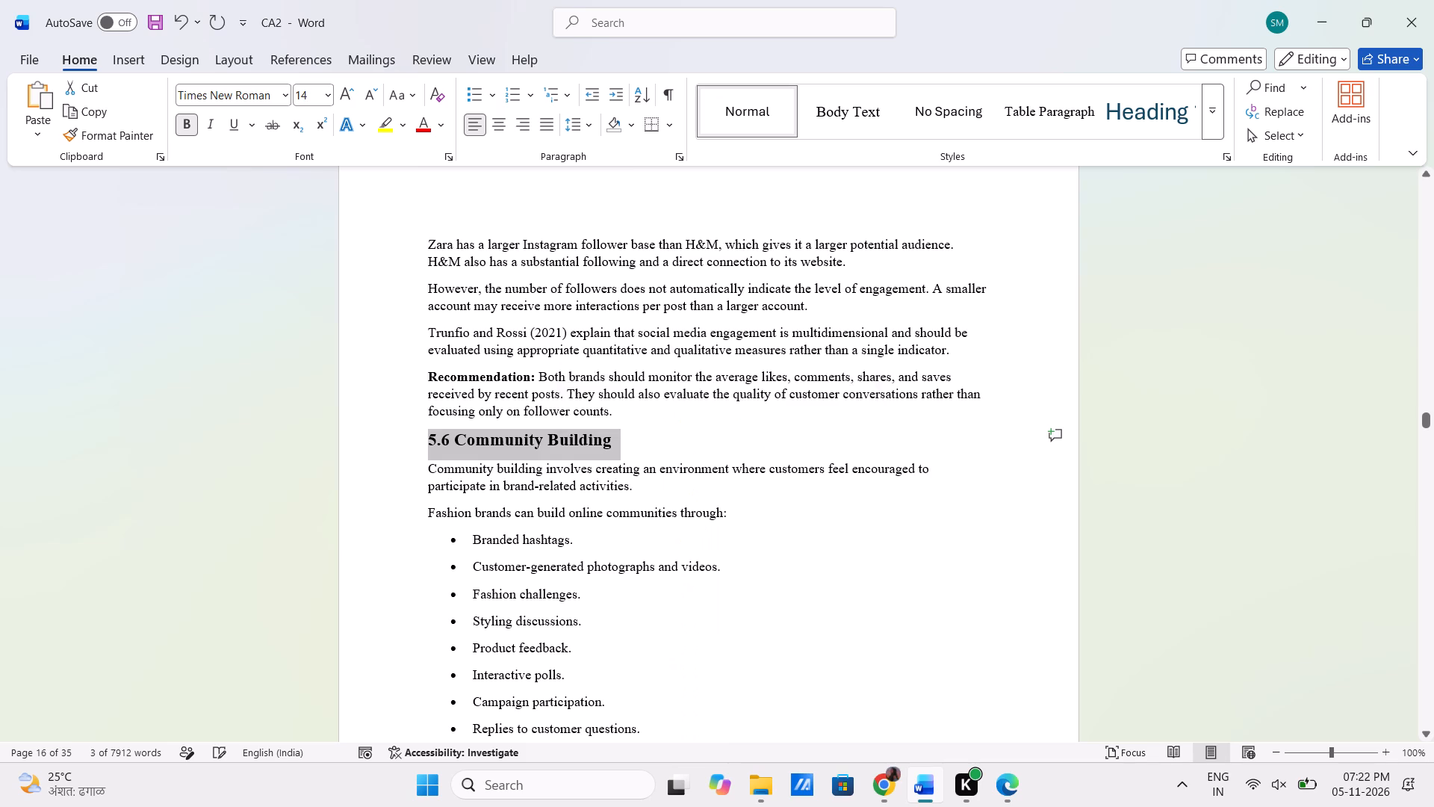
Set the font size of the heading "5.7 Influencer and Collaboration Activity" to 14.
{"action": "scroll", "coordinate": [593, 587], "scroll_direction": "down", "scroll_amount": 3}
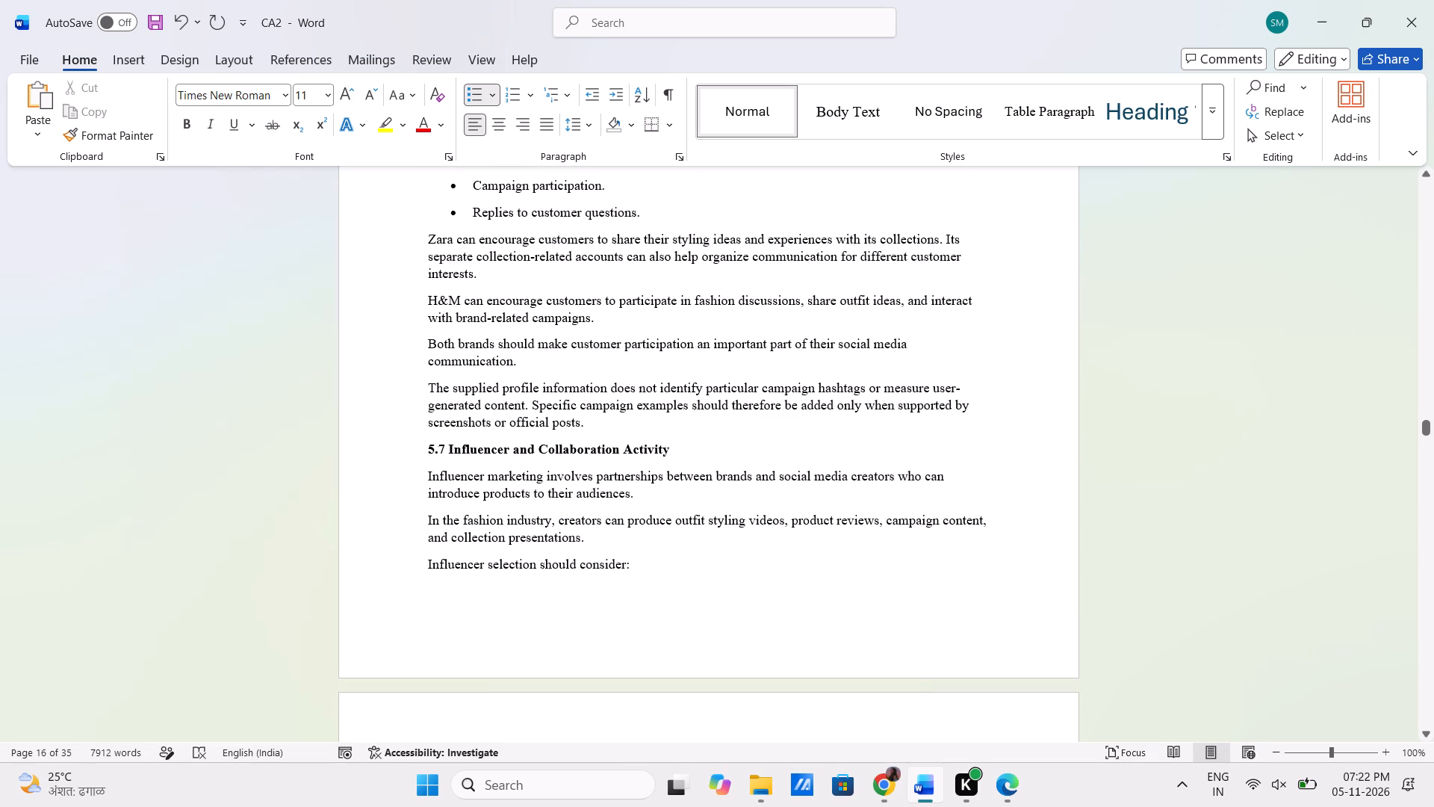
{"action": "left_click_drag", "start_coordinate": [428, 448], "coordinate": [672, 445]}
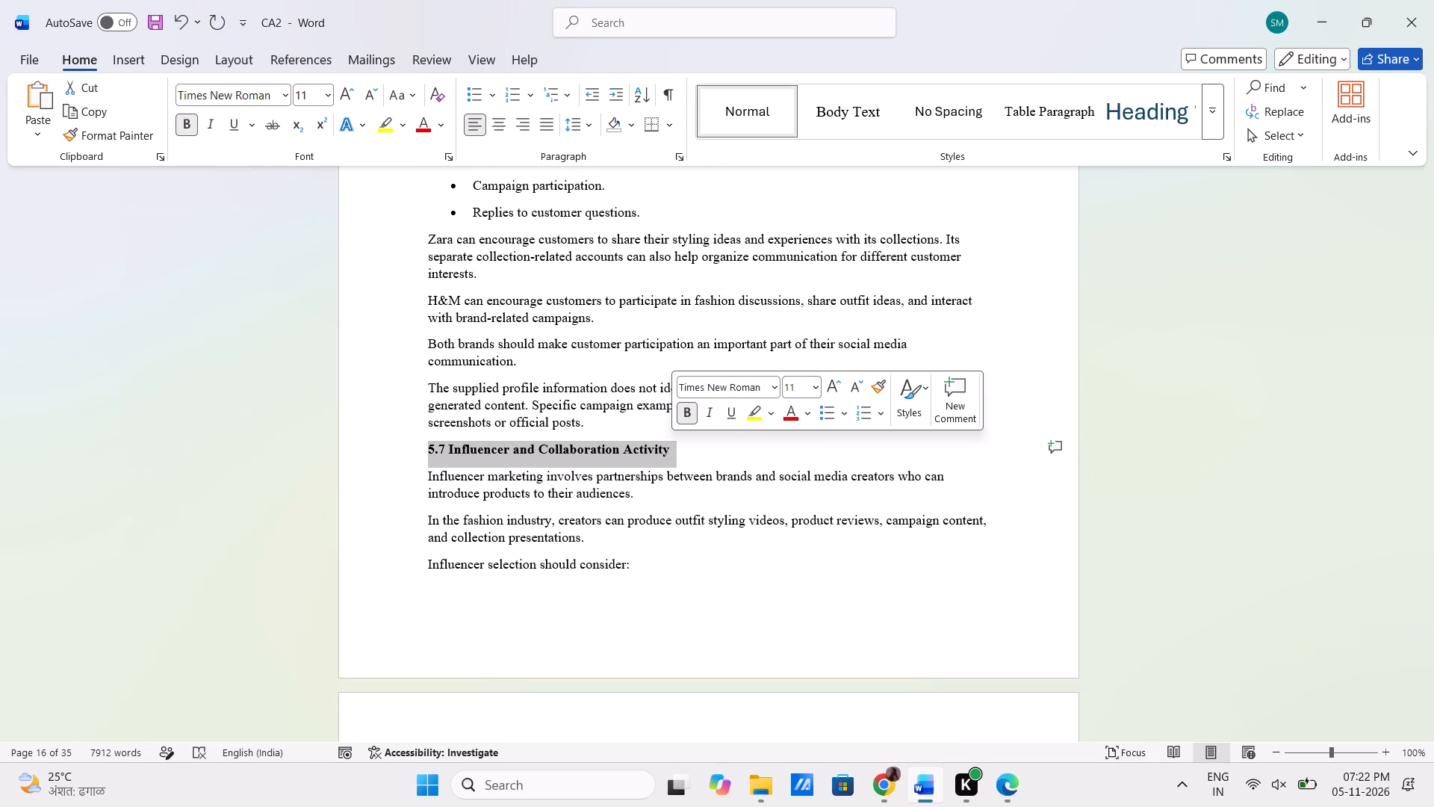
{"action": "left_click", "coordinate": [816, 391]}
{"action": "left_click", "coordinate": [791, 149]}
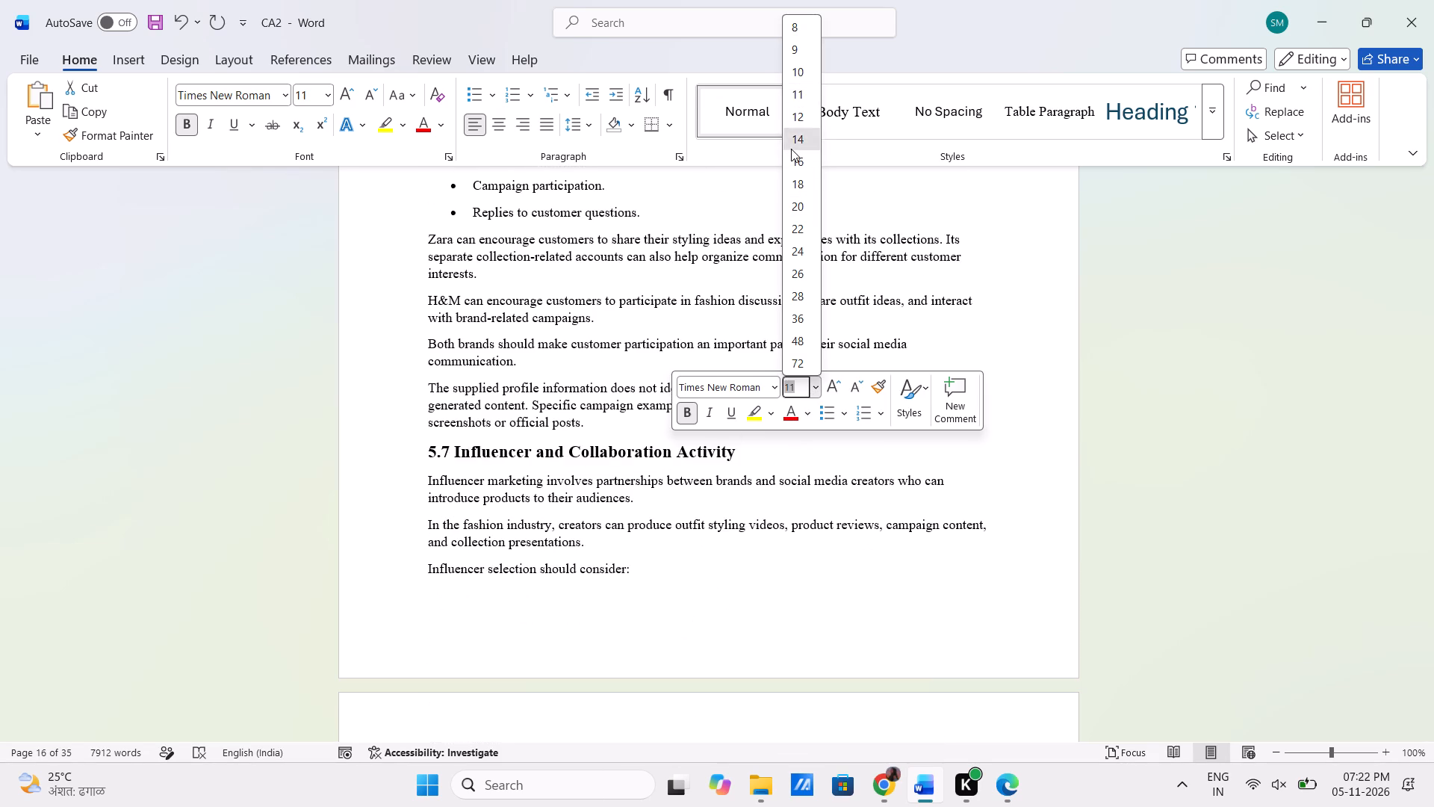
Set the font size of the heading "5.8 Posting Consistency" to 14.
{"action": "scroll", "coordinate": [591, 490], "scroll_direction": "down", "scroll_amount": 4}
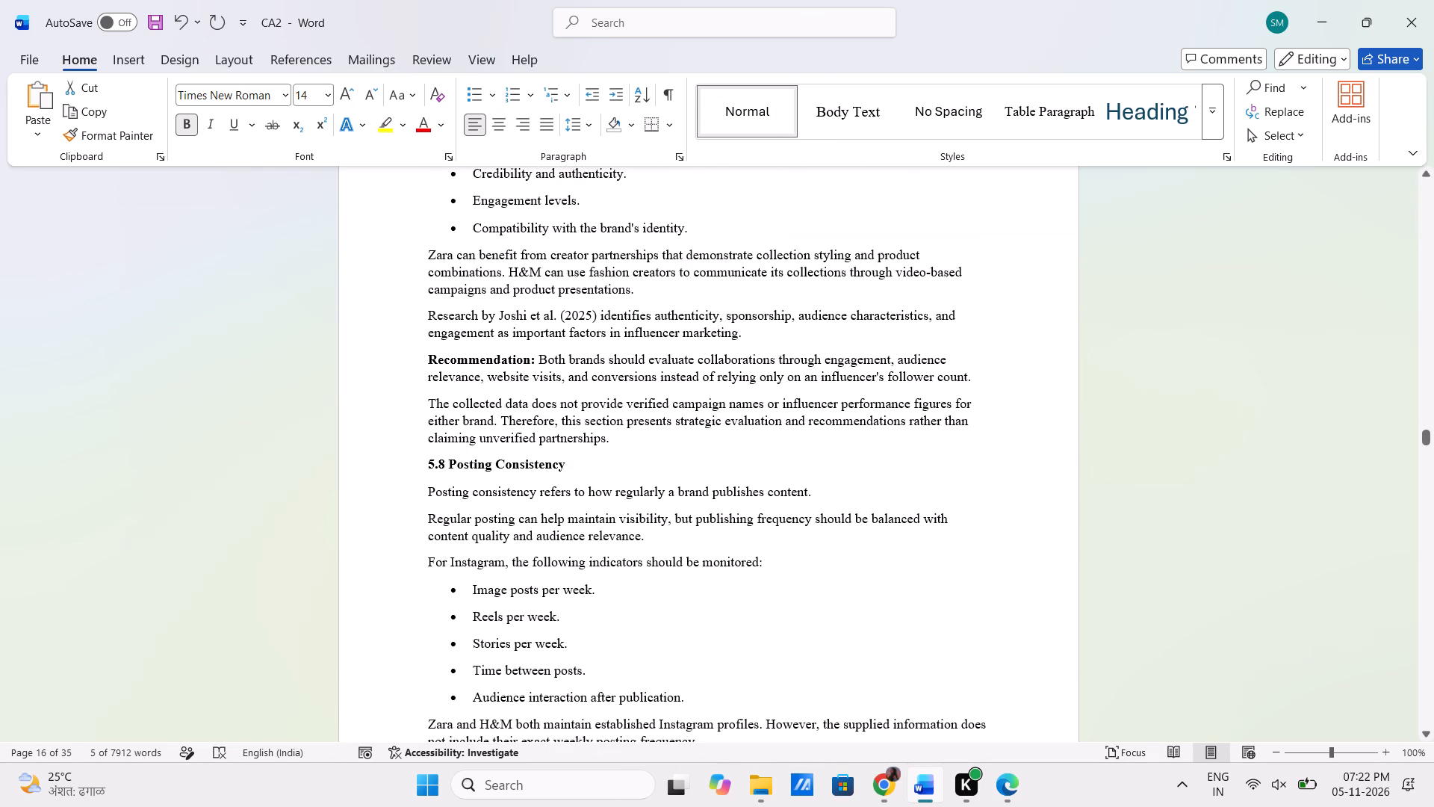
{"action": "left_click_drag", "start_coordinate": [427, 461], "coordinate": [568, 448]}
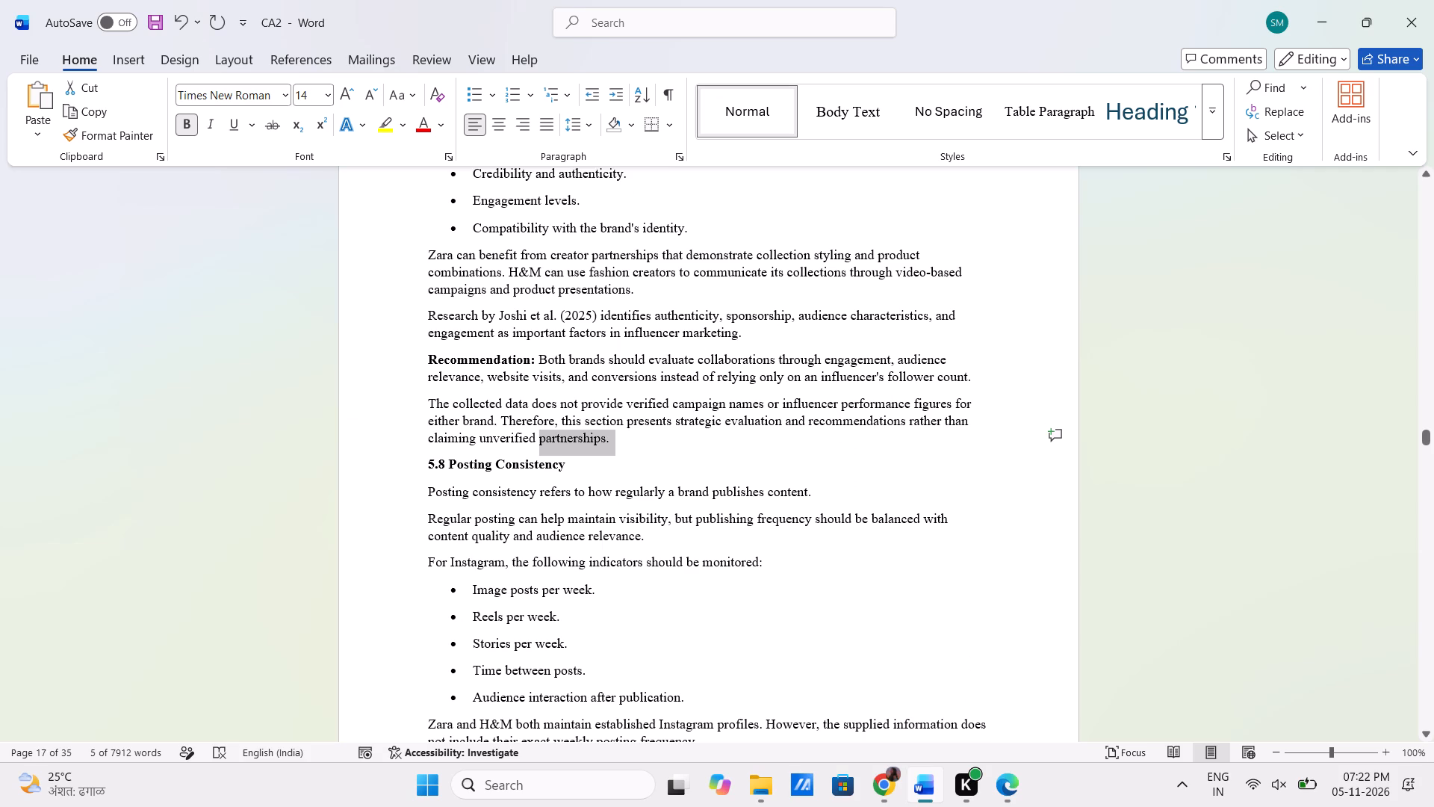
{"action": "left_click_drag", "start_coordinate": [568, 448], "coordinate": [573, 462]}
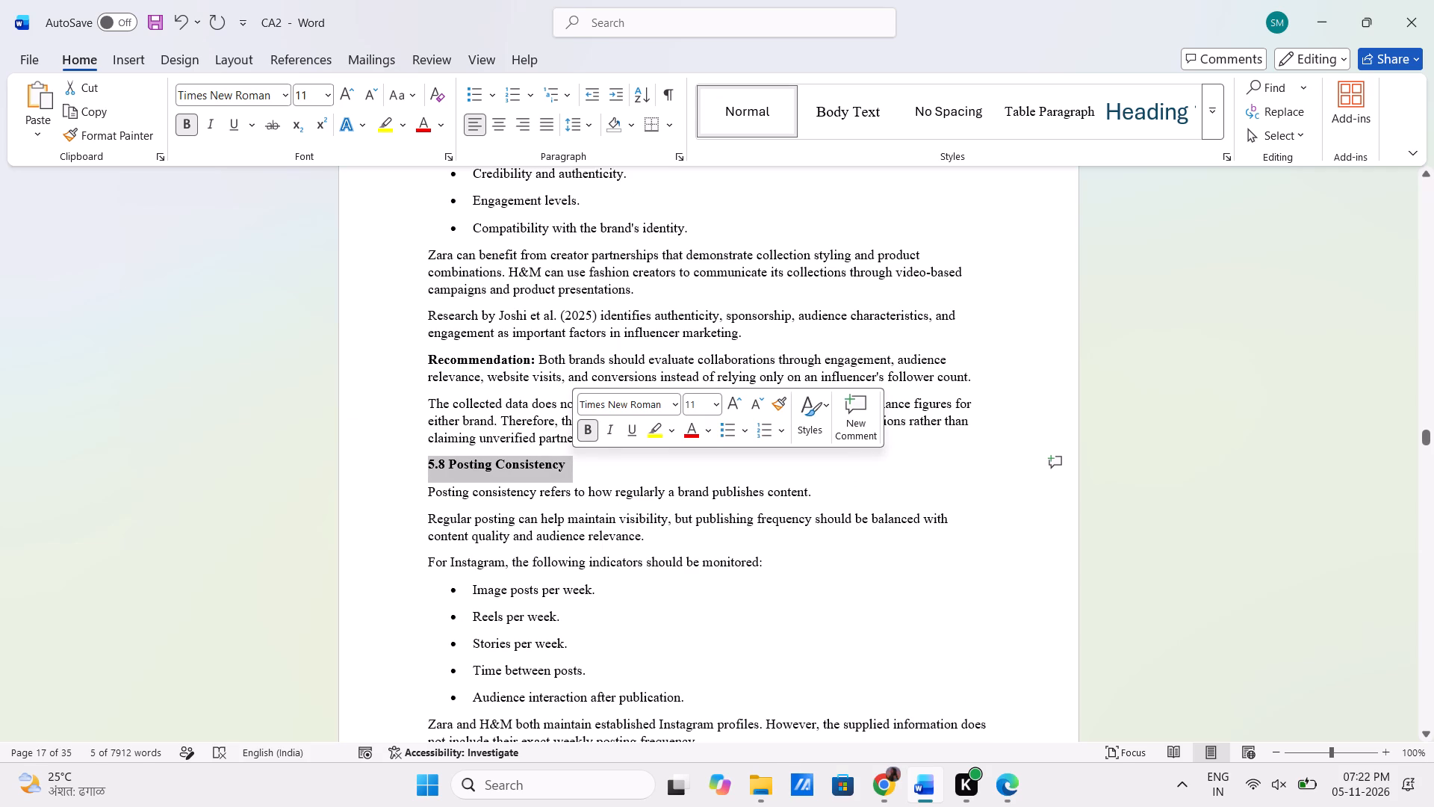
{"action": "left_click", "coordinate": [717, 403]}
{"action": "left_click", "coordinate": [710, 158]}
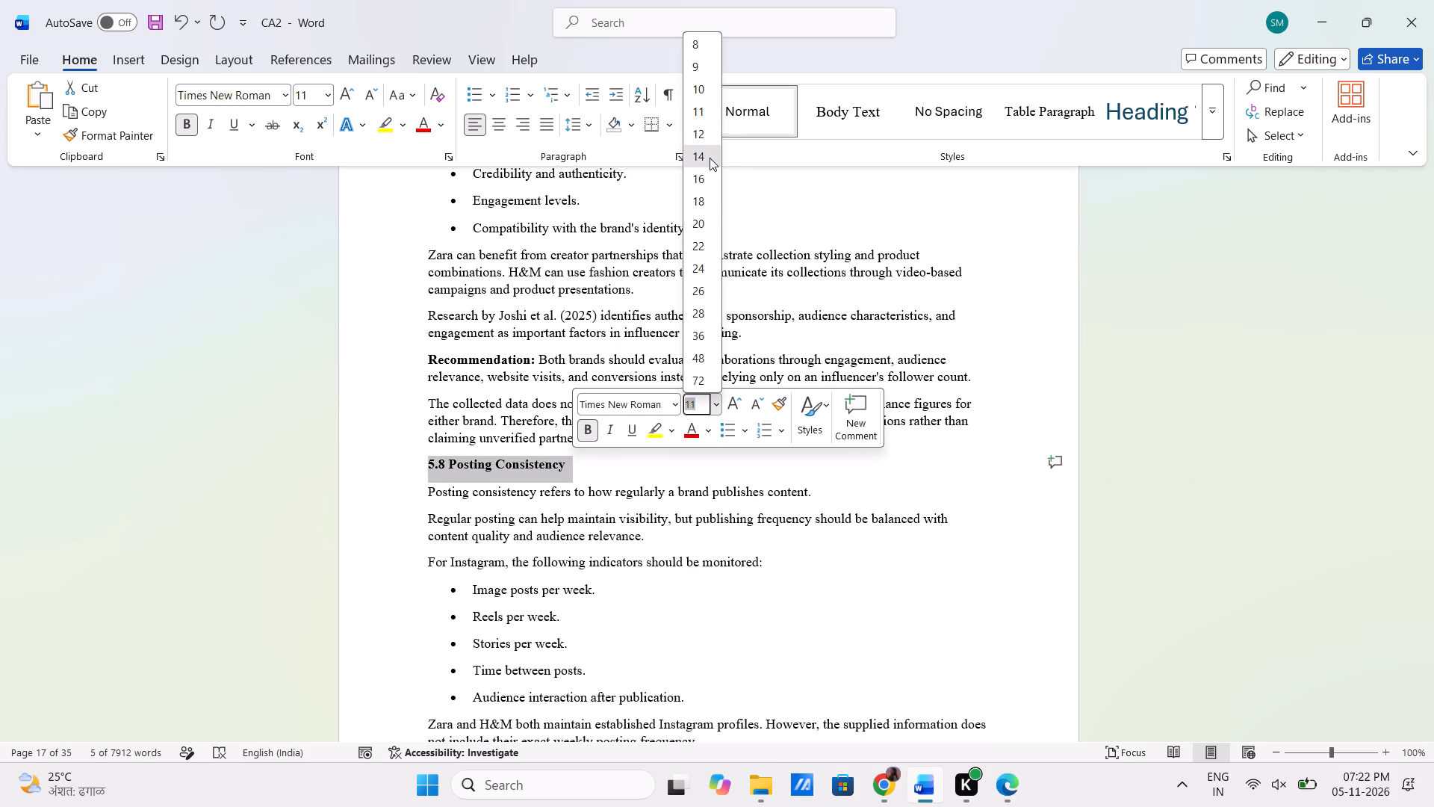
{"action": "left_click", "coordinate": [700, 458]}
Set the font size of the heading "6. Platform Analysis – YouTube and Cross-Platform Comparison" to 14.
{"action": "scroll", "coordinate": [700, 458], "scroll_direction": "down", "scroll_amount": 3}
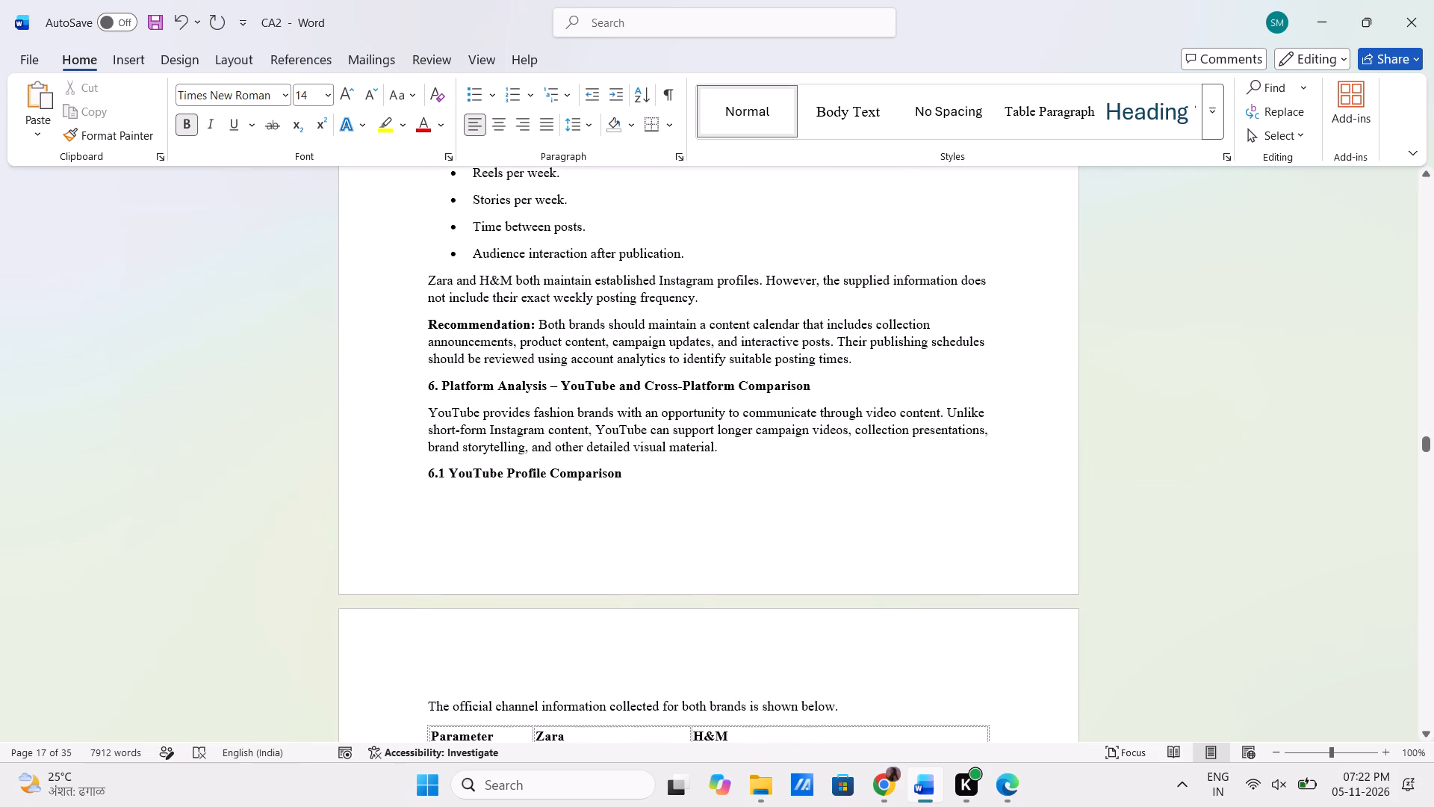
{"action": "scroll", "coordinate": [700, 458], "scroll_direction": "down", "scroll_amount": 1}
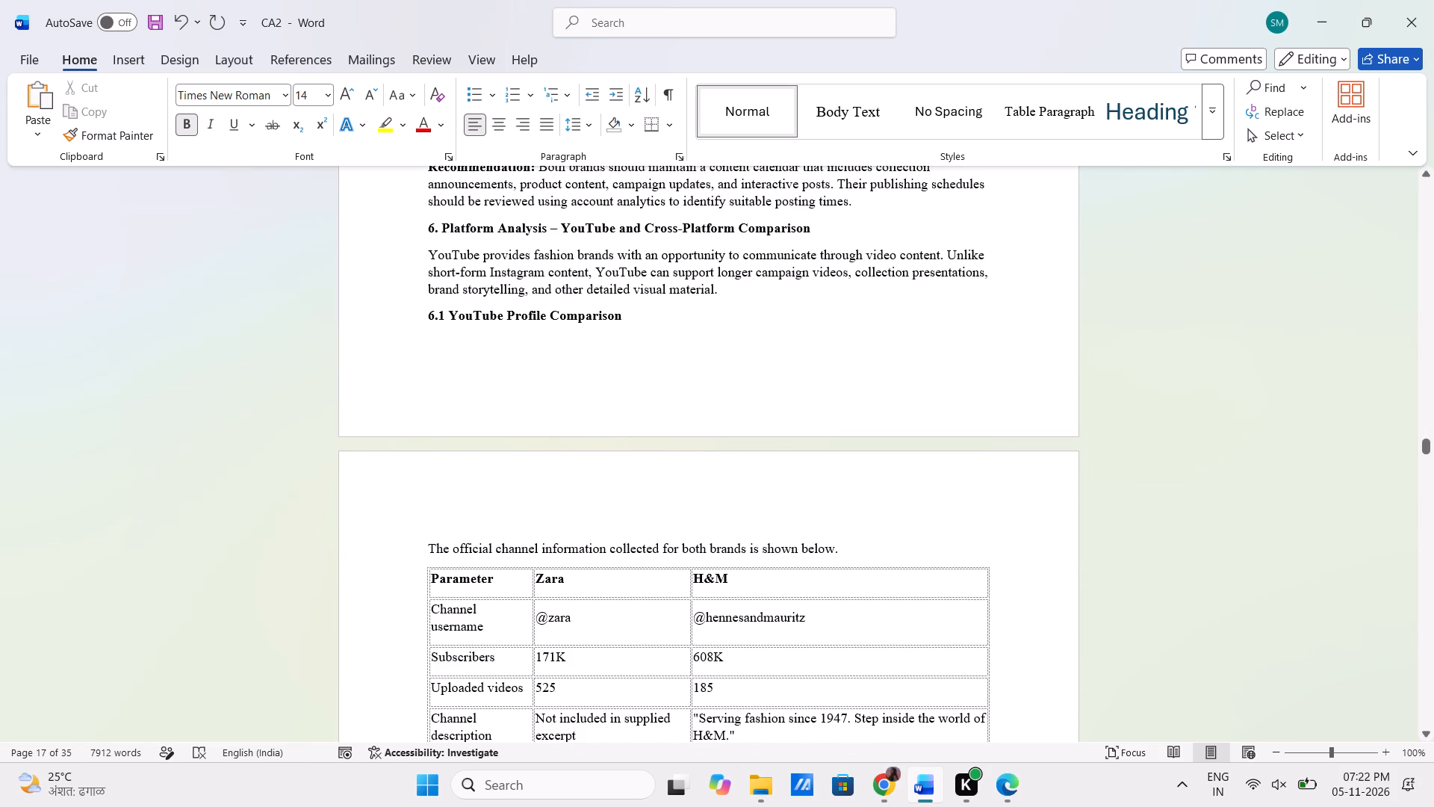
{"action": "left_click_drag", "start_coordinate": [426, 232], "coordinate": [733, 217]}
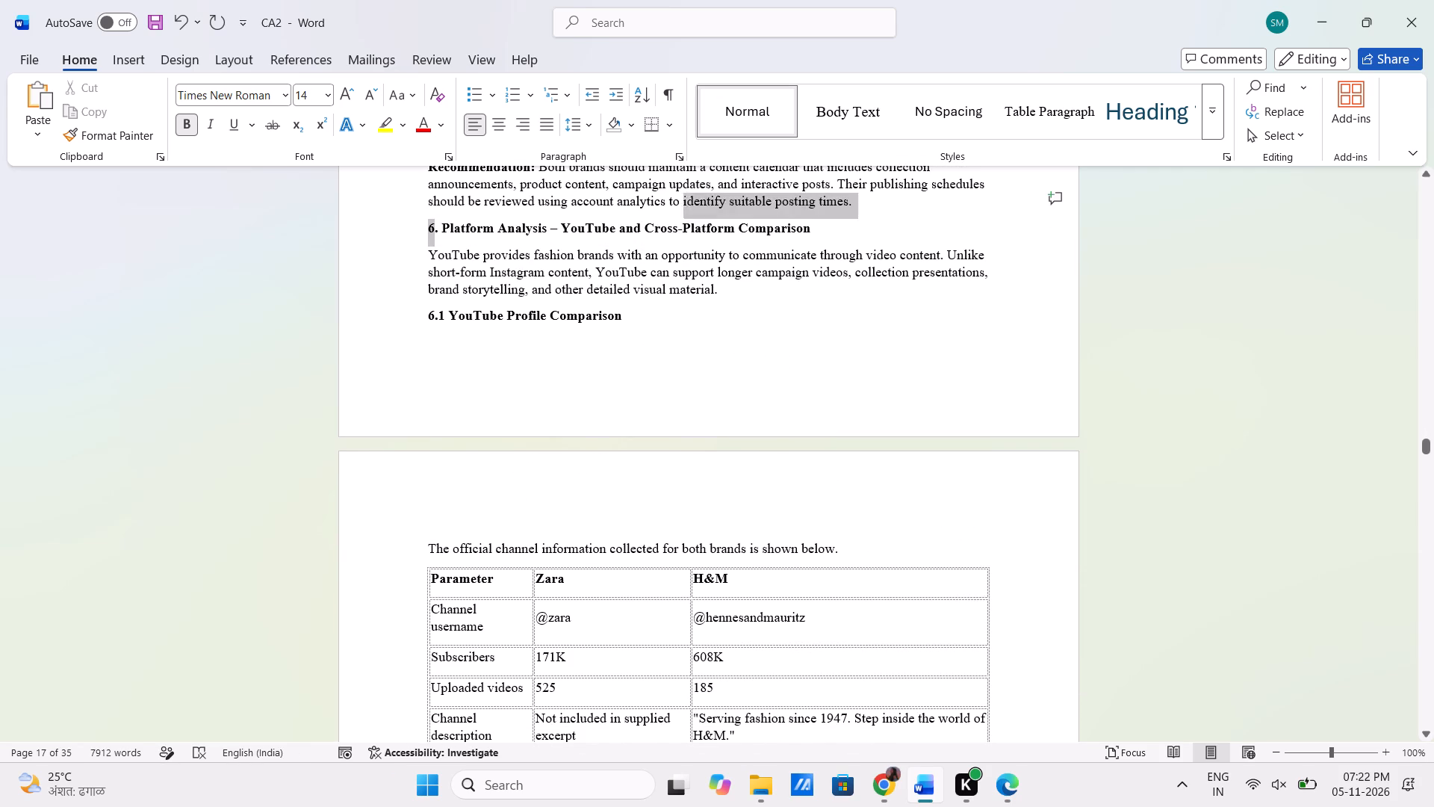
{"action": "left_click_drag", "start_coordinate": [733, 217], "coordinate": [795, 229]}
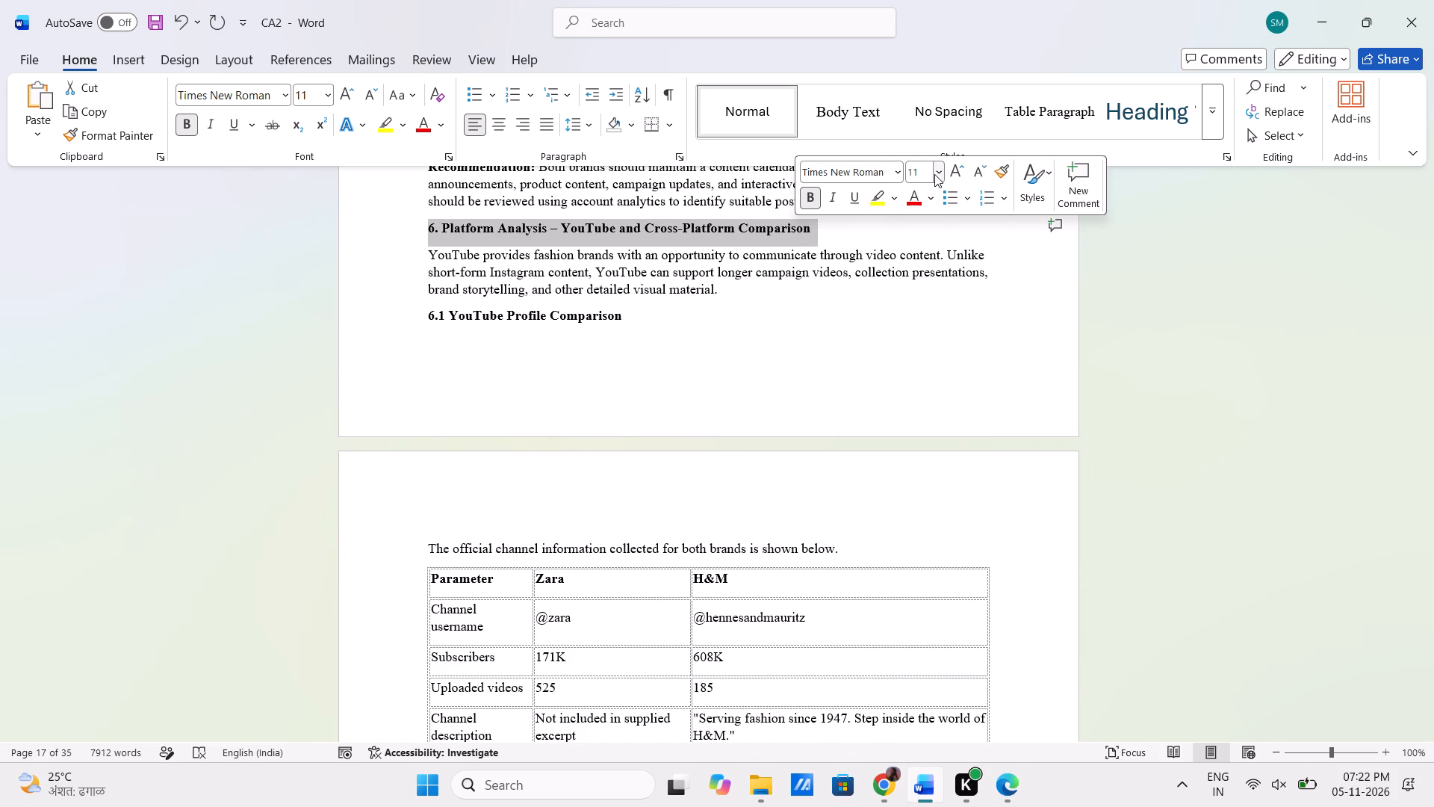
{"action": "left_click", "coordinate": [934, 174]}
{"action": "left_click", "coordinate": [927, 304]}
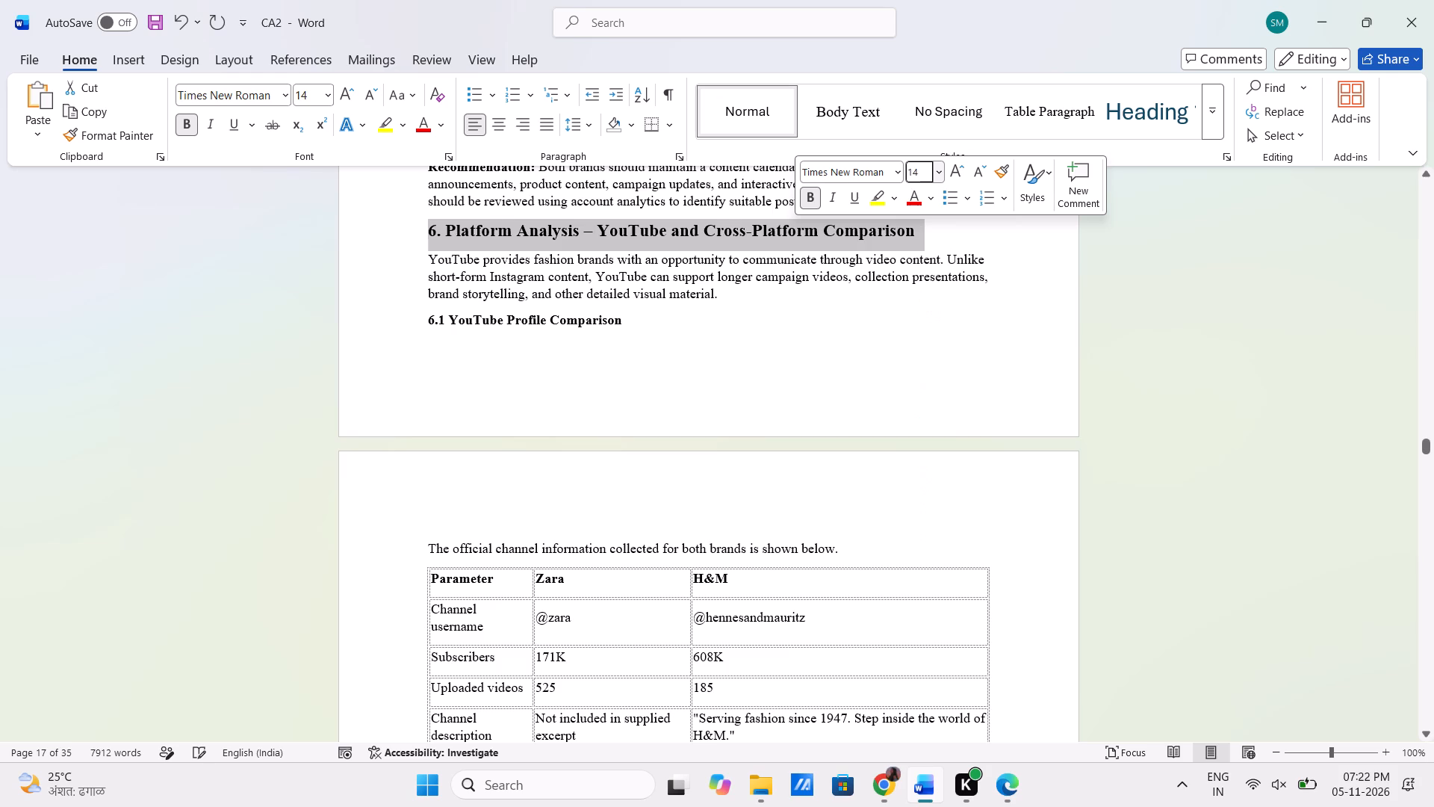
Set the font size of the heading "6.1 YouTube Profile Comparison" to 14.
{"action": "left_click_drag", "start_coordinate": [429, 320], "coordinate": [615, 314]}
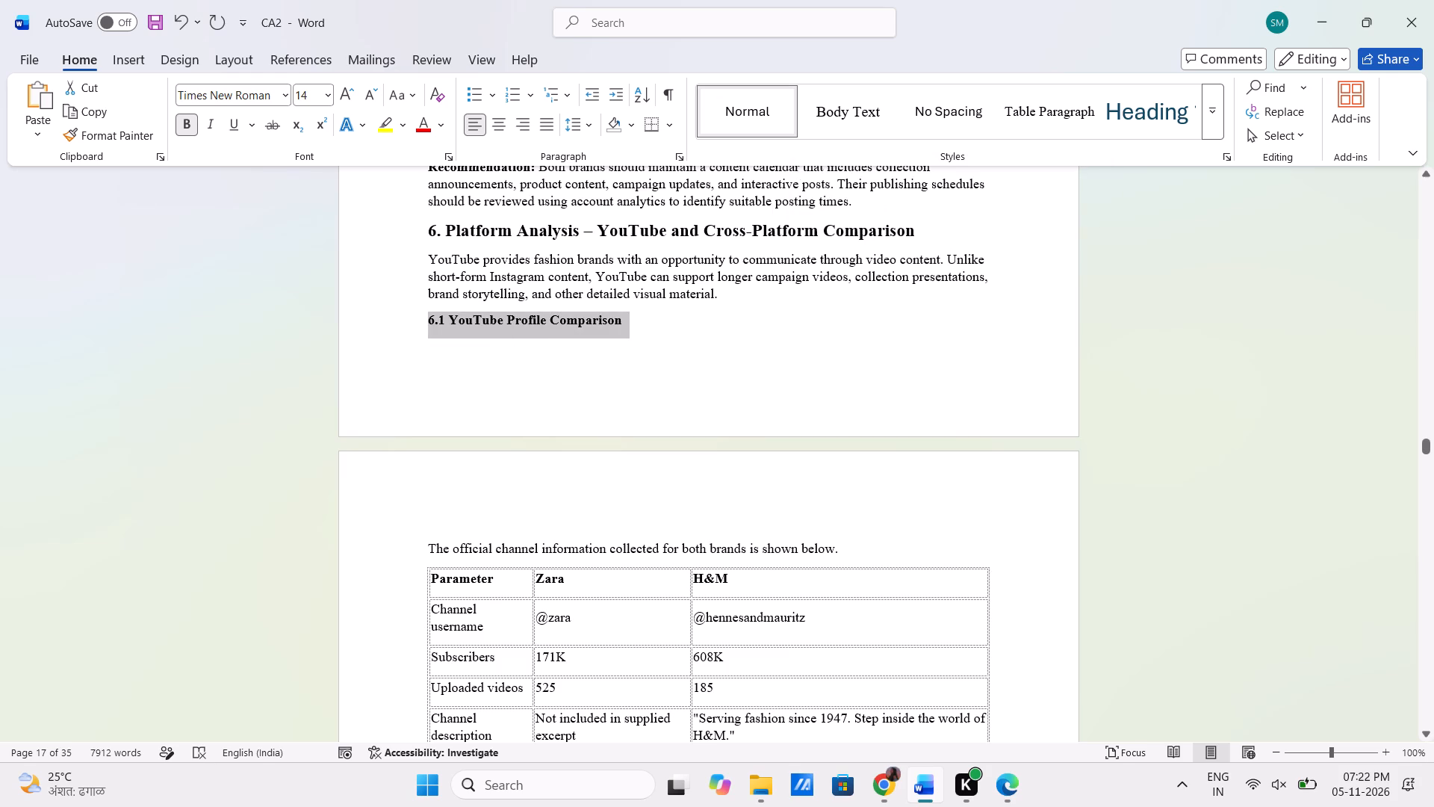
{"action": "left_click_drag", "start_coordinate": [615, 314], "coordinate": [616, 312]}
{"action": "left_click", "coordinate": [757, 253]}
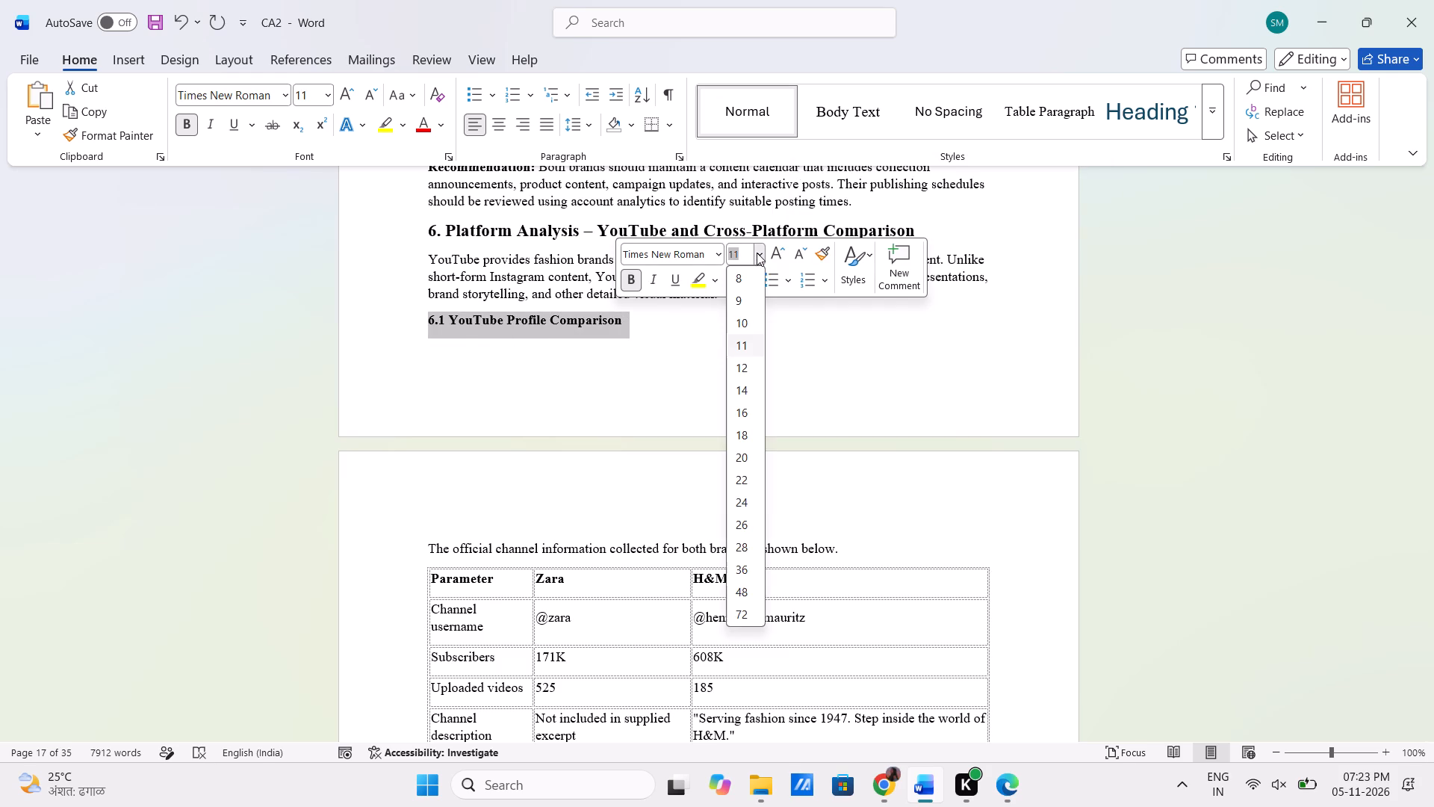
{"action": "left_click", "coordinate": [751, 384]}
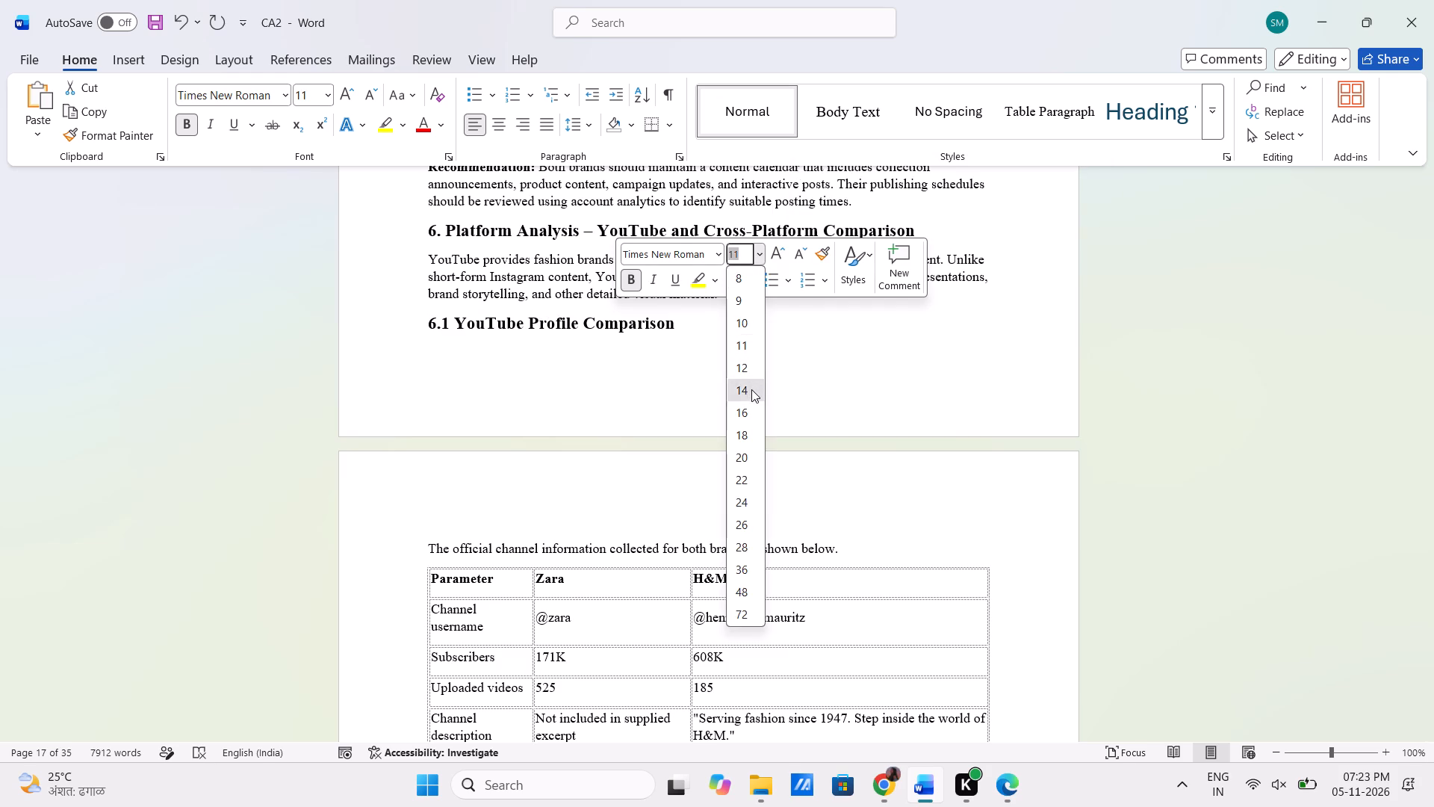
{"action": "left_click", "coordinate": [750, 387]}
Set the font size of the heading "6.2 Zara's YouTube Presence" to 14.
{"action": "scroll", "coordinate": [711, 424], "scroll_direction": "down", "scroll_amount": 2}
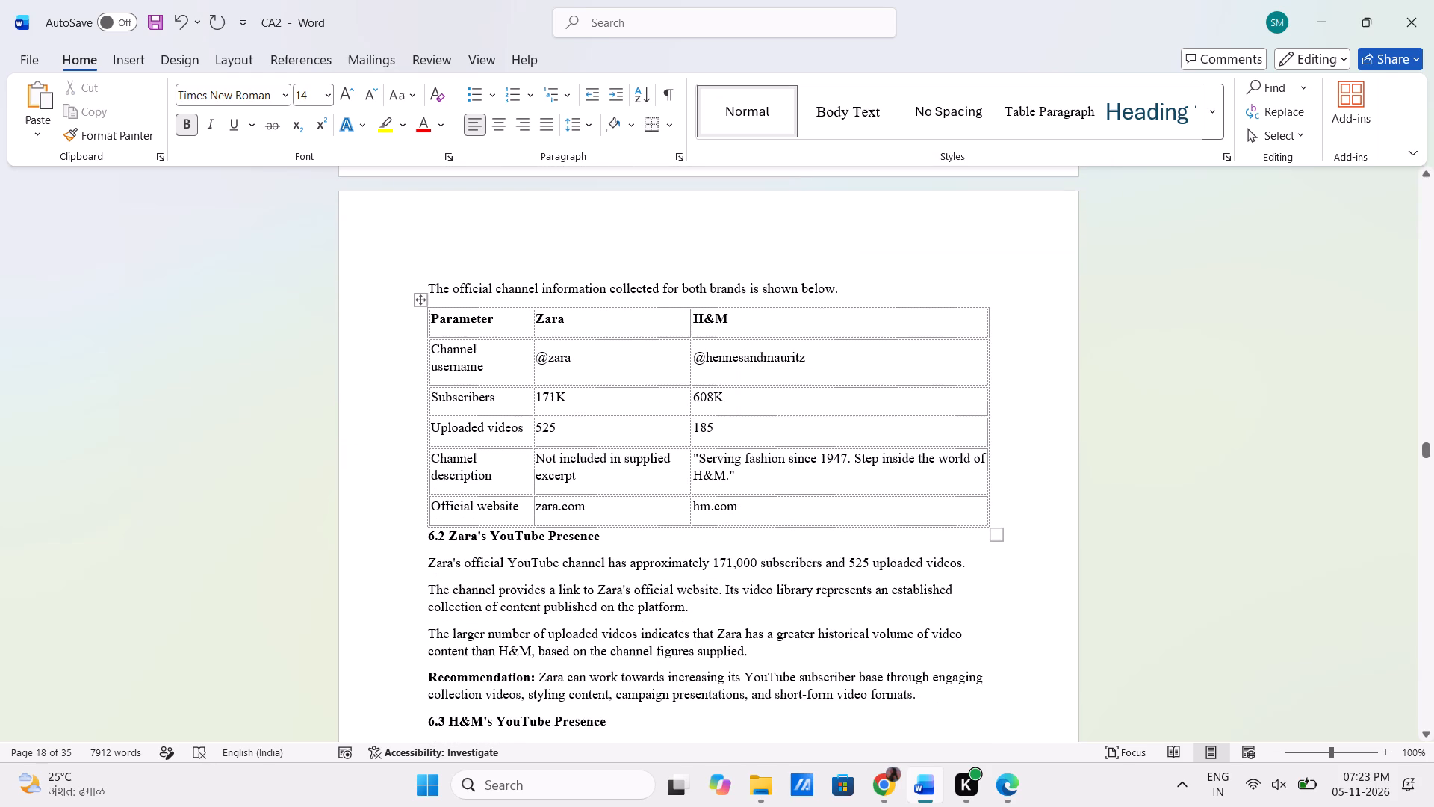
{"action": "scroll", "coordinate": [637, 554], "scroll_direction": "up", "scroll_amount": 1}
{"action": "scroll", "coordinate": [637, 554], "scroll_direction": "down", "scroll_amount": 1}
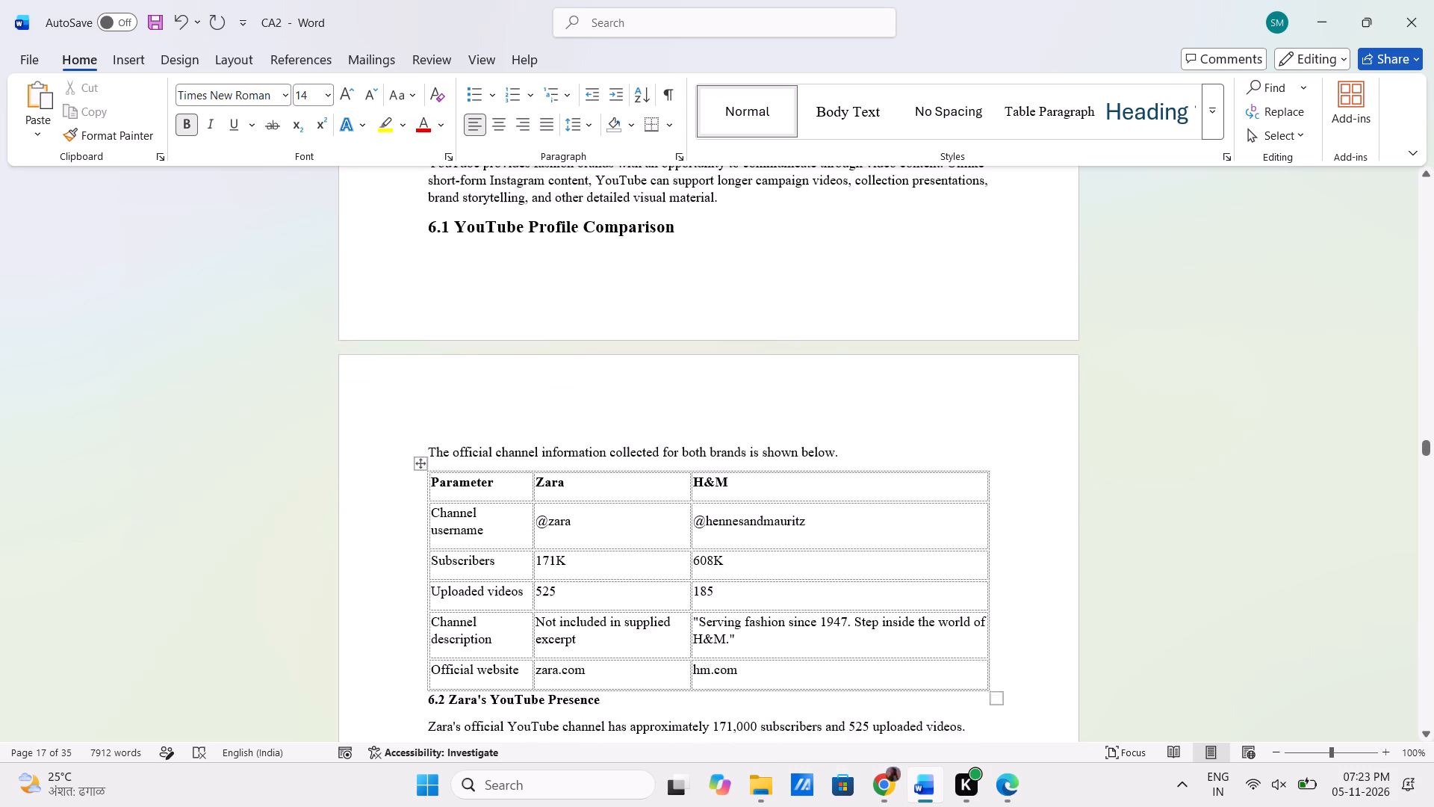
{"action": "scroll", "coordinate": [637, 554], "scroll_direction": "down", "scroll_amount": 4}
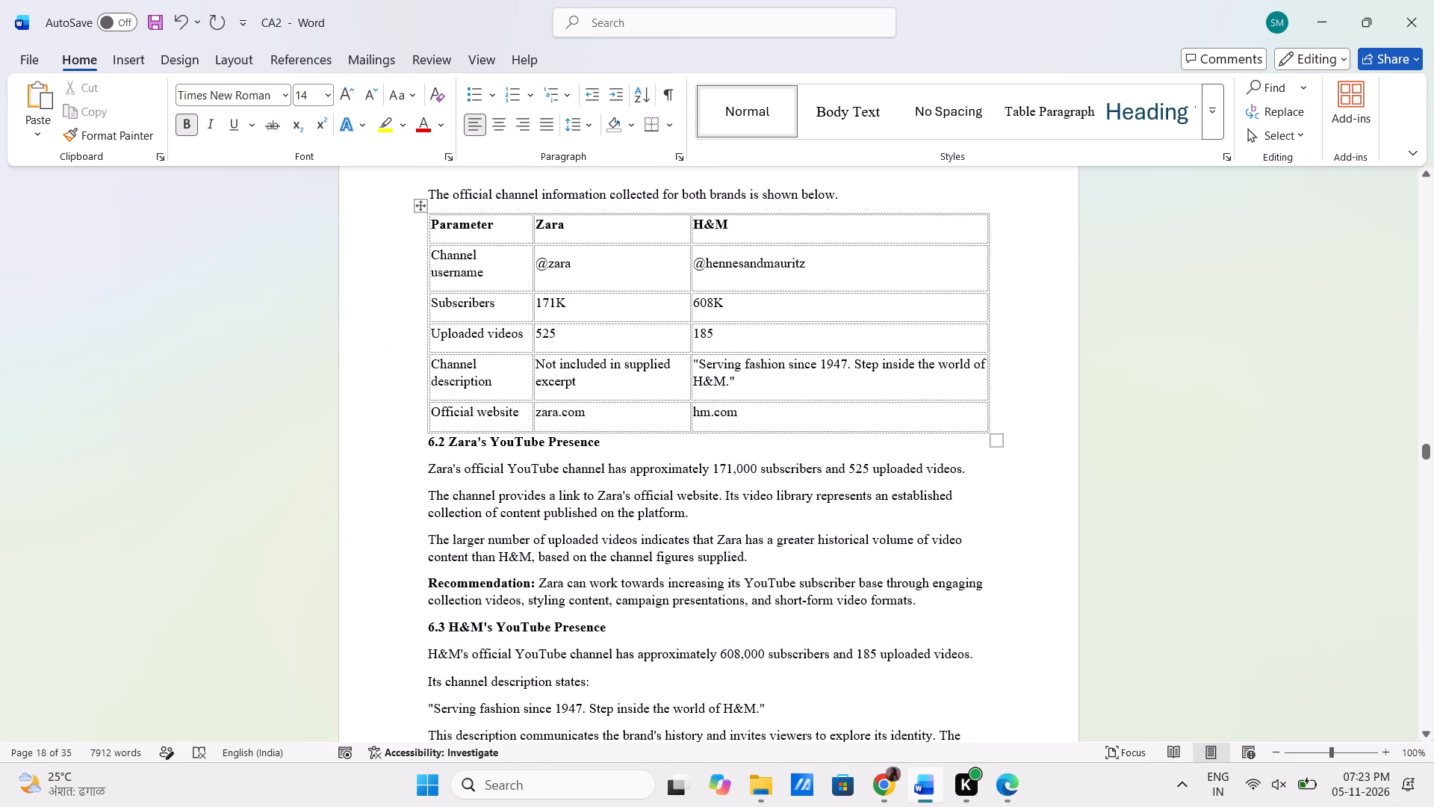
{"action": "scroll", "coordinate": [622, 591], "scroll_direction": "down", "scroll_amount": 1}
{"action": "left_click", "coordinate": [923, 584]}
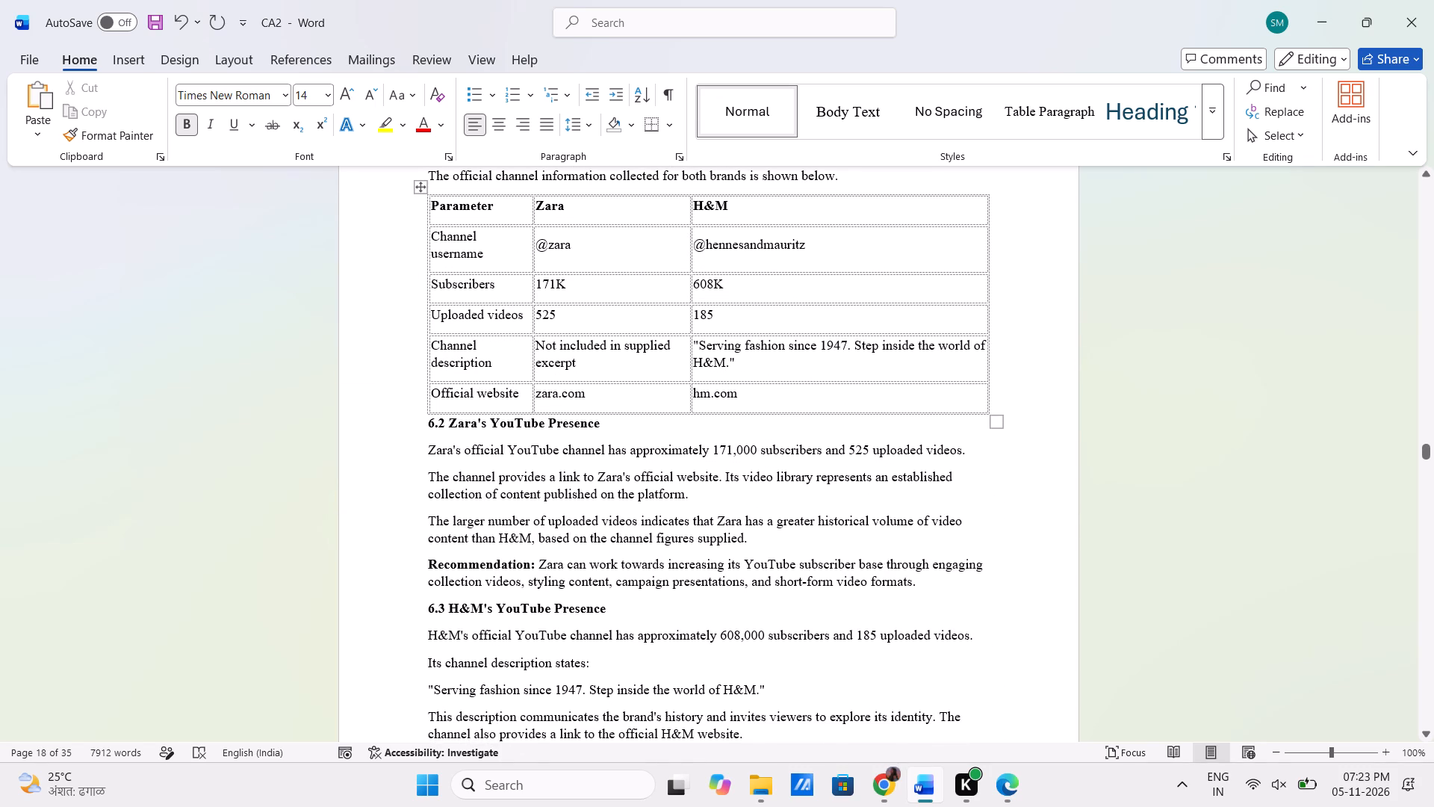
{"action": "left_click_drag", "start_coordinate": [426, 420], "coordinate": [601, 421]}
{"action": "left_click", "coordinate": [745, 366]}
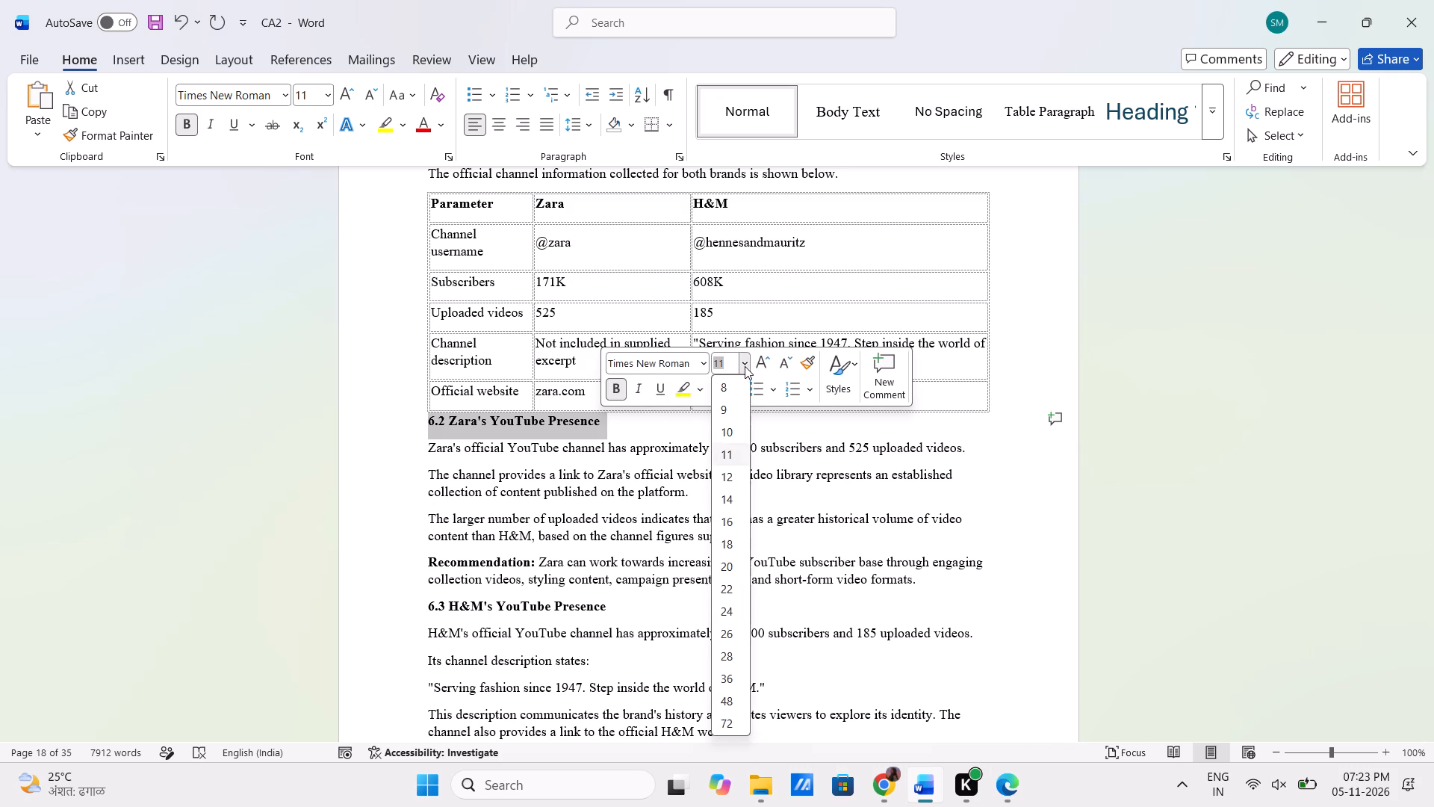
{"action": "left_click", "coordinate": [737, 500]}
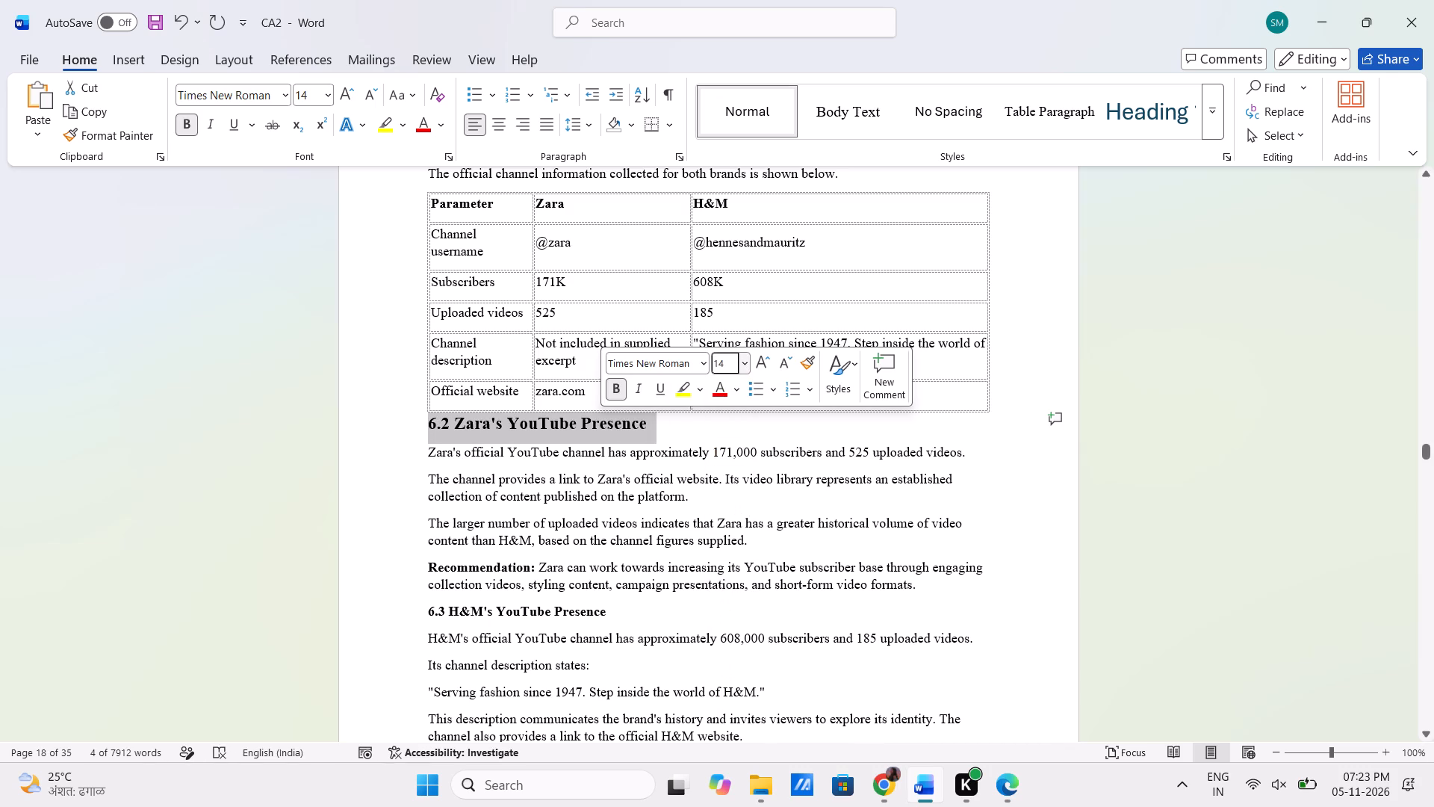
{"action": "left_click", "coordinate": [921, 581]}
{"action": "key", "text": "Return"}
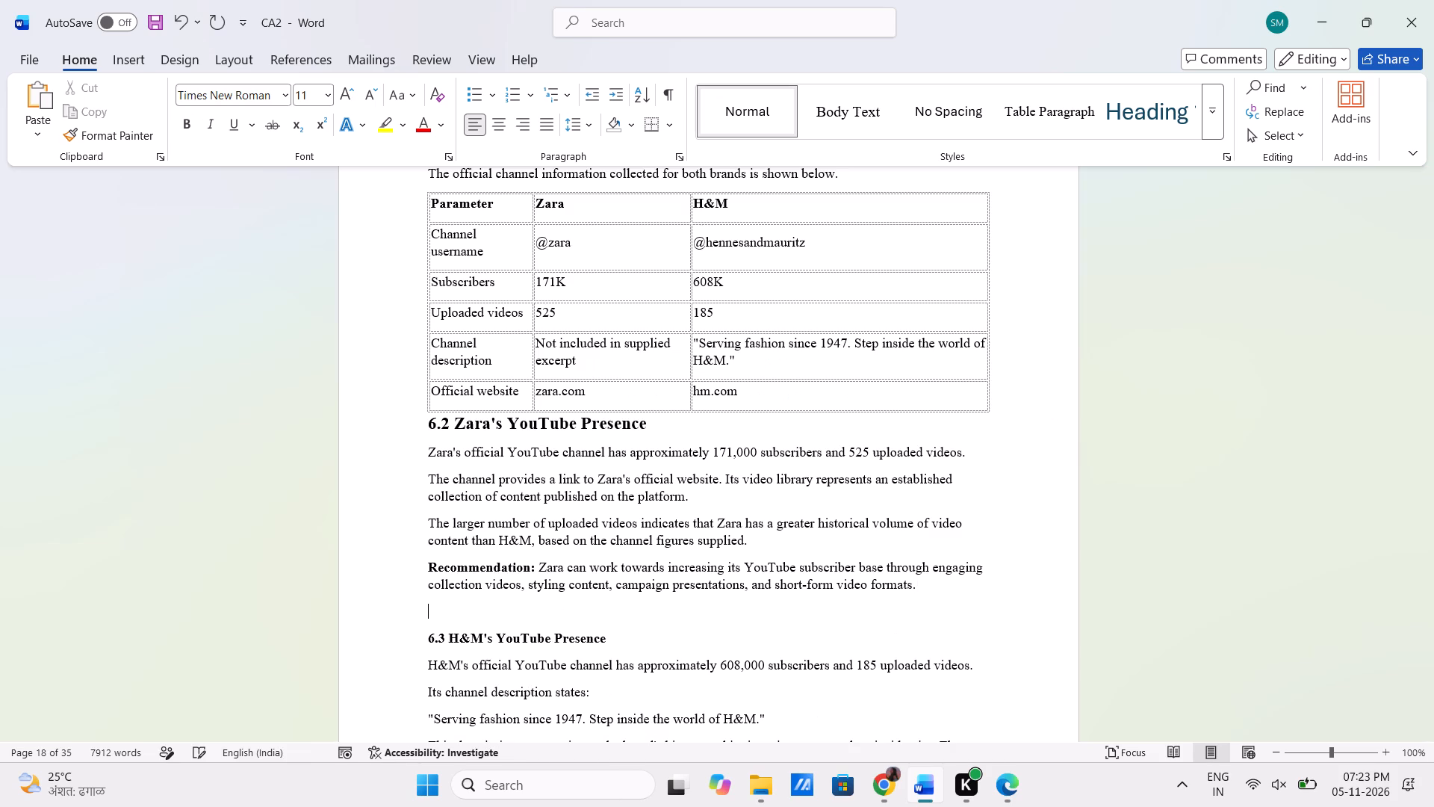
{"action": "left_click", "coordinate": [430, 609]}
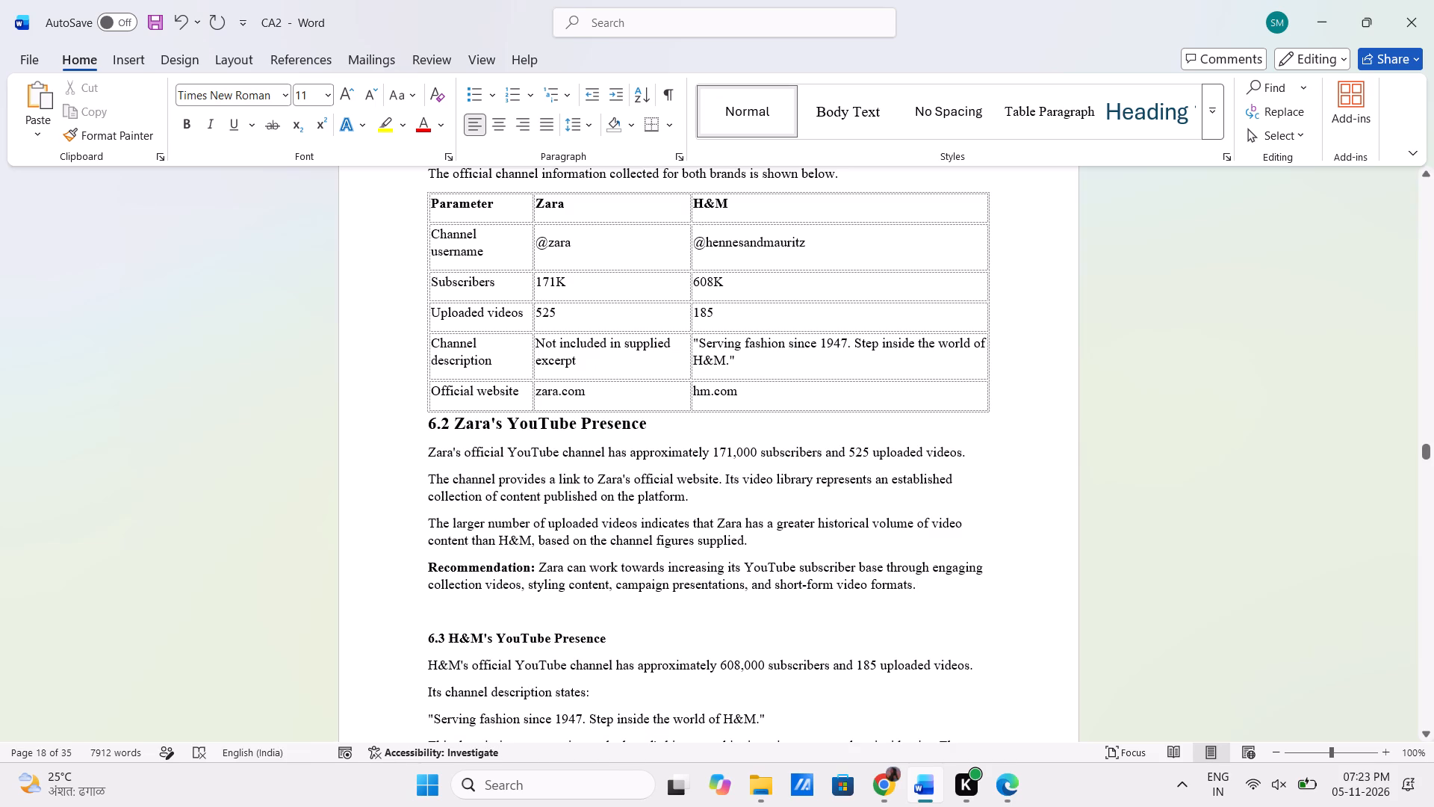
{"action": "right_click", "coordinate": [430, 609]}
{"action": "left_click", "coordinate": [552, 253]}
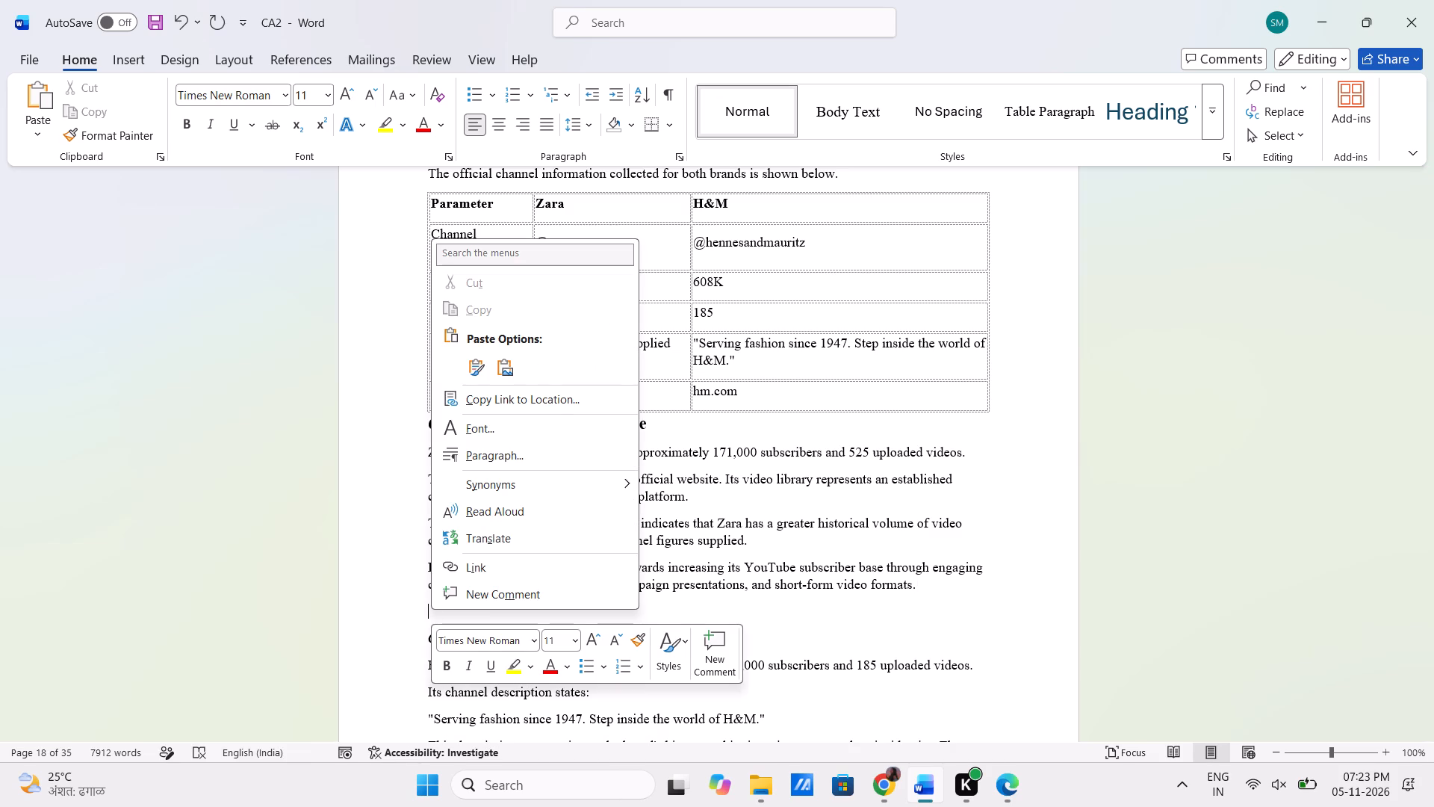
{"action": "type", "text": "pict"}
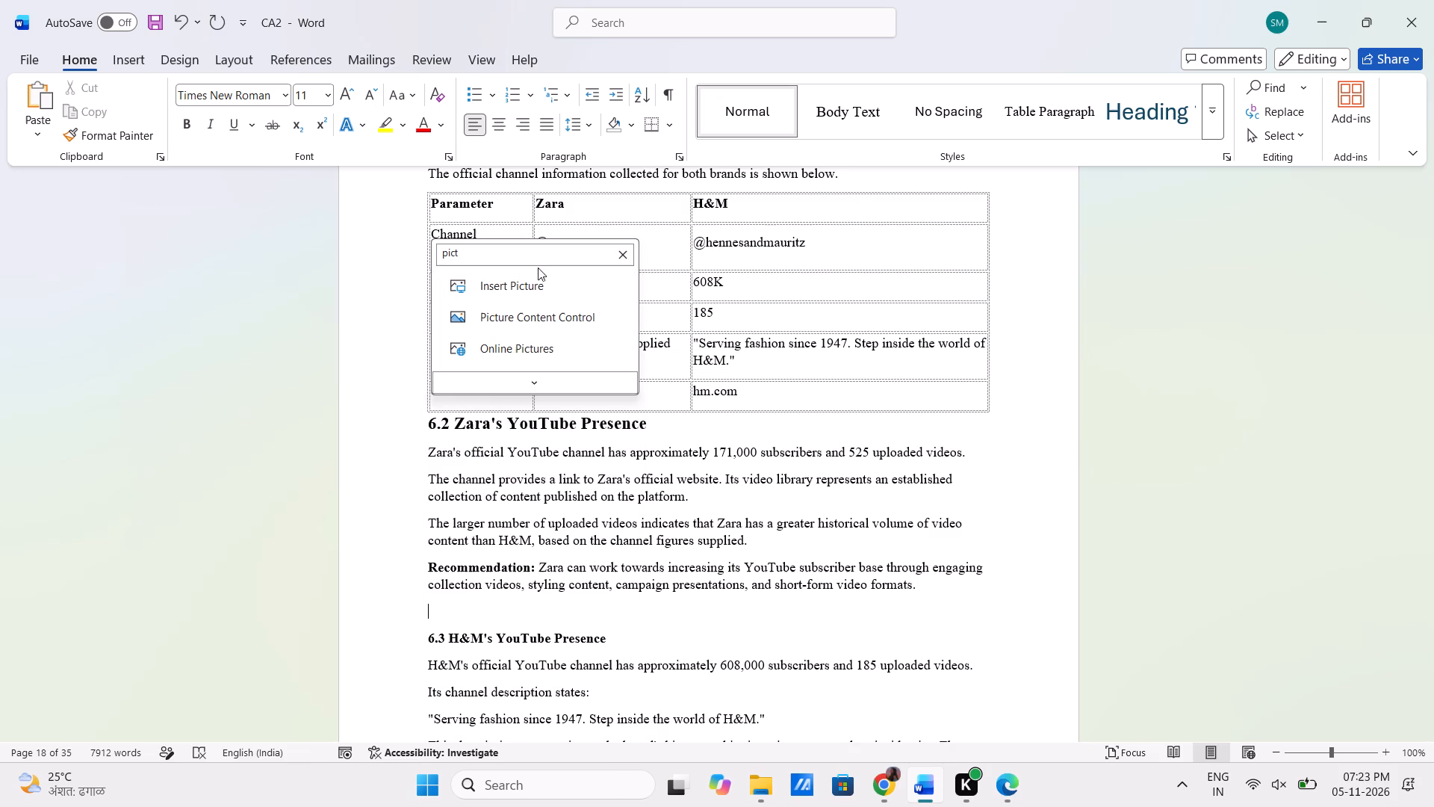
{"action": "left_click", "coordinate": [535, 272]}
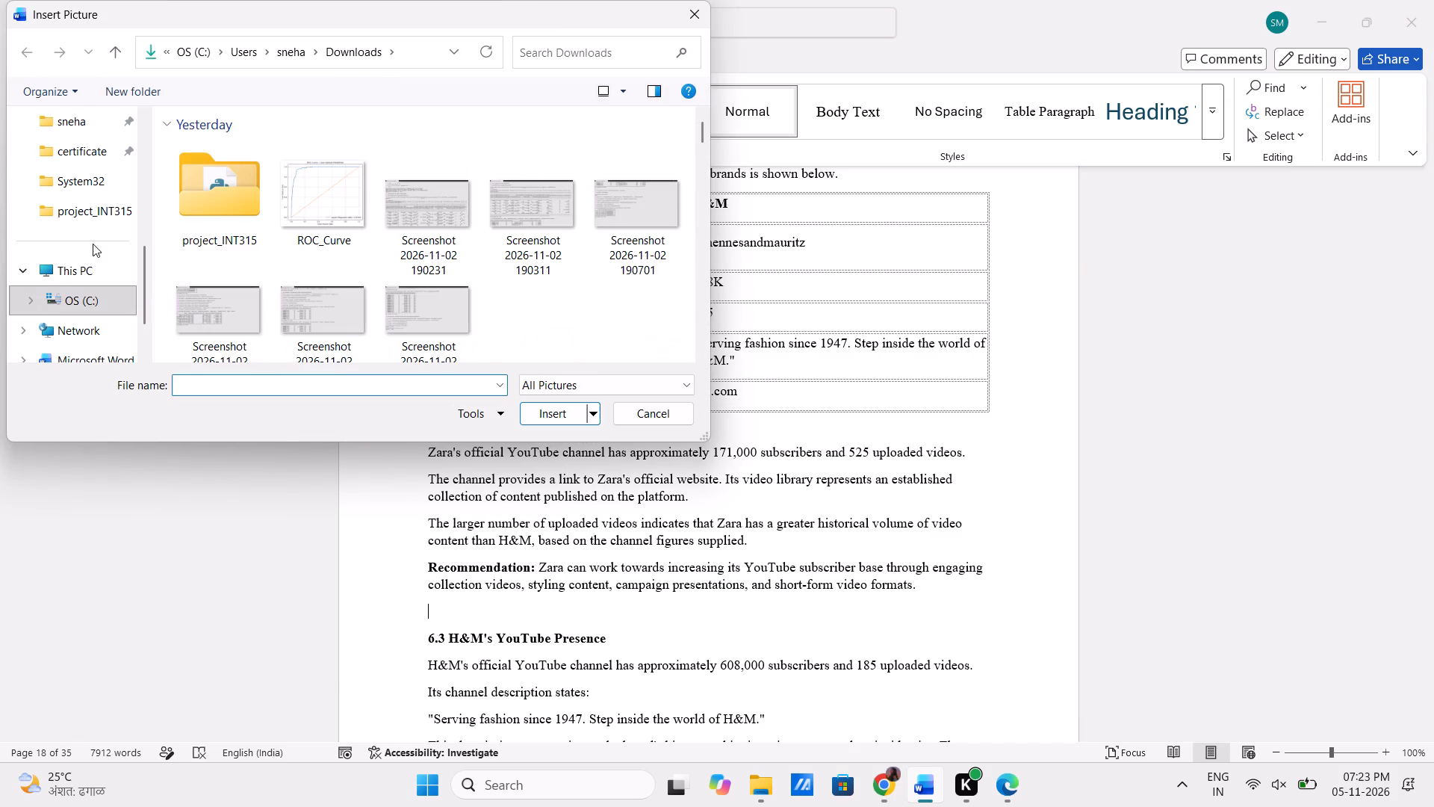
{"action": "scroll", "coordinate": [93, 220], "scroll_direction": "up", "scroll_amount": 1}
{"action": "scroll", "coordinate": [93, 316], "scroll_direction": "down", "scroll_amount": 1}
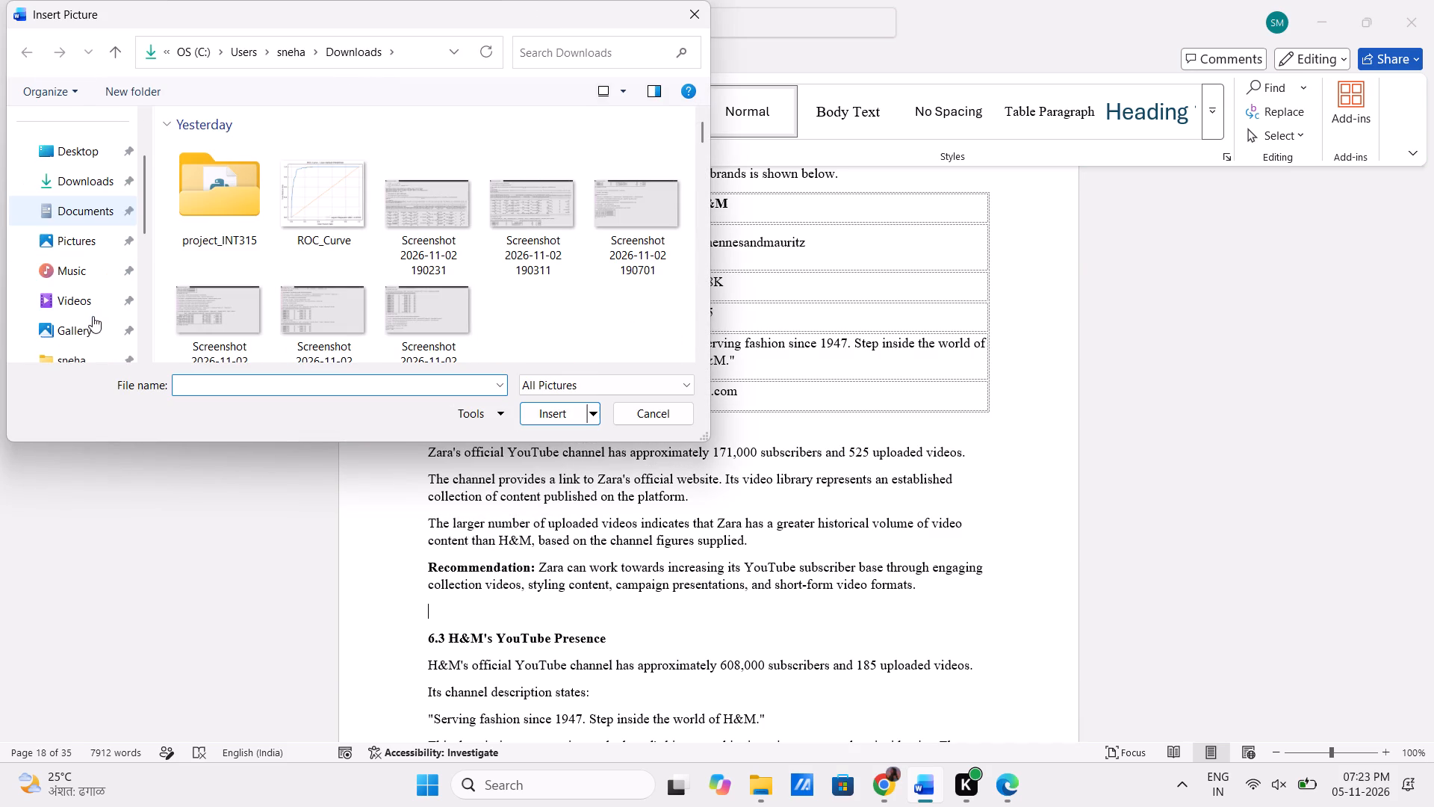
{"action": "left_click", "coordinate": [99, 333]}
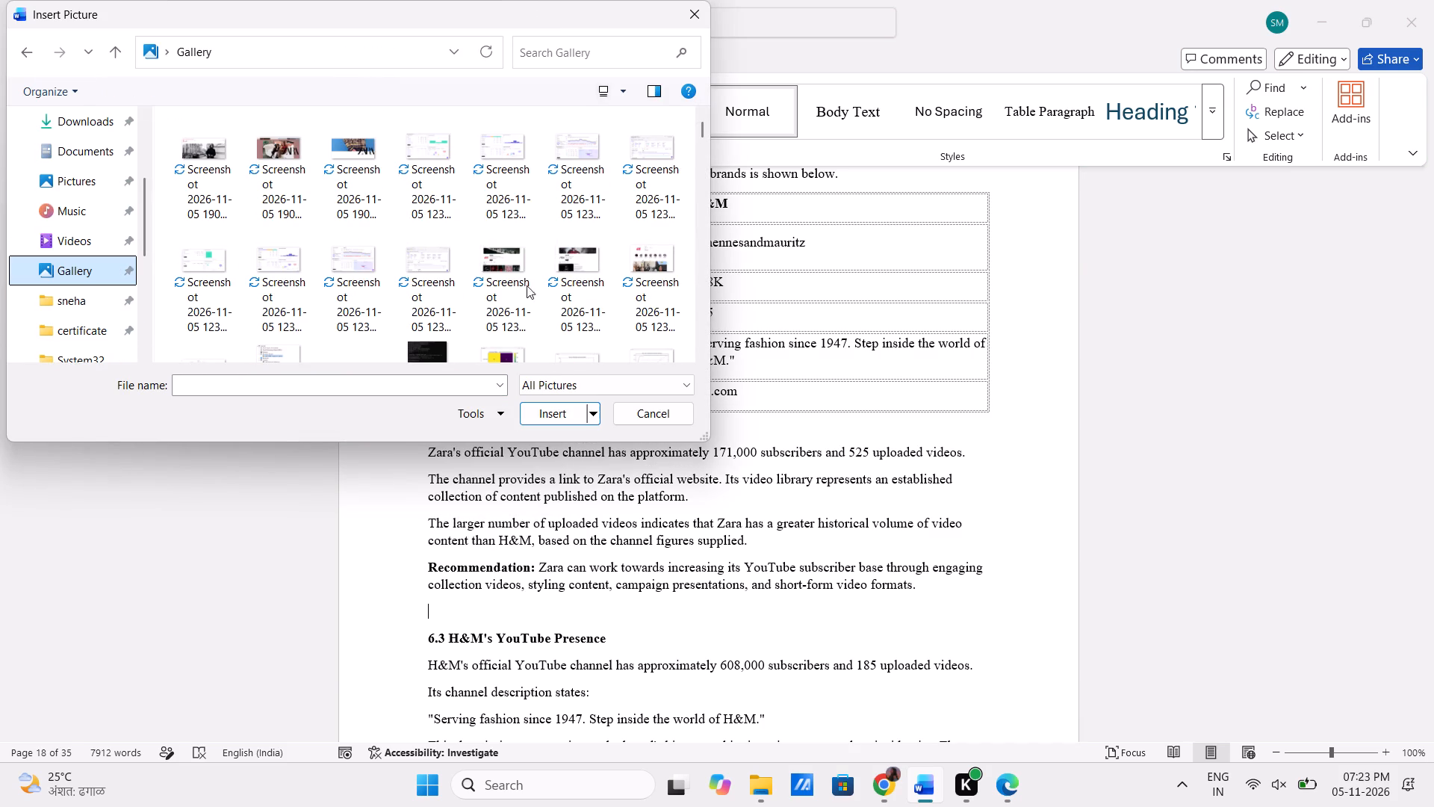
{"action": "left_click", "coordinate": [571, 267]}
{"action": "left_click", "coordinate": [550, 419]}
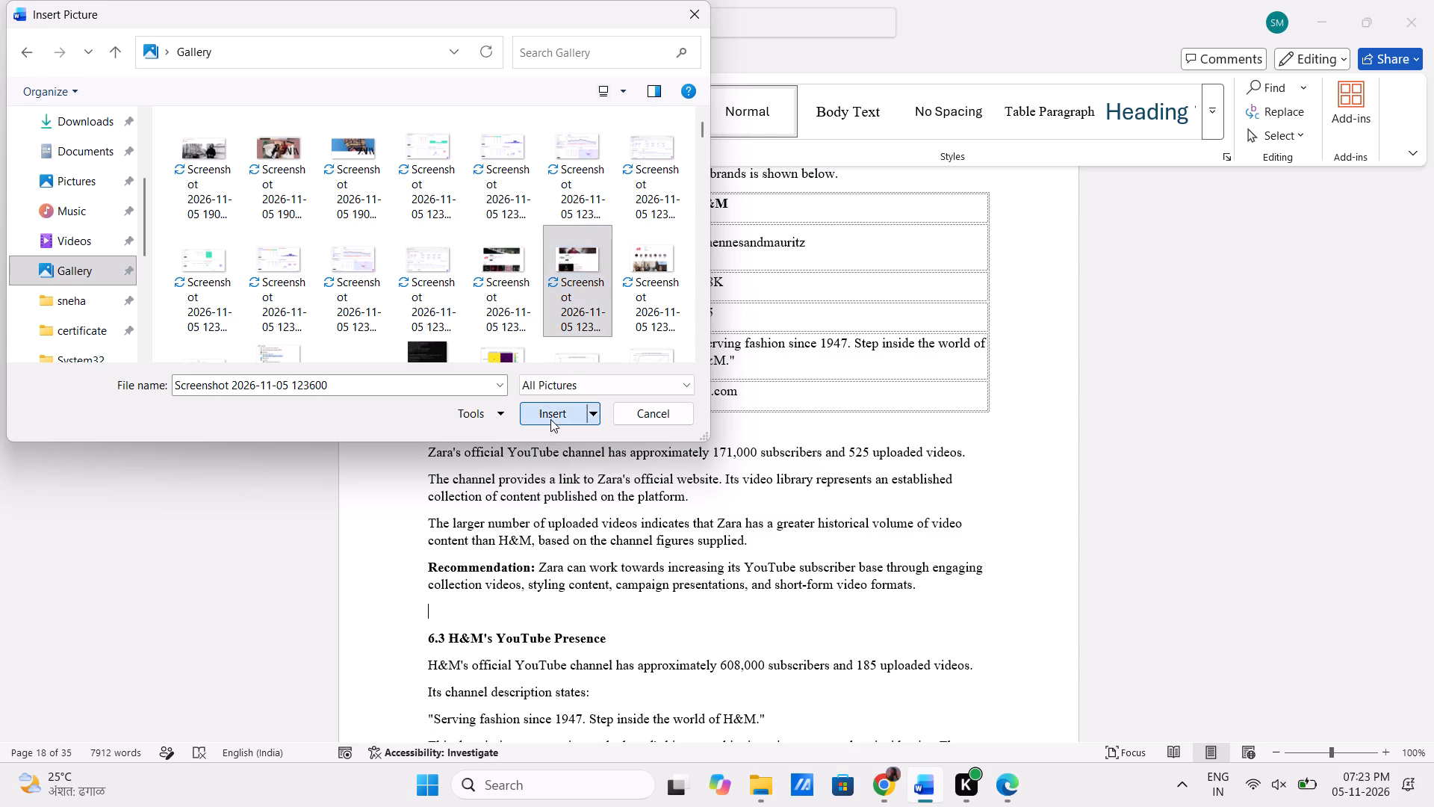
Resize the Zara YouTube channel picture to about 6.95 cm high and 14.56 cm wide.
{"action": "scroll", "coordinate": [624, 514], "scroll_direction": "down", "scroll_amount": 1}
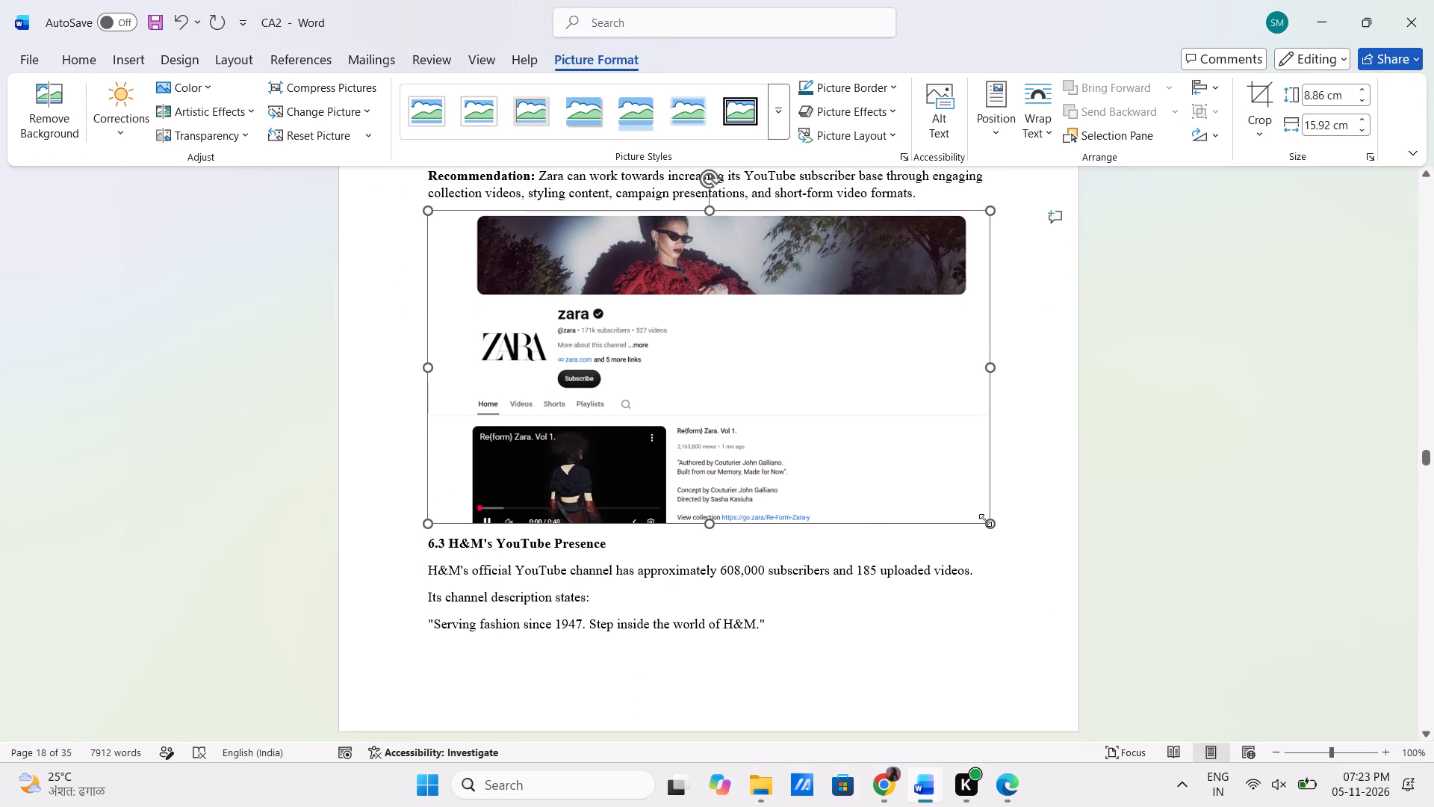
{"action": "left_click_drag", "start_coordinate": [987, 520], "coordinate": [869, 436]}
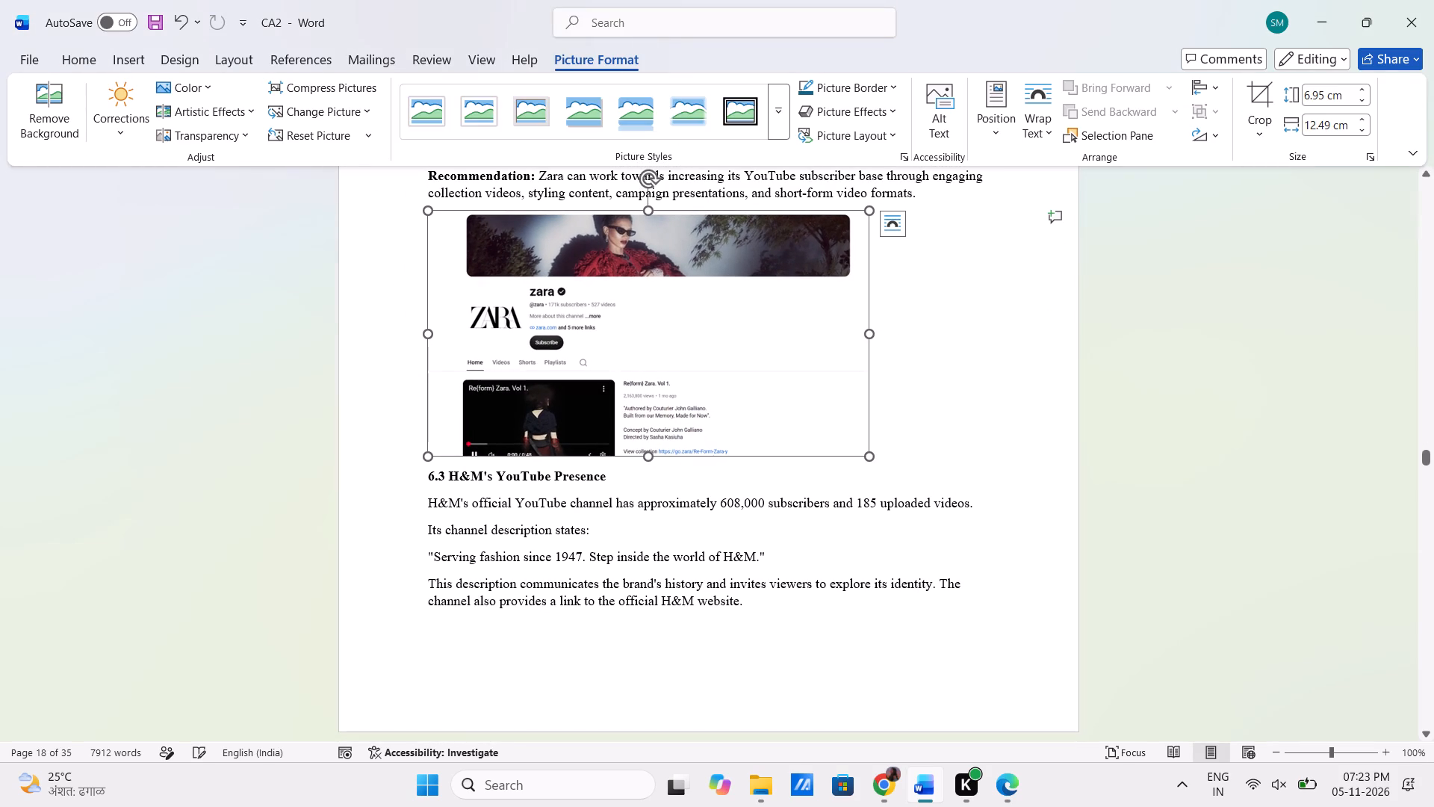
{"action": "left_click_drag", "start_coordinate": [872, 333], "coordinate": [925, 335]}
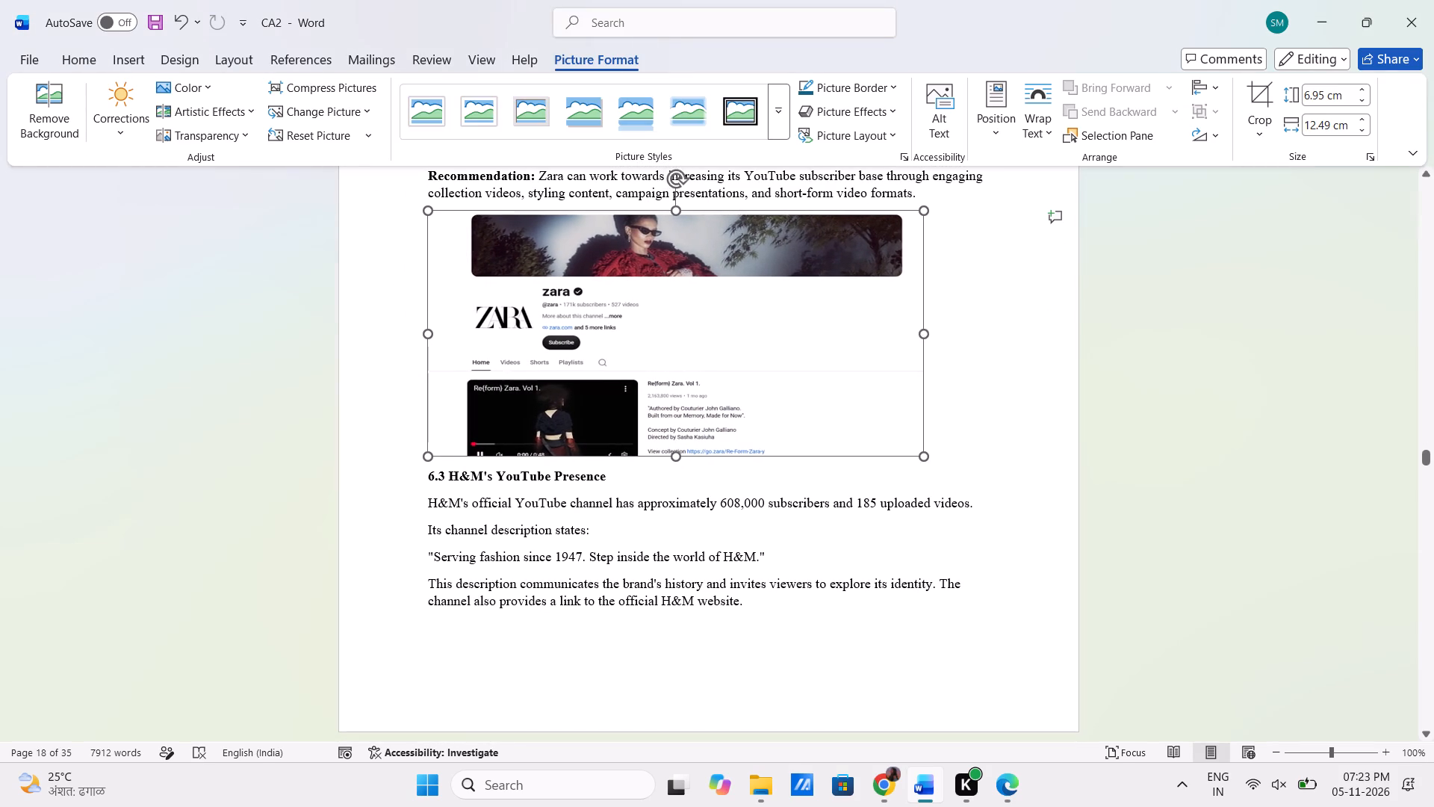
{"action": "left_click_drag", "start_coordinate": [925, 335], "coordinate": [942, 335]}
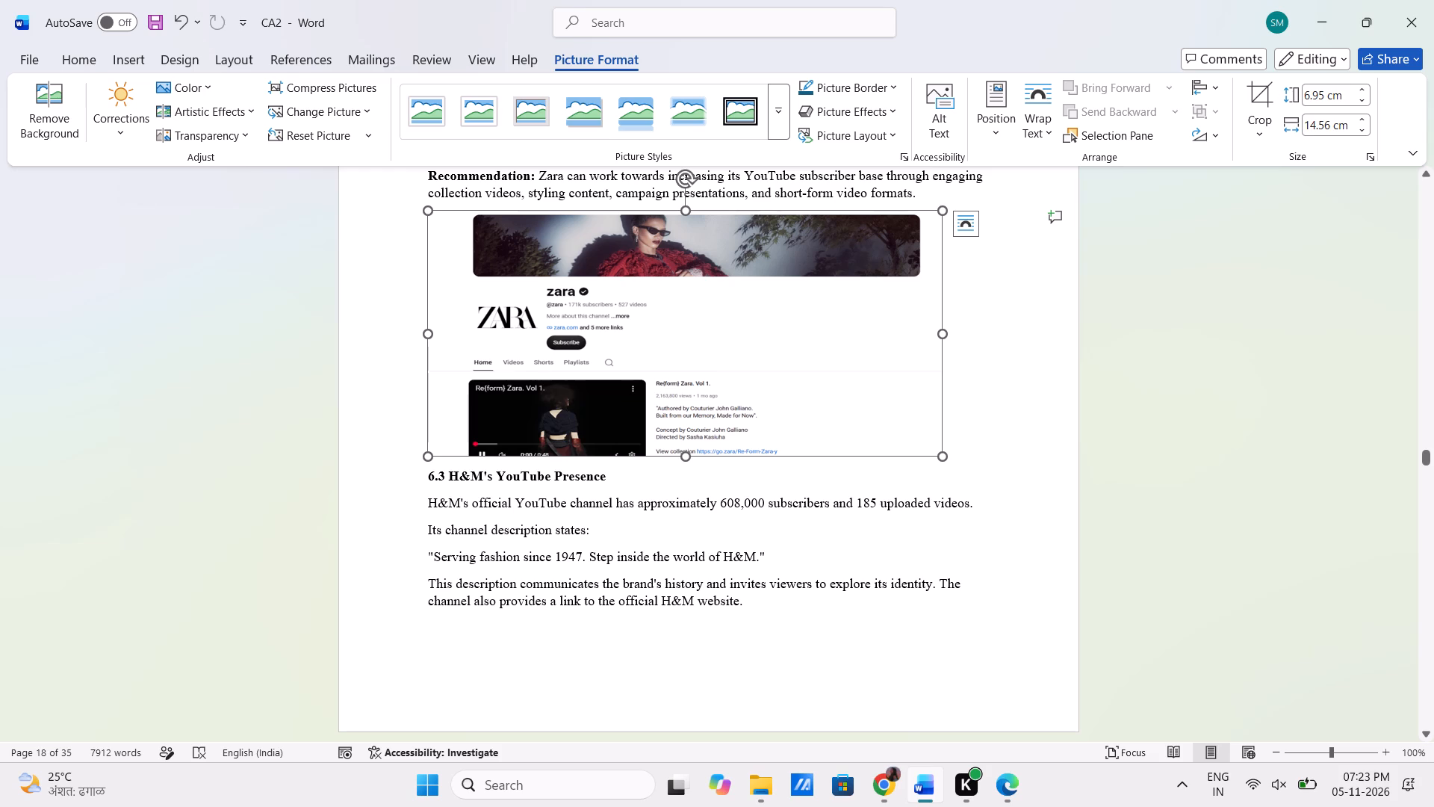
Set the font size of the heading "6.3 H&M's YouTube Presence" to 14.
{"action": "left_click_drag", "start_coordinate": [428, 476], "coordinate": [597, 474]}
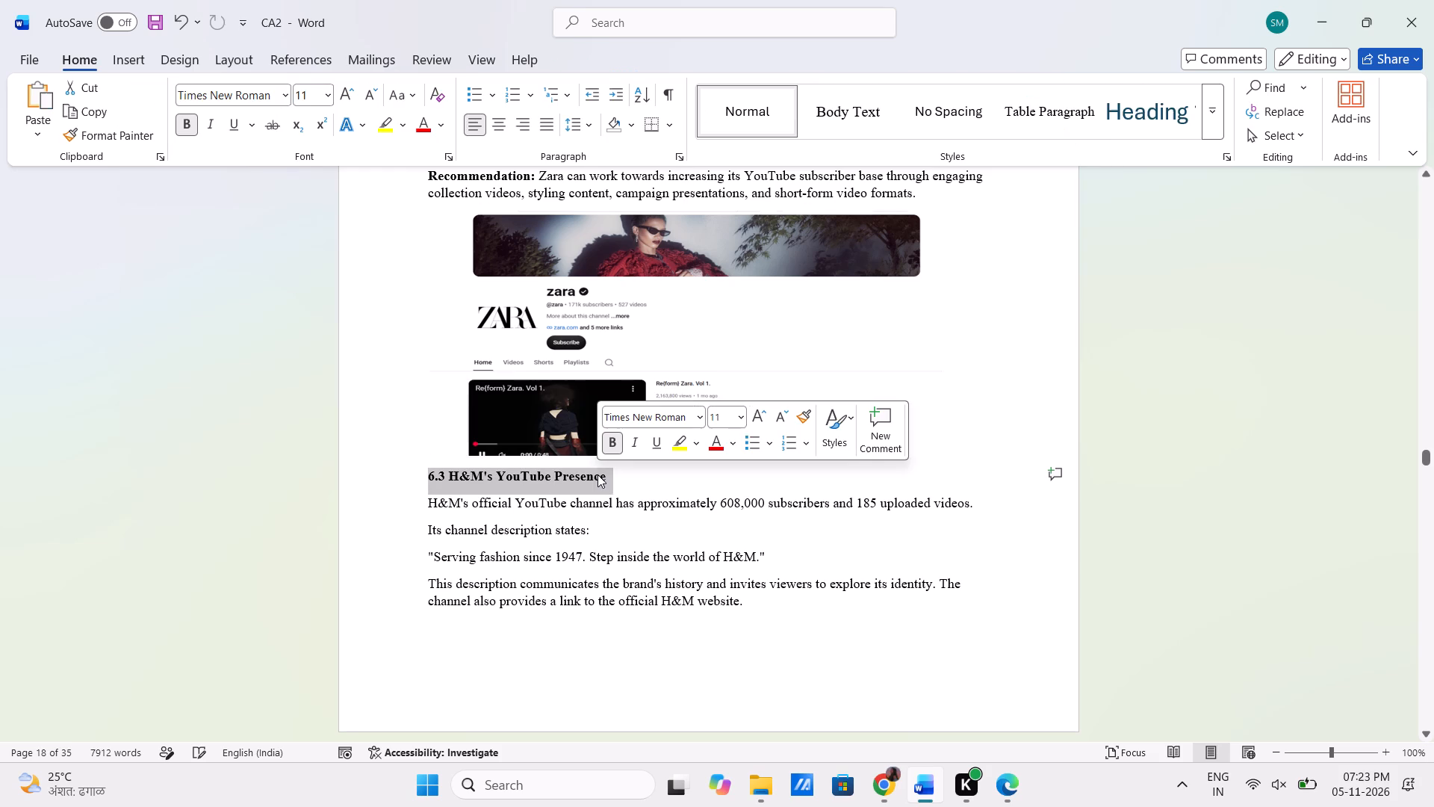
{"action": "left_click", "coordinate": [739, 415]}
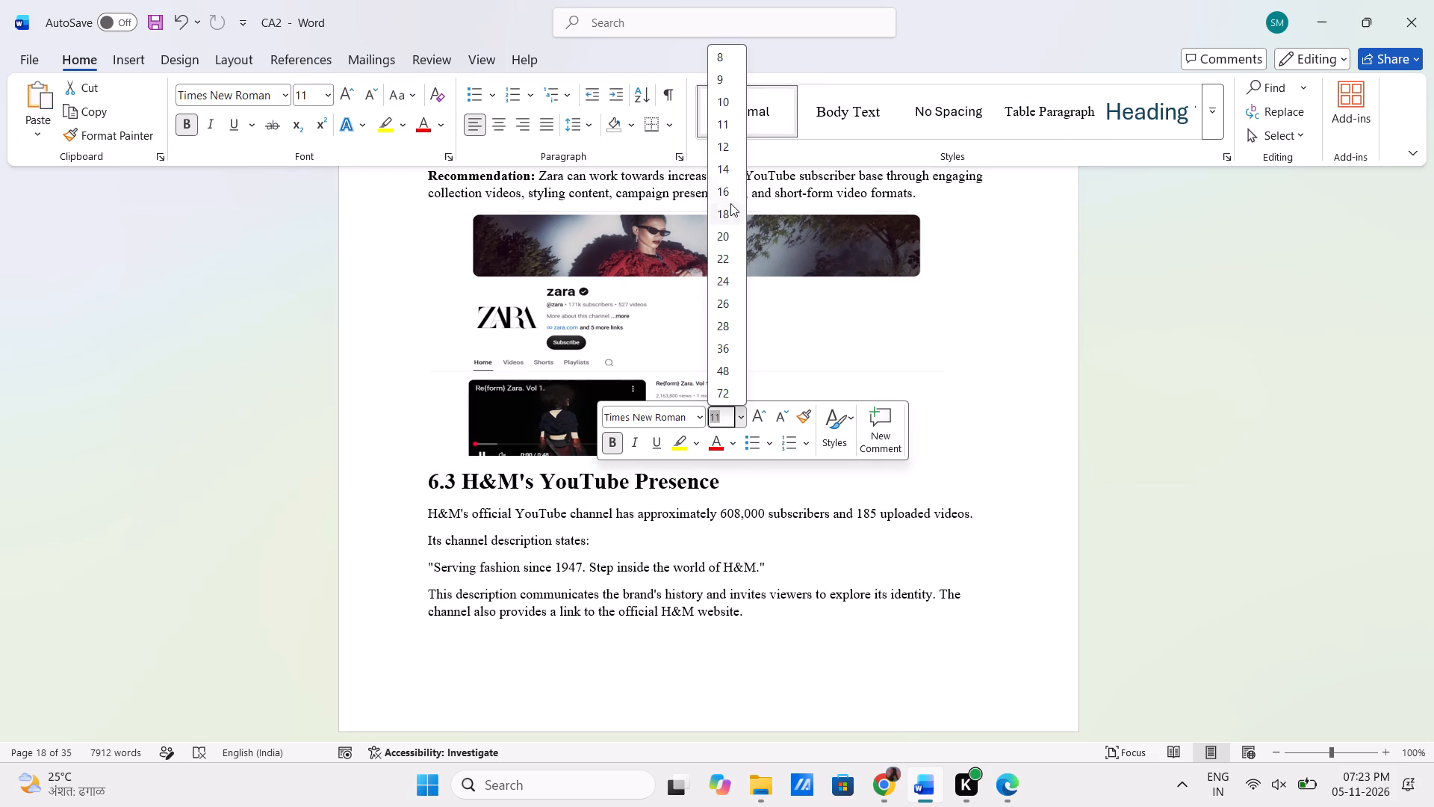
{"action": "left_click", "coordinate": [725, 176]}
{"action": "scroll", "coordinate": [510, 457], "scroll_direction": "up", "scroll_amount": 1}
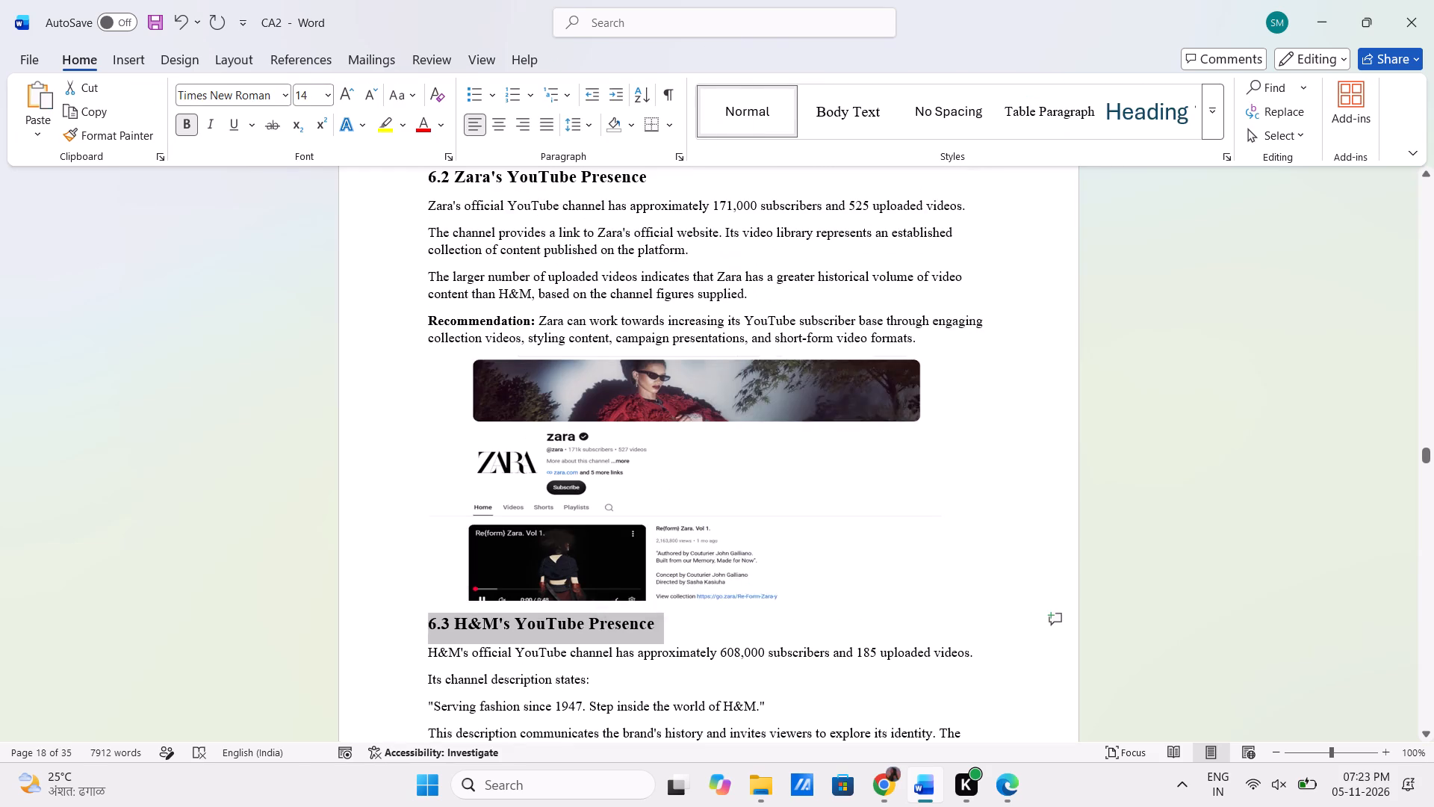
{"action": "scroll", "coordinate": [510, 457], "scroll_direction": "up", "scroll_amount": 1}
{"action": "scroll", "coordinate": [510, 457], "scroll_direction": "down", "scroll_amount": 3}
{"action": "scroll", "coordinate": [551, 522], "scroll_direction": "down", "scroll_amount": 1}
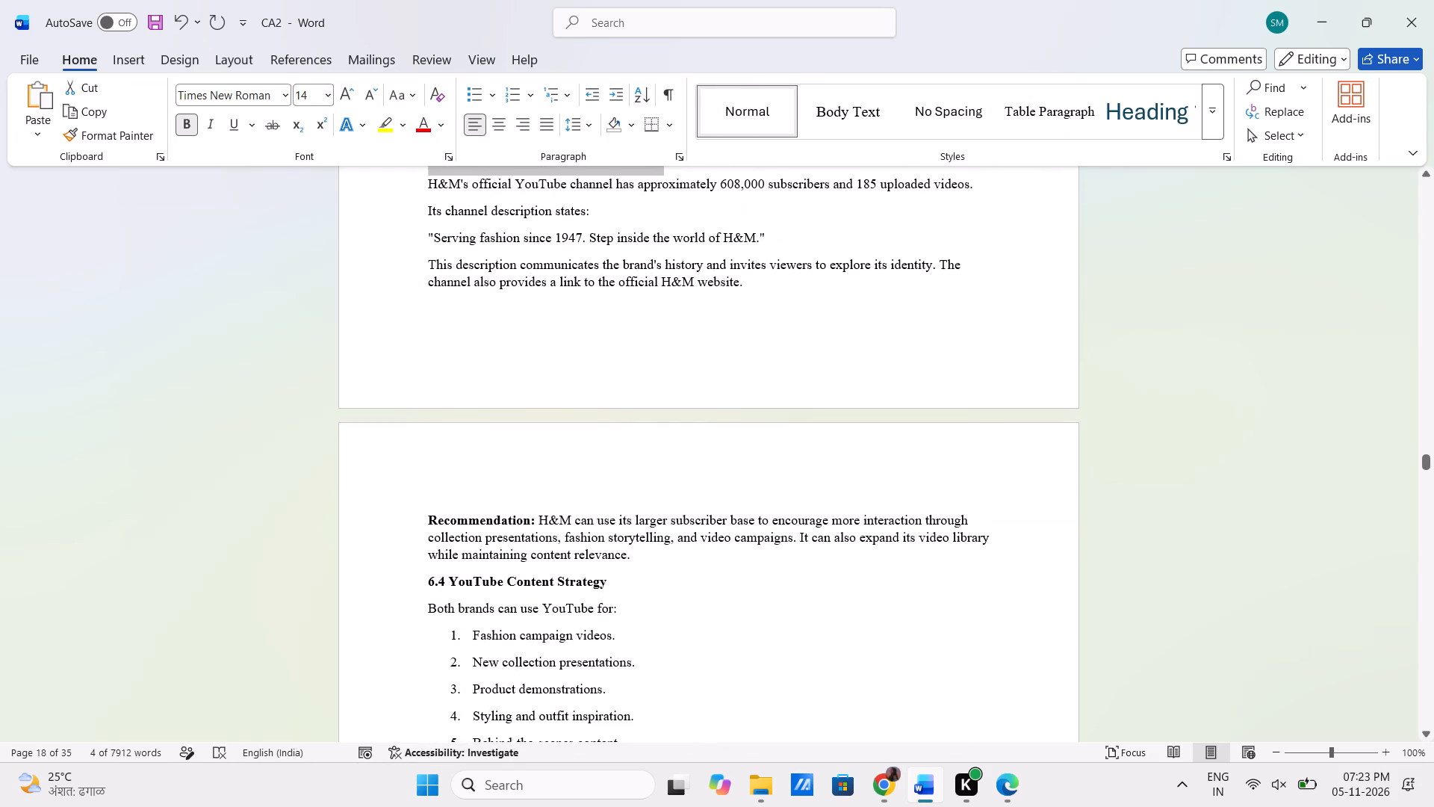
{"action": "left_click", "coordinate": [635, 540]}
{"action": "key", "text": "Return"}
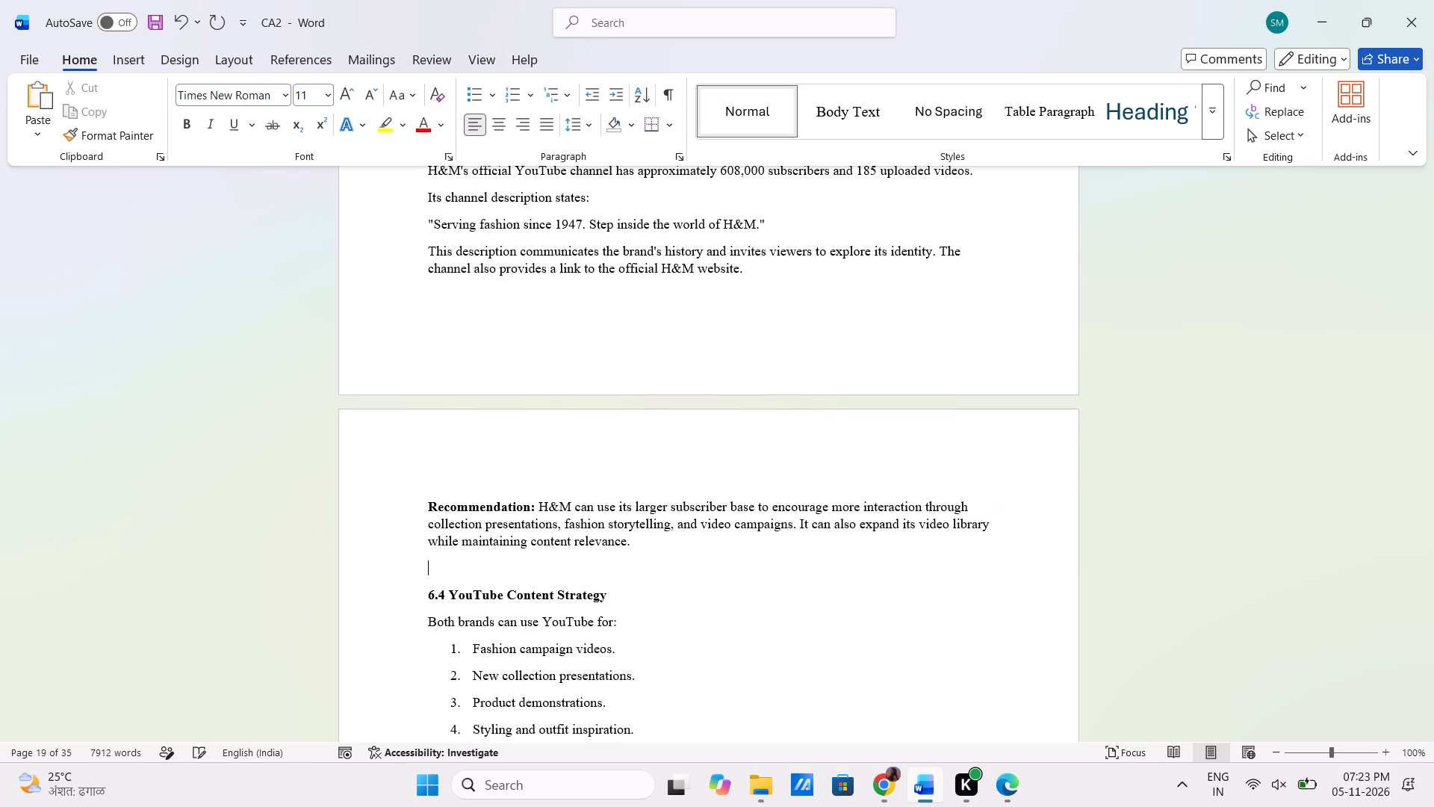
{"action": "left_click", "coordinate": [425, 564]}
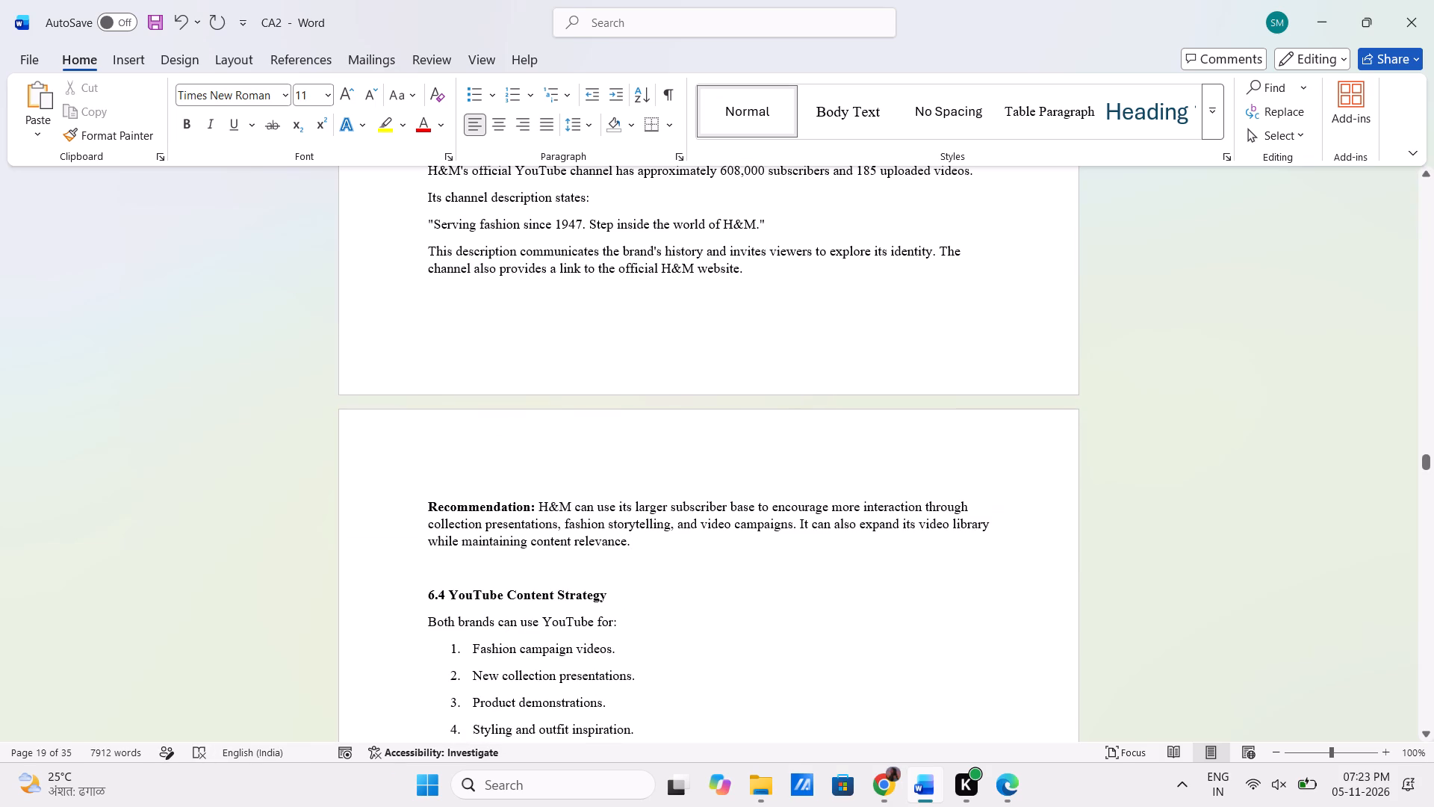
{"action": "right_click", "coordinate": [431, 565]}
{"action": "left_click", "coordinate": [521, 211]}
{"action": "type", "text": "pict"}
{"action": "left_click", "coordinate": [520, 234]}
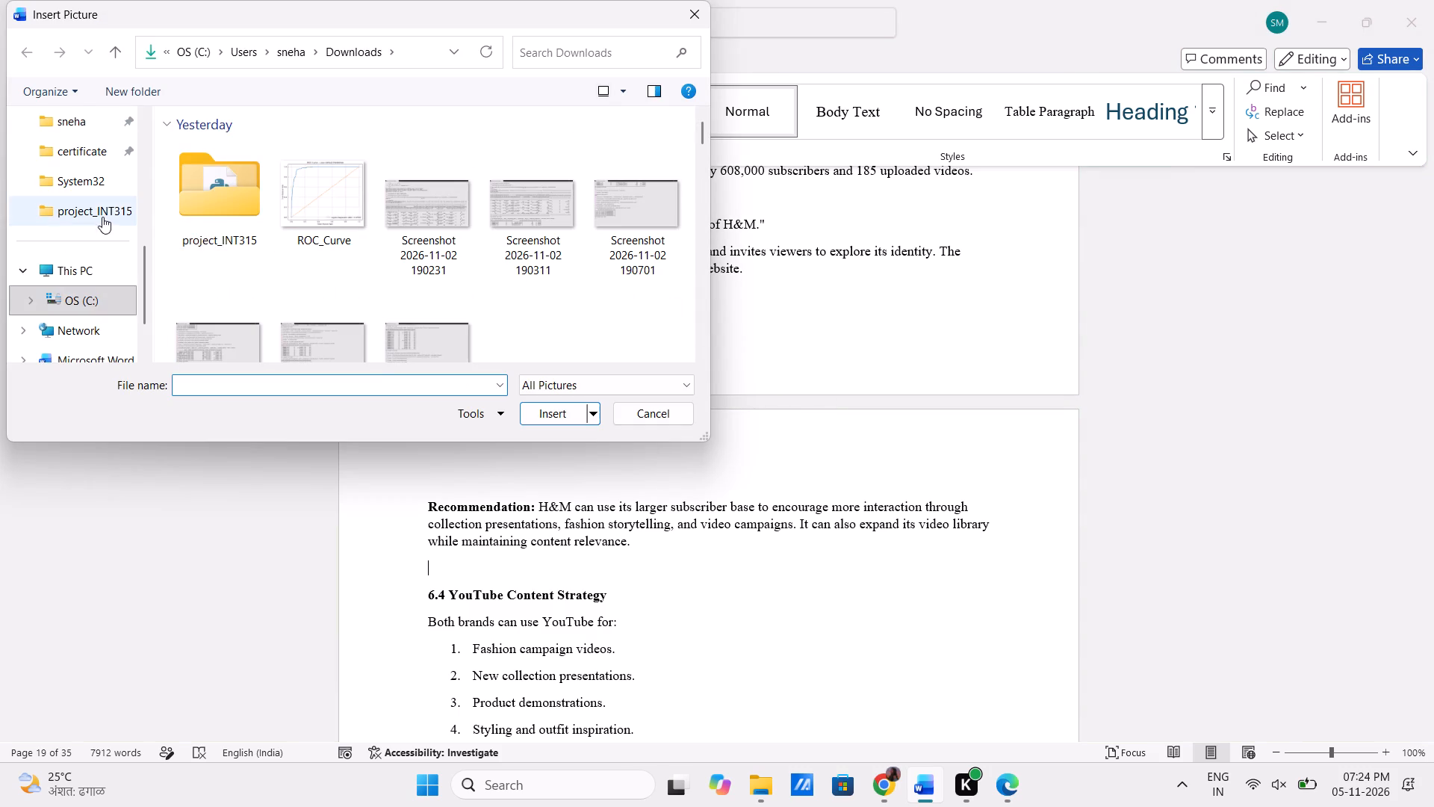
{"action": "scroll", "coordinate": [101, 213], "scroll_direction": "up", "scroll_amount": 1}
{"action": "left_click", "coordinate": [90, 263]}
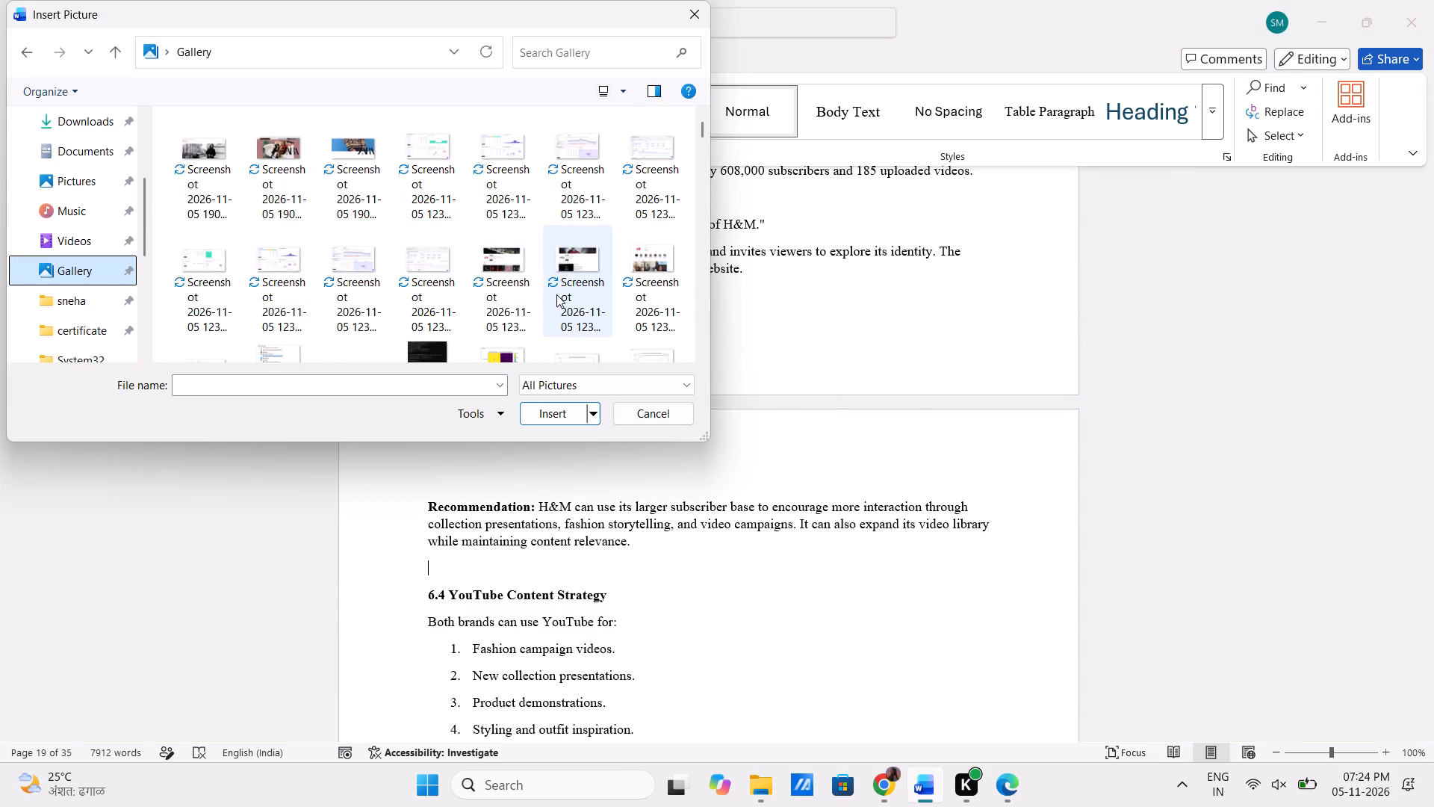
{"action": "left_click", "coordinate": [521, 281]}
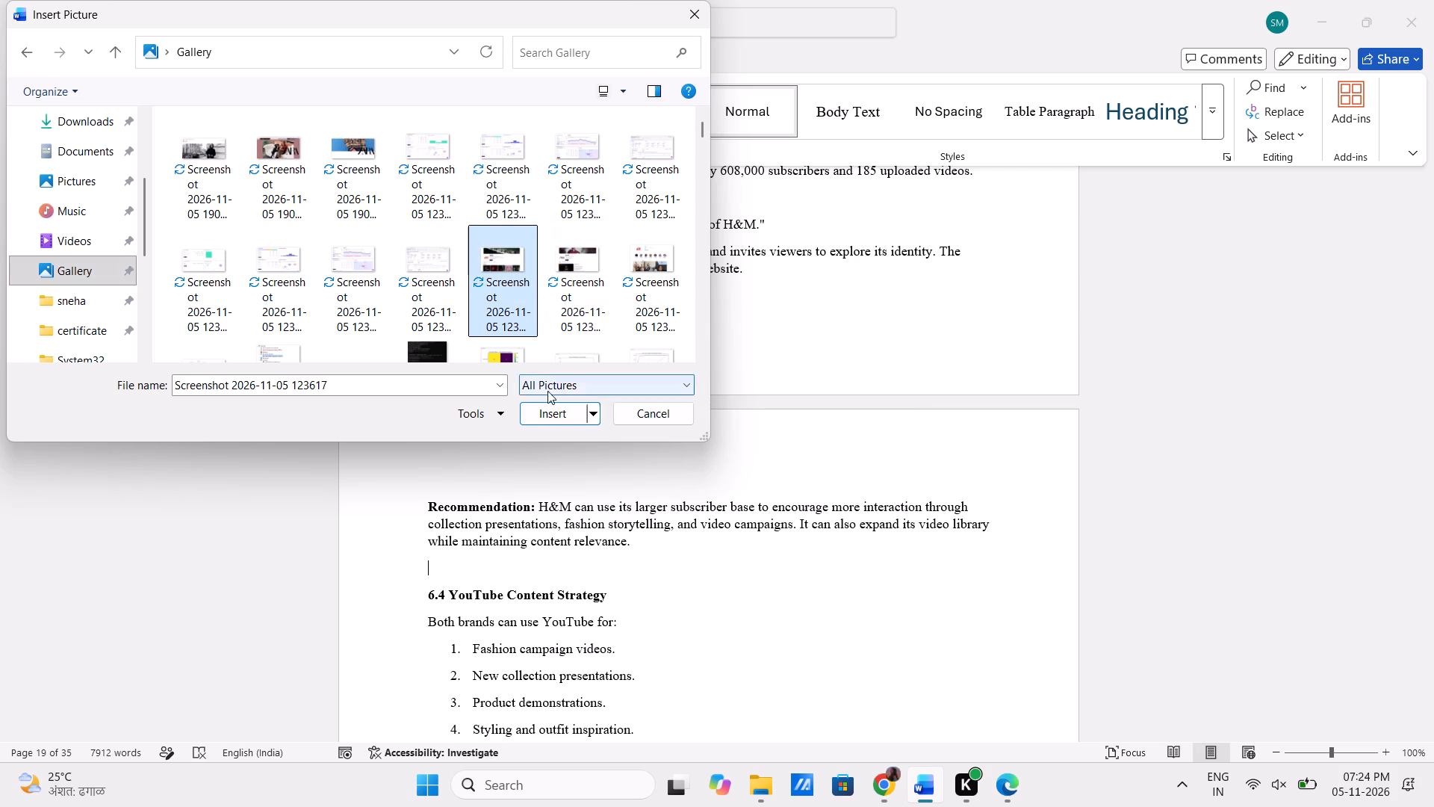
{"action": "left_click", "coordinate": [548, 407]}
Resize the H&M YouTube channel picture to about 6.47 cm high and 14.63 cm wide.
{"action": "scroll", "coordinate": [583, 459], "scroll_direction": "up", "scroll_amount": 2}
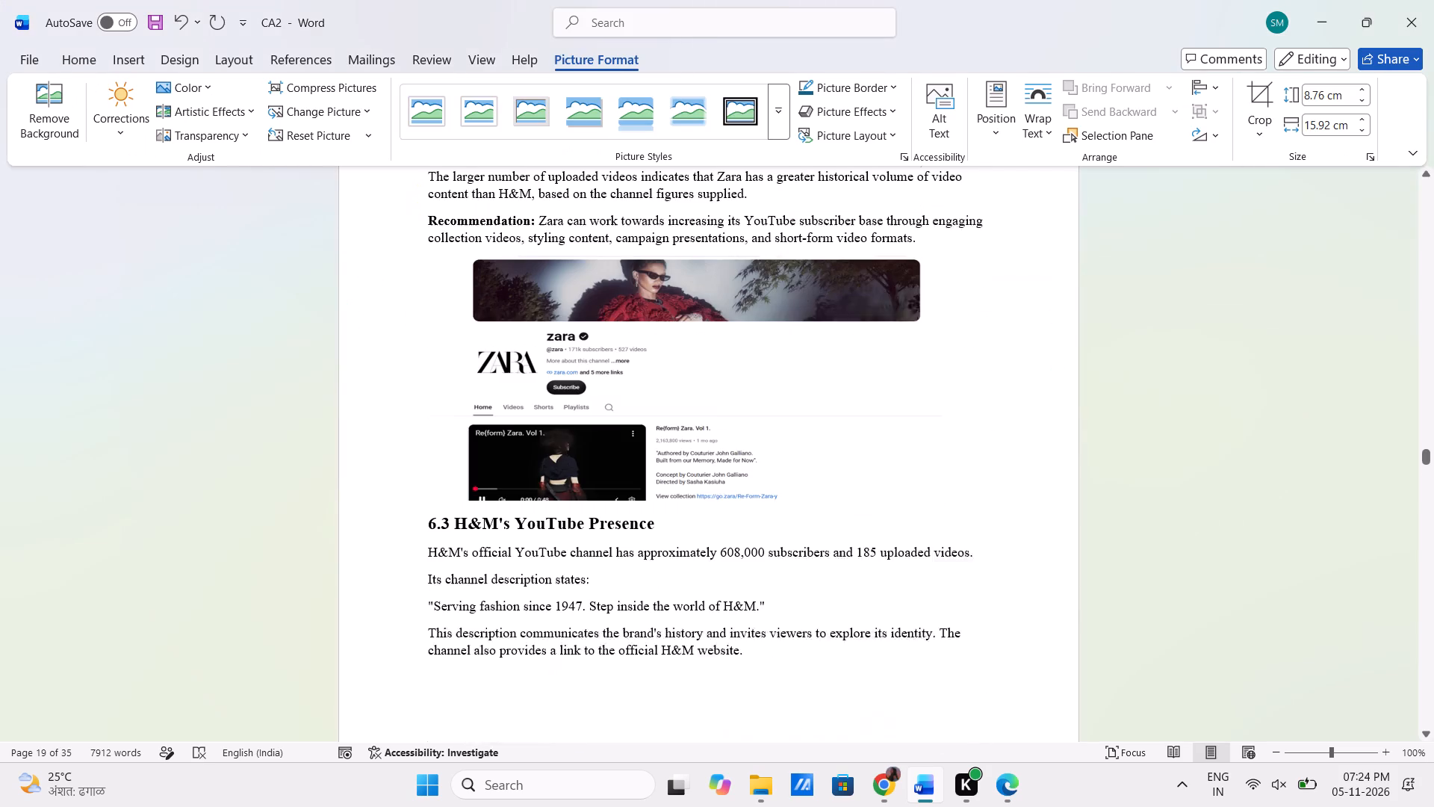
{"action": "right_click", "coordinate": [583, 459]}
{"action": "scroll", "coordinate": [583, 459], "scroll_direction": "down", "scroll_amount": 3}
{"action": "left_click", "coordinate": [510, 522]}
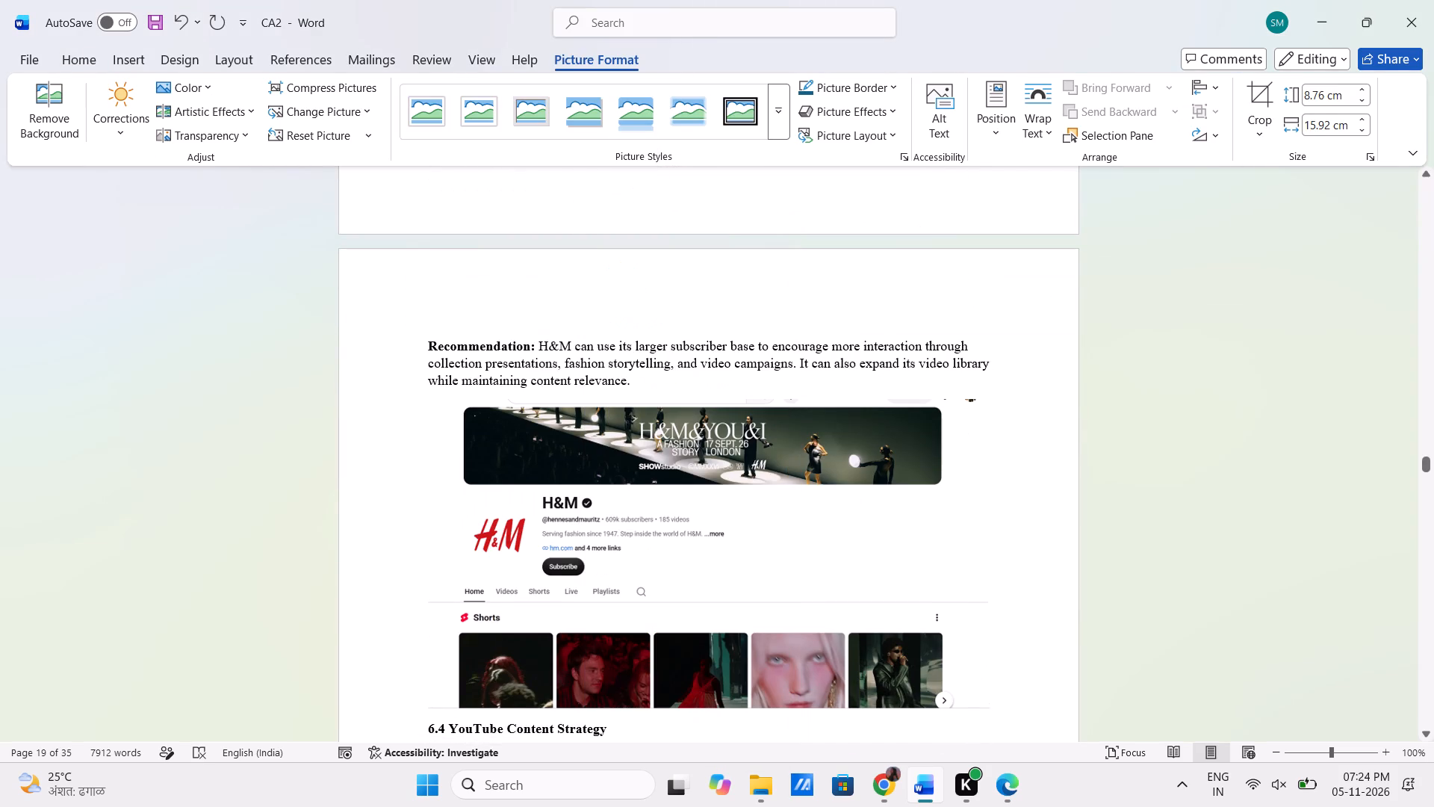
{"action": "scroll", "coordinate": [810, 595], "scroll_direction": "down", "scroll_amount": 1}
{"action": "left_click", "coordinate": [810, 417]}
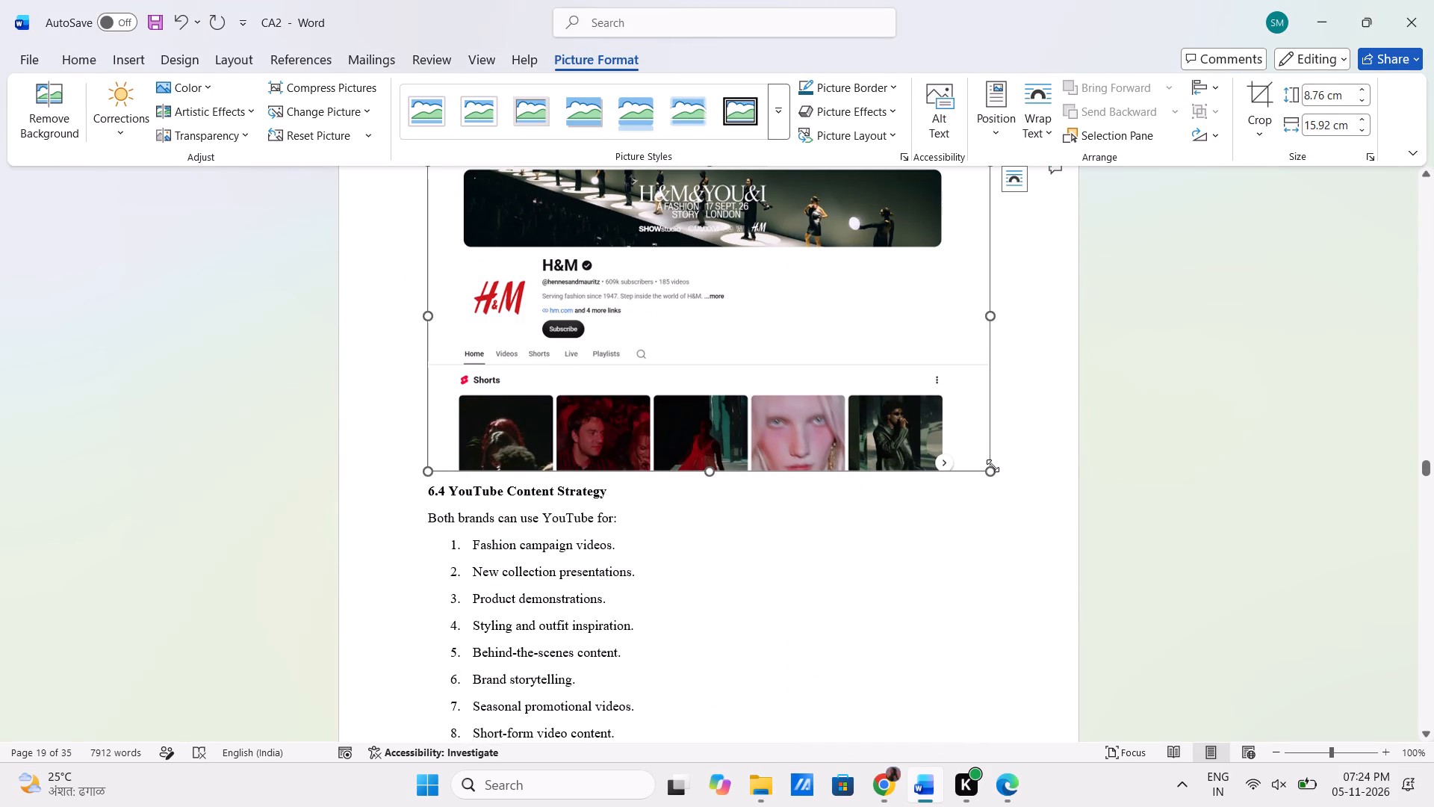
{"action": "left_click_drag", "start_coordinate": [992, 471], "coordinate": [842, 389]}
{"action": "scroll", "coordinate": [818, 421], "scroll_direction": "up", "scroll_amount": 1}
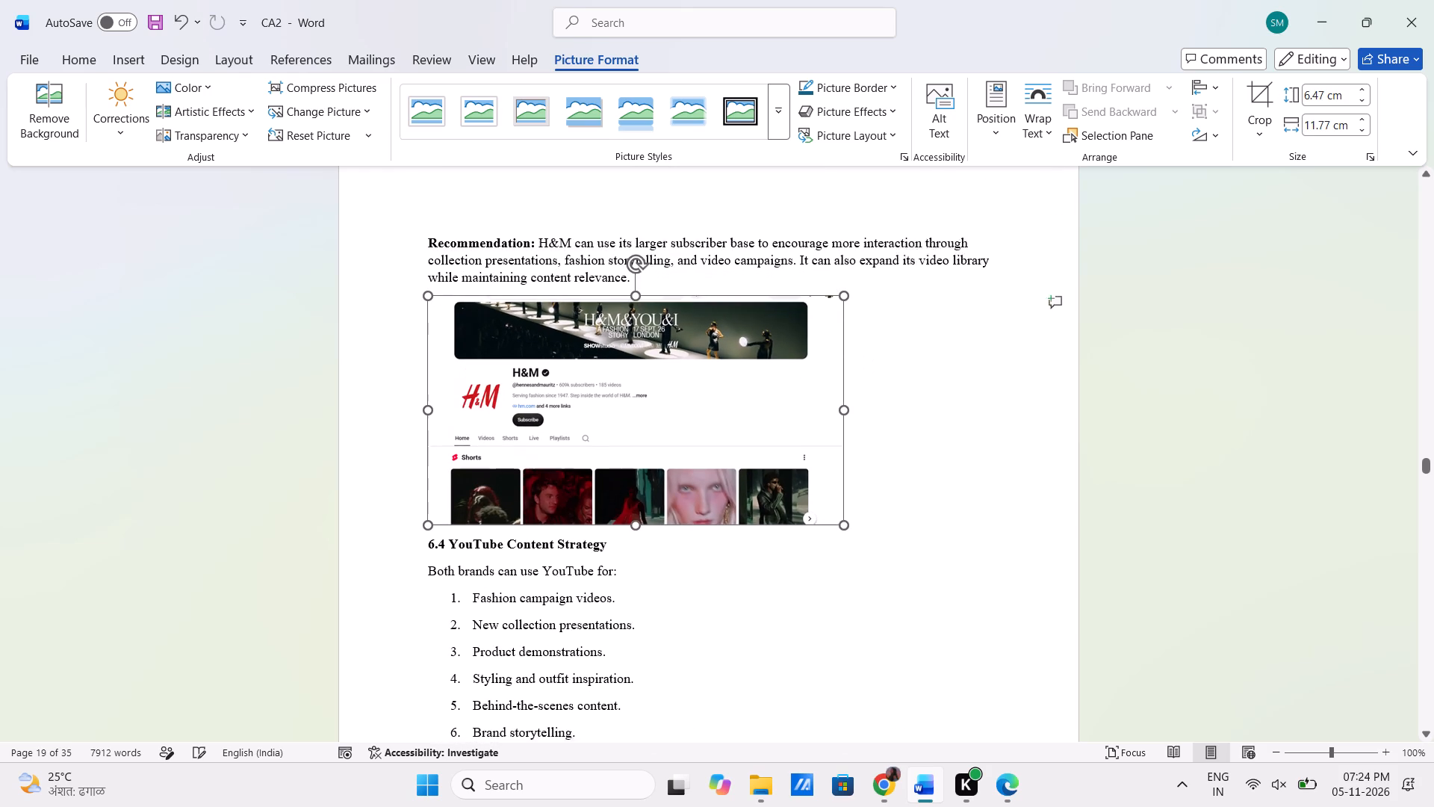
{"action": "scroll", "coordinate": [818, 421], "scroll_direction": "up", "scroll_amount": 1}
{"action": "left_click_drag", "start_coordinate": [844, 419], "coordinate": [944, 409]}
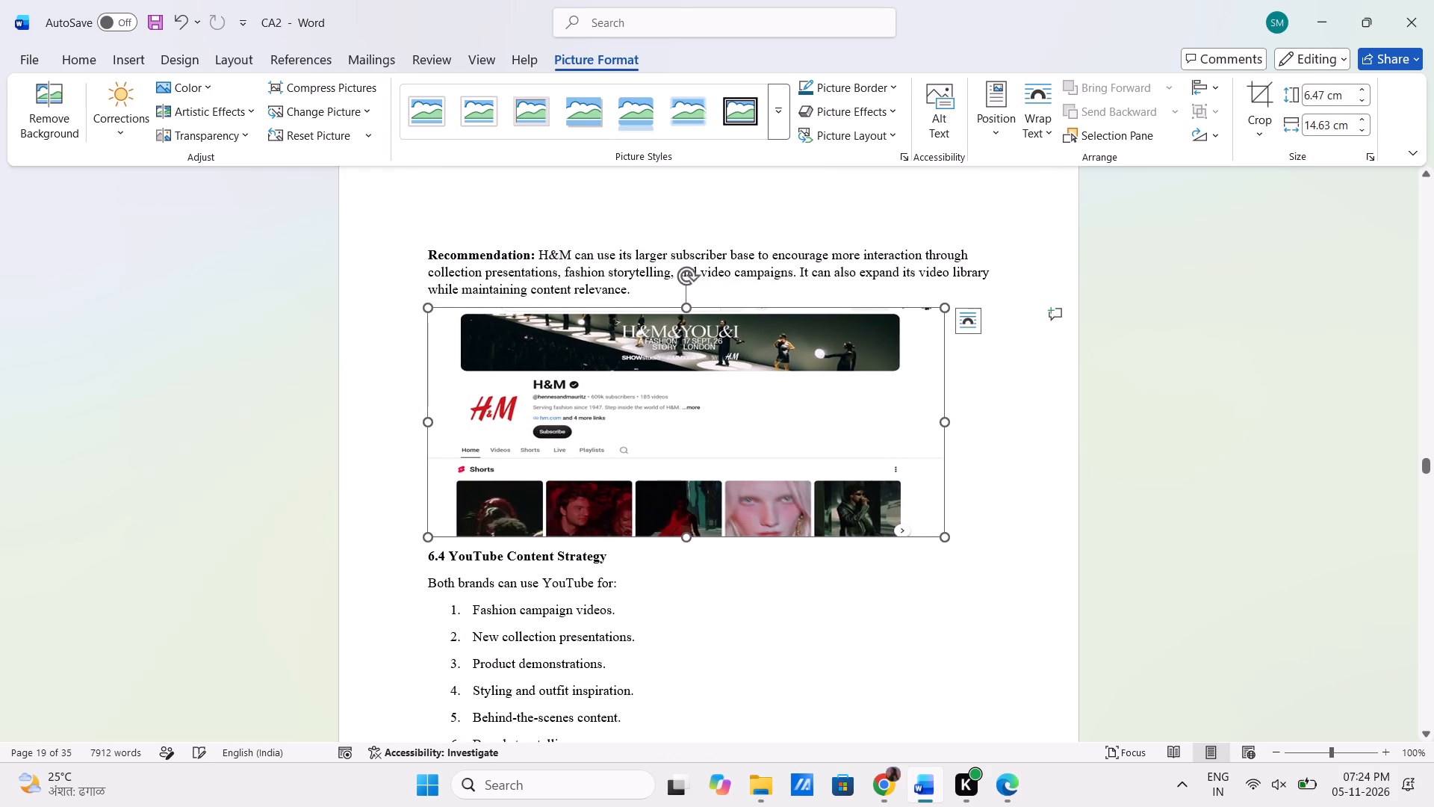
Set the font size of the heading "6.4 YouTube Content Strategy" to 14.
{"action": "scroll", "coordinate": [696, 525], "scroll_direction": "down", "scroll_amount": 1}
{"action": "left_click_drag", "start_coordinate": [428, 351], "coordinate": [603, 355]}
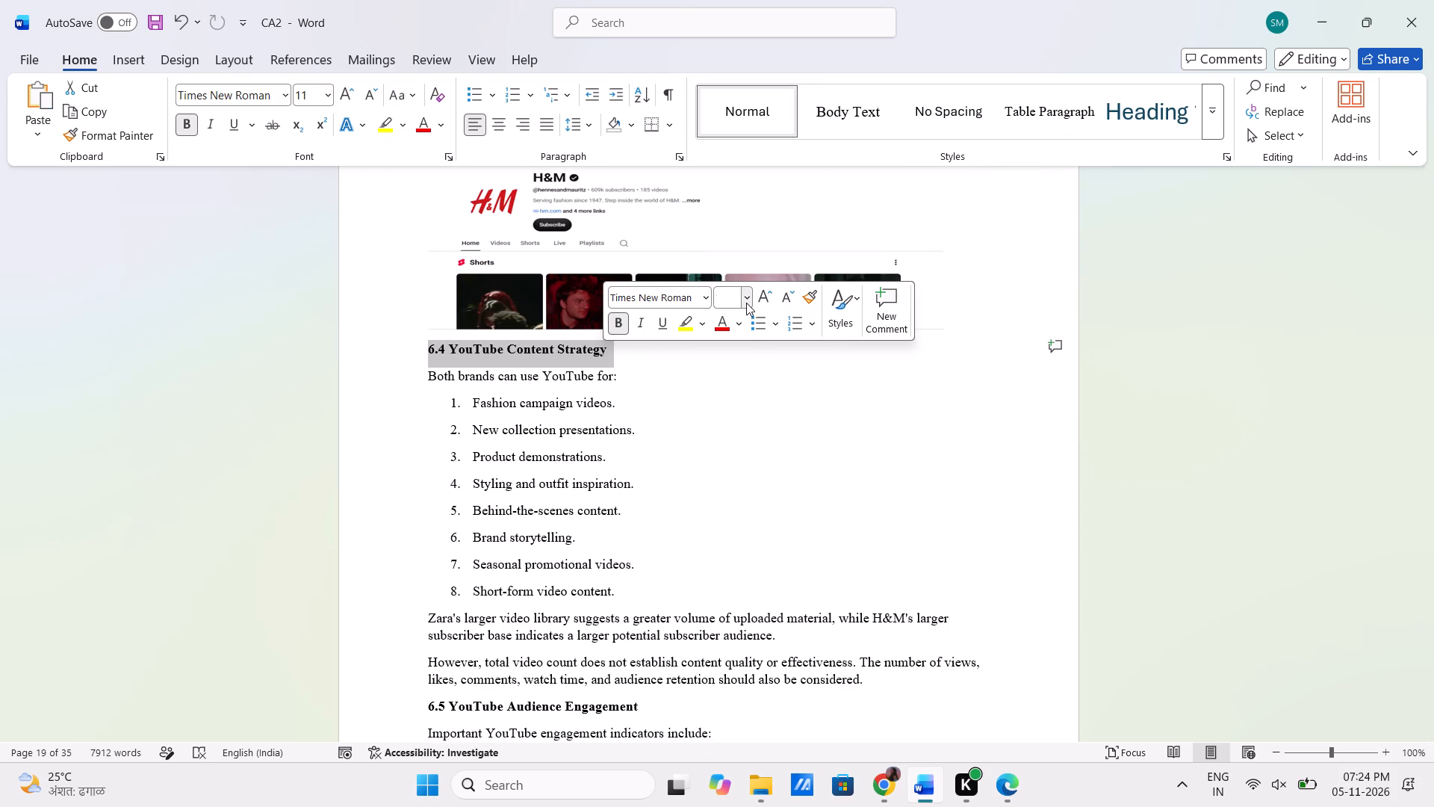
{"action": "left_click", "coordinate": [746, 303]}
{"action": "left_click", "coordinate": [736, 424]}
Set the font size of the heading "6.5 YouTube Audience Engagement" to 14.
{"action": "scroll", "coordinate": [588, 450], "scroll_direction": "down", "scroll_amount": 1}
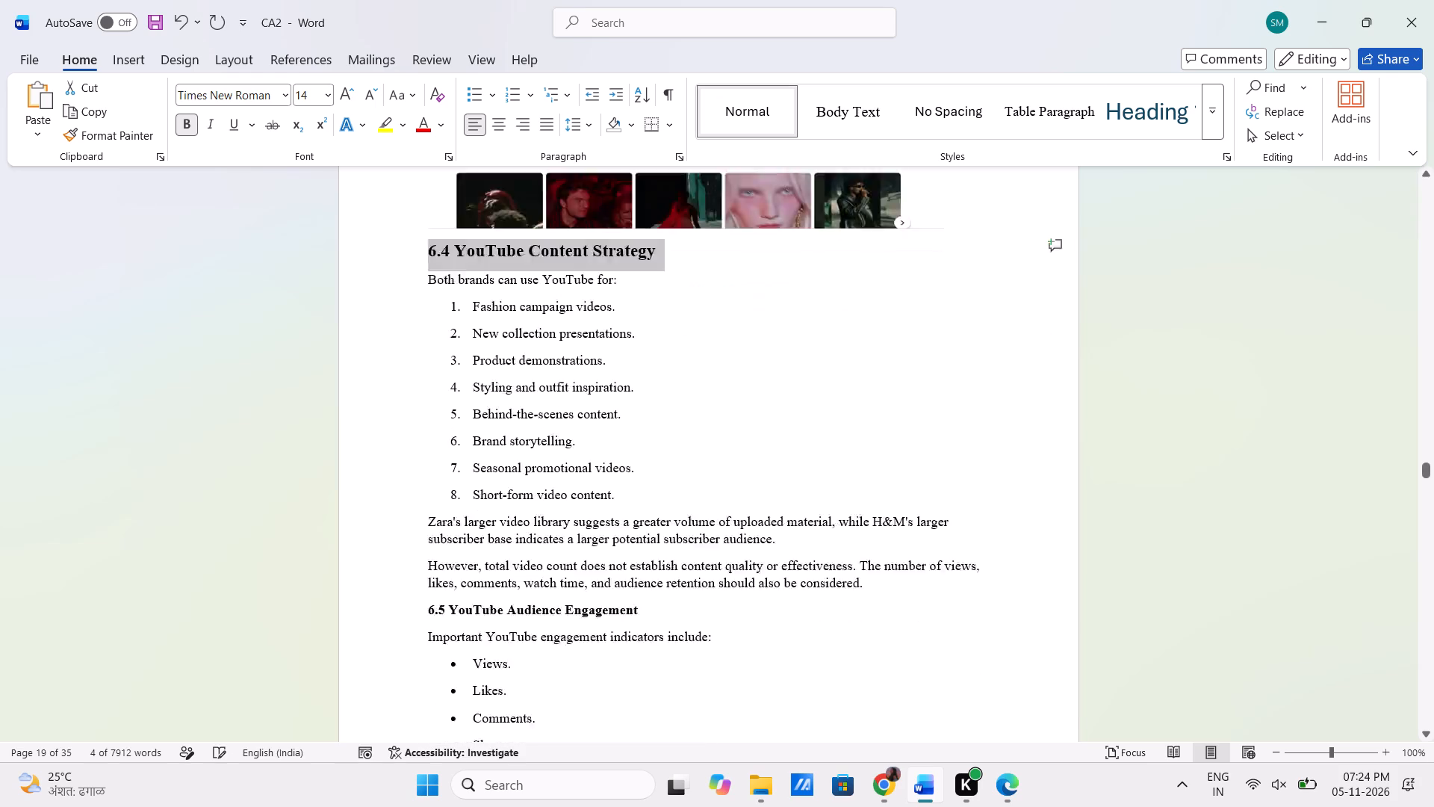
{"action": "scroll", "coordinate": [588, 450], "scroll_direction": "down", "scroll_amount": 1}
{"action": "left_click_drag", "start_coordinate": [429, 396], "coordinate": [608, 414]}
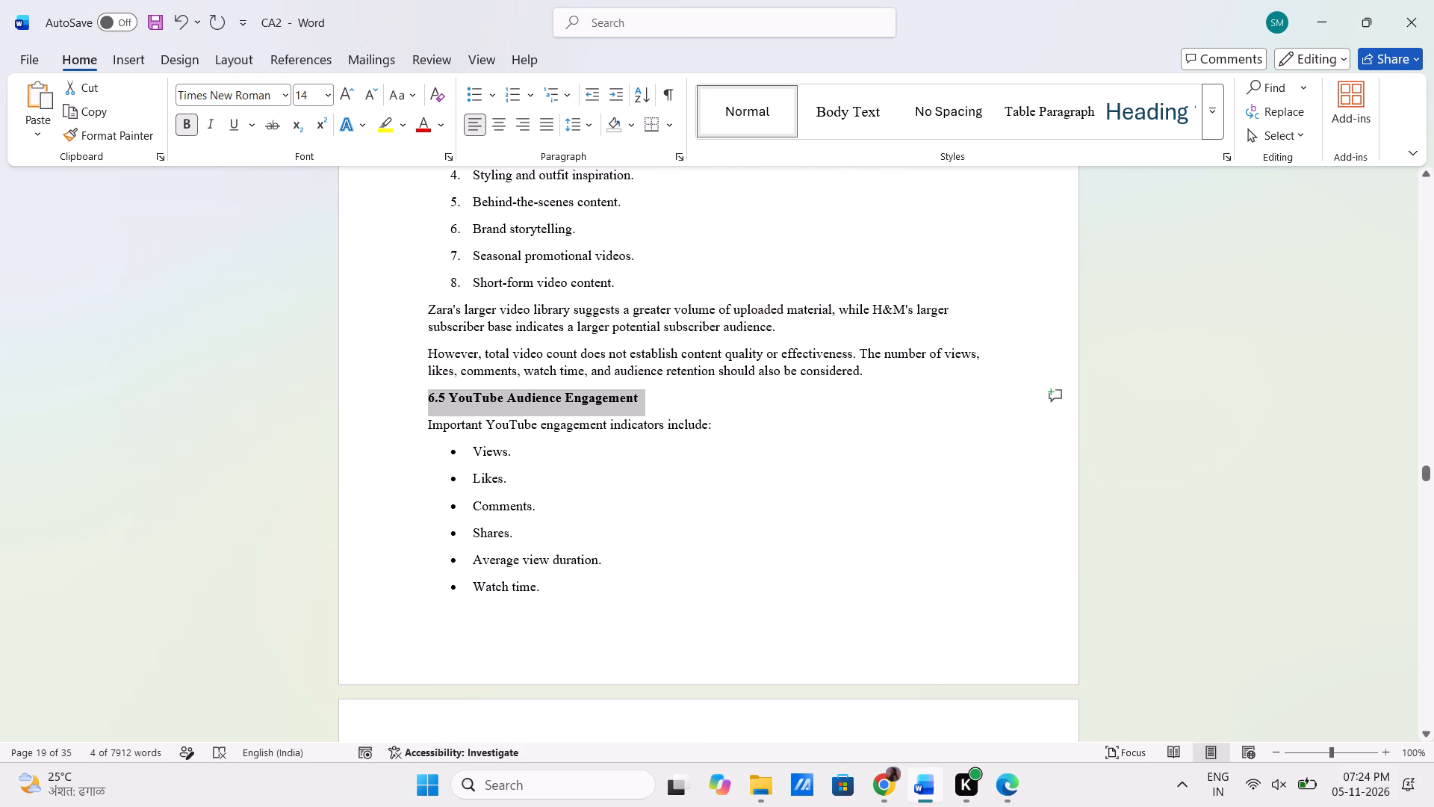
{"action": "left_click_drag", "start_coordinate": [608, 414], "coordinate": [649, 413]}
{"action": "left_click", "coordinate": [794, 359]}
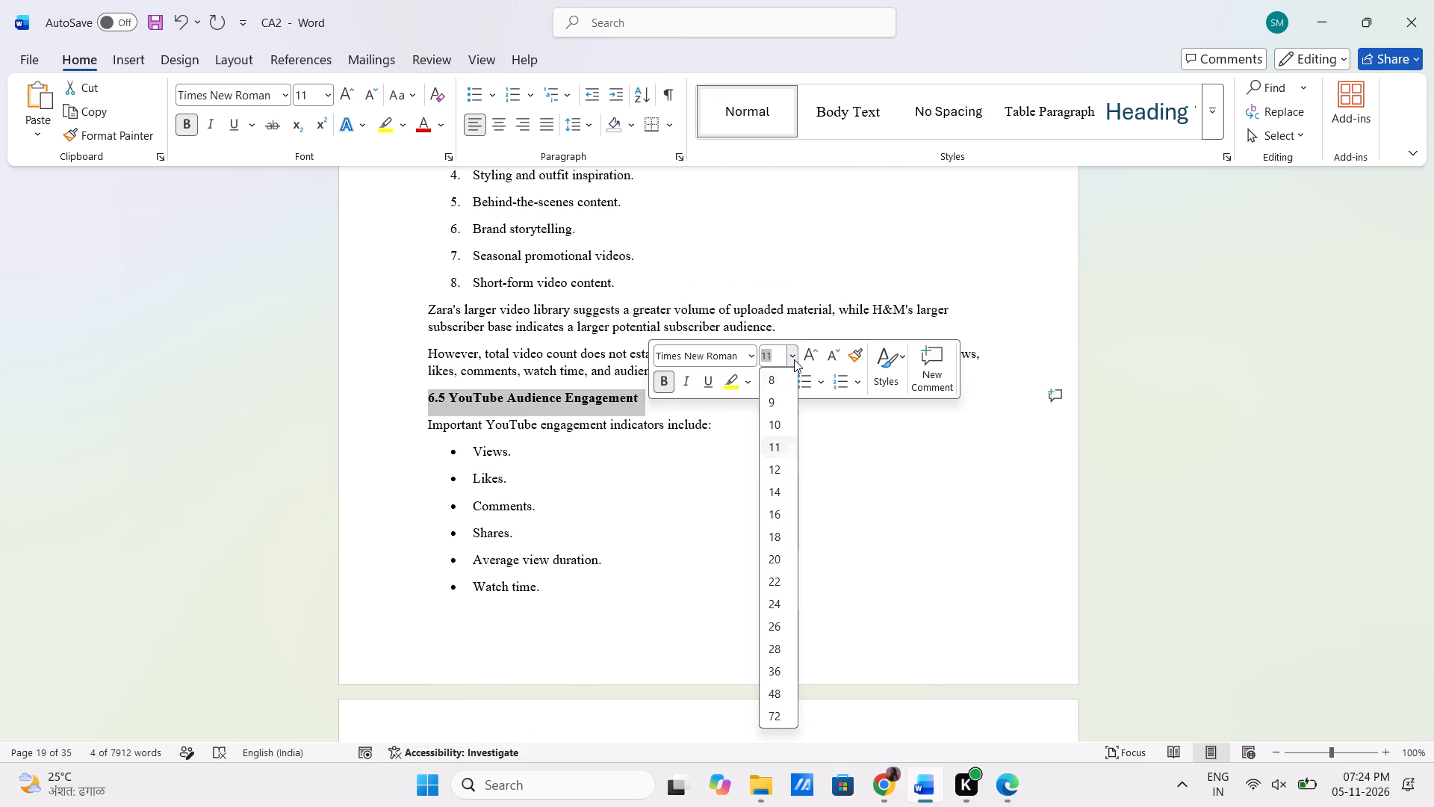
{"action": "left_click", "coordinate": [790, 489]}
Set the font size of the heading "6.6 Cross-Platform Comparison" to 14.
{"action": "scroll", "coordinate": [600, 524], "scroll_direction": "down", "scroll_amount": 1}
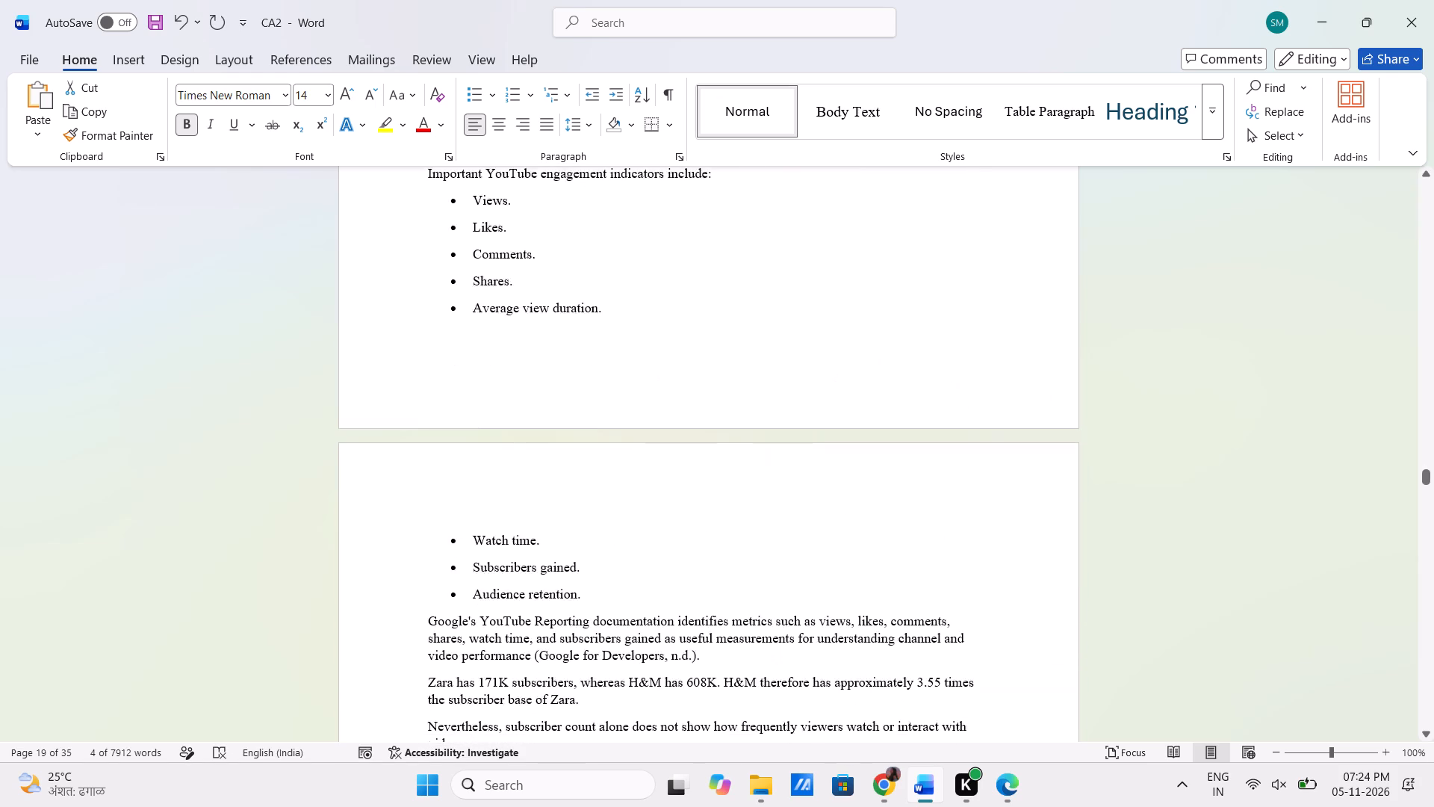
{"action": "scroll", "coordinate": [600, 524], "scroll_direction": "down", "scroll_amount": 1}
{"action": "scroll", "coordinate": [504, 532], "scroll_direction": "down", "scroll_amount": 2}
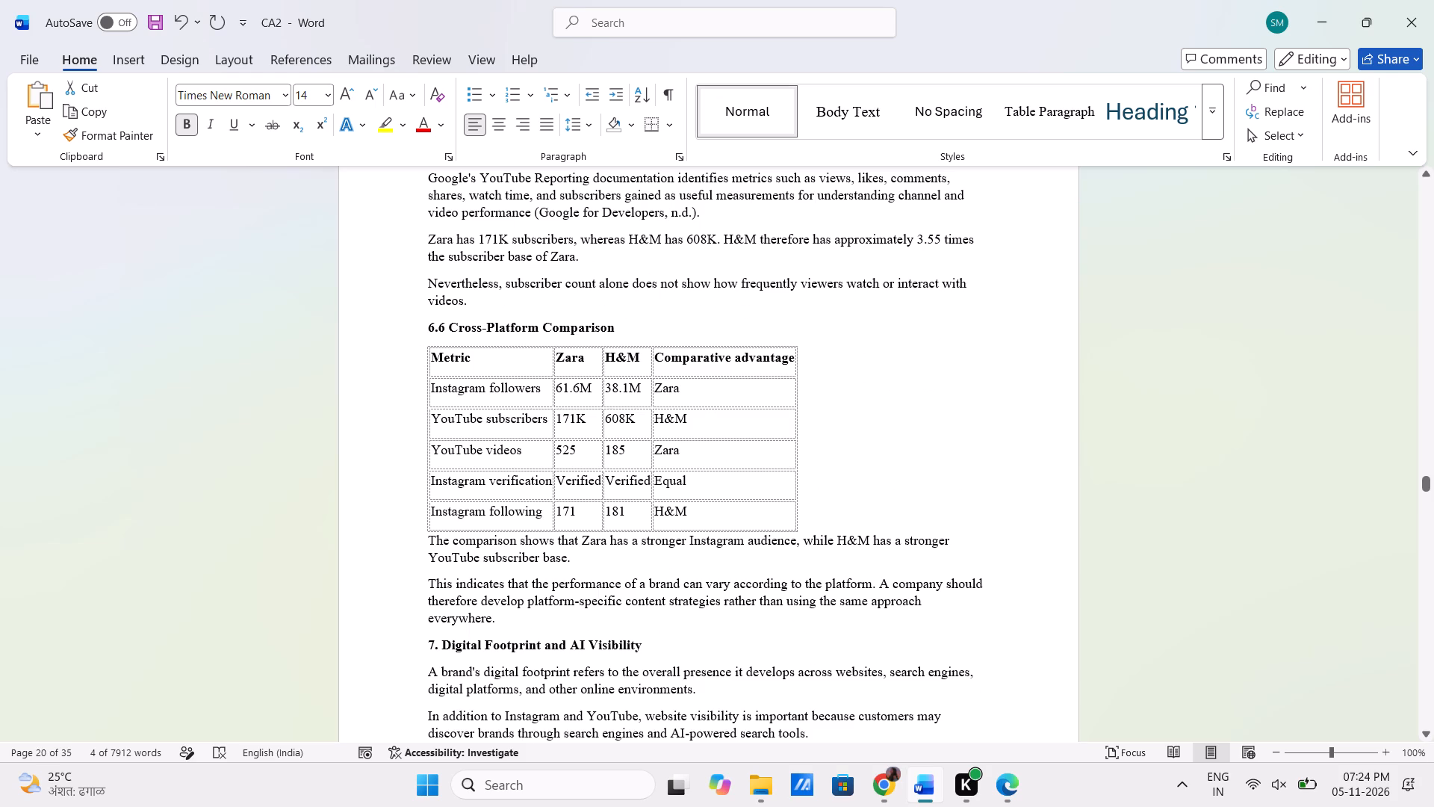
{"action": "left_click_drag", "start_coordinate": [429, 327], "coordinate": [610, 343]}
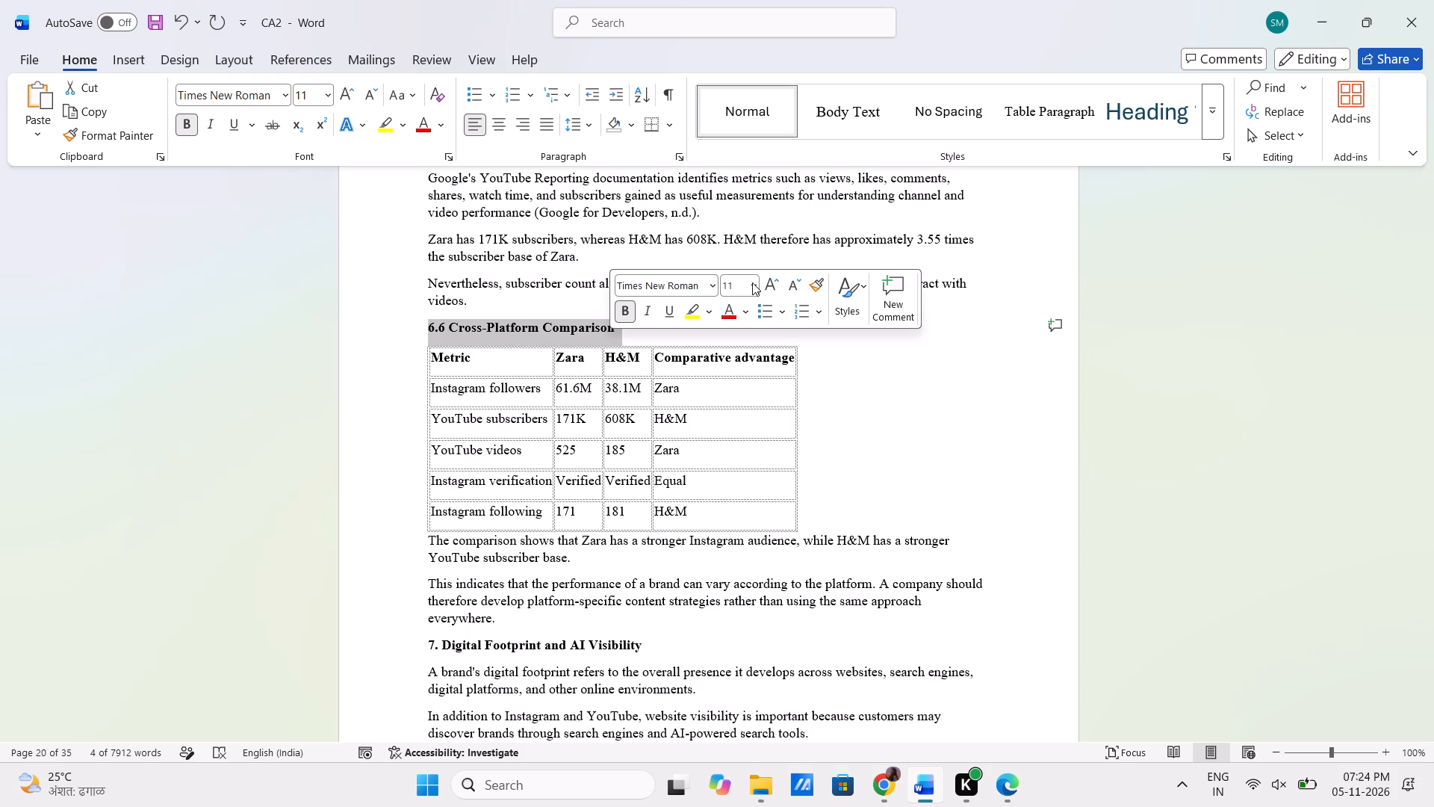
{"action": "left_click", "coordinate": [752, 282]}
{"action": "left_click", "coordinate": [751, 416]}
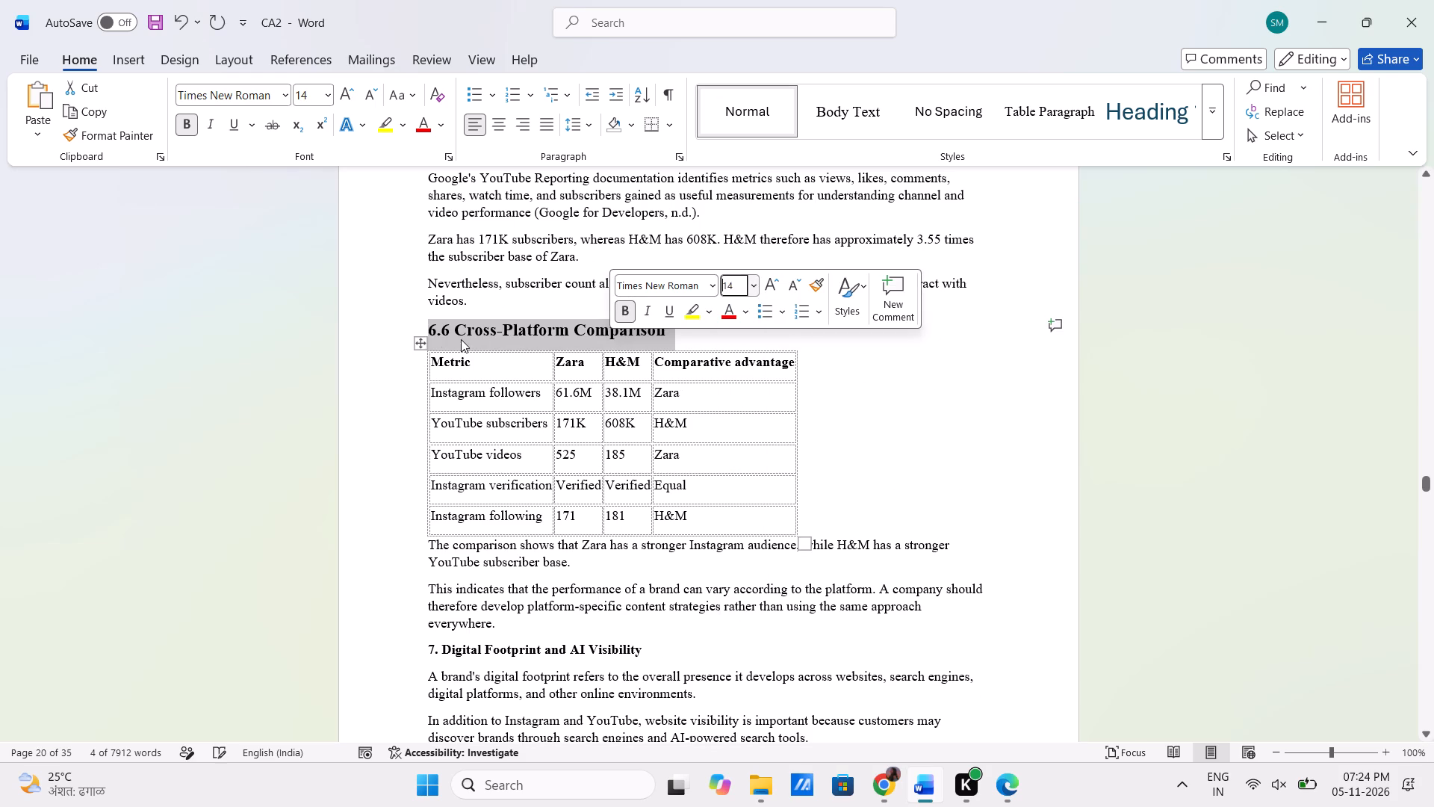
Apply all borders to the Zara and H&M metrics table under the heading "6.6 Cross-Platform Comparison".
{"action": "left_click", "coordinate": [420, 344]}
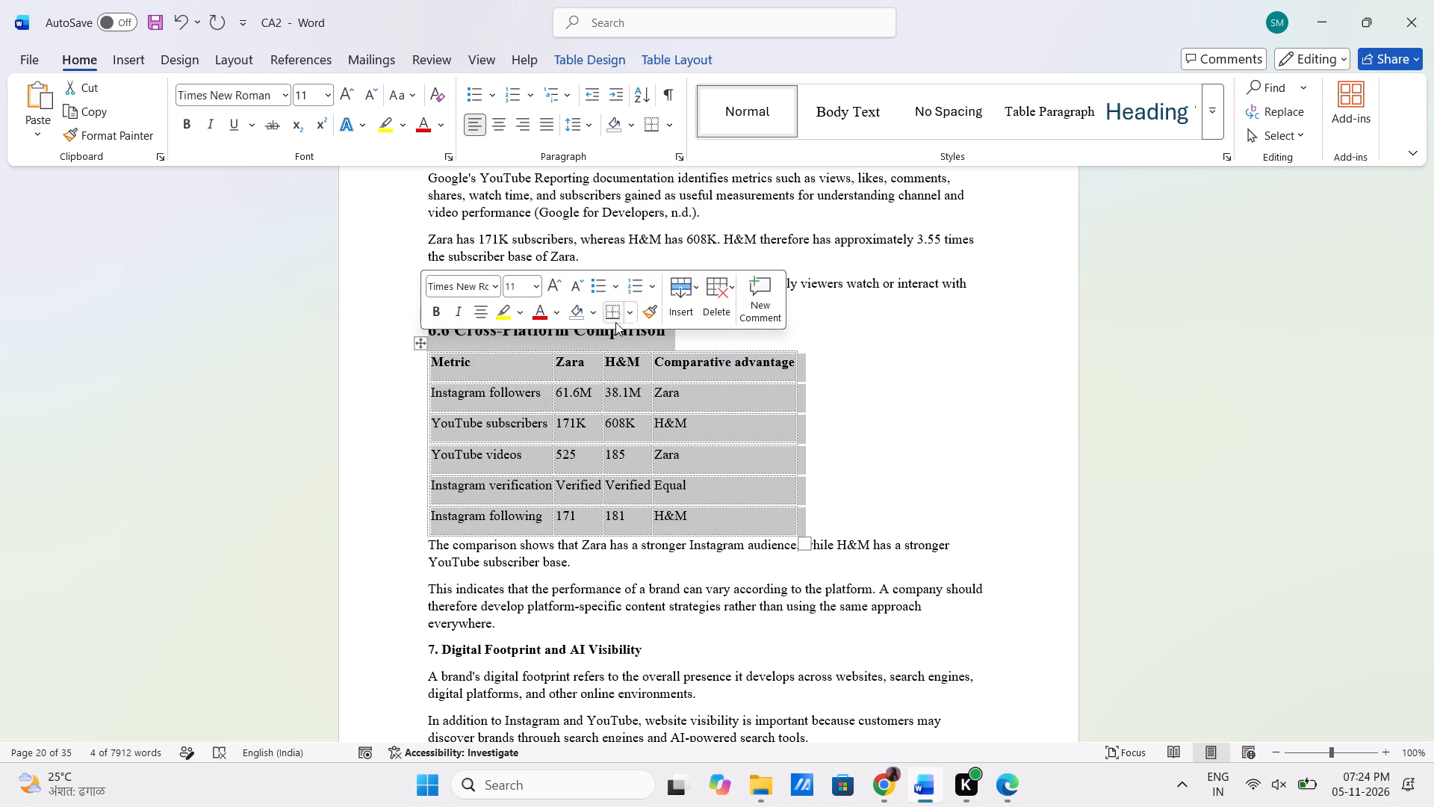
{"action": "left_click", "coordinate": [628, 318]}
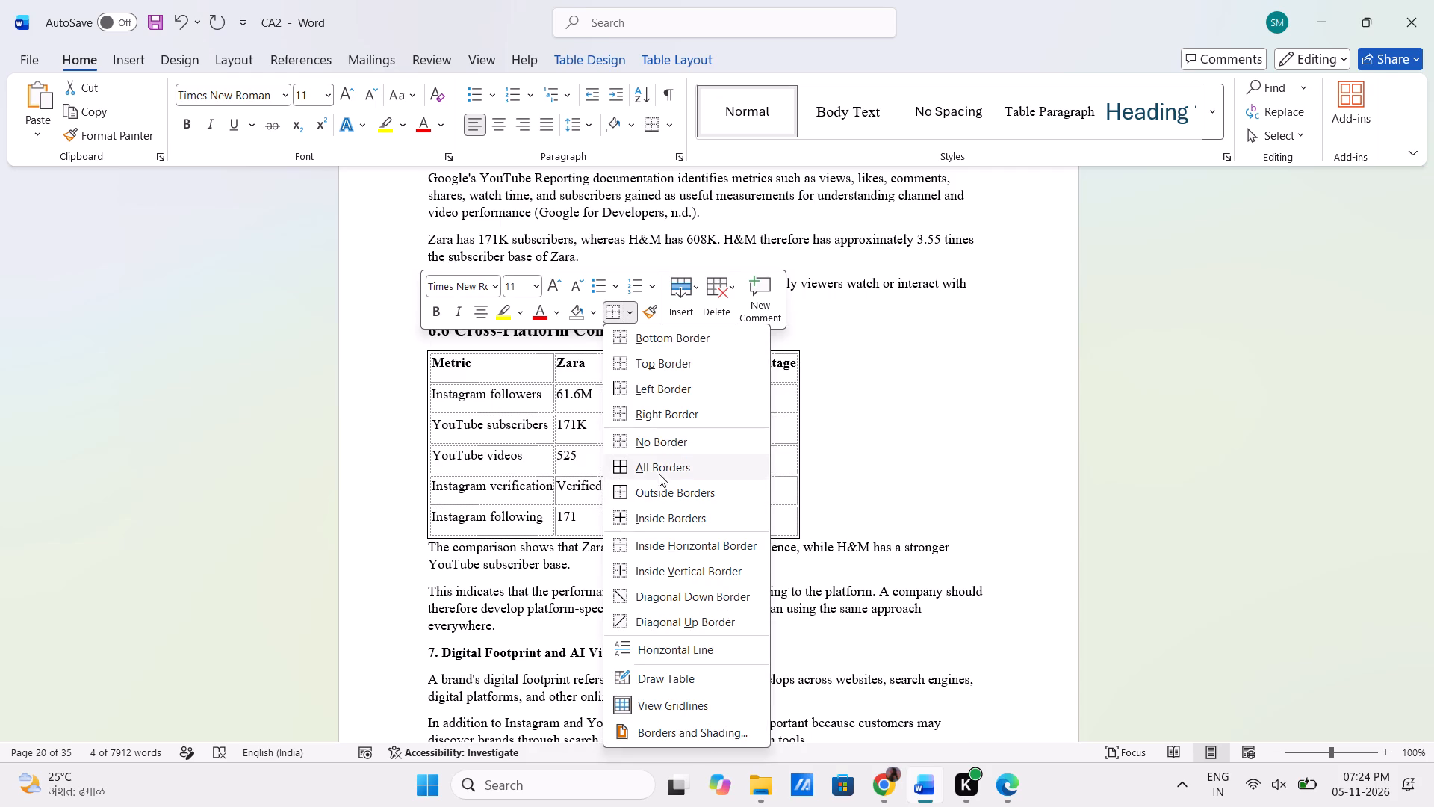
{"action": "left_click", "coordinate": [659, 469]}
{"action": "left_click", "coordinate": [905, 513]}
Set the font size of the heading "7. Digital Footprint and AI Visibility" to 14.
{"action": "scroll", "coordinate": [905, 513], "scroll_direction": "down", "scroll_amount": 3}
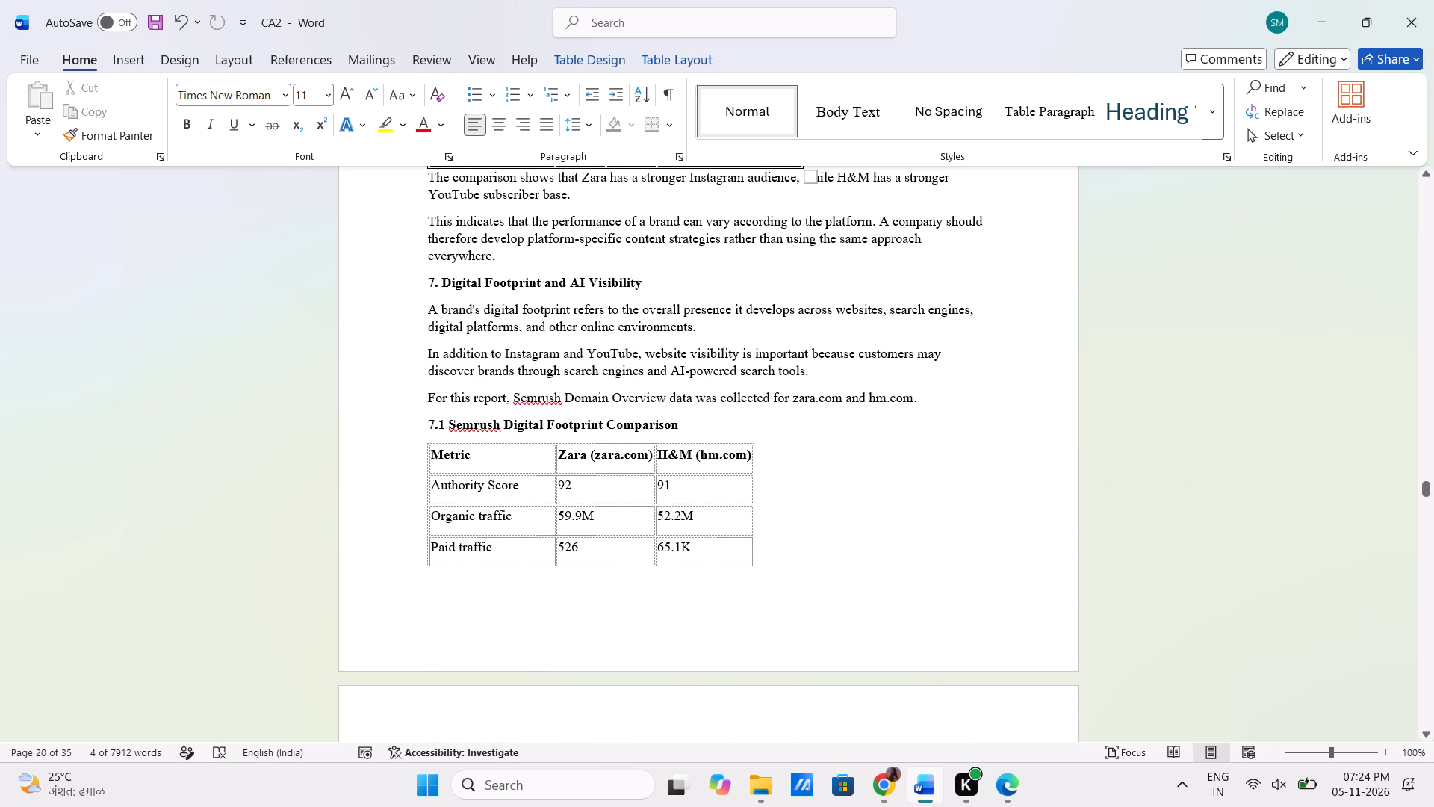
{"action": "left_click_drag", "start_coordinate": [427, 280], "coordinate": [477, 279]}
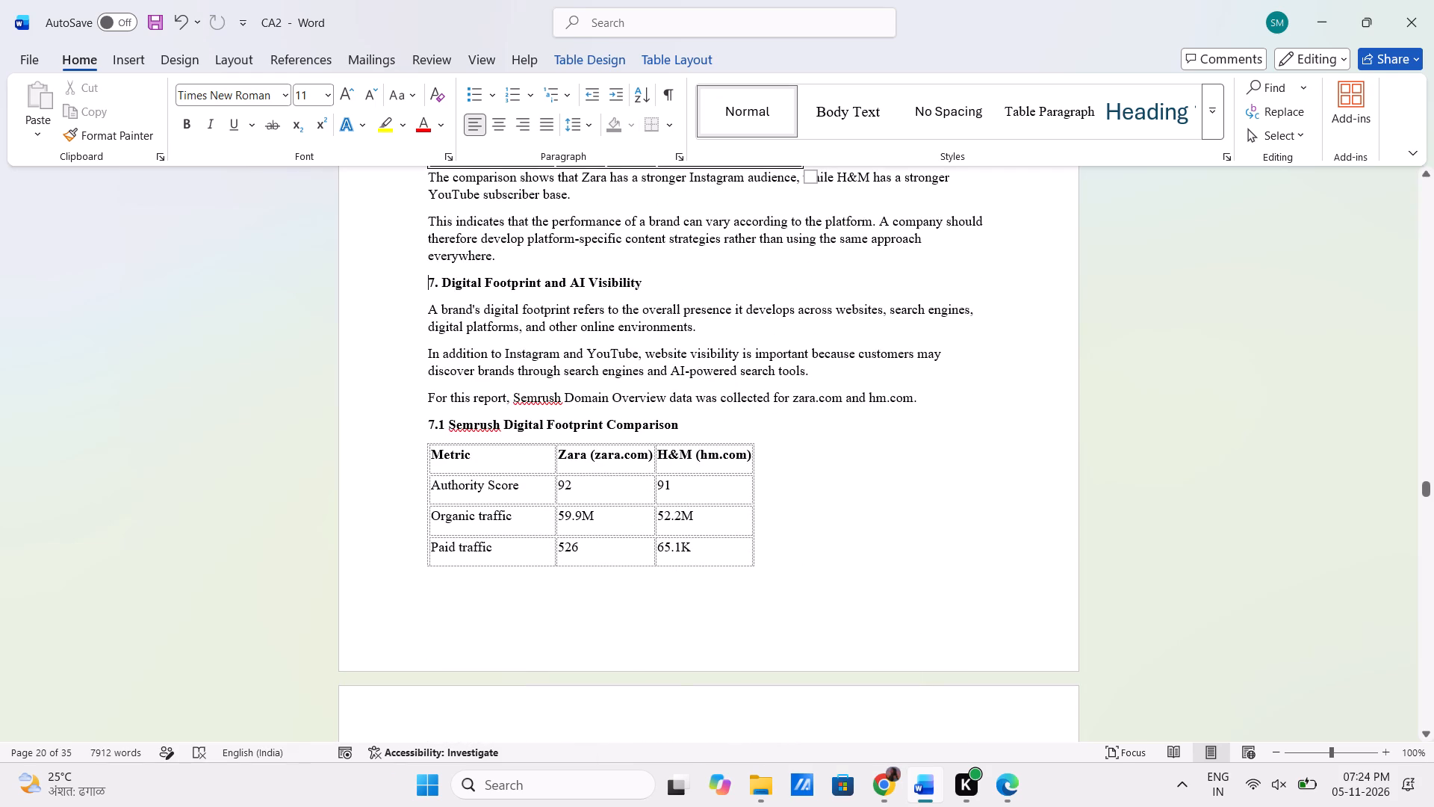
{"action": "left_click_drag", "start_coordinate": [477, 279], "coordinate": [643, 289]}
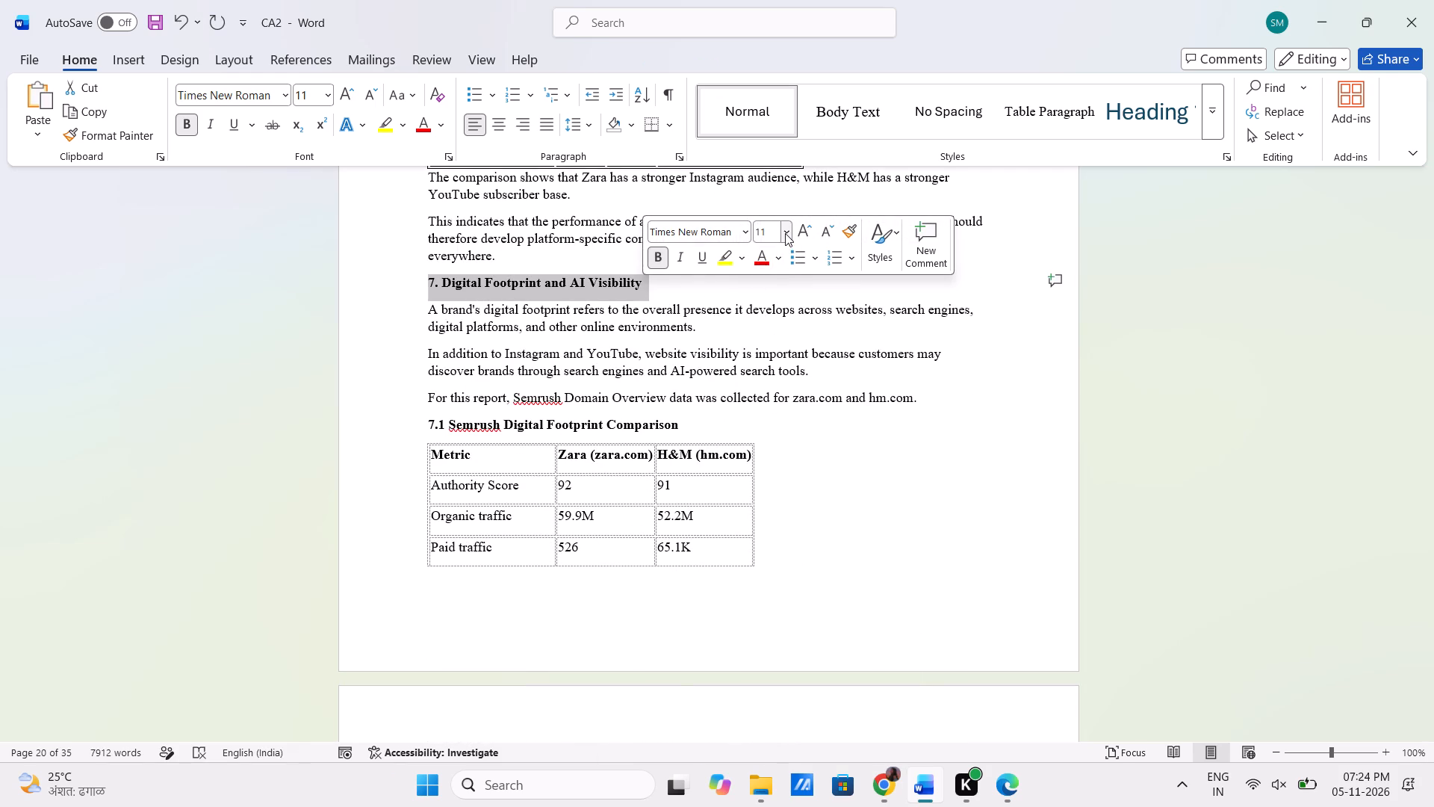
{"action": "left_click", "coordinate": [785, 233]}
{"action": "left_click", "coordinate": [775, 370]}
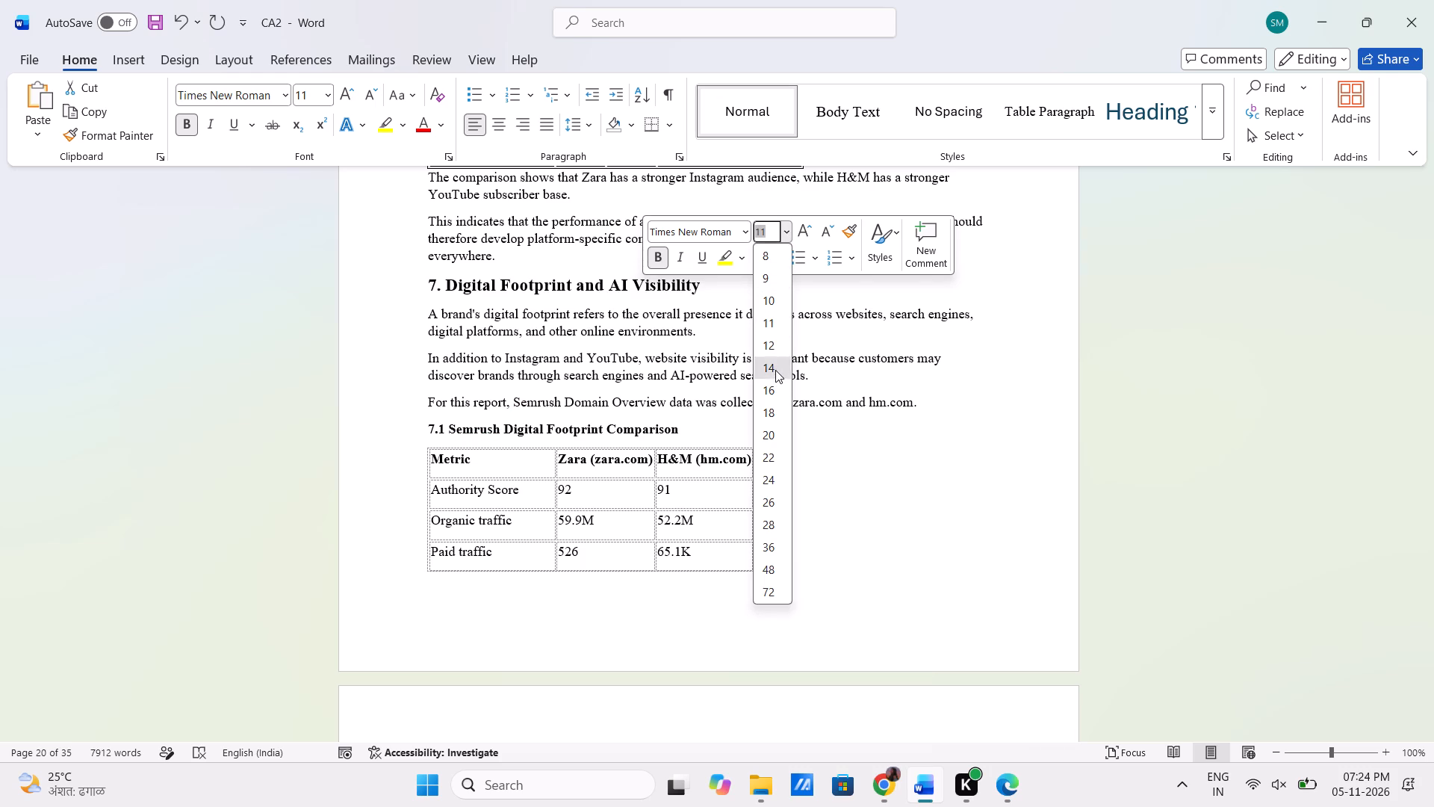
Set the font size of the heading "7.1 Semrush Digital Footprint Comparison" to 14.
{"action": "left_click_drag", "start_coordinate": [426, 427], "coordinate": [664, 439]}
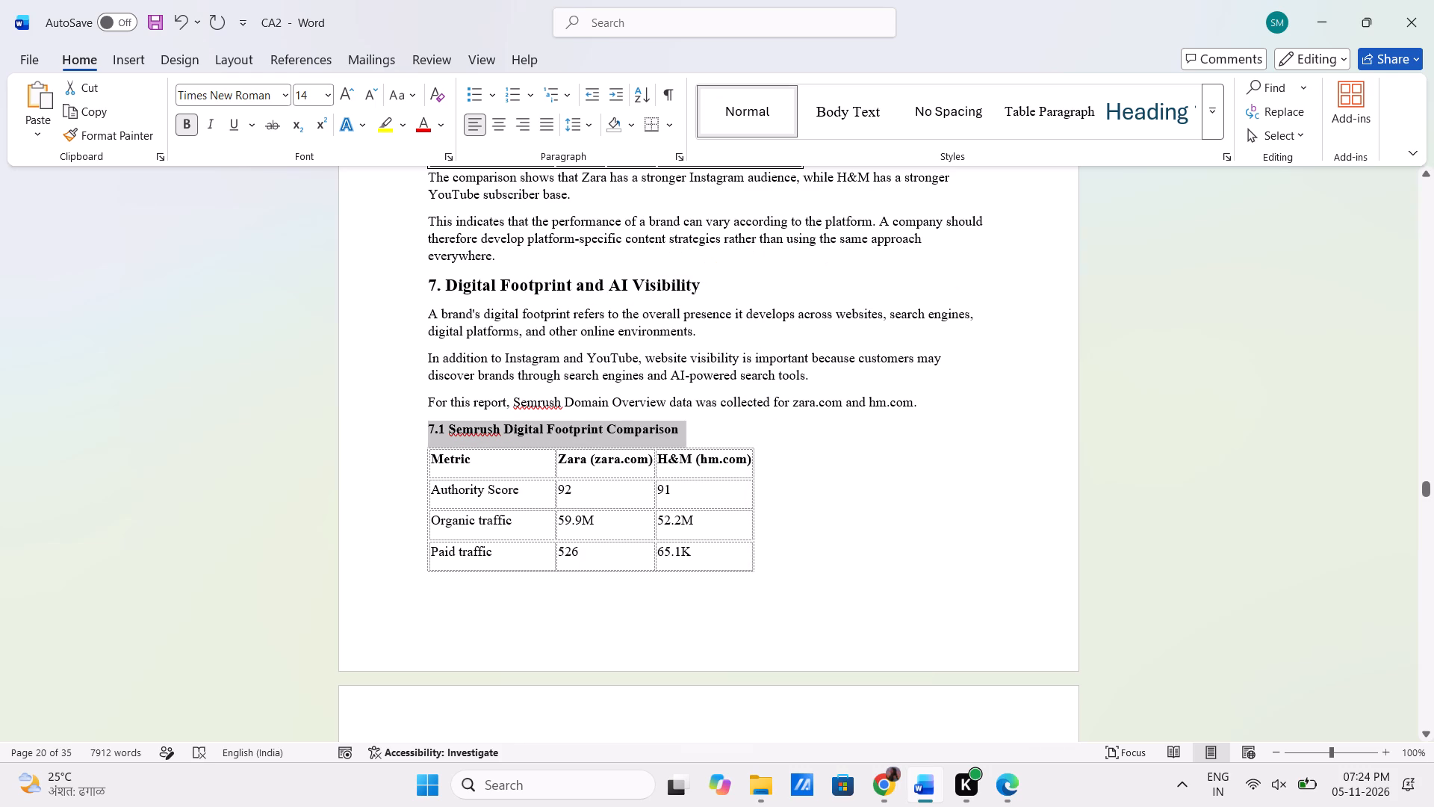
{"action": "left_click_drag", "start_coordinate": [664, 439], "coordinate": [679, 436]}
{"action": "left_click", "coordinate": [827, 383]}
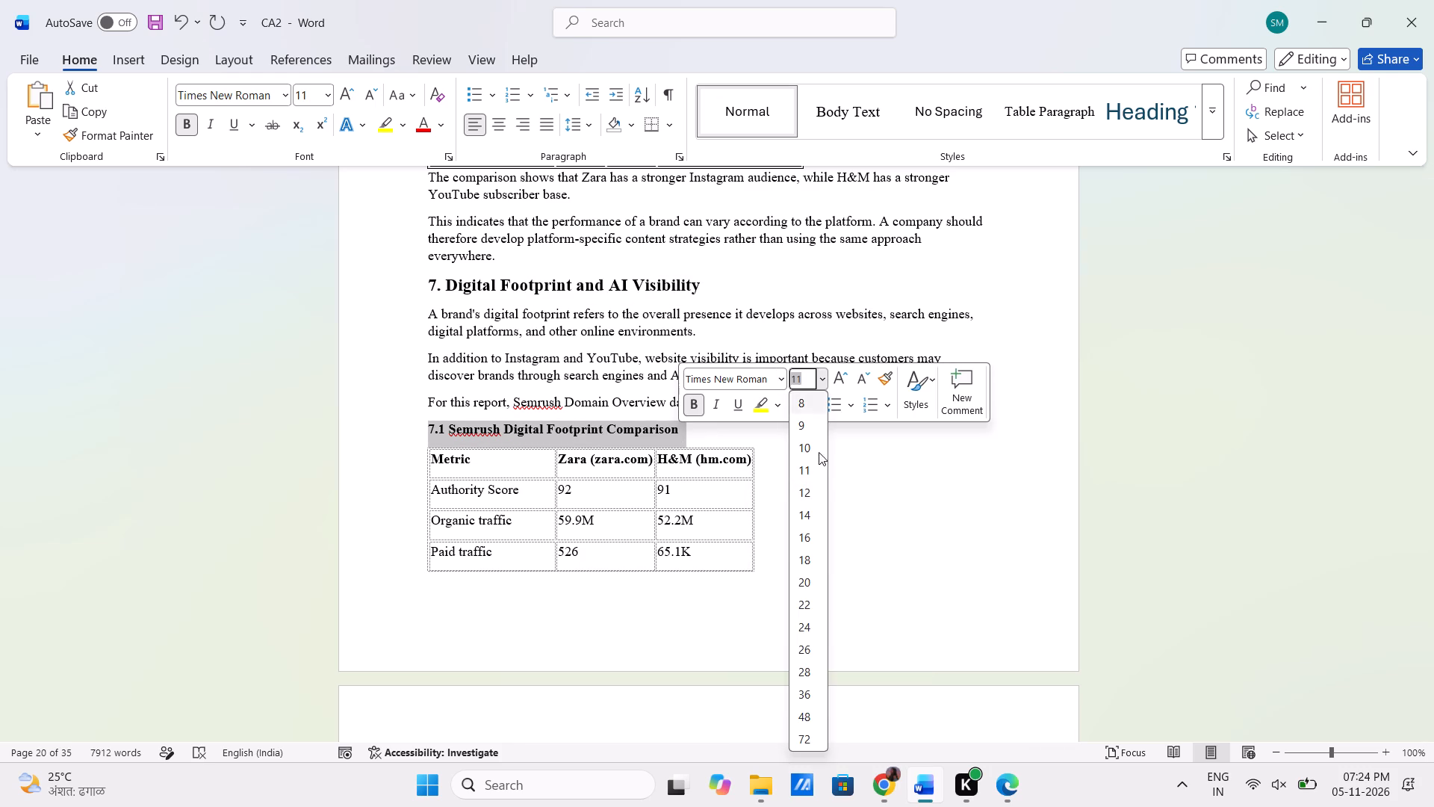
{"action": "left_click", "coordinate": [807, 507]}
Apply all borders to the Semrush metrics table in section 7.1.
{"action": "scroll", "coordinate": [704, 566], "scroll_direction": "down", "scroll_amount": 4}
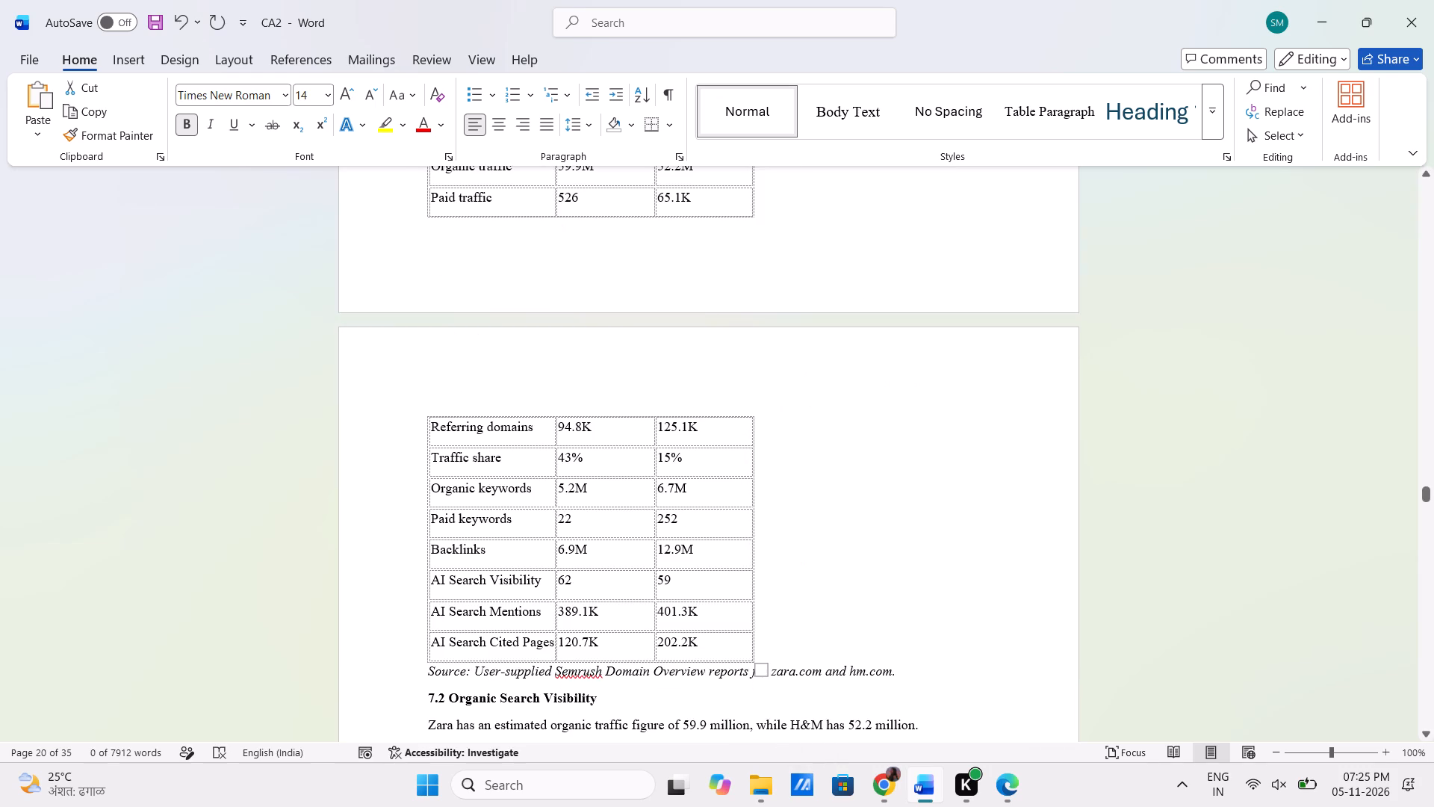
{"action": "scroll", "coordinate": [534, 441], "scroll_direction": "down", "scroll_amount": 2}
{"action": "scroll", "coordinate": [494, 403], "scroll_direction": "up", "scroll_amount": 2}
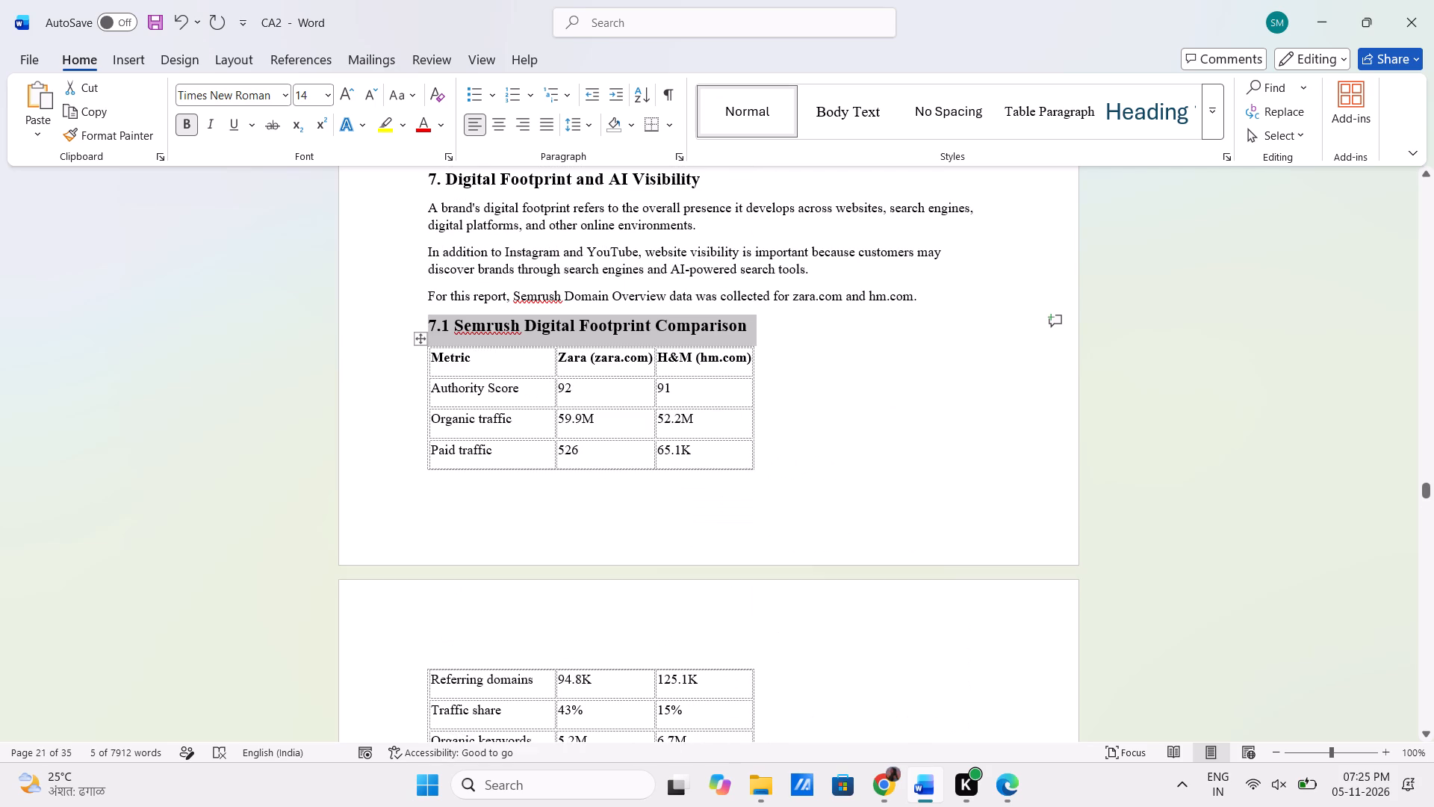
{"action": "left_click", "coordinate": [421, 345]}
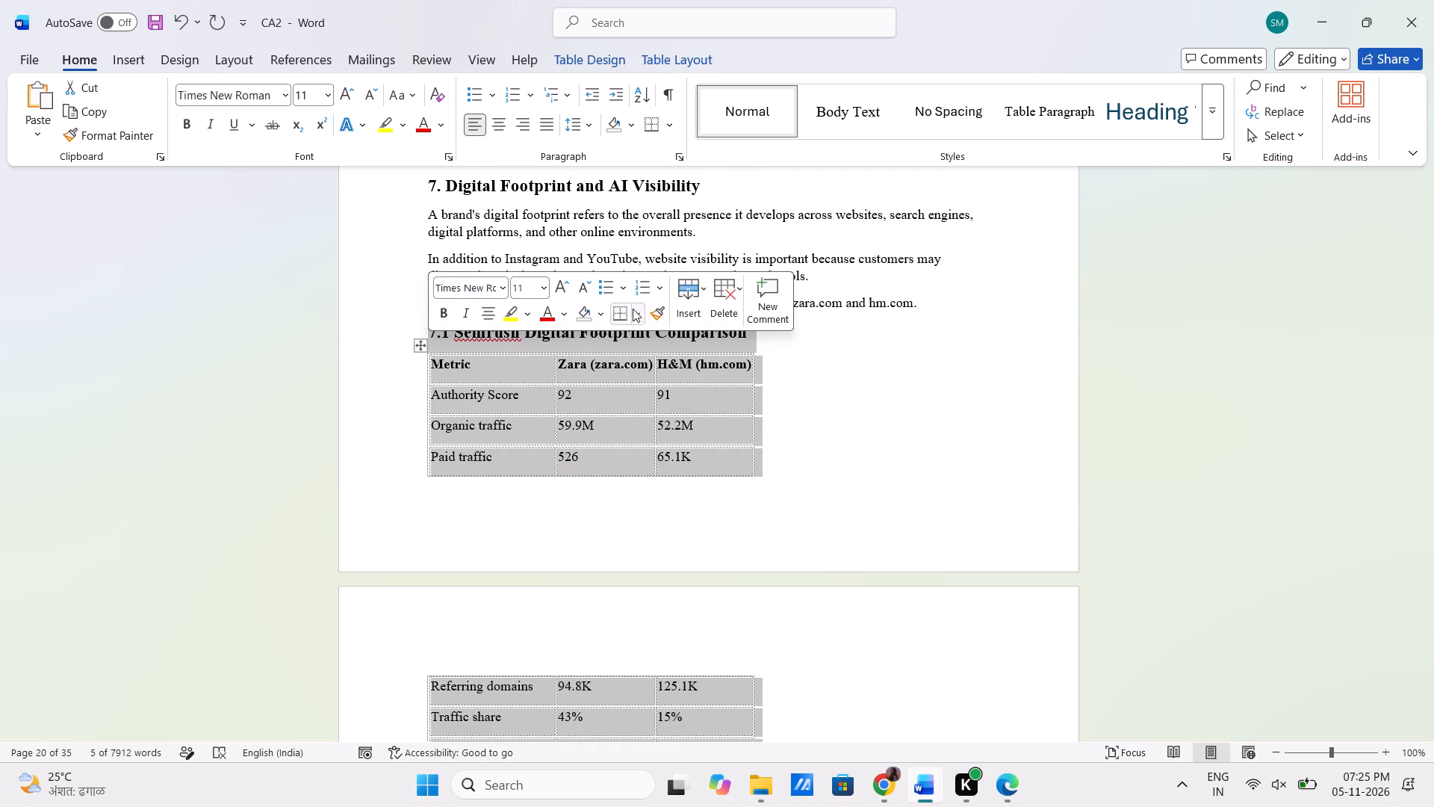
{"action": "left_click", "coordinate": [635, 309]}
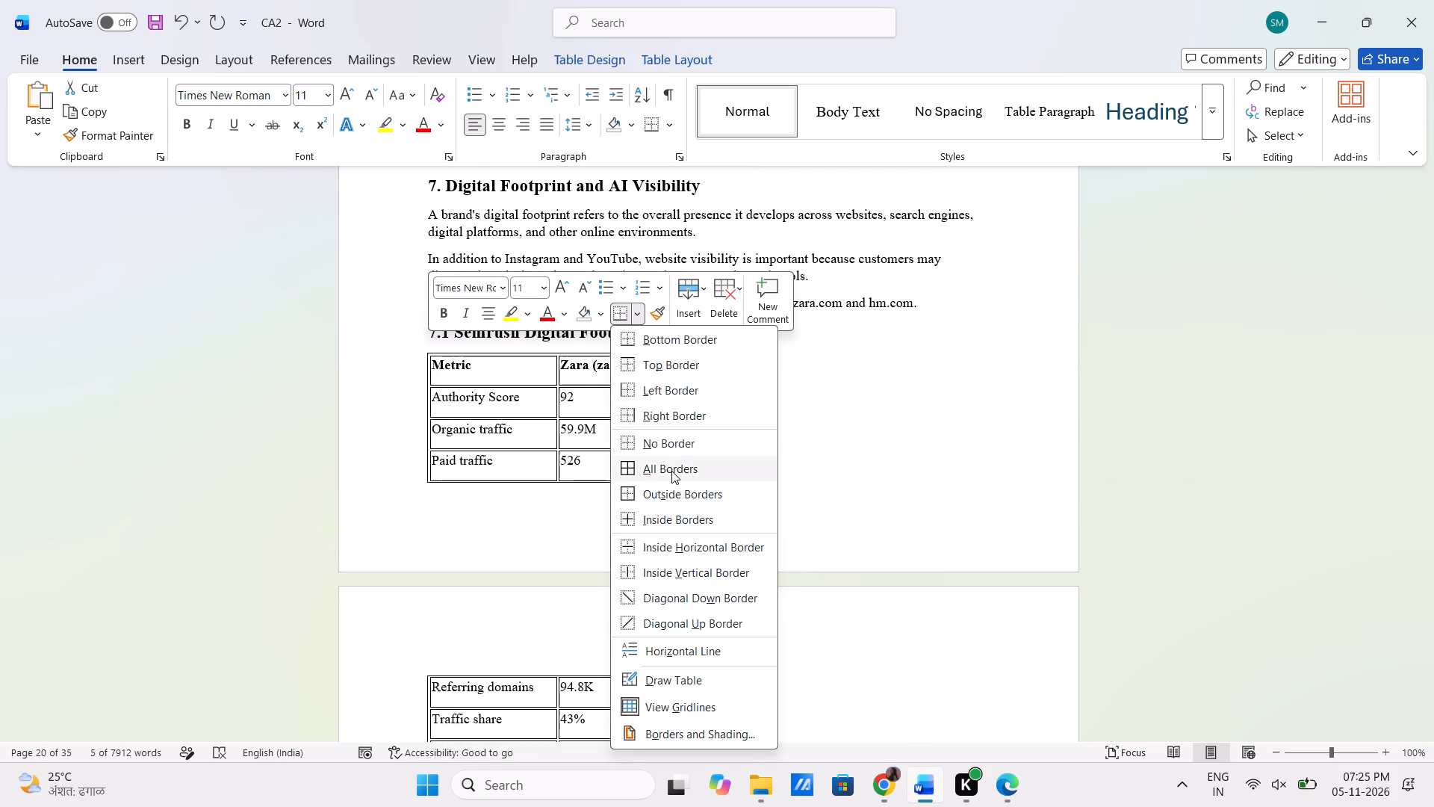
{"action": "left_click", "coordinate": [671, 471]}
{"action": "left_click", "coordinate": [845, 489]}
Set the font size of the heading "7.2 Organic Search Visibility" to 14.
{"action": "scroll", "coordinate": [845, 489], "scroll_direction": "down", "scroll_amount": 3}
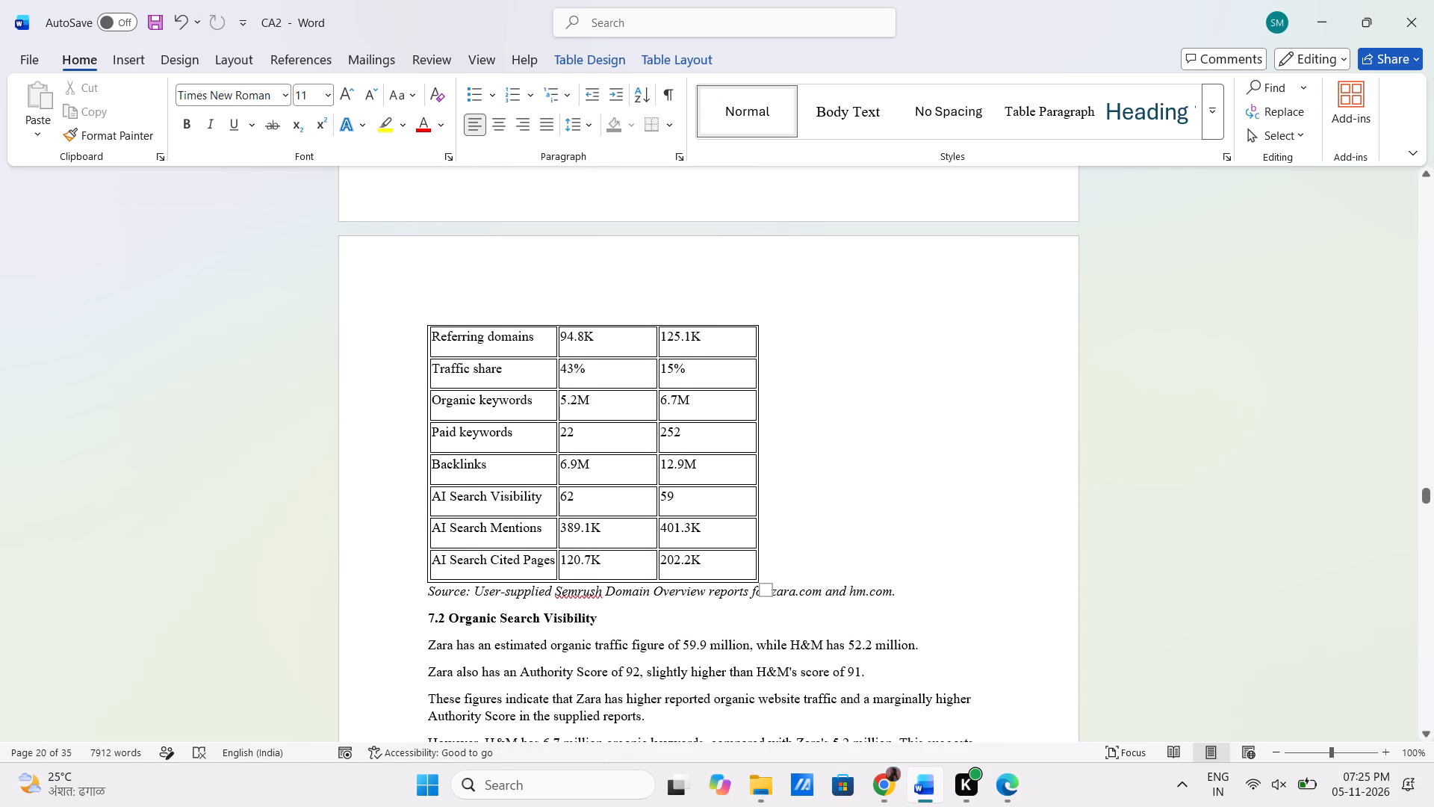
{"action": "scroll", "coordinate": [701, 542], "scroll_direction": "down", "scroll_amount": 1}
{"action": "left_click_drag", "start_coordinate": [425, 405], "coordinate": [580, 412]}
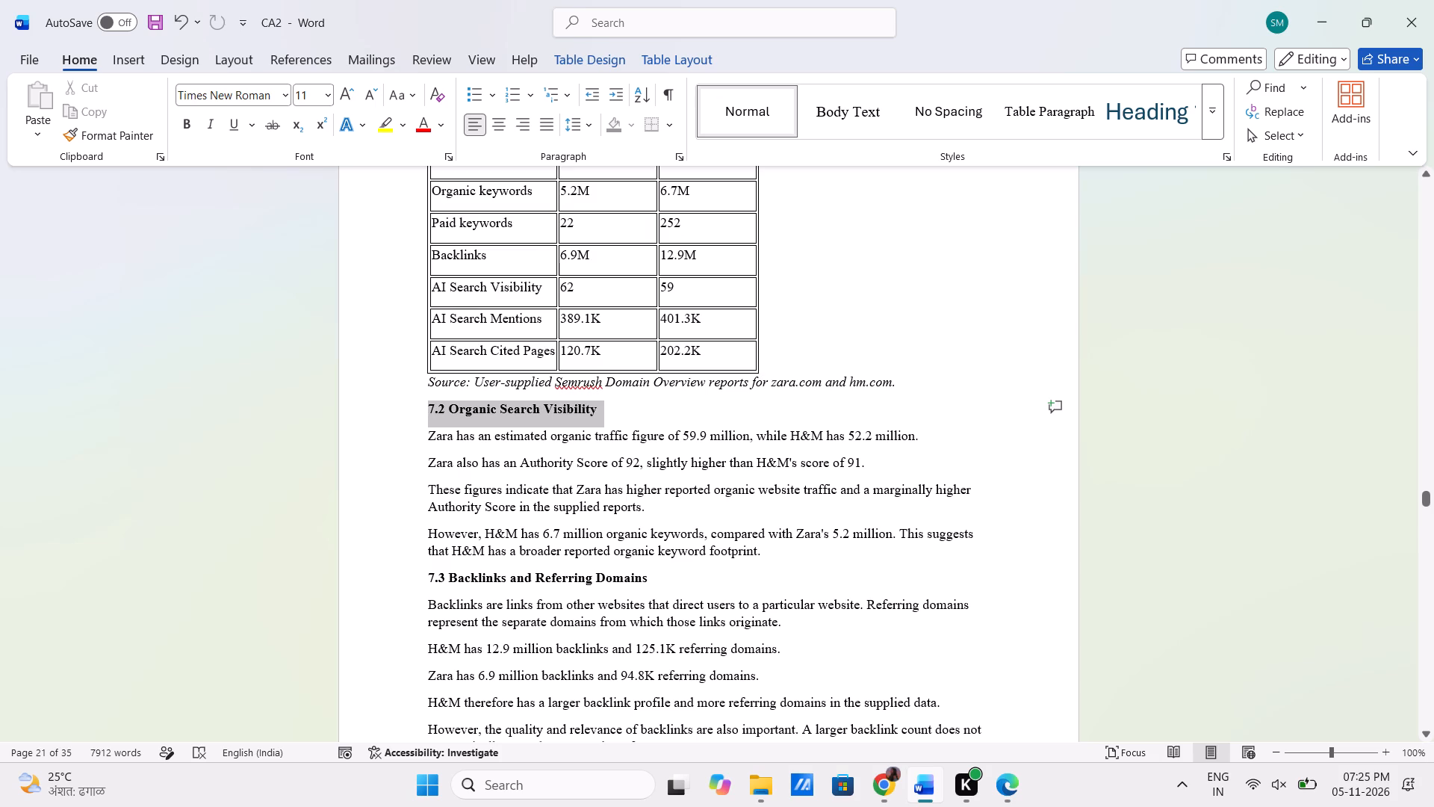
{"action": "left_click_drag", "start_coordinate": [580, 412], "coordinate": [597, 409]}
{"action": "left_click", "coordinate": [742, 349]}
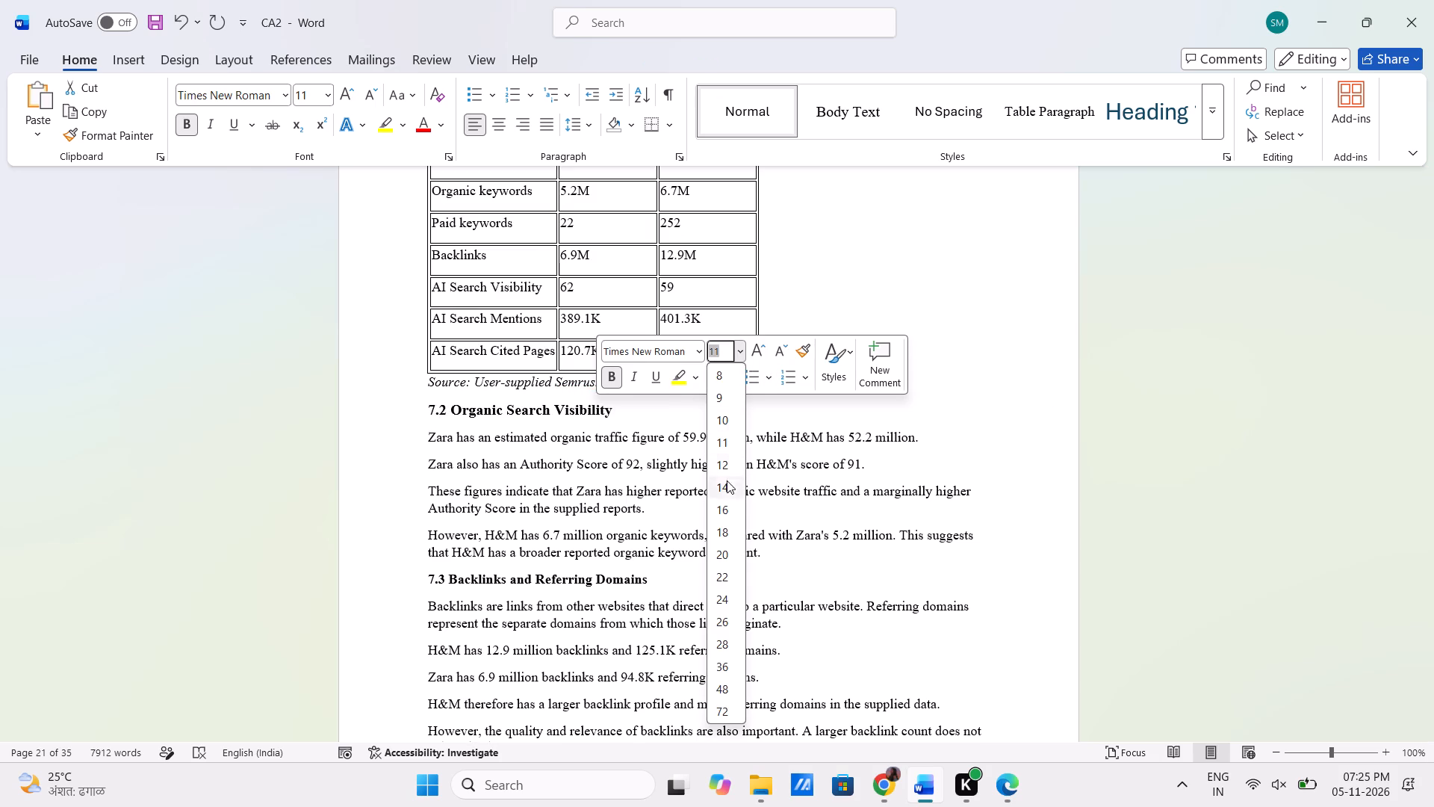
{"action": "left_click", "coordinate": [727, 490]}
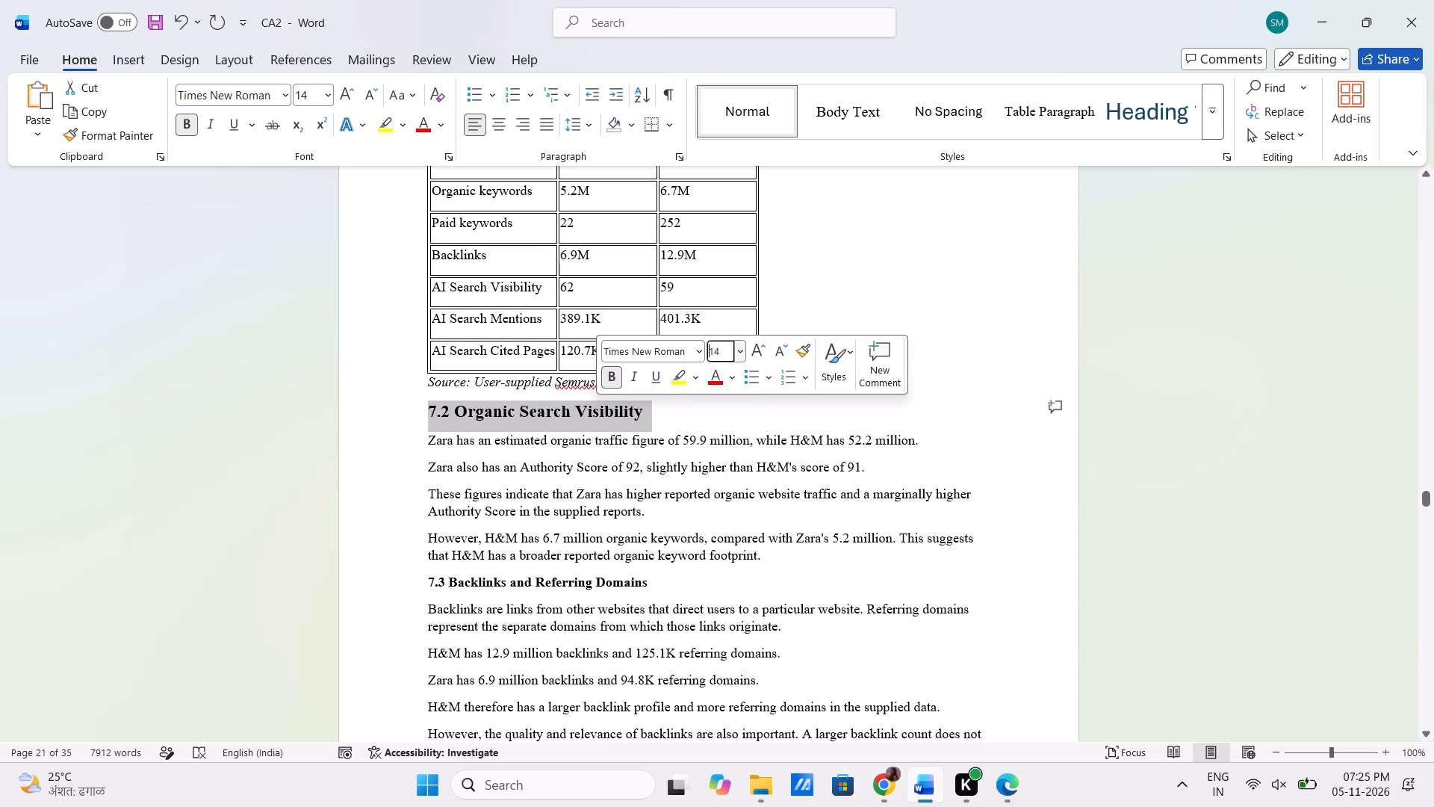
Set the font size of the heading "7.3 Backlinks and Referring Domains" to 14.
{"action": "left_click_drag", "start_coordinate": [429, 577], "coordinate": [678, 575]}
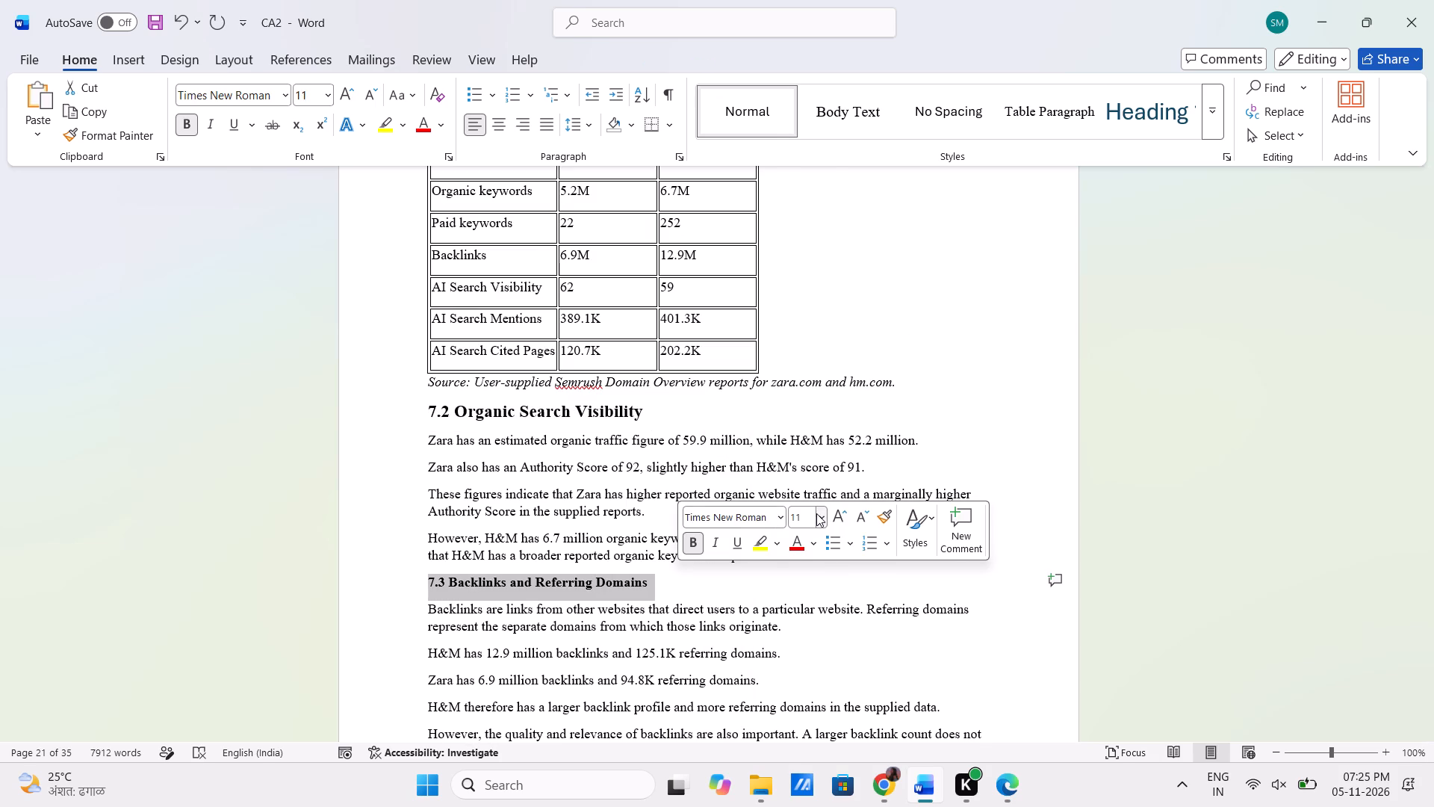
{"action": "left_click", "coordinate": [816, 513]}
{"action": "left_click", "coordinate": [818, 270]}
Set the font size of the heading "7.4 AI Search Visibility" to 14.
{"action": "scroll", "coordinate": [594, 507], "scroll_direction": "down", "scroll_amount": 1}
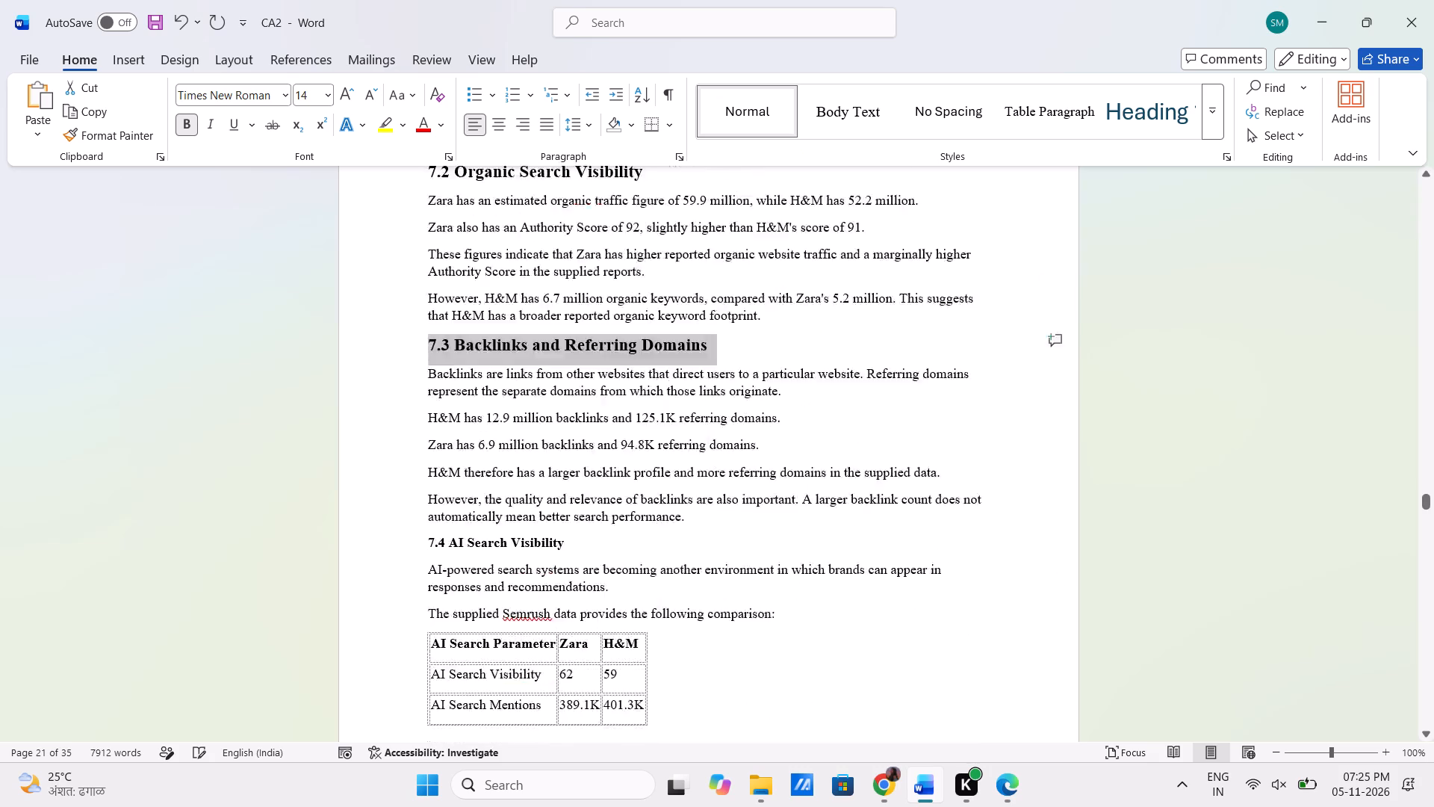
{"action": "scroll", "coordinate": [594, 507], "scroll_direction": "down", "scroll_amount": 1}
{"action": "left_click_drag", "start_coordinate": [429, 466], "coordinate": [562, 467]}
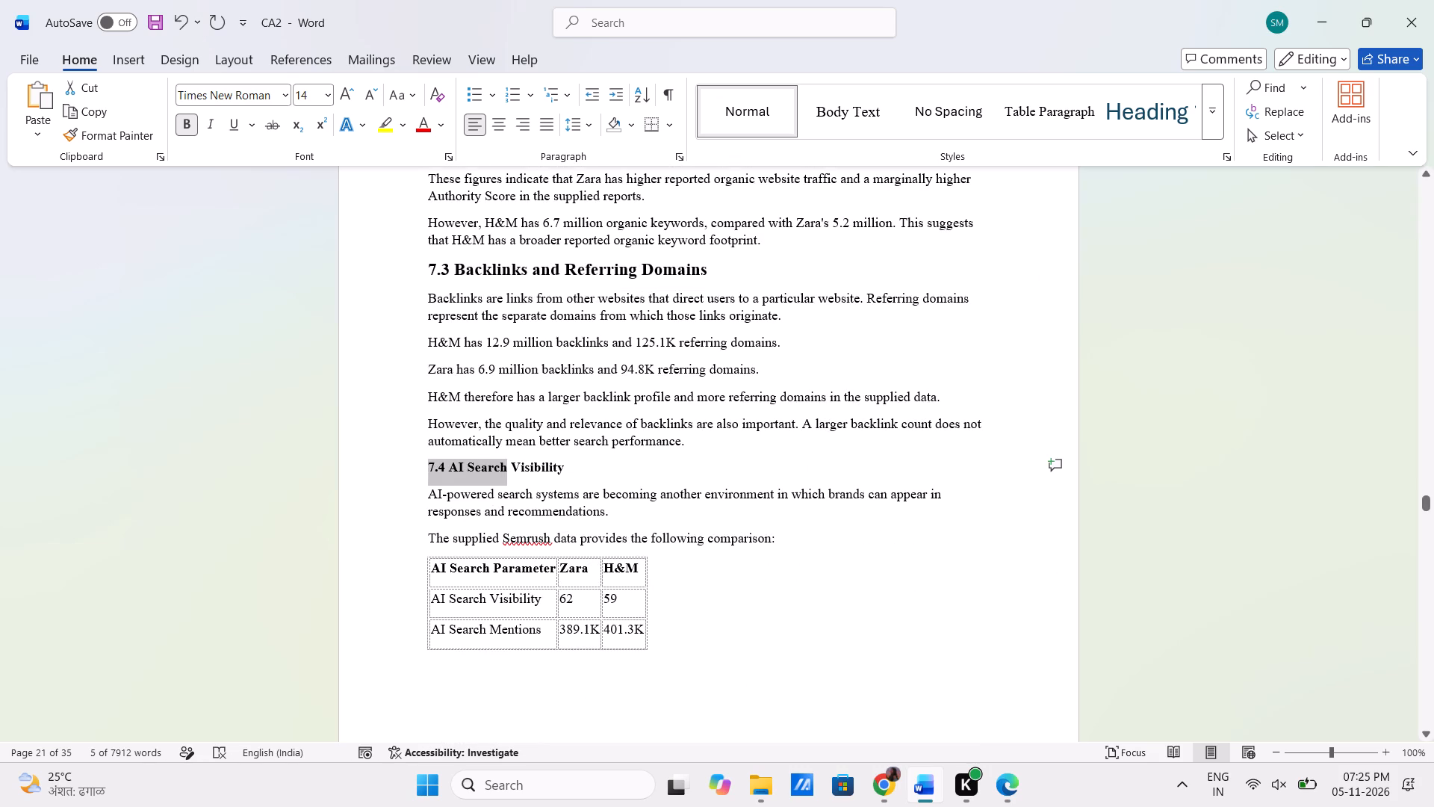
{"action": "left_click_drag", "start_coordinate": [562, 467], "coordinate": [569, 466]}
{"action": "left_click", "coordinate": [713, 405]}
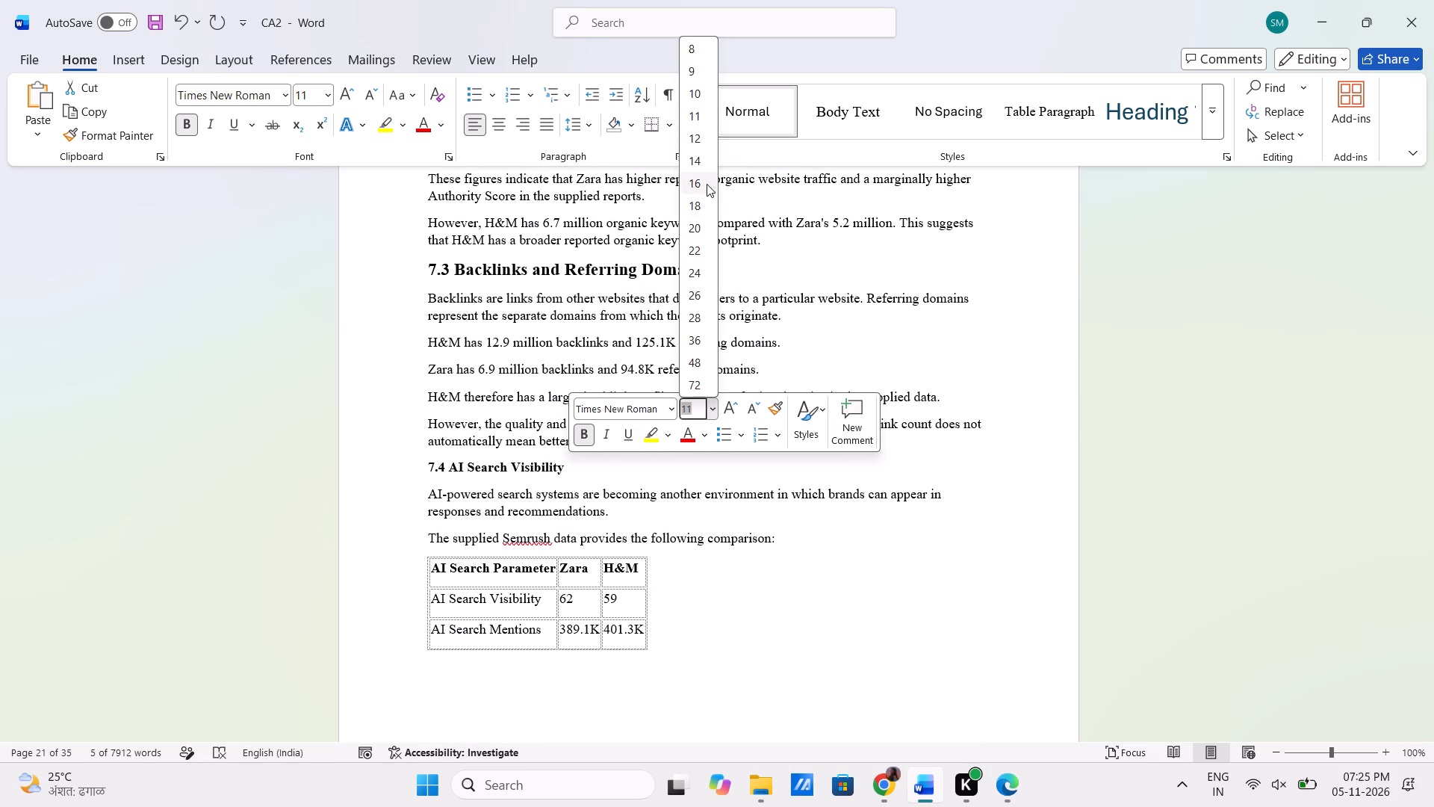
{"action": "left_click", "coordinate": [705, 159]}
Apply all borders to the AI search parameter table in section 7.4.
{"action": "scroll", "coordinate": [564, 445], "scroll_direction": "down", "scroll_amount": 2}
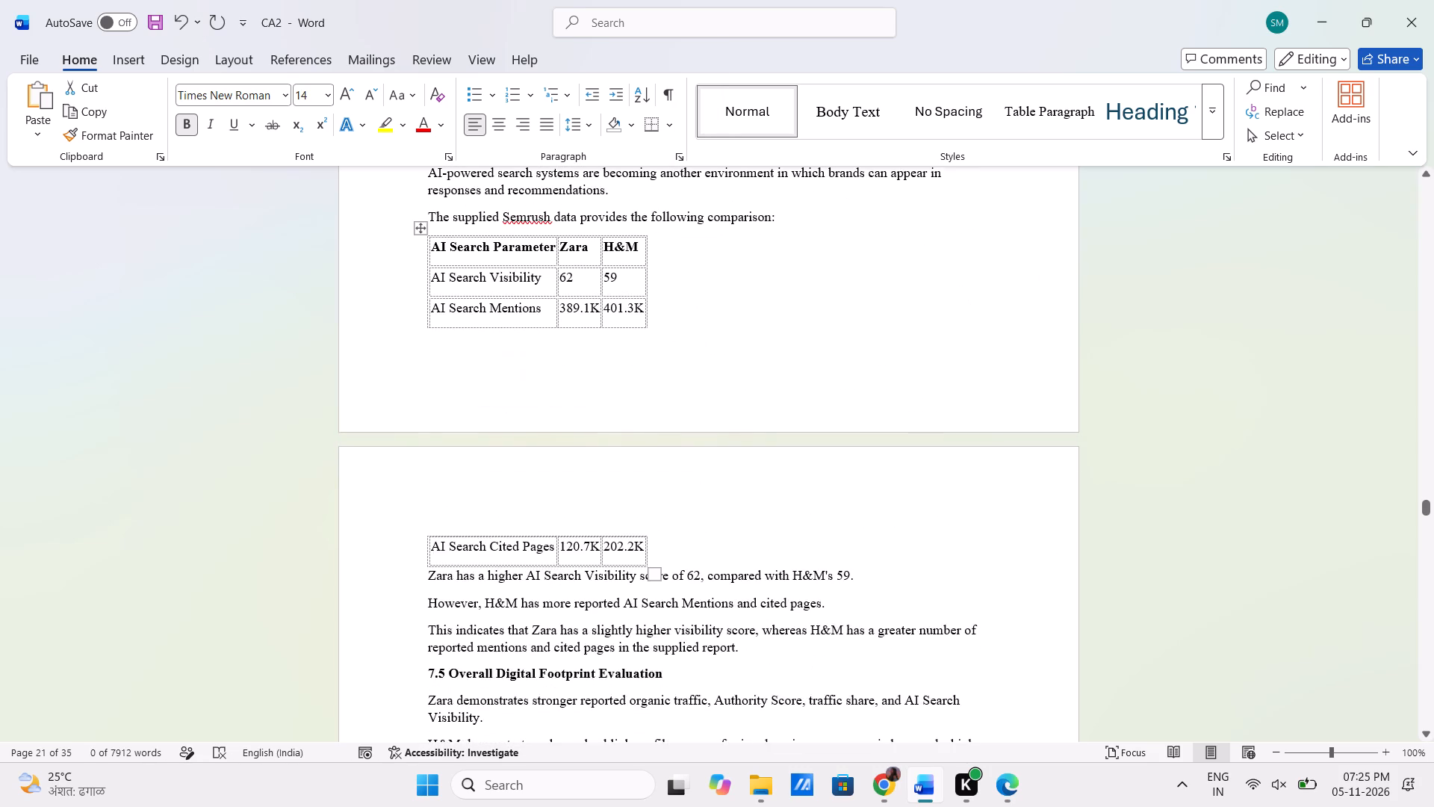
{"action": "scroll", "coordinate": [511, 361], "scroll_direction": "up", "scroll_amount": 1}
{"action": "left_click", "coordinate": [422, 656]}
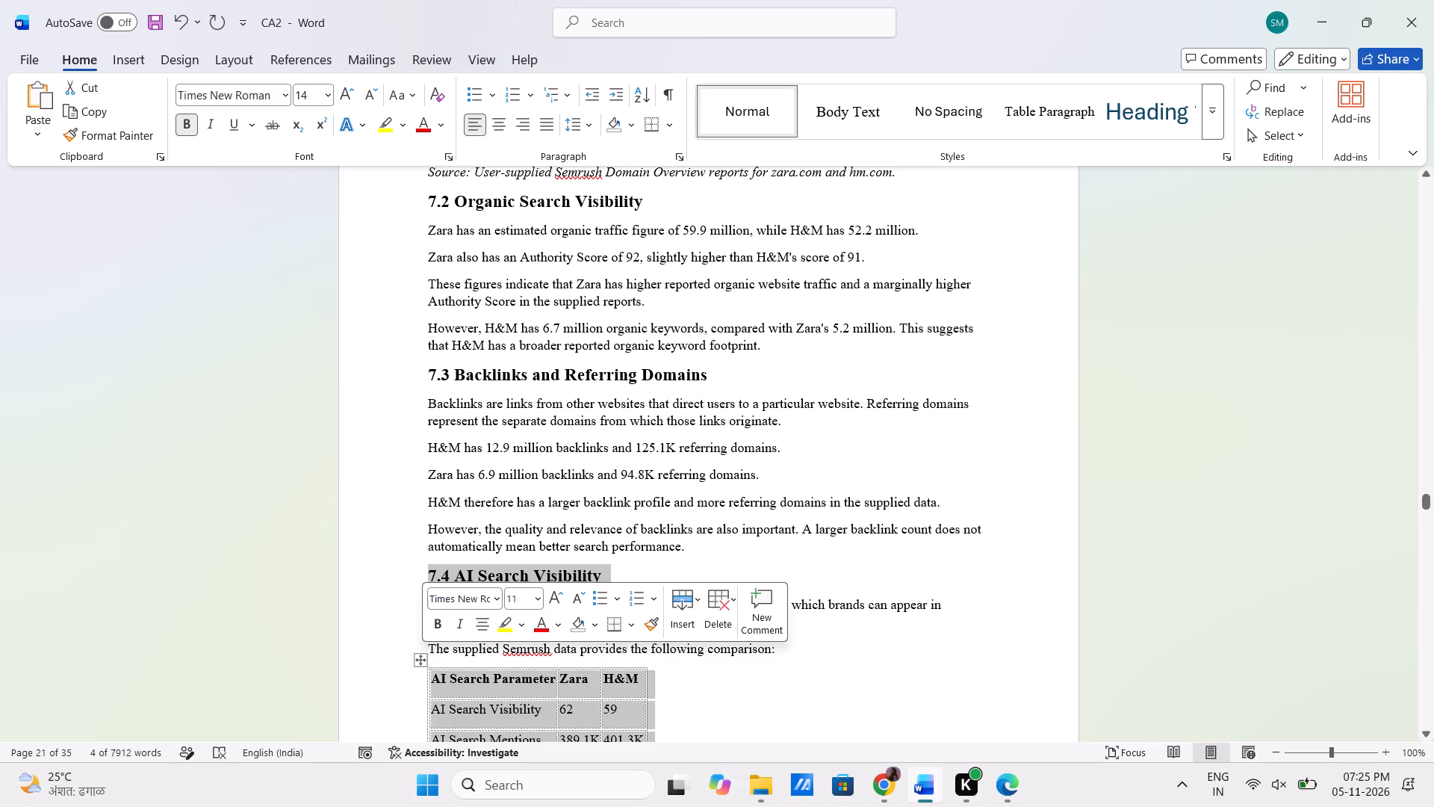
{"action": "left_click", "coordinate": [631, 616]}
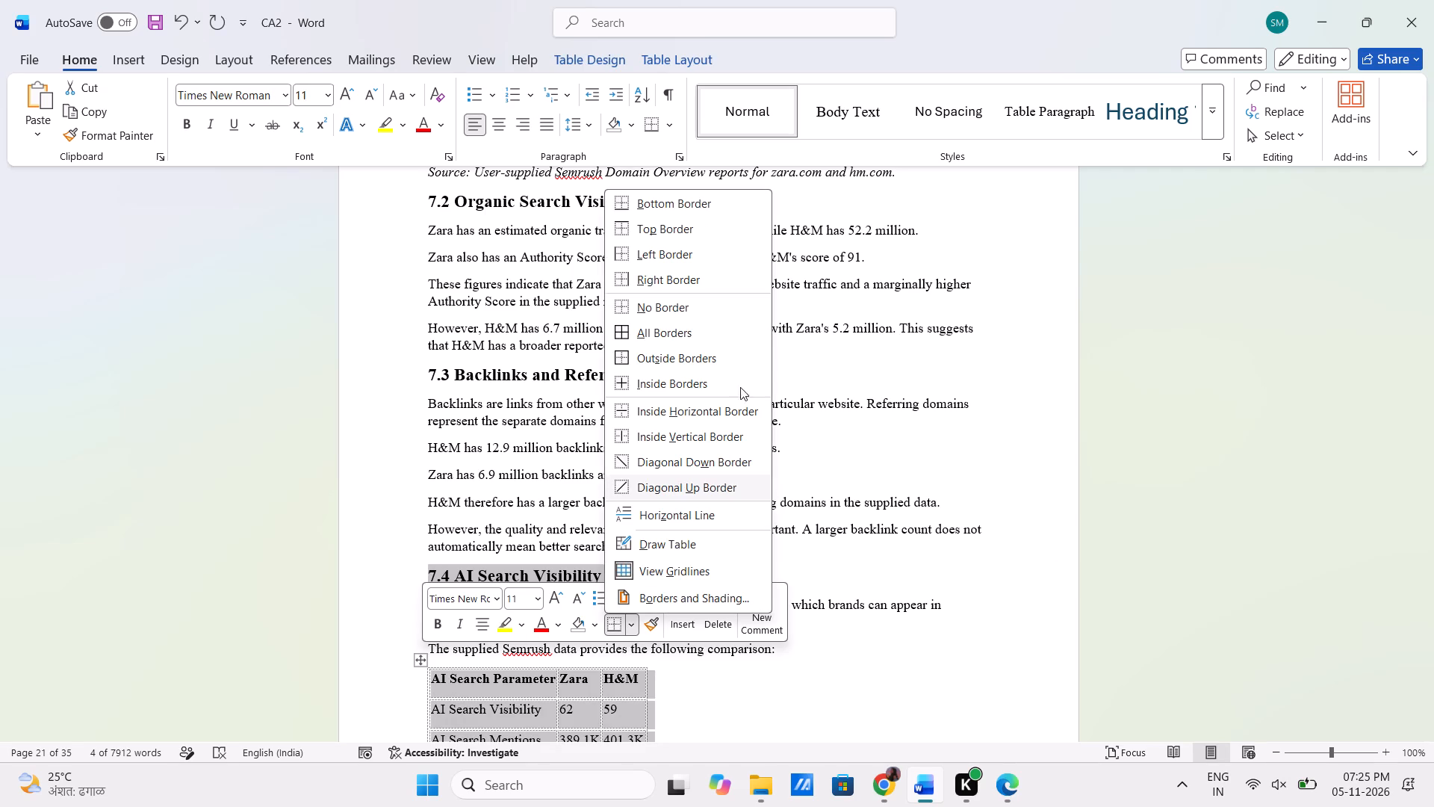
{"action": "left_click", "coordinate": [703, 333]}
{"action": "left_click", "coordinate": [872, 565]}
Set the font size of the heading "7.5 Overall Digital Footprint Evaluation" to 14.
{"action": "scroll", "coordinate": [872, 565], "scroll_direction": "down", "scroll_amount": 1}
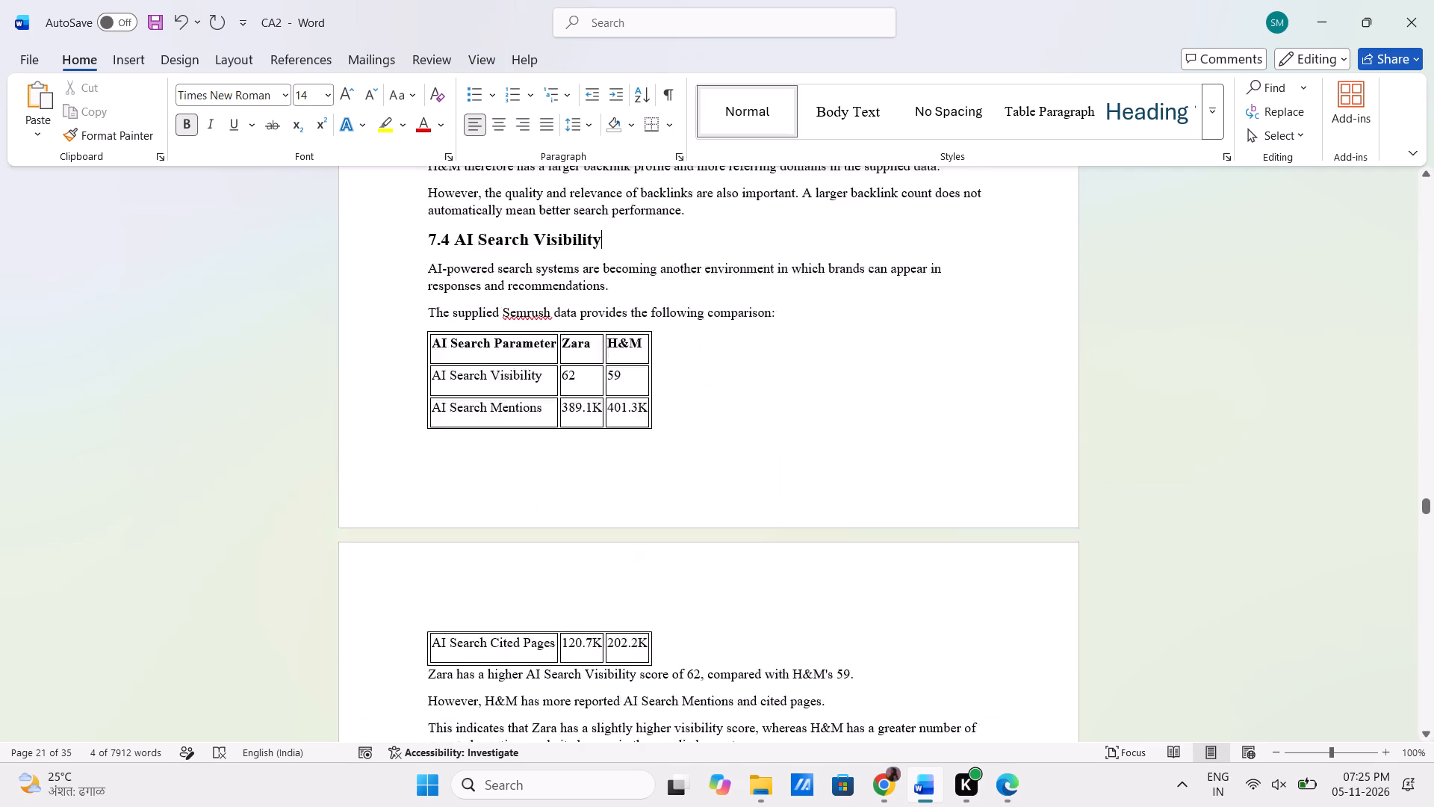
{"action": "scroll", "coordinate": [872, 565], "scroll_direction": "down", "scroll_amount": 1}
{"action": "scroll", "coordinate": [651, 570], "scroll_direction": "down", "scroll_amount": 2}
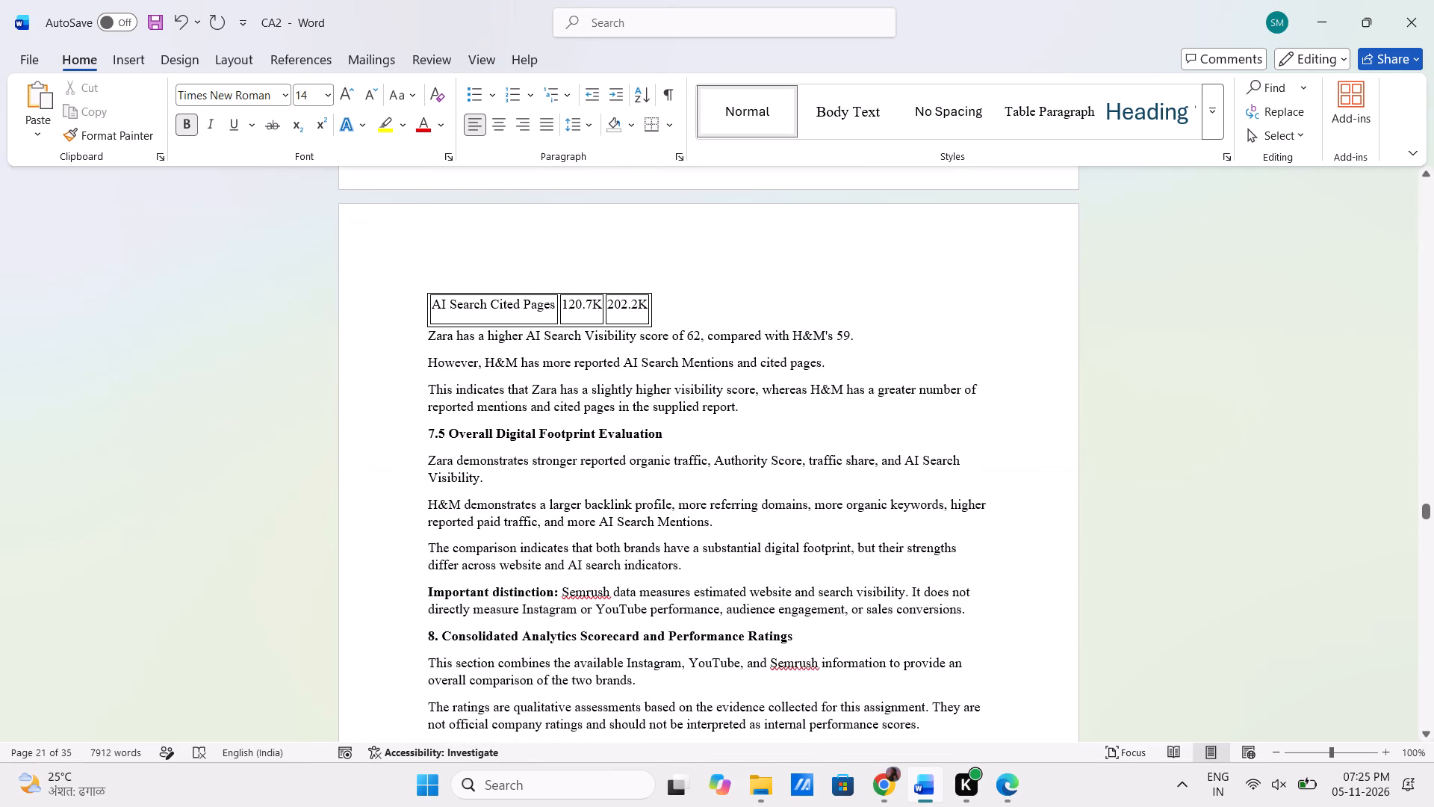
{"action": "left_click_drag", "start_coordinate": [426, 432], "coordinate": [647, 428]}
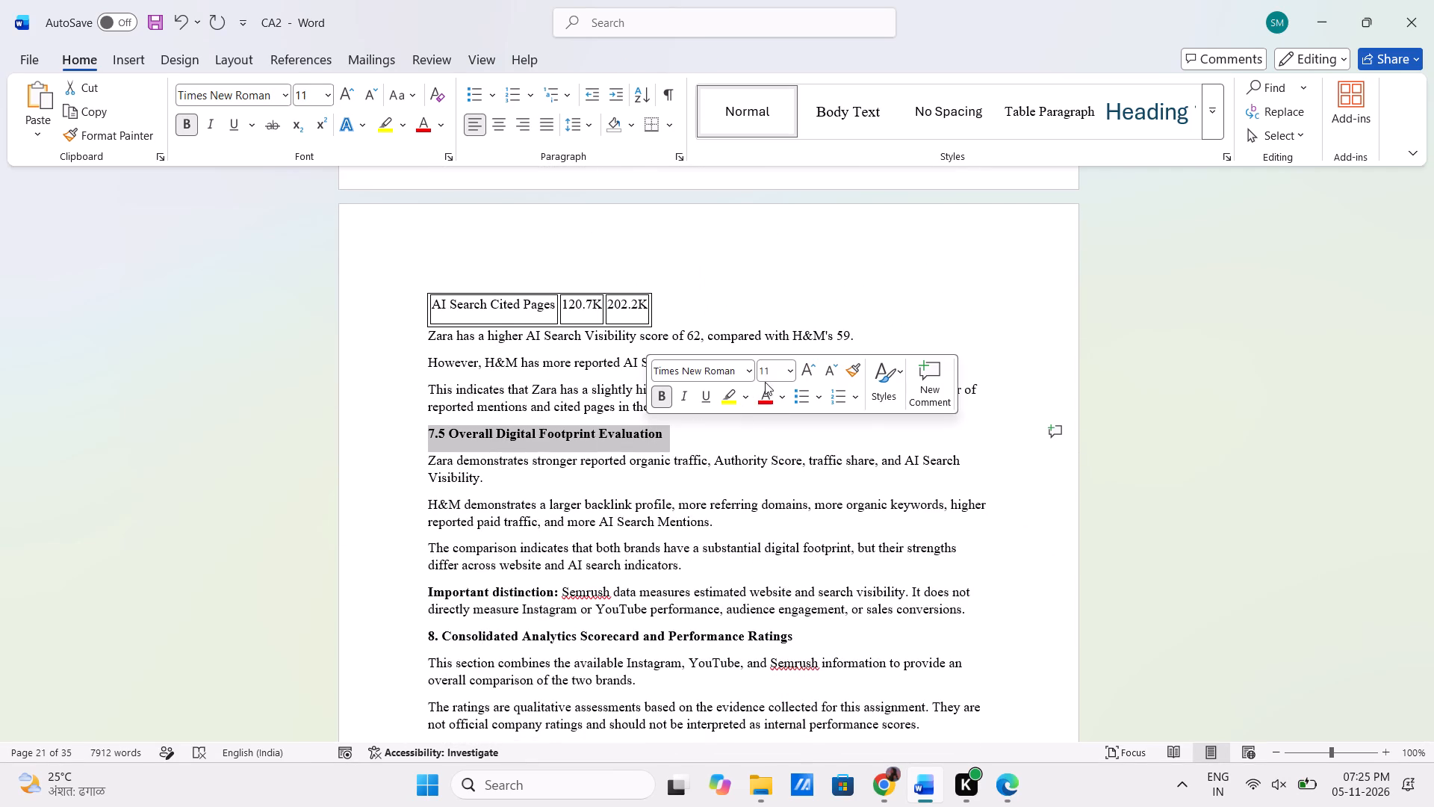
{"action": "left_click", "coordinate": [792, 371]}
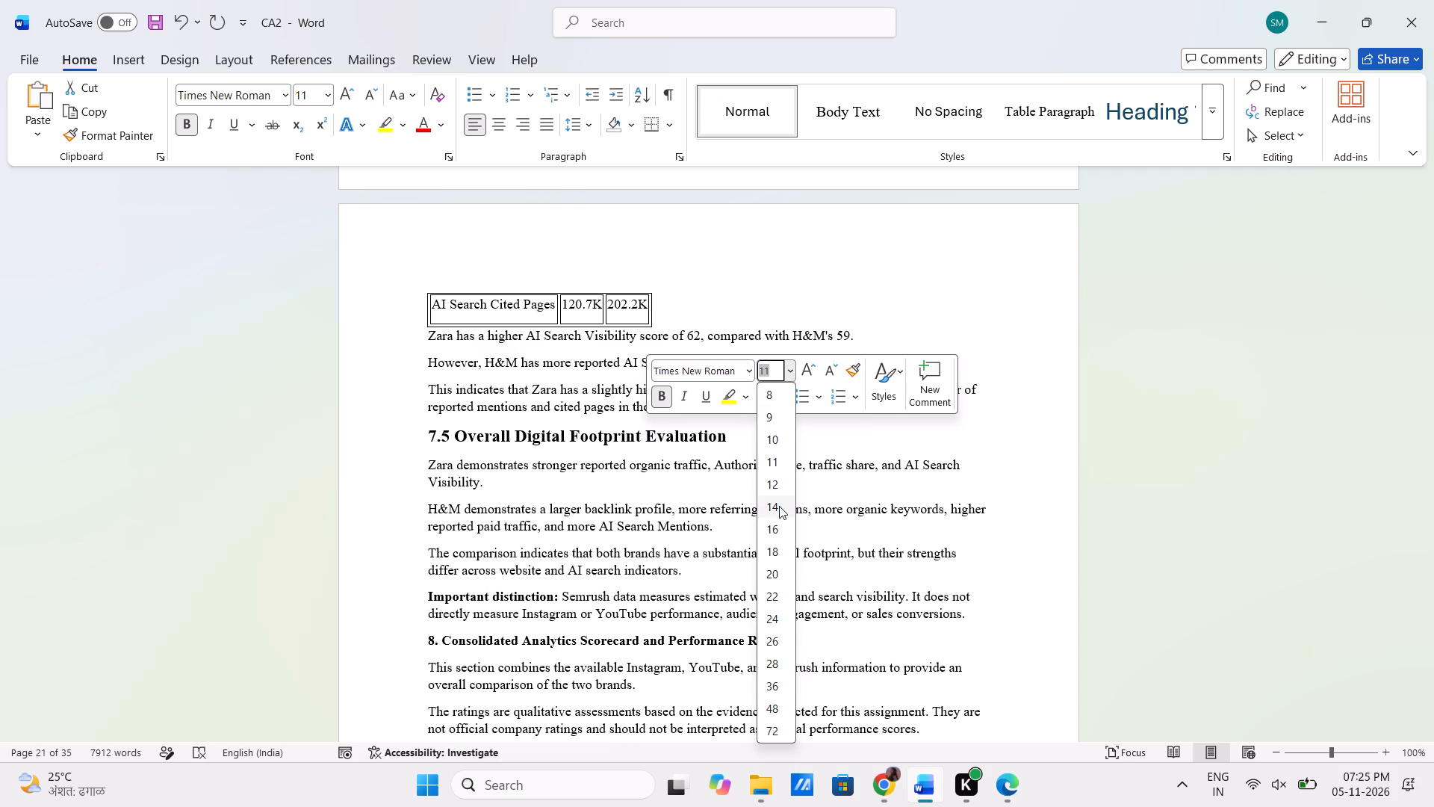
{"action": "left_click", "coordinate": [779, 506]}
Set the font size of the heading "8. Consolidated Analytics Scorecard and Performance Ratings" to 14.
{"action": "scroll", "coordinate": [581, 574], "scroll_direction": "down", "scroll_amount": 1}
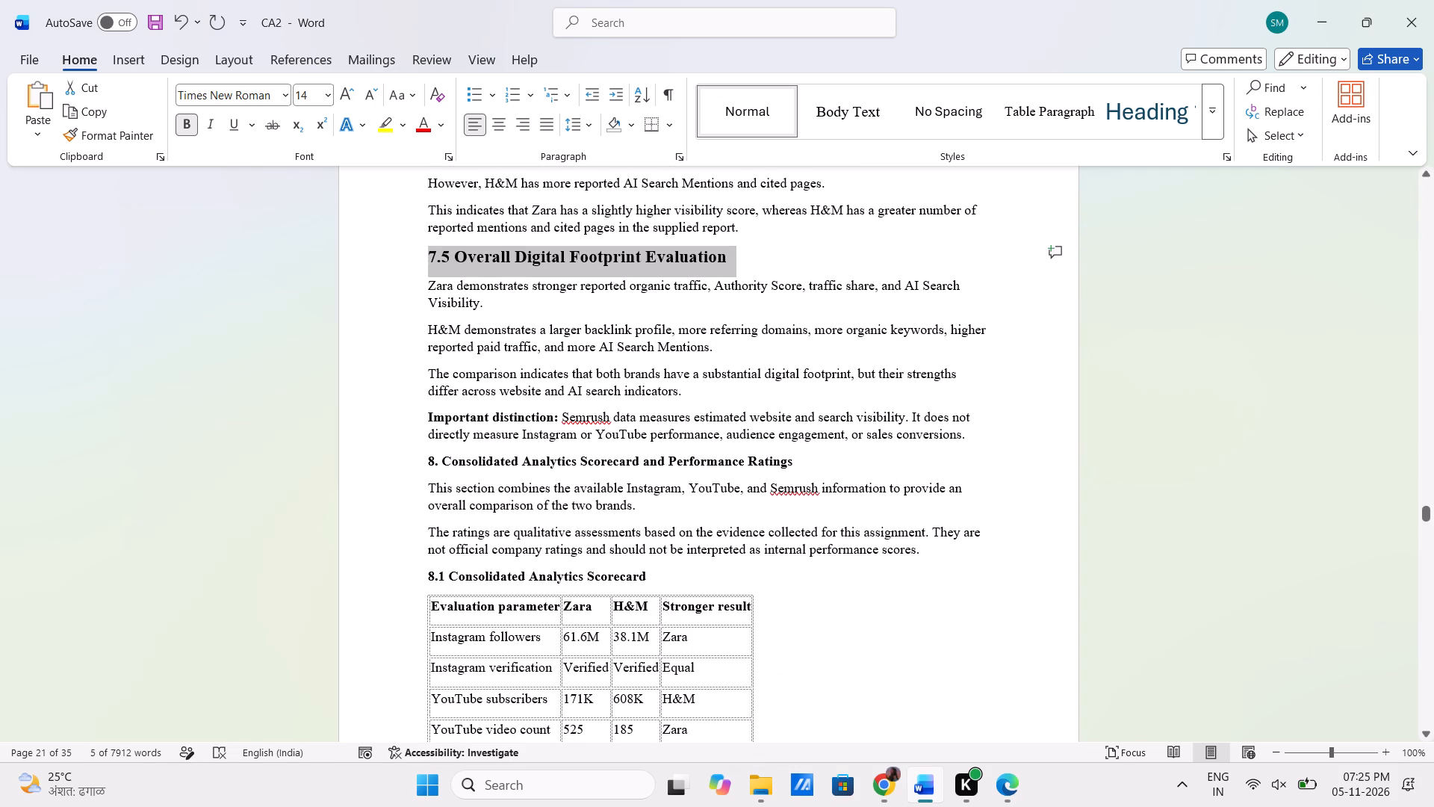
{"action": "left_click_drag", "start_coordinate": [427, 460], "coordinate": [801, 462]}
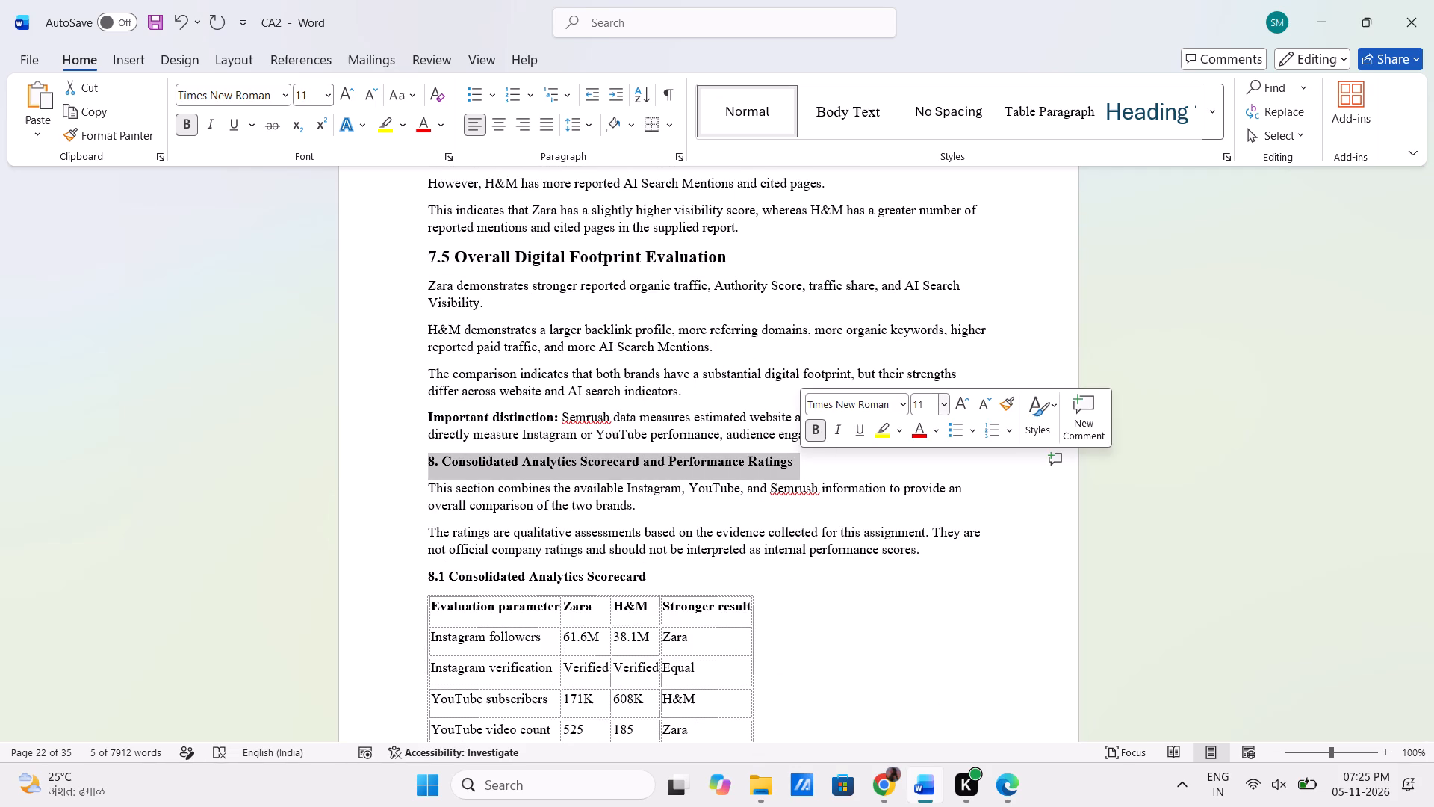
{"action": "left_click", "coordinate": [944, 408]}
{"action": "left_click", "coordinate": [930, 149]}
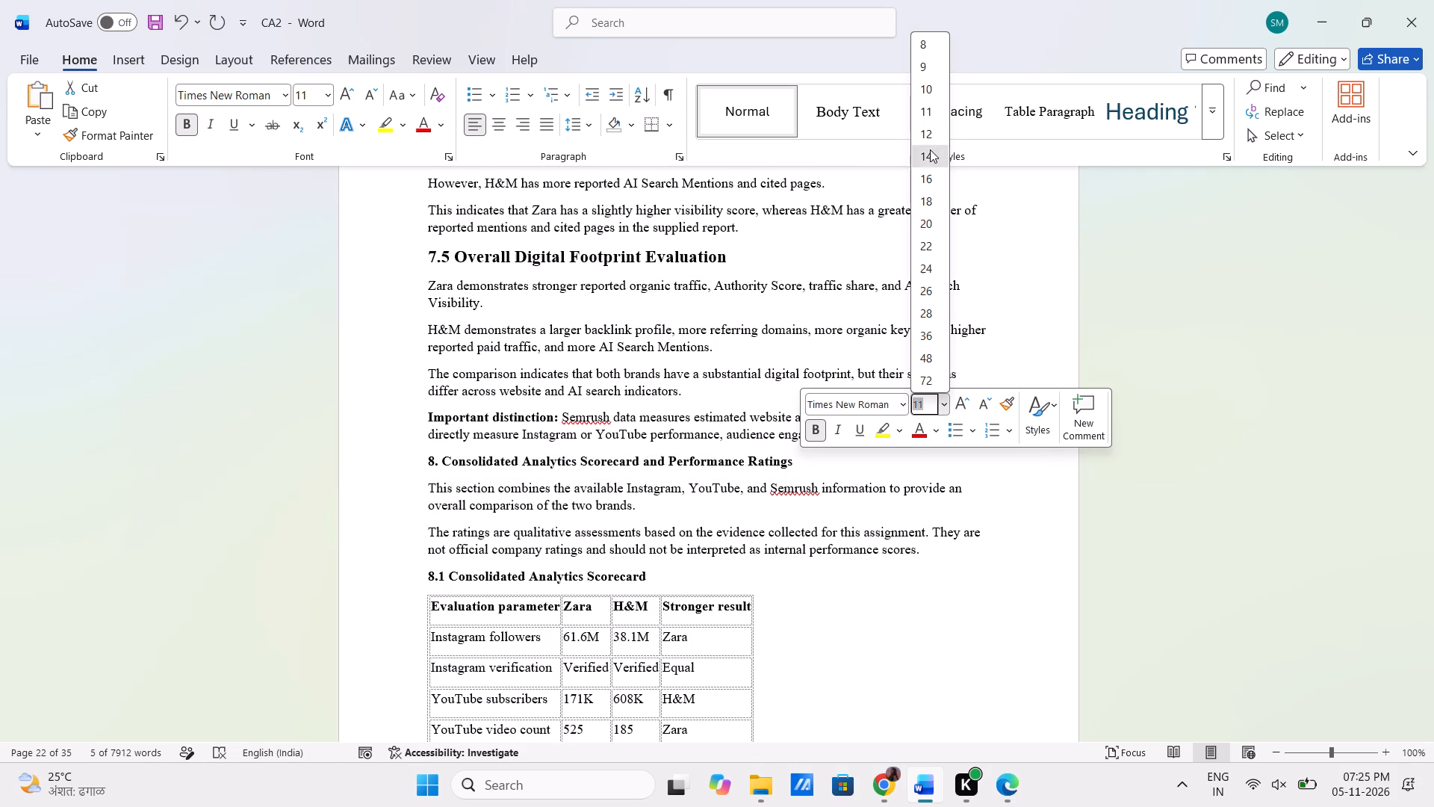
Set the font size of the heading "8.1 Consolidated Analytics Scorecard" to 14.
{"action": "scroll", "coordinate": [718, 376], "scroll_direction": "down", "scroll_amount": 1}
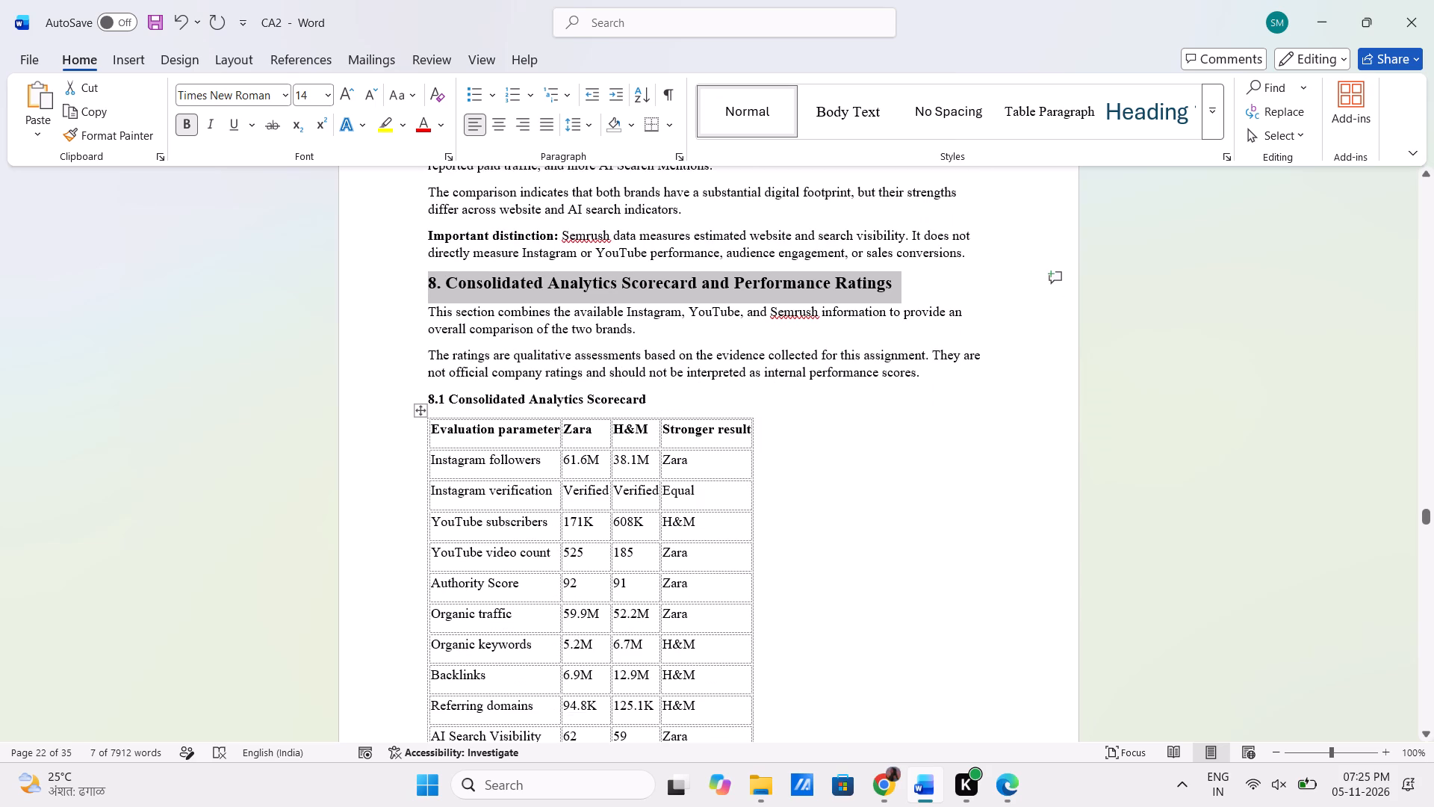
{"action": "left_click_drag", "start_coordinate": [426, 398], "coordinate": [657, 405]}
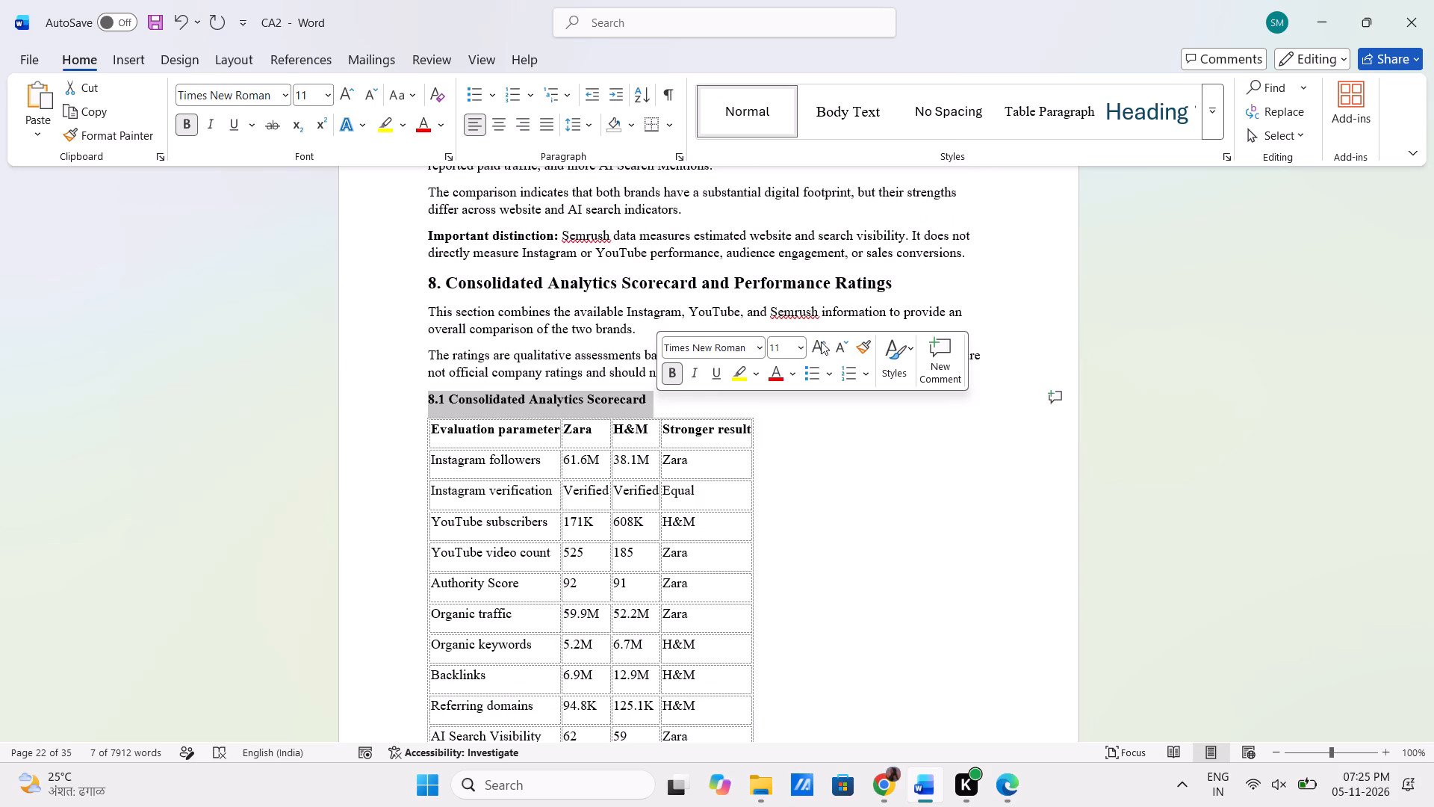
{"action": "left_click", "coordinate": [795, 350]}
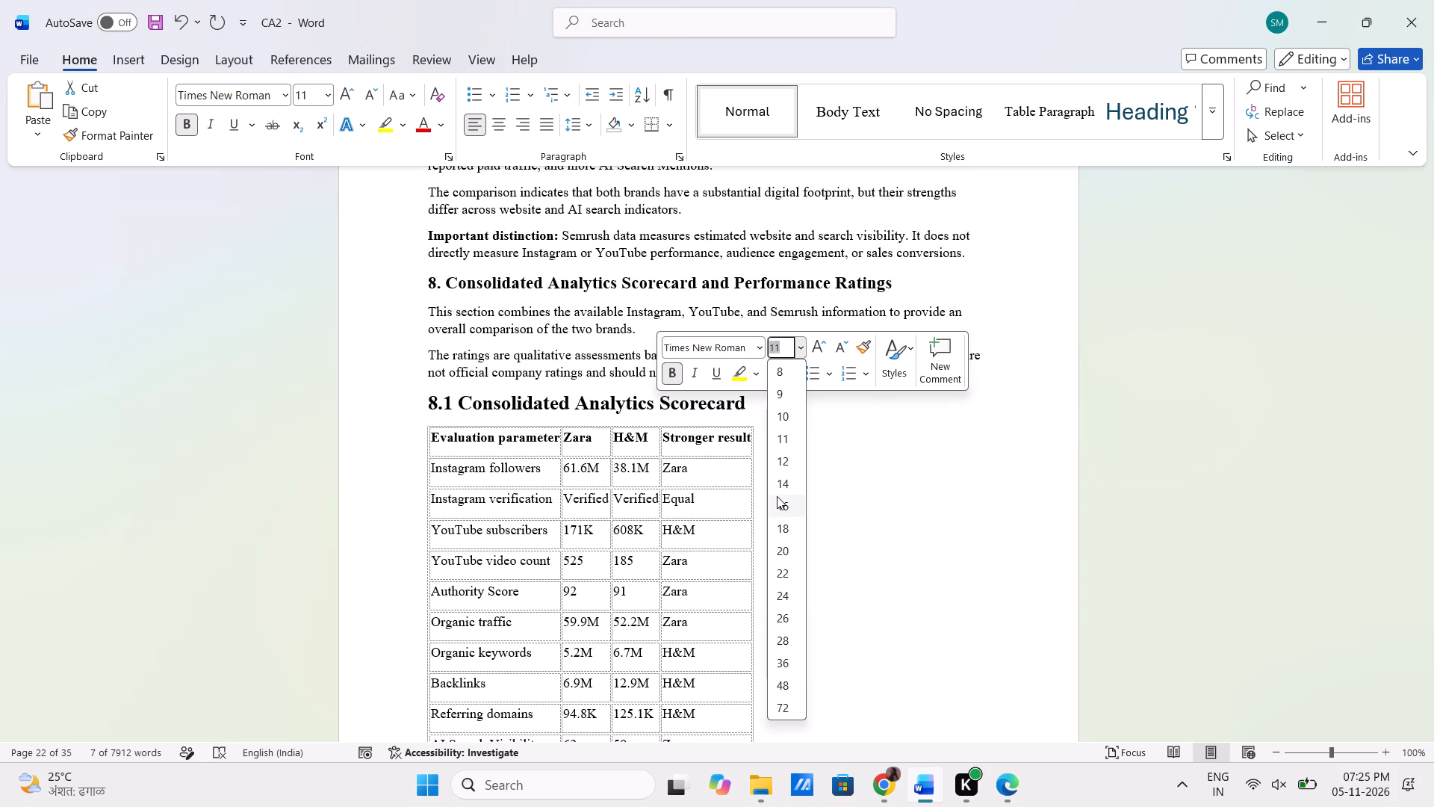
{"action": "left_click", "coordinate": [779, 486]}
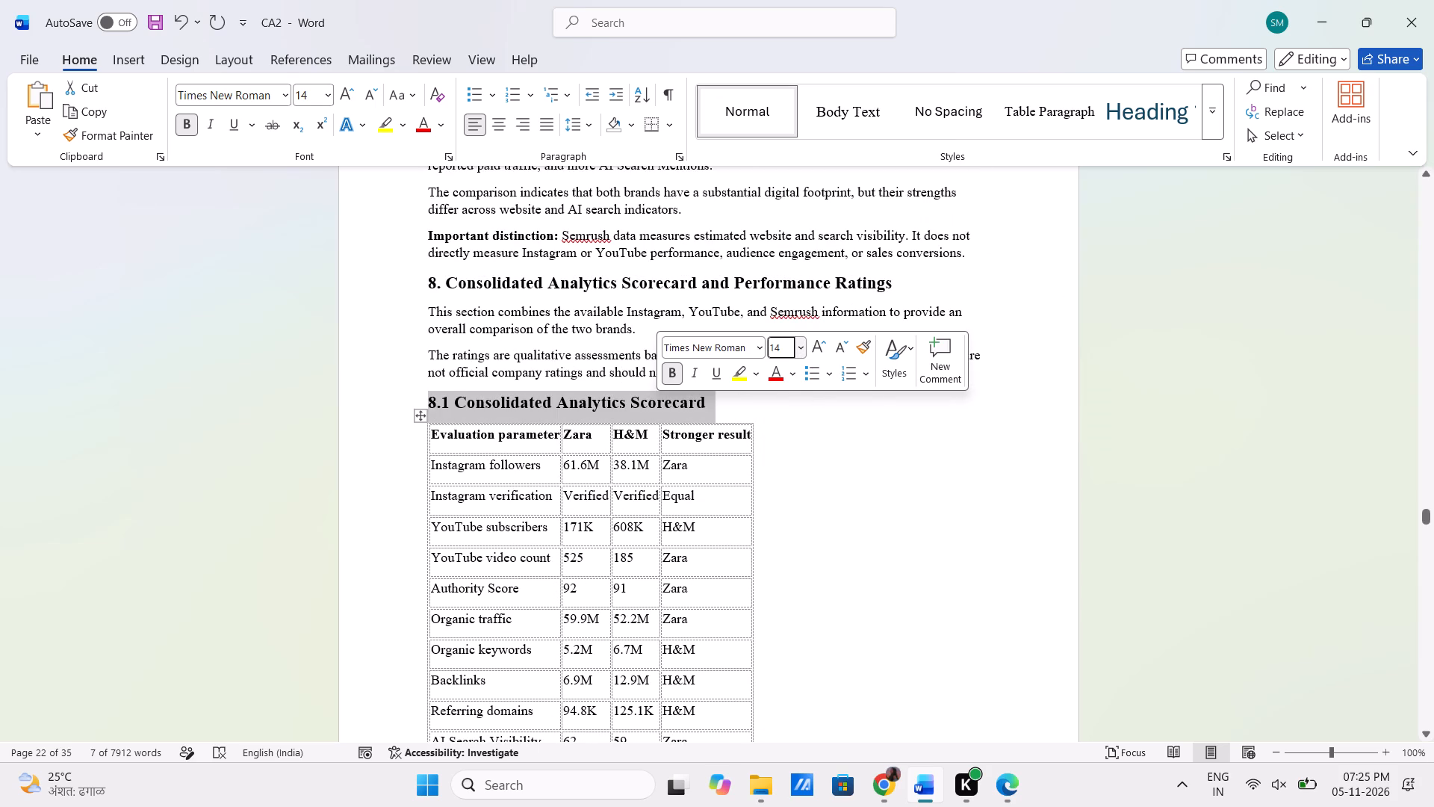
Apply all borders to the evaluation parameter table in section 8.1.
{"action": "left_click", "coordinate": [422, 412]}
{"action": "left_click", "coordinate": [629, 378]}
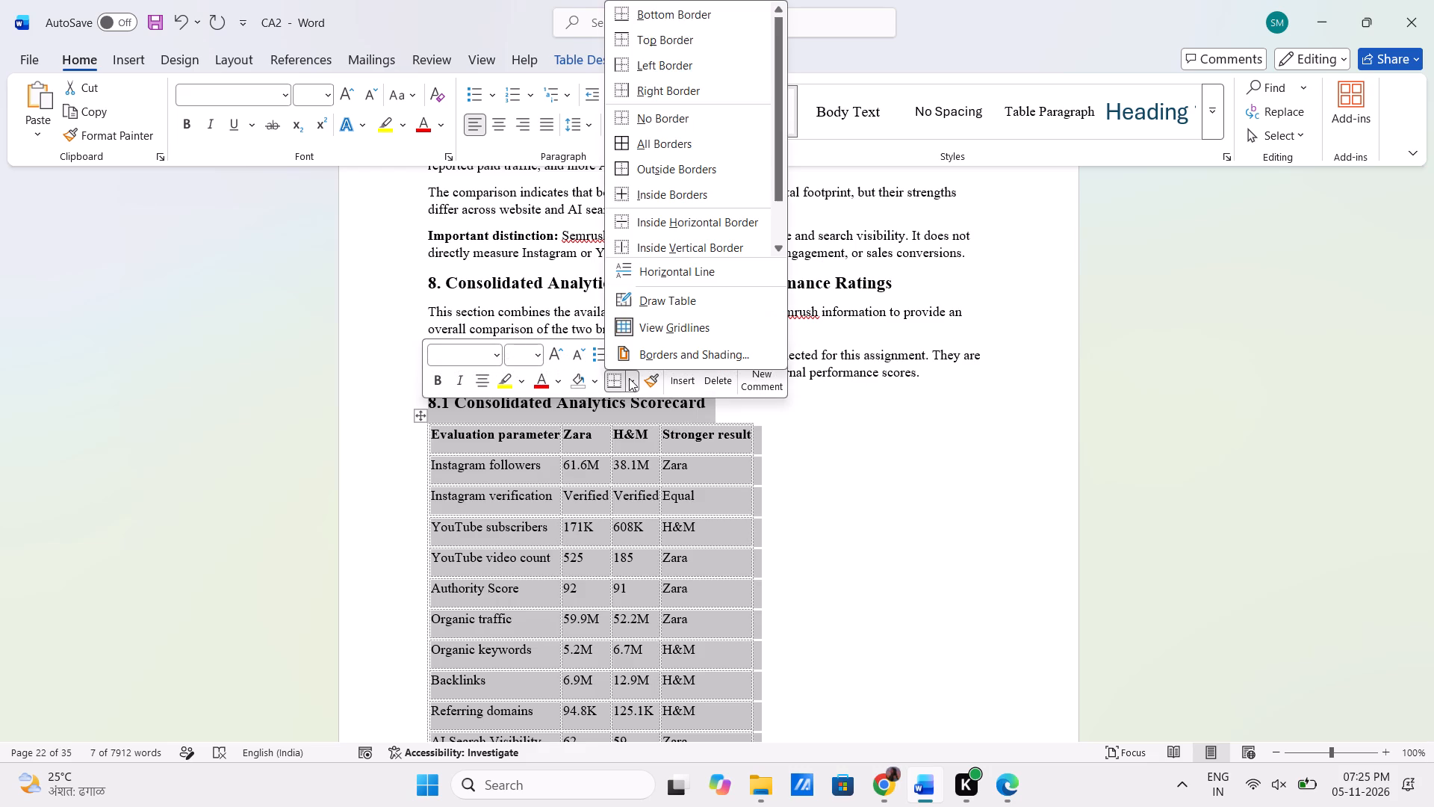
{"action": "left_click", "coordinate": [692, 136]}
{"action": "scroll", "coordinate": [874, 470], "scroll_direction": "down", "scroll_amount": 2}
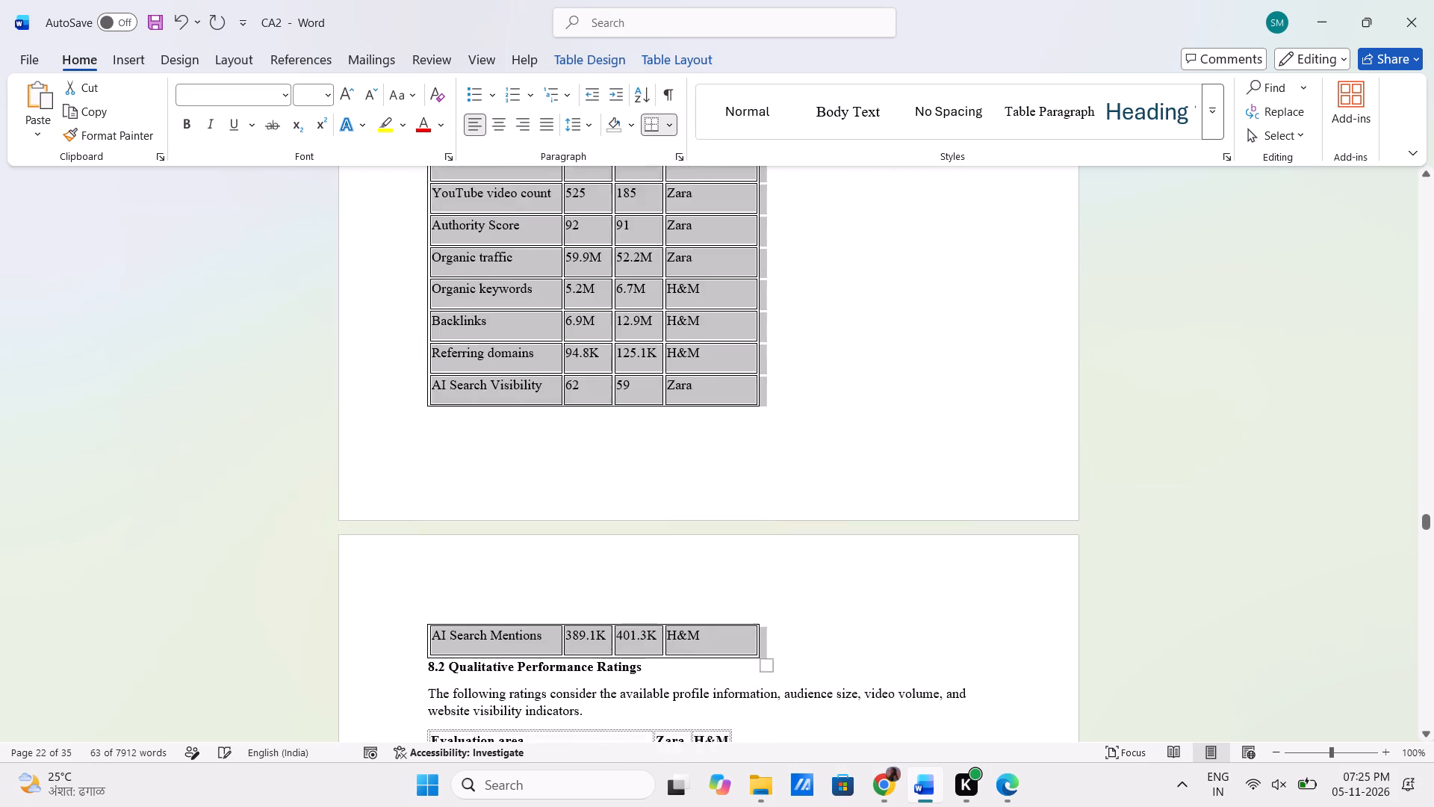
{"action": "scroll", "coordinate": [874, 470], "scroll_direction": "down", "scroll_amount": 1}
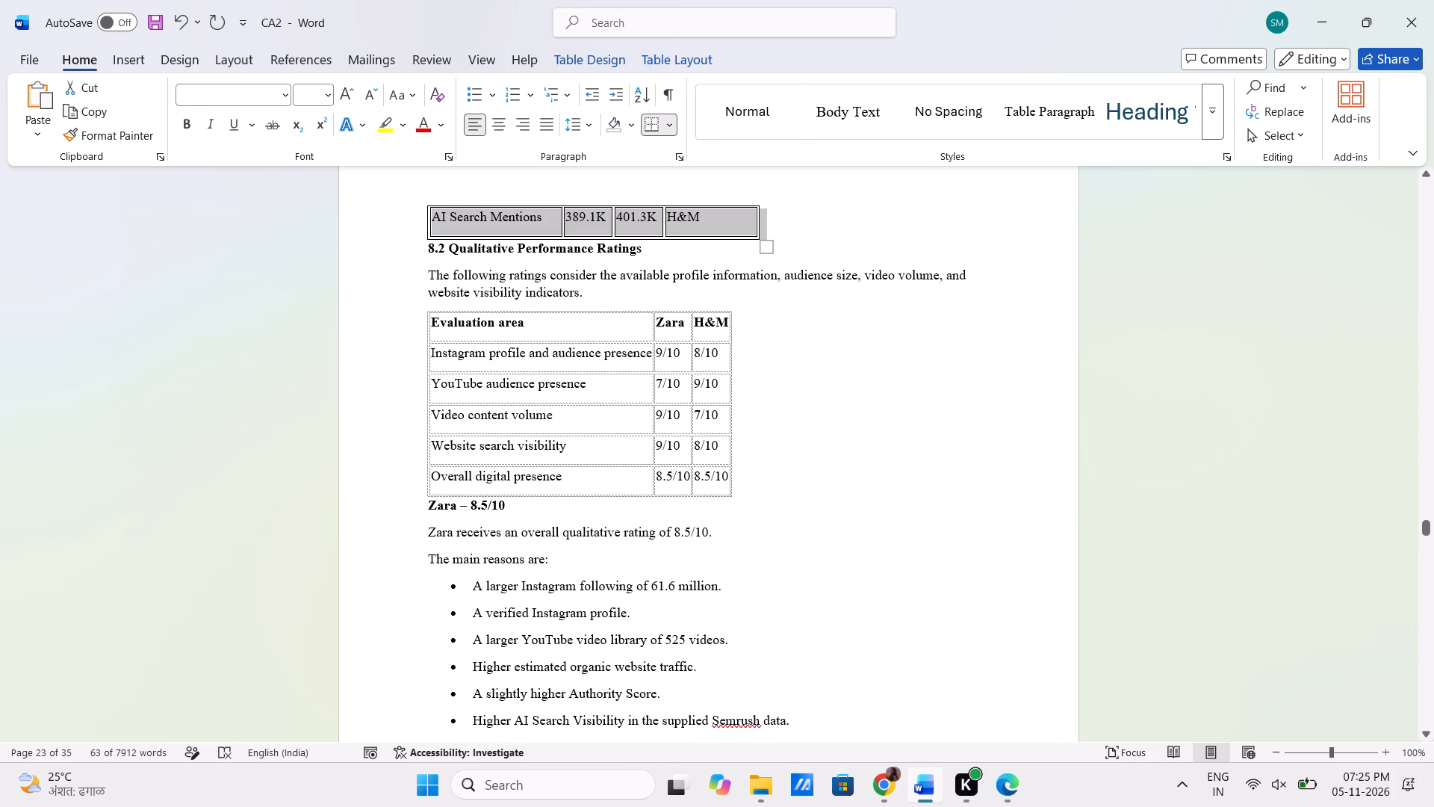
{"action": "left_click", "coordinate": [874, 470]}
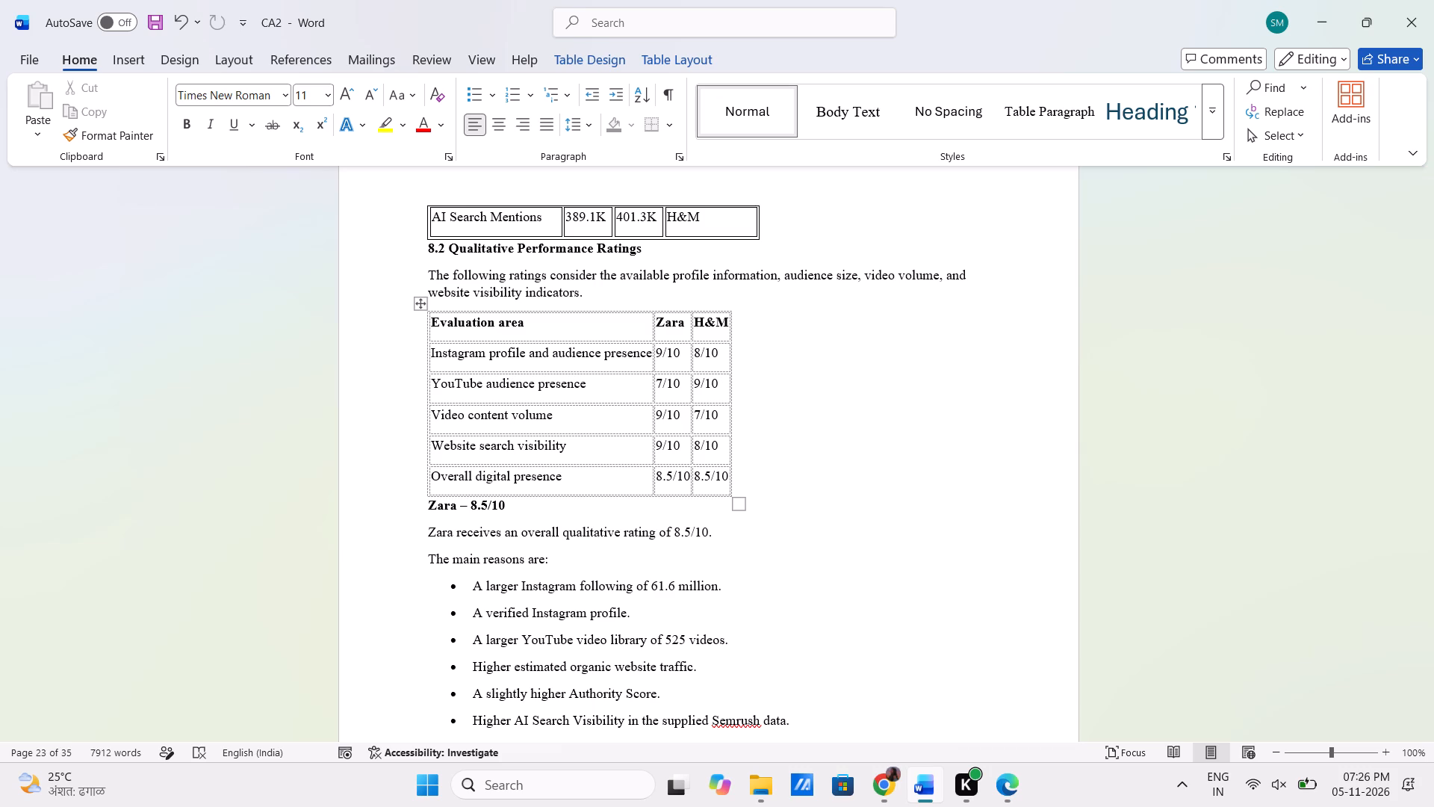
Set the font size of the heading "8.2 Qualitative Performance Ratings" to 14.
{"action": "left_click_drag", "start_coordinate": [426, 252], "coordinate": [497, 251]}
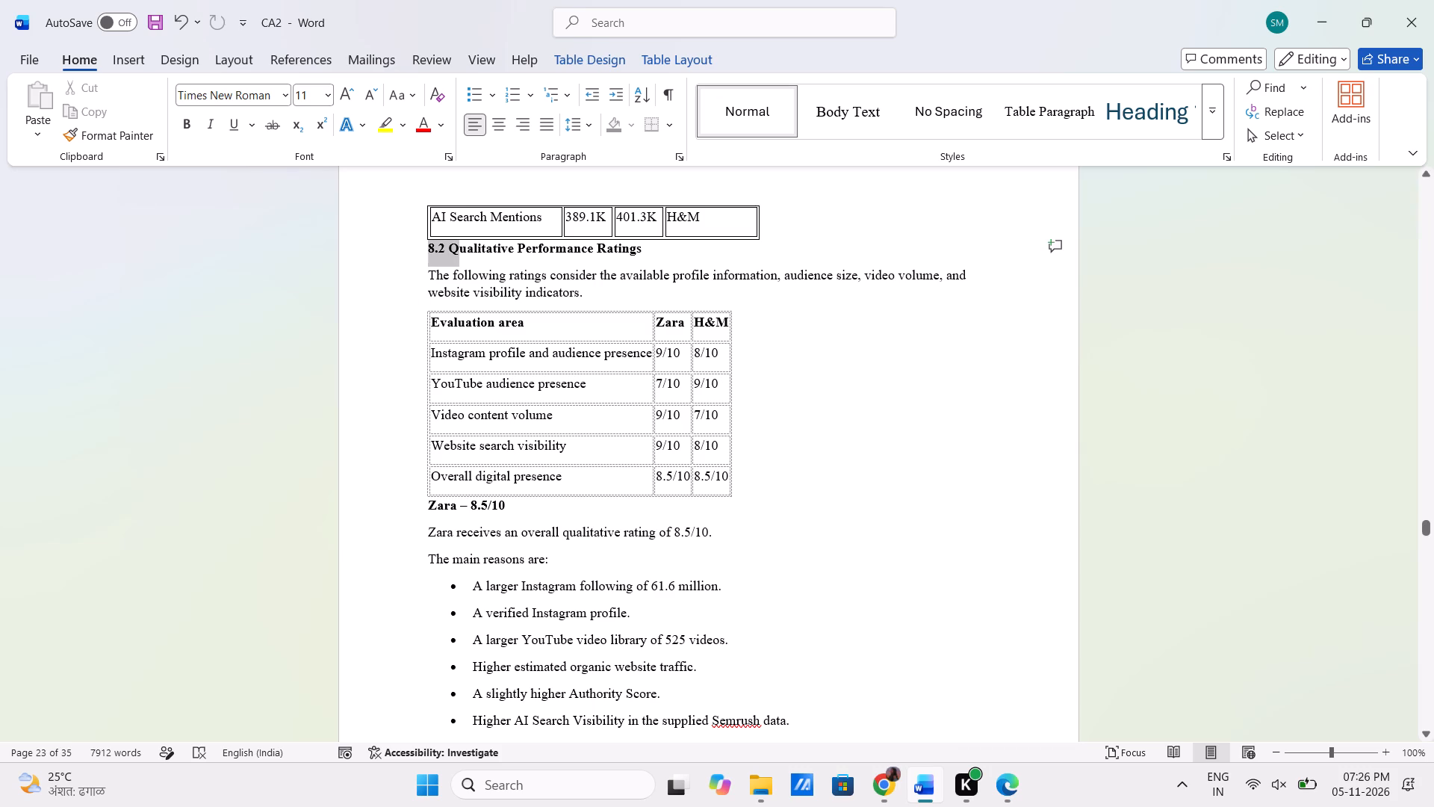
{"action": "left_click_drag", "start_coordinate": [497, 251], "coordinate": [642, 251]}
{"action": "left_click", "coordinate": [786, 199]}
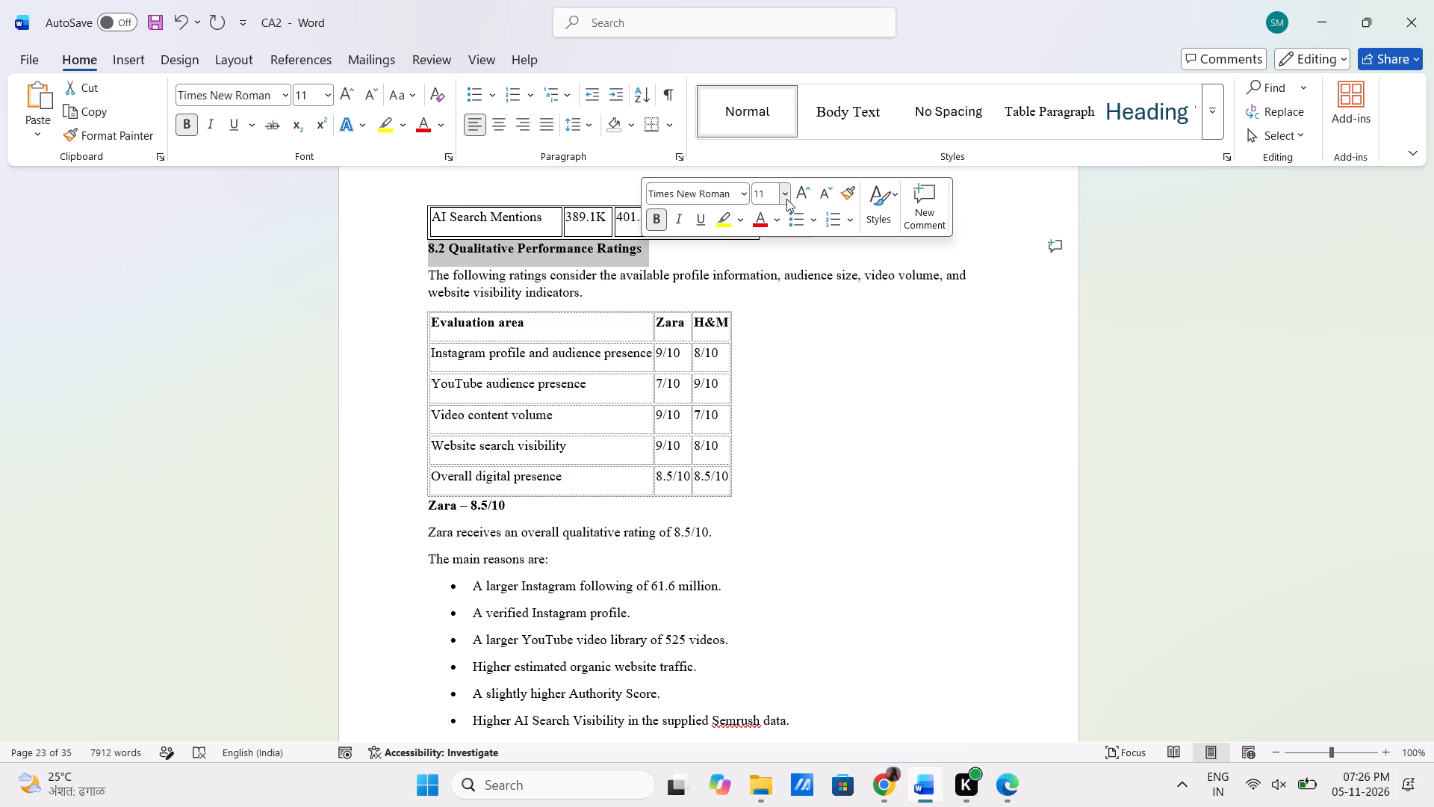
{"action": "left_click", "coordinate": [780, 330]}
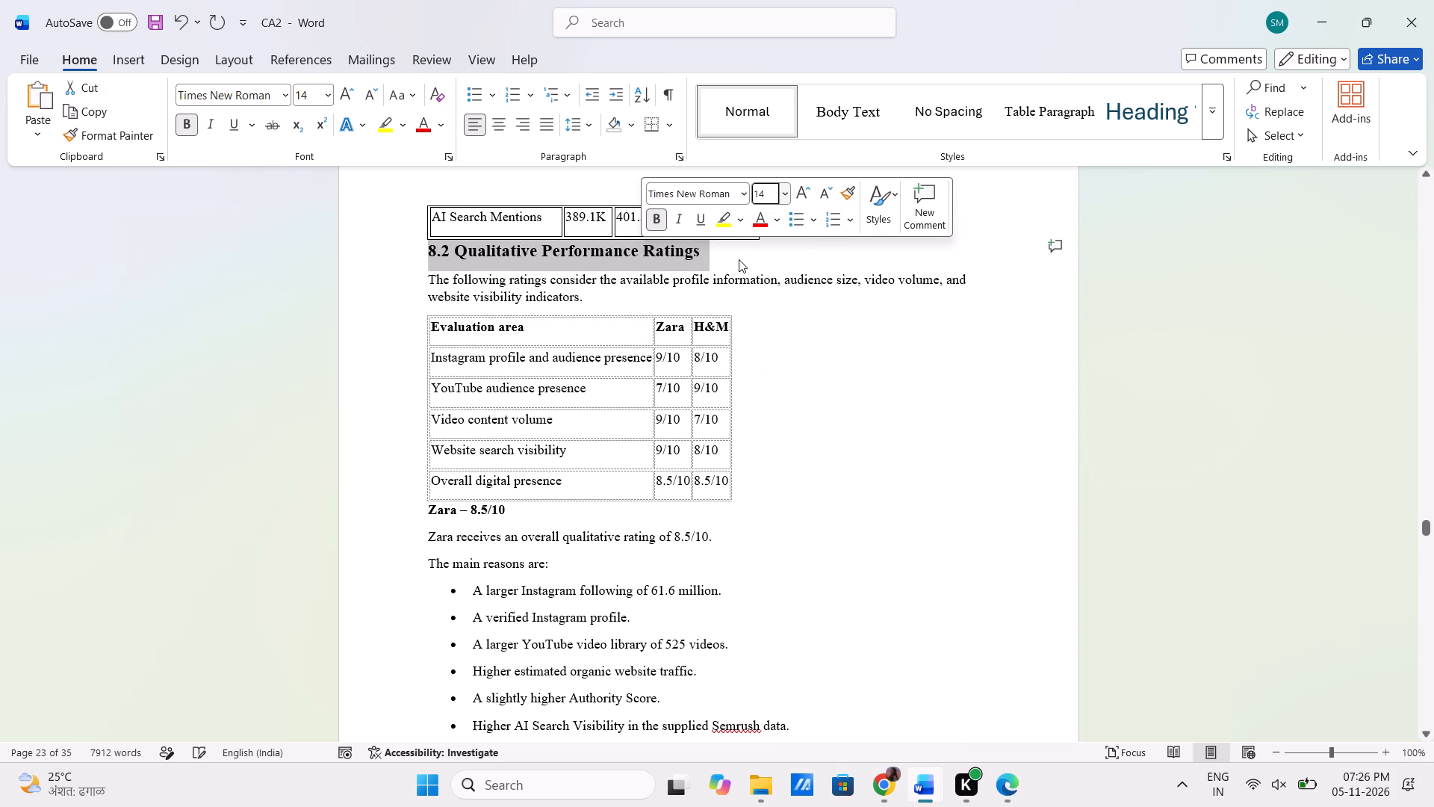
Apply all borders to the evaluation area ratings table in section 8.2.
{"action": "left_click", "coordinate": [739, 259]}
{"action": "left_click", "coordinate": [429, 315]}
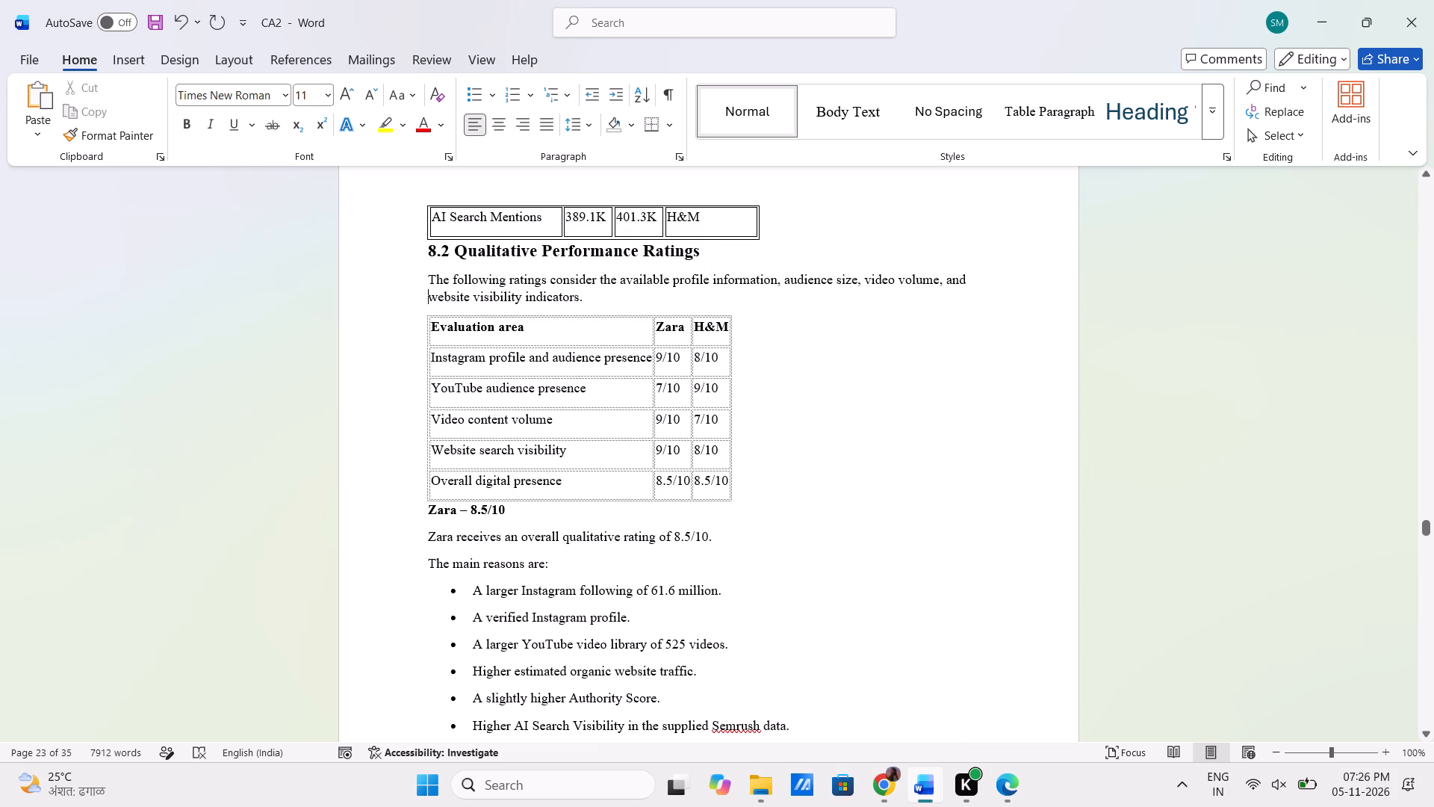
{"action": "left_click", "coordinate": [429, 325]}
{"action": "left_click", "coordinate": [420, 308]}
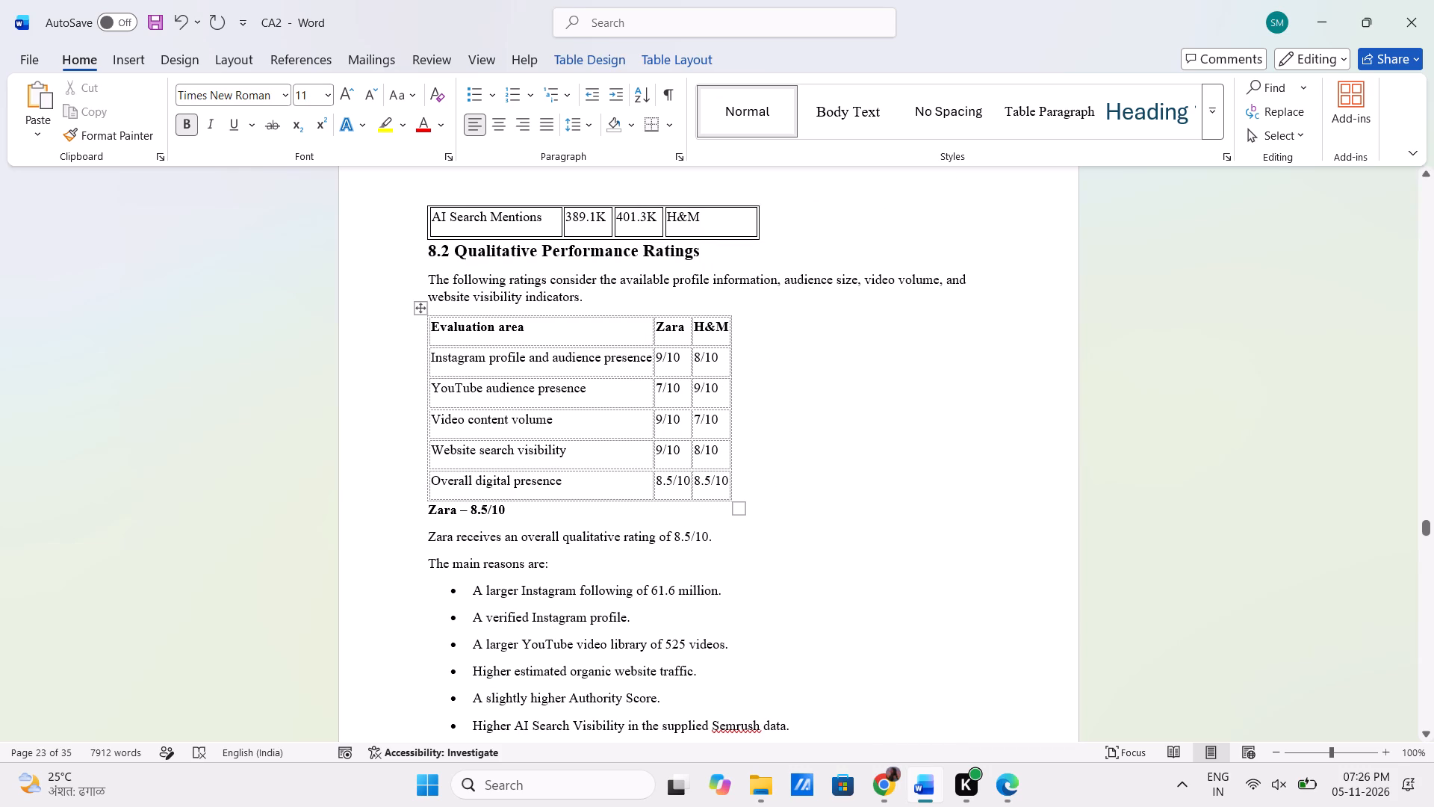
{"action": "left_click", "coordinate": [624, 274]}
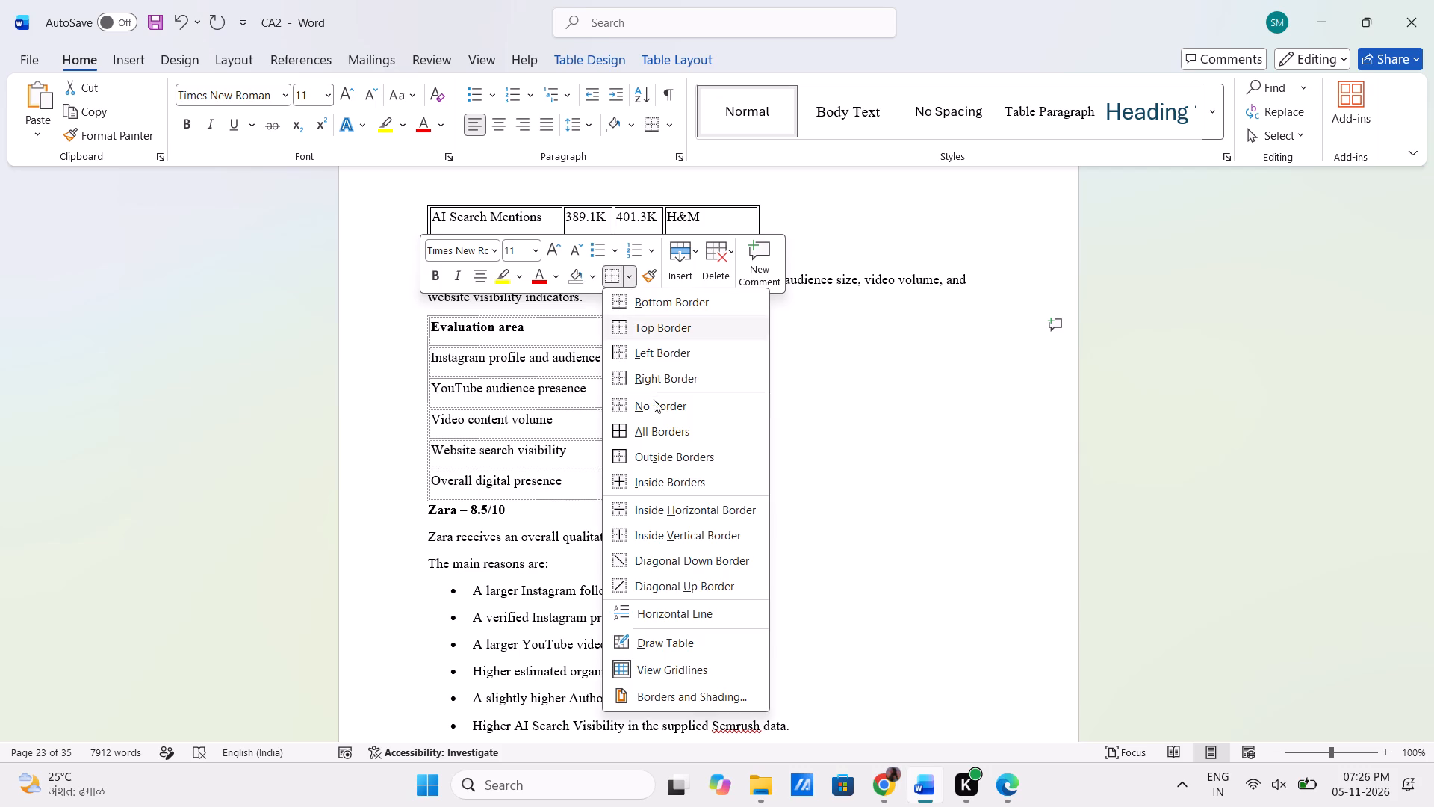
{"action": "left_click", "coordinate": [652, 439]}
{"action": "left_click", "coordinate": [751, 501]}
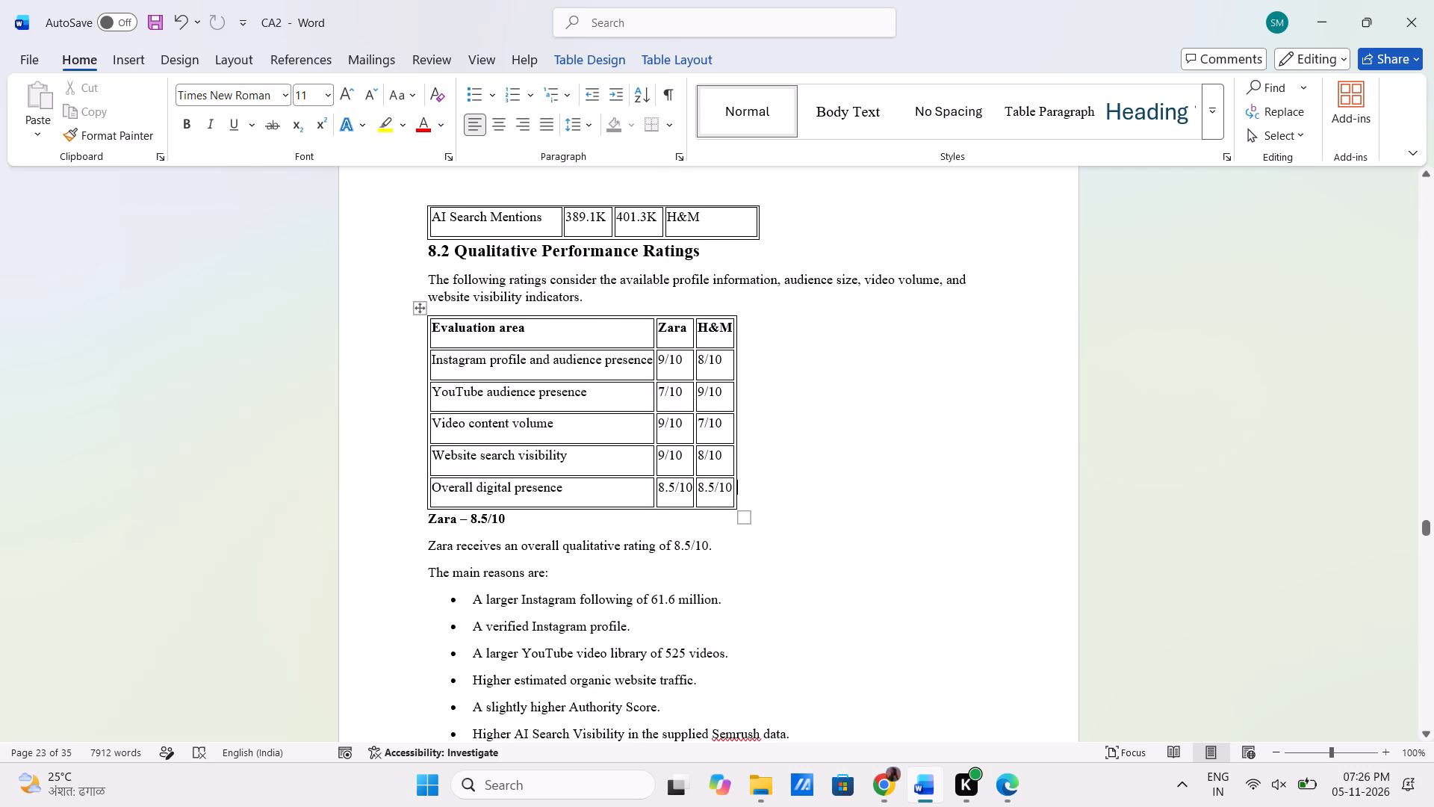
Set the font size of the heading "9. SWOT Analysis – ZARA" to 14.
{"action": "scroll", "coordinate": [795, 551], "scroll_direction": "down", "scroll_amount": 2}
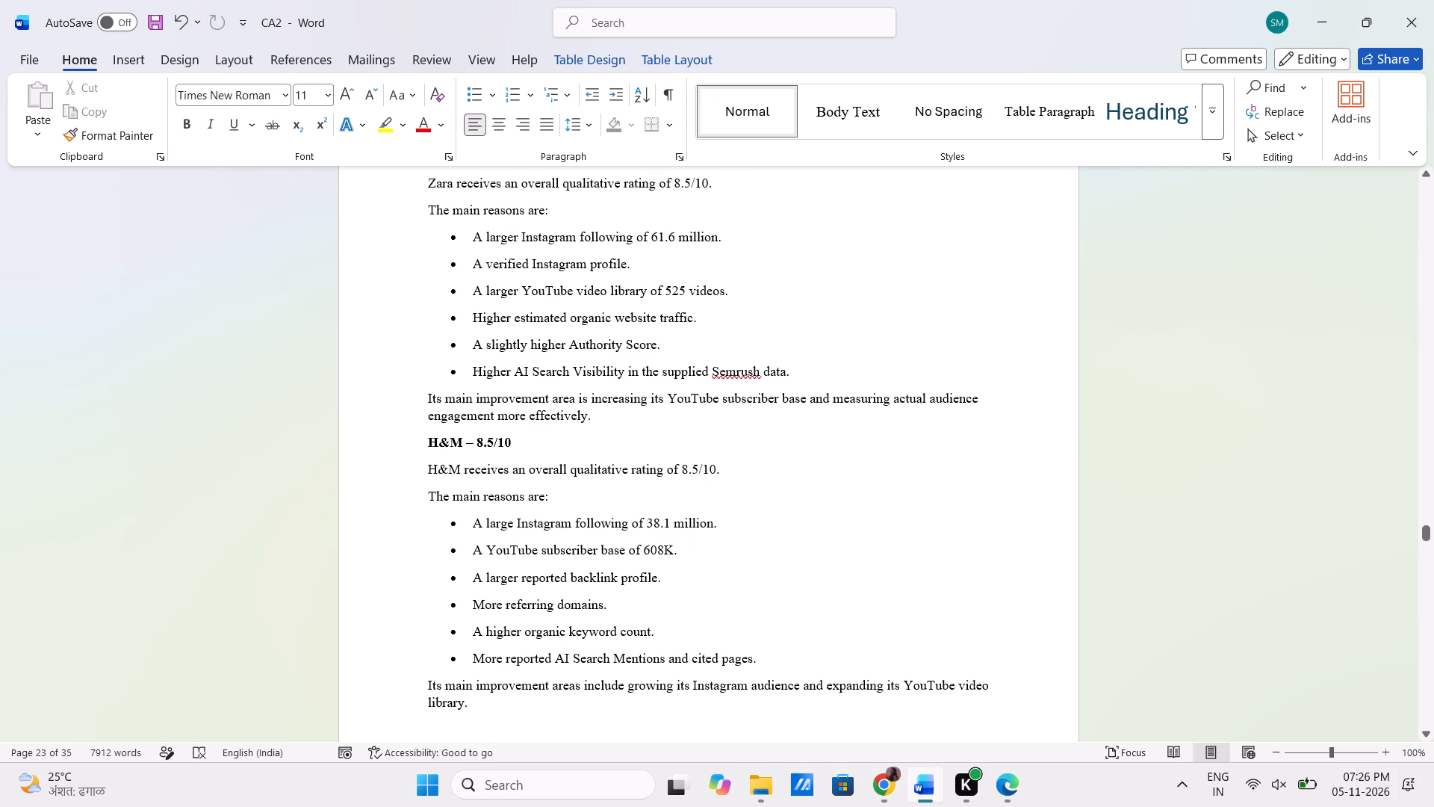
{"action": "scroll", "coordinate": [436, 439], "scroll_direction": "down", "scroll_amount": 2}
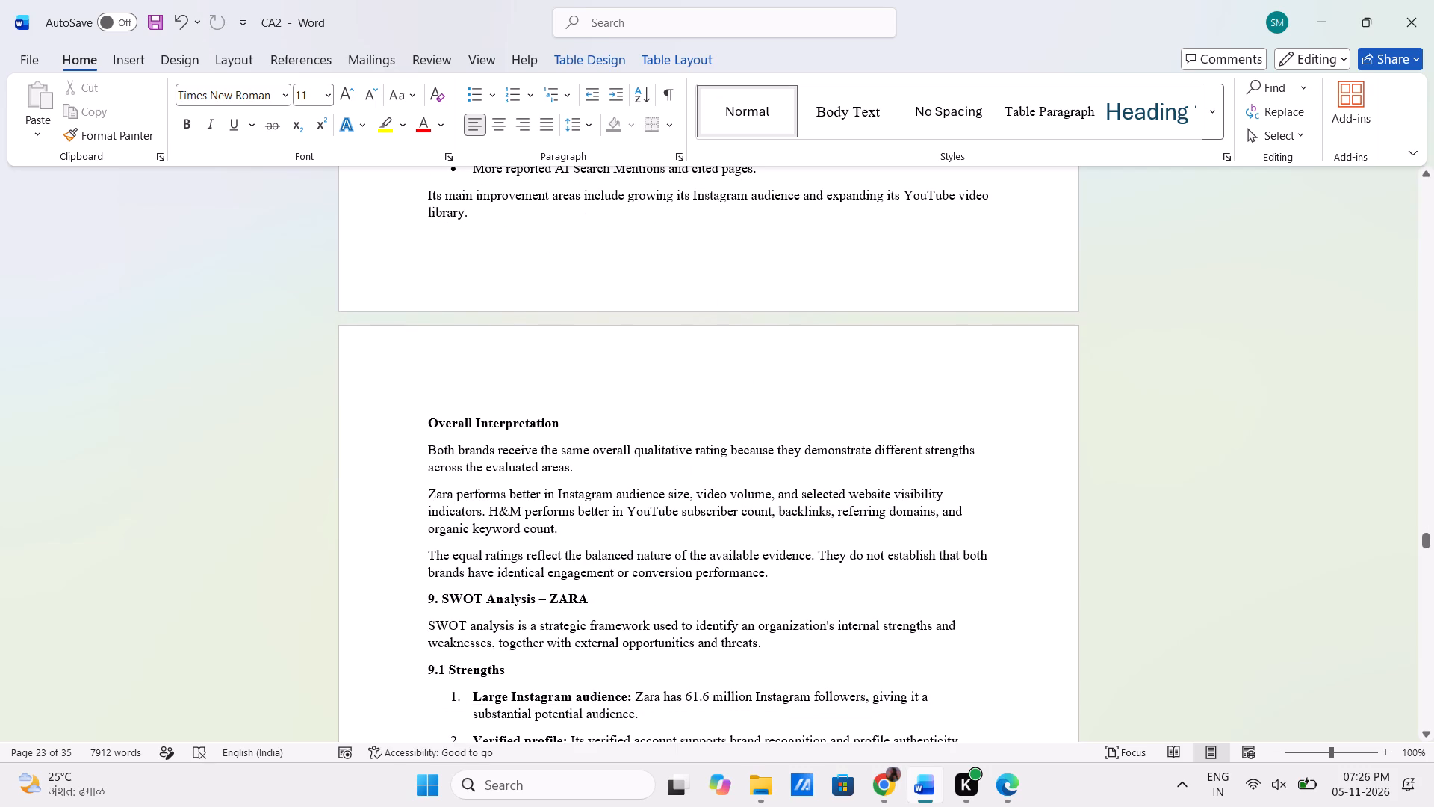
{"action": "scroll", "coordinate": [474, 516], "scroll_direction": "down", "scroll_amount": 1}
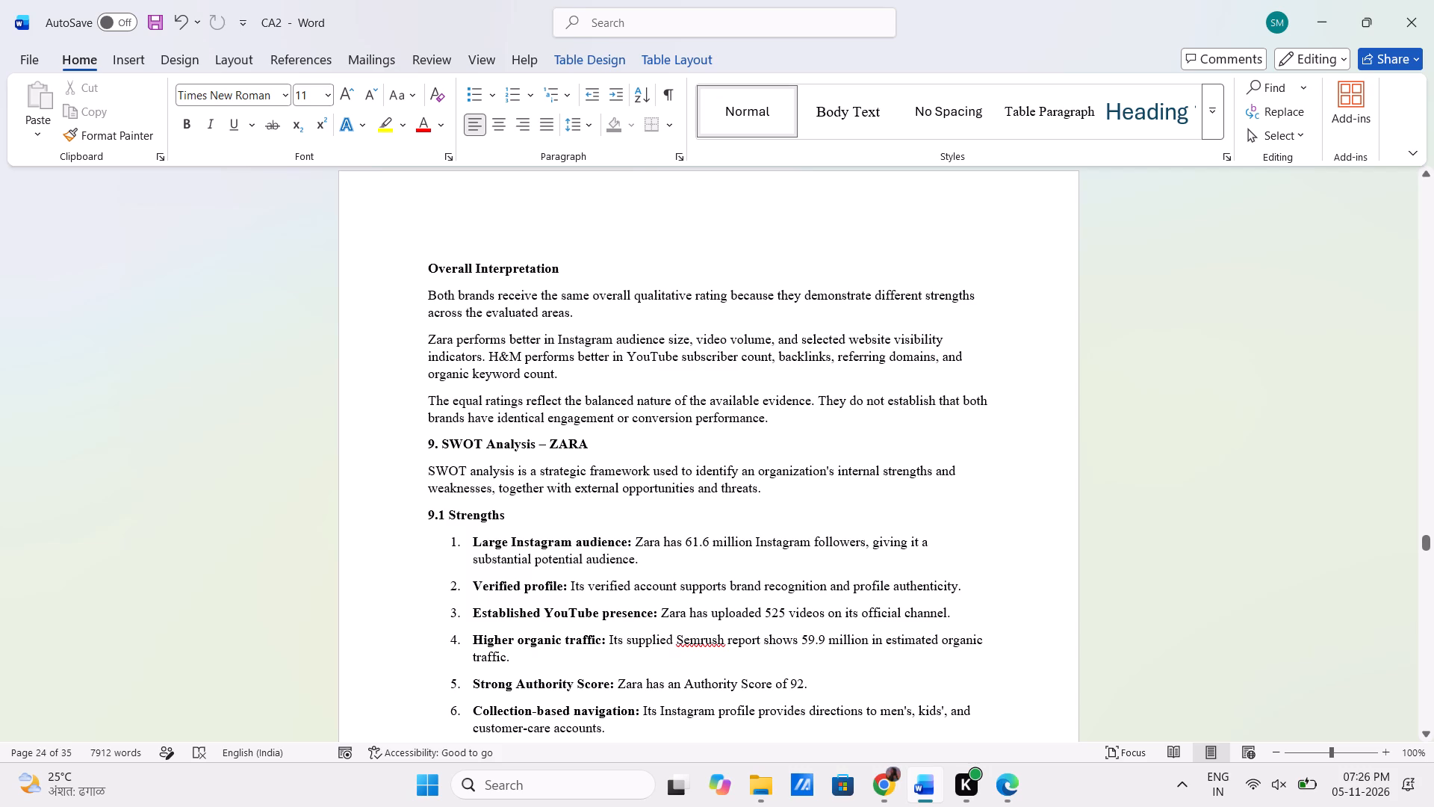
{"action": "left_click_drag", "start_coordinate": [426, 440], "coordinate": [584, 436]}
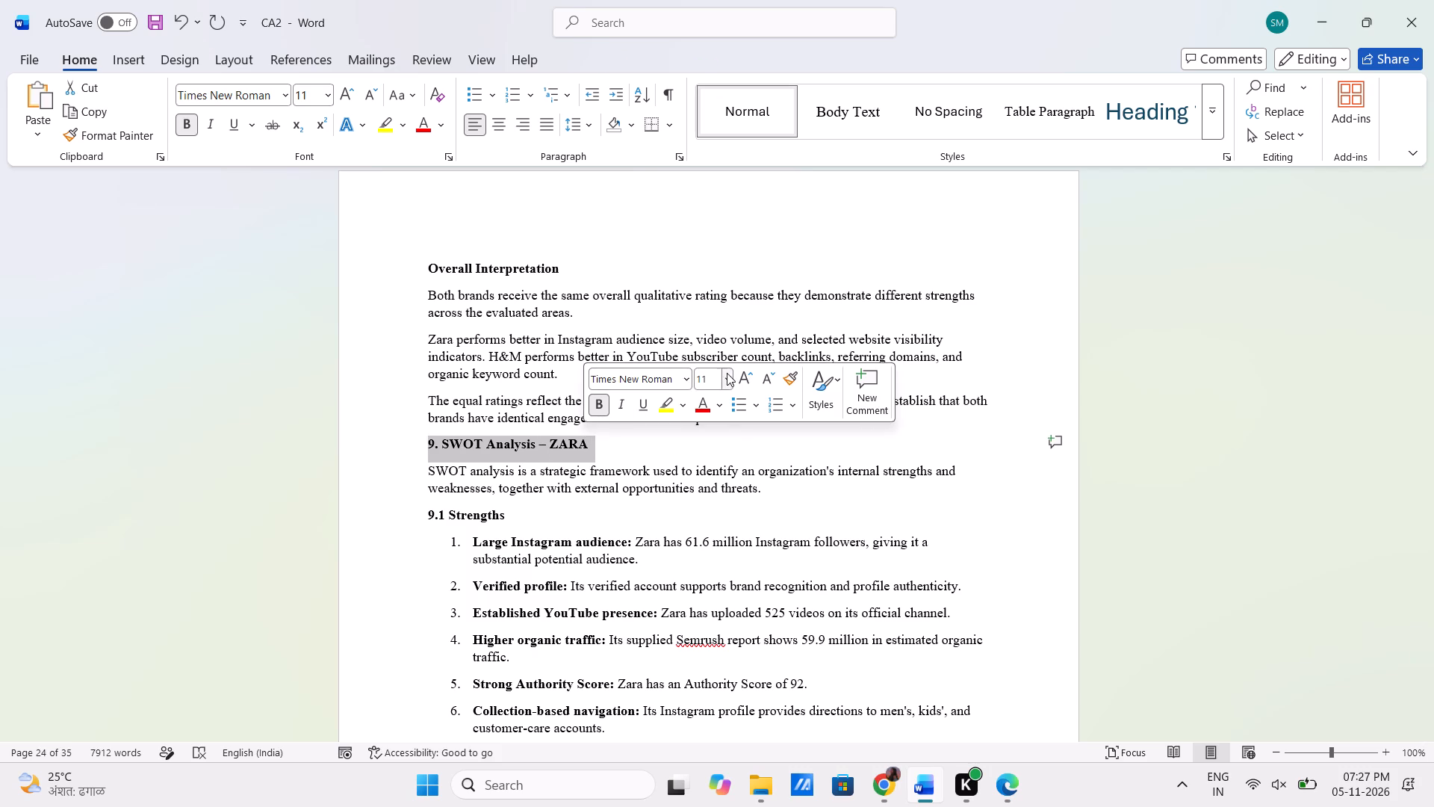
{"action": "left_click", "coordinate": [727, 375]}
{"action": "left_click", "coordinate": [717, 513]}
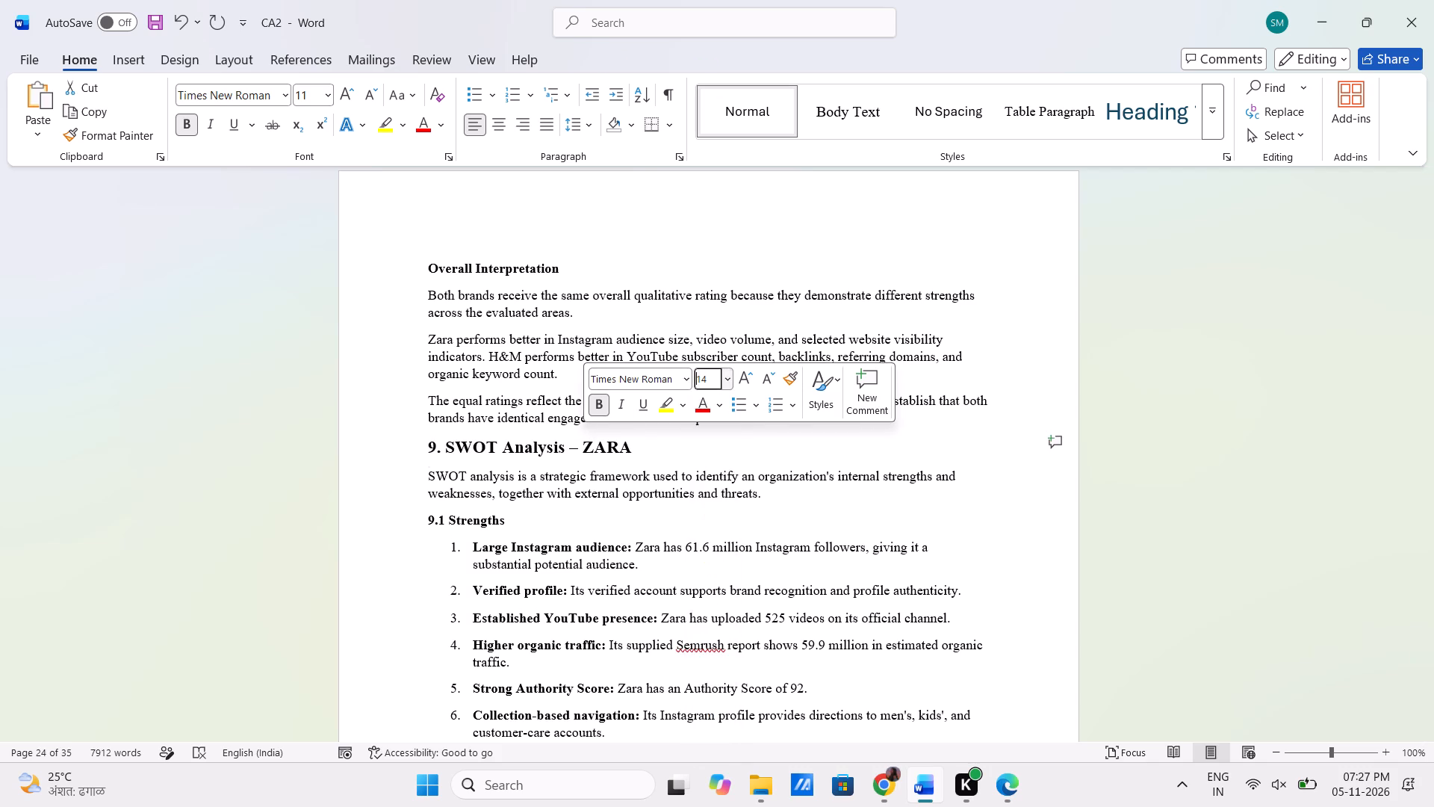
Set the font size of the heading "9.1 Strengths" to 14.
{"action": "scroll", "coordinate": [597, 516], "scroll_direction": "down", "scroll_amount": 1}
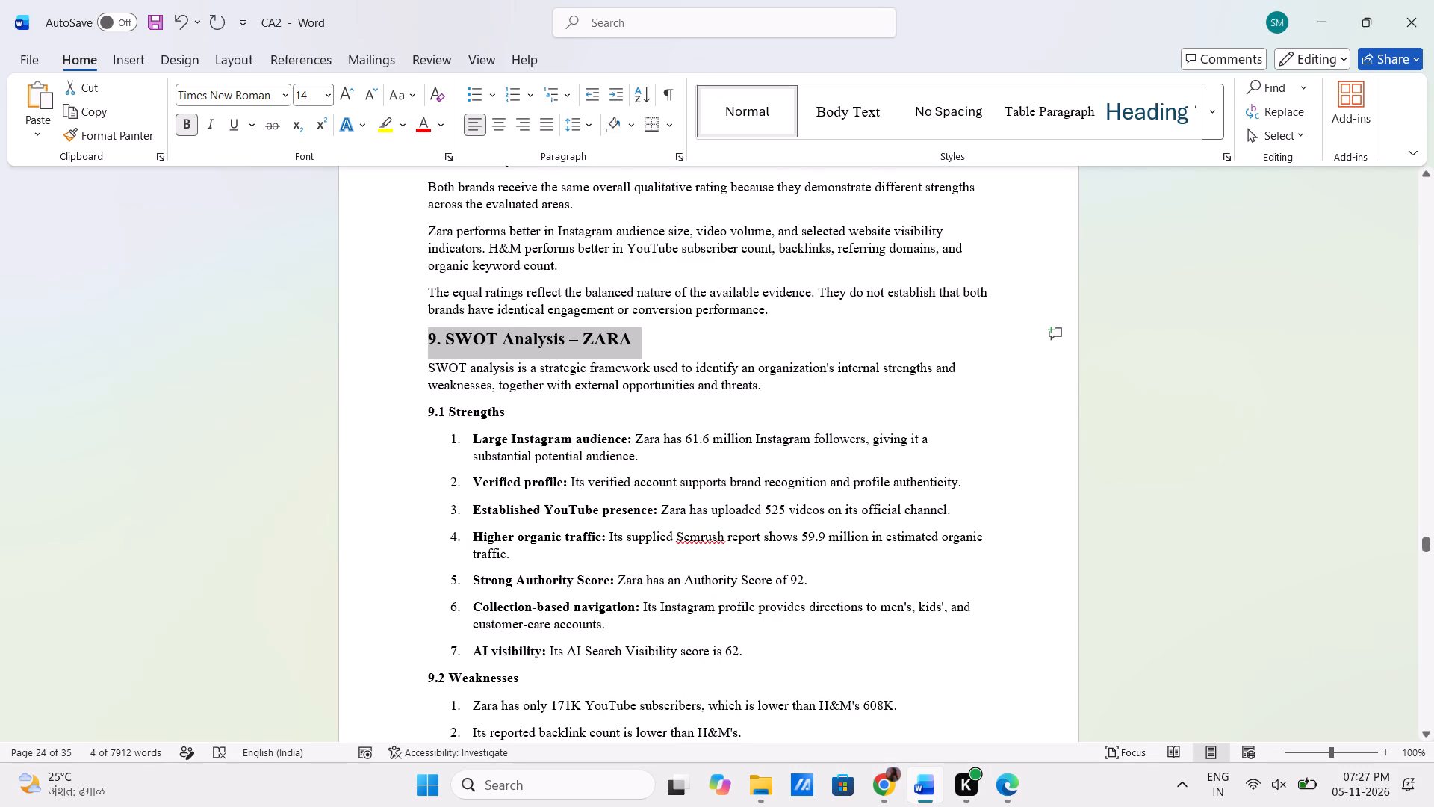
{"action": "left_click_drag", "start_coordinate": [427, 410], "coordinate": [530, 413]}
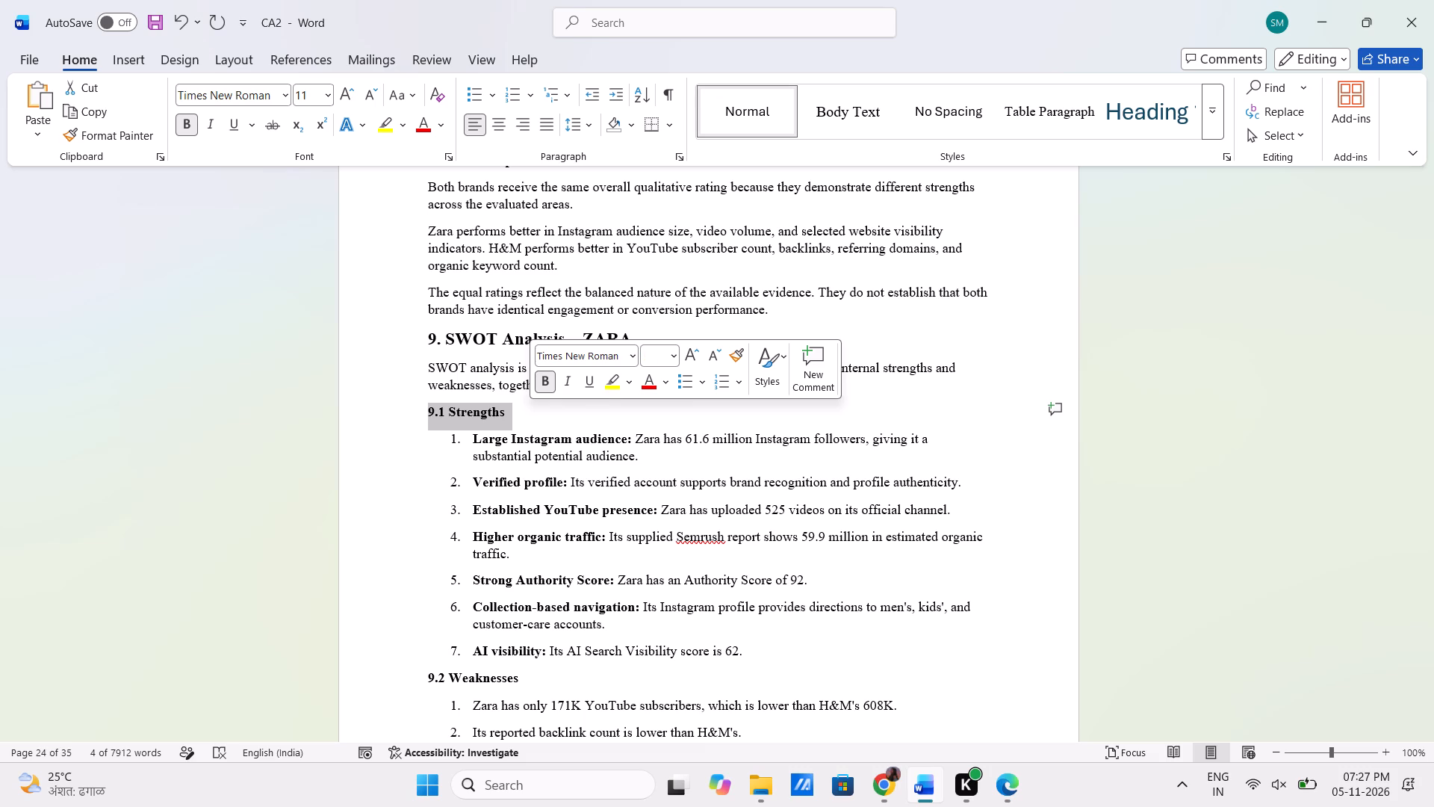
{"action": "left_click", "coordinate": [671, 356]}
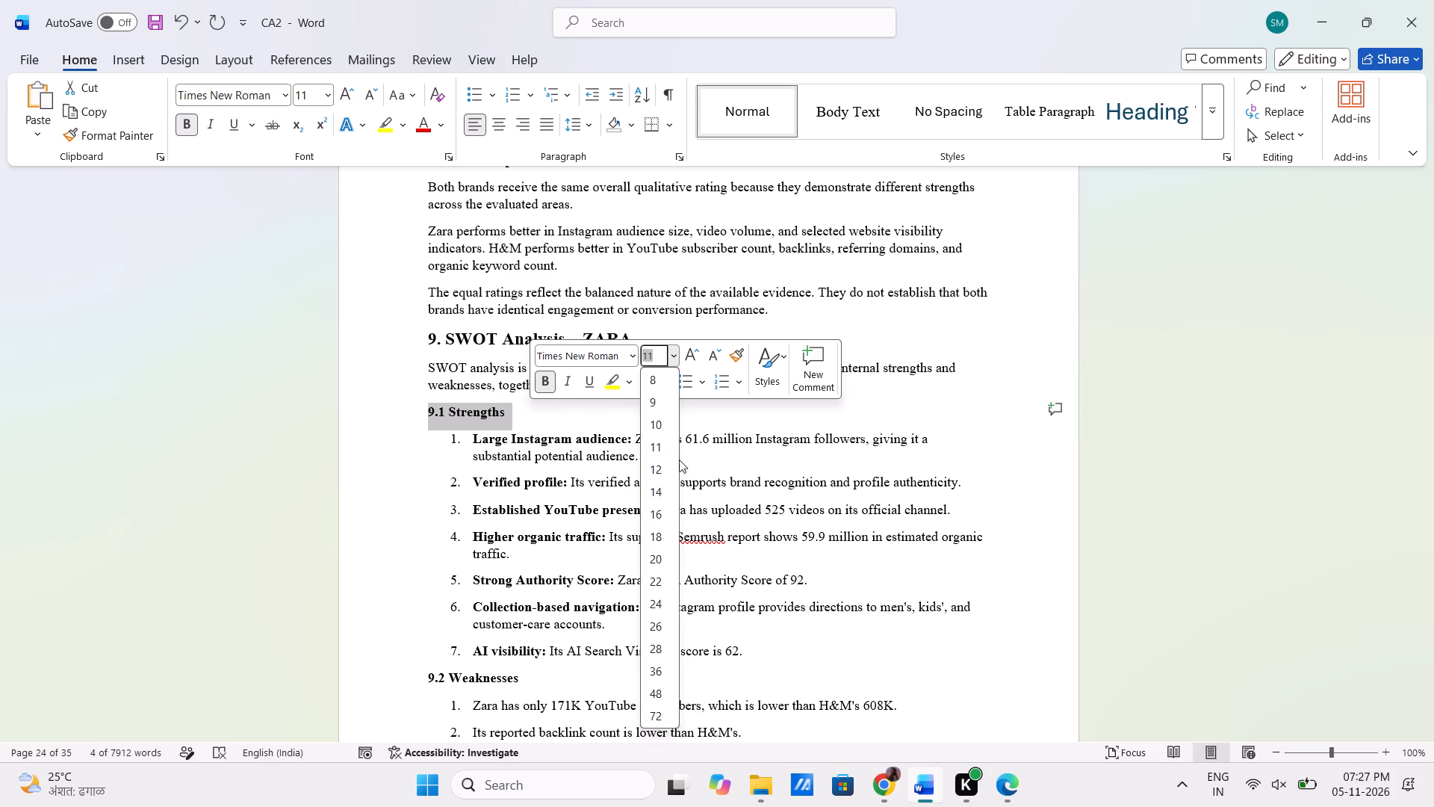
{"action": "left_click", "coordinate": [665, 485]}
Set the font size of the heading "9.2 Weaknesses" to 14.
{"action": "scroll", "coordinate": [568, 596], "scroll_direction": "down", "scroll_amount": 2}
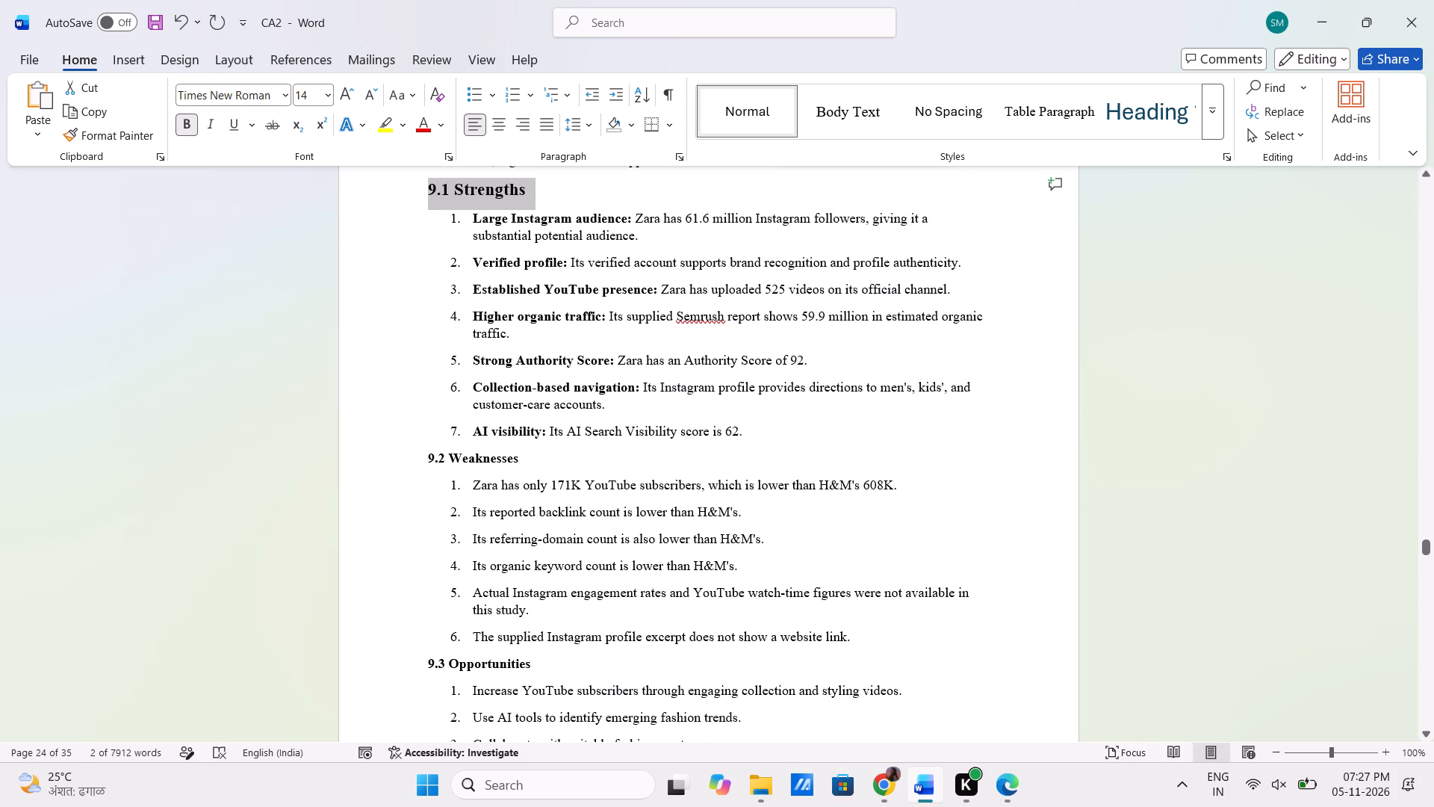
{"action": "left_click_drag", "start_coordinate": [423, 454], "coordinate": [527, 458]}
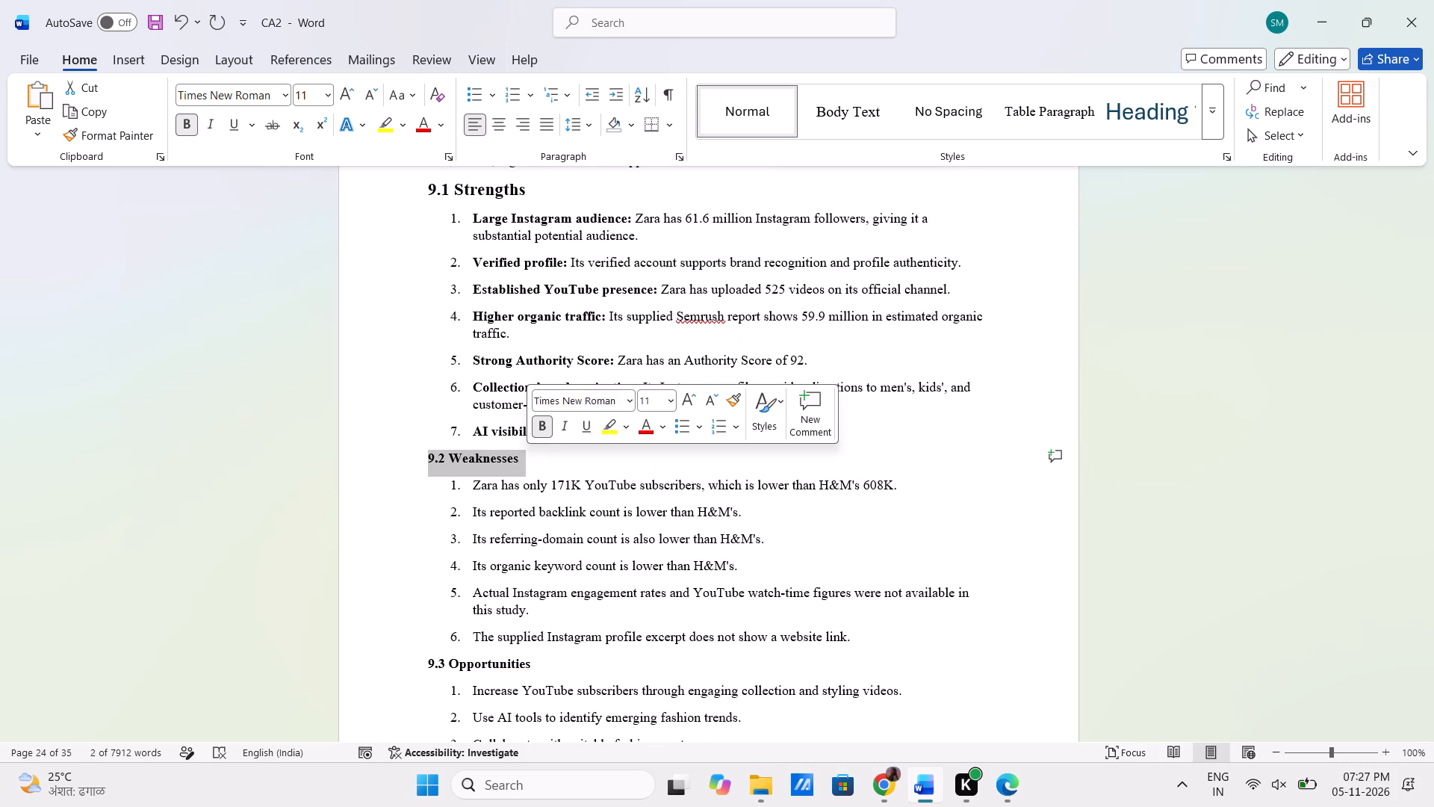
{"action": "left_click", "coordinate": [671, 399]}
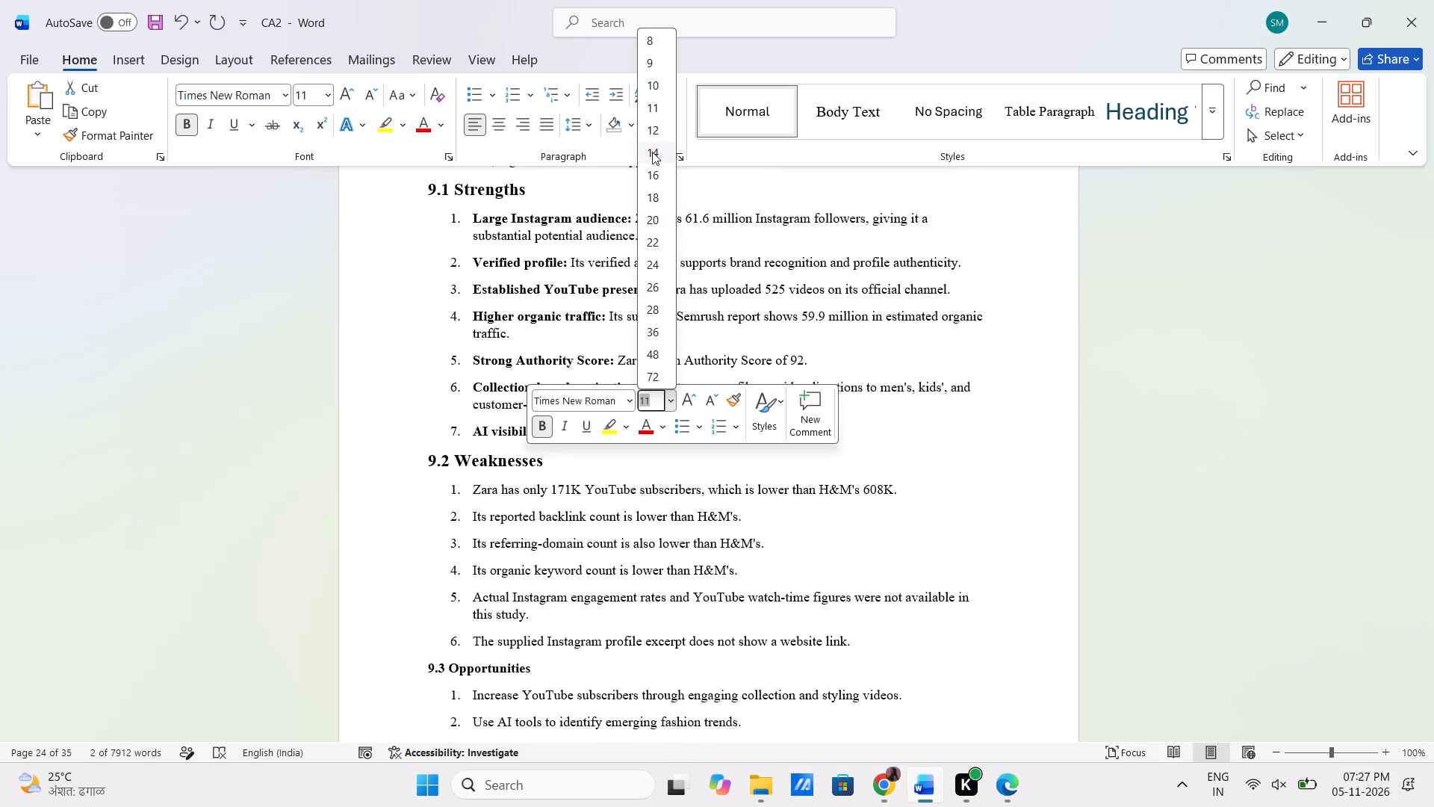
{"action": "left_click", "coordinate": [652, 152]}
Set the font size of the heading "9.3 Opportunities" to 14.
{"action": "scroll", "coordinate": [500, 633], "scroll_direction": "down", "scroll_amount": 1}
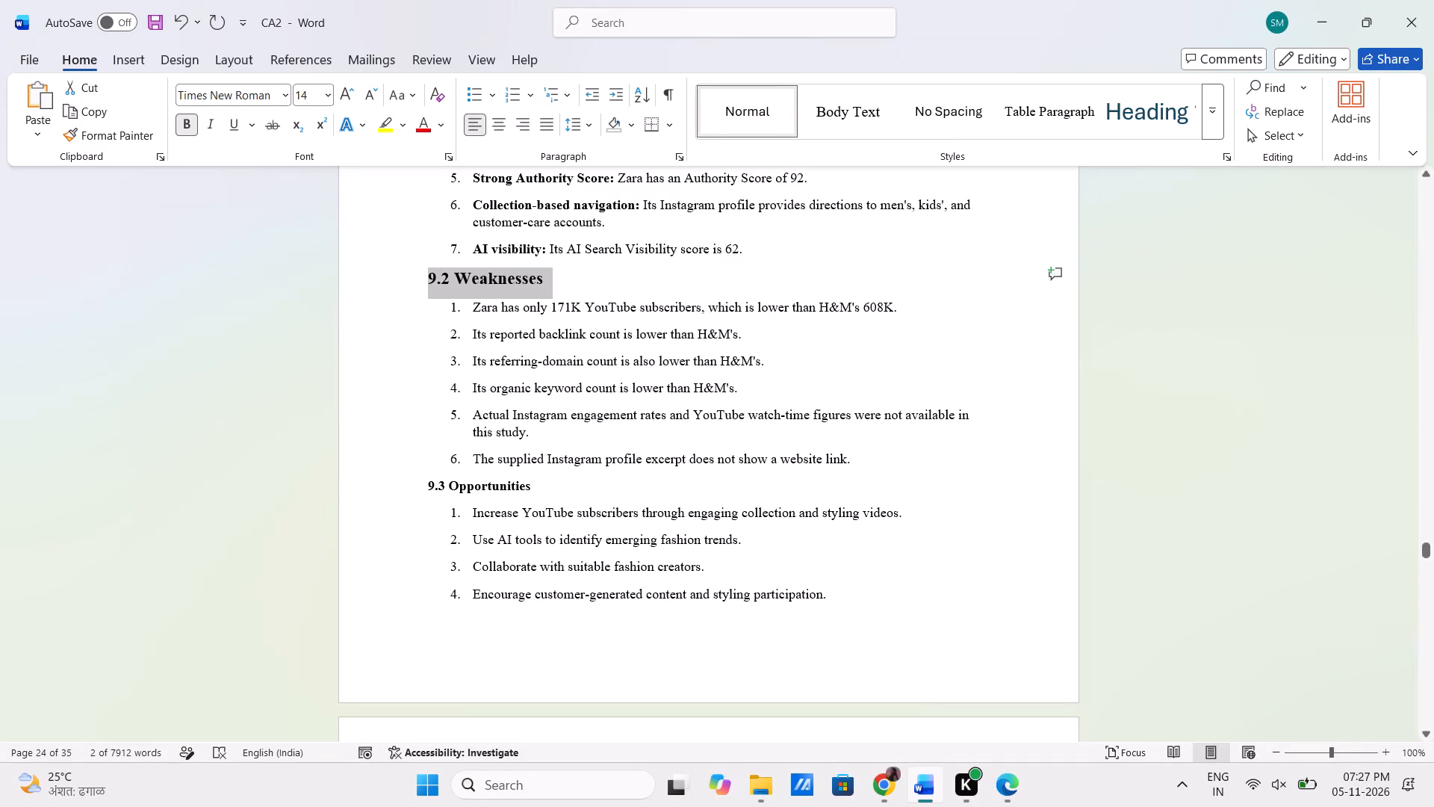
{"action": "left_click_drag", "start_coordinate": [427, 477], "coordinate": [548, 474]}
{"action": "left_click", "coordinate": [541, 488]}
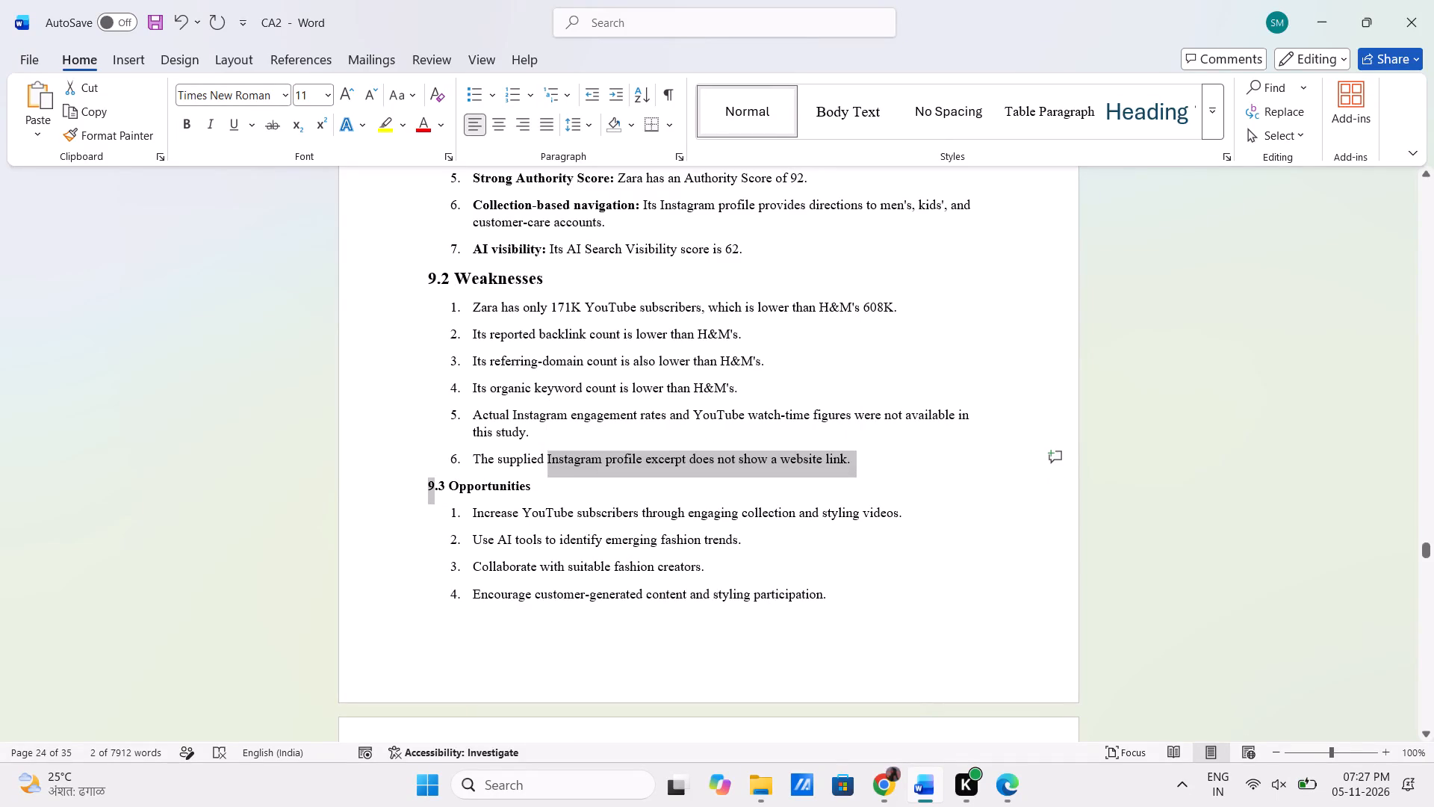
{"action": "left_click_drag", "start_coordinate": [425, 480], "coordinate": [506, 479]}
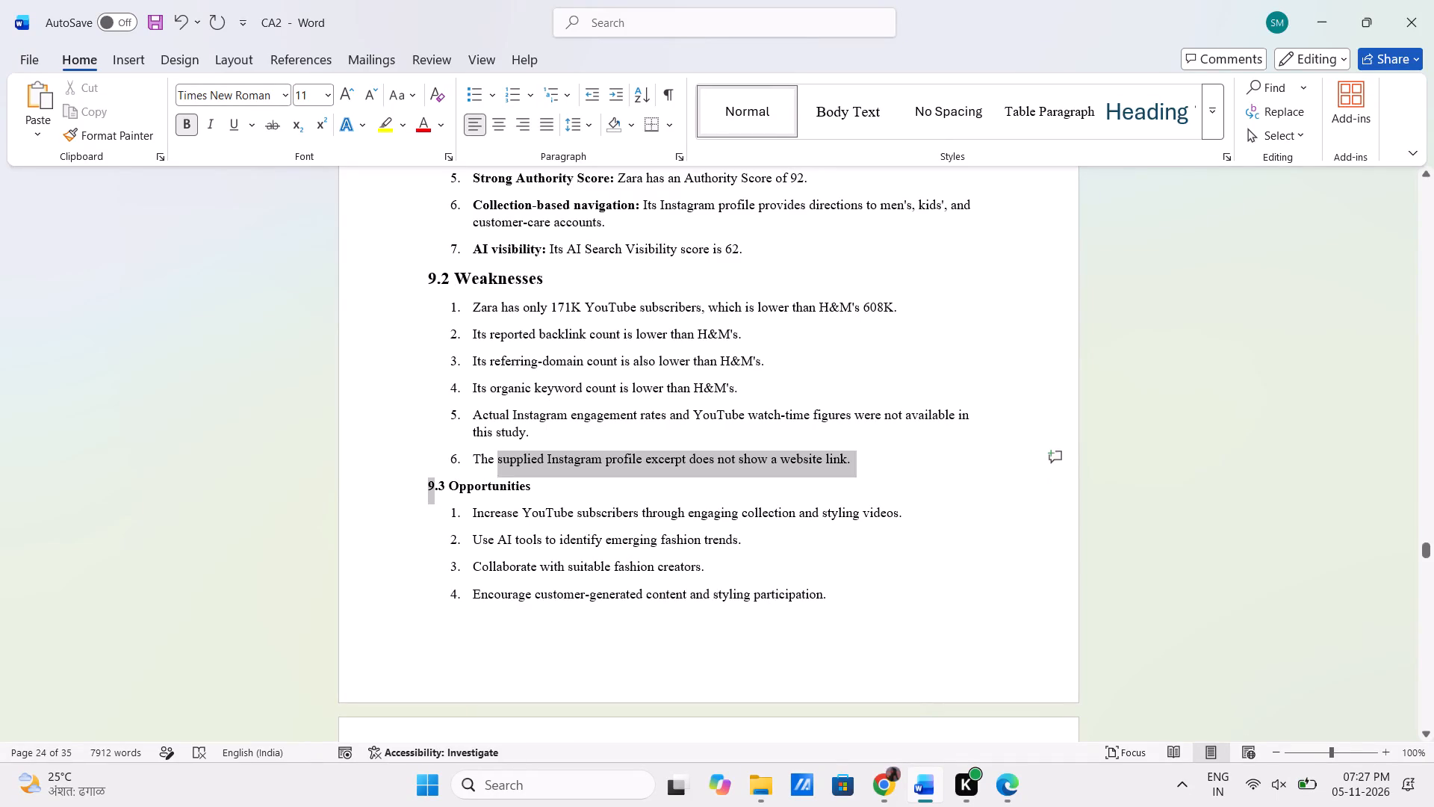
{"action": "left_click_drag", "start_coordinate": [506, 479], "coordinate": [515, 491]}
{"action": "left_click", "coordinate": [658, 435]}
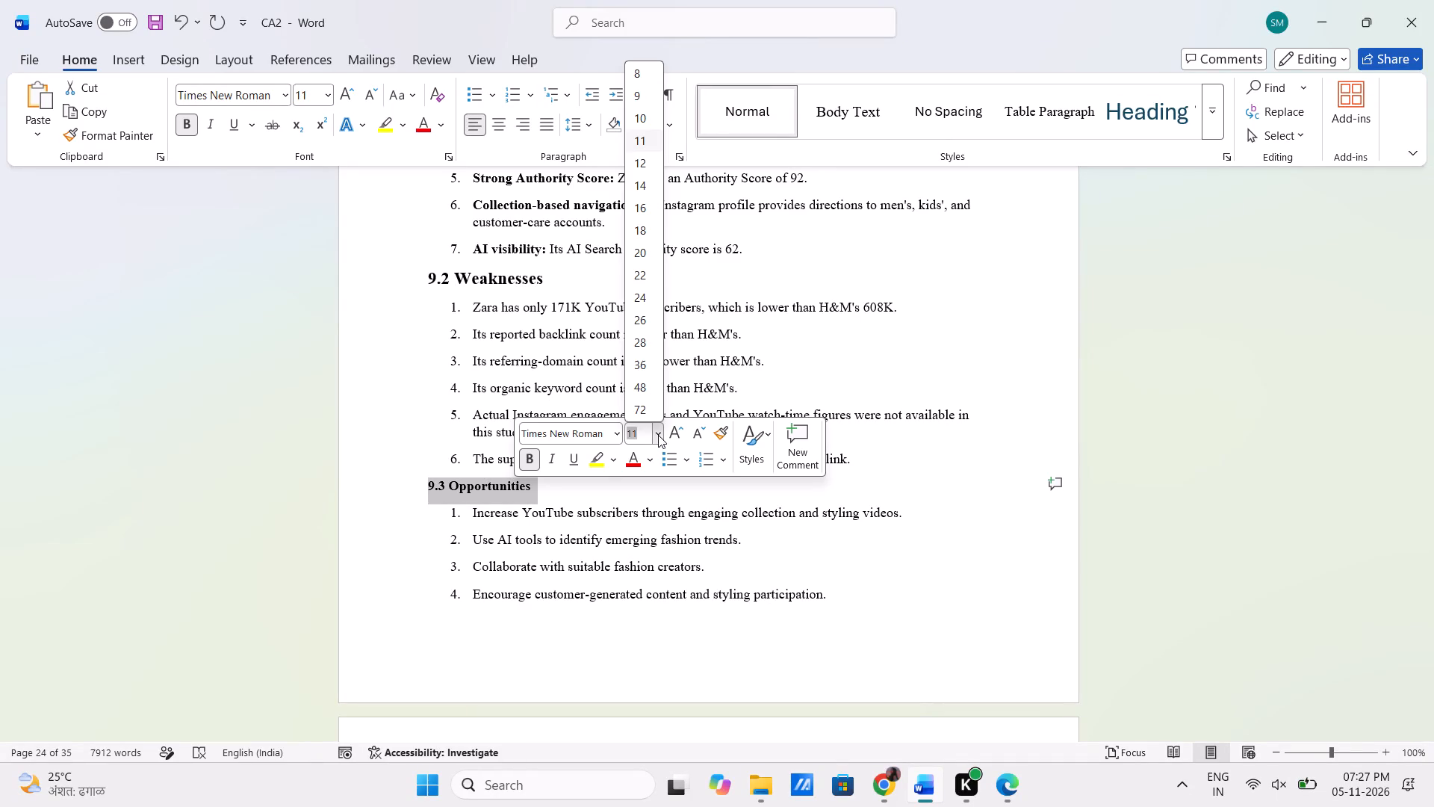
{"action": "left_click", "coordinate": [646, 183]}
Set the font size of the heading "9.4 Threats" to 14.
{"action": "scroll", "coordinate": [627, 544], "scroll_direction": "down", "scroll_amount": 2}
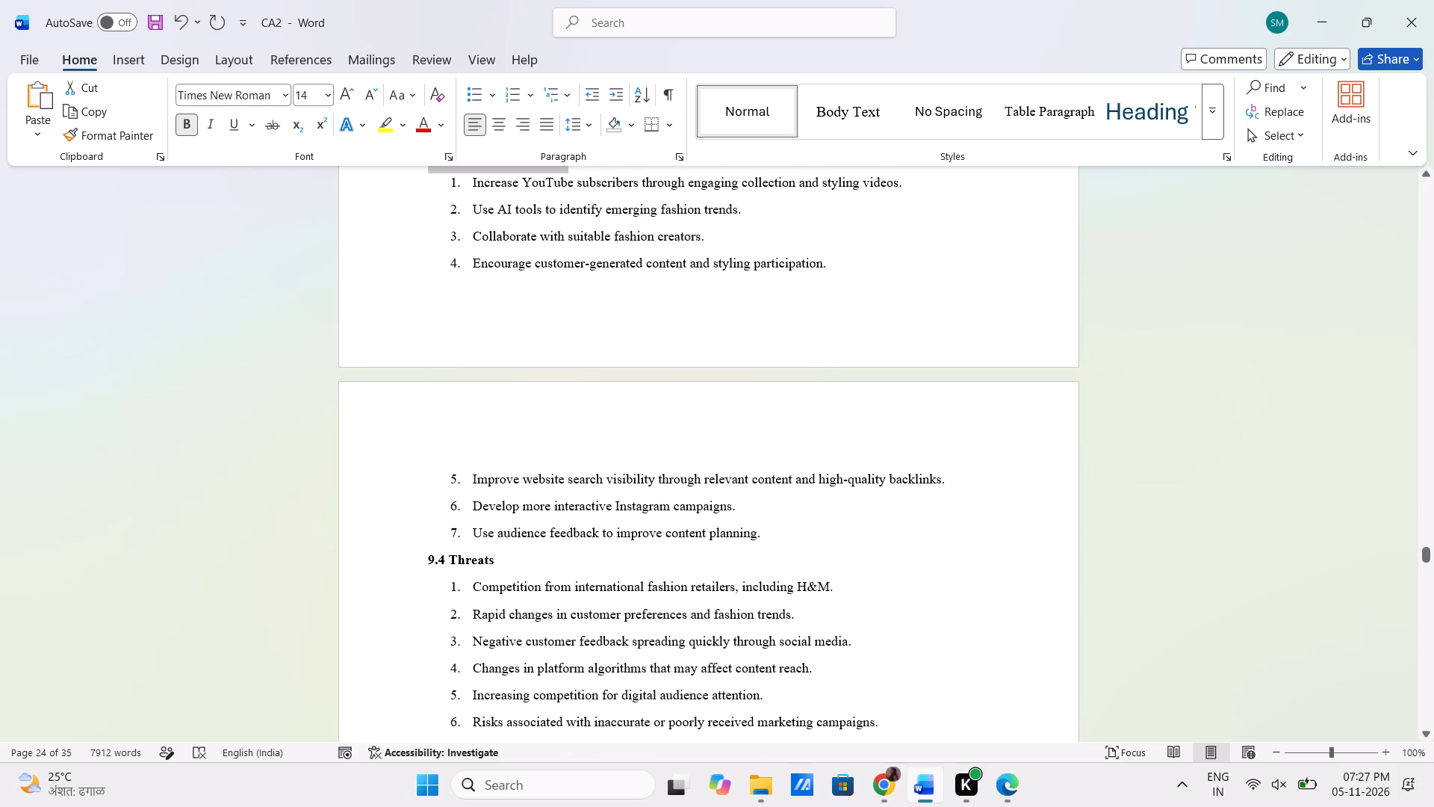
{"action": "left_click_drag", "start_coordinate": [426, 561], "coordinate": [528, 559]}
{"action": "left_click", "coordinate": [670, 497]}
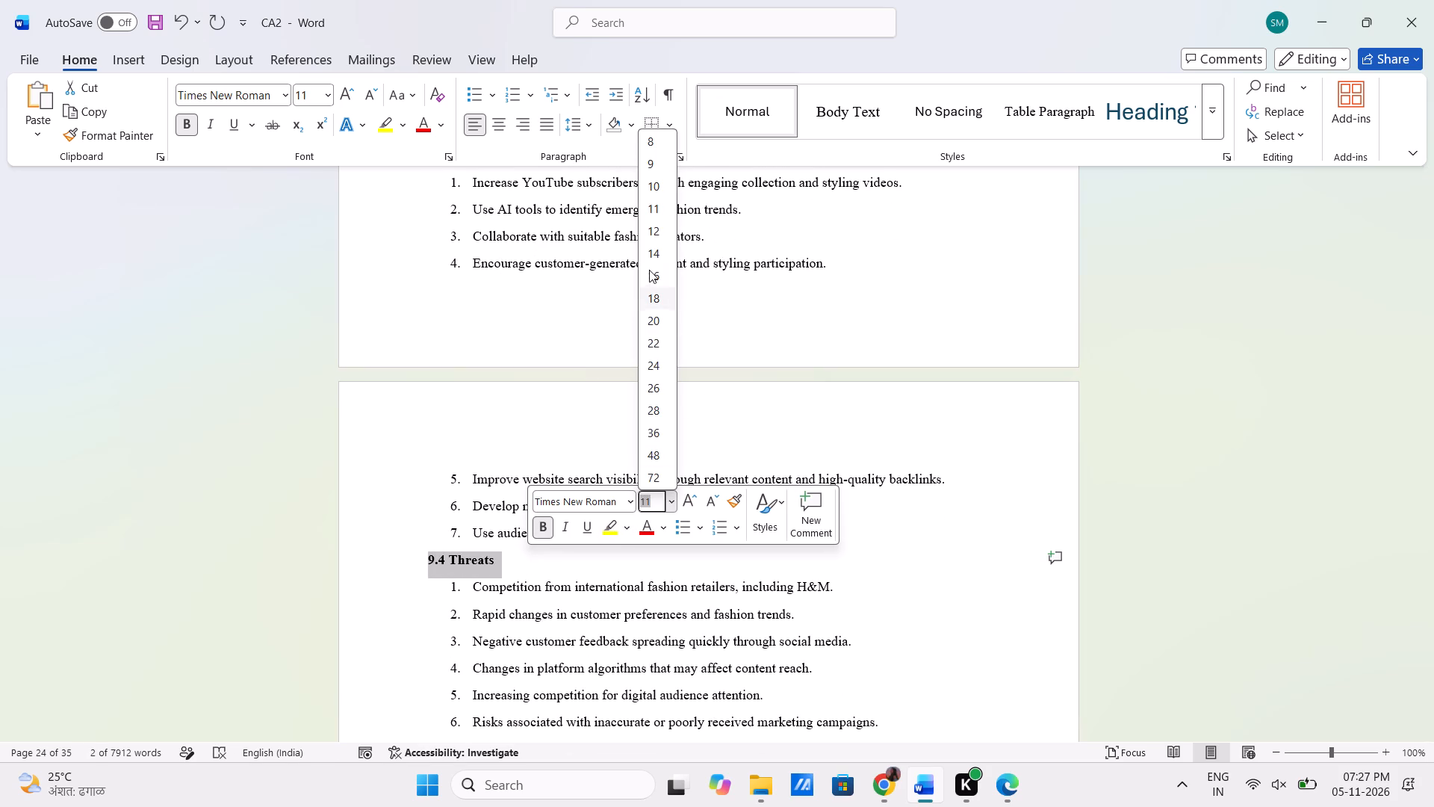
{"action": "left_click", "coordinate": [652, 260]}
Set the font size of the last threat item in 9.4 and the headings "10. SWOT Analysis – H&M" and "10.1 Strengths" to 14.
{"action": "scroll", "coordinate": [535, 471], "scroll_direction": "down", "scroll_amount": 1}
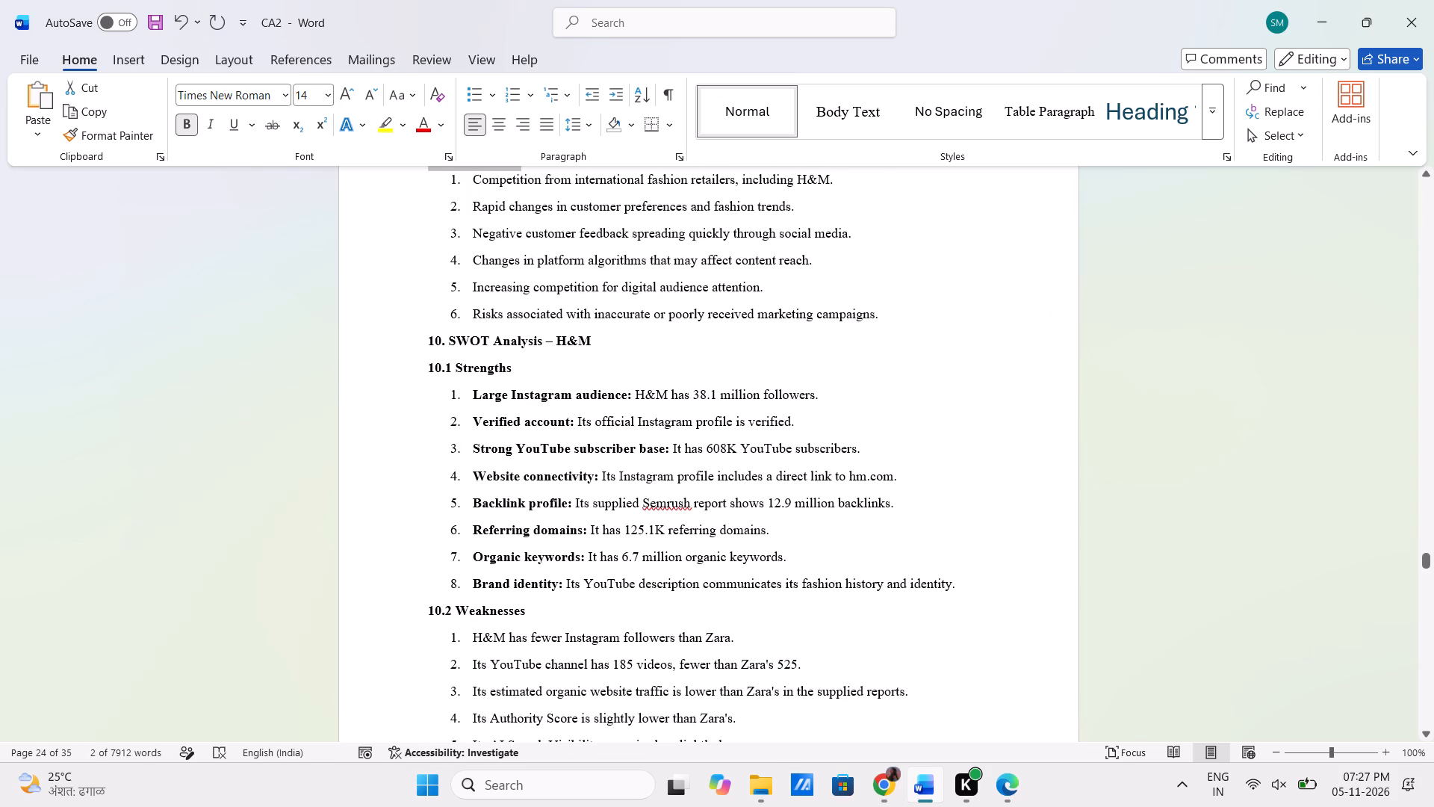
{"action": "left_click_drag", "start_coordinate": [428, 330], "coordinate": [512, 369]}
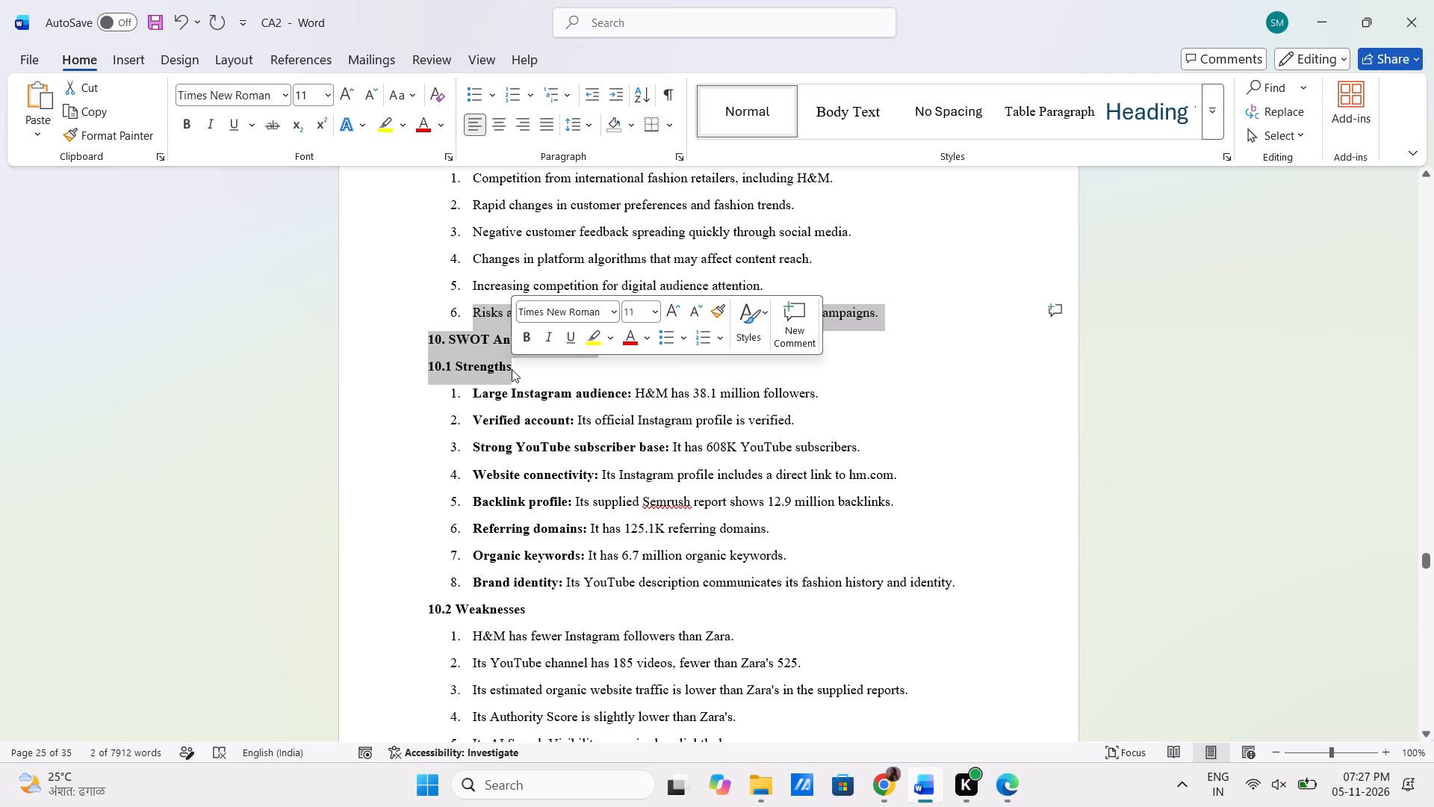
{"action": "left_click", "coordinate": [653, 312]}
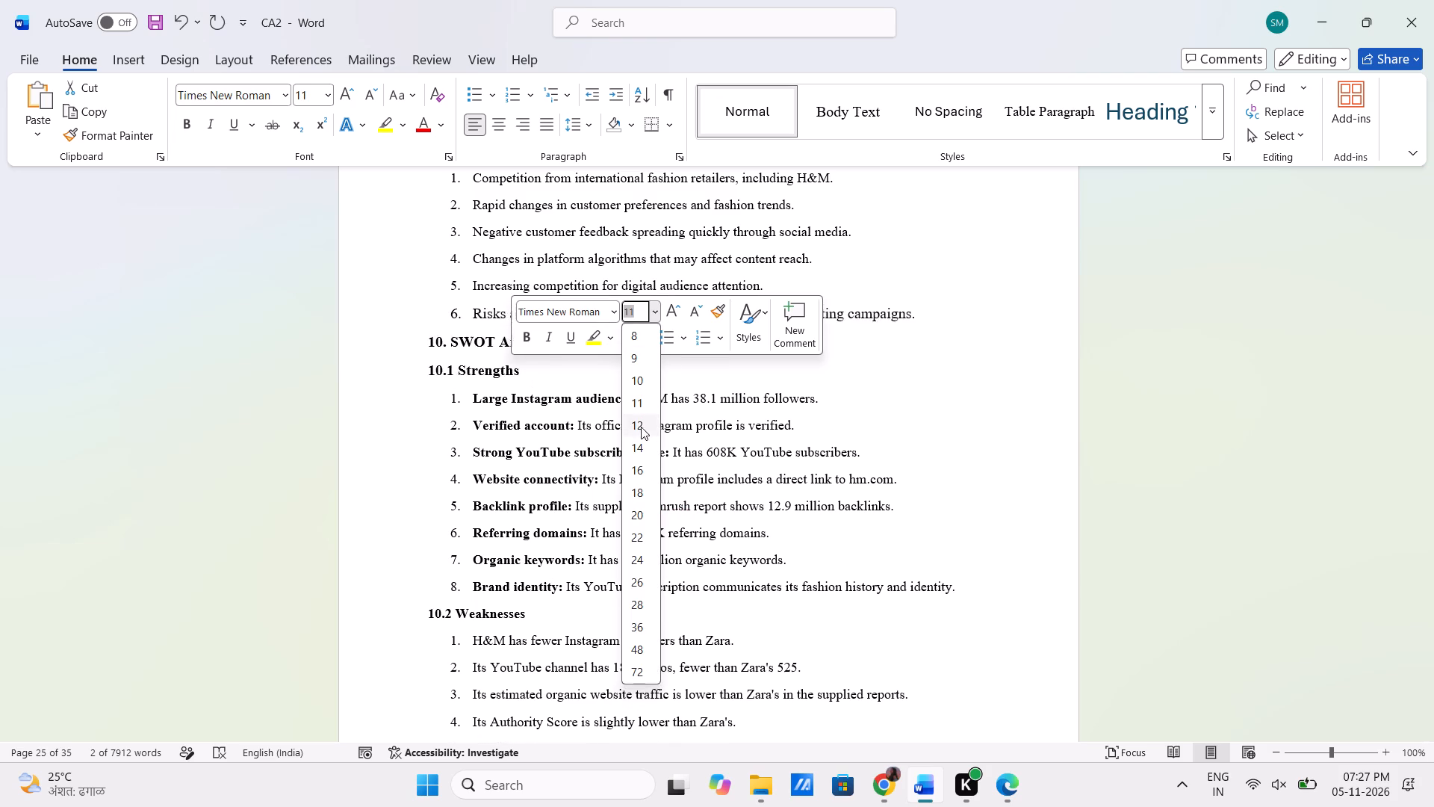
{"action": "left_click", "coordinate": [641, 440]}
Set the font size of the heading "10.2 Weaknesses" to 14.
{"action": "scroll", "coordinate": [546, 606], "scroll_direction": "down", "scroll_amount": 1}
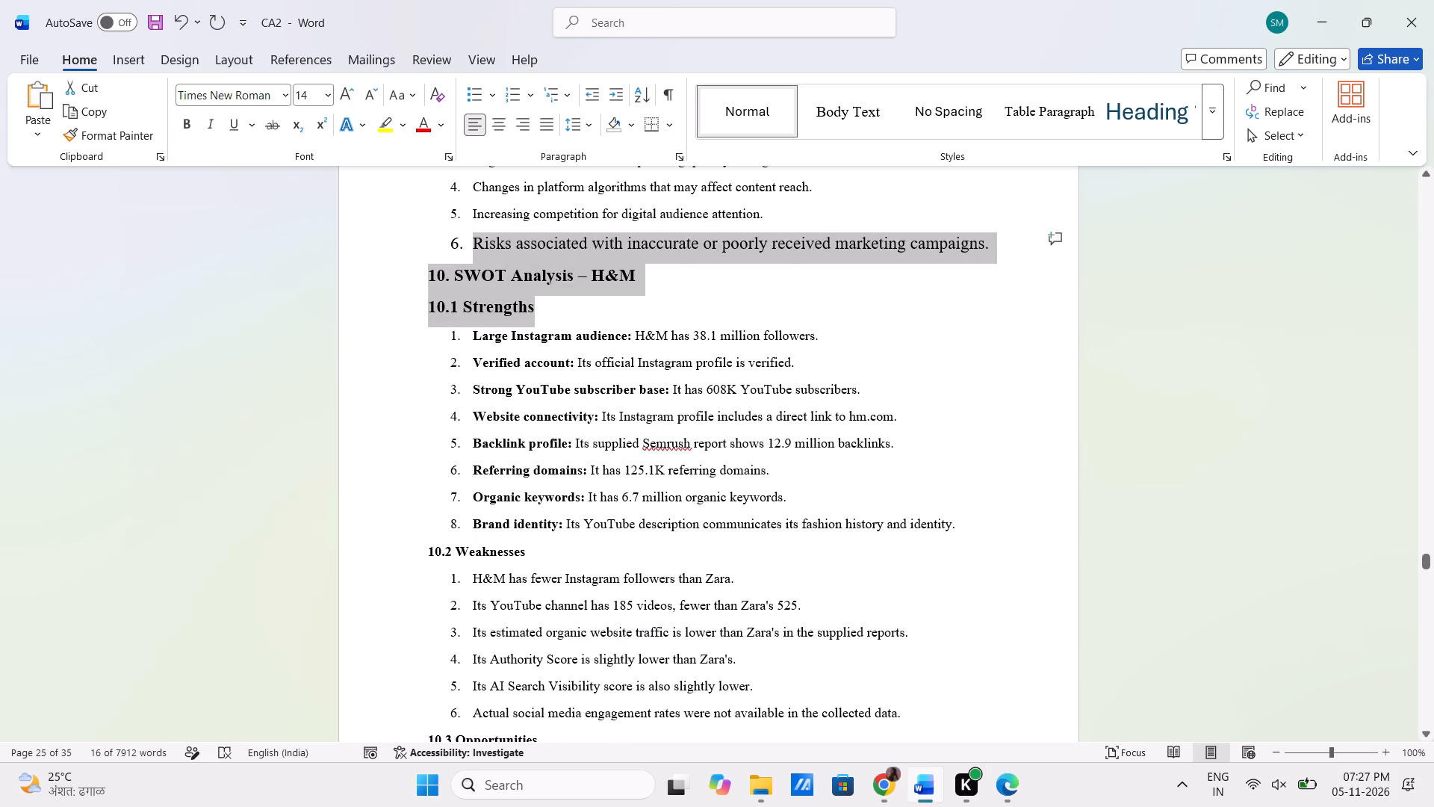
{"action": "left_click_drag", "start_coordinate": [429, 552], "coordinate": [547, 557]}
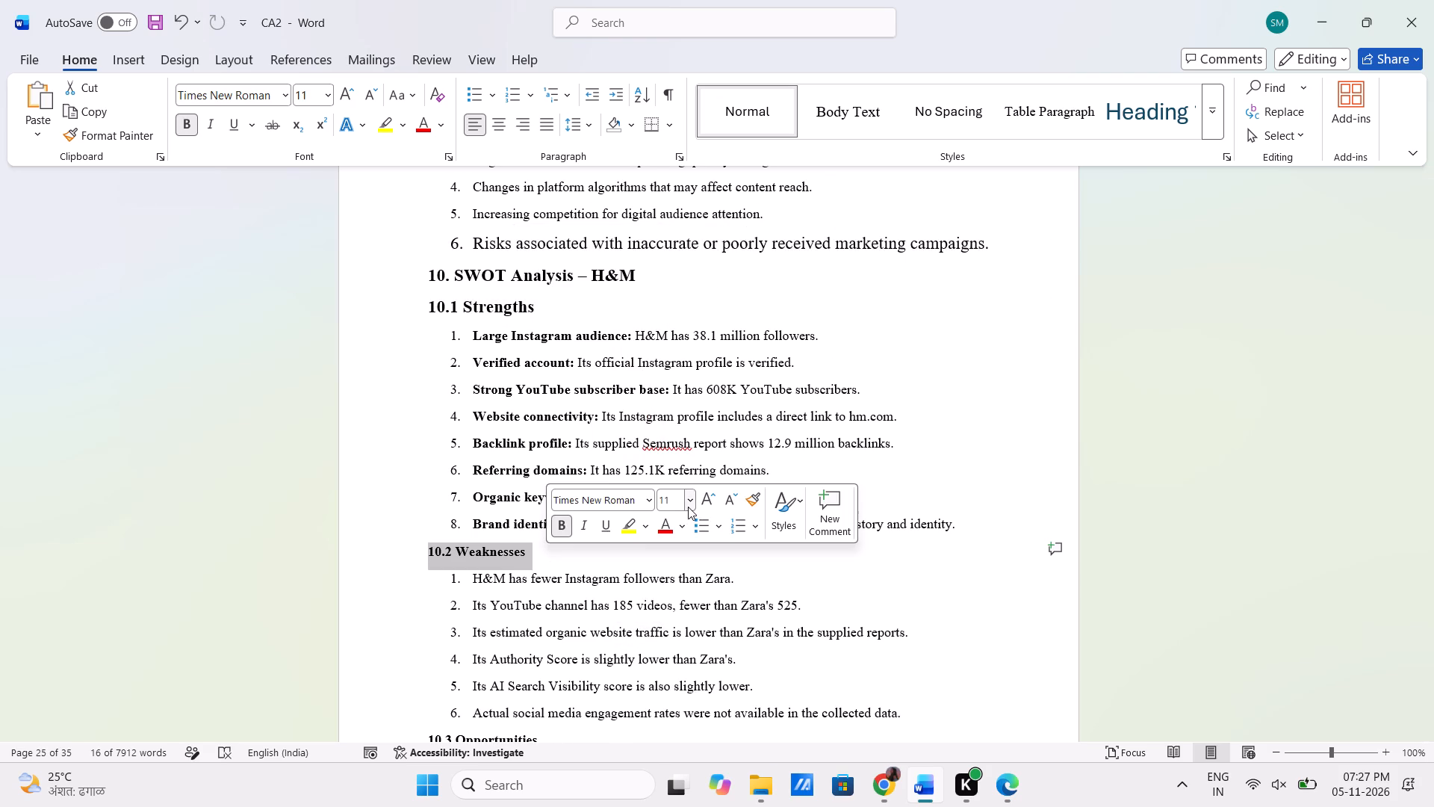
{"action": "left_click", "coordinate": [688, 504]}
{"action": "left_click", "coordinate": [684, 261]}
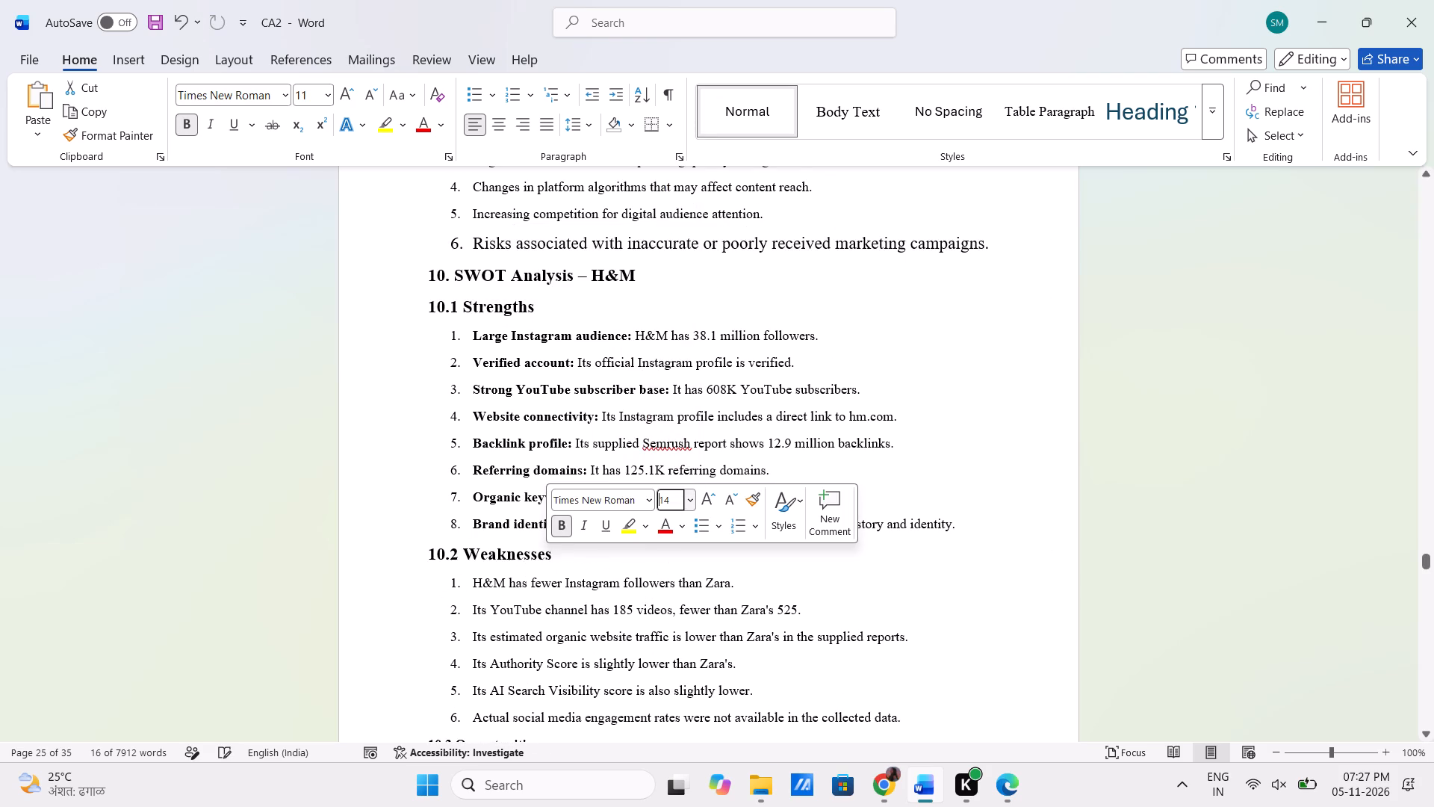
Set the font size of the heading "10.3 Opportunities" to 14.
{"action": "scroll", "coordinate": [591, 410], "scroll_direction": "down", "scroll_amount": 2}
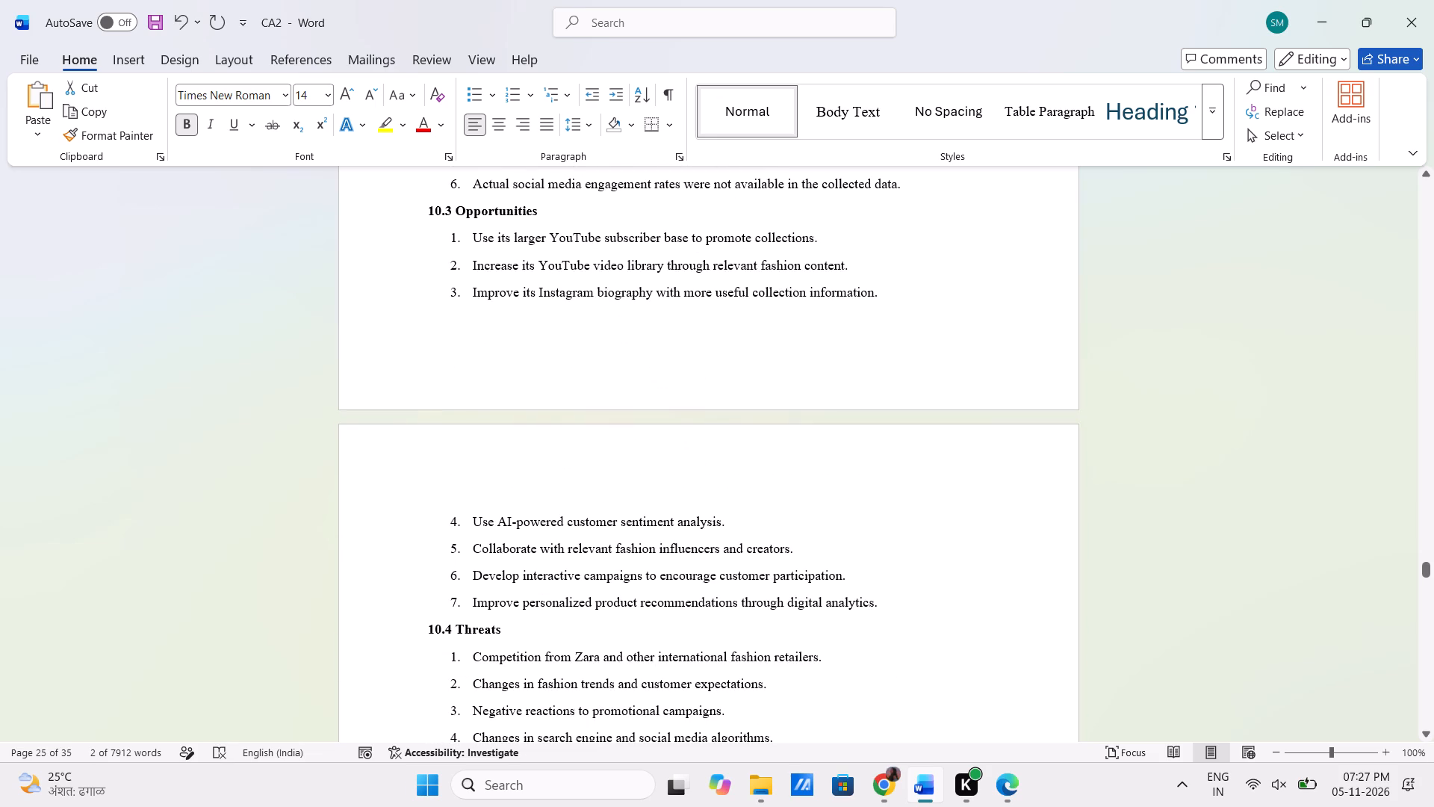
{"action": "left_click_drag", "start_coordinate": [428, 211], "coordinate": [544, 206]}
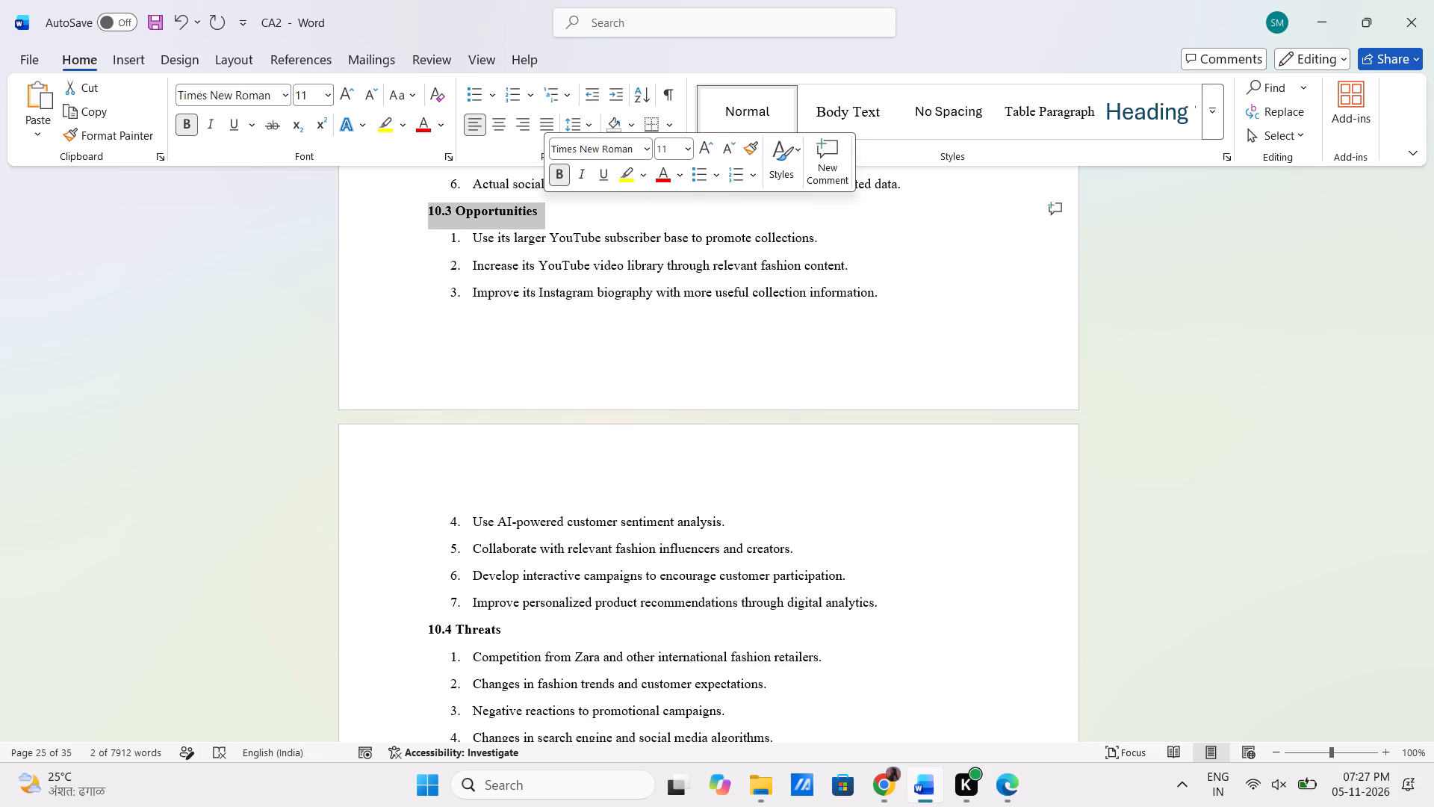
{"action": "left_click", "coordinate": [683, 149]}
{"action": "left_click", "coordinate": [677, 279]}
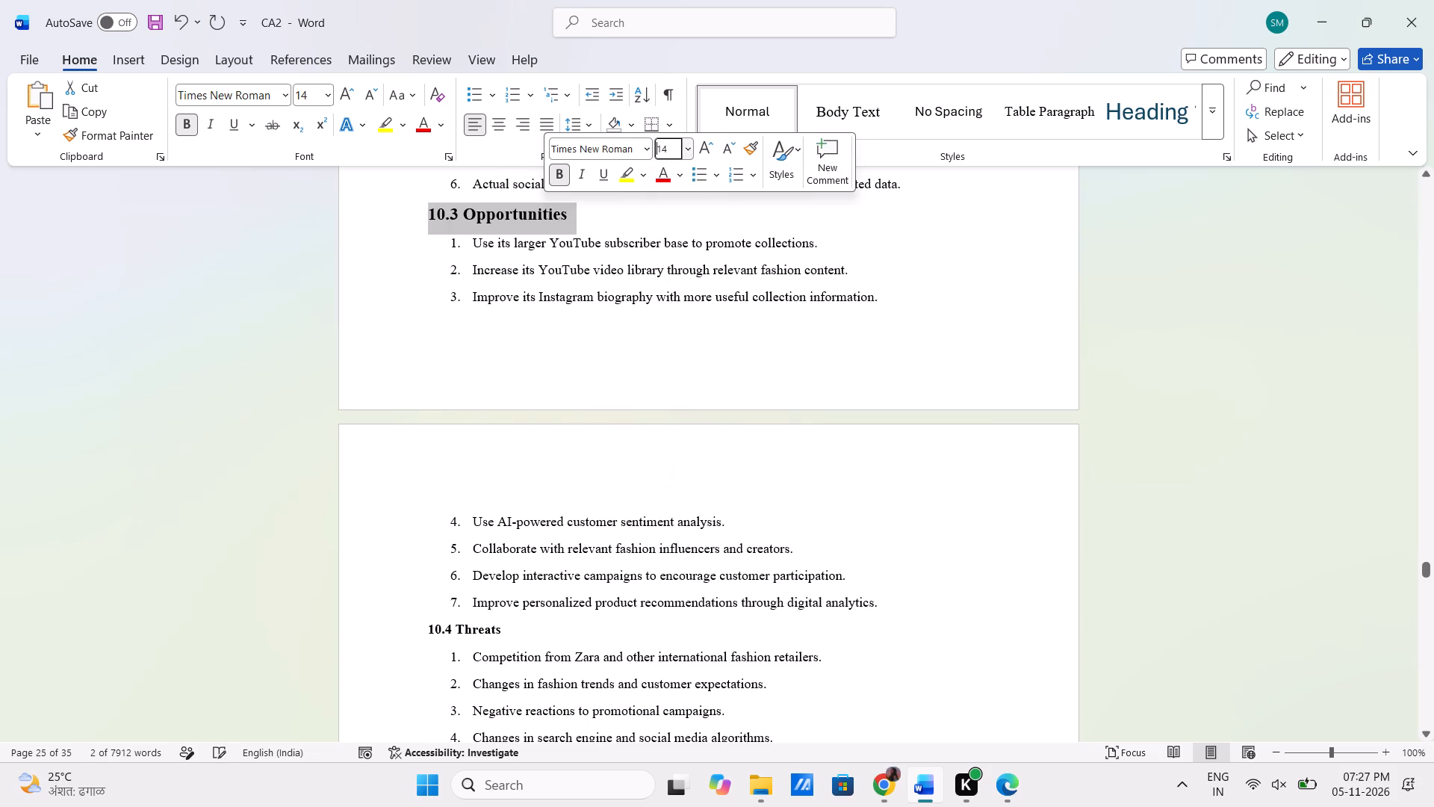
Set the font size of the heading "10.4 Threats" to 14.
{"action": "scroll", "coordinate": [611, 369], "scroll_direction": "down", "scroll_amount": 1}
{"action": "left_click_drag", "start_coordinate": [425, 426], "coordinate": [545, 422]}
{"action": "left_click", "coordinate": [685, 362]}
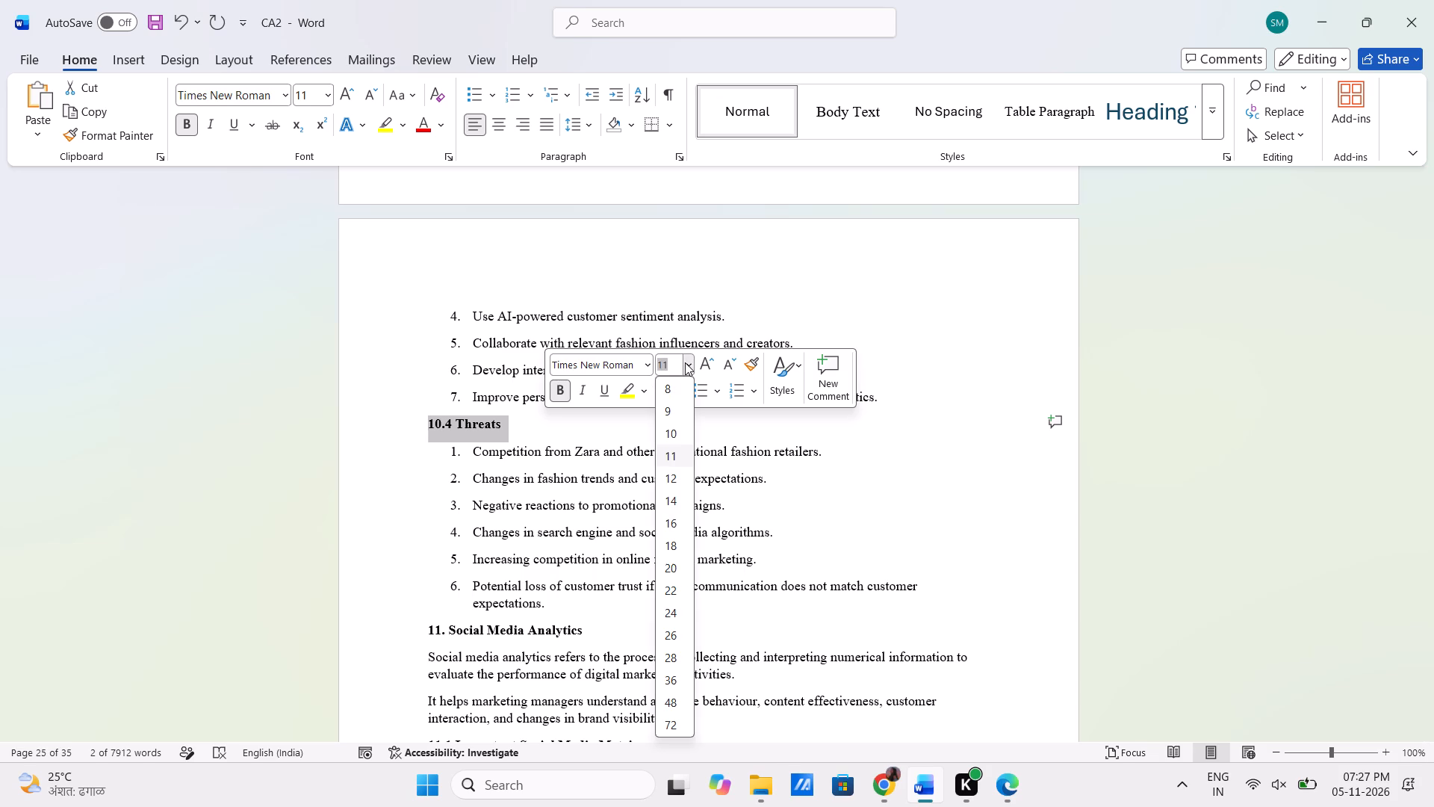
{"action": "left_click", "coordinate": [680, 498]}
Set the font size of the heading "11. Social Media Analytics" to 14.
{"action": "scroll", "coordinate": [590, 567], "scroll_direction": "down", "scroll_amount": 1}
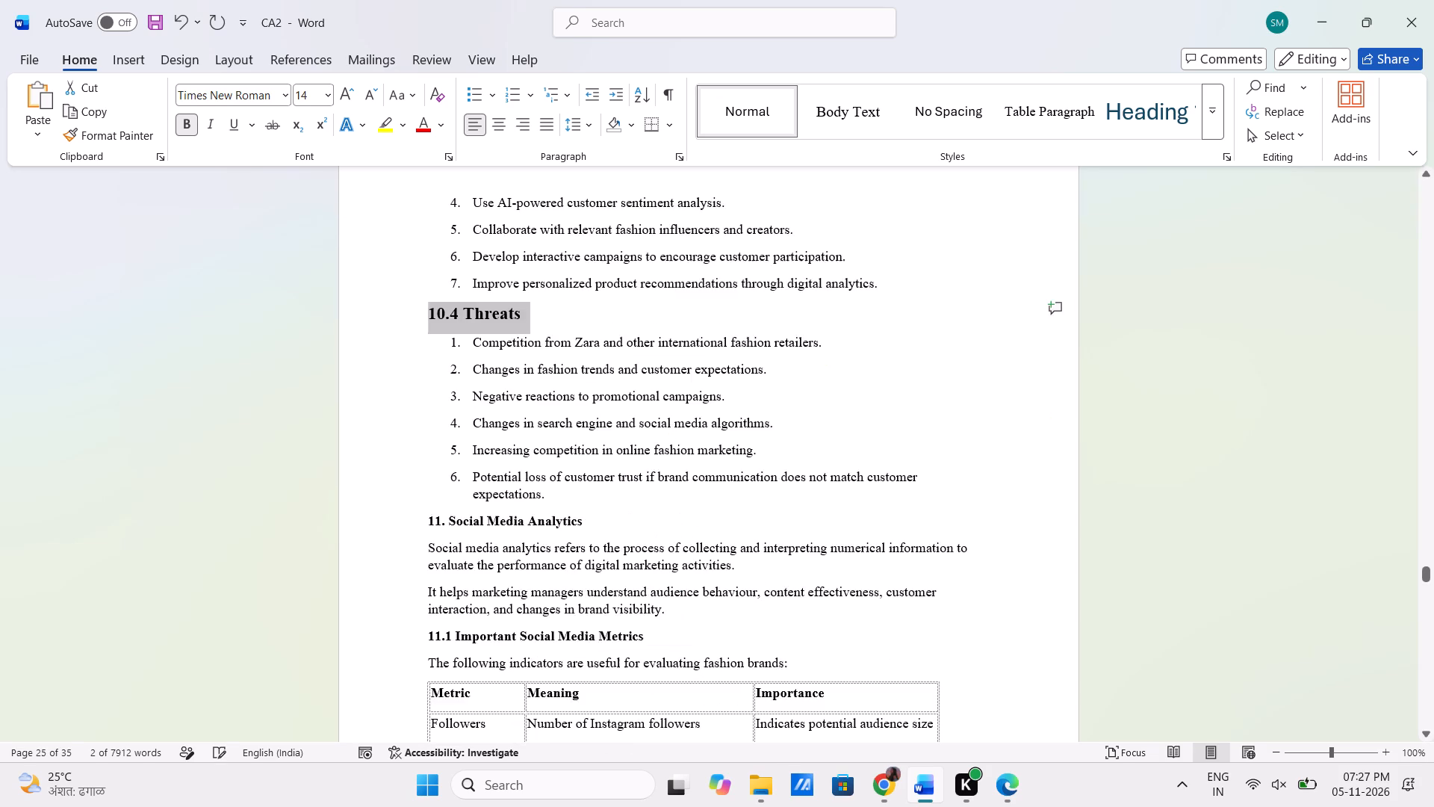
{"action": "left_click_drag", "start_coordinate": [424, 487], "coordinate": [600, 483]}
{"action": "left_click", "coordinate": [745, 429]}
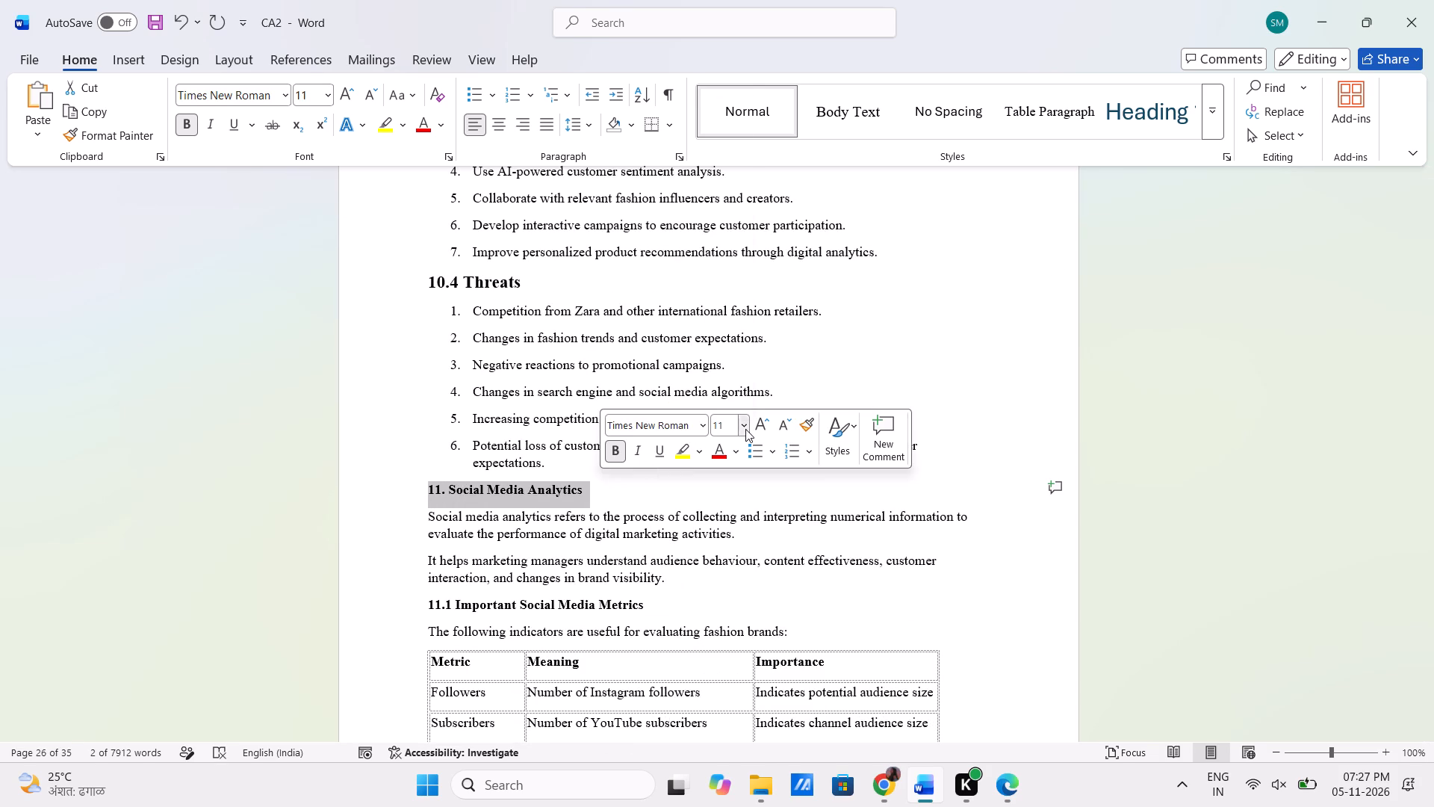
{"action": "left_click", "coordinate": [739, 173]}
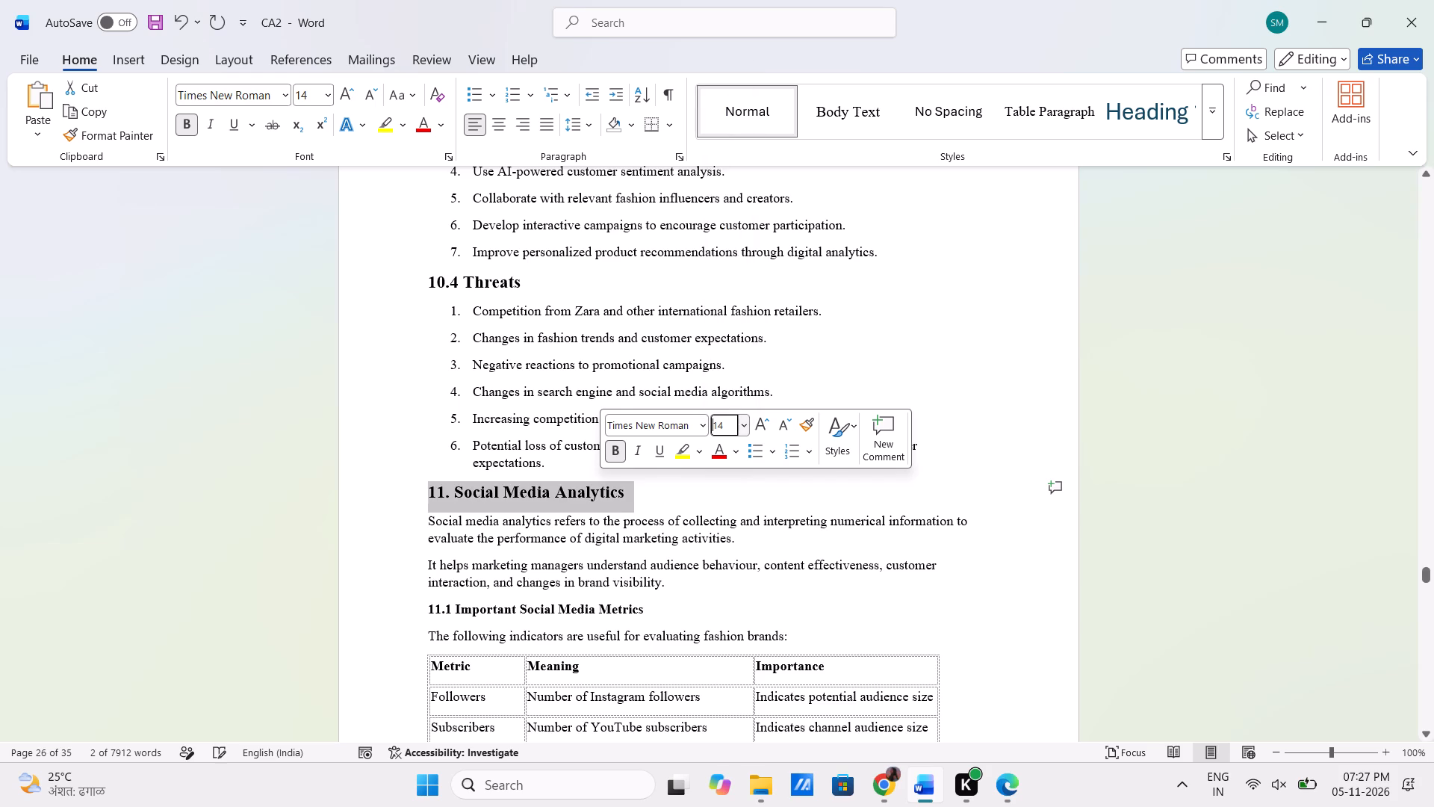
Open the font size choices for the heading "11.1 Important Social Media Metrics".
{"action": "scroll", "coordinate": [564, 398], "scroll_direction": "down", "scroll_amount": 1}
{"action": "left_click_drag", "start_coordinate": [427, 440], "coordinate": [588, 426]}
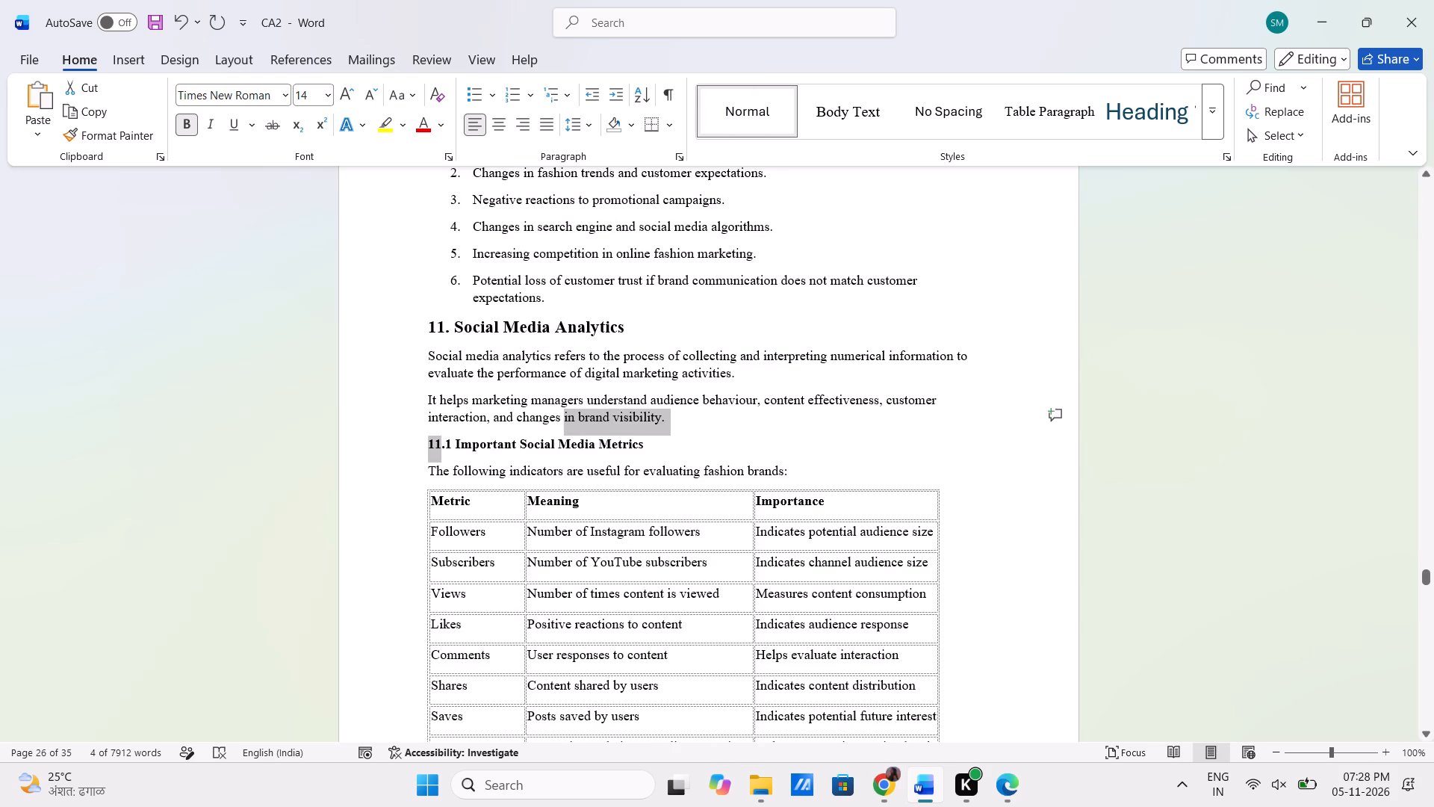
{"action": "left_click_drag", "start_coordinate": [588, 426], "coordinate": [656, 437]}
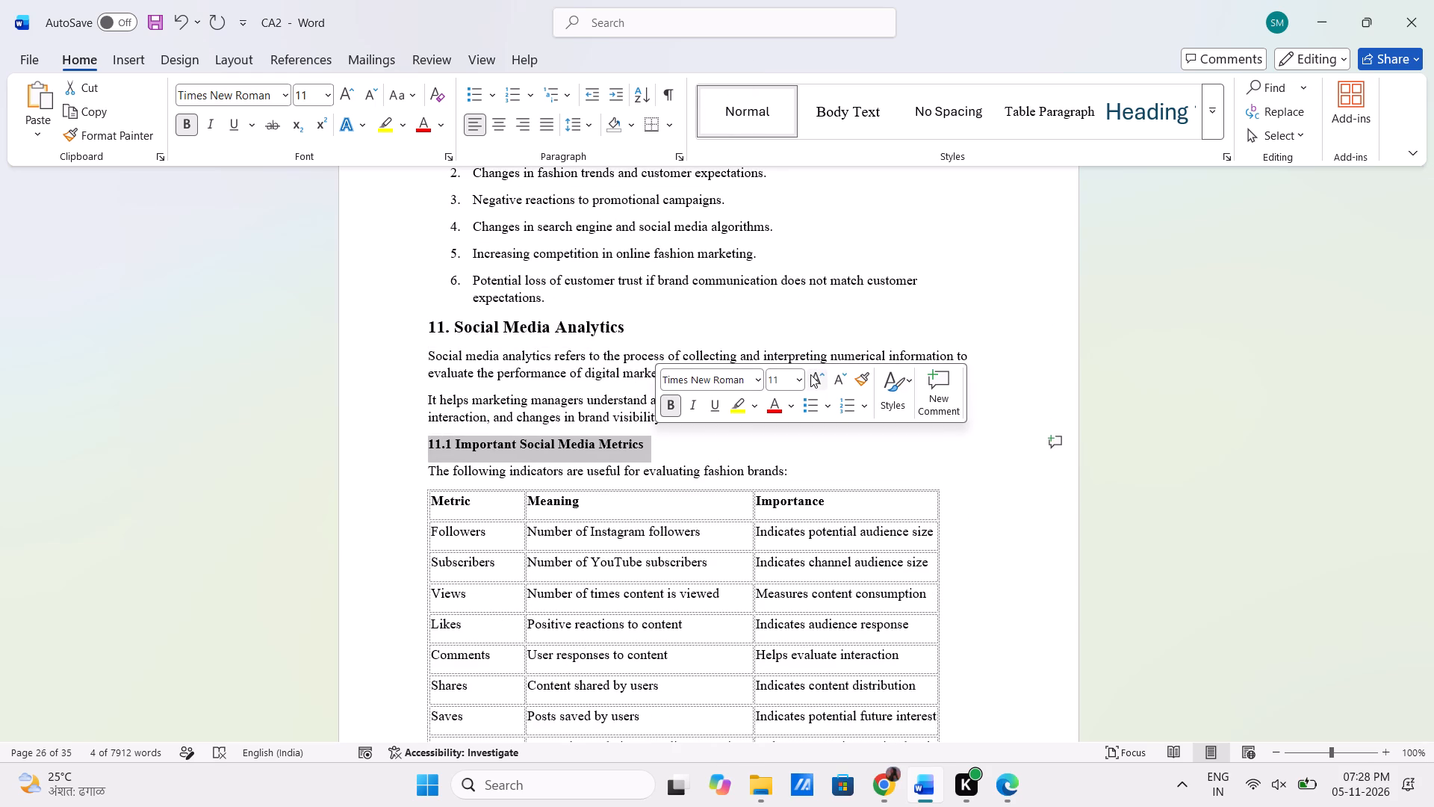
{"action": "left_click", "coordinate": [801, 381]}
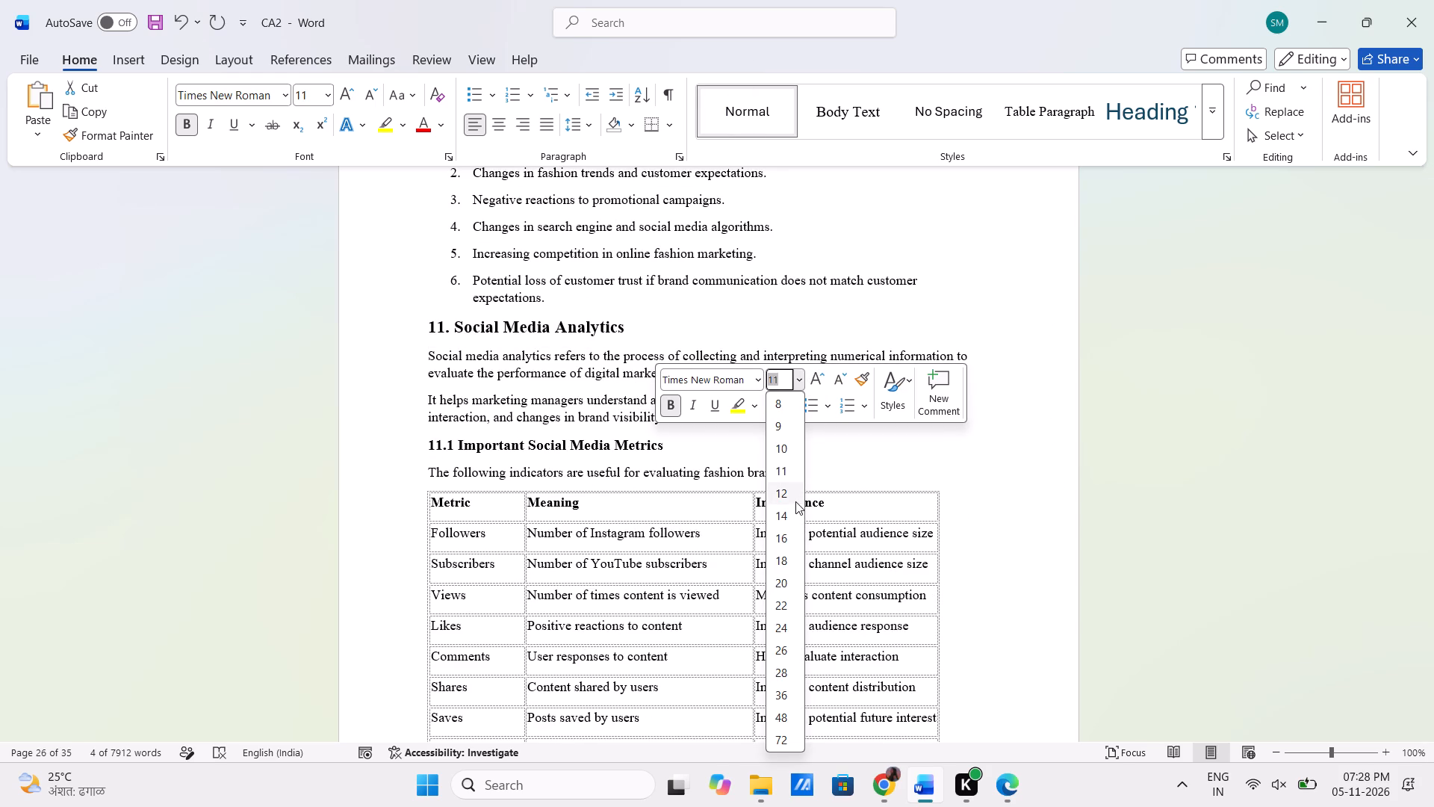
Set the font size of the heading "11.1 Important Social Media Metrics" to 14.
{"action": "left_click", "coordinate": [799, 525]}
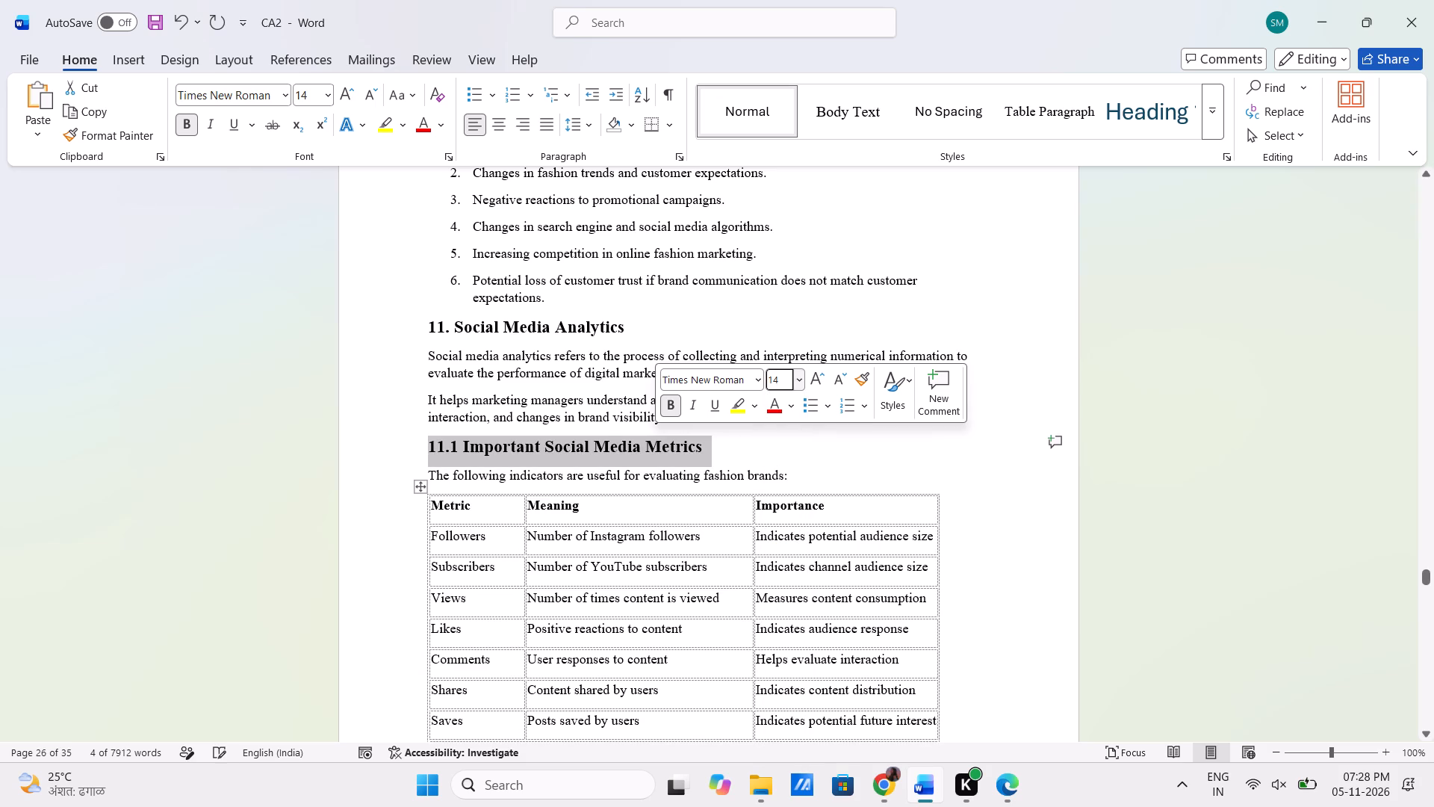
Apply all borders to the Metric, Meaning and Importance table under heading 11.1.
{"action": "left_click", "coordinate": [420, 486]}
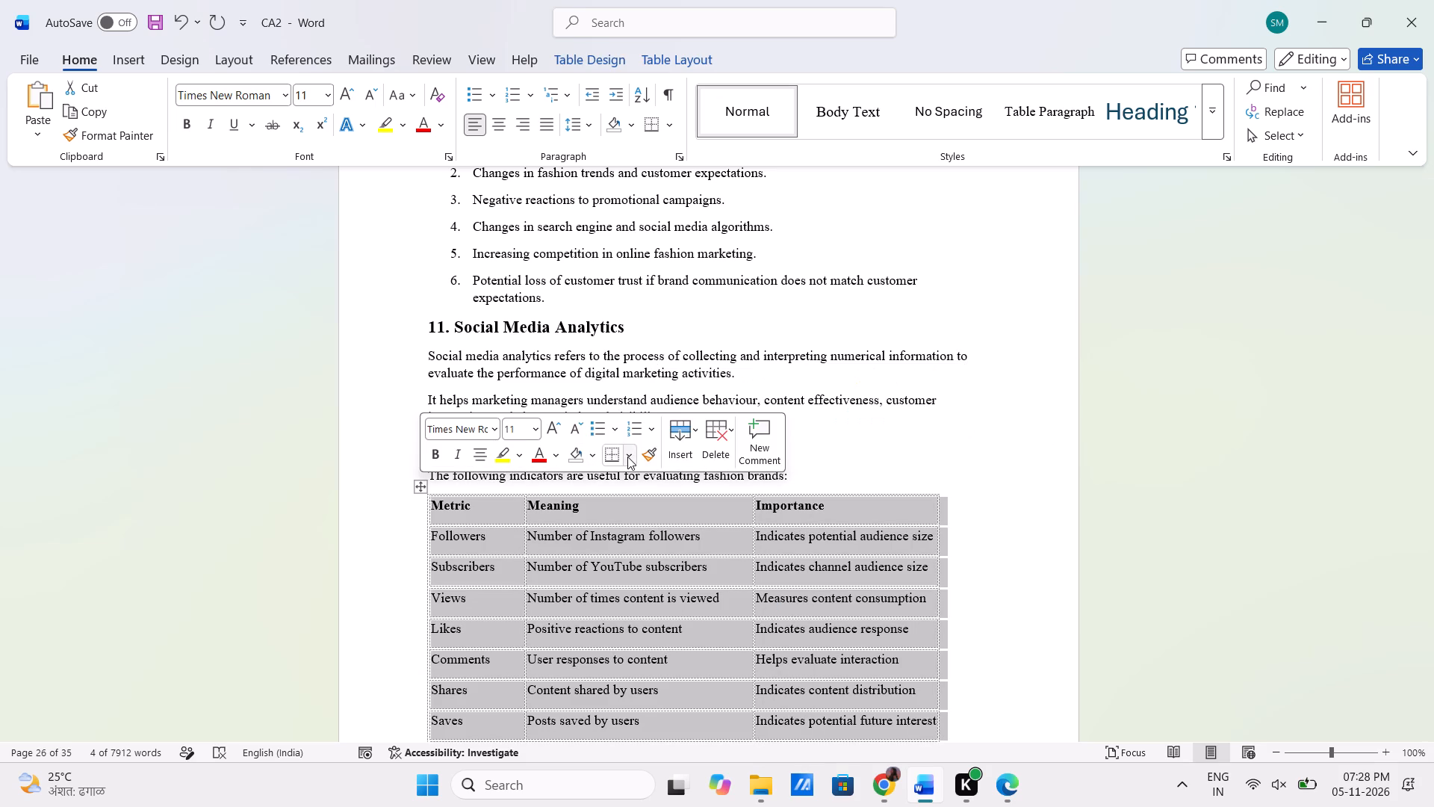
{"action": "left_click", "coordinate": [627, 457]}
{"action": "left_click", "coordinate": [673, 154]}
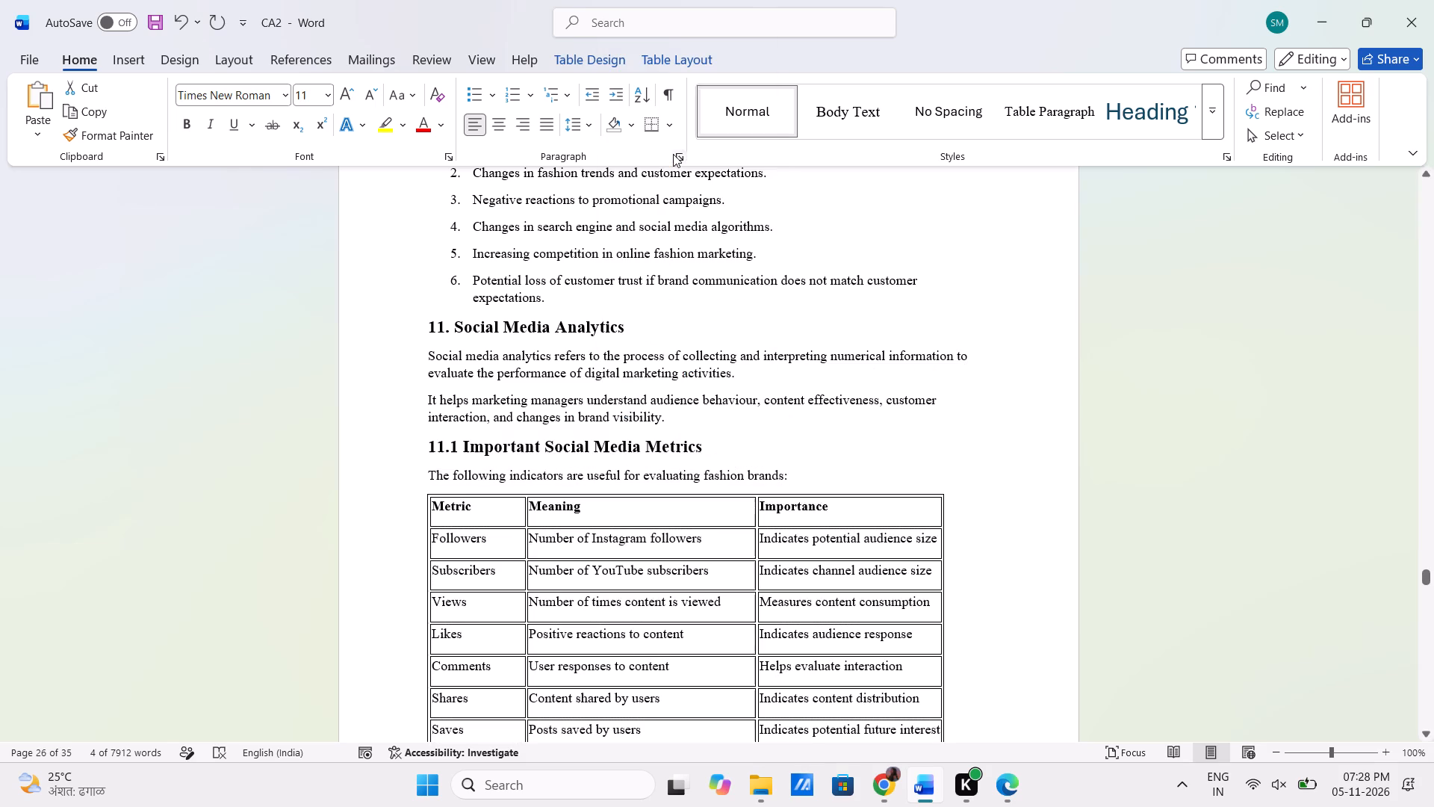
{"action": "left_click", "coordinate": [881, 372]}
Insert a line break before the heading "11.2 Instagram Analytics" so it starts on the following page.
{"action": "scroll", "coordinate": [881, 372], "scroll_direction": "down", "scroll_amount": 2}
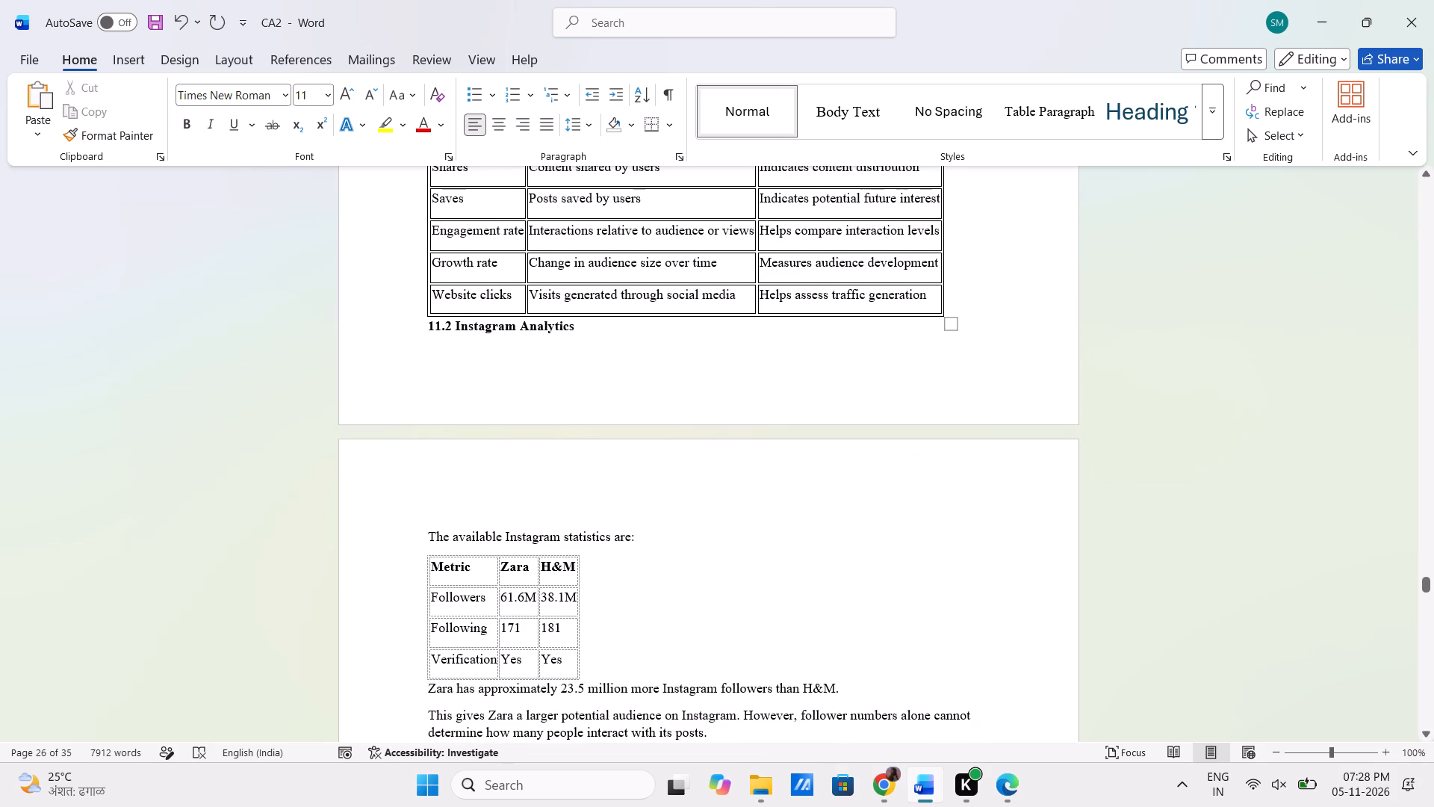
{"action": "left_click", "coordinate": [426, 329]}
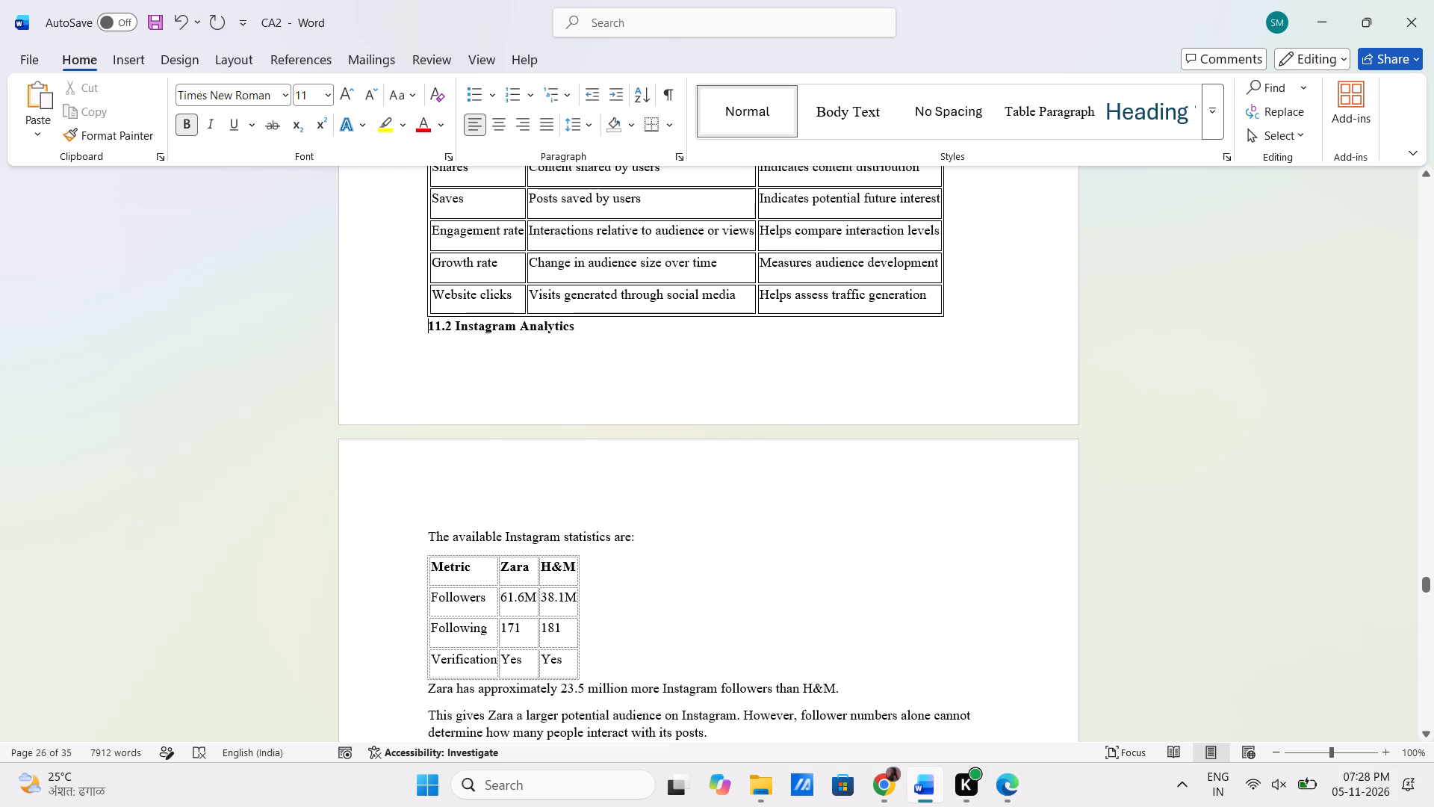
{"action": "key", "text": "Return"}
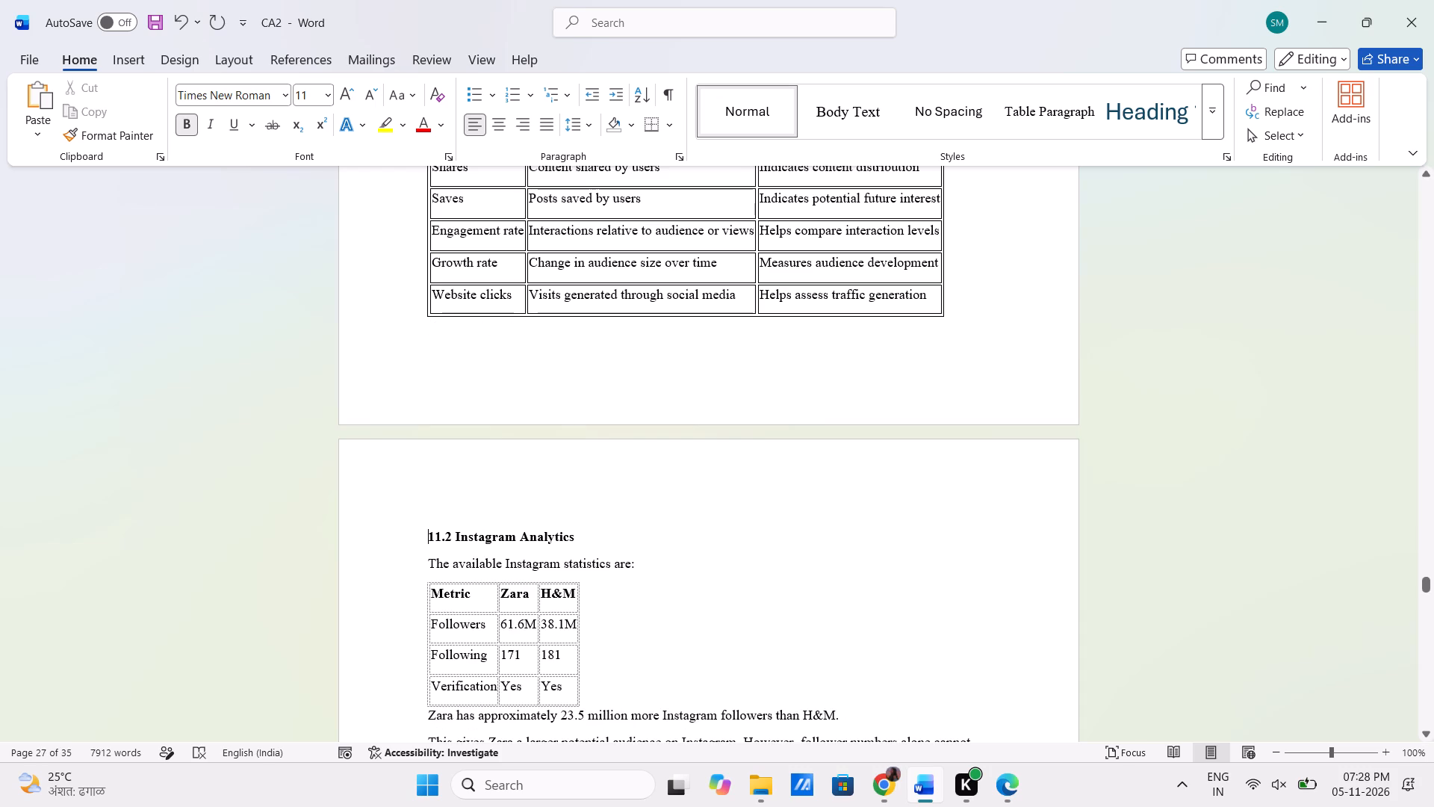
Set the font size of the heading "11.2 Instagram Analytics" to 14.
{"action": "left_click_drag", "start_coordinate": [424, 534], "coordinate": [579, 517]}
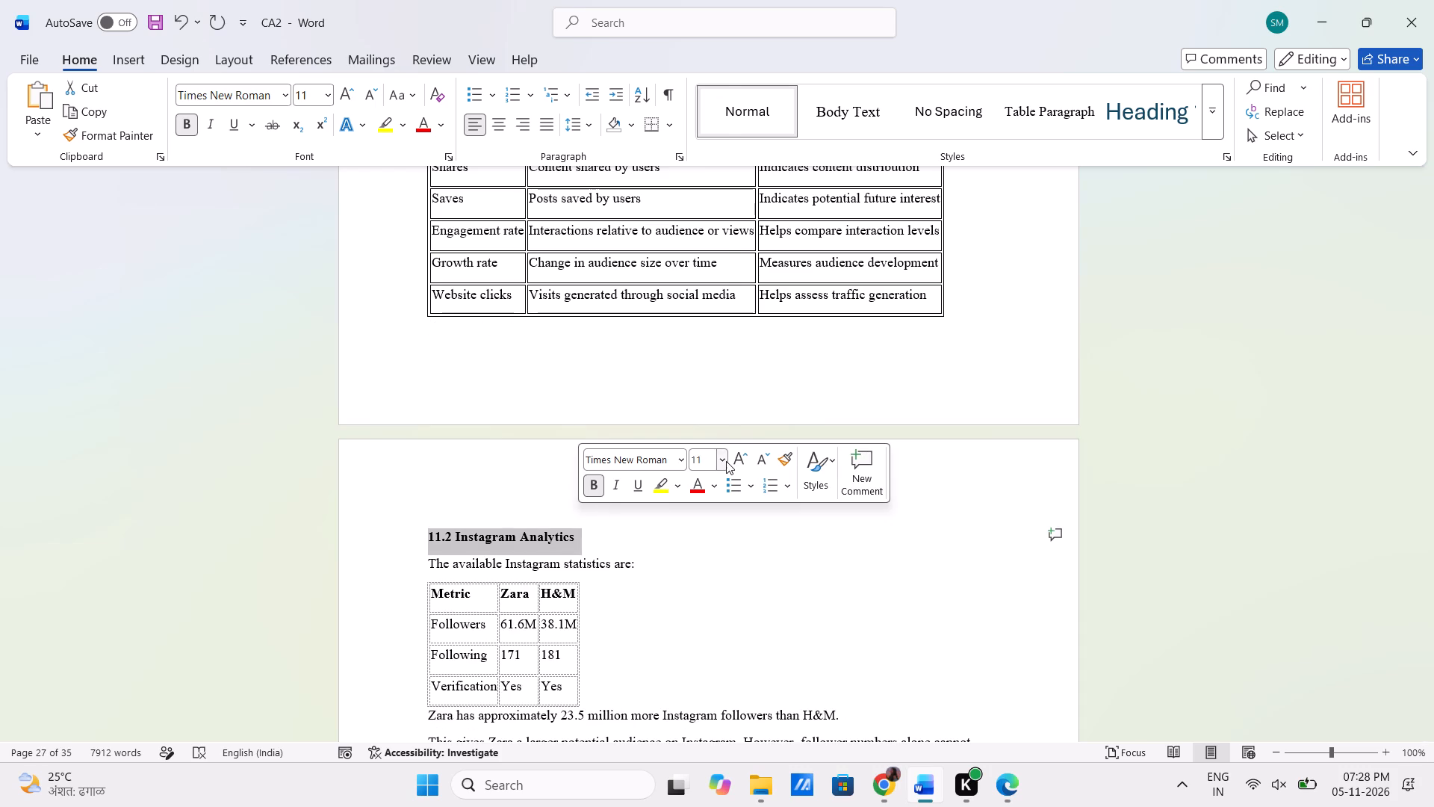
{"action": "left_click", "coordinate": [724, 461]}
{"action": "left_click", "coordinate": [718, 206]}
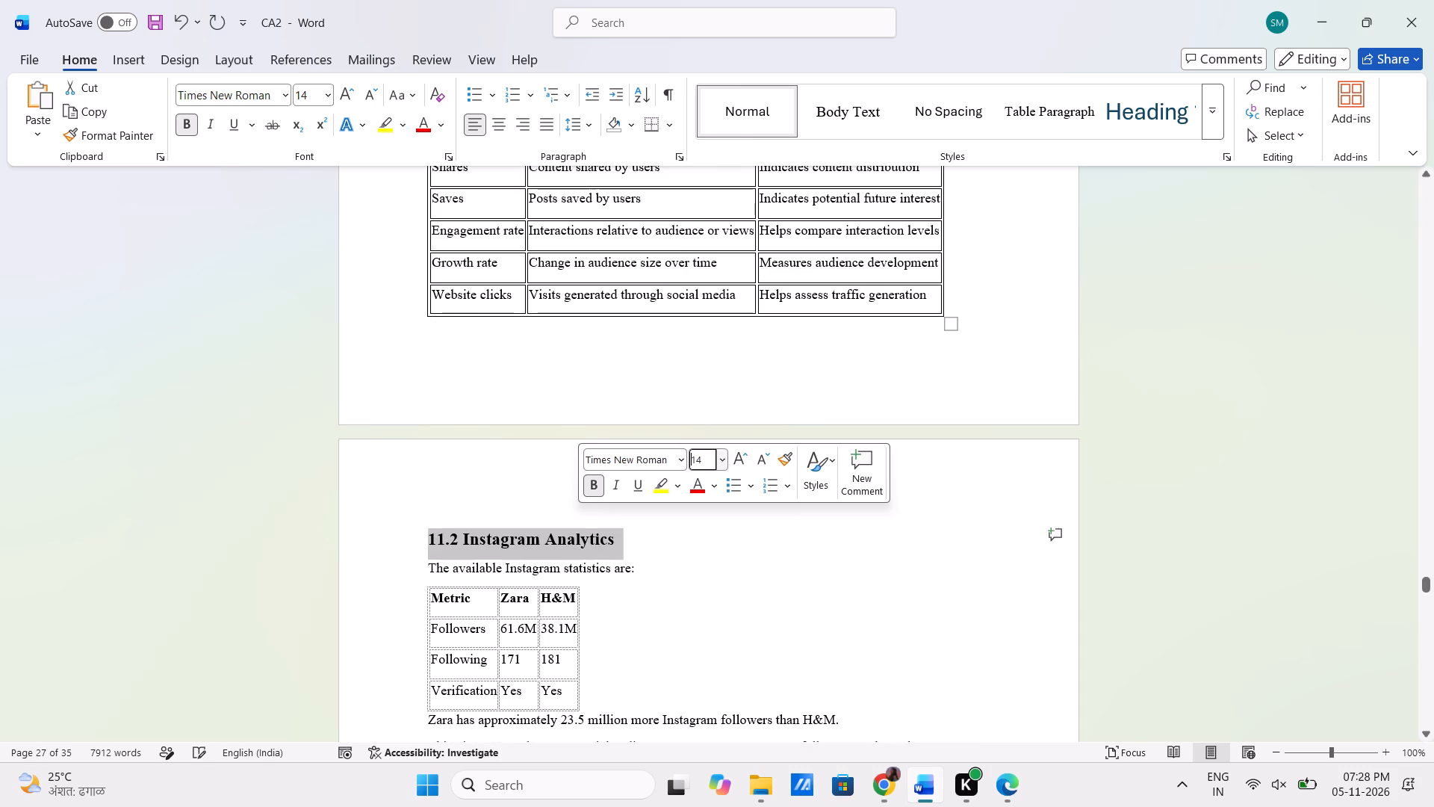
Apply all borders to the Instagram statistics table under heading 11.2.
{"action": "scroll", "coordinate": [549, 395], "scroll_direction": "down", "scroll_amount": 1}
{"action": "left_click", "coordinate": [420, 337]}
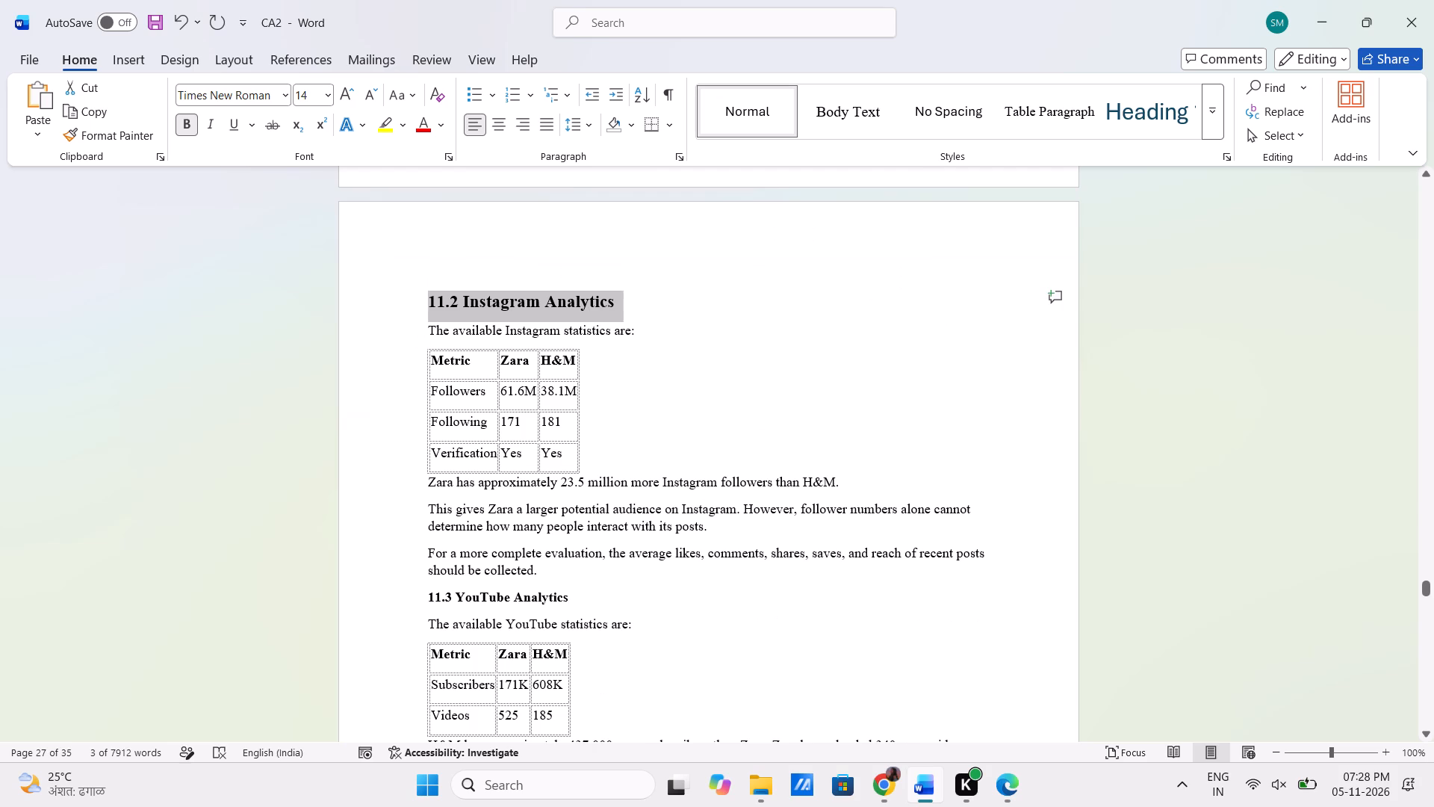
{"action": "left_click", "coordinate": [428, 351]}
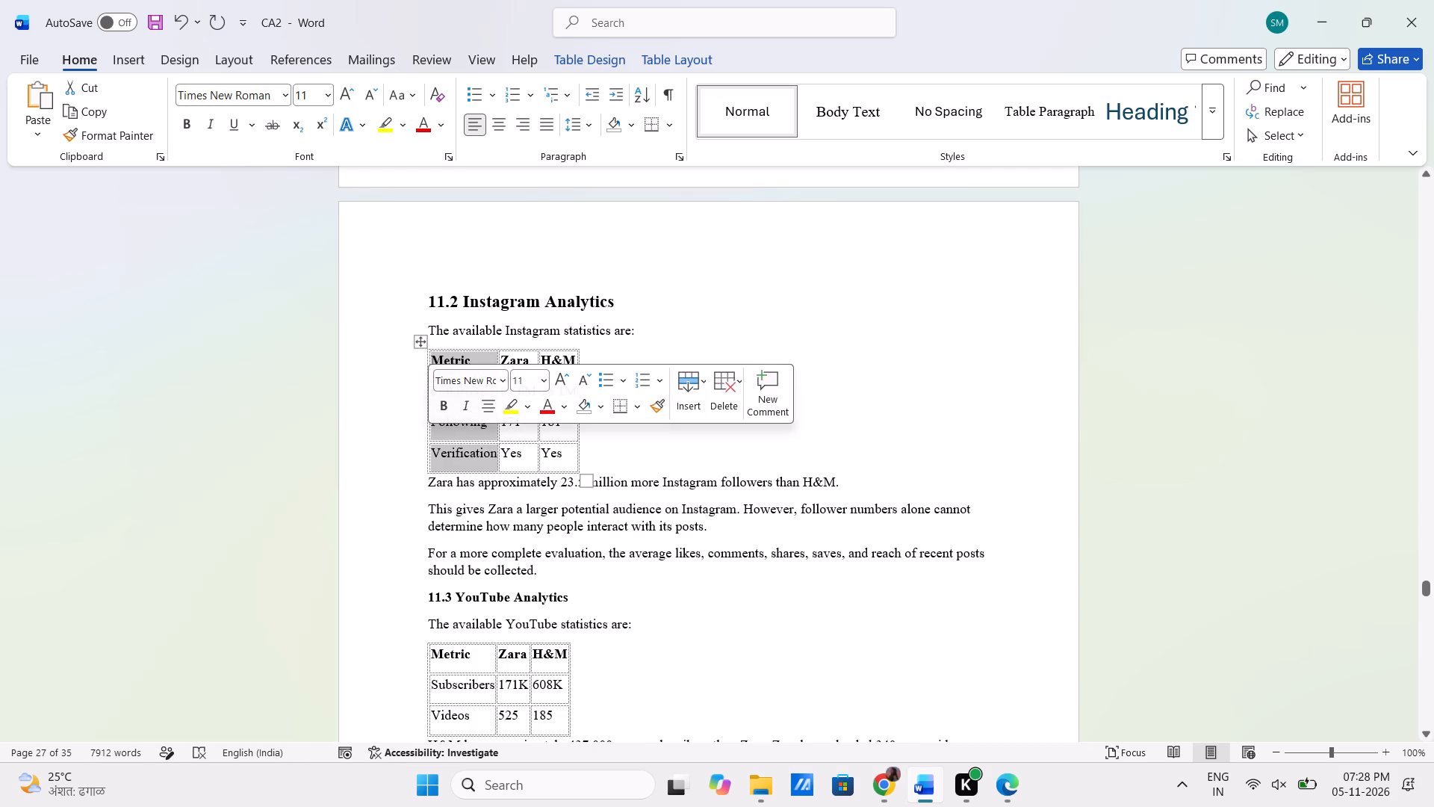
{"action": "left_click", "coordinate": [418, 347]}
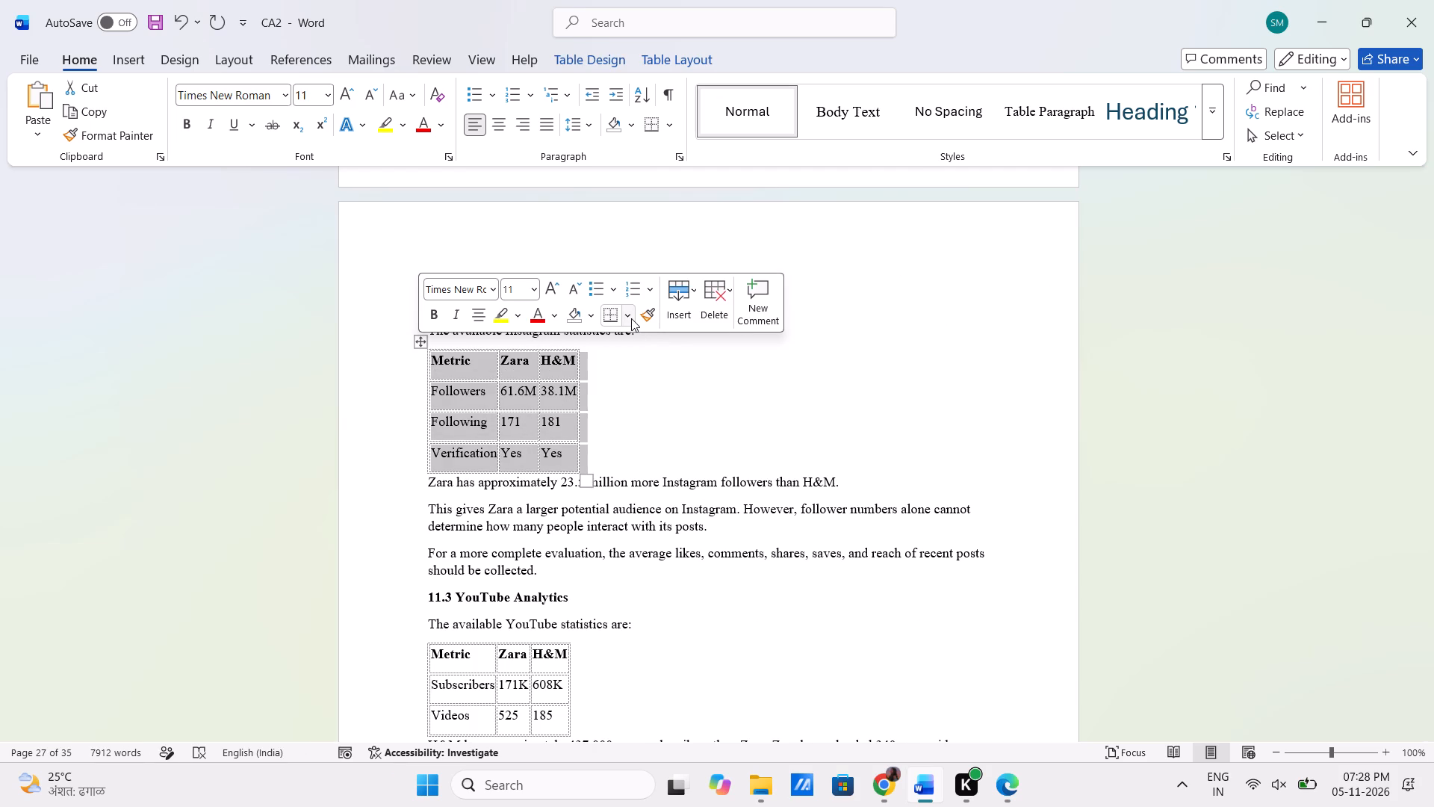
{"action": "left_click", "coordinate": [631, 318]}
{"action": "left_click", "coordinate": [677, 474]}
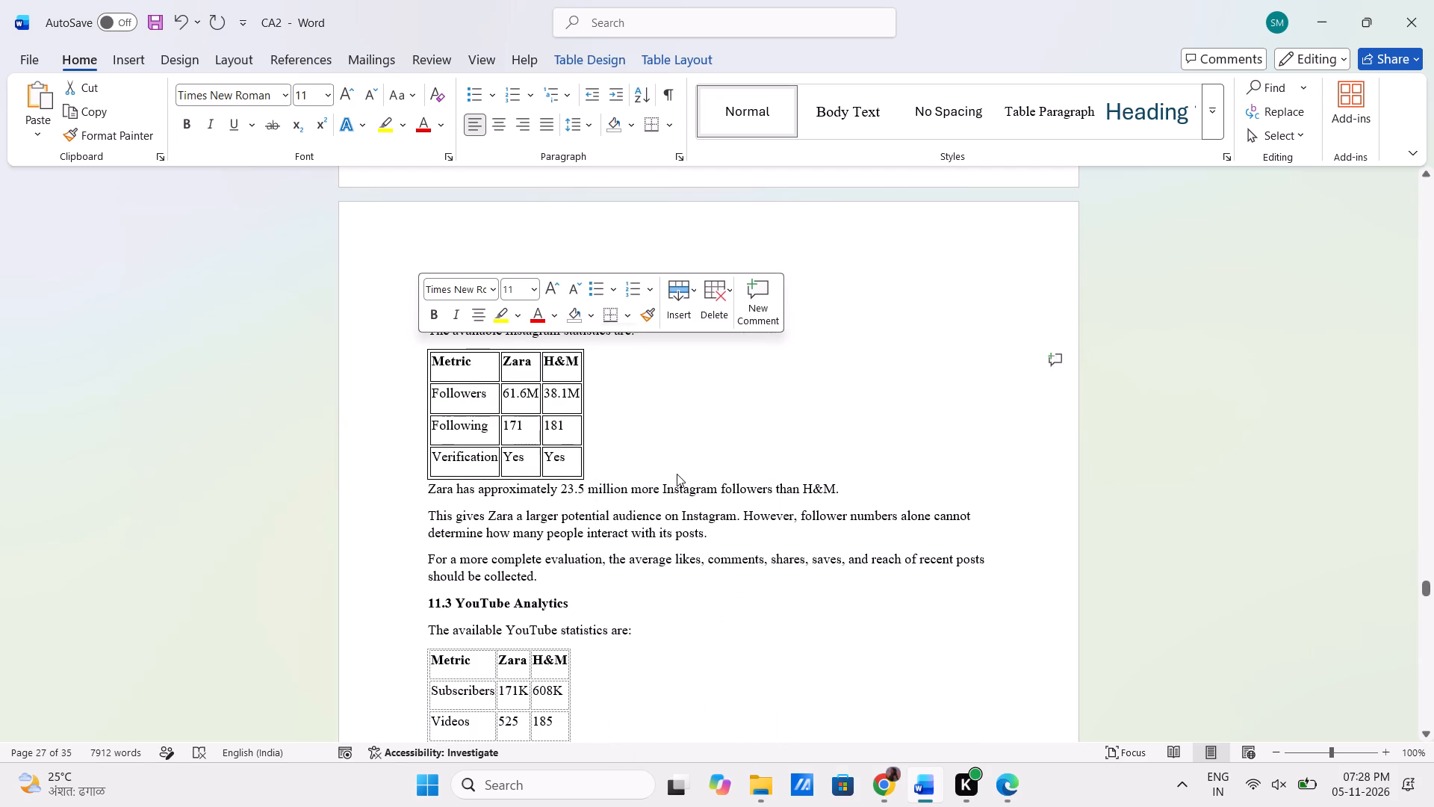
Set the font size of the heading "11.3 YouTube Analytics" to 14.
{"action": "scroll", "coordinate": [732, 458], "scroll_direction": "down", "scroll_amount": 1}
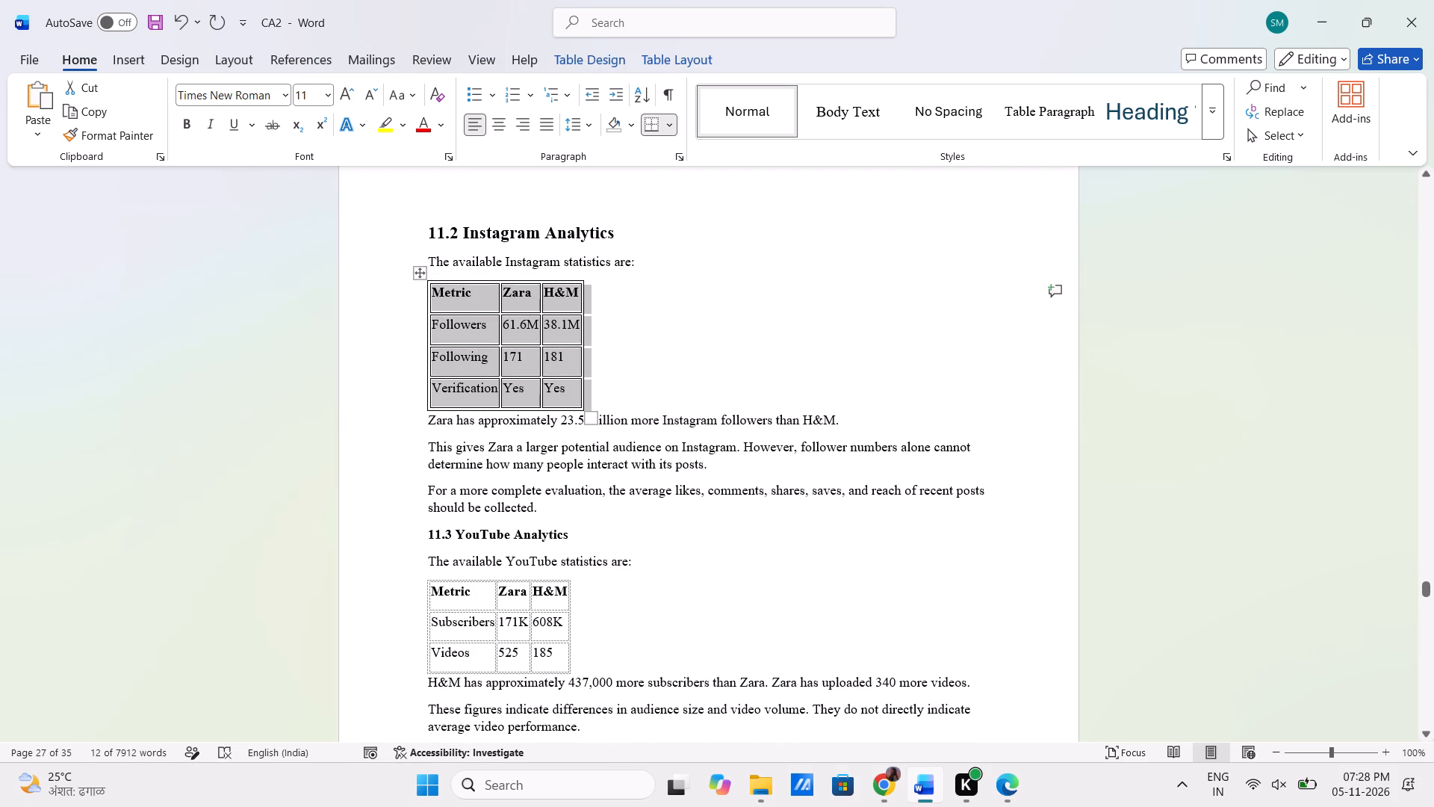
{"action": "left_click_drag", "start_coordinate": [428, 531], "coordinate": [603, 537]}
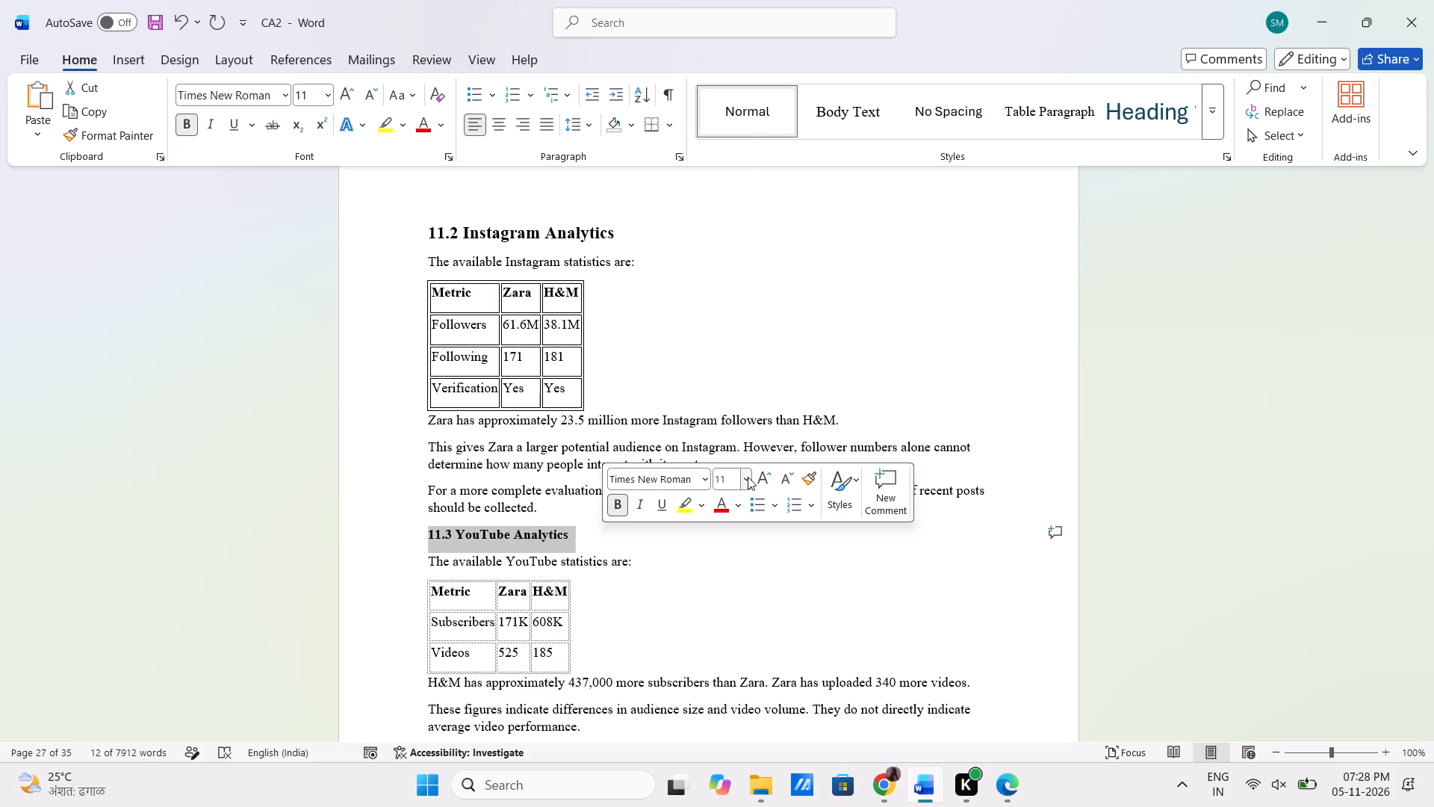
{"action": "left_click", "coordinate": [748, 477]}
{"action": "left_click", "coordinate": [730, 228]}
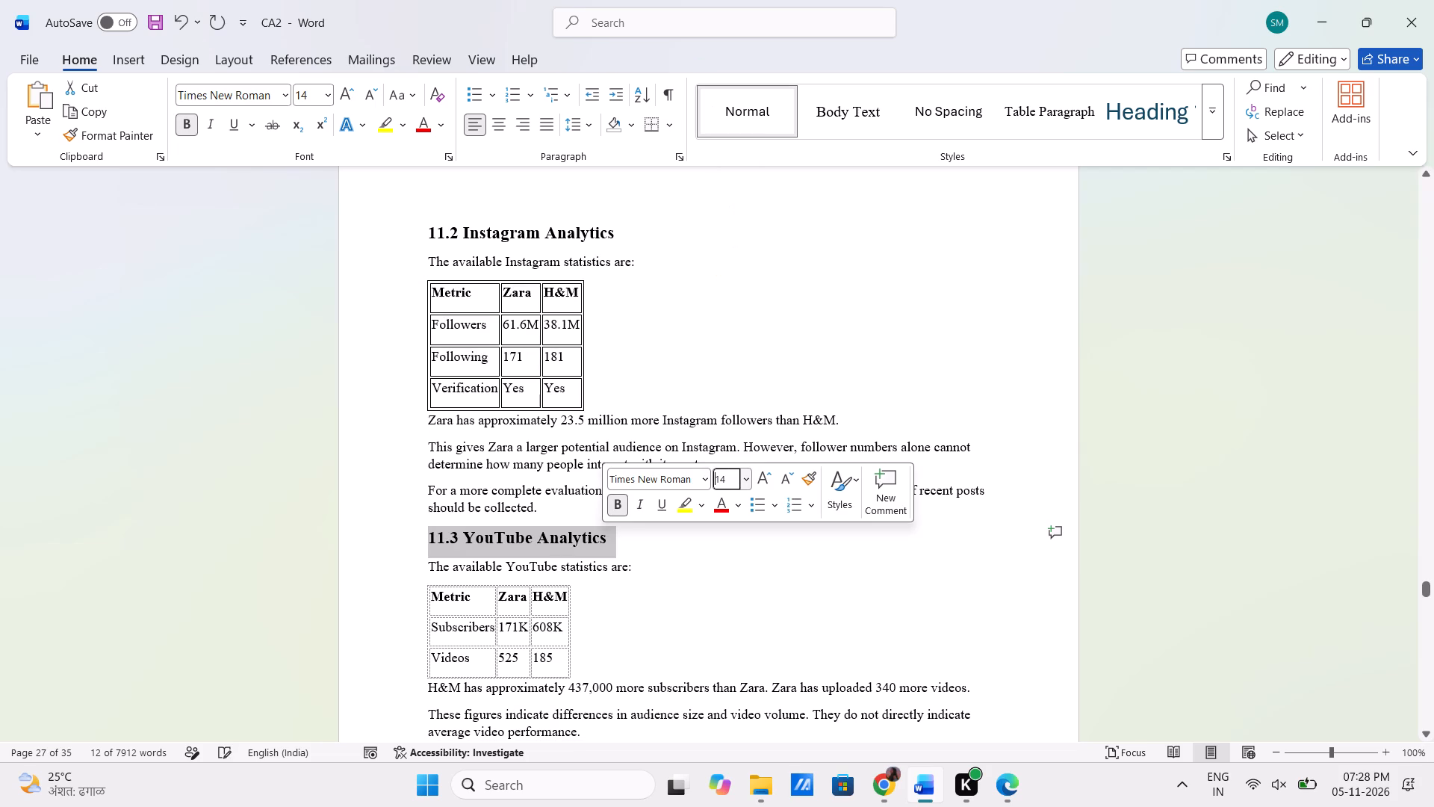
Apply All Borders to the YouTube statistics table under "11.3 YouTube Analytics".
{"action": "left_click", "coordinate": [420, 578]}
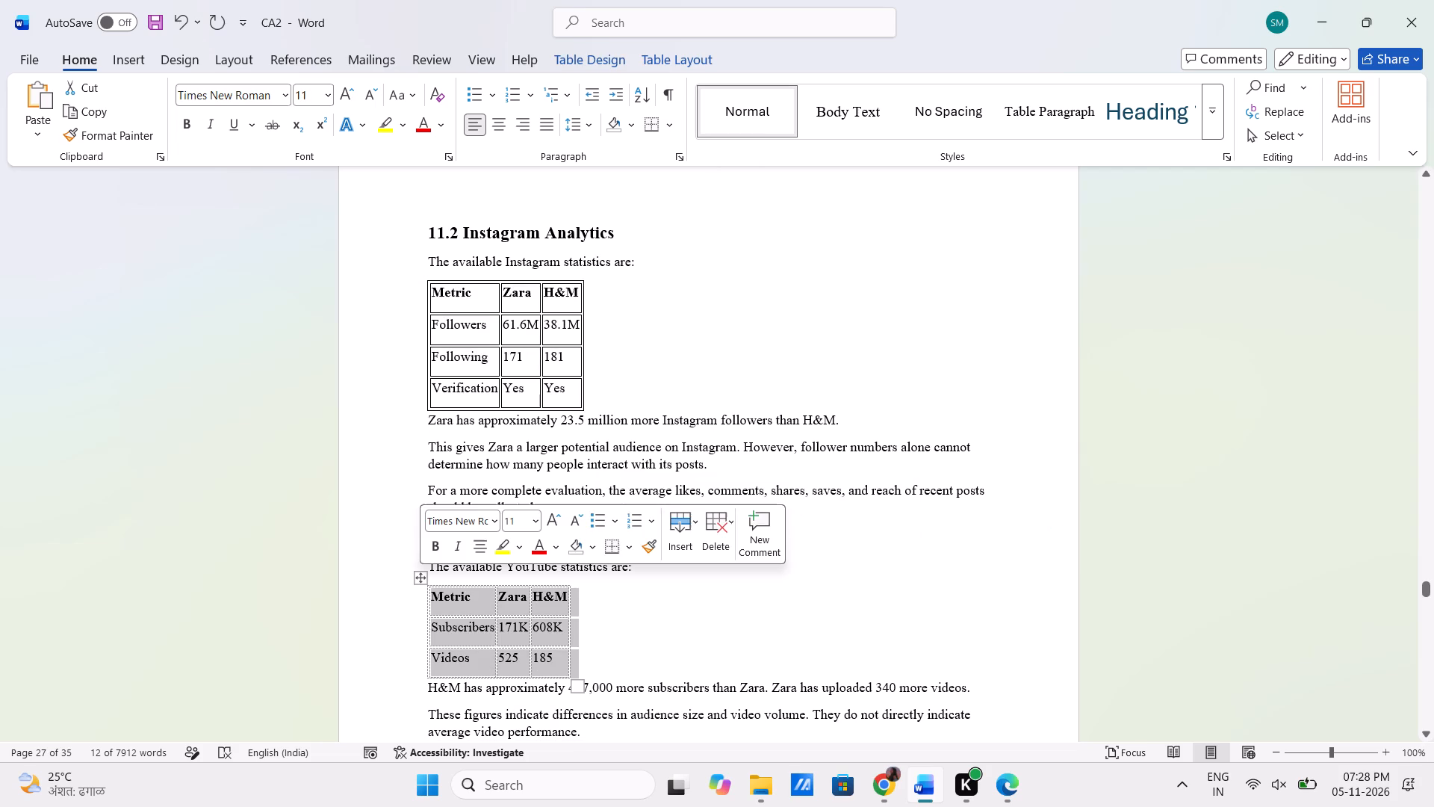
{"action": "left_click", "coordinate": [627, 541]}
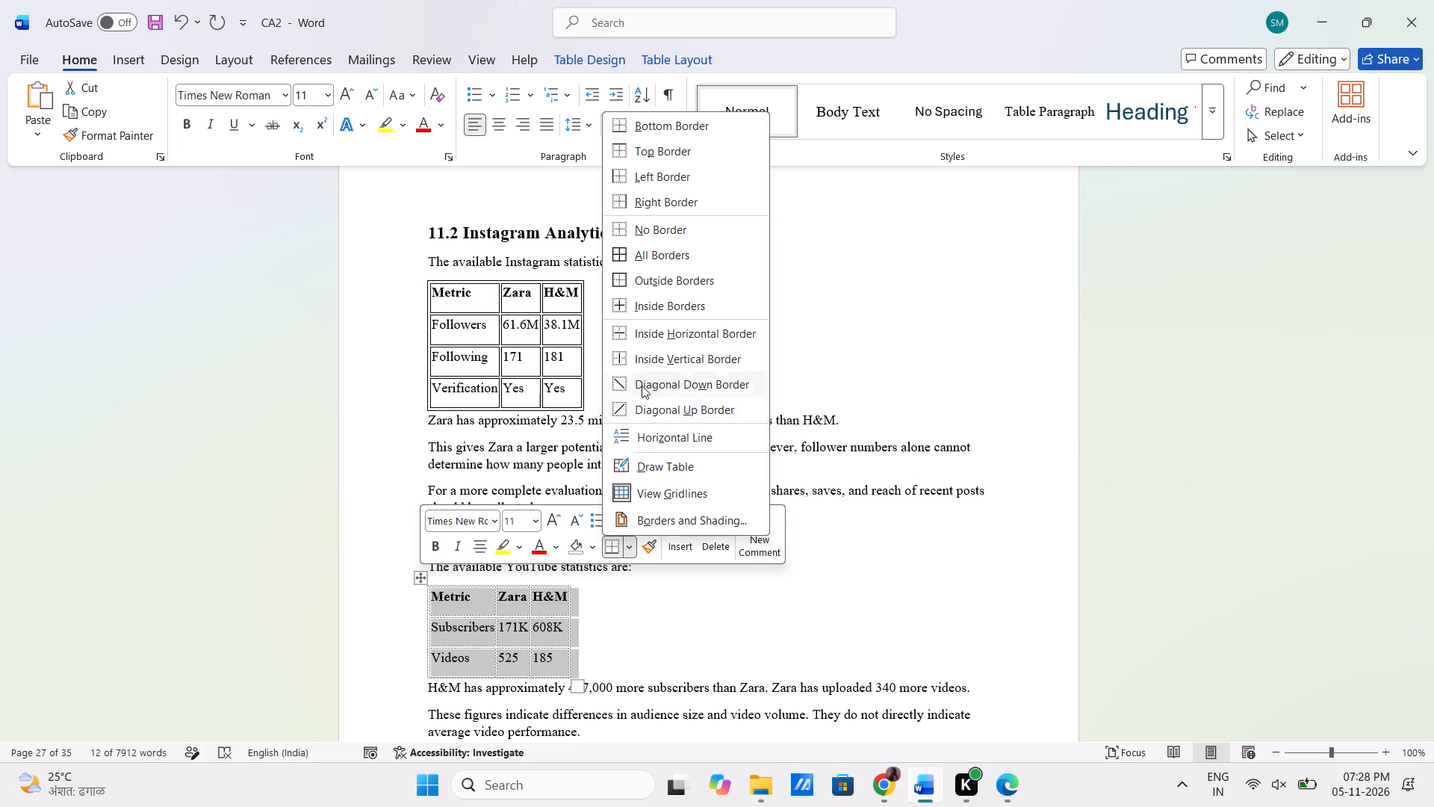
{"action": "left_click", "coordinate": [663, 257]}
Set the font size of the heading "11.4 Engagement Rate Calculations" to 14.
{"action": "scroll", "coordinate": [792, 348], "scroll_direction": "down", "scroll_amount": 2}
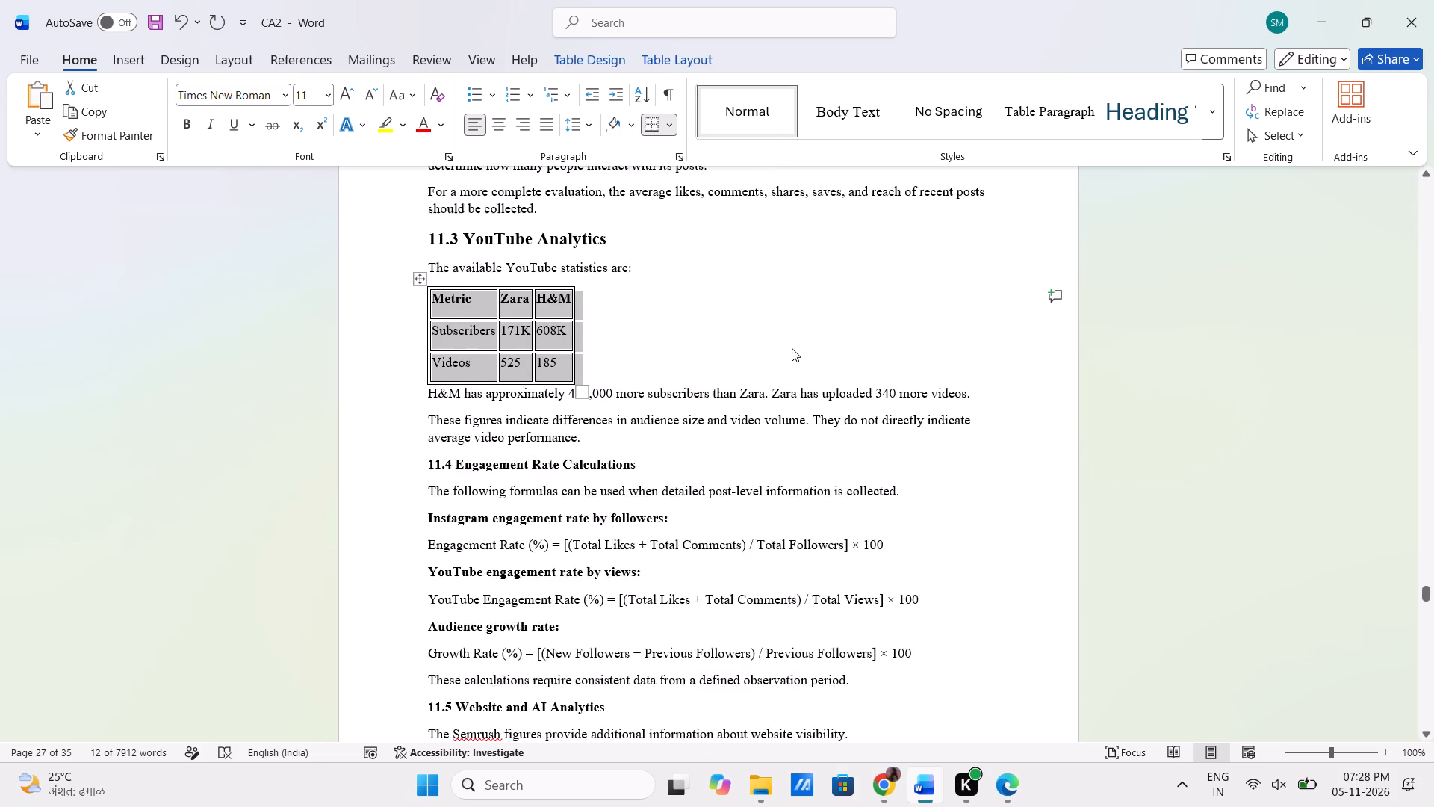
{"action": "left_click_drag", "start_coordinate": [428, 443], "coordinate": [636, 441]}
{"action": "left_click", "coordinate": [782, 388]}
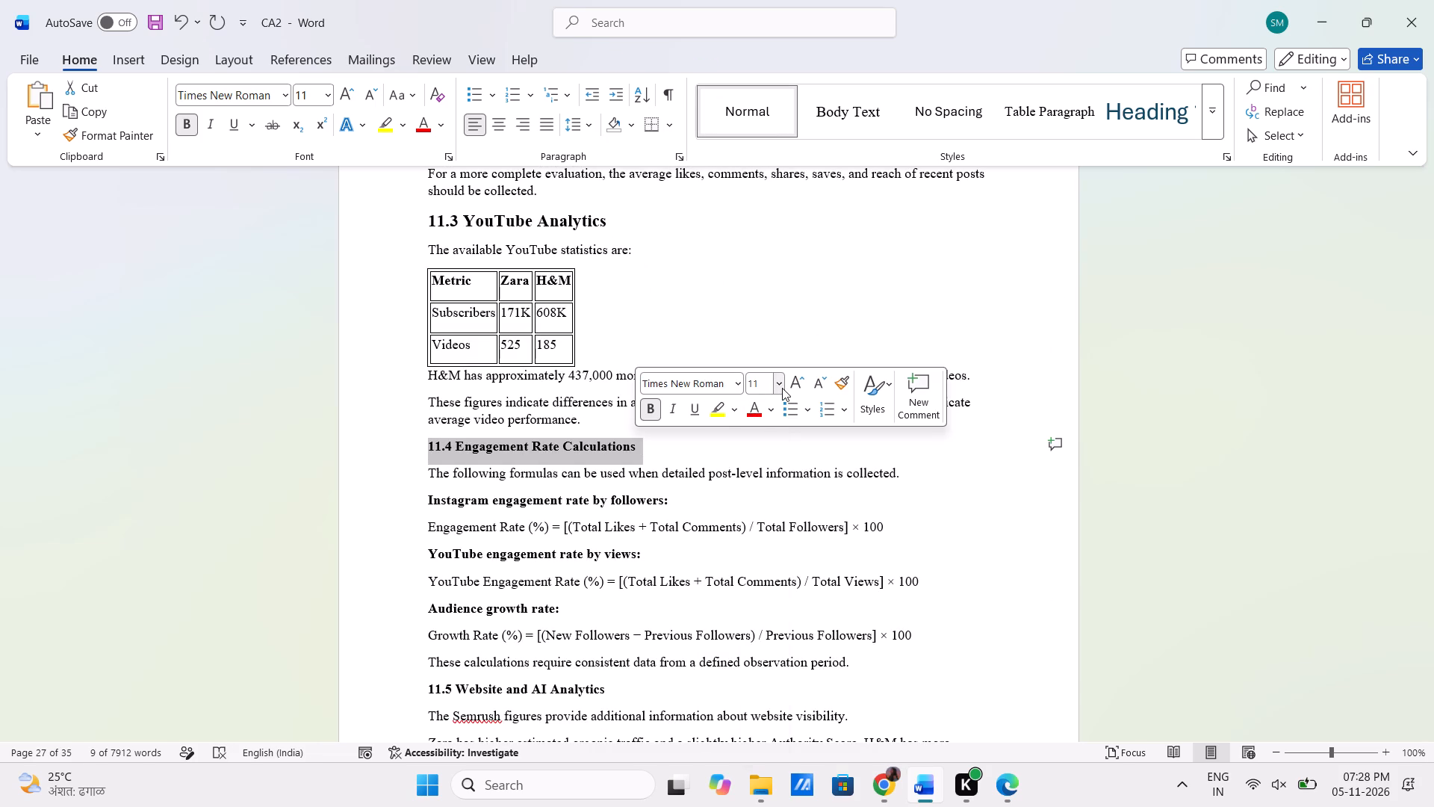
{"action": "left_click", "coordinate": [766, 523]}
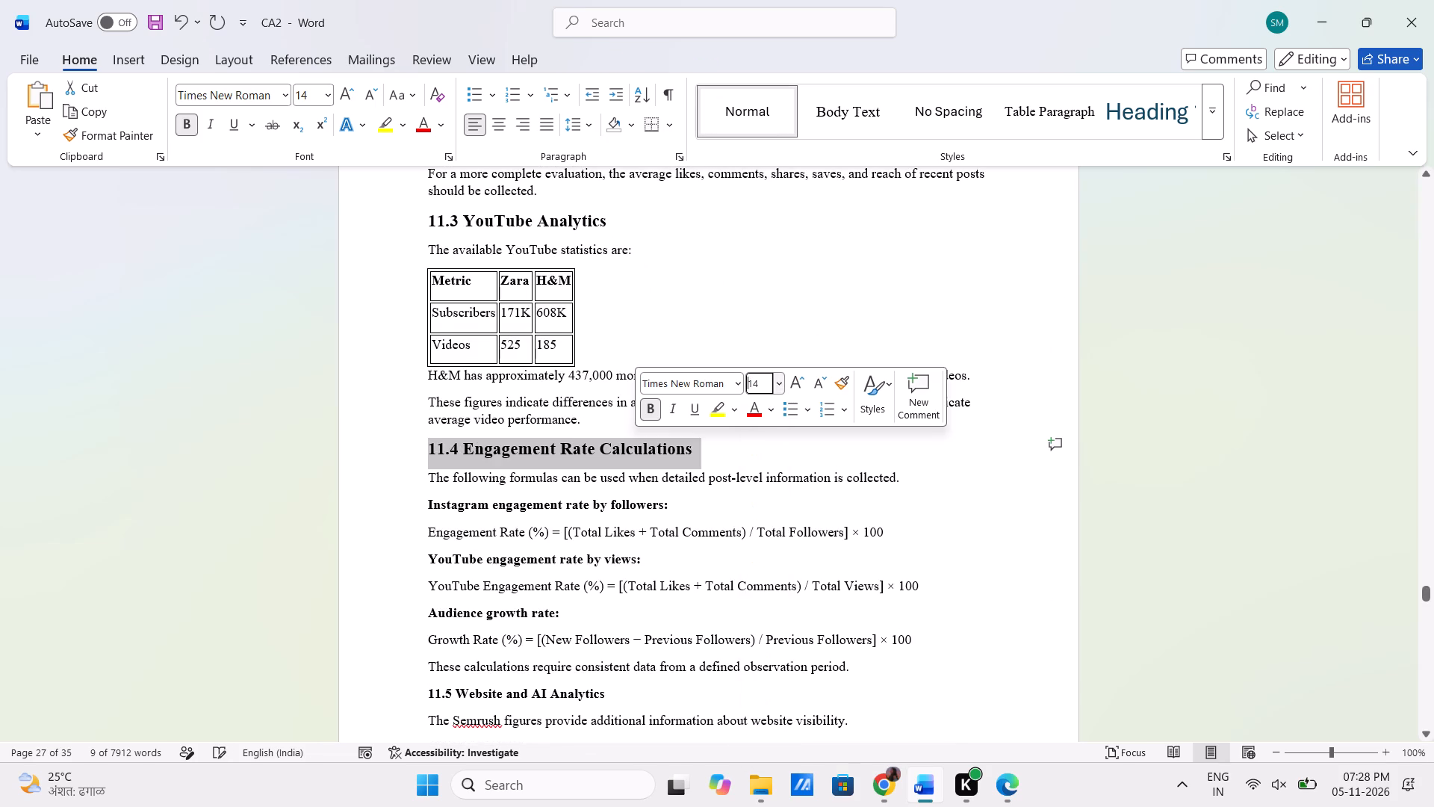
Set the font size of the heading "11.5 Website and AI Analytics" to 14.
{"action": "scroll", "coordinate": [472, 531], "scroll_direction": "down", "scroll_amount": 2}
{"action": "left_click_drag", "start_coordinate": [427, 526], "coordinate": [439, 525]}
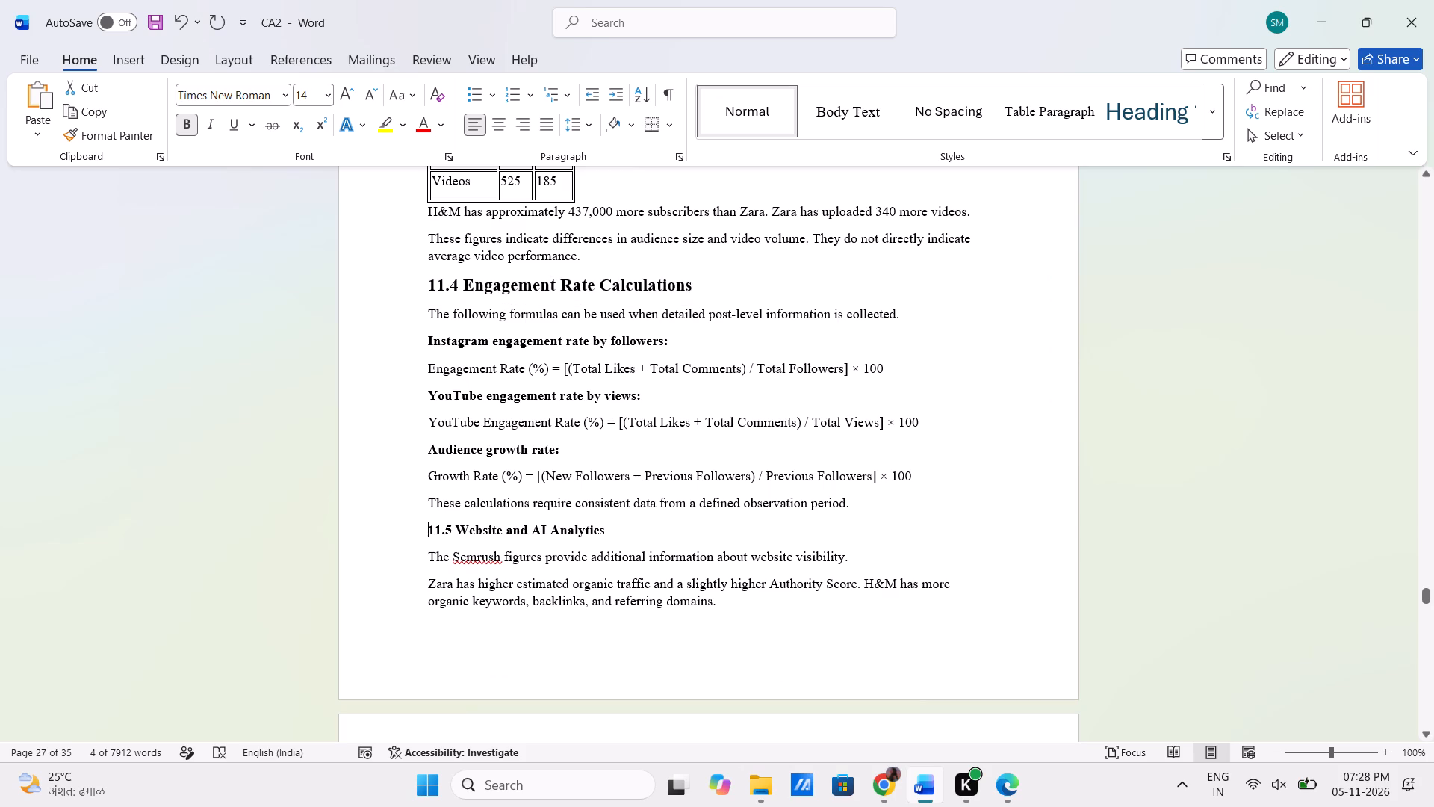
{"action": "left_click_drag", "start_coordinate": [439, 525], "coordinate": [608, 535]}
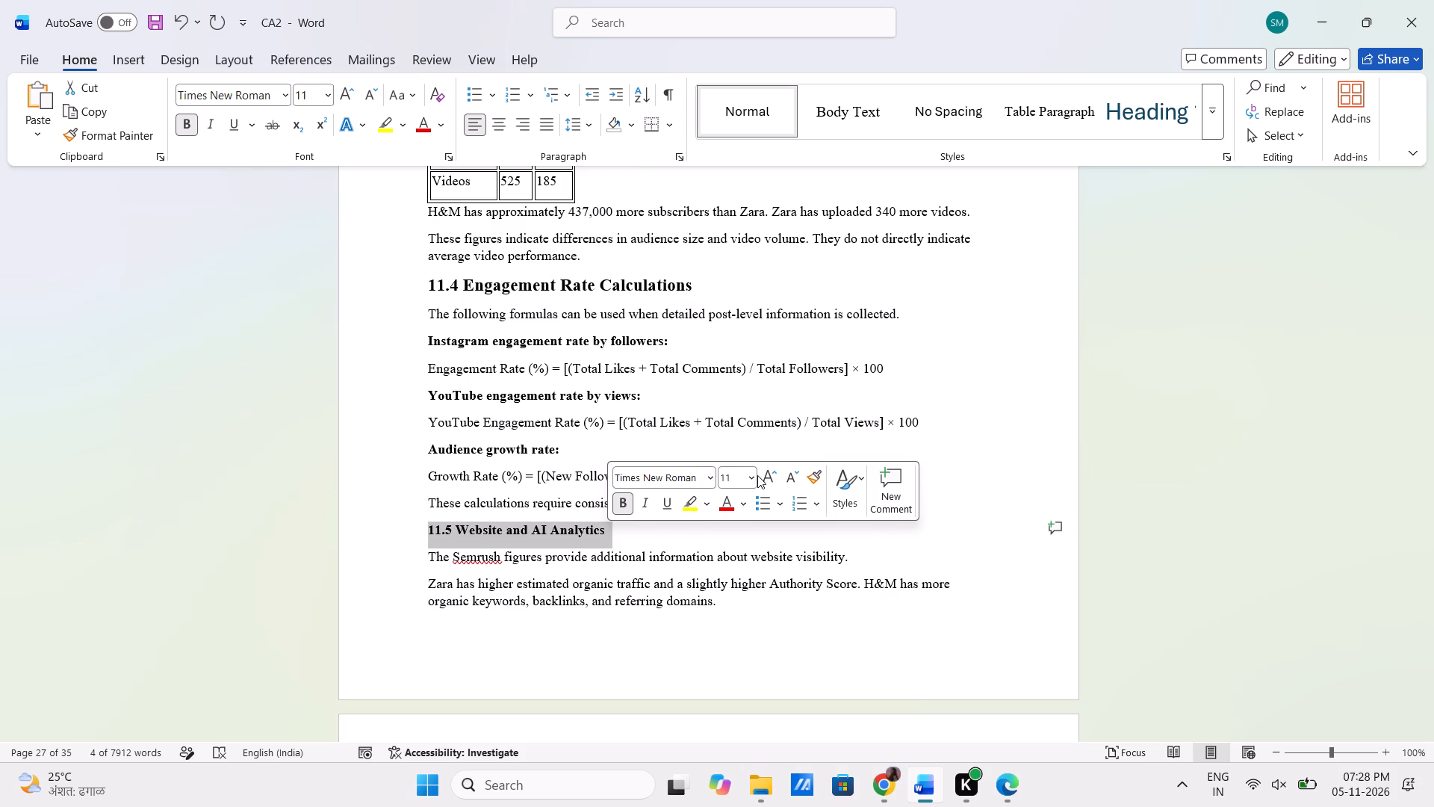
{"action": "left_click", "coordinate": [753, 478]}
{"action": "left_click", "coordinate": [749, 229]}
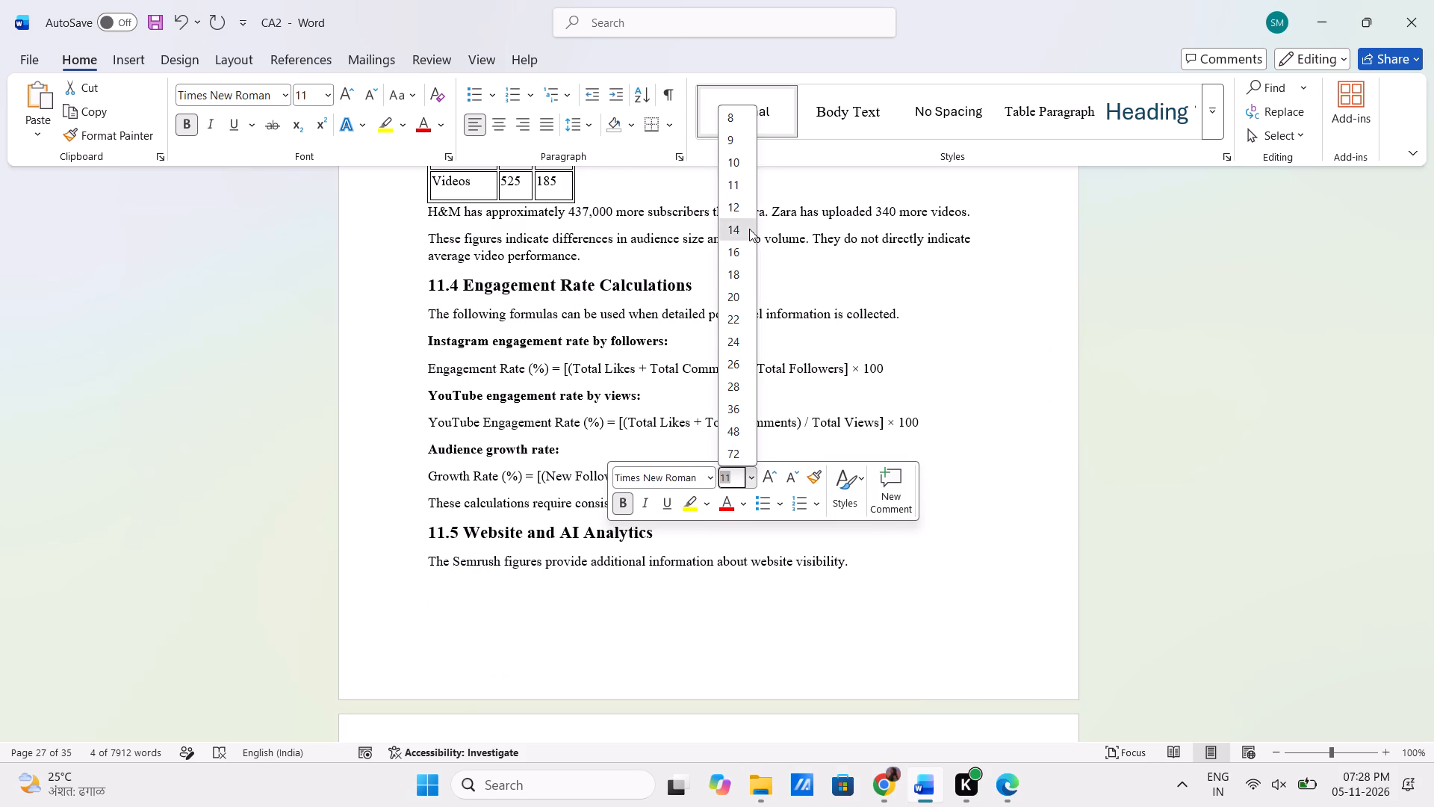
Set the font size of the heading "11.6 Recommended Analytics Dashboard" to 14.
{"action": "scroll", "coordinate": [540, 430], "scroll_direction": "down", "scroll_amount": 2}
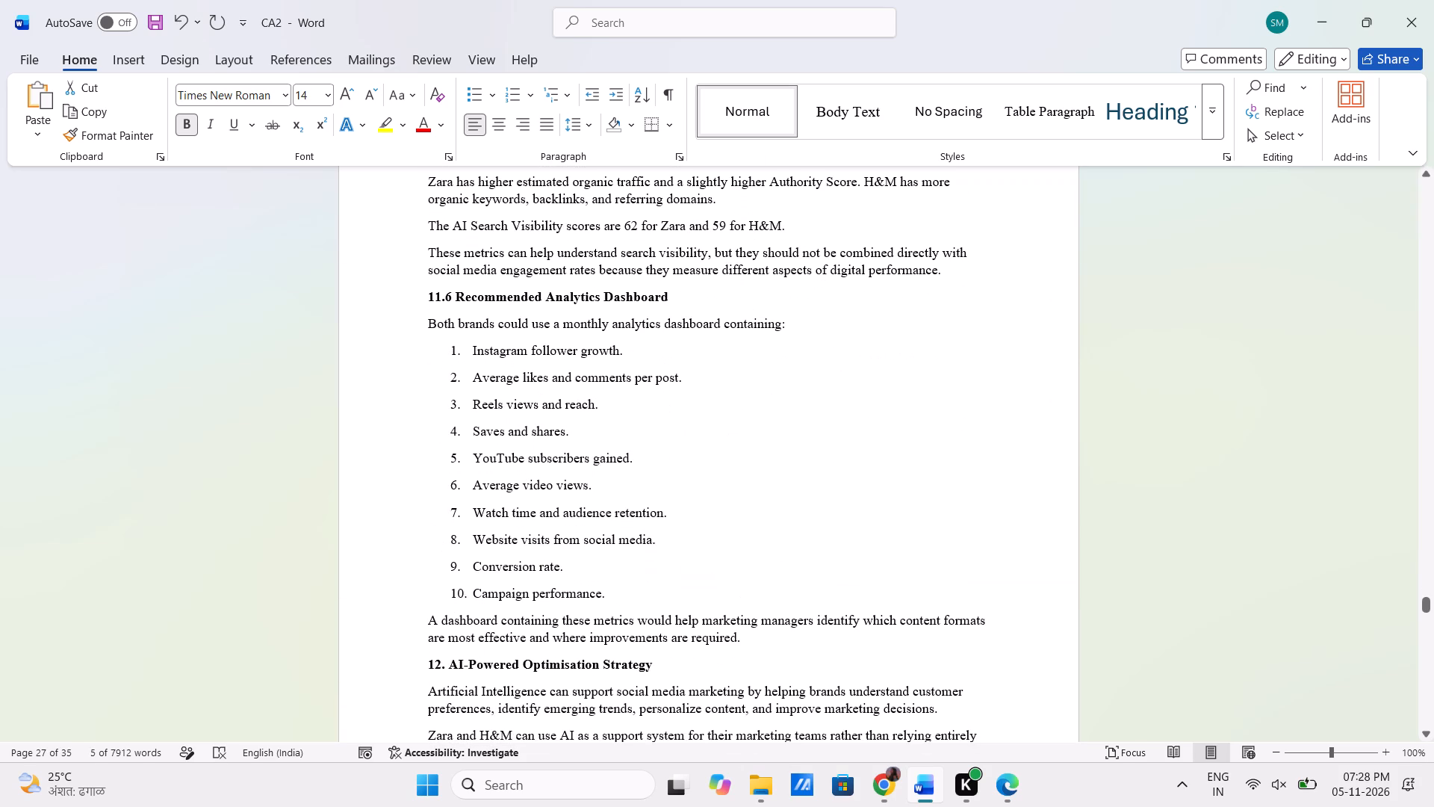
{"action": "left_click_drag", "start_coordinate": [423, 286], "coordinate": [637, 314]}
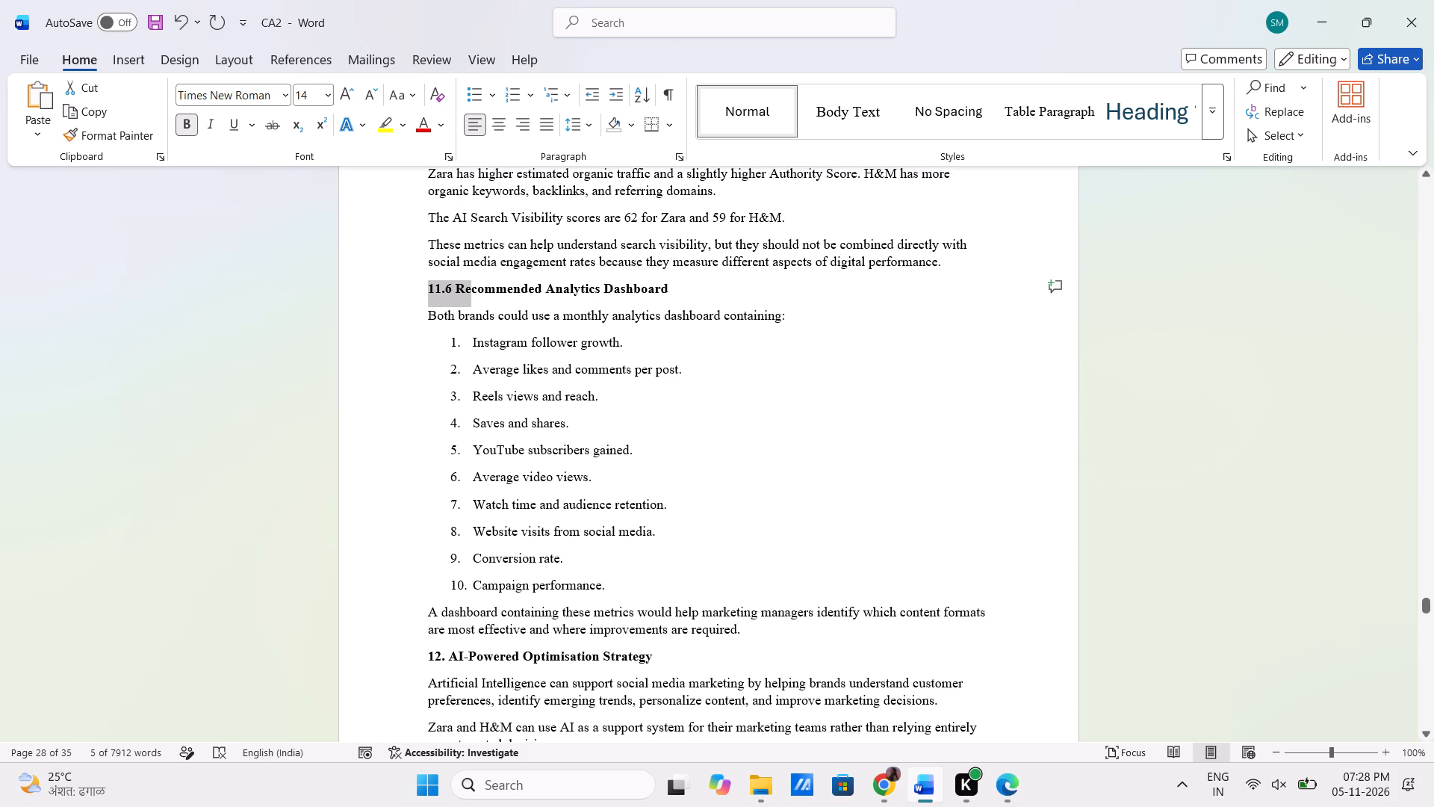
{"action": "left_click_drag", "start_coordinate": [637, 314], "coordinate": [668, 288]}
{"action": "left_click", "coordinate": [809, 232]}
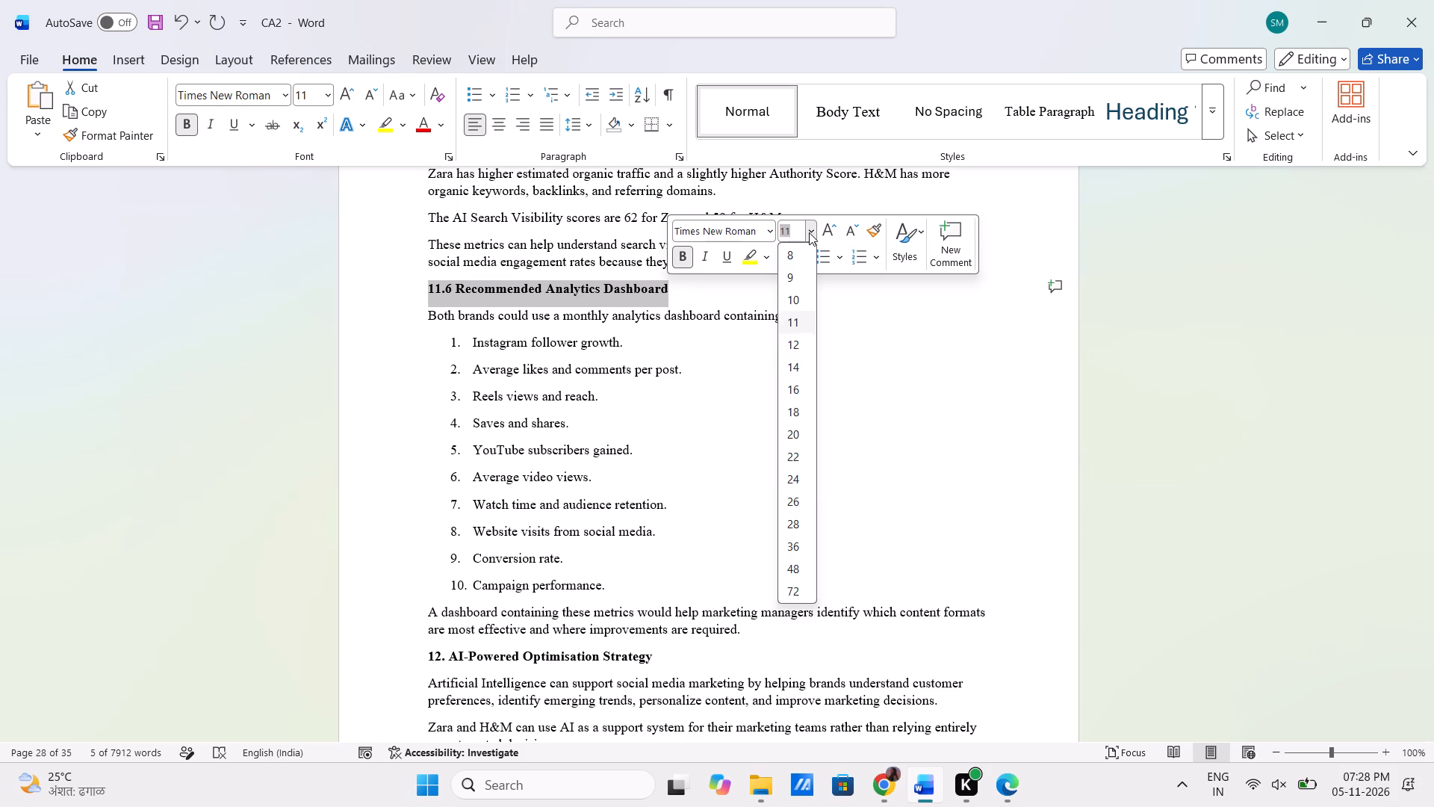
{"action": "left_click", "coordinate": [808, 362]}
Set the font size of the heading "12. AI-Powered Optimisation Strategy" to 14.
{"action": "scroll", "coordinate": [671, 436], "scroll_direction": "down", "scroll_amount": 1}
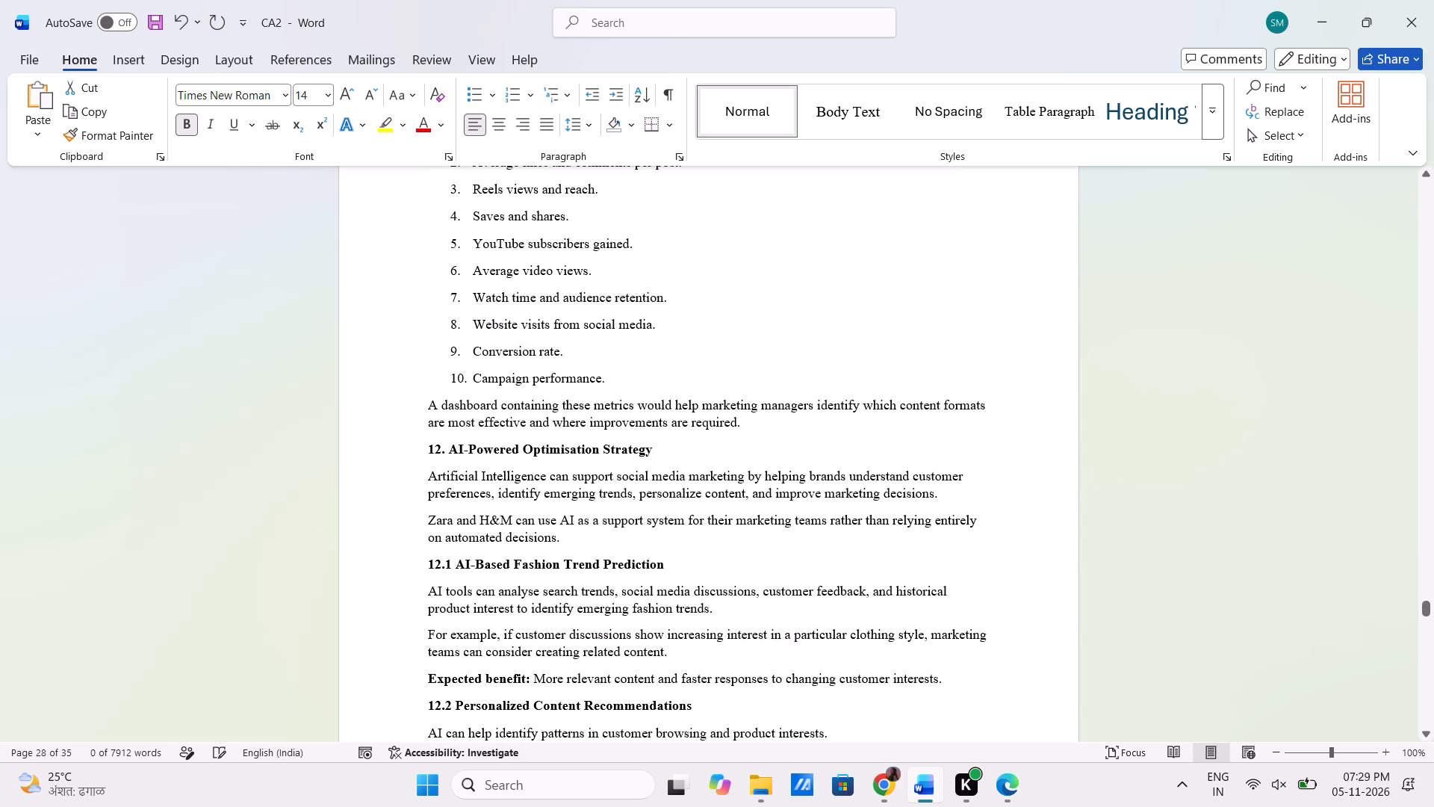
{"action": "left_click_drag", "start_coordinate": [428, 443], "coordinate": [642, 442]}
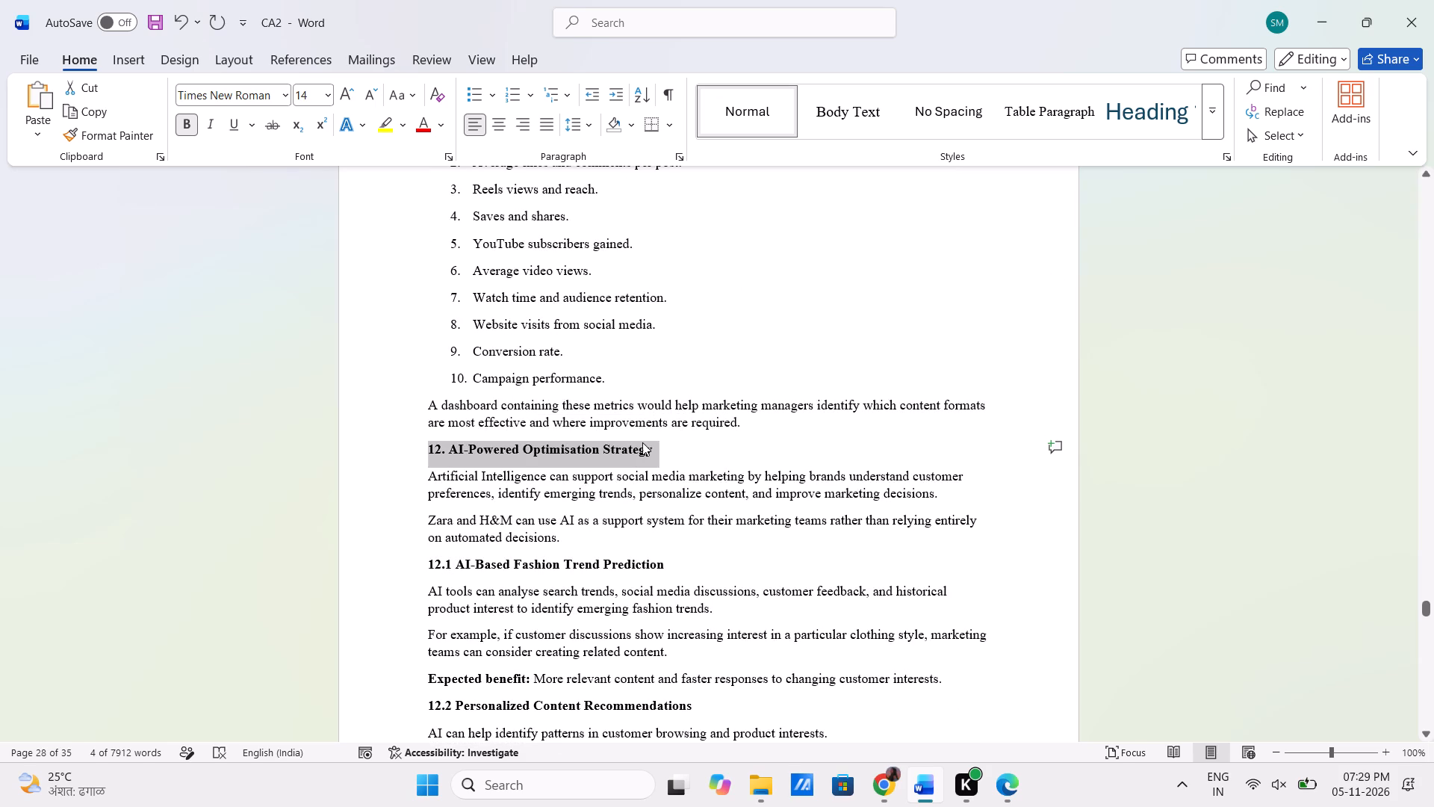
{"action": "left_click", "coordinate": [786, 386]}
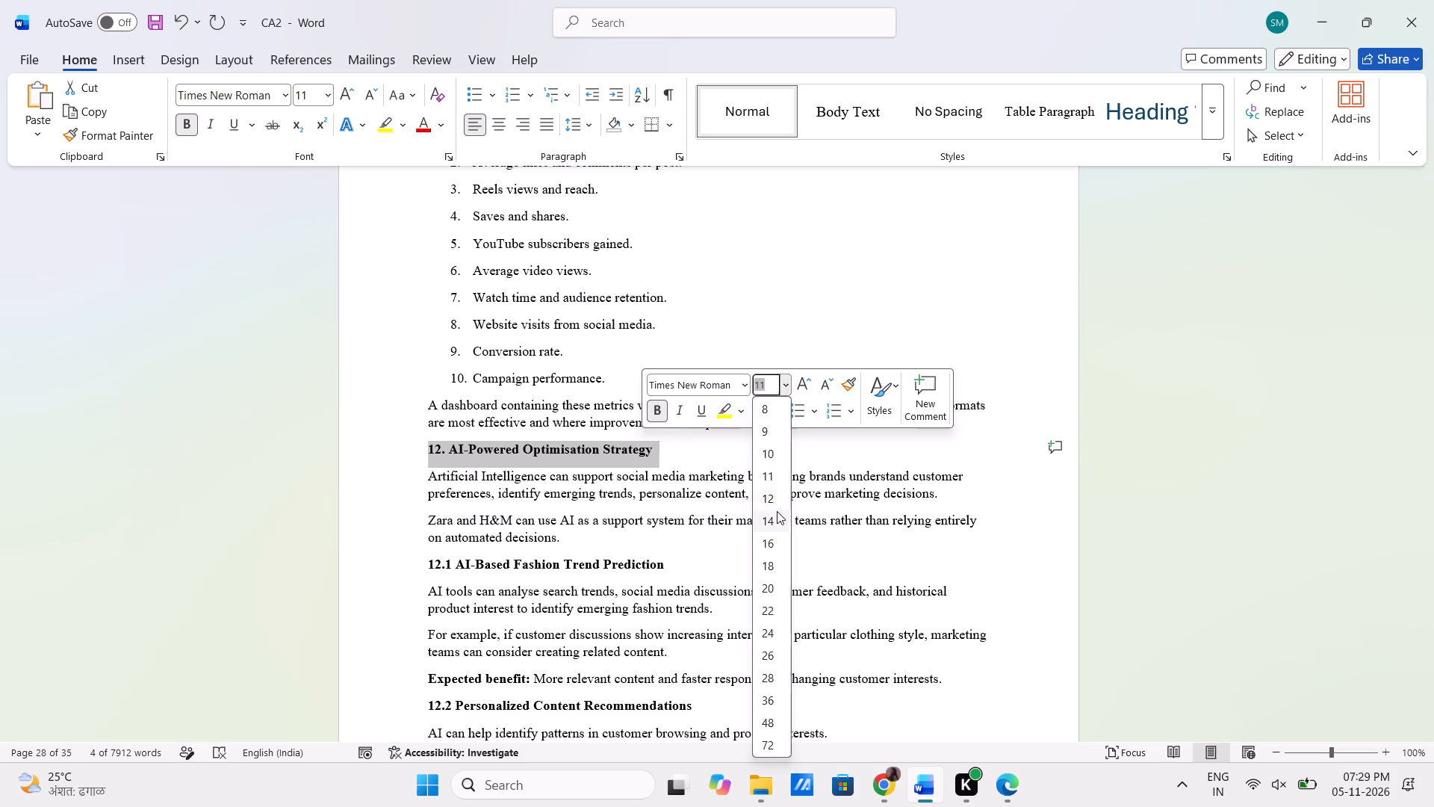
{"action": "left_click", "coordinate": [775, 527]}
Set the font size of the heading "12.1 AI-Based Fashion Trend Prediction" to 14.
{"action": "scroll", "coordinate": [635, 539], "scroll_direction": "down", "scroll_amount": 1}
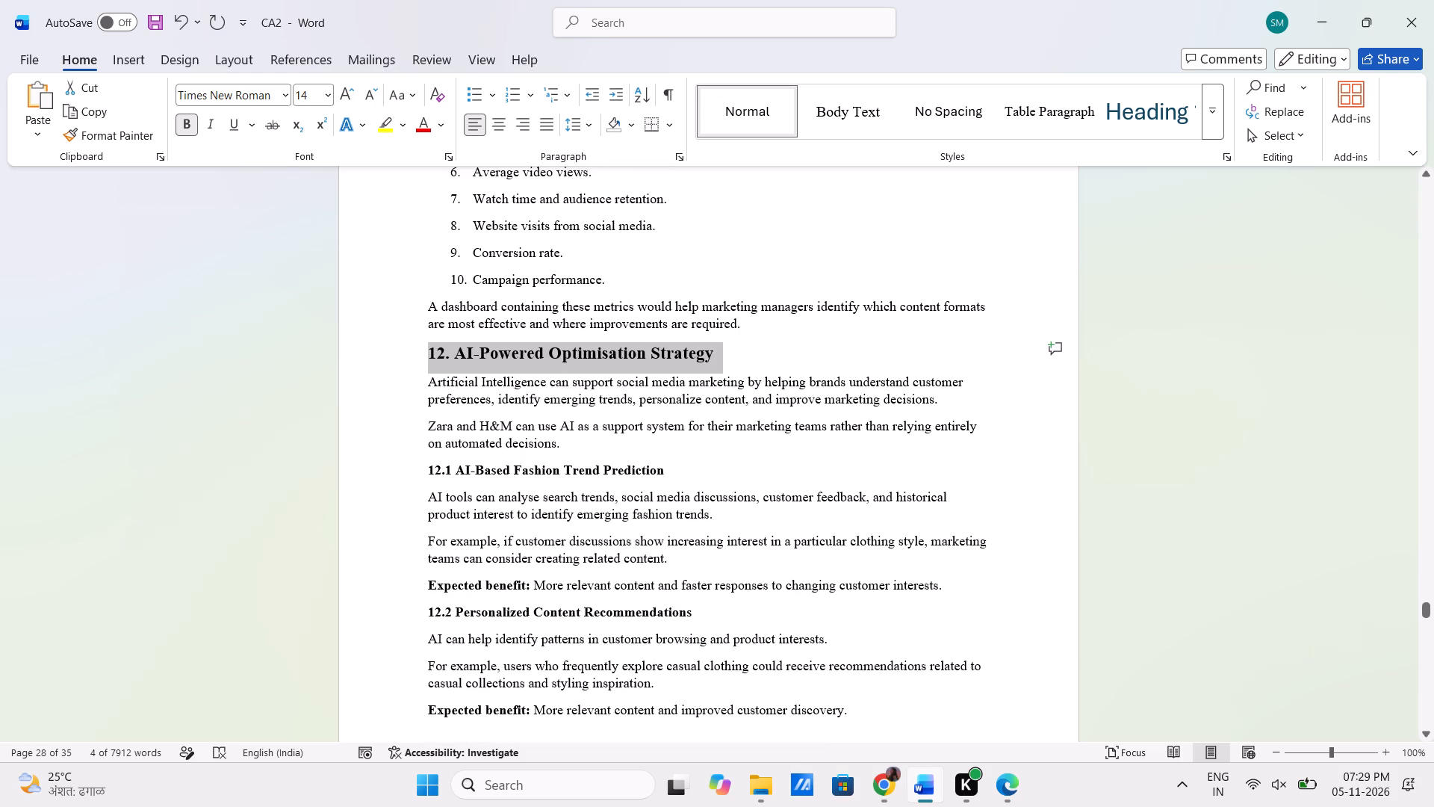
{"action": "left_click_drag", "start_coordinate": [429, 469], "coordinate": [659, 462]}
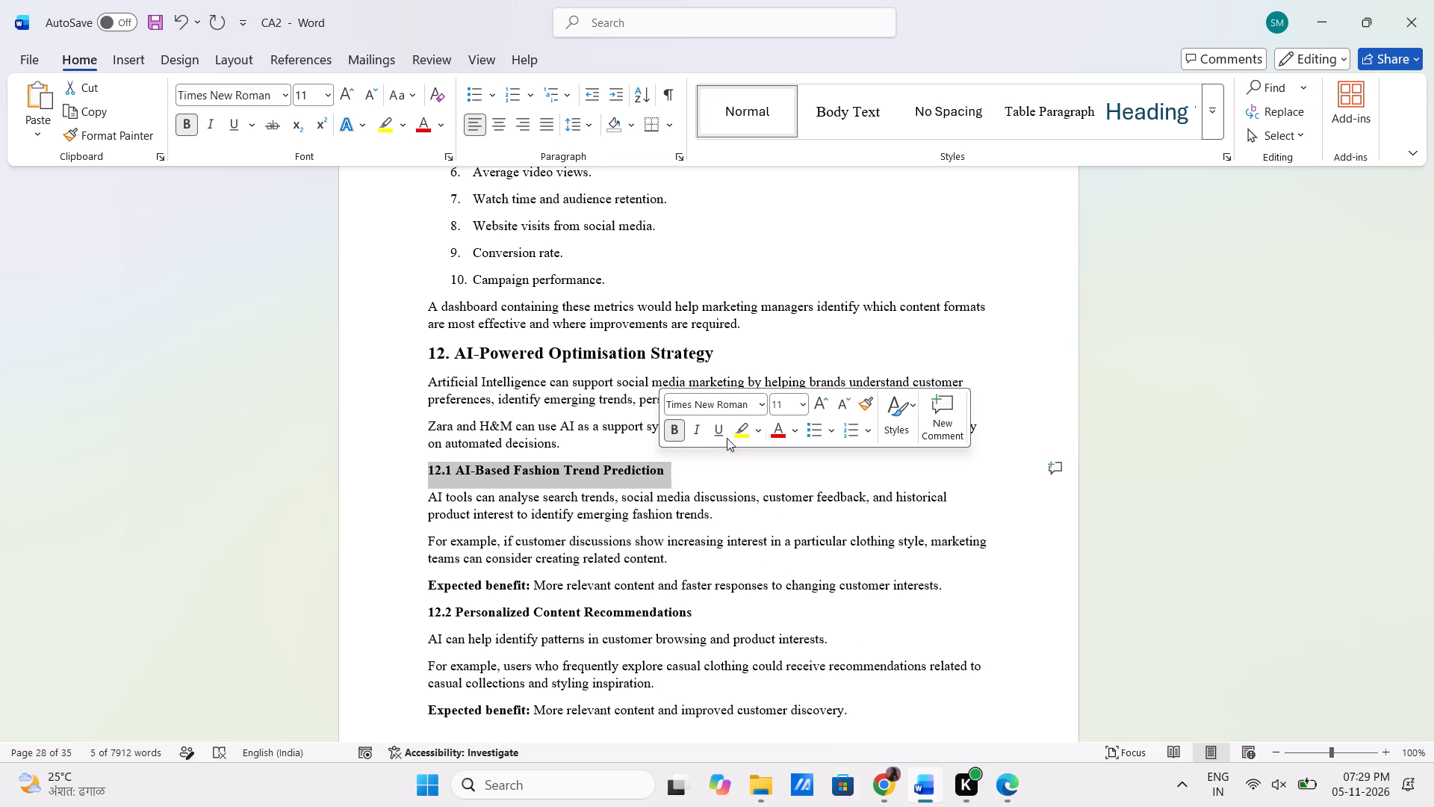
{"action": "left_click", "coordinate": [803, 407]}
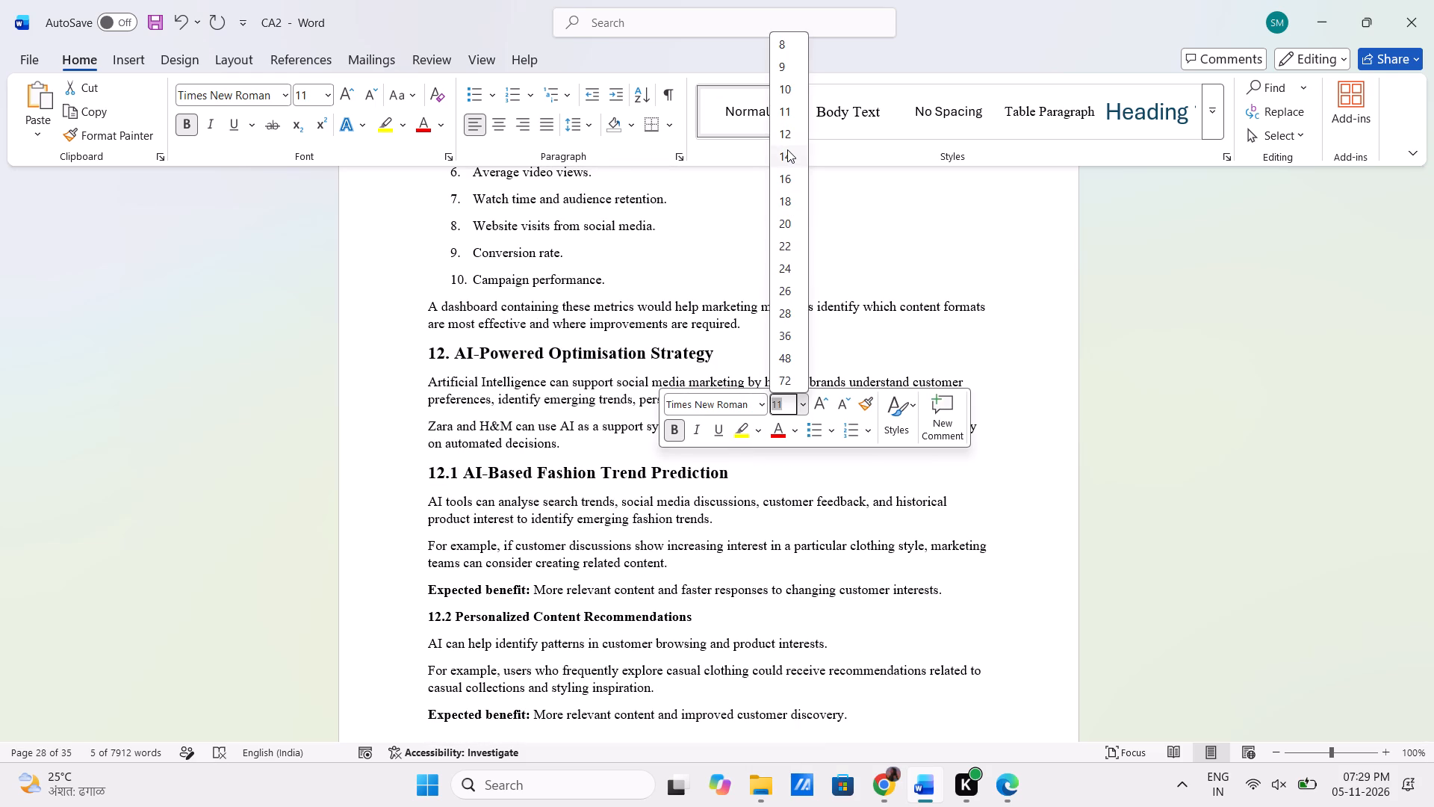
{"action": "left_click", "coordinate": [787, 149]}
Set the font size of the heading "12.2 Personalized Content Recommendations" to 14.
{"action": "scroll", "coordinate": [547, 499], "scroll_direction": "down", "scroll_amount": 1}
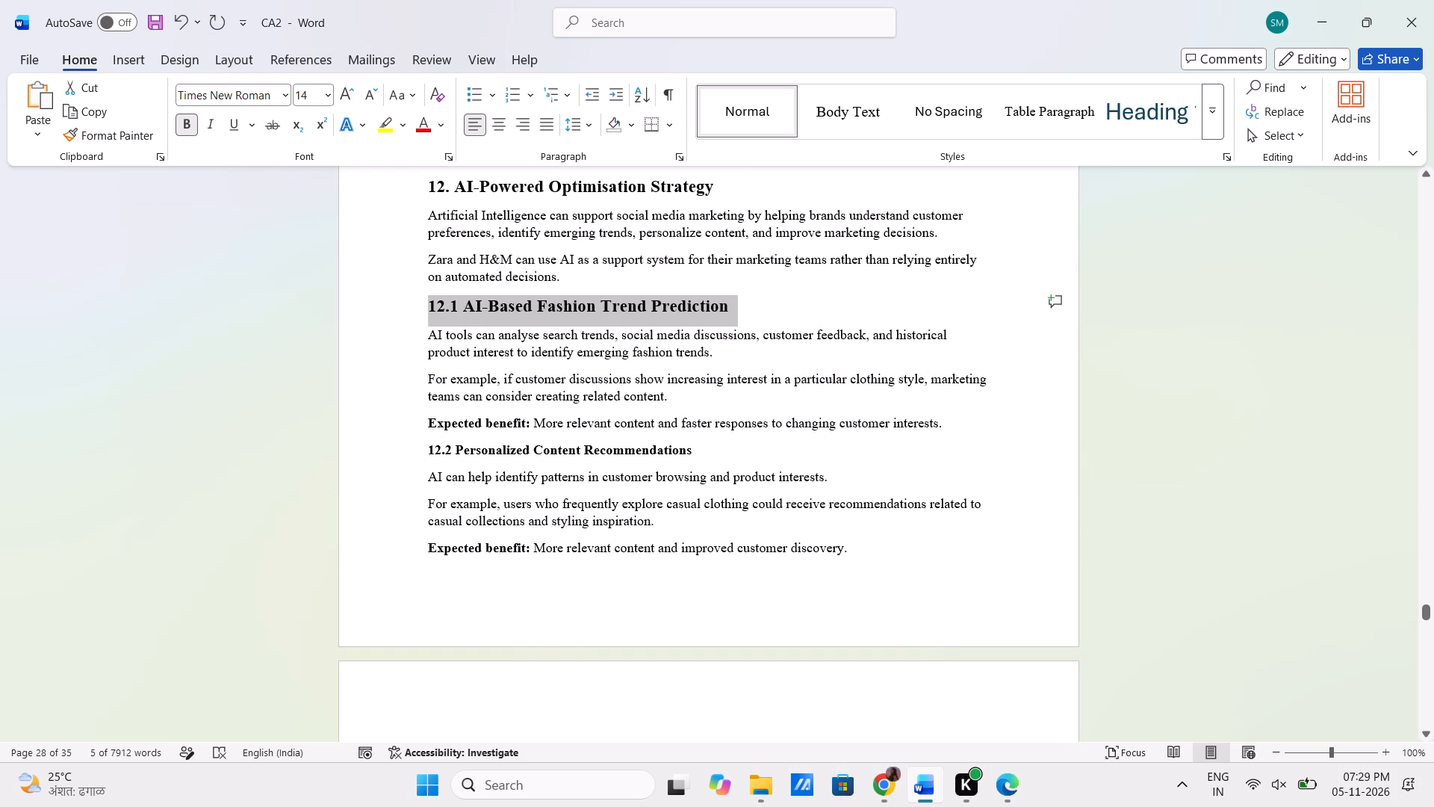
{"action": "left_click_drag", "start_coordinate": [426, 451], "coordinate": [692, 445]}
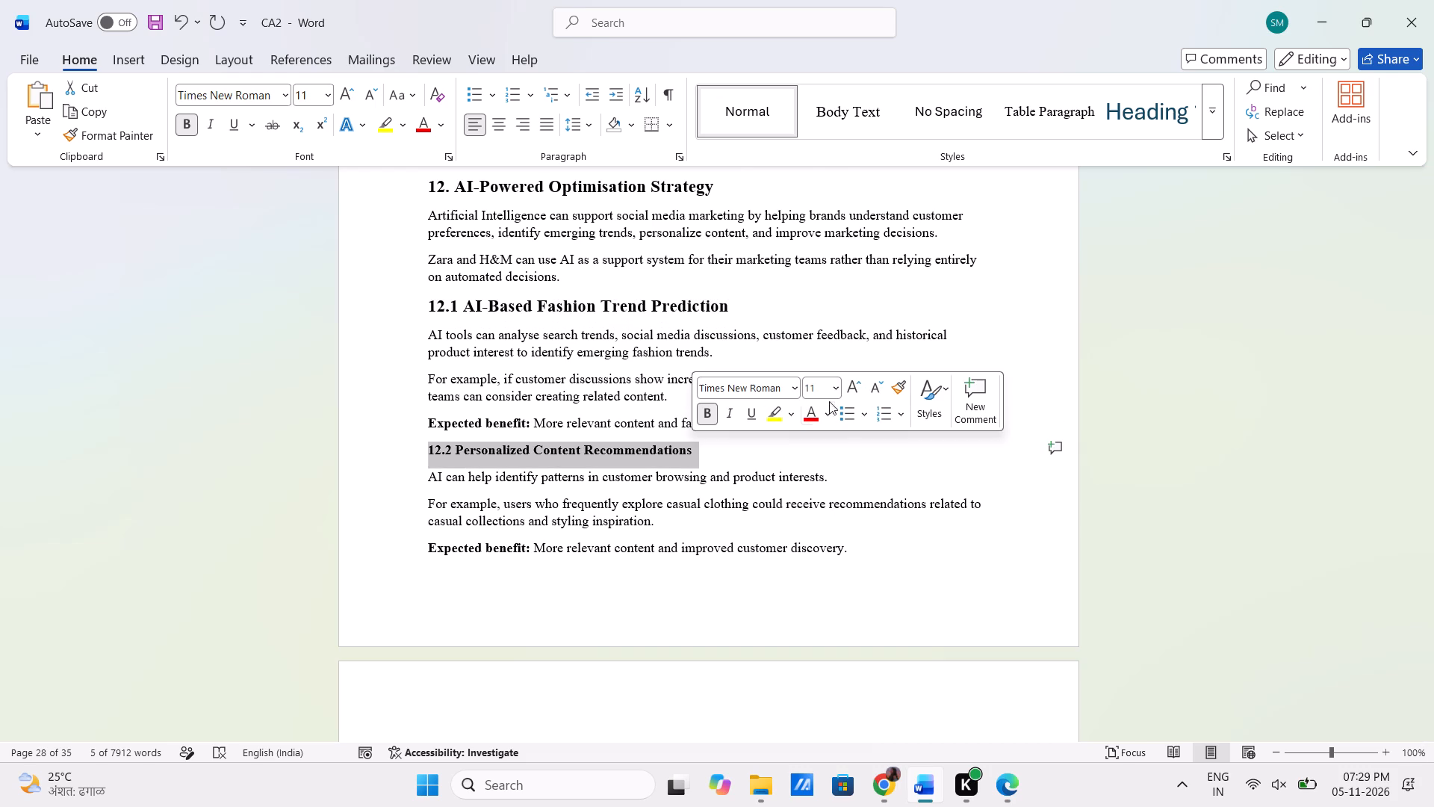
{"action": "left_click", "coordinate": [836, 392]}
{"action": "left_click", "coordinate": [824, 140]}
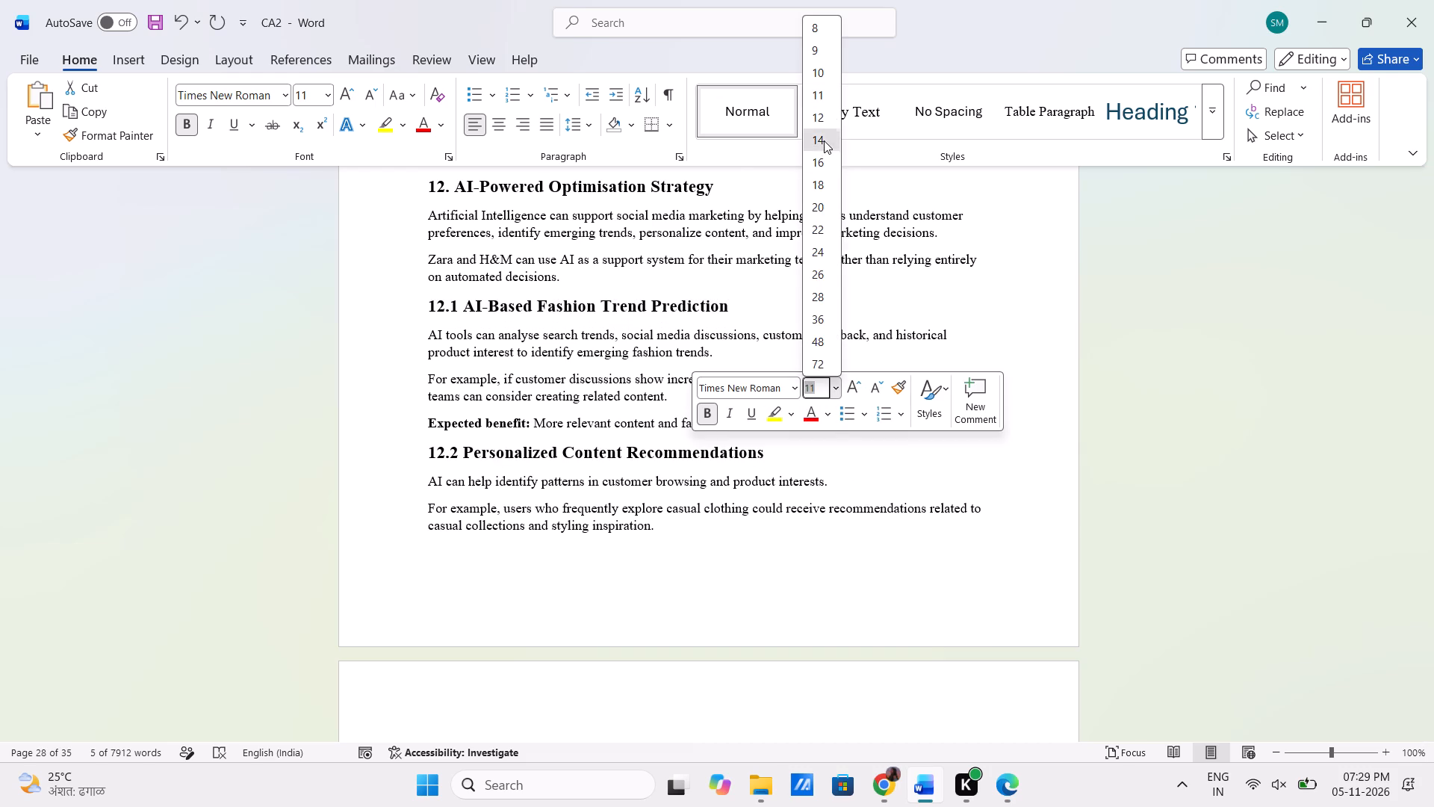
Set the font size of the heading "12.3 Customer Sentiment Analysis" to 14.
{"action": "scroll", "coordinate": [618, 347], "scroll_direction": "down", "scroll_amount": 2}
{"action": "scroll", "coordinate": [618, 347], "scroll_direction": "up", "scroll_amount": 1}
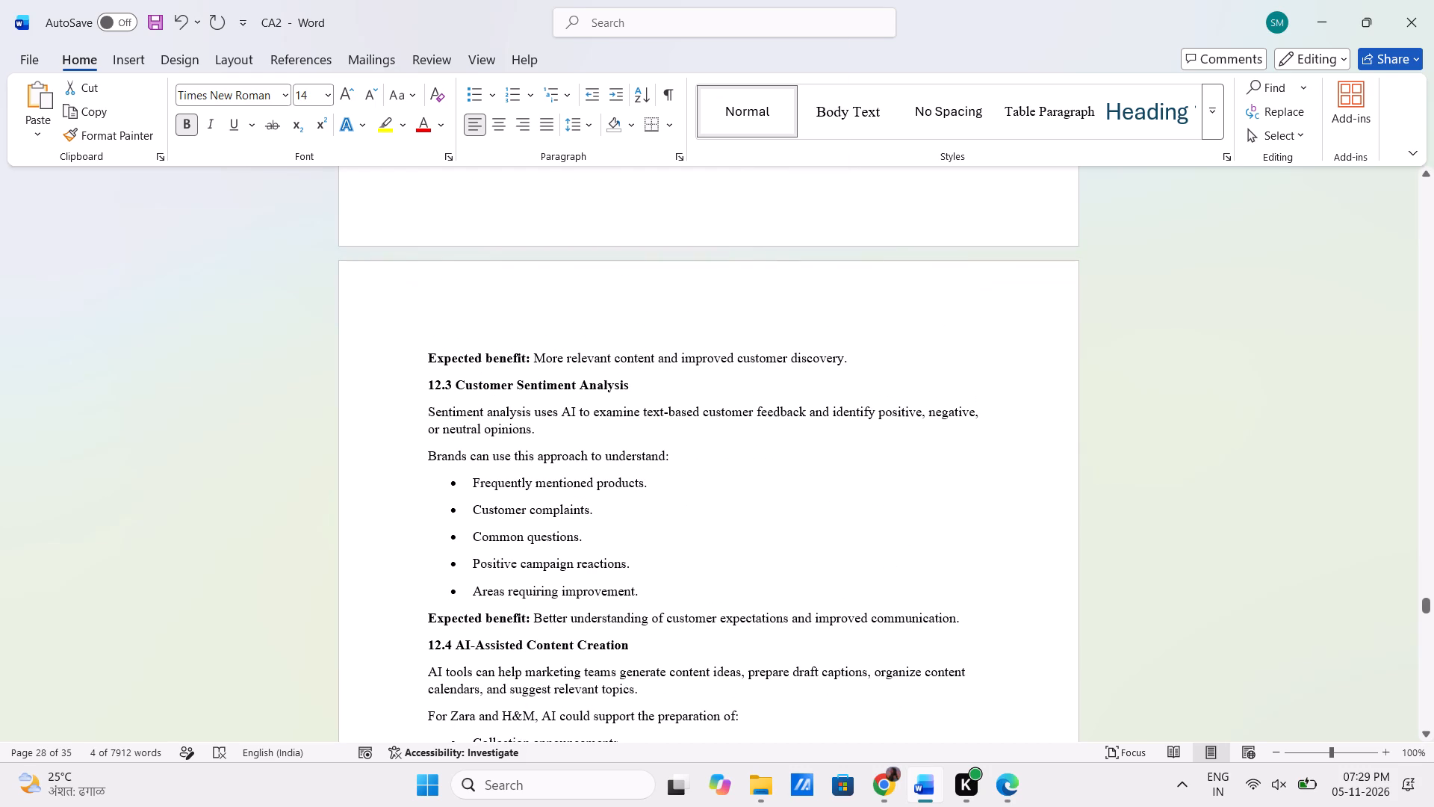
{"action": "left_click_drag", "start_coordinate": [420, 375], "coordinate": [606, 371]}
{"action": "left_click", "coordinate": [606, 371]}
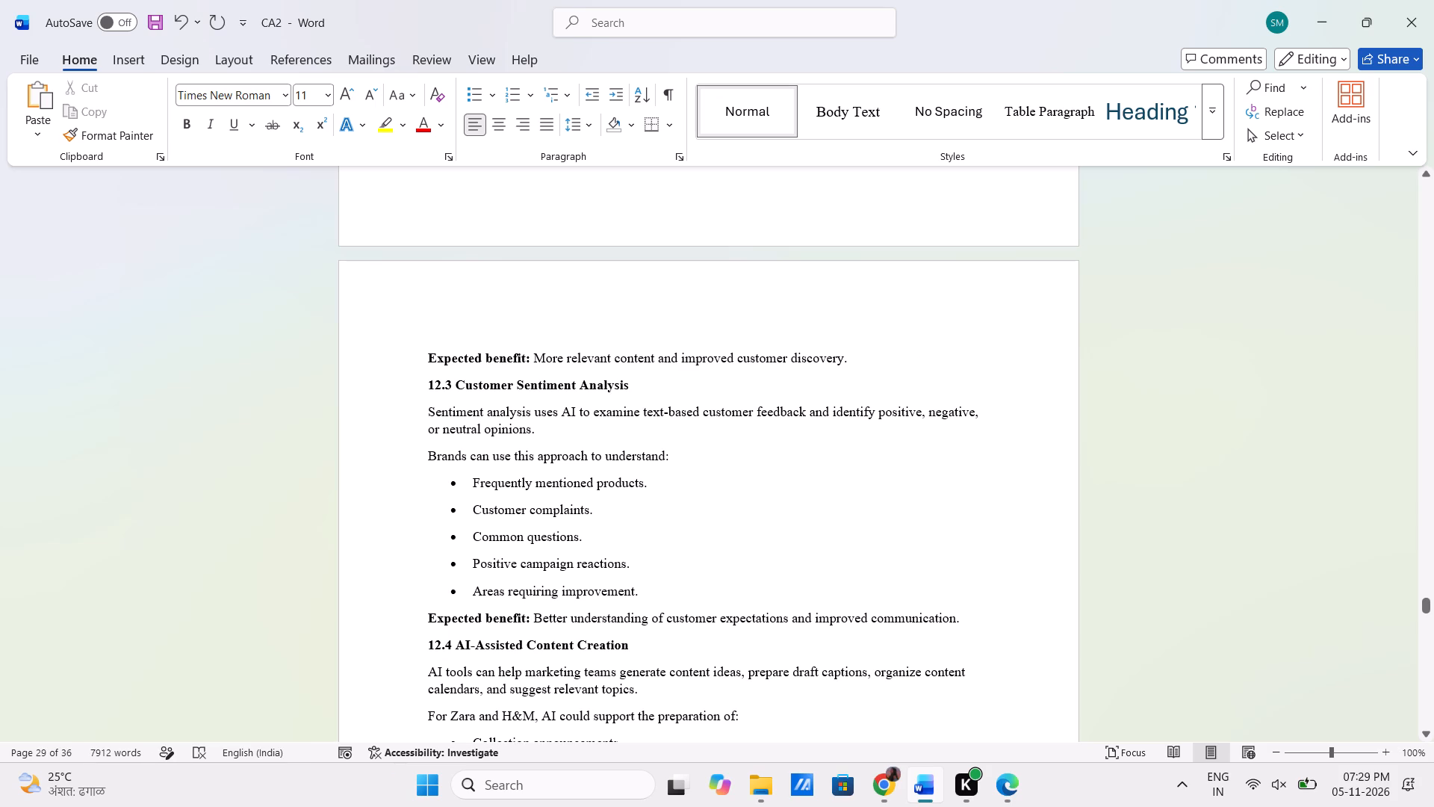
{"action": "left_click_drag", "start_coordinate": [428, 383], "coordinate": [631, 378]}
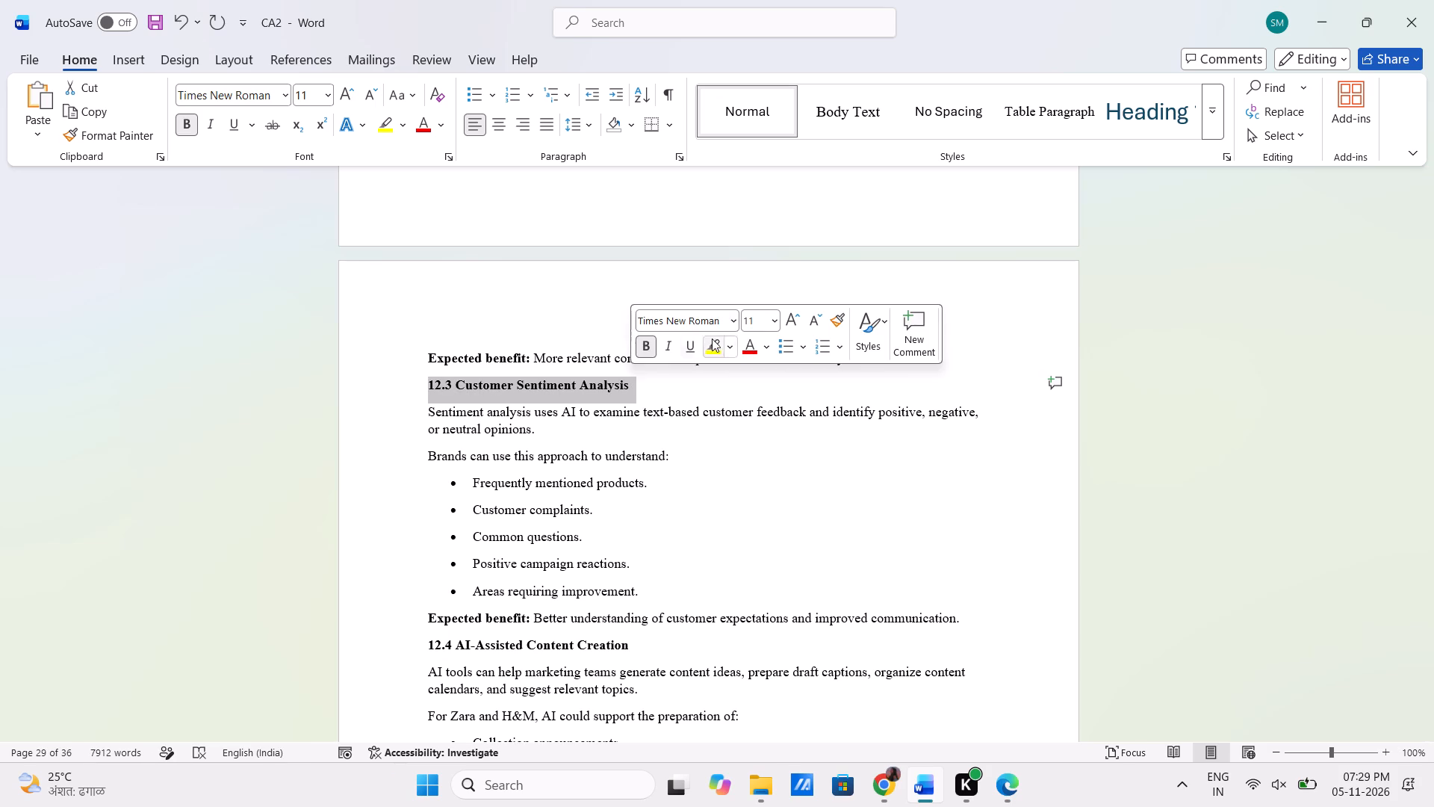
{"action": "left_click", "coordinate": [774, 321]}
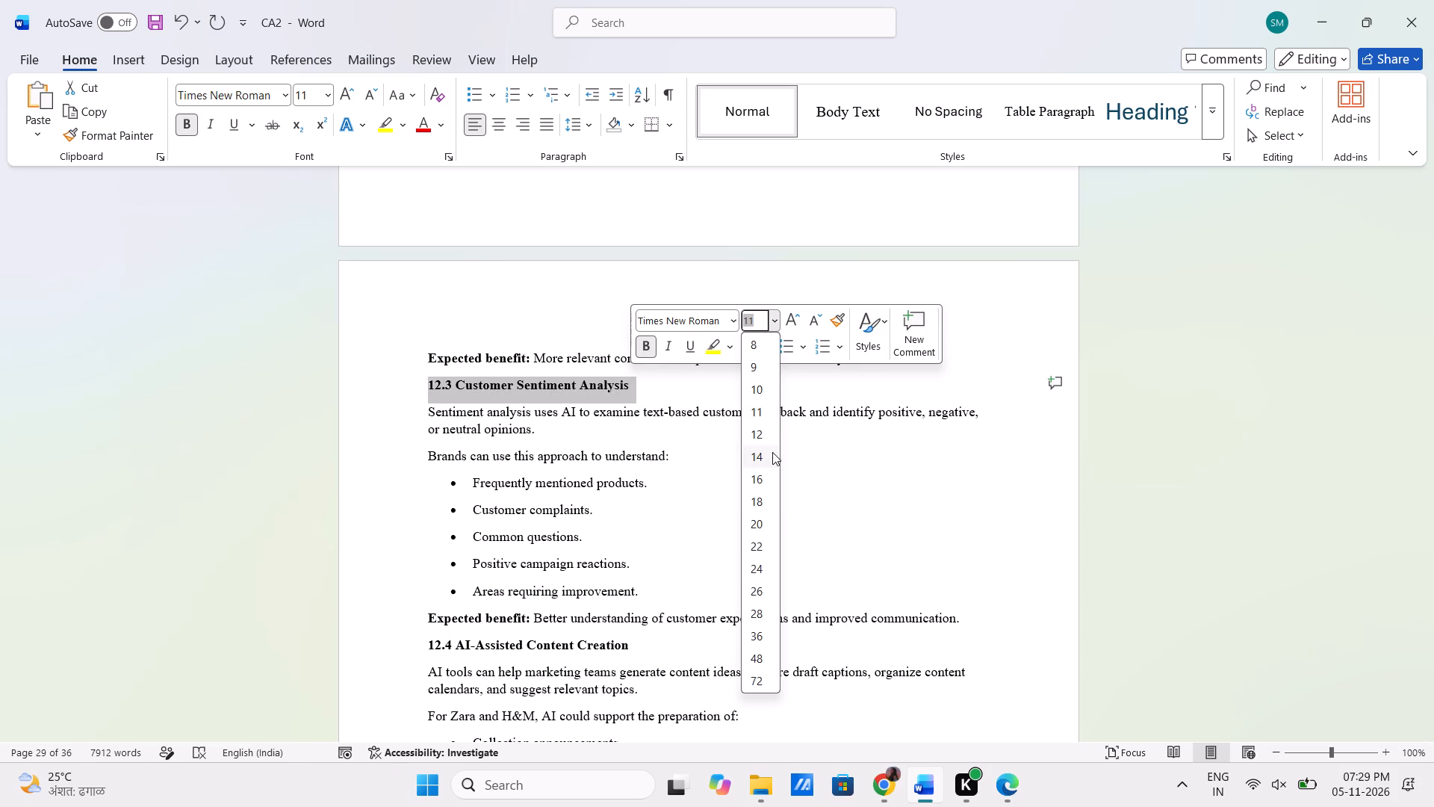
{"action": "left_click", "coordinate": [771, 453]}
Set the font size of the heading "12.4 AI-Assisted Content Creation" to 14.
{"action": "scroll", "coordinate": [667, 499], "scroll_direction": "down", "scroll_amount": 1}
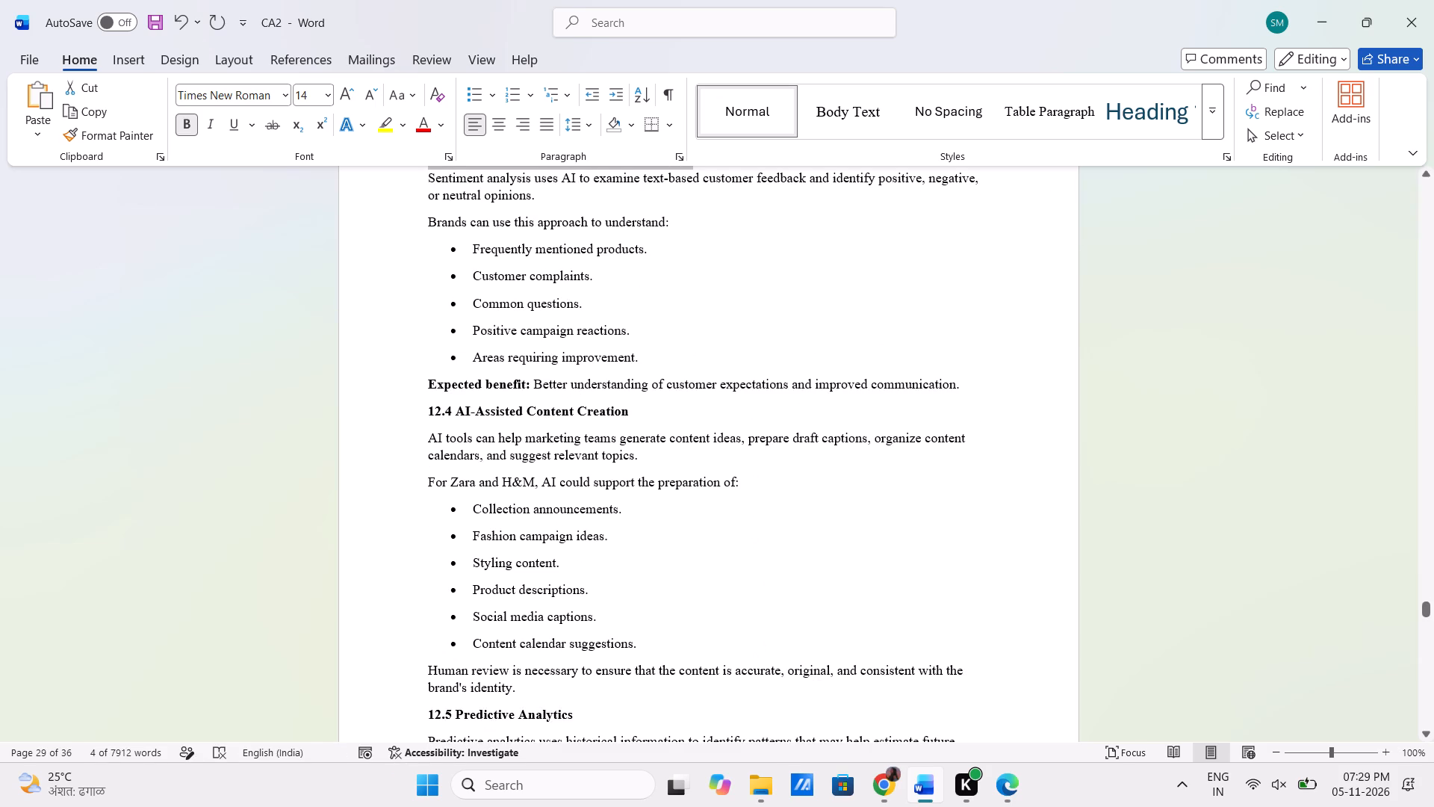
{"action": "left_click_drag", "start_coordinate": [423, 409], "coordinate": [619, 408]}
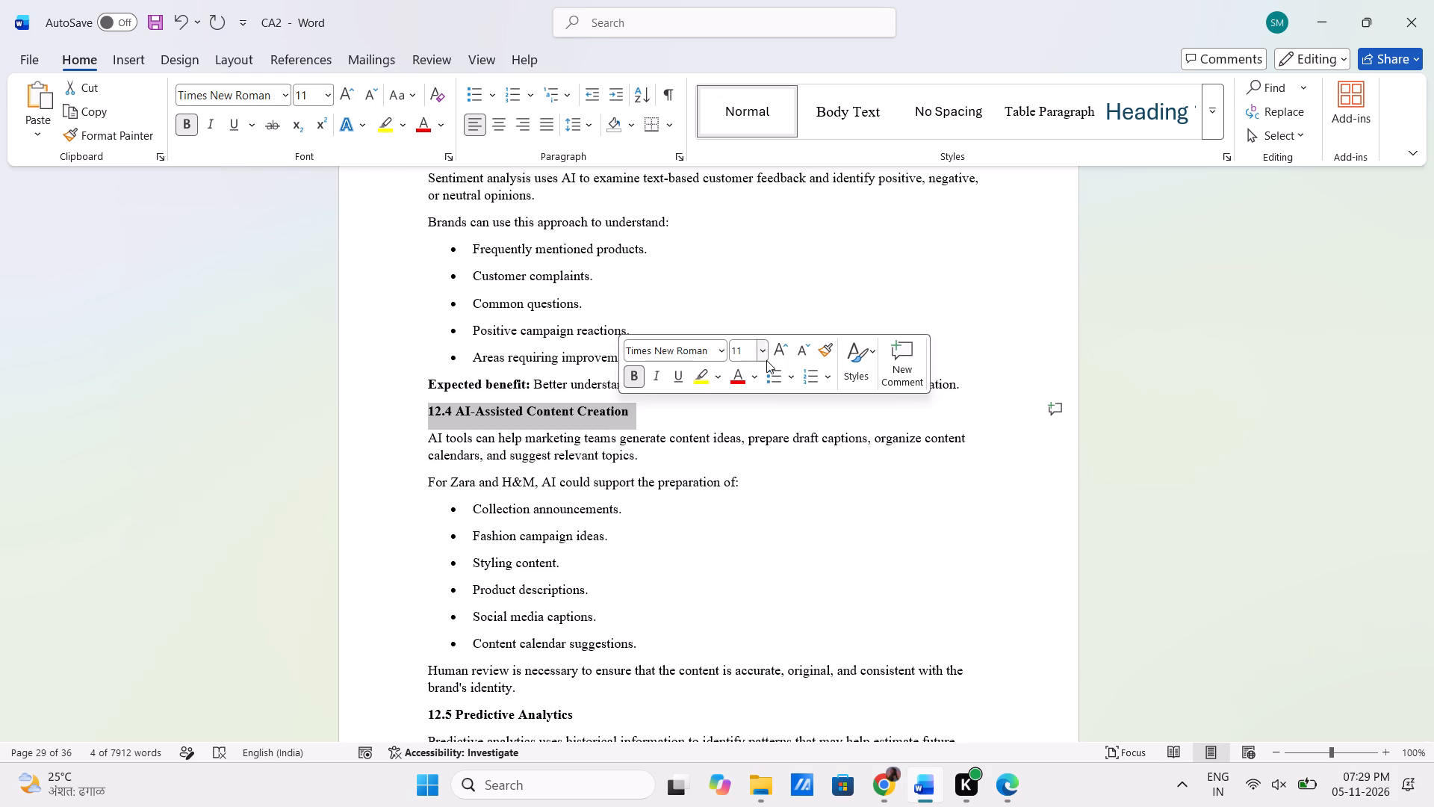
{"action": "left_click", "coordinate": [760, 352]}
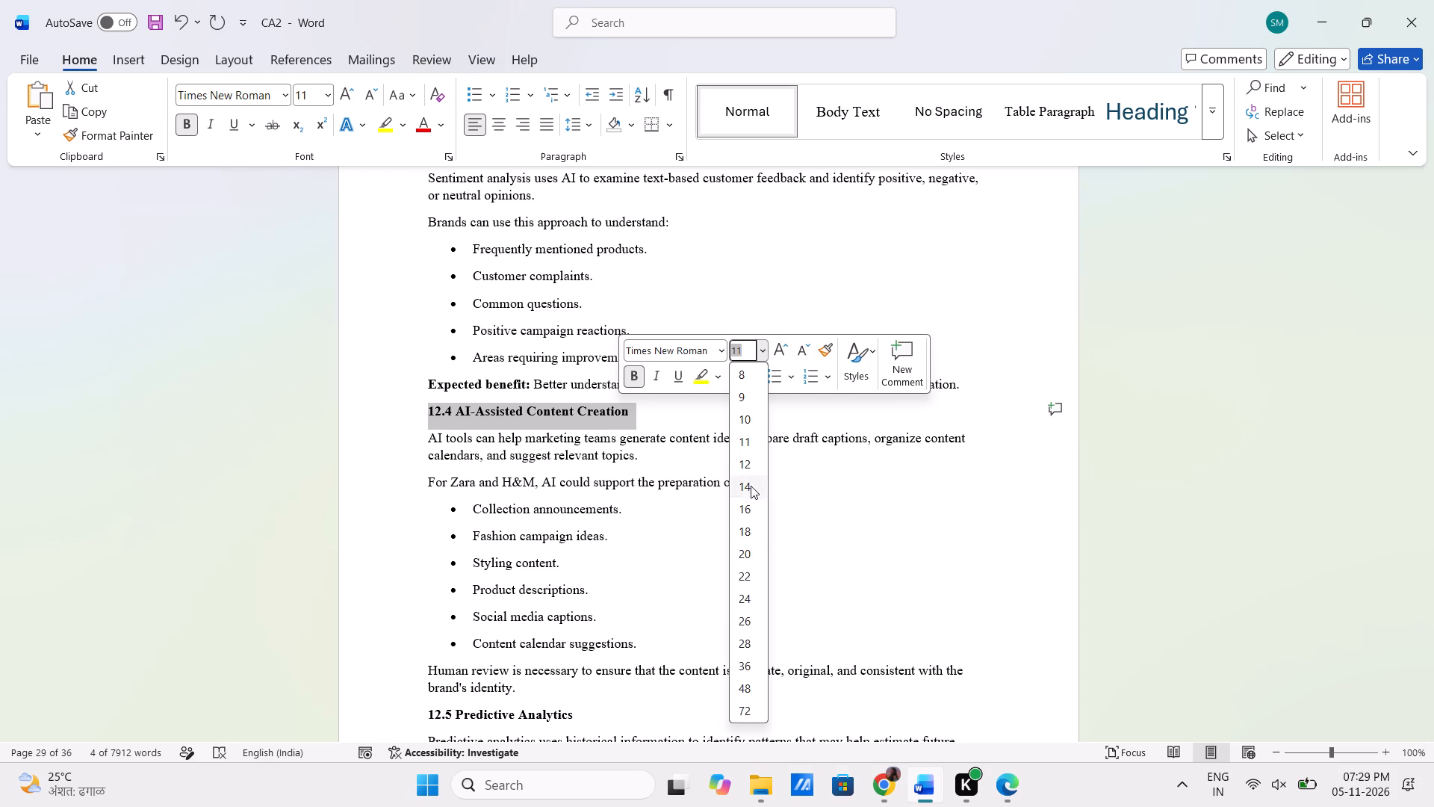
{"action": "left_click", "coordinate": [751, 484]}
Set the font size of the heading "12.5 Predictive Analytics" to 14.
{"action": "scroll", "coordinate": [613, 563], "scroll_direction": "down", "scroll_amount": 1}
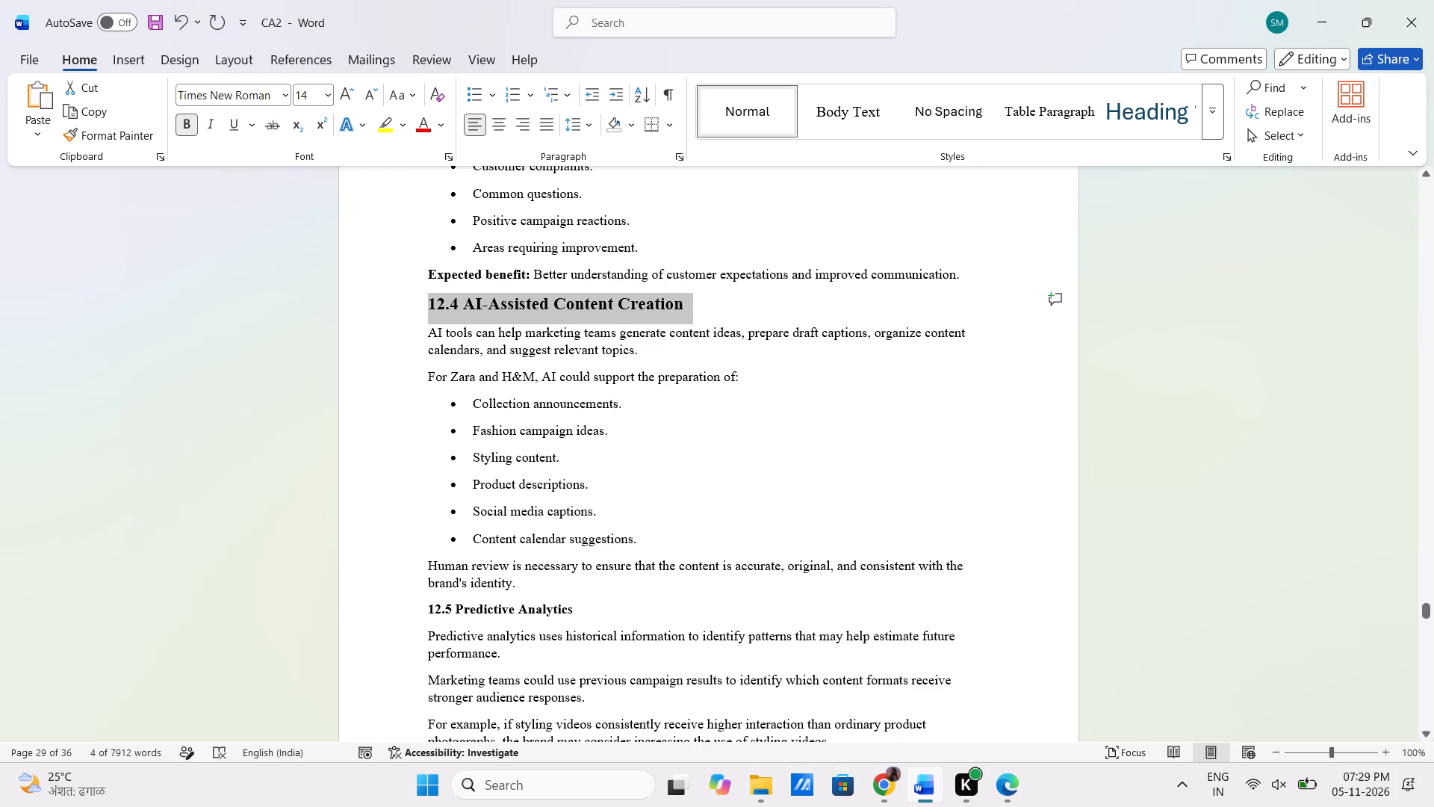
{"action": "left_click_drag", "start_coordinate": [423, 608], "coordinate": [596, 604]}
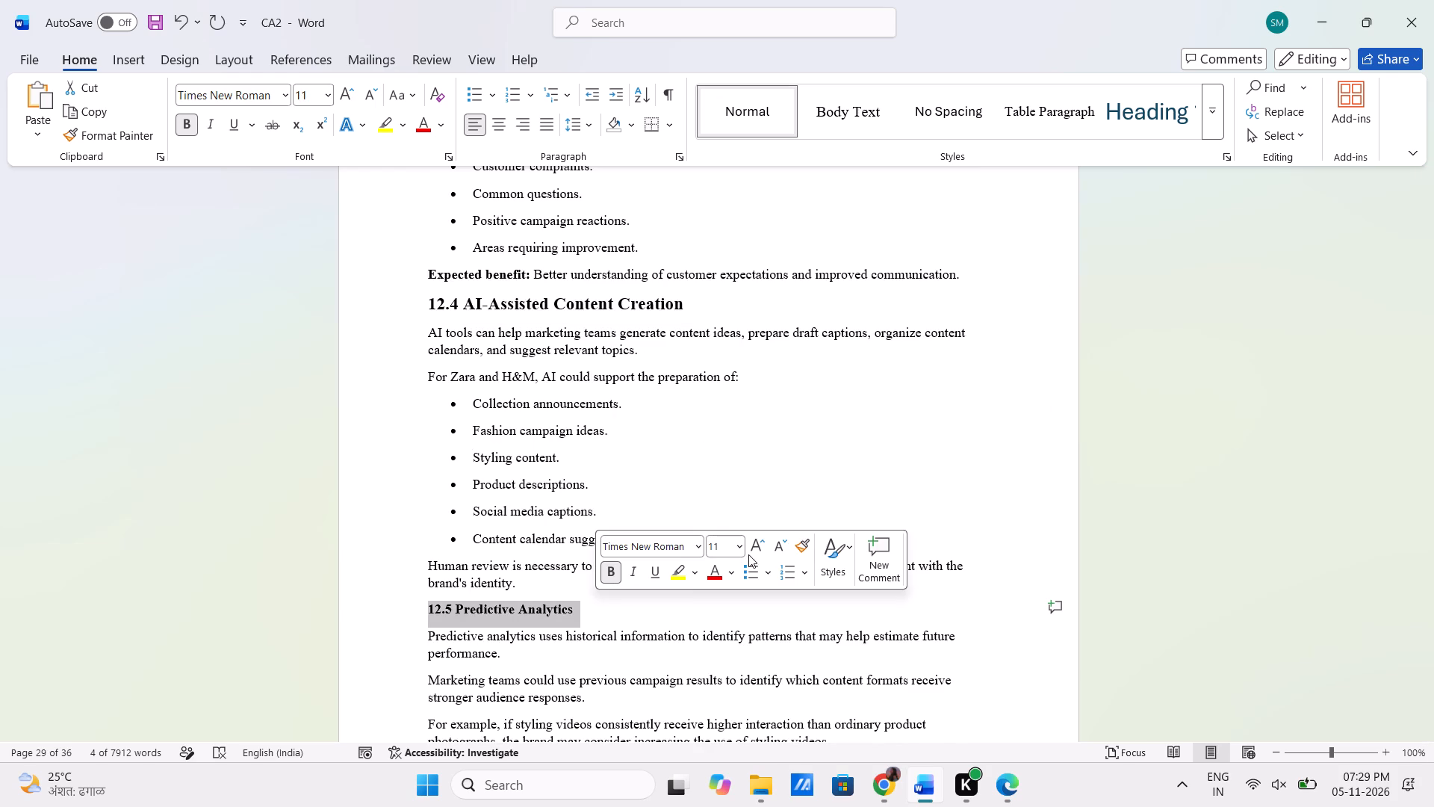
{"action": "left_click", "coordinate": [740, 548]}
{"action": "left_click", "coordinate": [724, 299]}
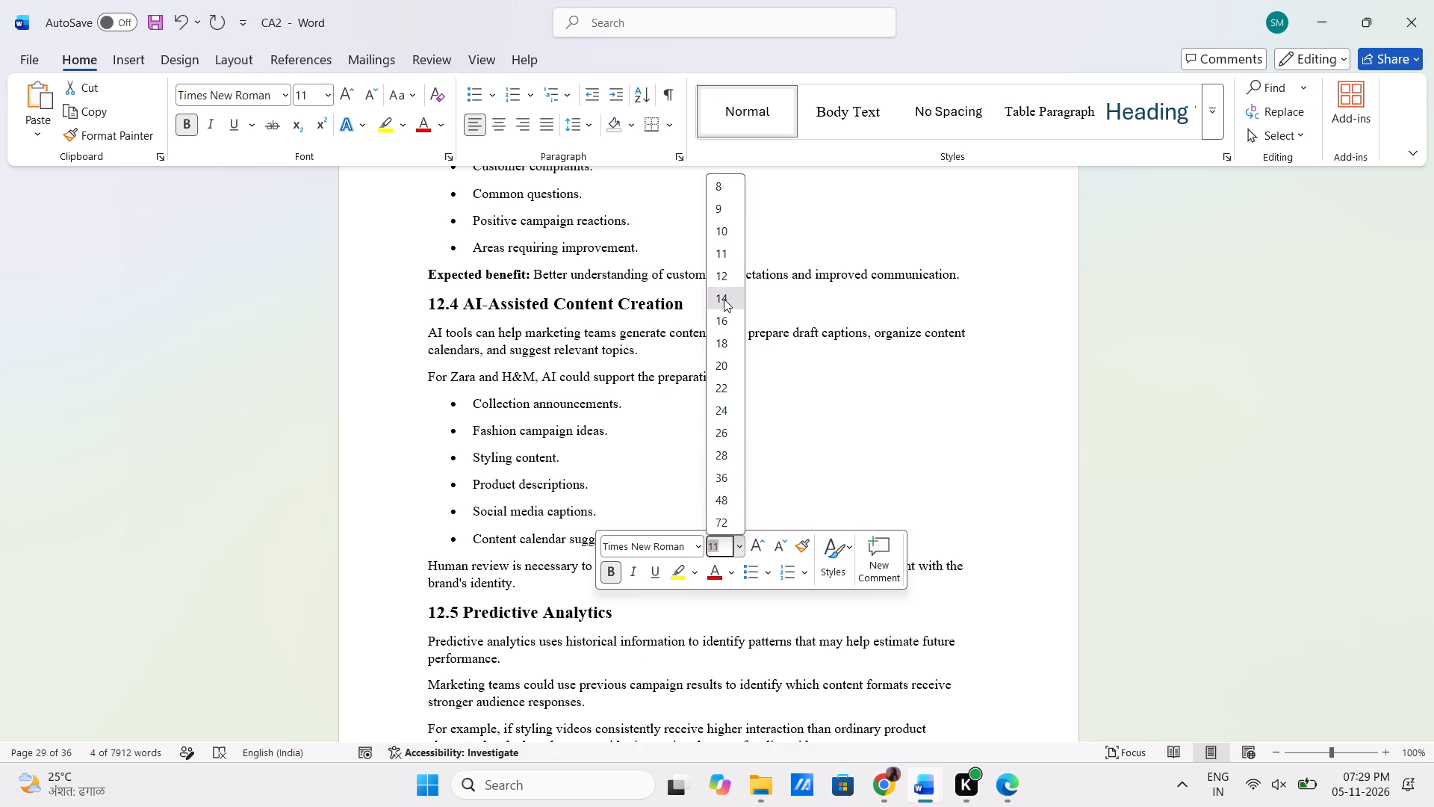
Set the font size of the heading "12.6 AI-Powered Customer Support" to 14.
{"action": "scroll", "coordinate": [571, 443], "scroll_direction": "down", "scroll_amount": 2}
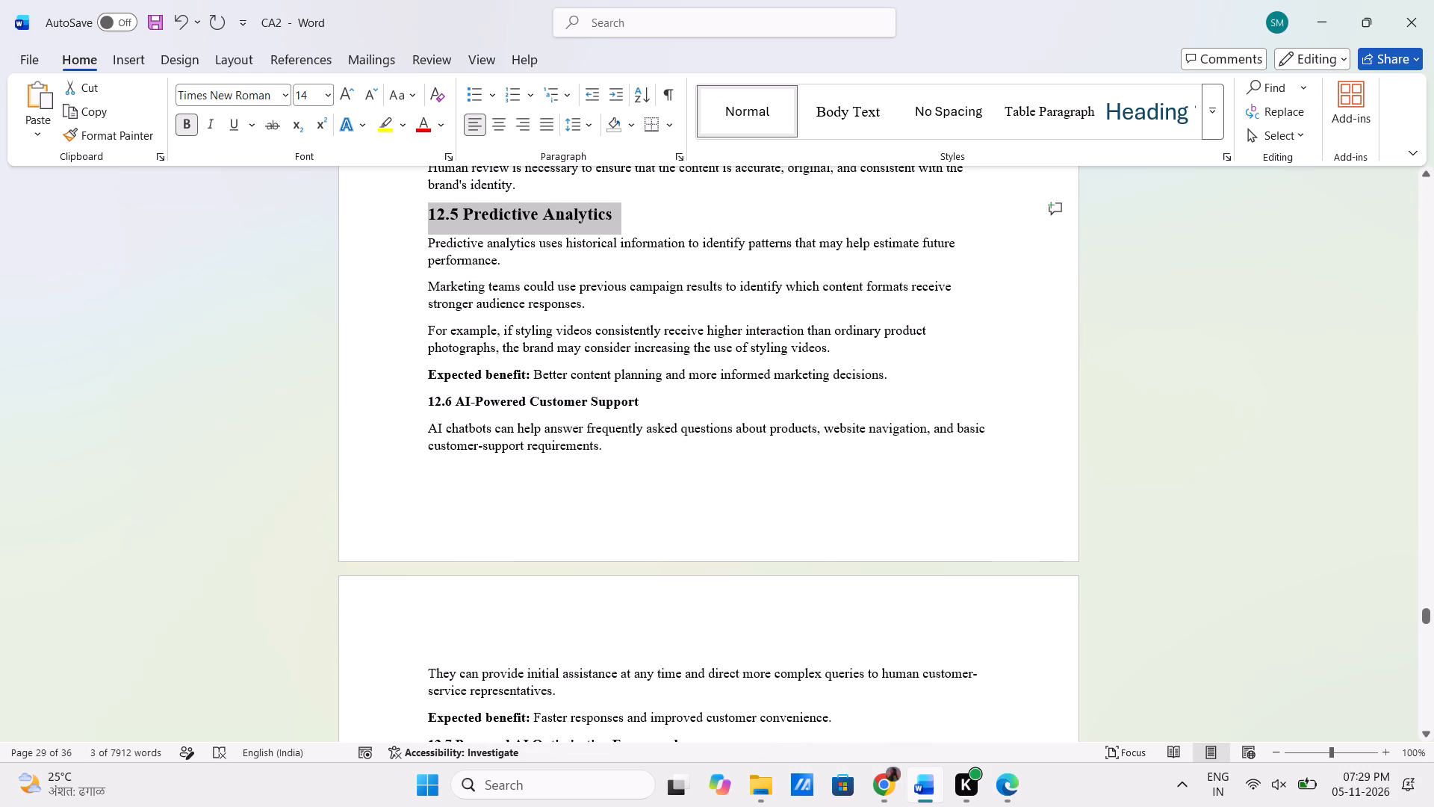
{"action": "left_click_drag", "start_coordinate": [426, 393], "coordinate": [611, 399]}
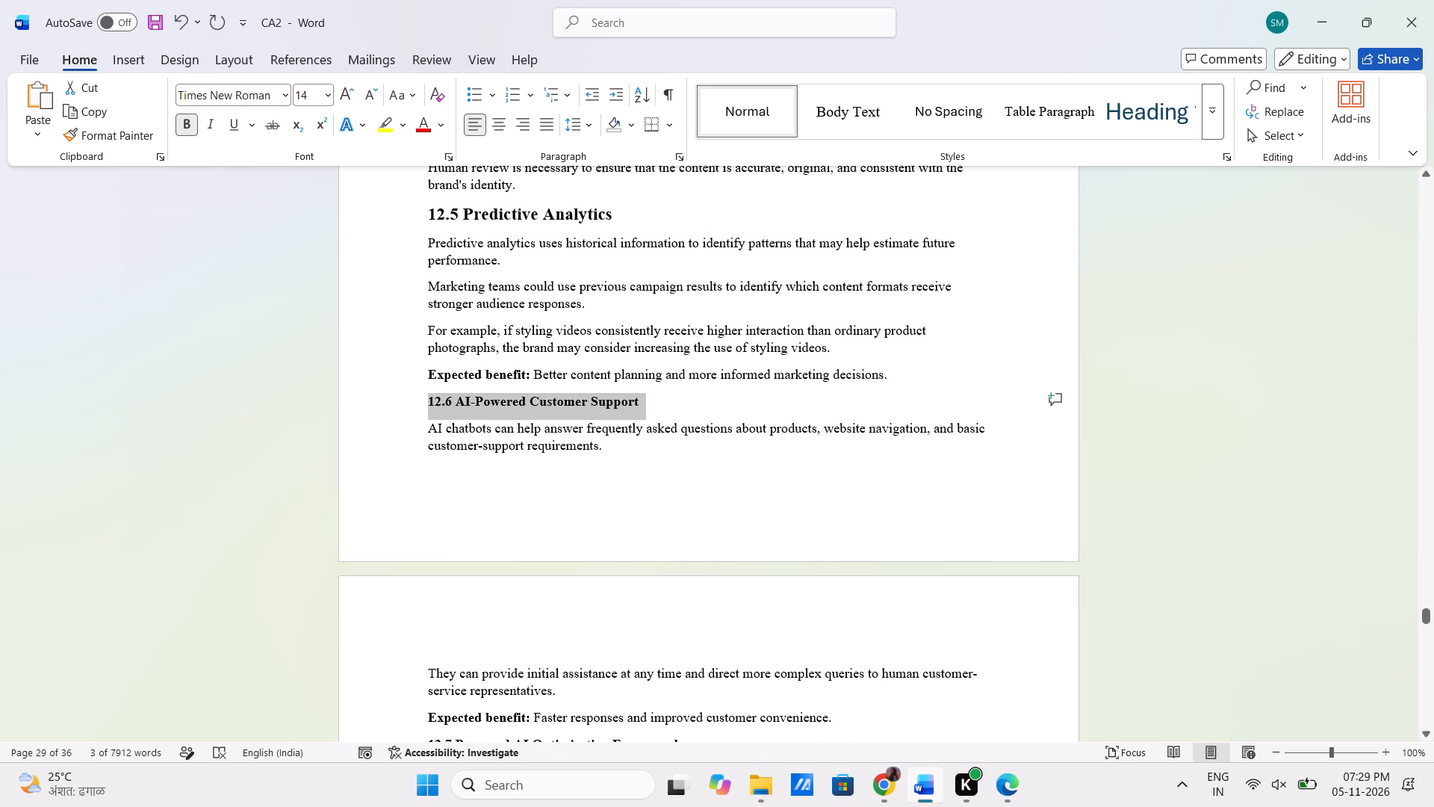
{"action": "left_click_drag", "start_coordinate": [611, 399], "coordinate": [627, 392]}
{"action": "left_click", "coordinate": [768, 336]}
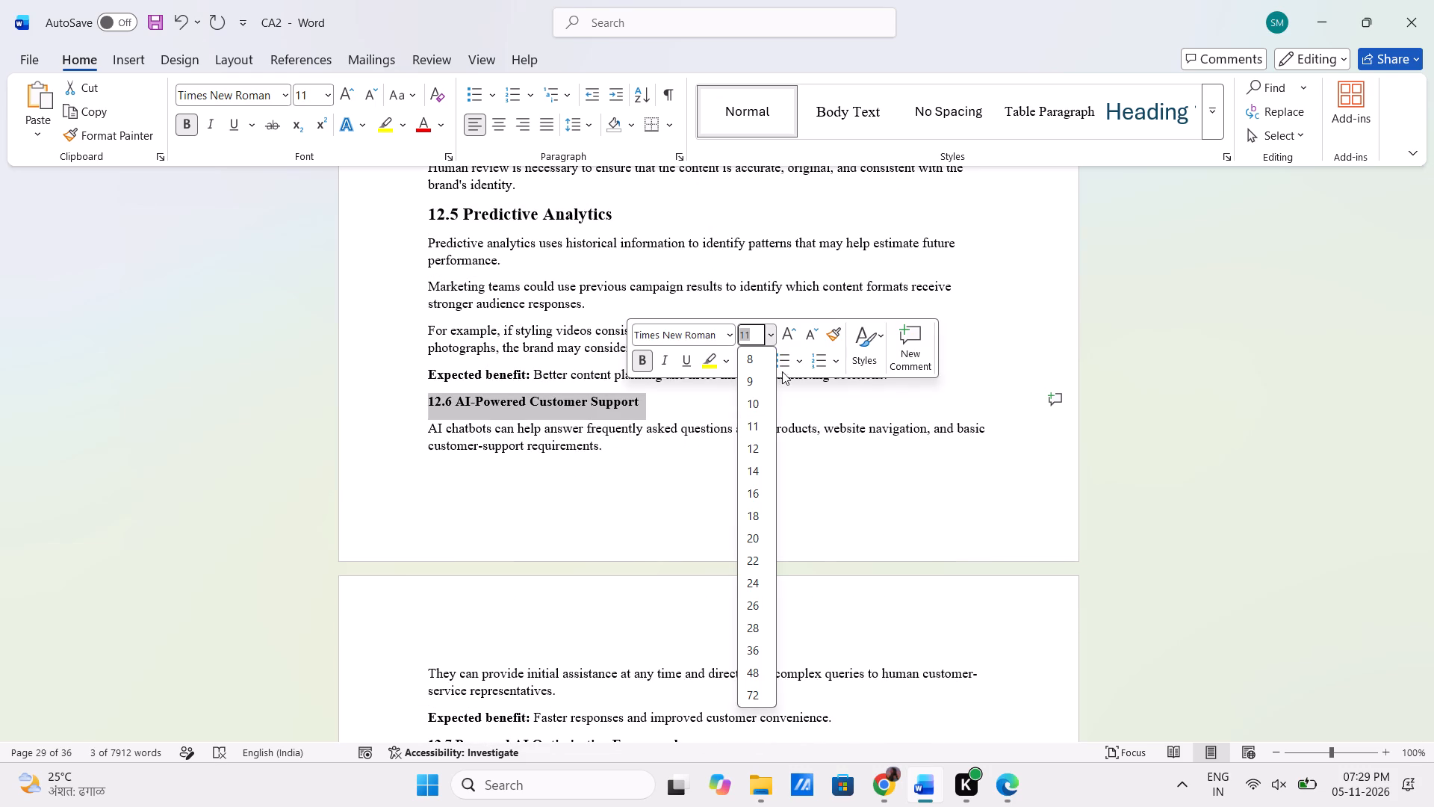
{"action": "left_click", "coordinate": [763, 471]}
Set the font size of the heading "12.7 Proposed AI Optimisation Framework" to 14.
{"action": "scroll", "coordinate": [700, 507], "scroll_direction": "down", "scroll_amount": 1}
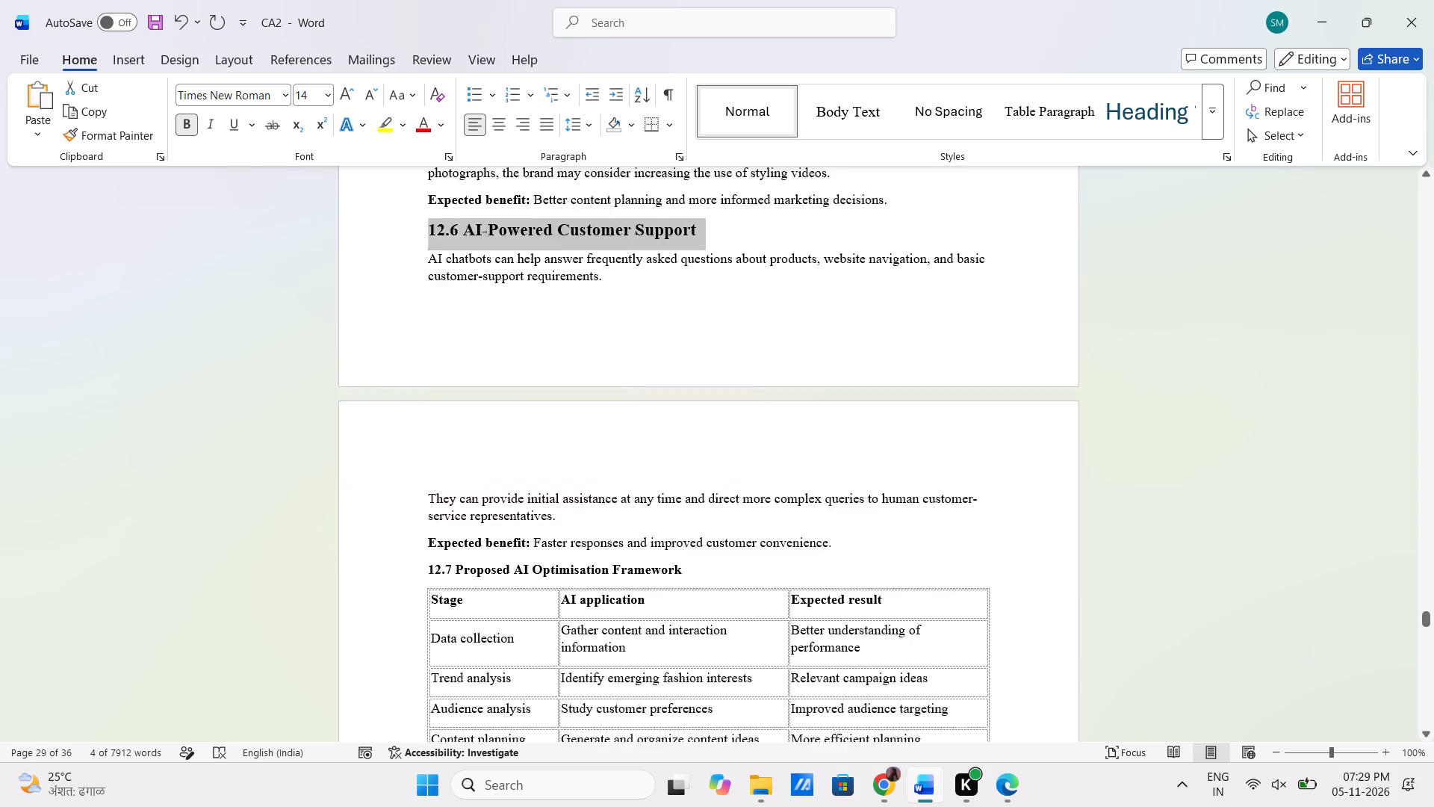
{"action": "scroll", "coordinate": [700, 507], "scroll_direction": "down", "scroll_amount": 2}
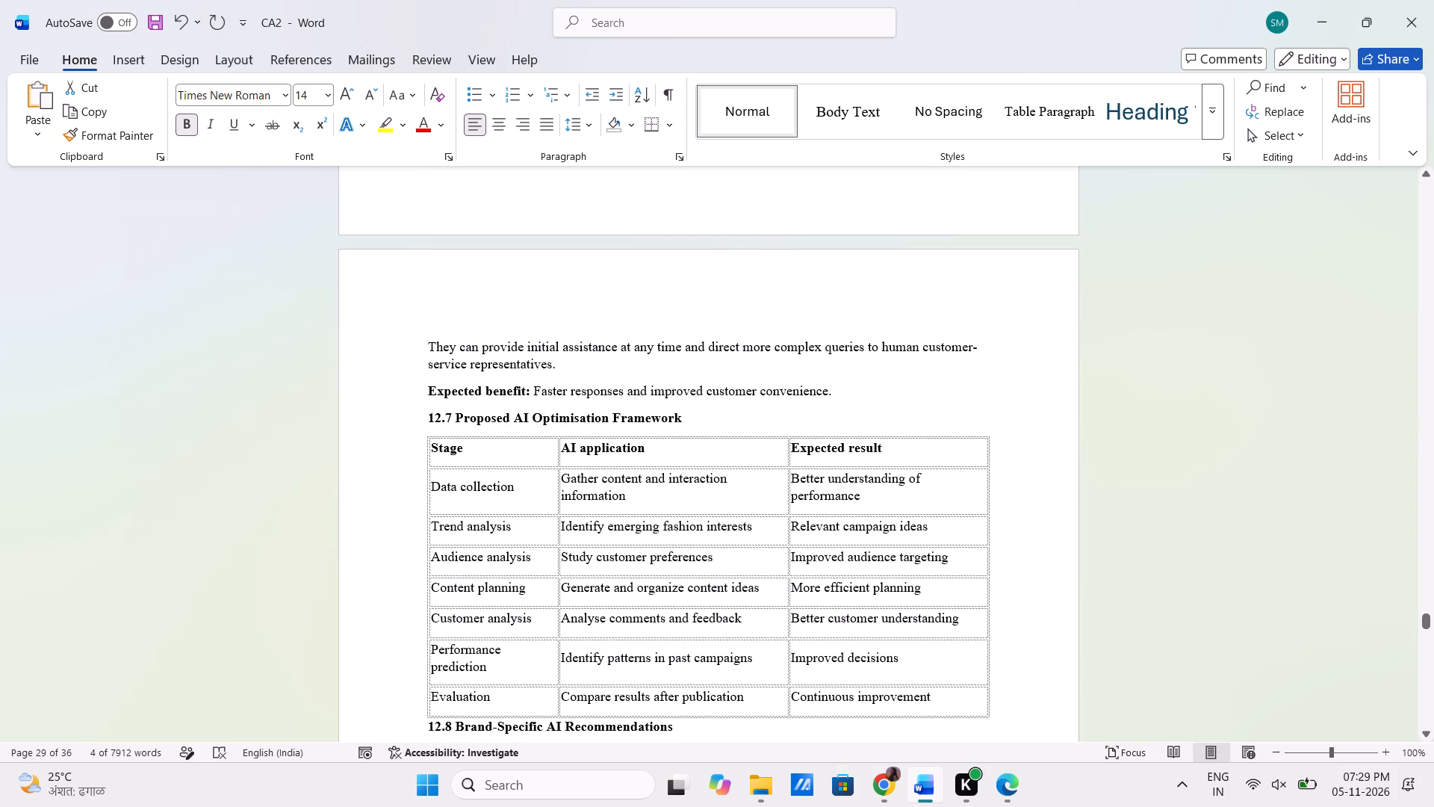
{"action": "left_click_drag", "start_coordinate": [427, 414], "coordinate": [673, 413]}
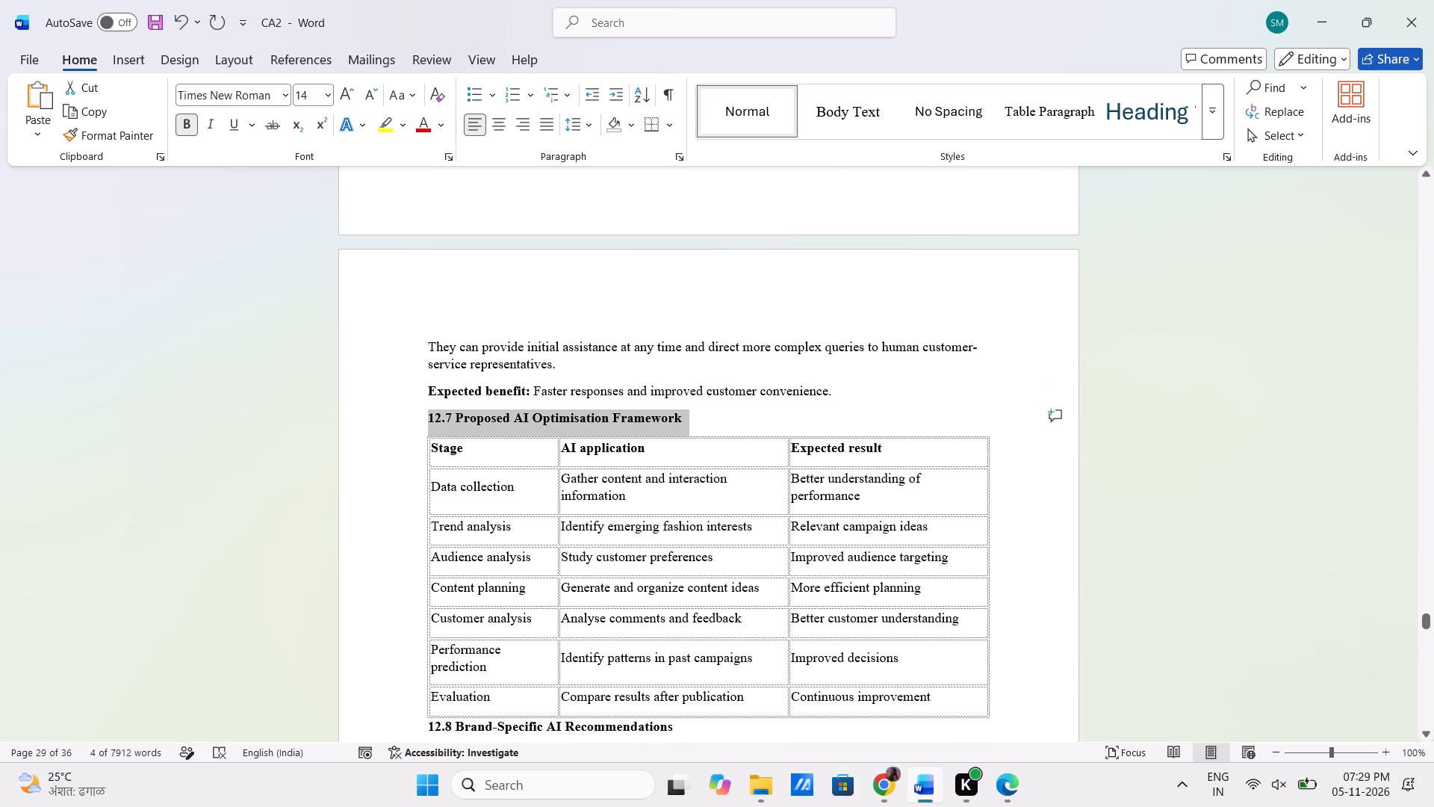
{"action": "left_click_drag", "start_coordinate": [673, 413], "coordinate": [689, 414]}
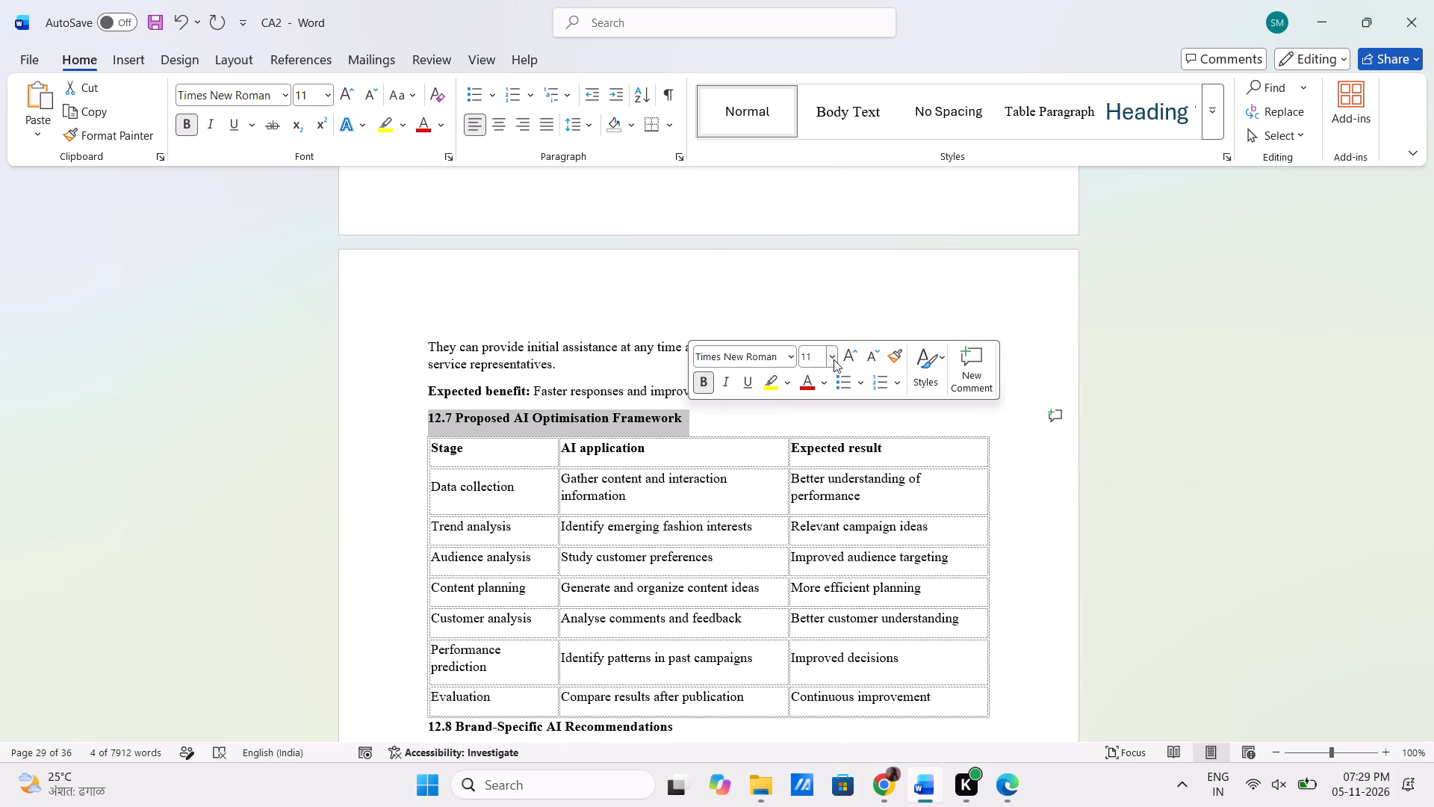
{"action": "left_click", "coordinate": [834, 359]}
{"action": "left_click", "coordinate": [819, 494]}
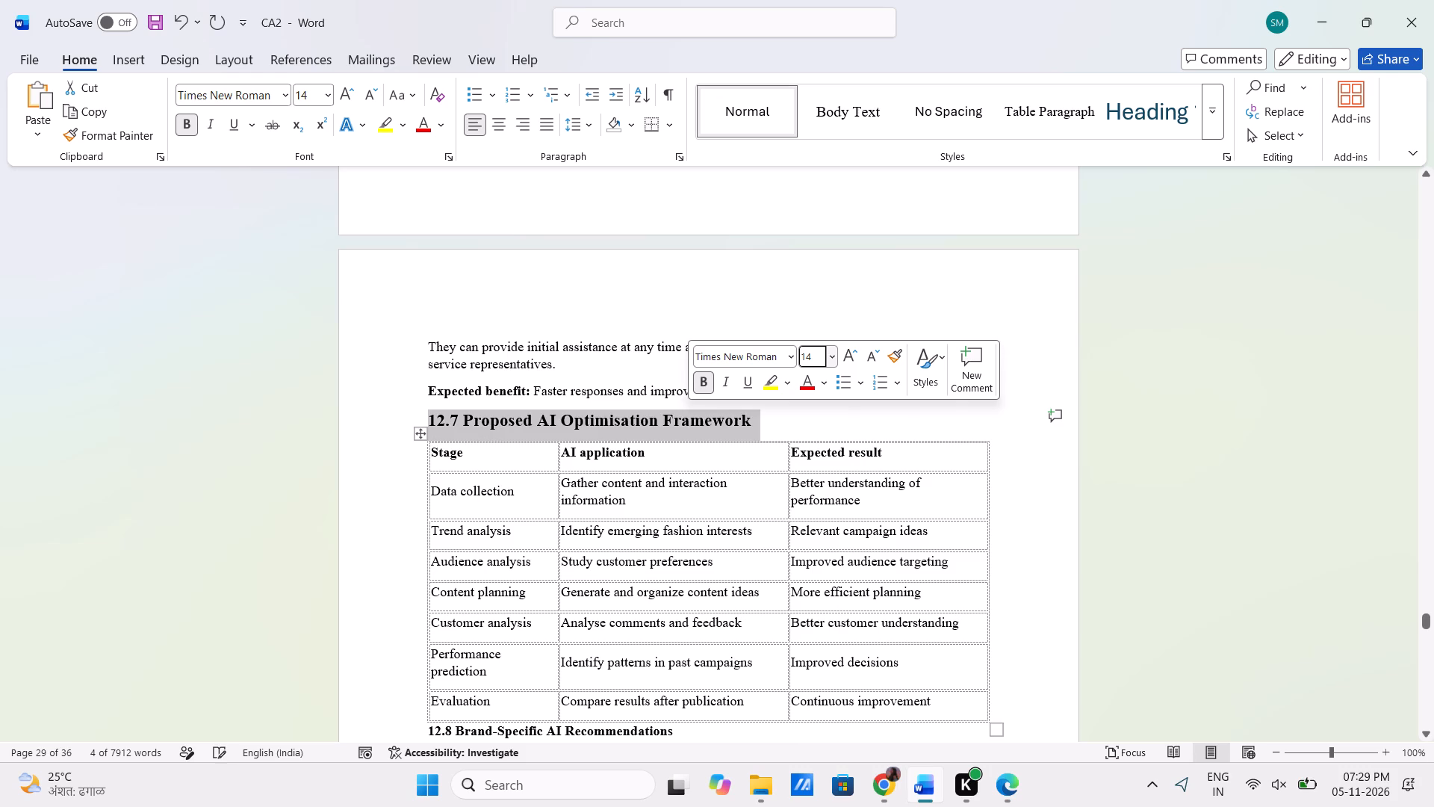
Apply All Borders to the Stage / AI application / Expected result table under heading 12.7.
{"action": "left_click", "coordinate": [418, 436]}
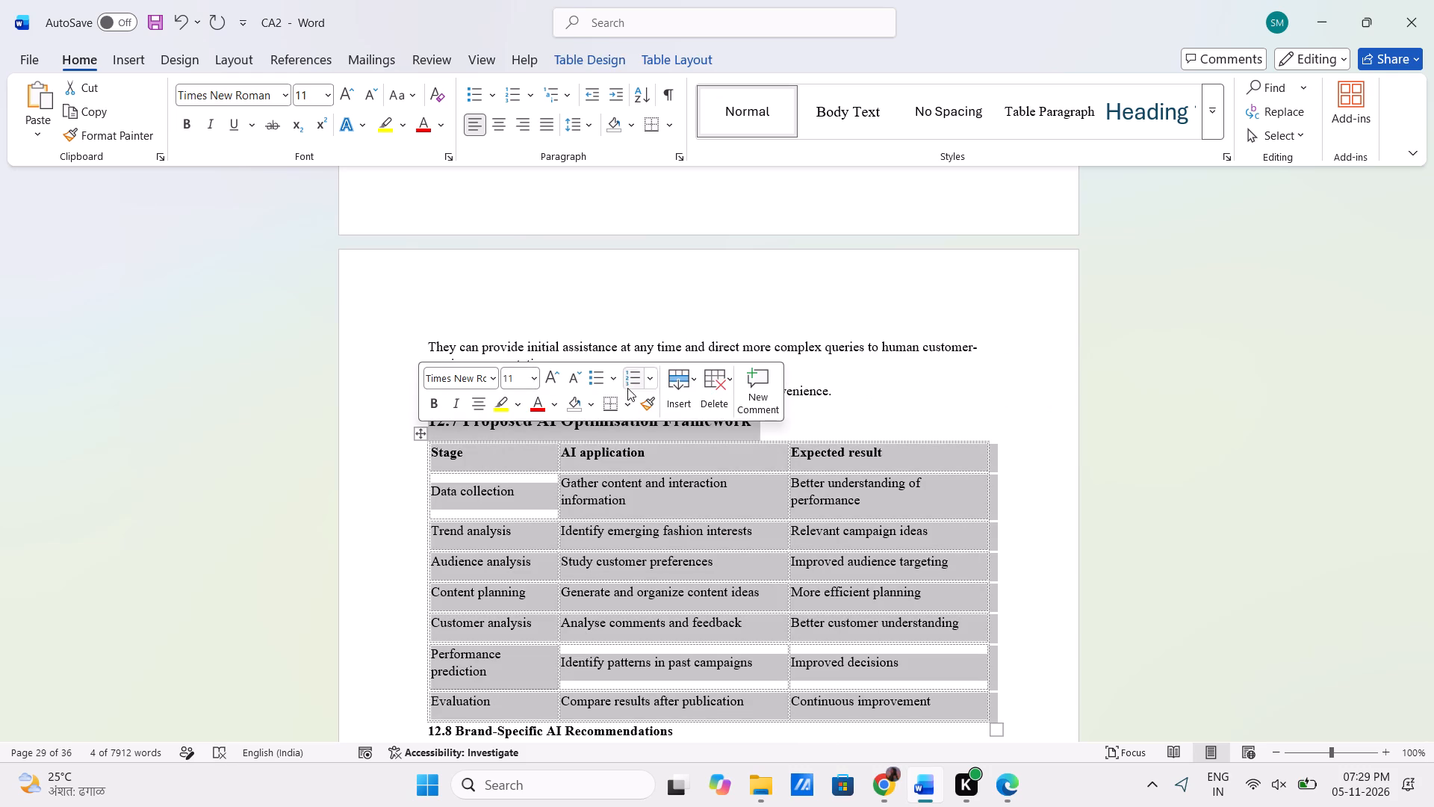
{"action": "left_click", "coordinate": [626, 403]}
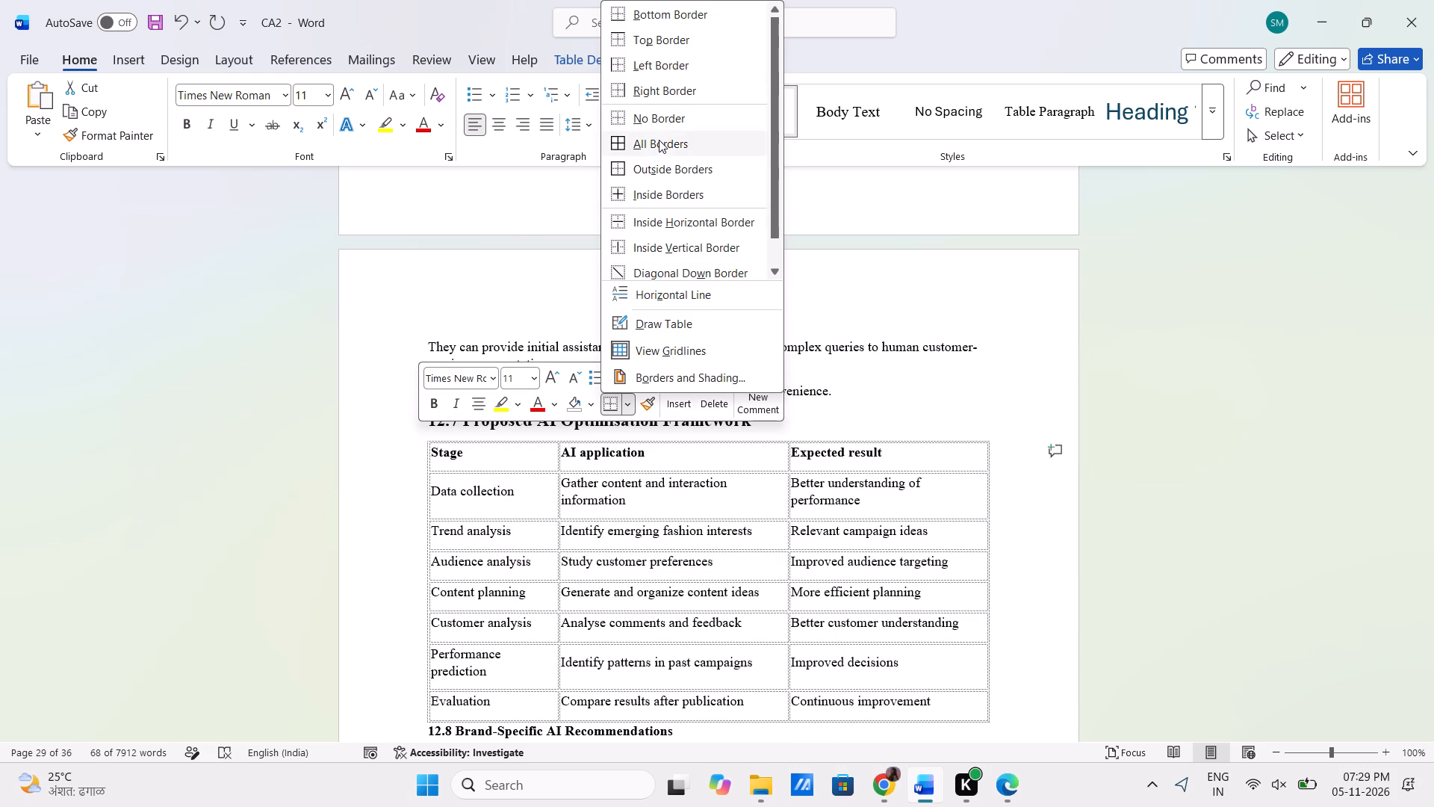
{"action": "left_click", "coordinate": [659, 140]}
Set the font size of the heading "12.8 Brand-Specific AI Recommendations" to 14.
{"action": "scroll", "coordinate": [566, 334], "scroll_direction": "down", "scroll_amount": 3}
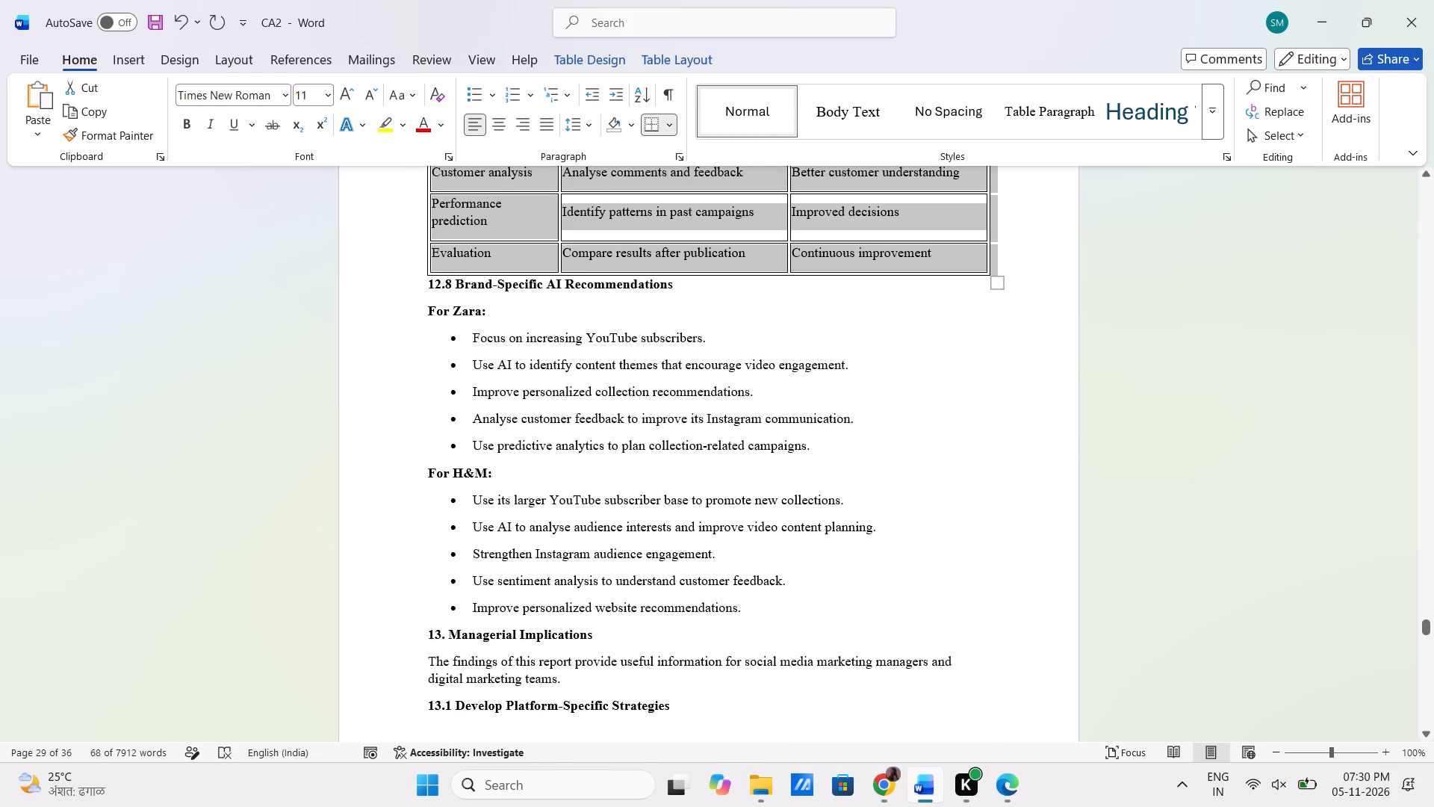
{"action": "scroll", "coordinate": [521, 394], "scroll_direction": "down", "scroll_amount": 1}
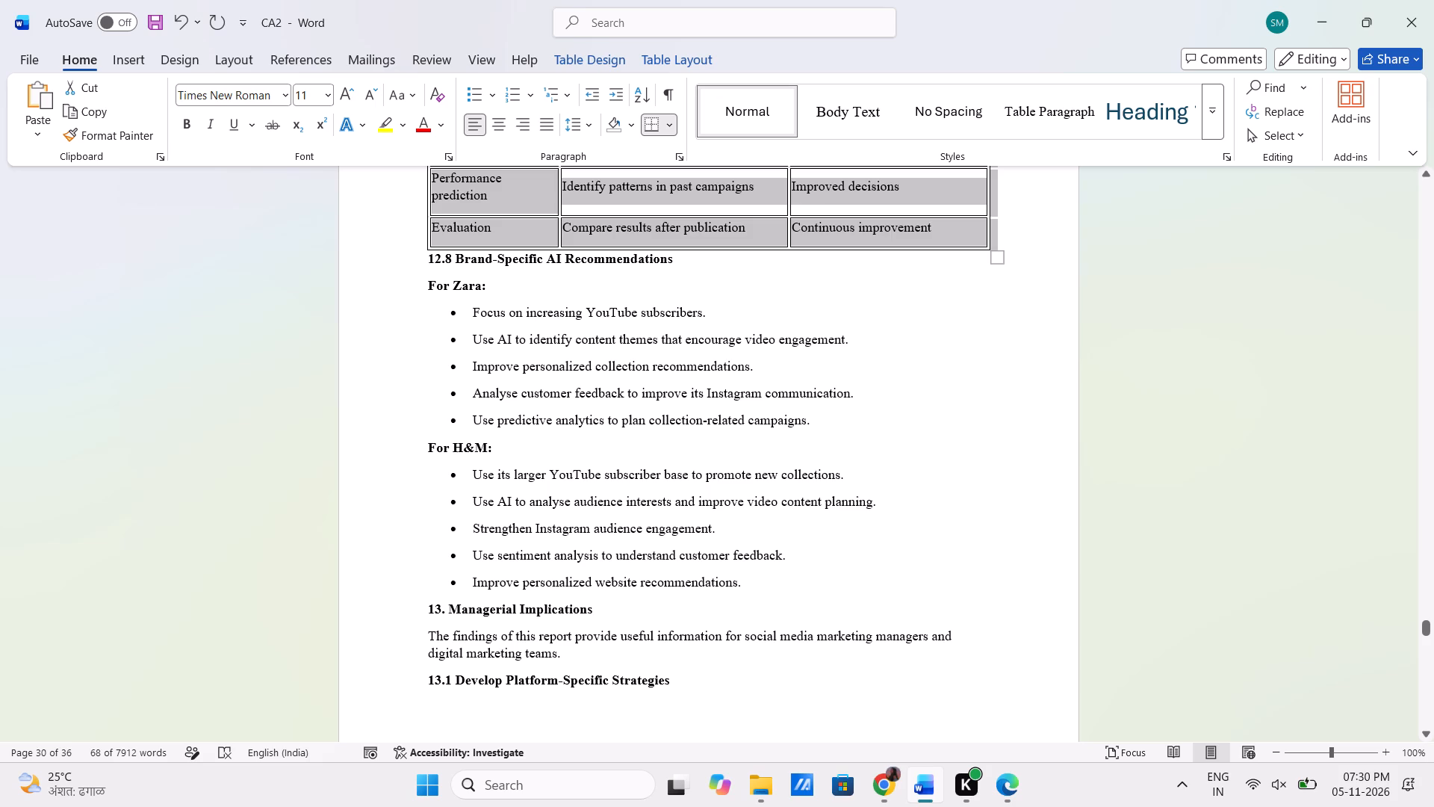
{"action": "left_click_drag", "start_coordinate": [426, 251], "coordinate": [654, 247]}
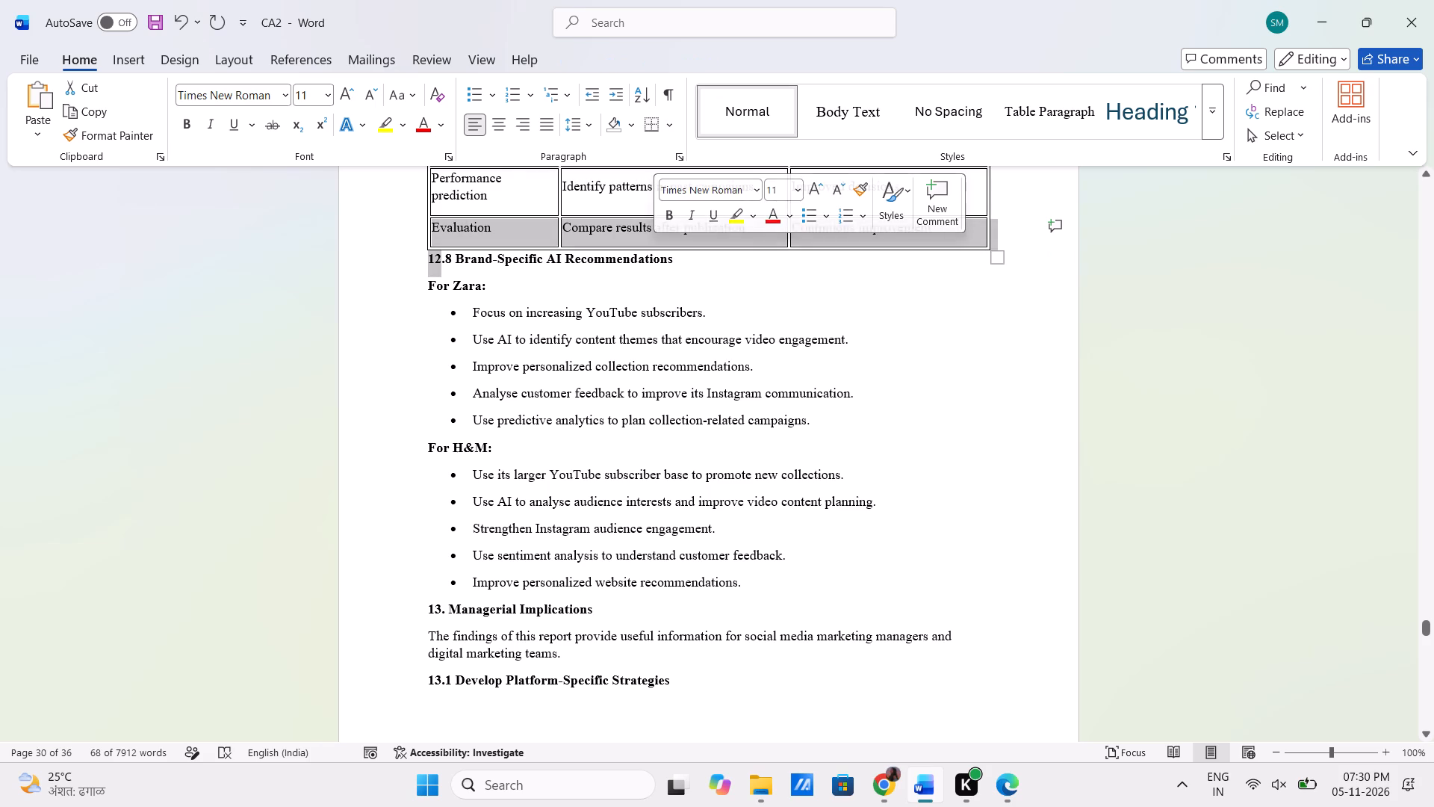
{"action": "left_click", "coordinate": [677, 257]}
{"action": "left_click_drag", "start_coordinate": [677, 257], "coordinate": [422, 262]}
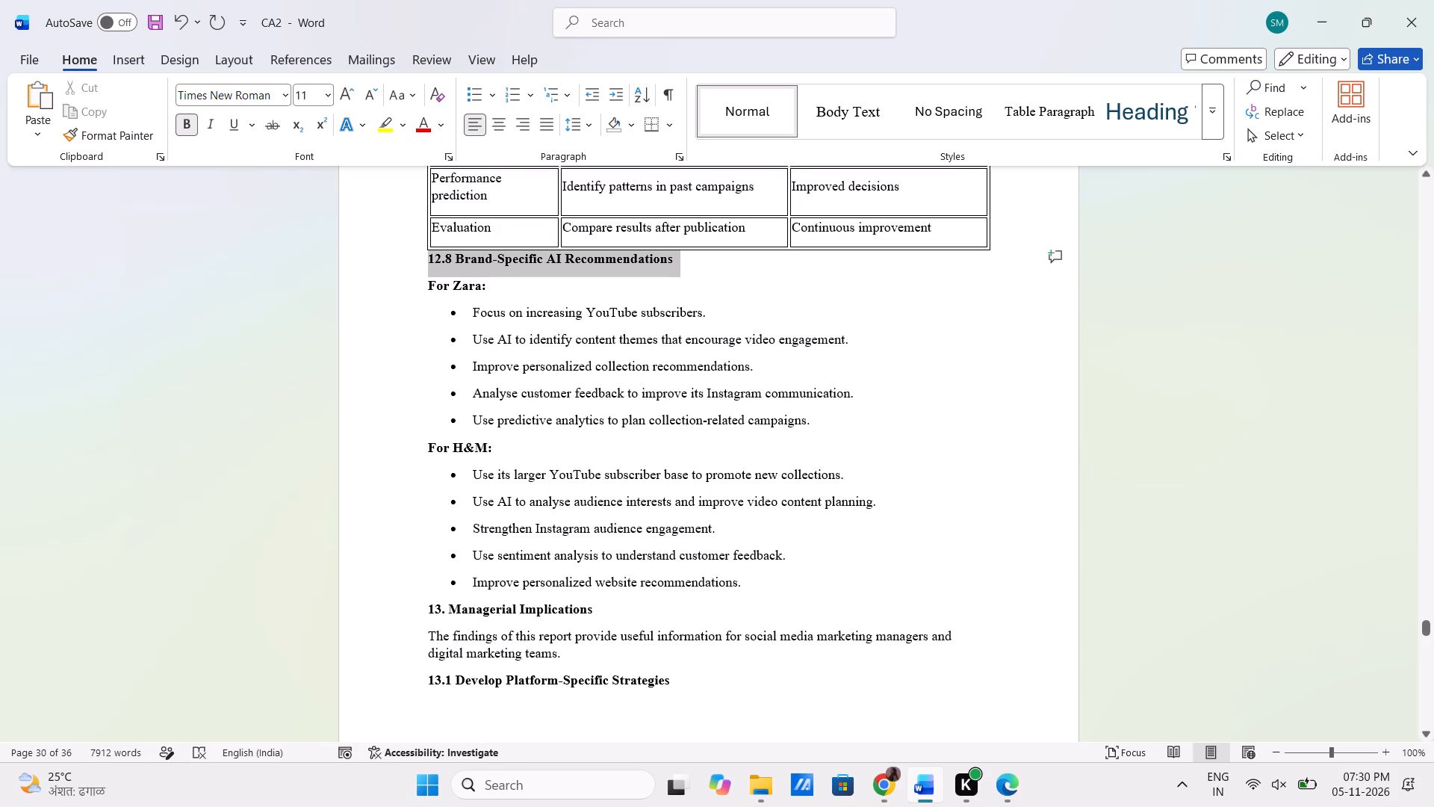
{"action": "left_click_drag", "start_coordinate": [422, 262], "coordinate": [418, 262]}
{"action": "left_click", "coordinate": [559, 202]}
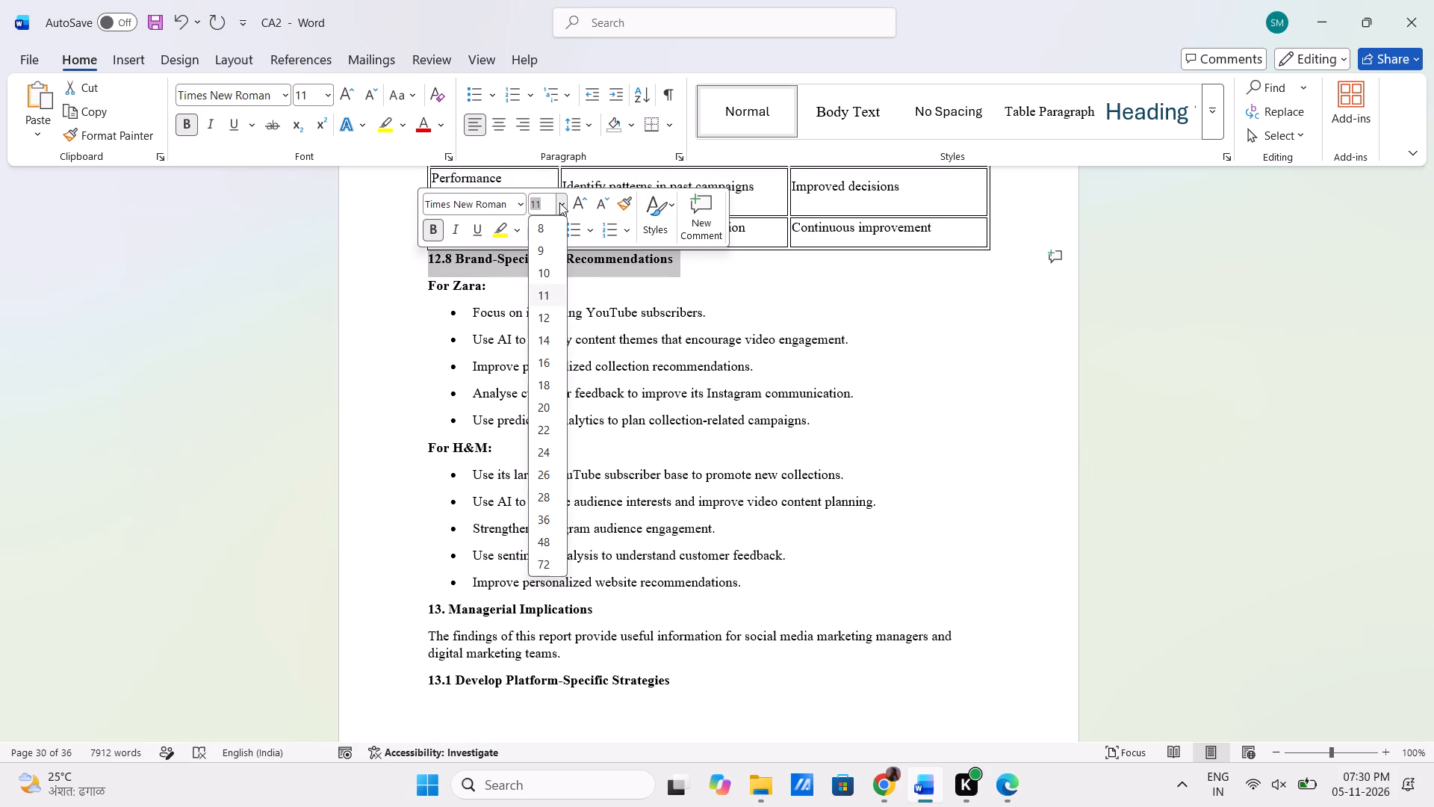
{"action": "left_click", "coordinate": [553, 339]}
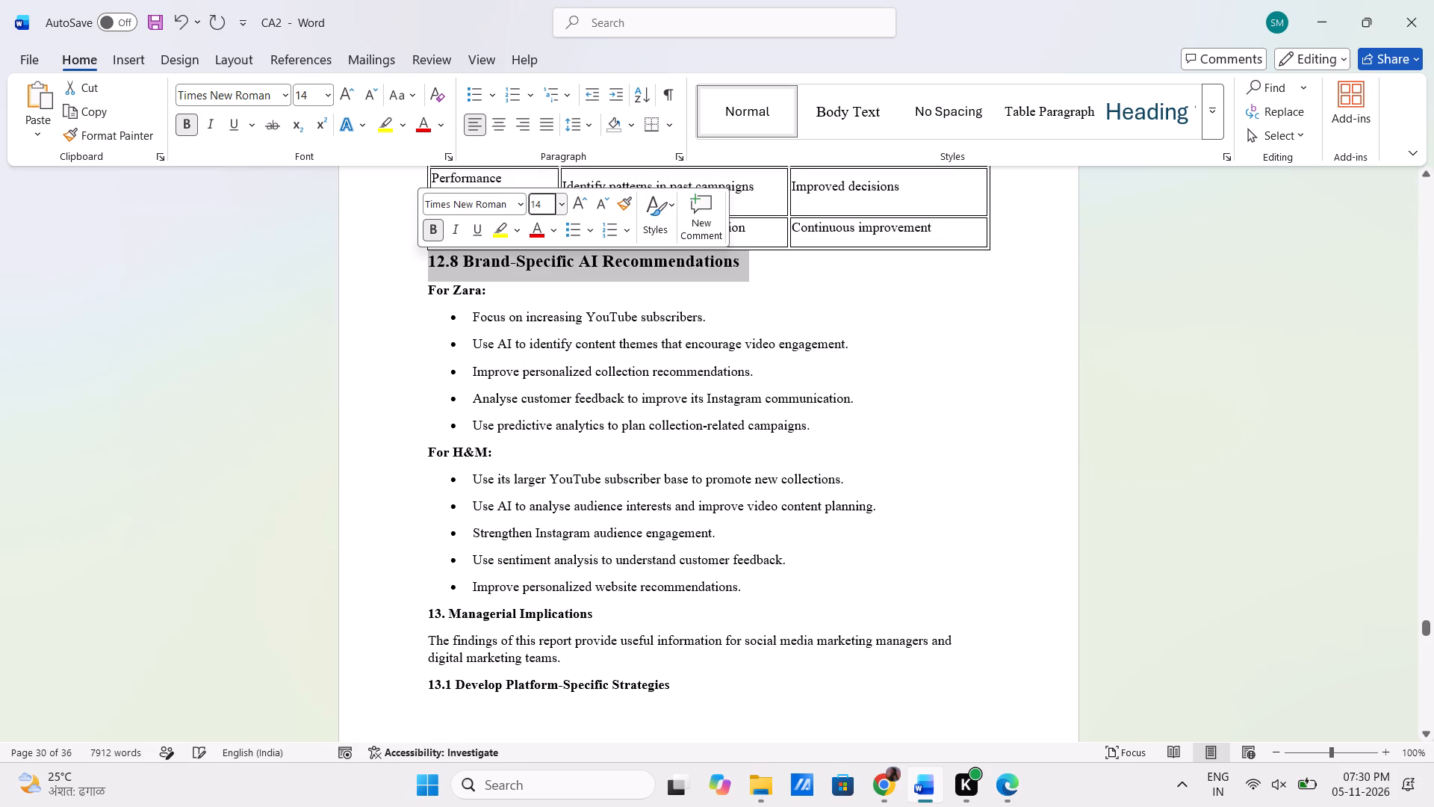
Insert a blank line between the AI framework table and the heading "12.8 Brand-Specific AI Recommendations".
{"action": "left_click", "coordinate": [409, 247]}
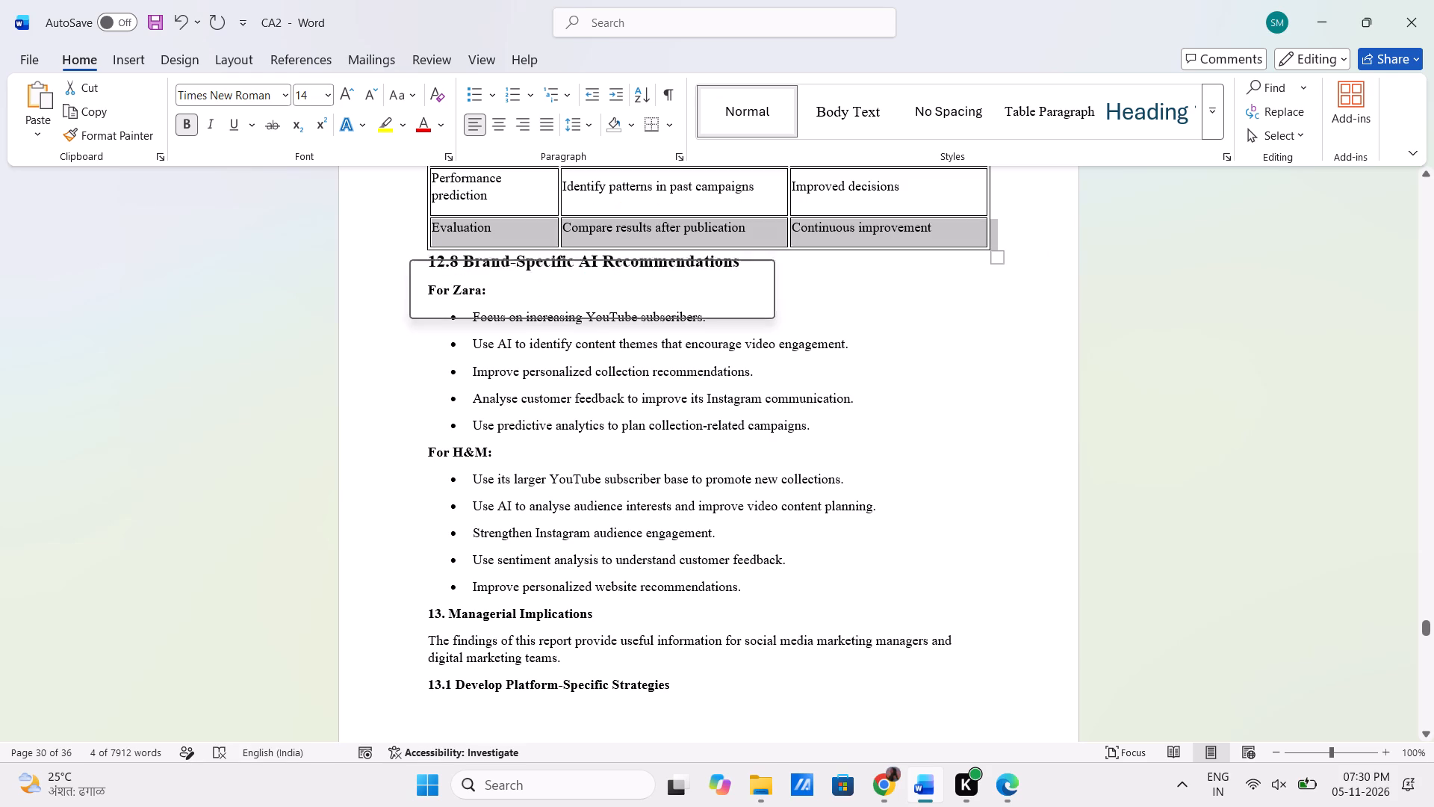
{"action": "left_click", "coordinate": [386, 235]}
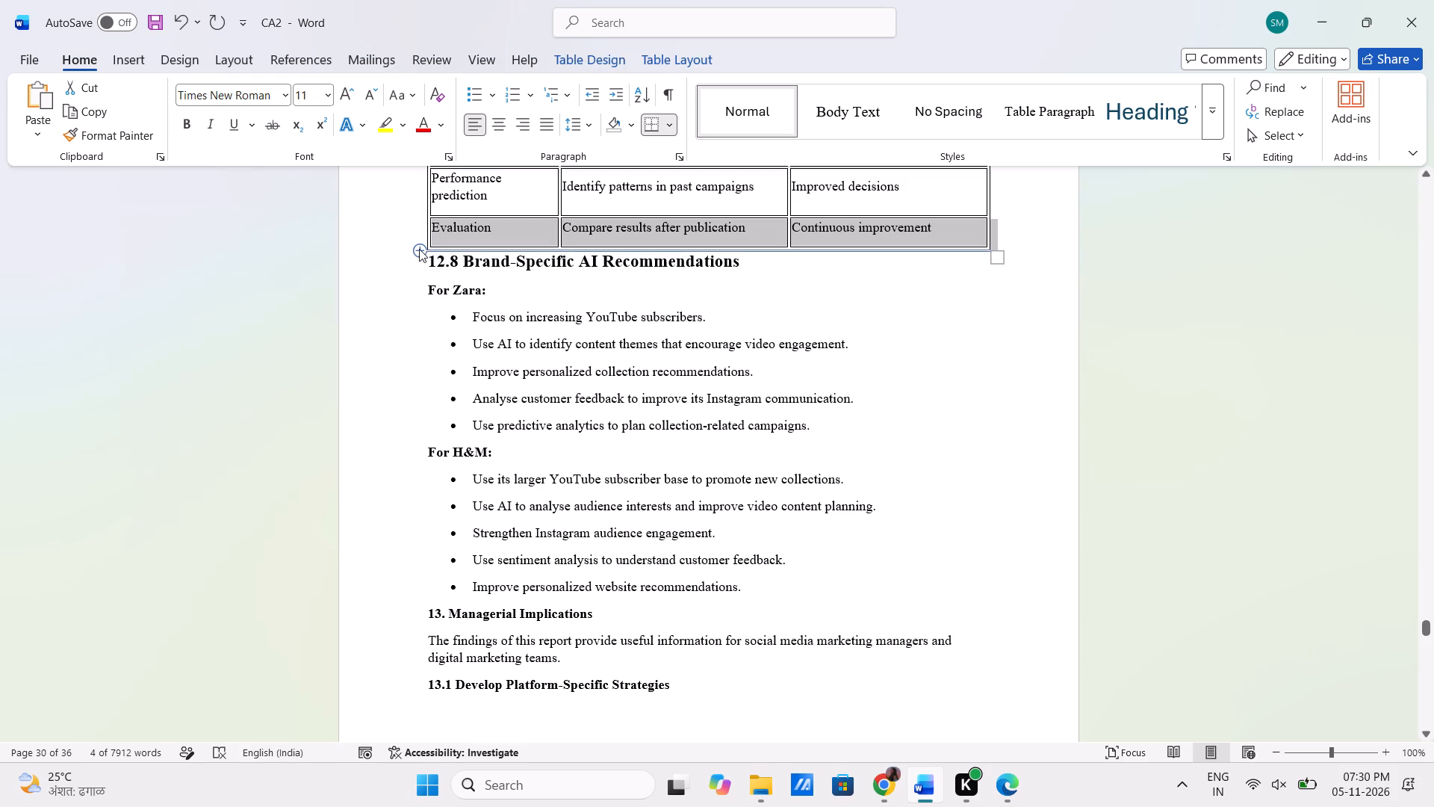
{"action": "left_click", "coordinate": [427, 258]}
{"action": "key", "text": "Return"}
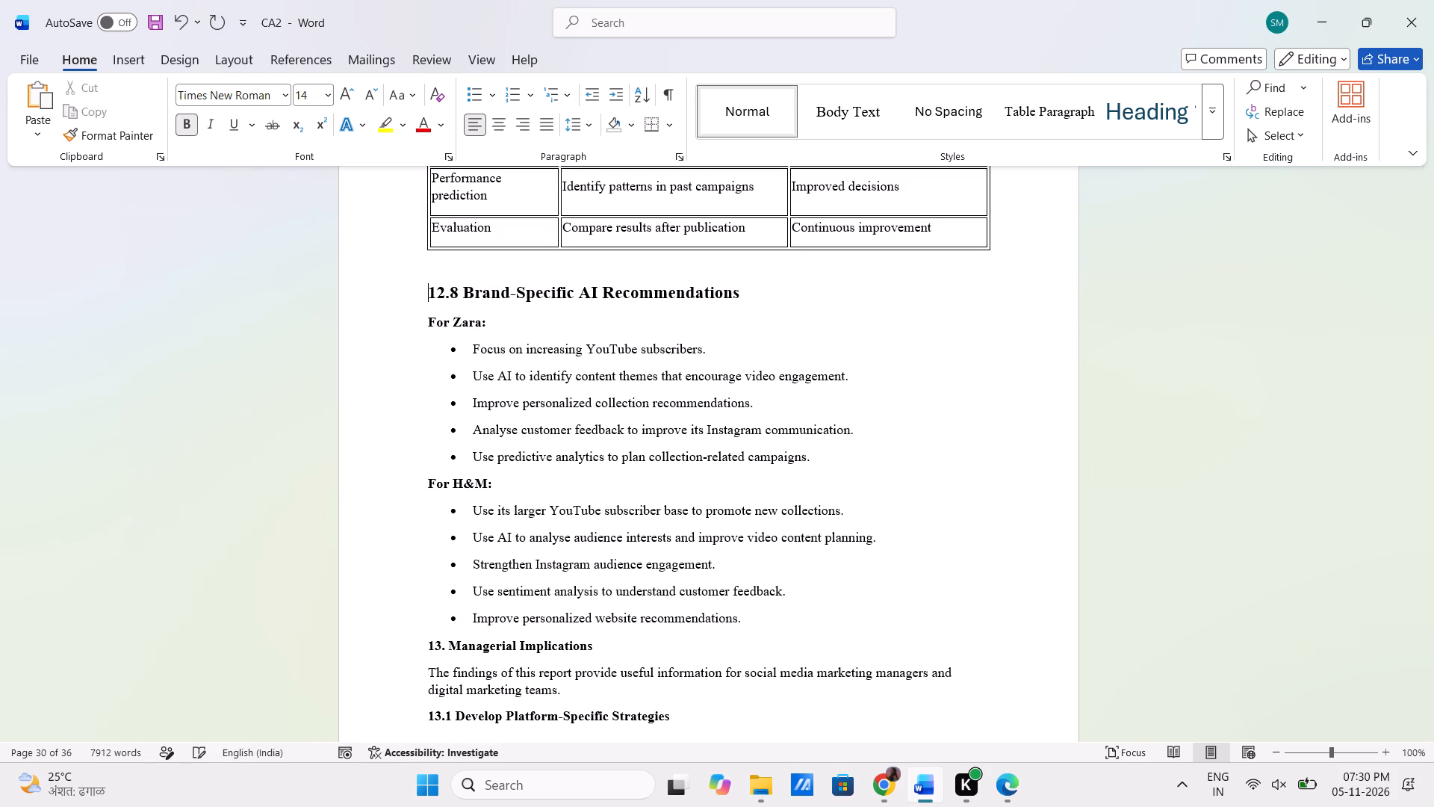
Set the font size of the heading "13. Managerial Implications" to 14.
{"action": "scroll", "coordinate": [444, 313], "scroll_direction": "down", "scroll_amount": 1}
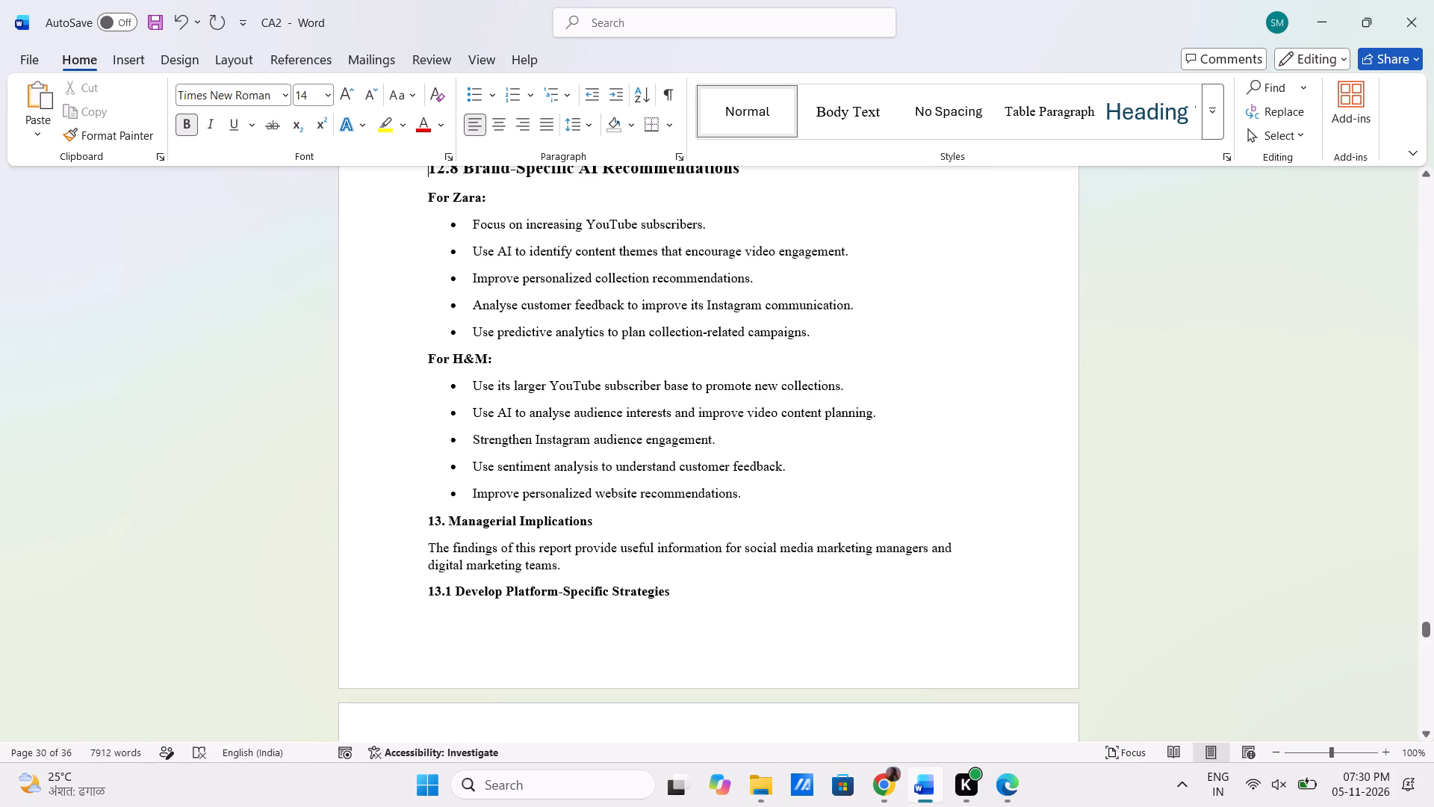
{"action": "left_click_drag", "start_coordinate": [429, 519], "coordinate": [601, 517]}
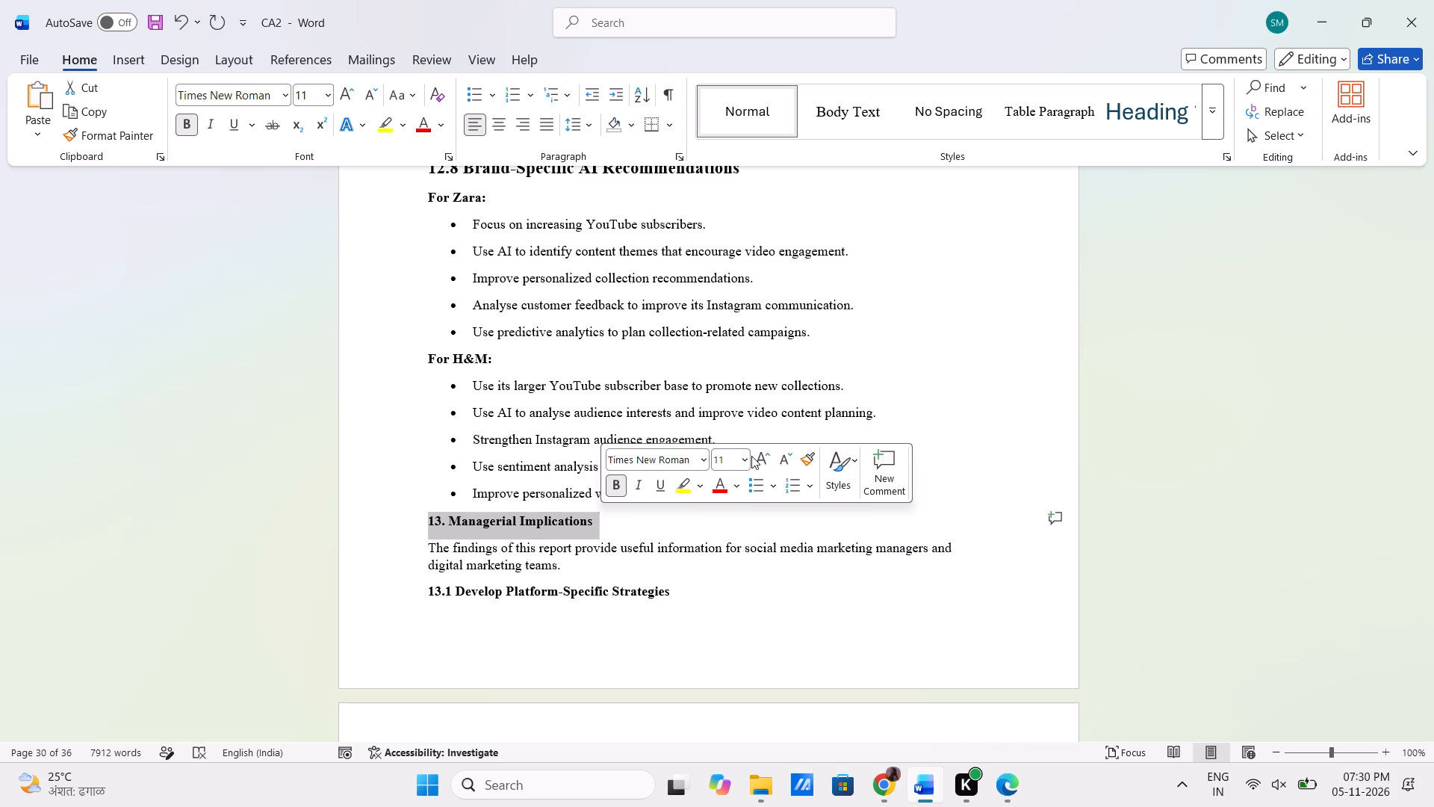
{"action": "left_click", "coordinate": [745, 457]}
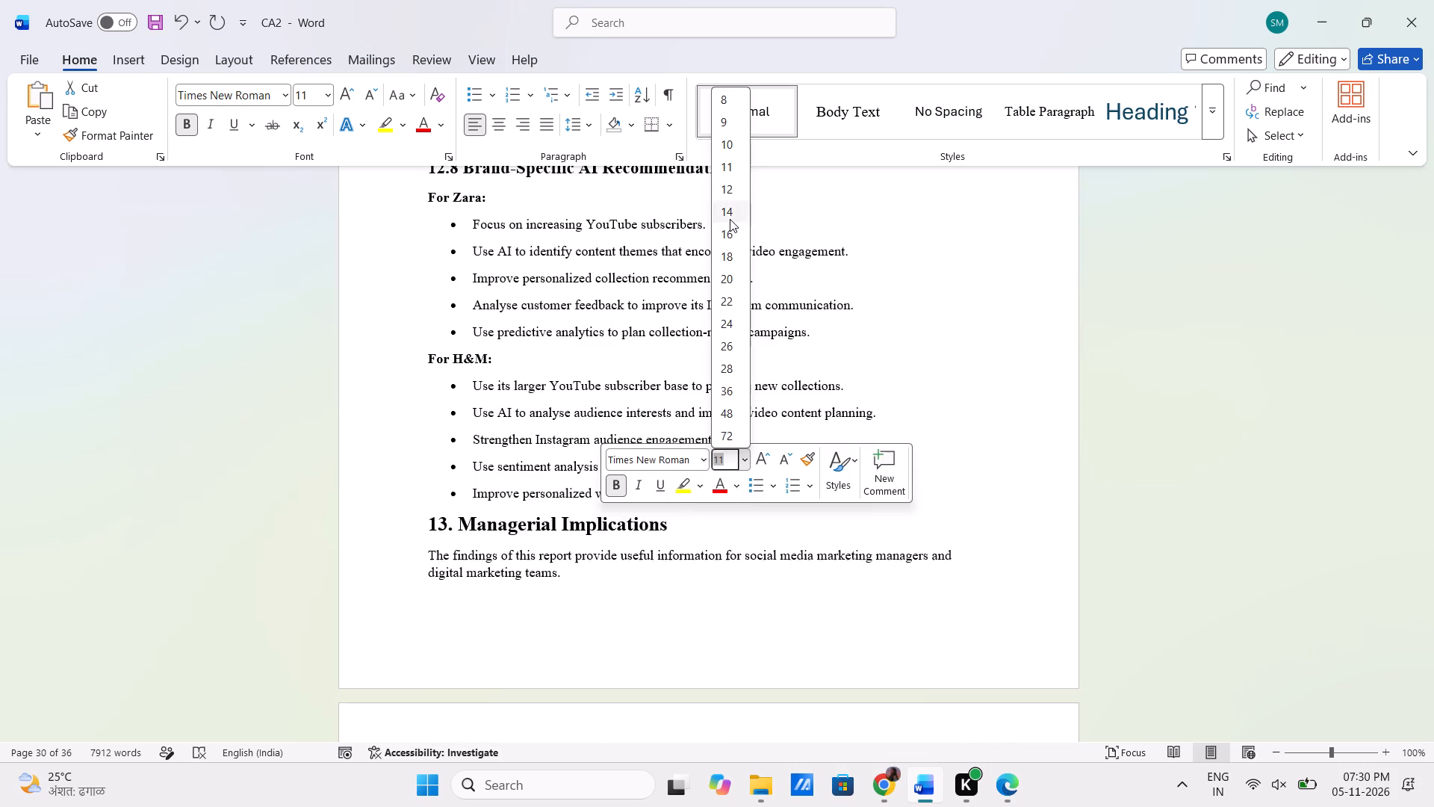
{"action": "left_click", "coordinate": [730, 219]}
Set the font size of the heading "13.1 Develop Platform-Specific Strategies" to 14.
{"action": "scroll", "coordinate": [600, 453], "scroll_direction": "down", "scroll_amount": 1}
{"action": "scroll", "coordinate": [501, 545], "scroll_direction": "down", "scroll_amount": 1}
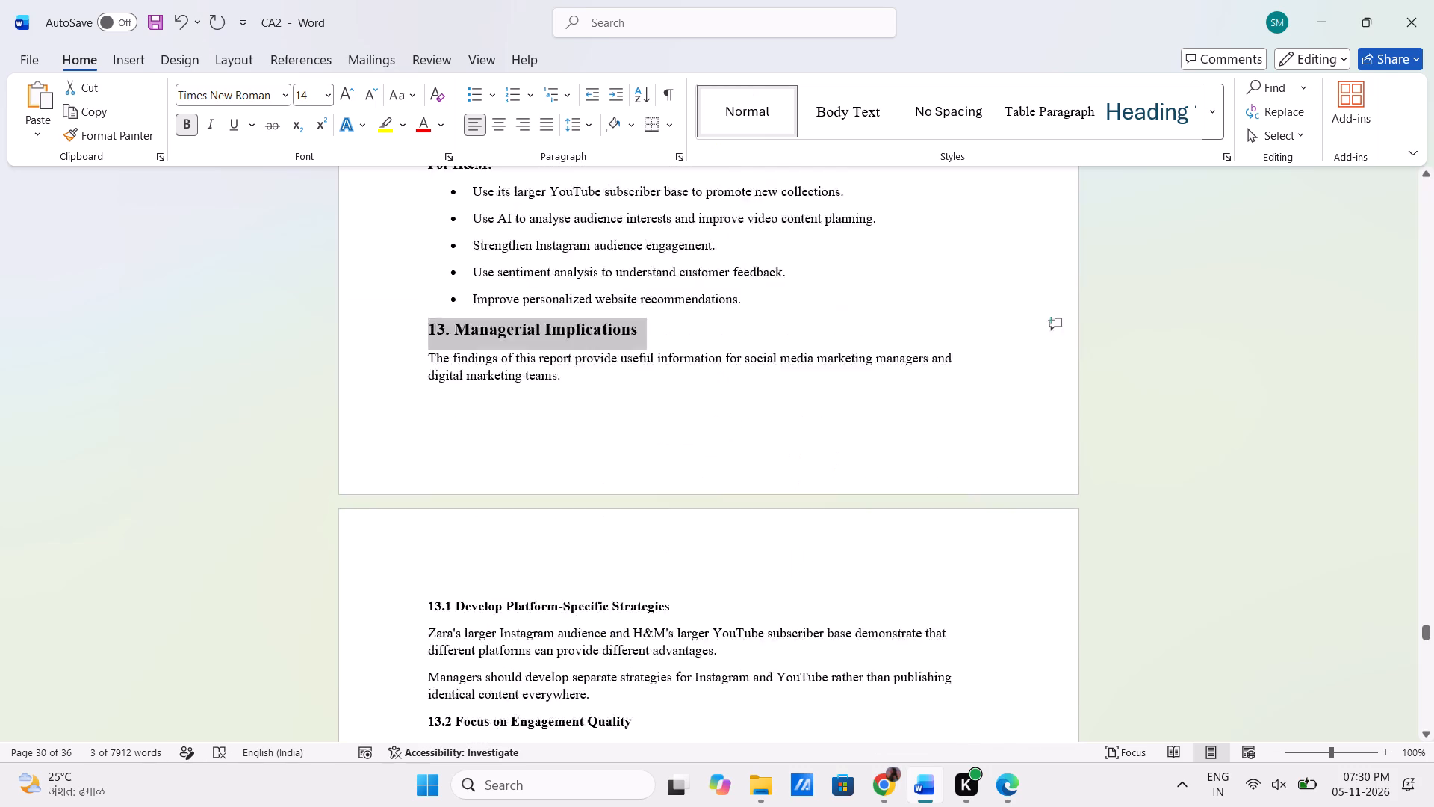
{"action": "scroll", "coordinate": [501, 545], "scroll_direction": "down", "scroll_amount": 1}
{"action": "left_click_drag", "start_coordinate": [426, 386], "coordinate": [589, 372]}
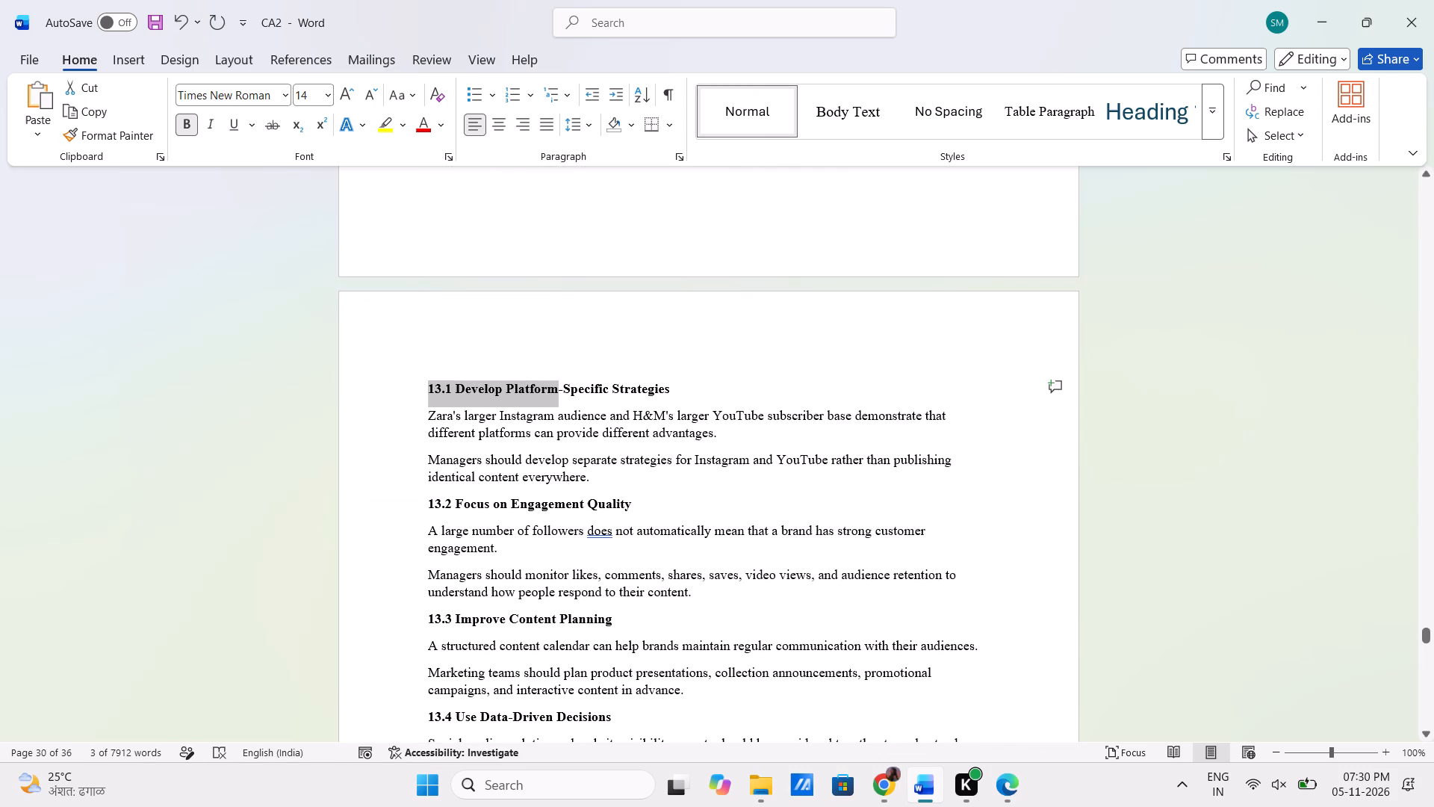
{"action": "left_click_drag", "start_coordinate": [589, 372], "coordinate": [658, 372]}
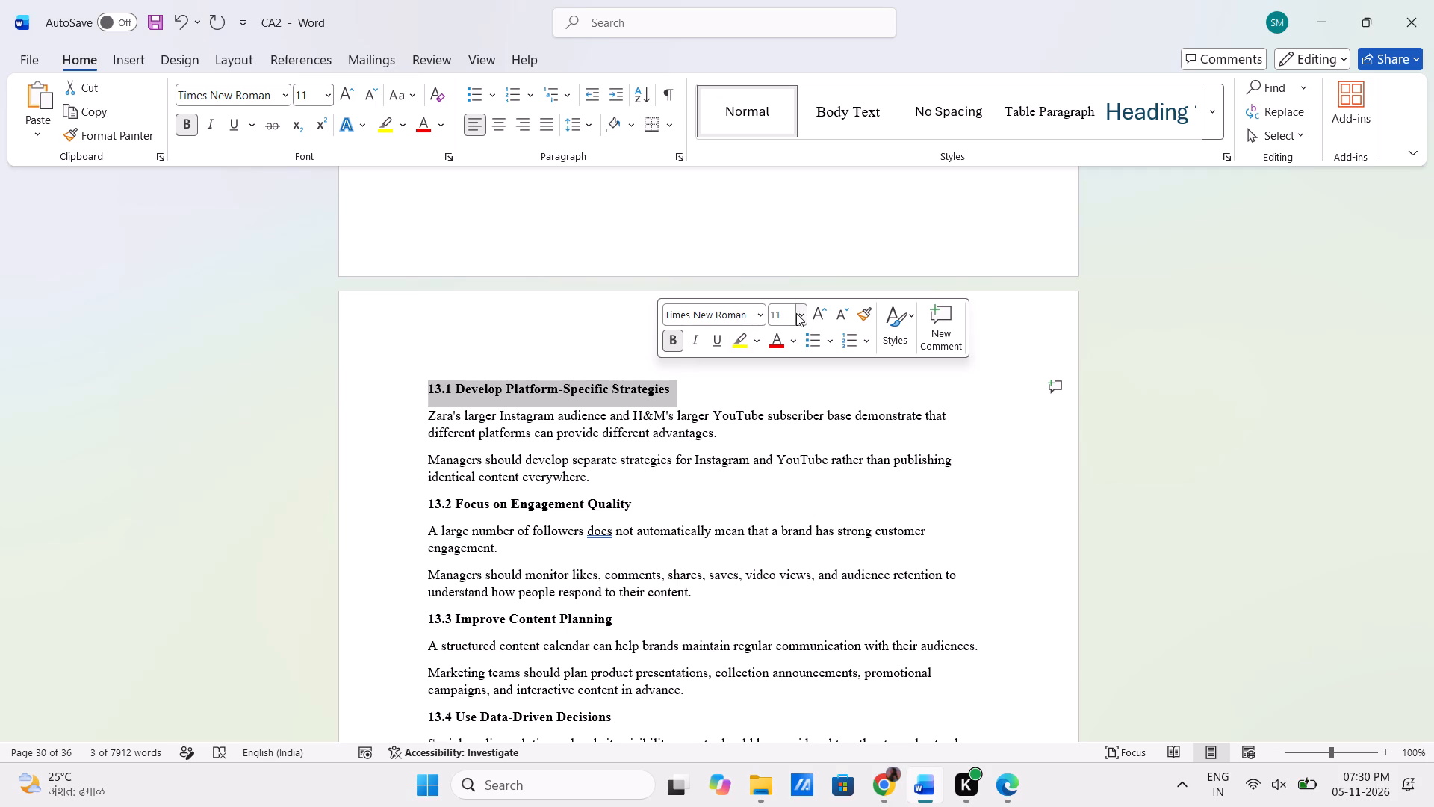
{"action": "left_click", "coordinate": [801, 316]}
{"action": "left_click", "coordinate": [798, 445]}
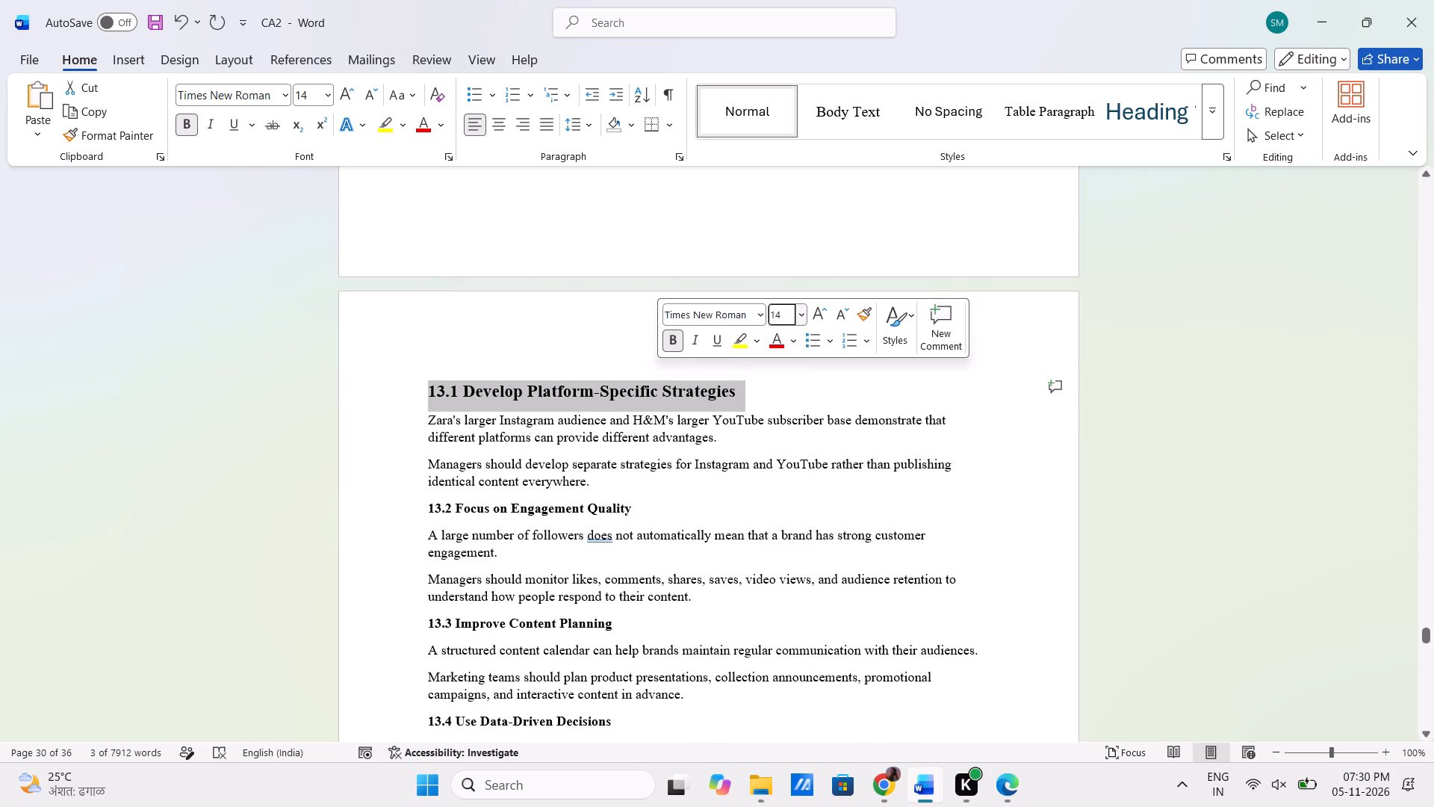
Set the font size of the heading "13.2 Focus on Engagement Quality" to 14.
{"action": "left_click_drag", "start_coordinate": [426, 504], "coordinate": [629, 501]}
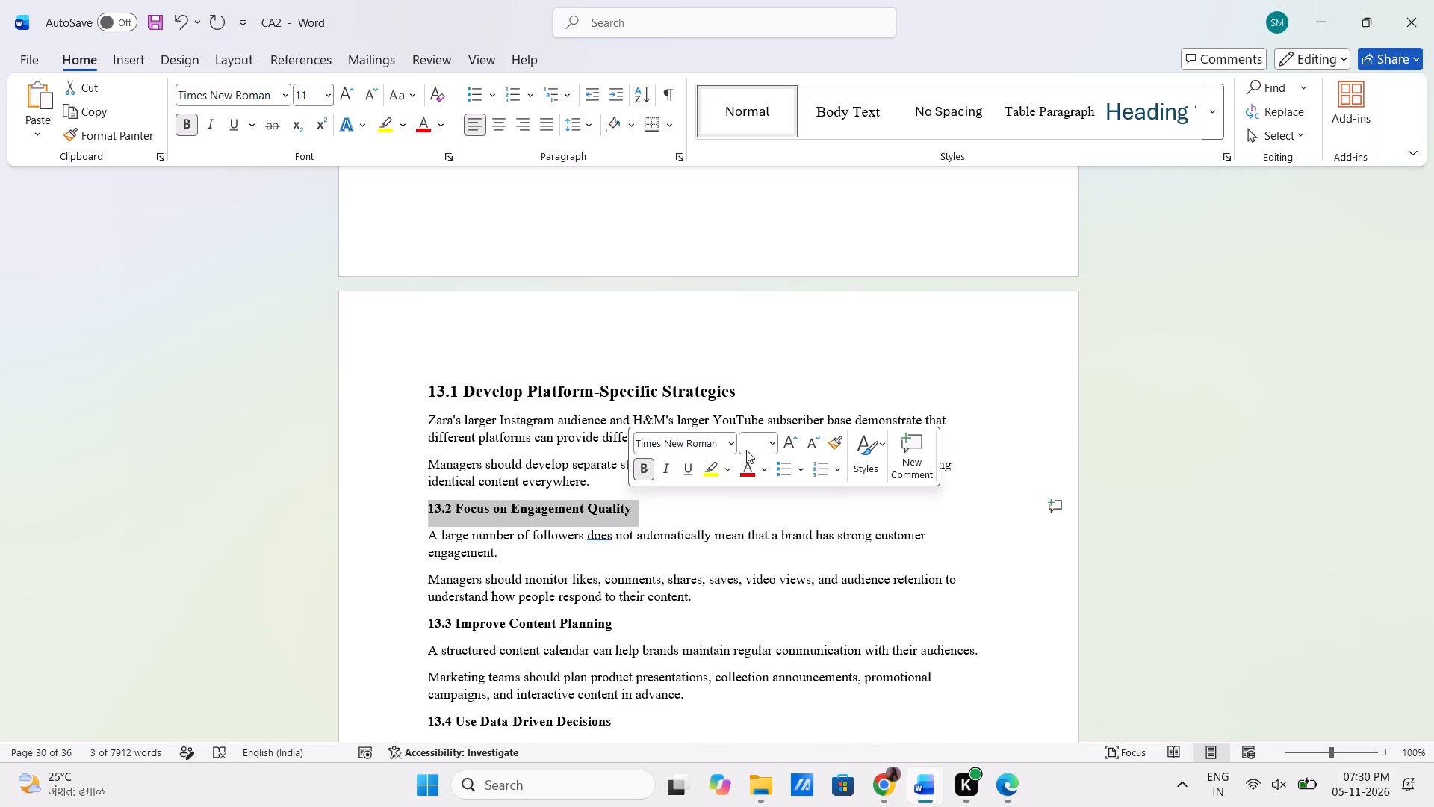
{"action": "left_click", "coordinate": [777, 445]}
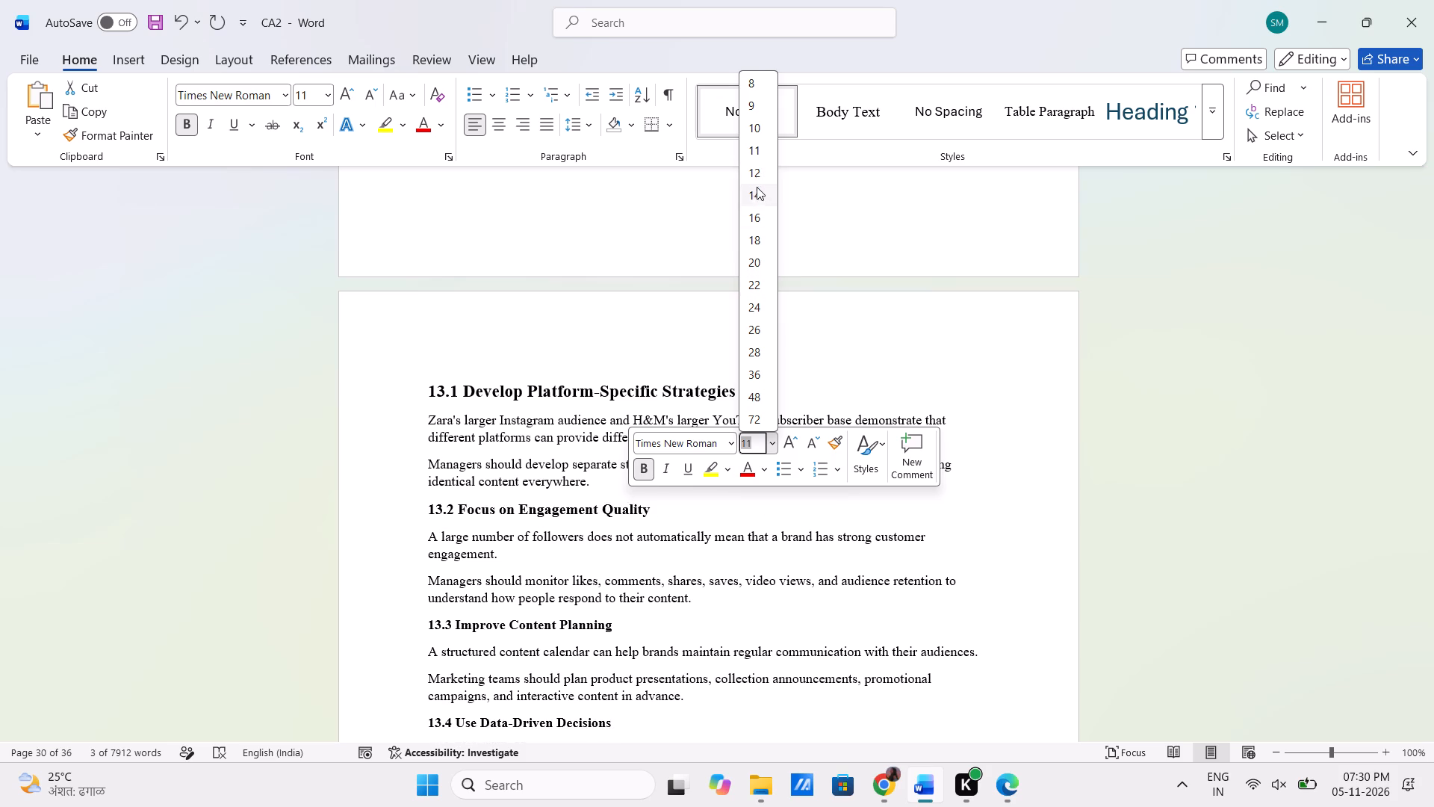
{"action": "left_click", "coordinate": [757, 200]}
Set the font size of the heading "13.3 Improve Content Planning" to 14.
{"action": "scroll", "coordinate": [579, 374], "scroll_direction": "down", "scroll_amount": 1}
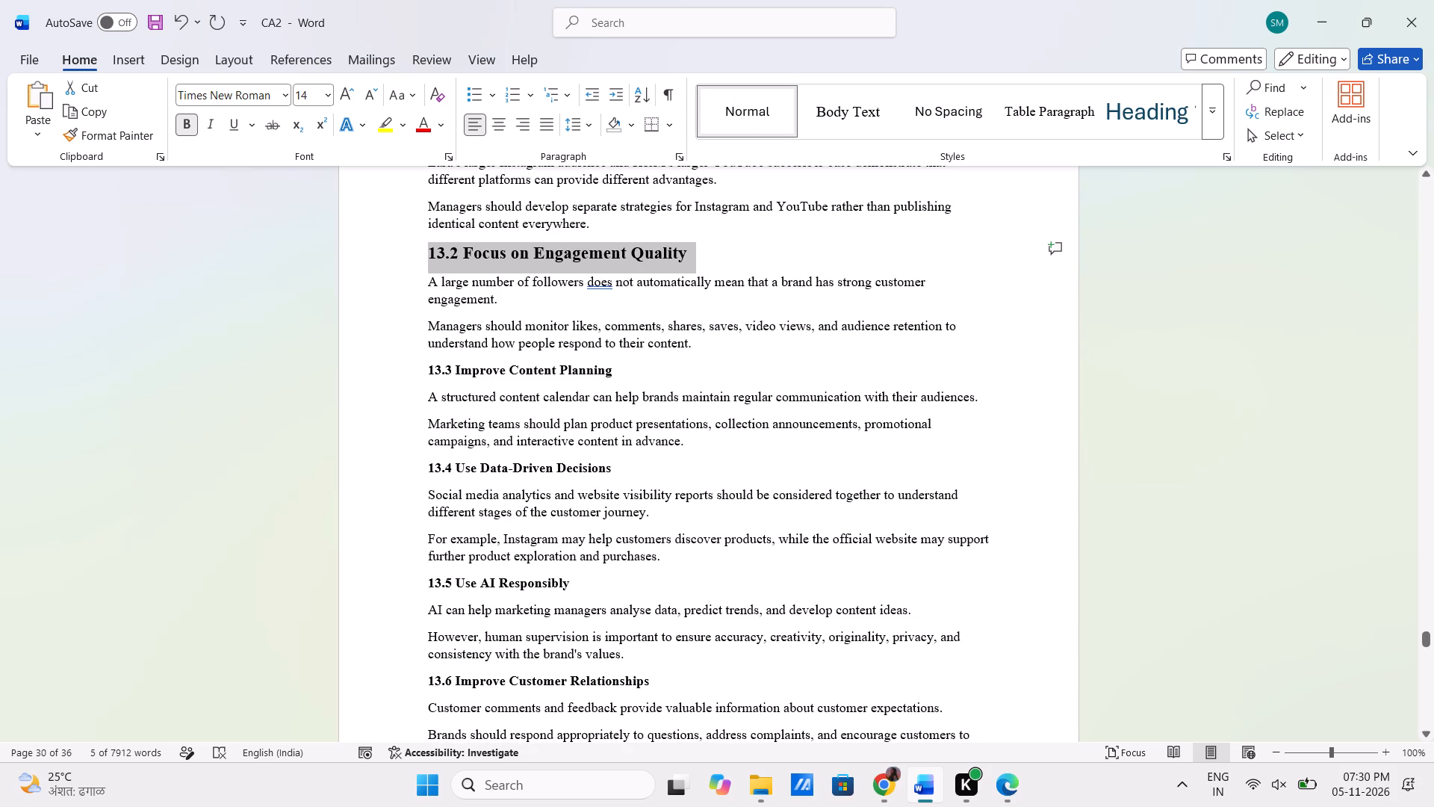
{"action": "left_click_drag", "start_coordinate": [426, 365], "coordinate": [645, 371]}
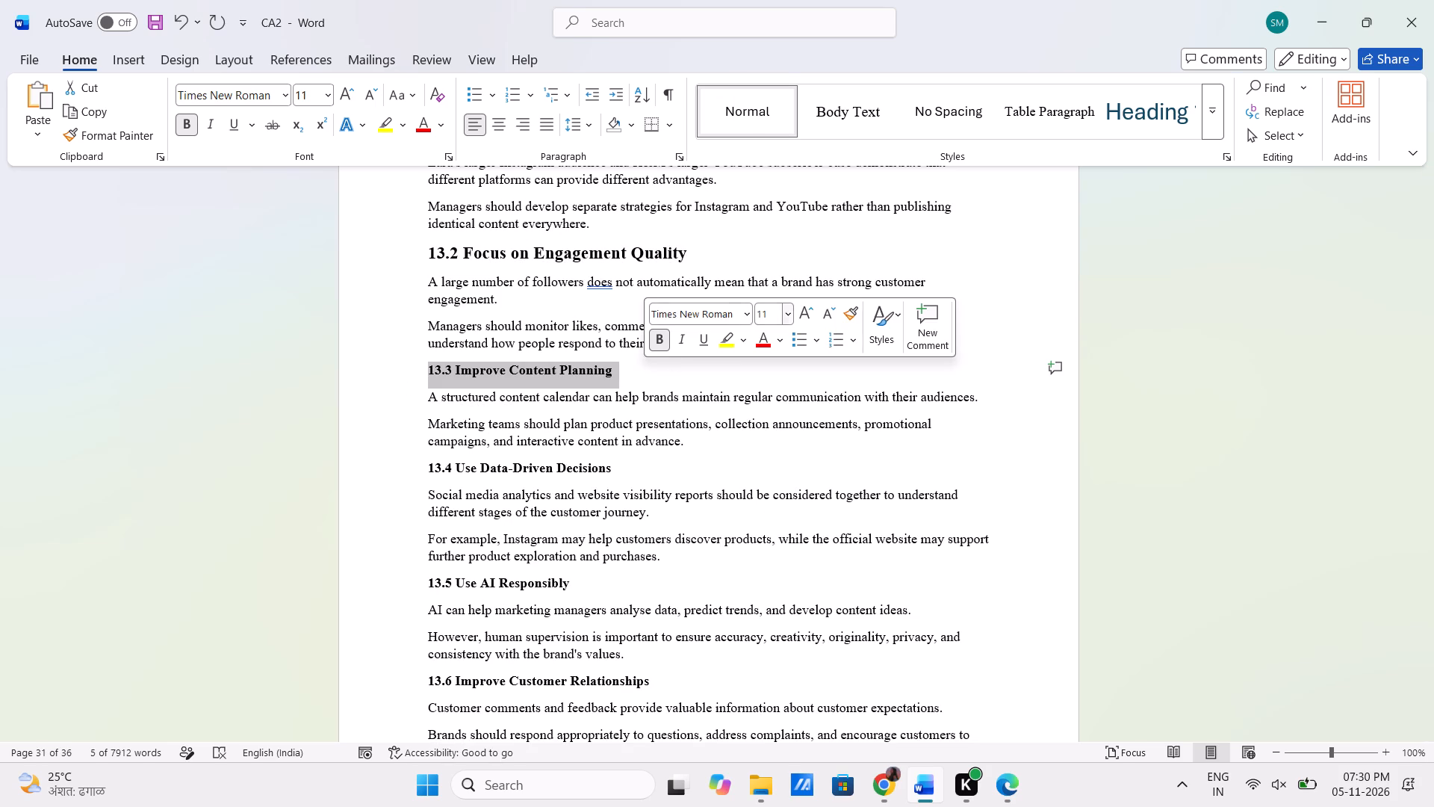
{"action": "left_click", "coordinate": [789, 317]}
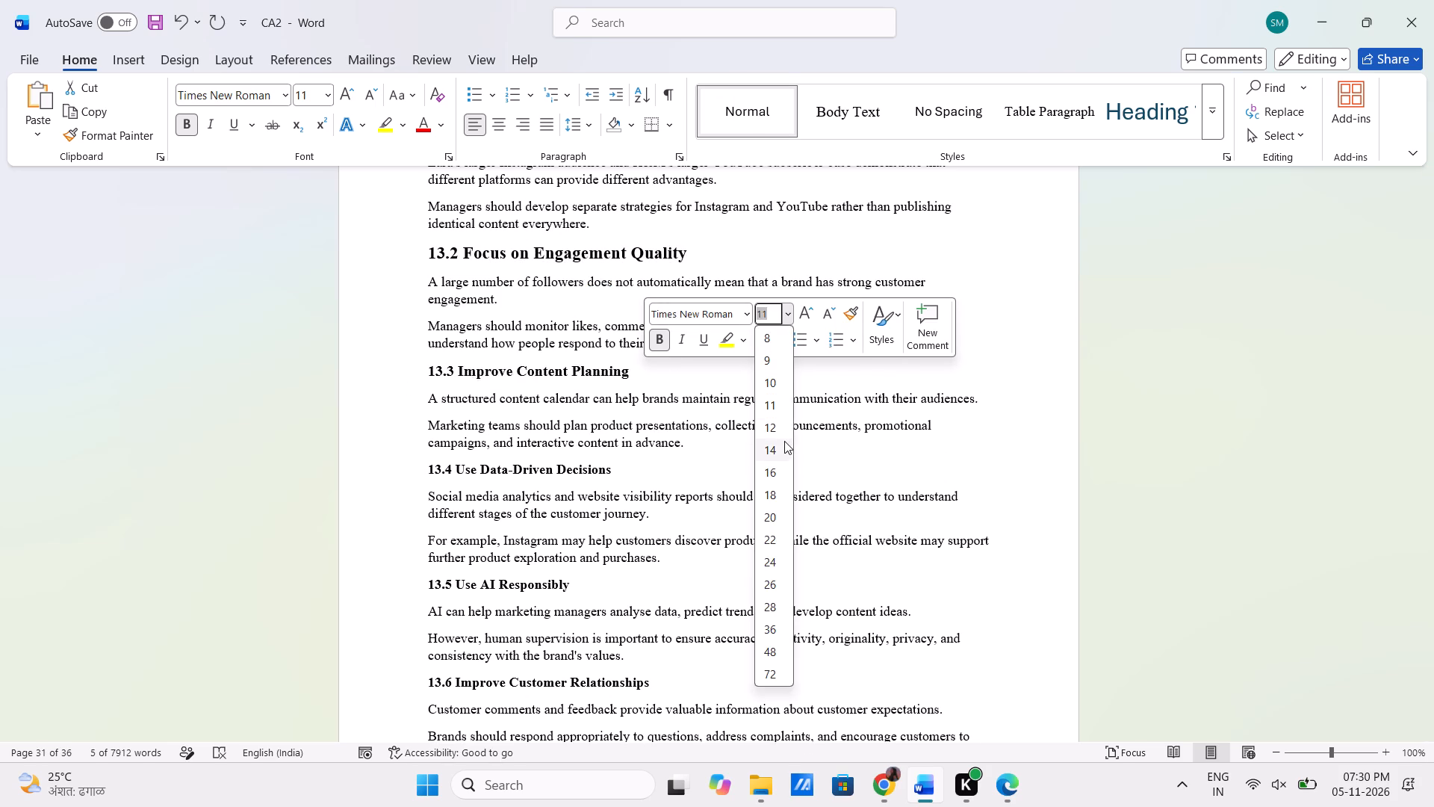
{"action": "left_click", "coordinate": [784, 441]}
Set the font size of the heading "13.4 Use Data-Driven Decisions" to 14.
{"action": "left_click_drag", "start_coordinate": [428, 467], "coordinate": [640, 463]}
{"action": "left_click", "coordinate": [636, 482]}
{"action": "left_click_drag", "start_coordinate": [621, 474], "coordinate": [406, 483]}
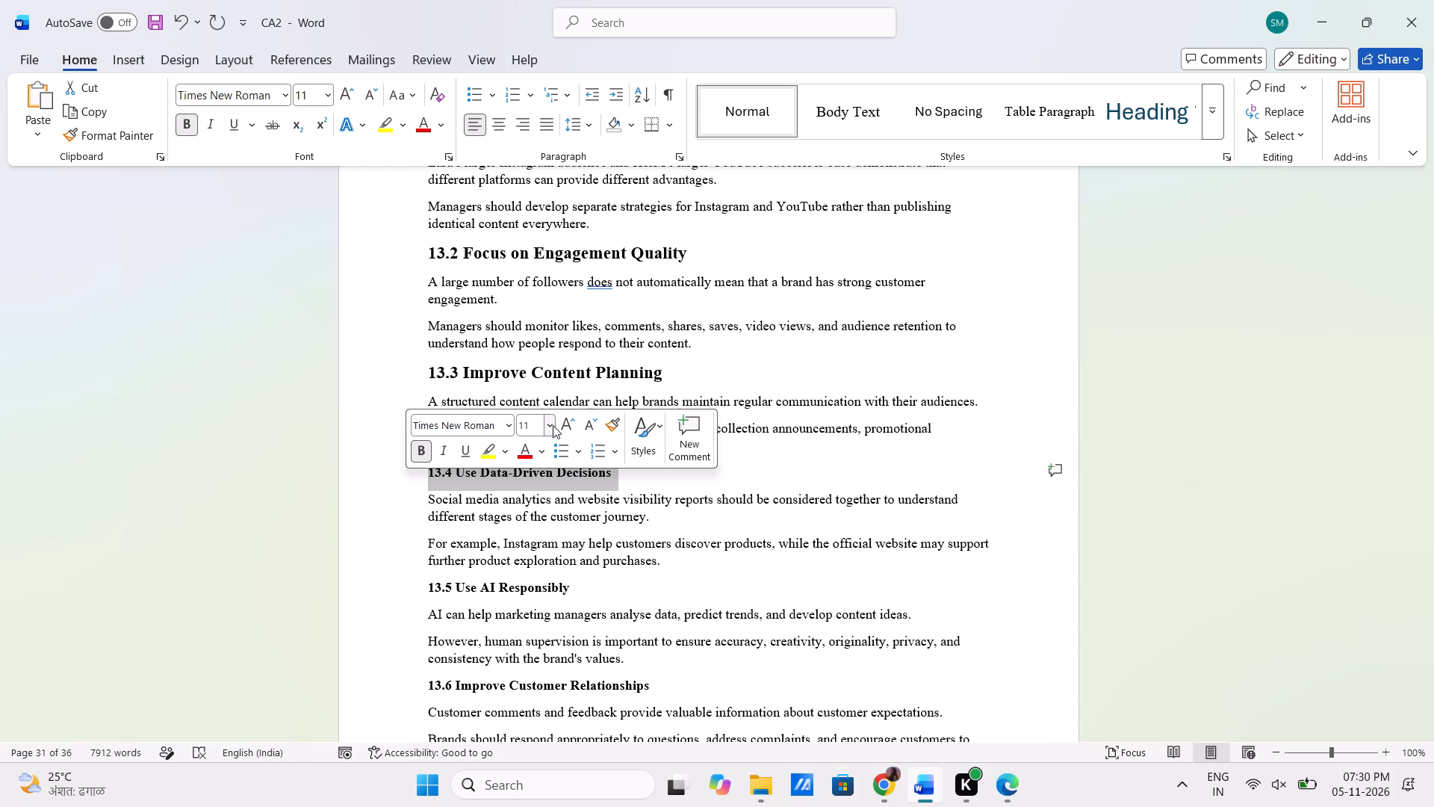
{"action": "left_click", "coordinate": [551, 424]}
{"action": "left_click", "coordinate": [521, 169]}
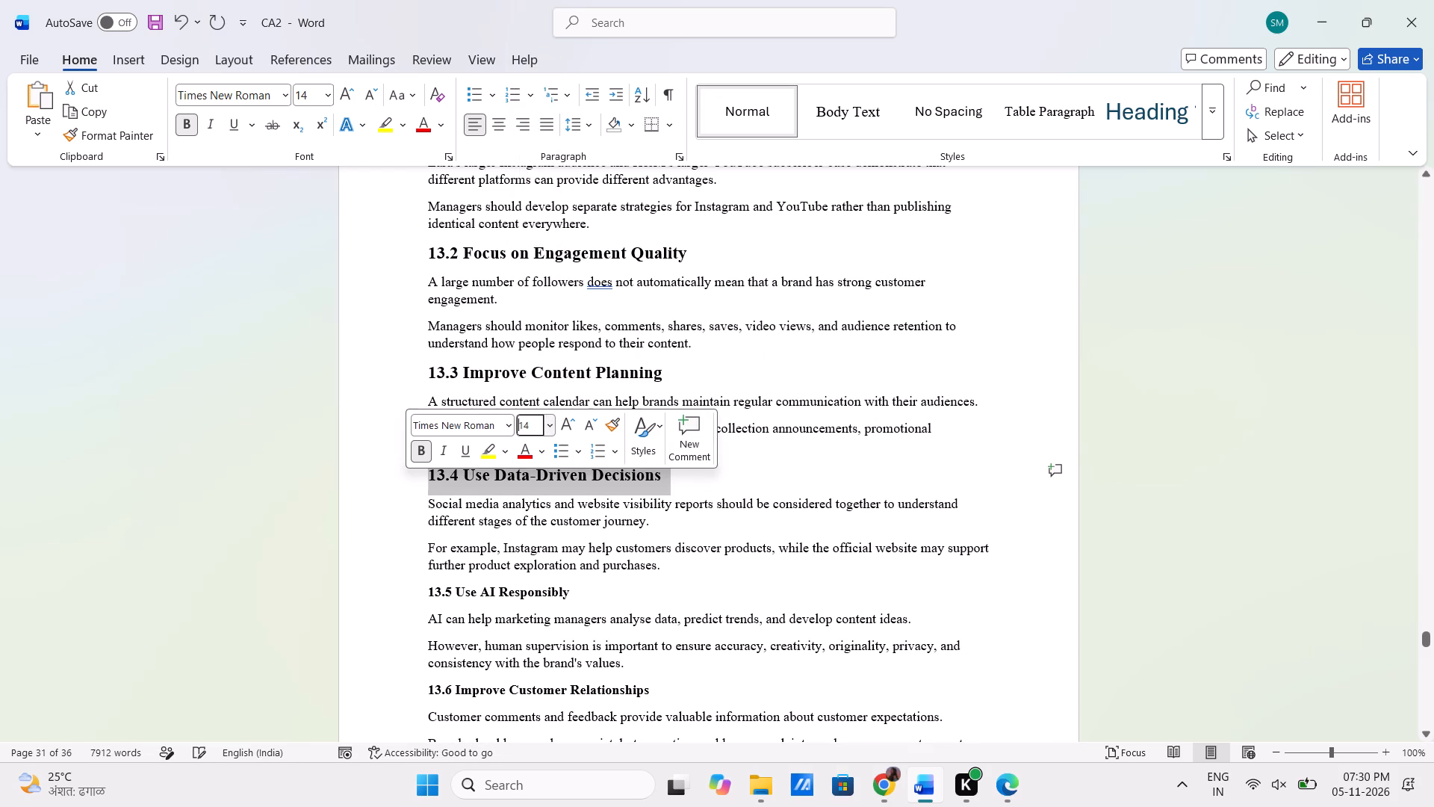
Set the font size of the heading "13.5 Use AI Responsibly" to 14.
{"action": "left_click_drag", "start_coordinate": [583, 586], "coordinate": [420, 581]}
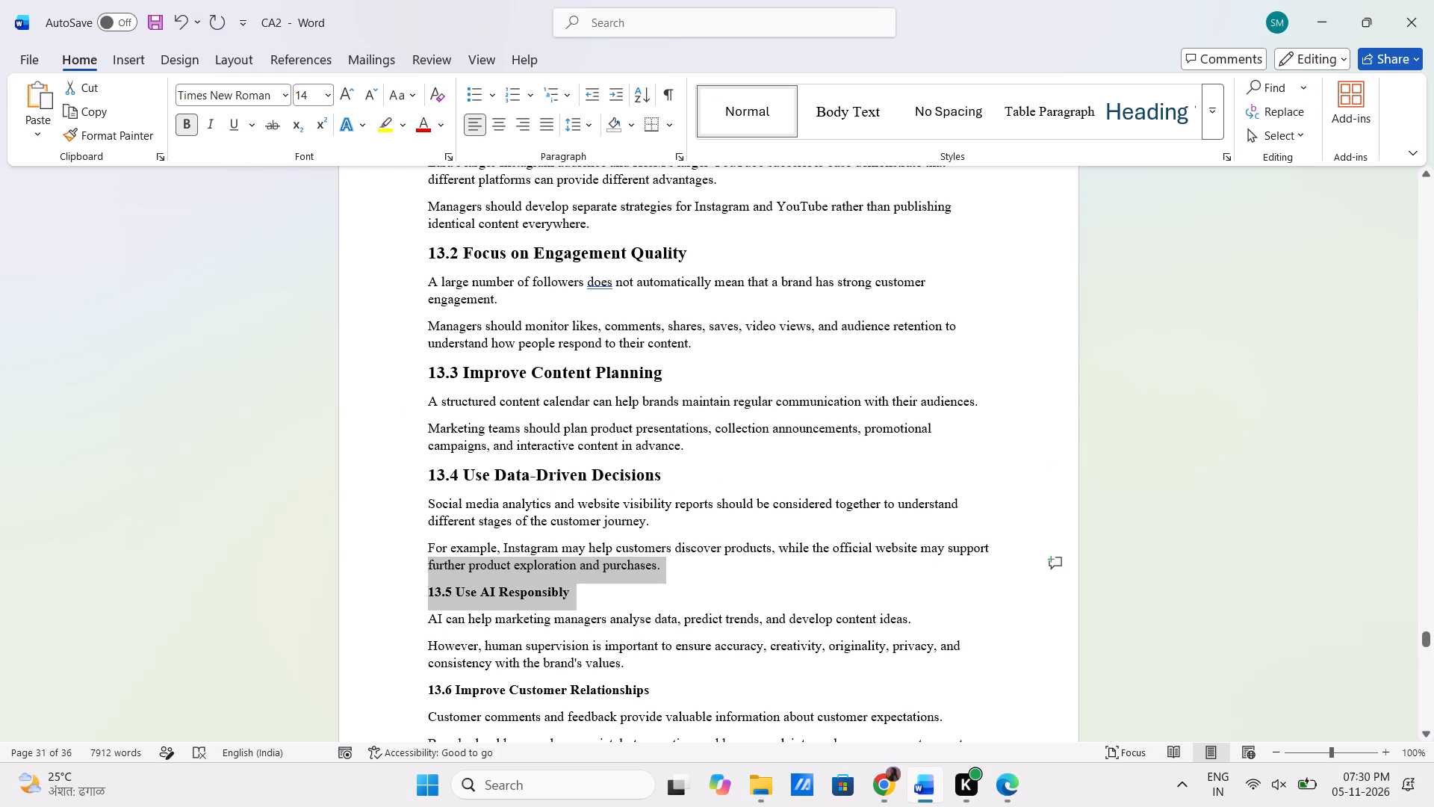
{"action": "left_click_drag", "start_coordinate": [420, 581], "coordinate": [423, 591]}
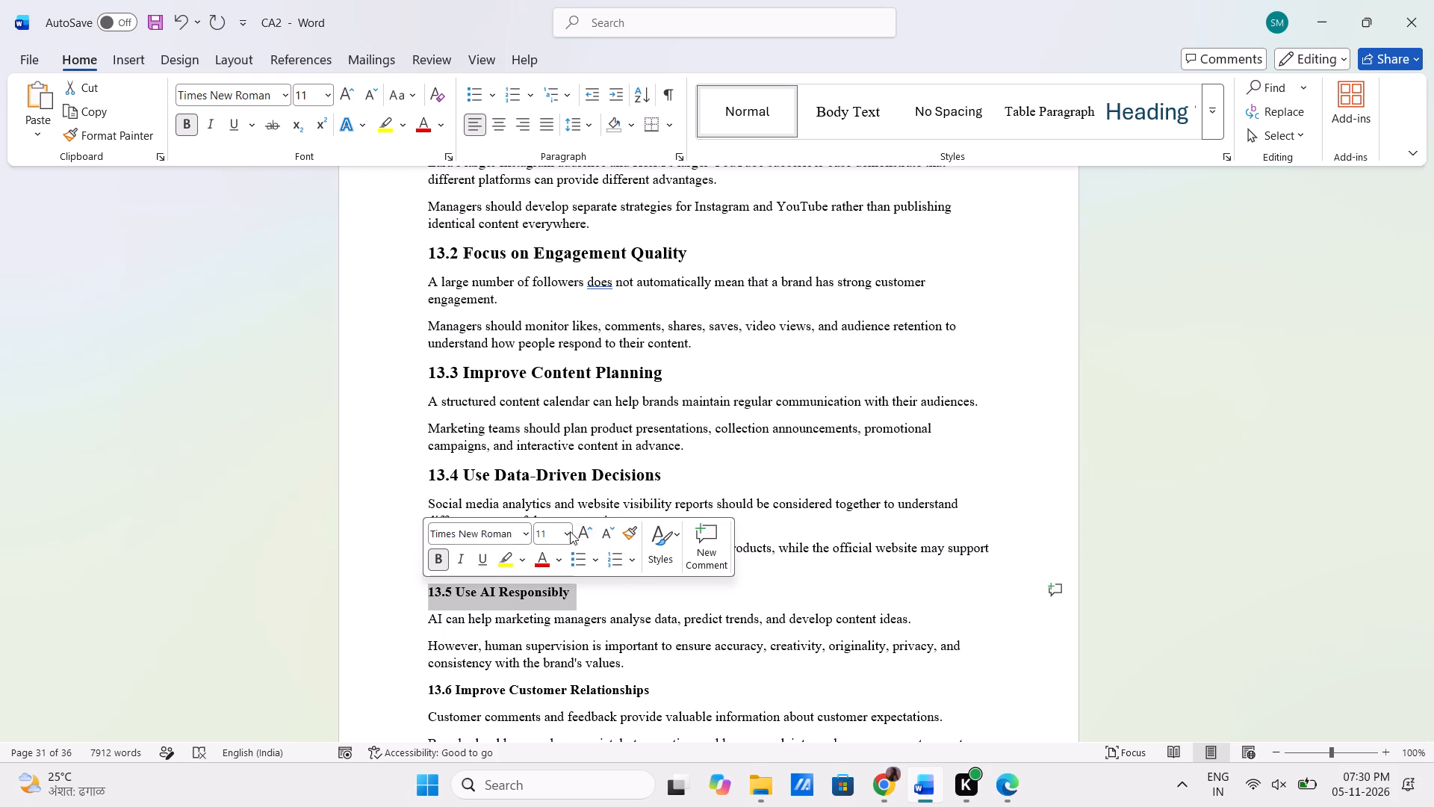
{"action": "left_click", "coordinate": [564, 531]}
{"action": "left_click", "coordinate": [541, 282]}
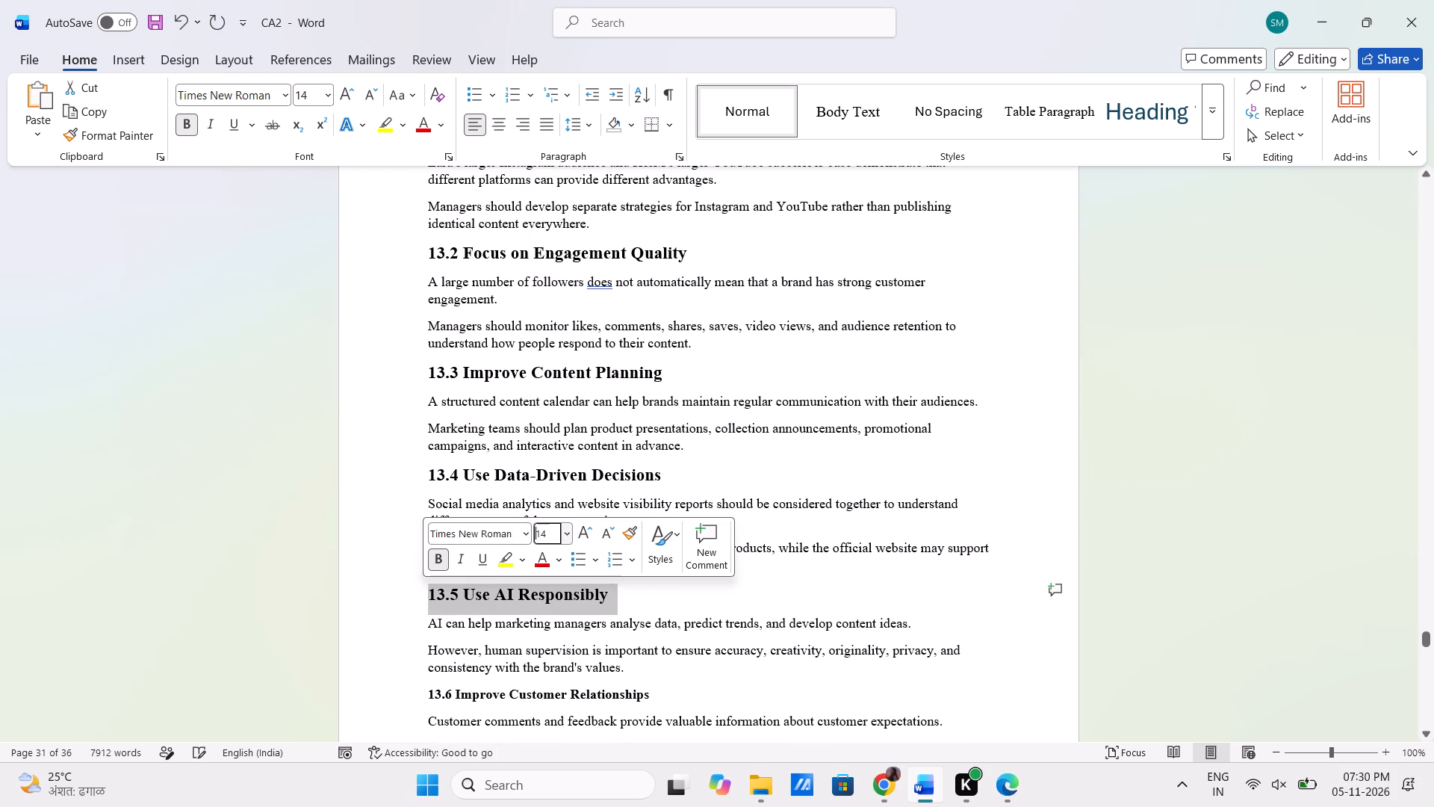
Set the font size of the heading "13.6 Improve Customer Relationships" to 14.
{"action": "scroll", "coordinate": [679, 329], "scroll_direction": "down", "scroll_amount": 1}
{"action": "left_click_drag", "start_coordinate": [652, 527], "coordinate": [432, 525]}
{"action": "left_click", "coordinate": [461, 521]}
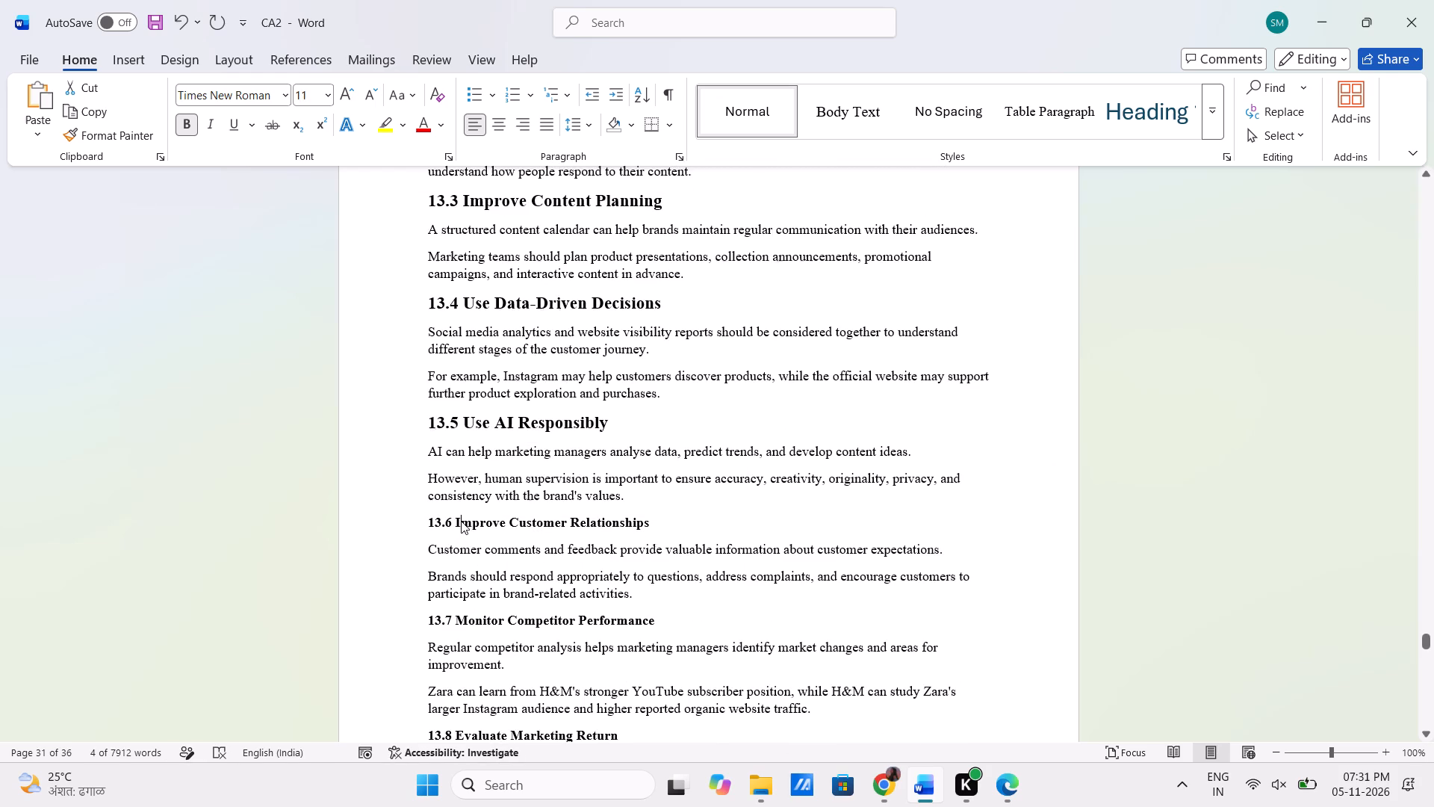
{"action": "left_click_drag", "start_coordinate": [653, 524], "coordinate": [471, 545]}
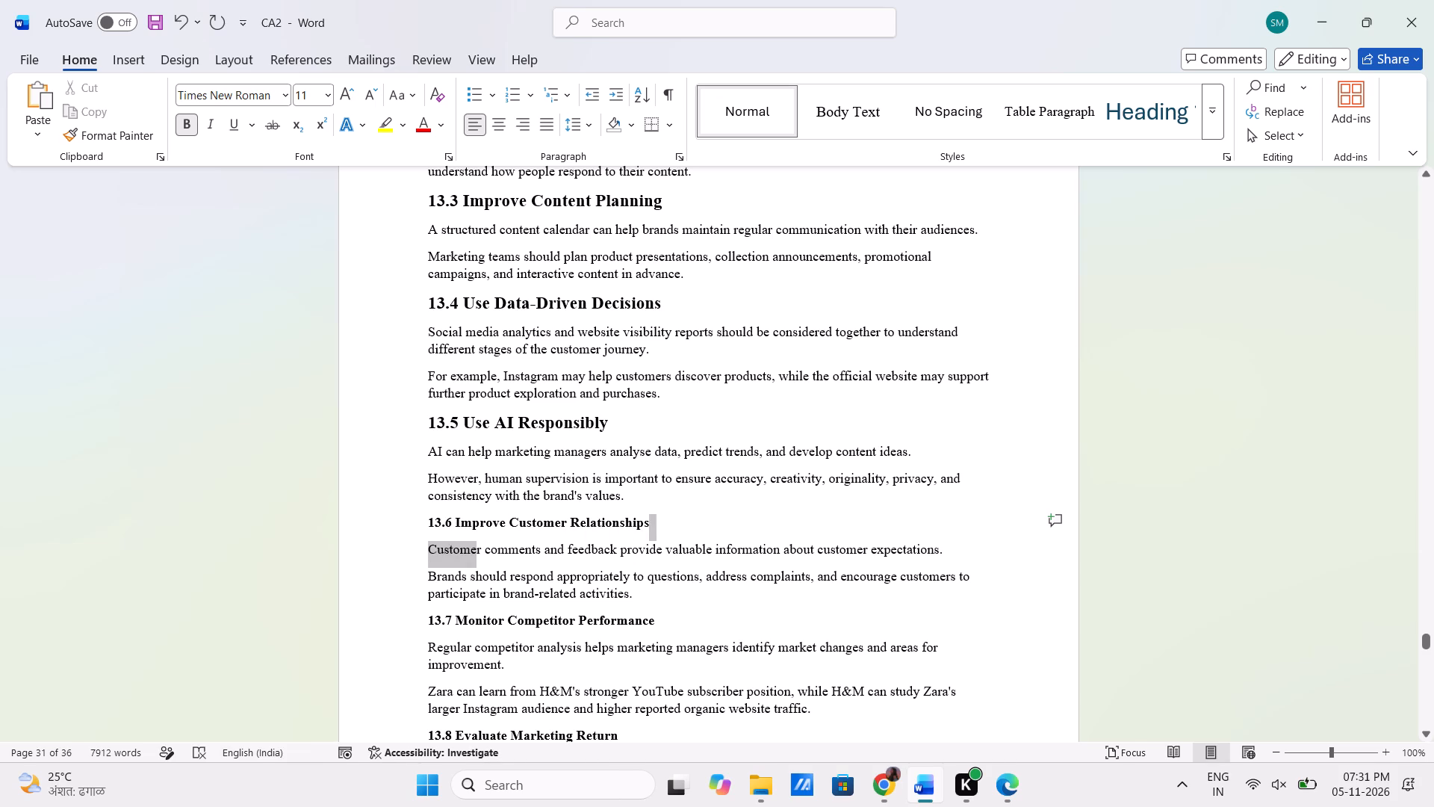
{"action": "left_click_drag", "start_coordinate": [471, 545], "coordinate": [429, 524]}
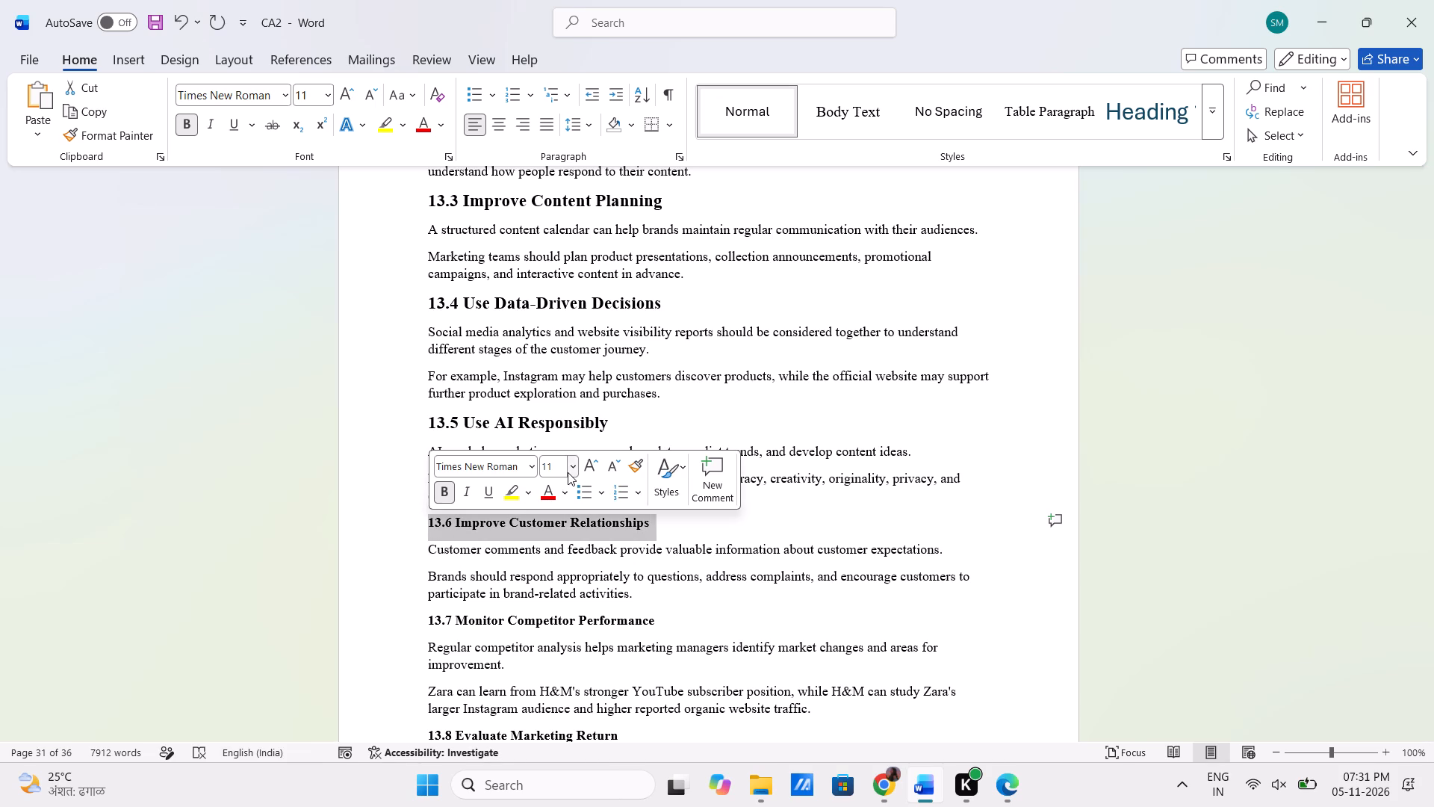
{"action": "left_click", "coordinate": [568, 472]}
{"action": "left_click", "coordinate": [555, 226]}
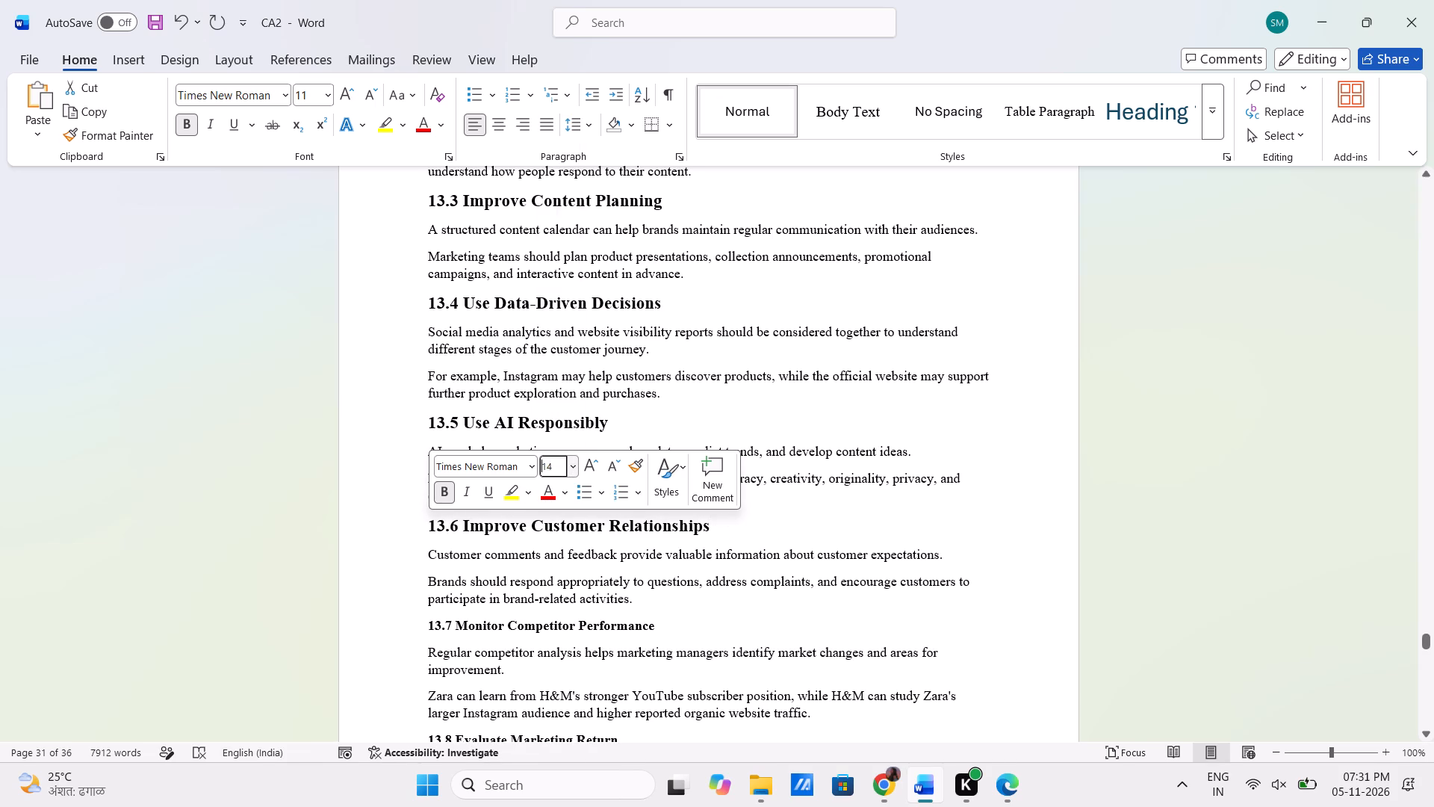
Set the font size of the heading "13.7 Monitor Competitor Performance" to 14.
{"action": "scroll", "coordinate": [728, 412], "scroll_direction": "down", "scroll_amount": 1}
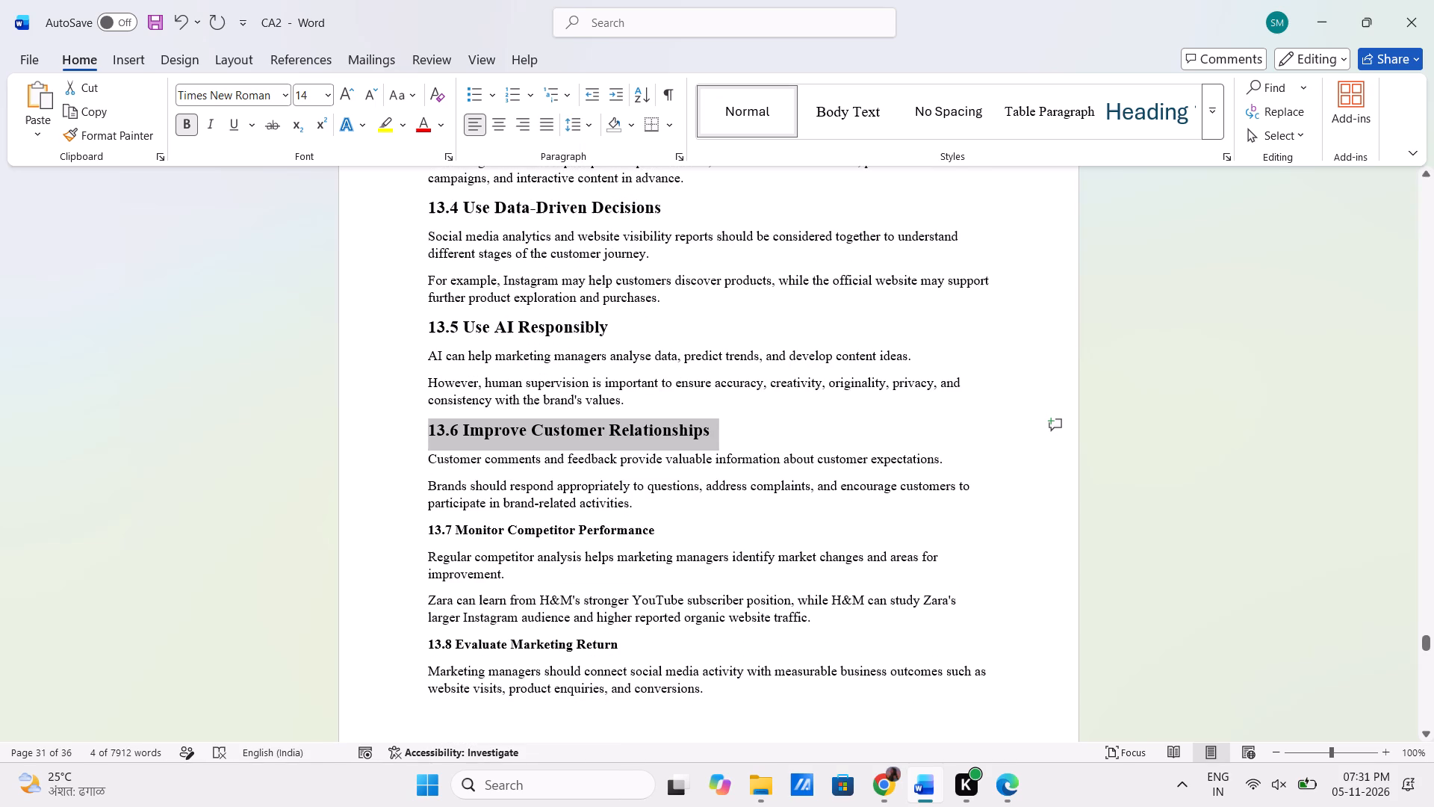
{"action": "left_click_drag", "start_coordinate": [664, 532], "coordinate": [421, 534]}
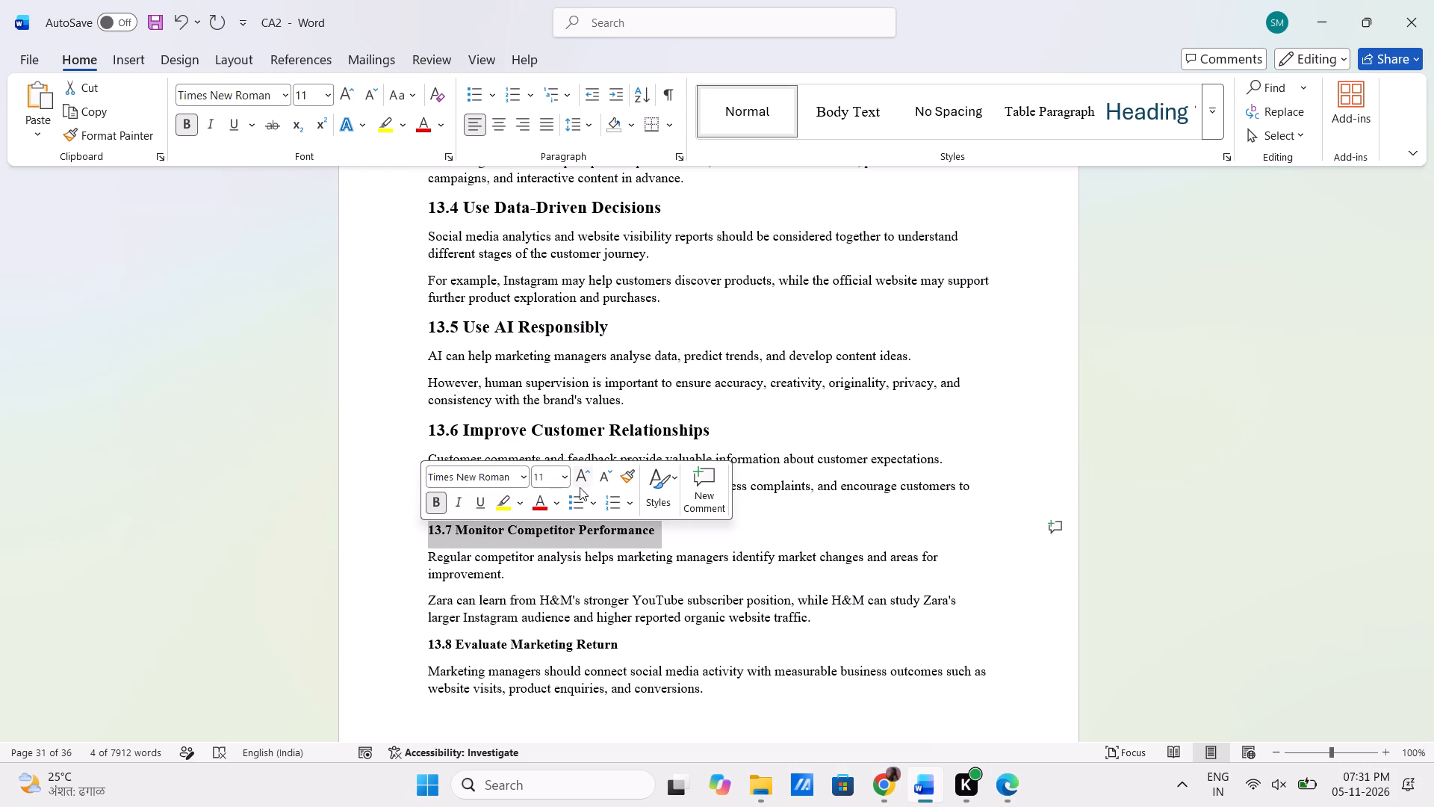
{"action": "left_click", "coordinate": [567, 483]}
{"action": "left_click", "coordinate": [550, 225]}
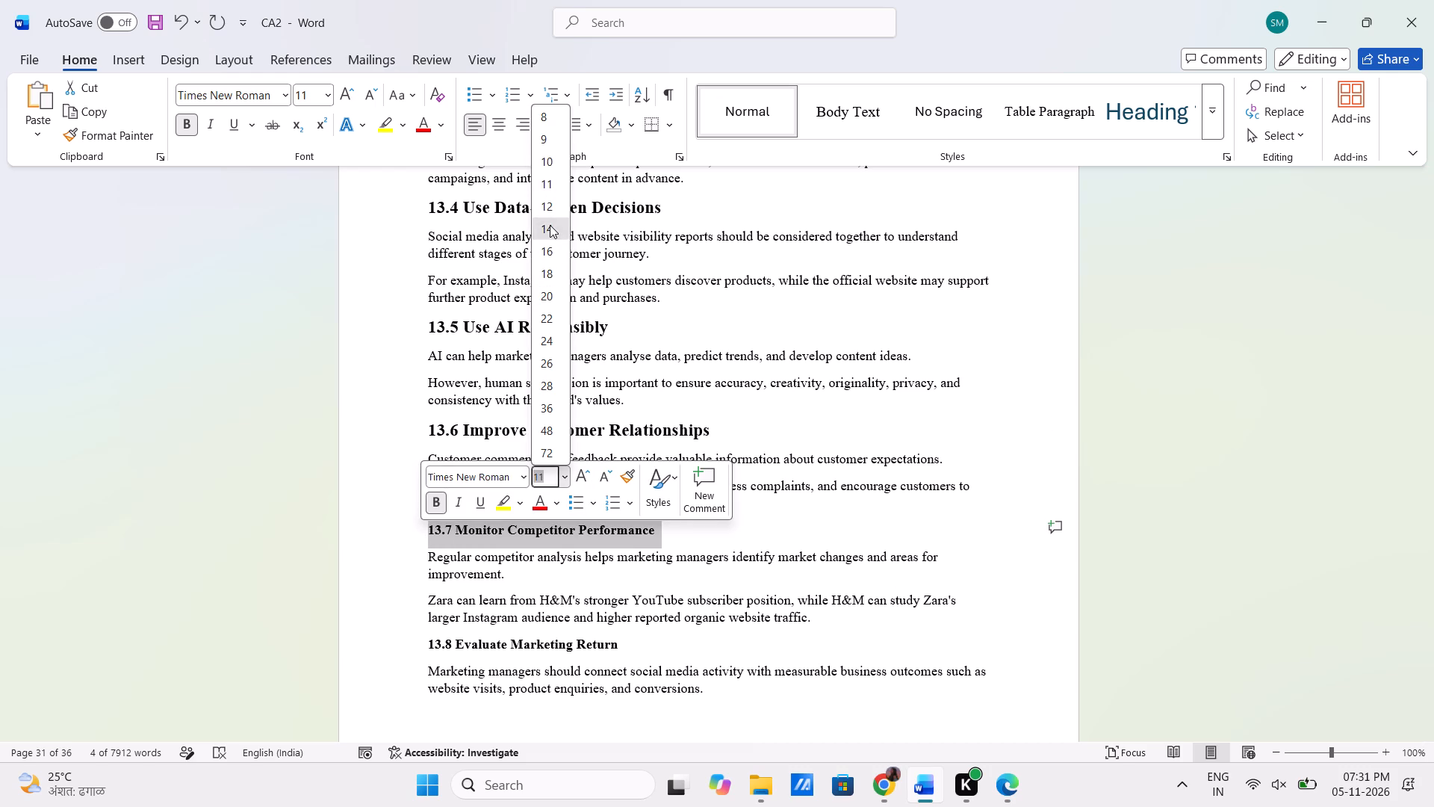
Set the font size of the heading "13.8 Evaluate Marketing Return" to 14.
{"action": "scroll", "coordinate": [660, 375], "scroll_direction": "down", "scroll_amount": 1}
{"action": "left_click_drag", "start_coordinate": [625, 531], "coordinate": [429, 515]}
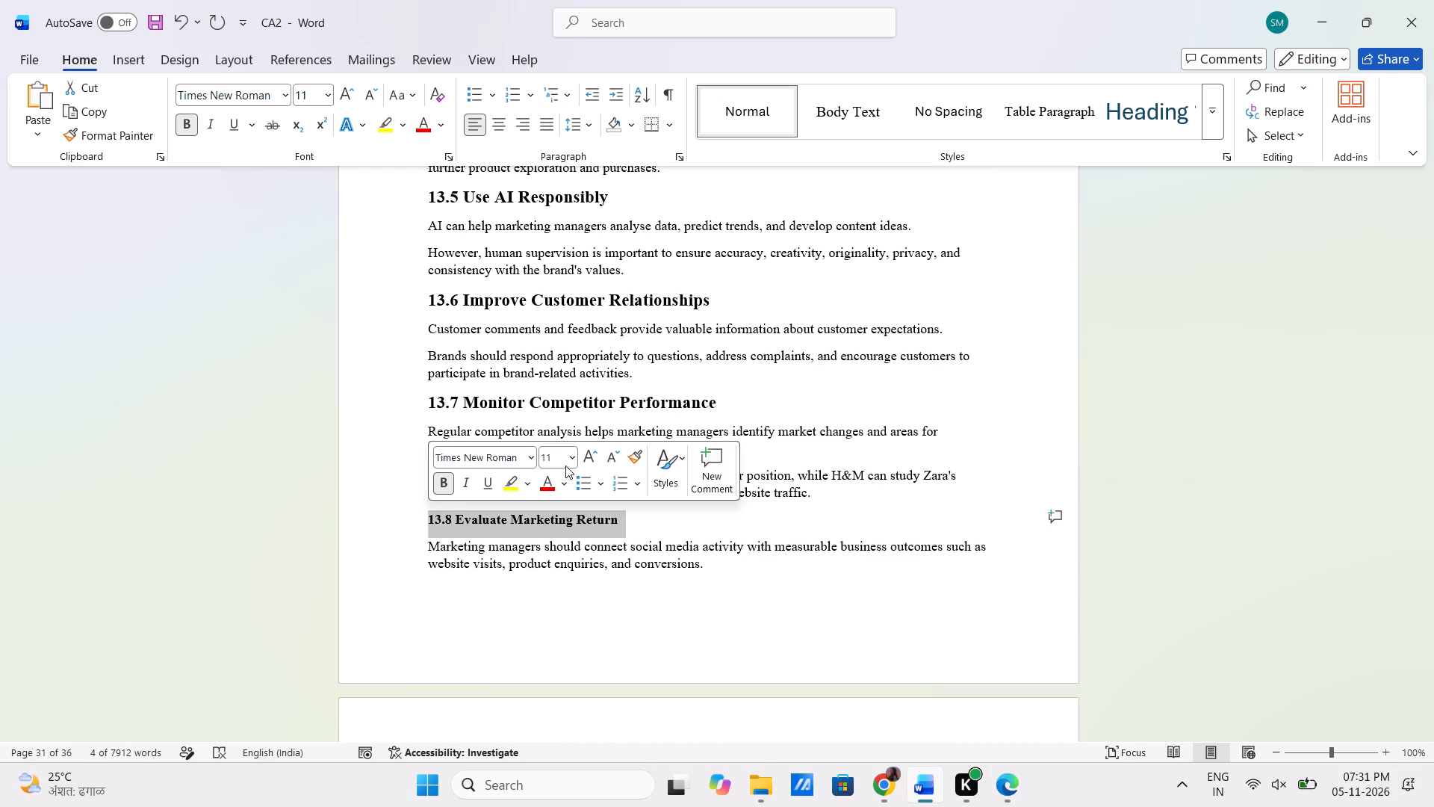
{"action": "left_click", "coordinate": [575, 447]}
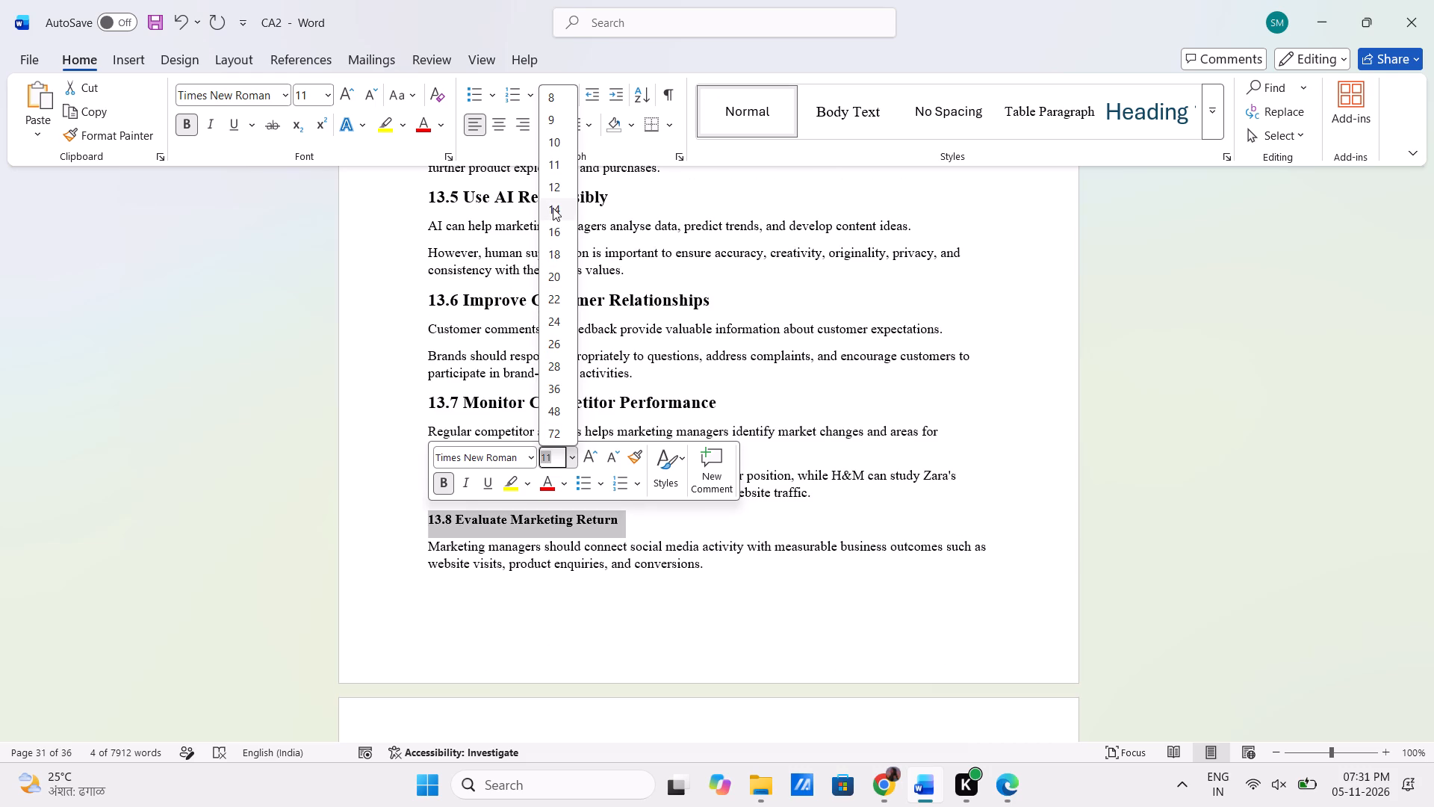
{"action": "left_click", "coordinate": [554, 207]}
Set the font size of the headings "14. Limitations and Future Scope" and "14.1 Limitations of the Study" to 14.
{"action": "scroll", "coordinate": [668, 371], "scroll_direction": "down", "scroll_amount": 2}
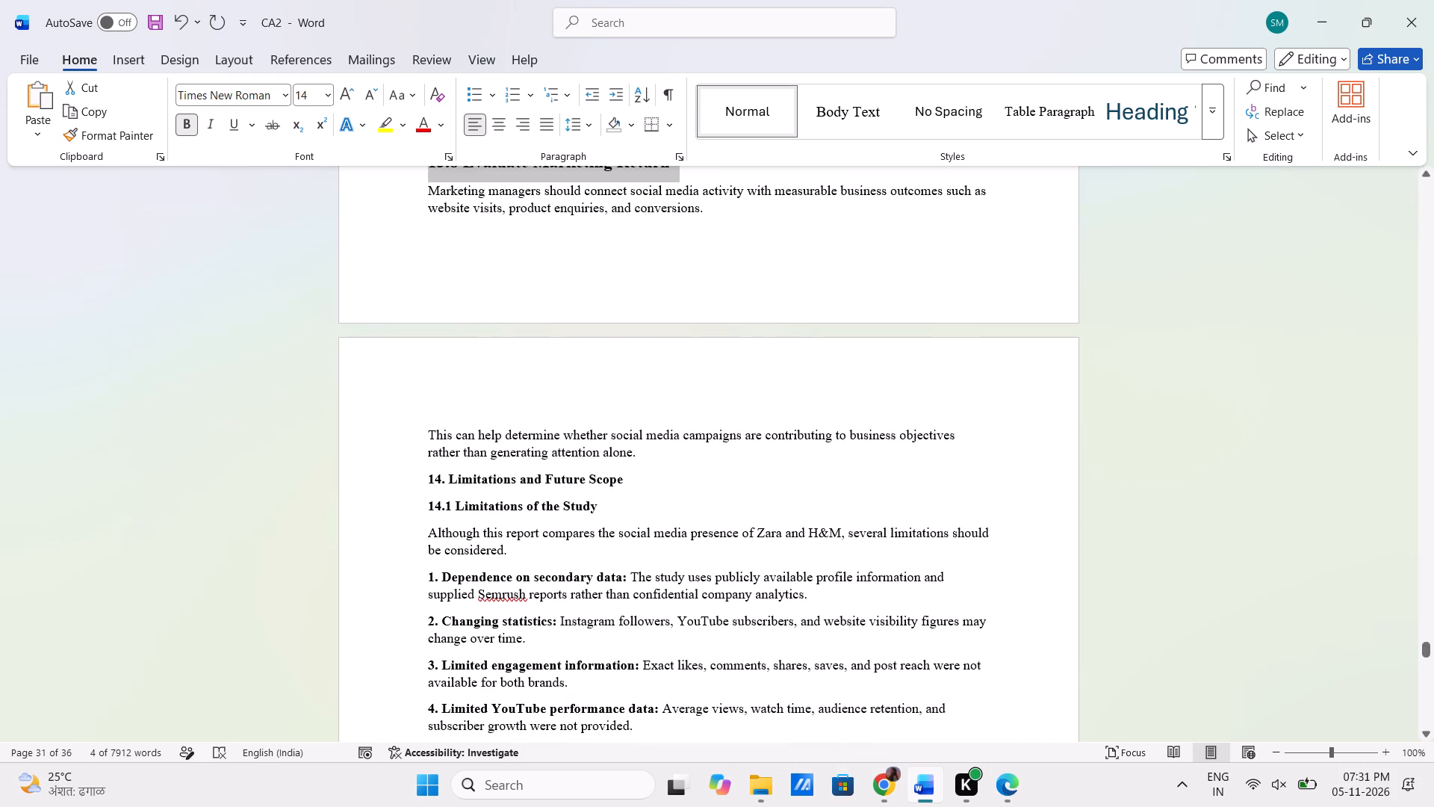
{"action": "left_click_drag", "start_coordinate": [418, 473], "coordinate": [592, 504]}
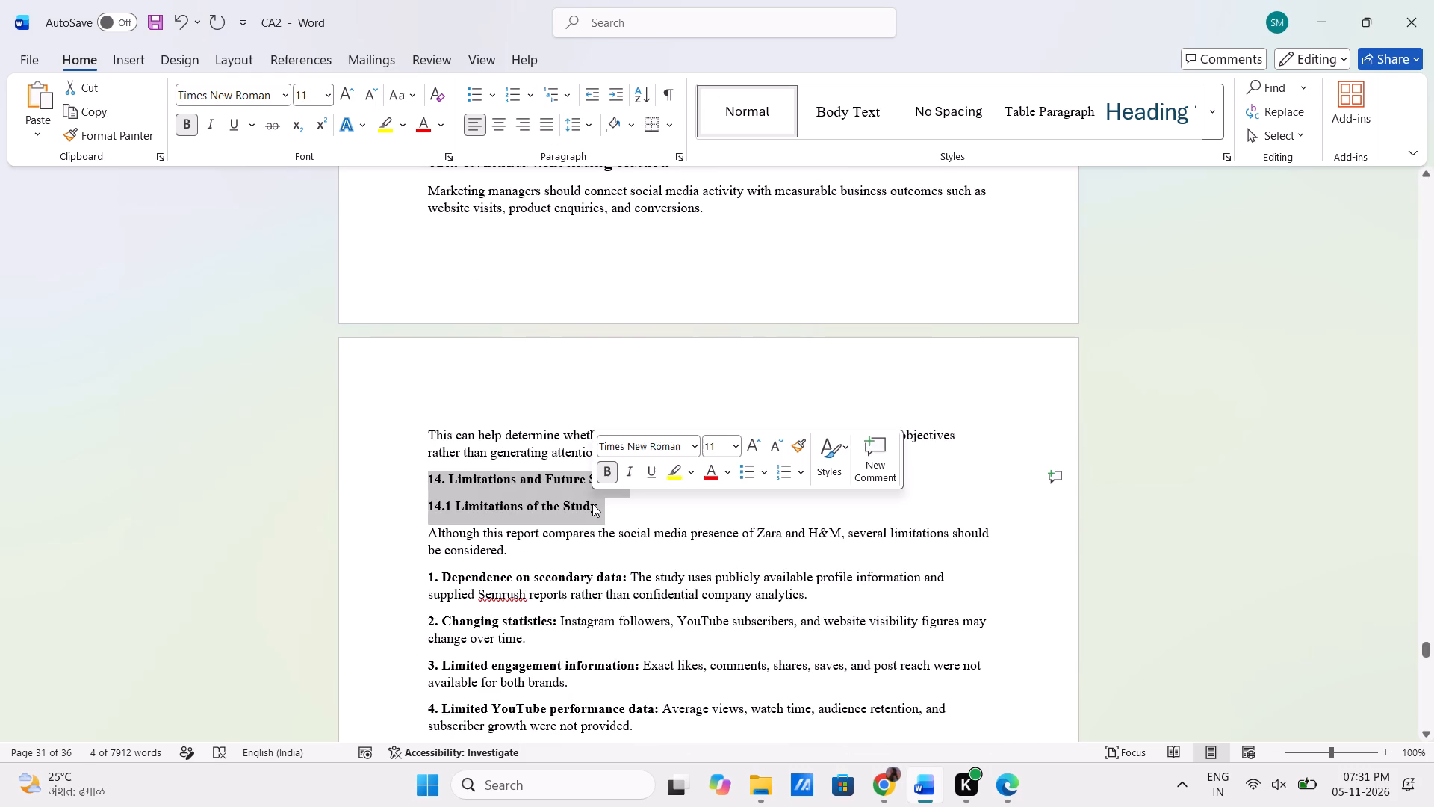
{"action": "left_click", "coordinate": [732, 442]}
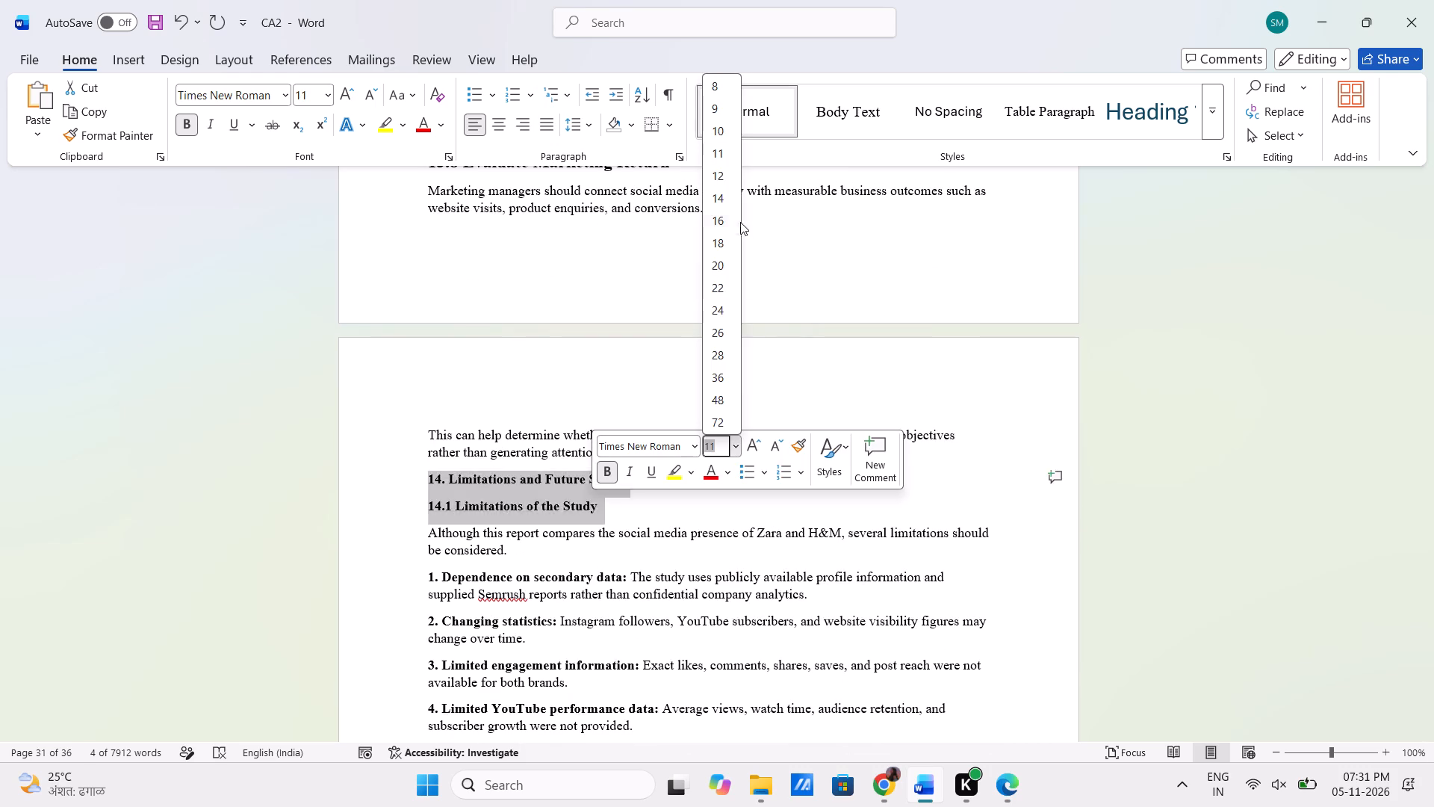
{"action": "left_click", "coordinate": [729, 203]}
Set the font size of the heading "14.2 Future Scope" to 14.
{"action": "scroll", "coordinate": [471, 402], "scroll_direction": "down", "scroll_amount": 3}
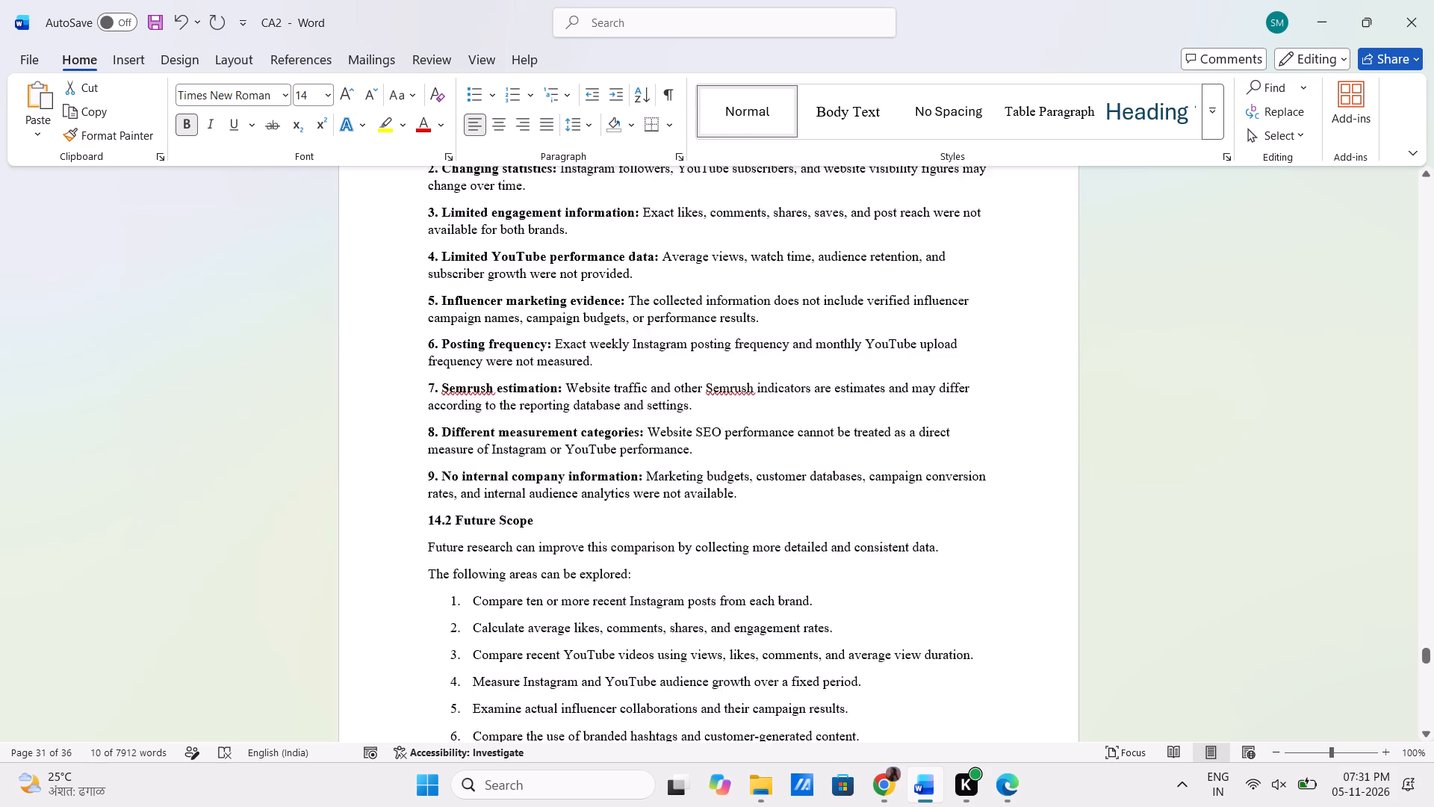
{"action": "scroll", "coordinate": [471, 402], "scroll_direction": "down", "scroll_amount": 1}
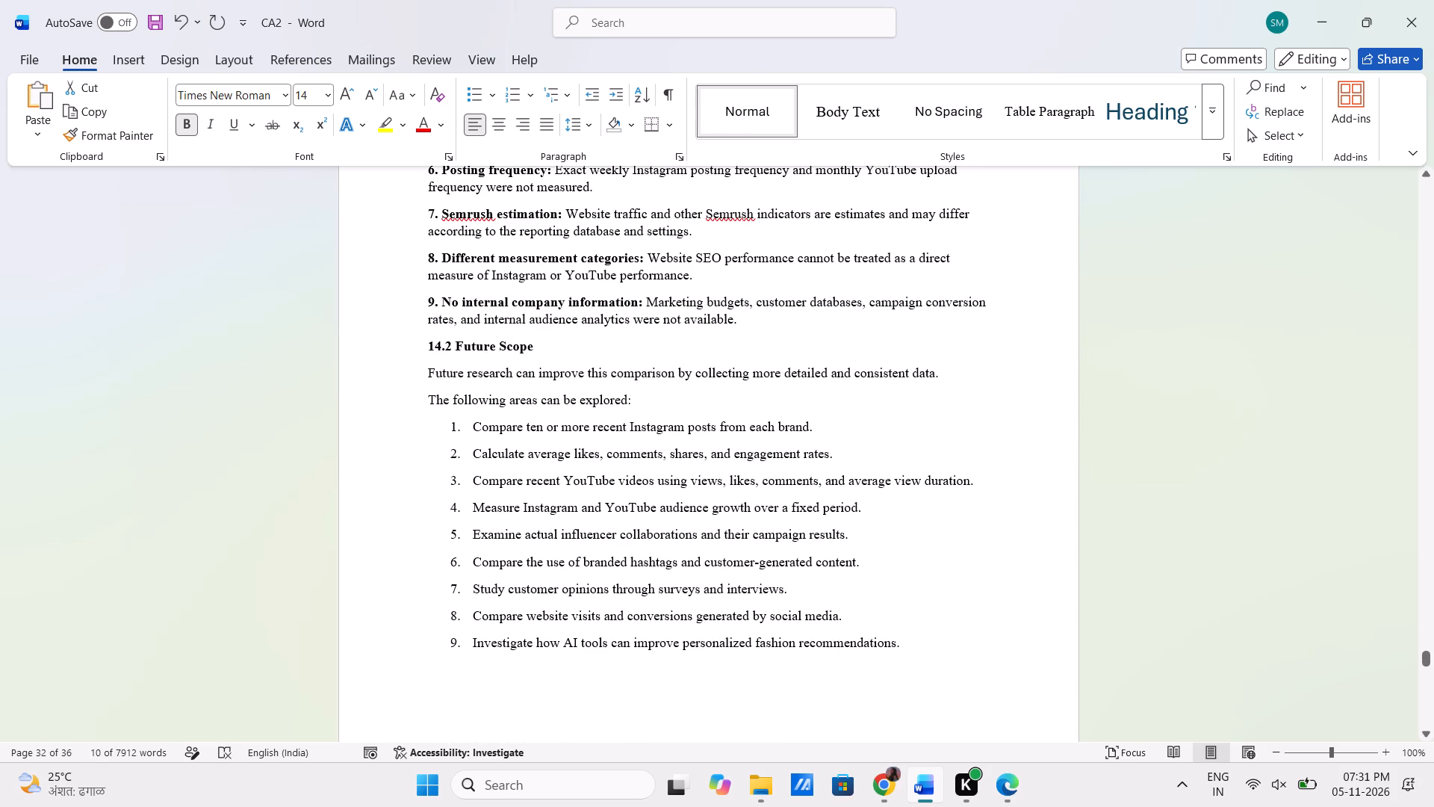
{"action": "scroll", "coordinate": [516, 362], "scroll_direction": "up", "scroll_amount": 1}
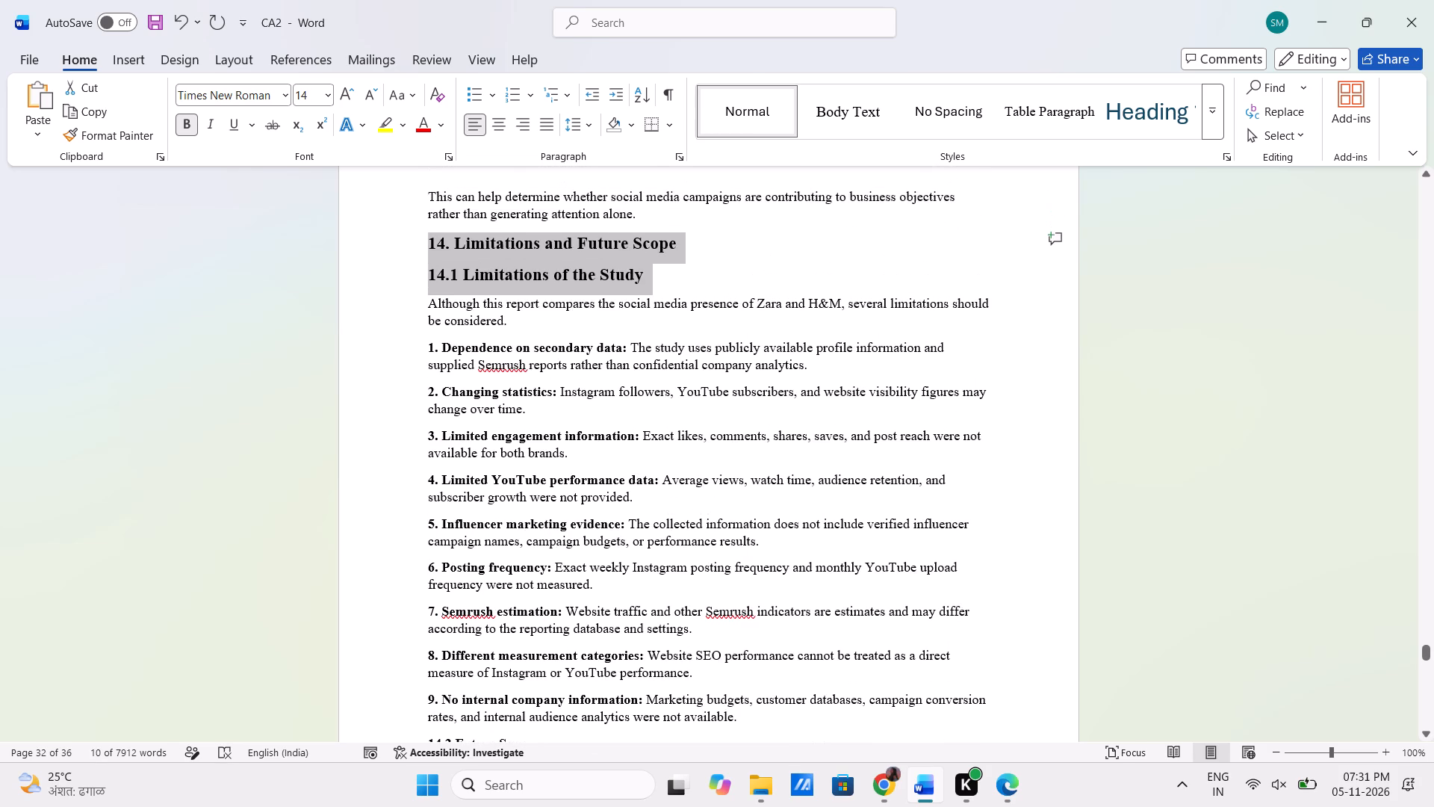
{"action": "scroll", "coordinate": [516, 362], "scroll_direction": "up", "scroll_amount": 1}
{"action": "scroll", "coordinate": [516, 362], "scroll_direction": "down", "scroll_amount": 3}
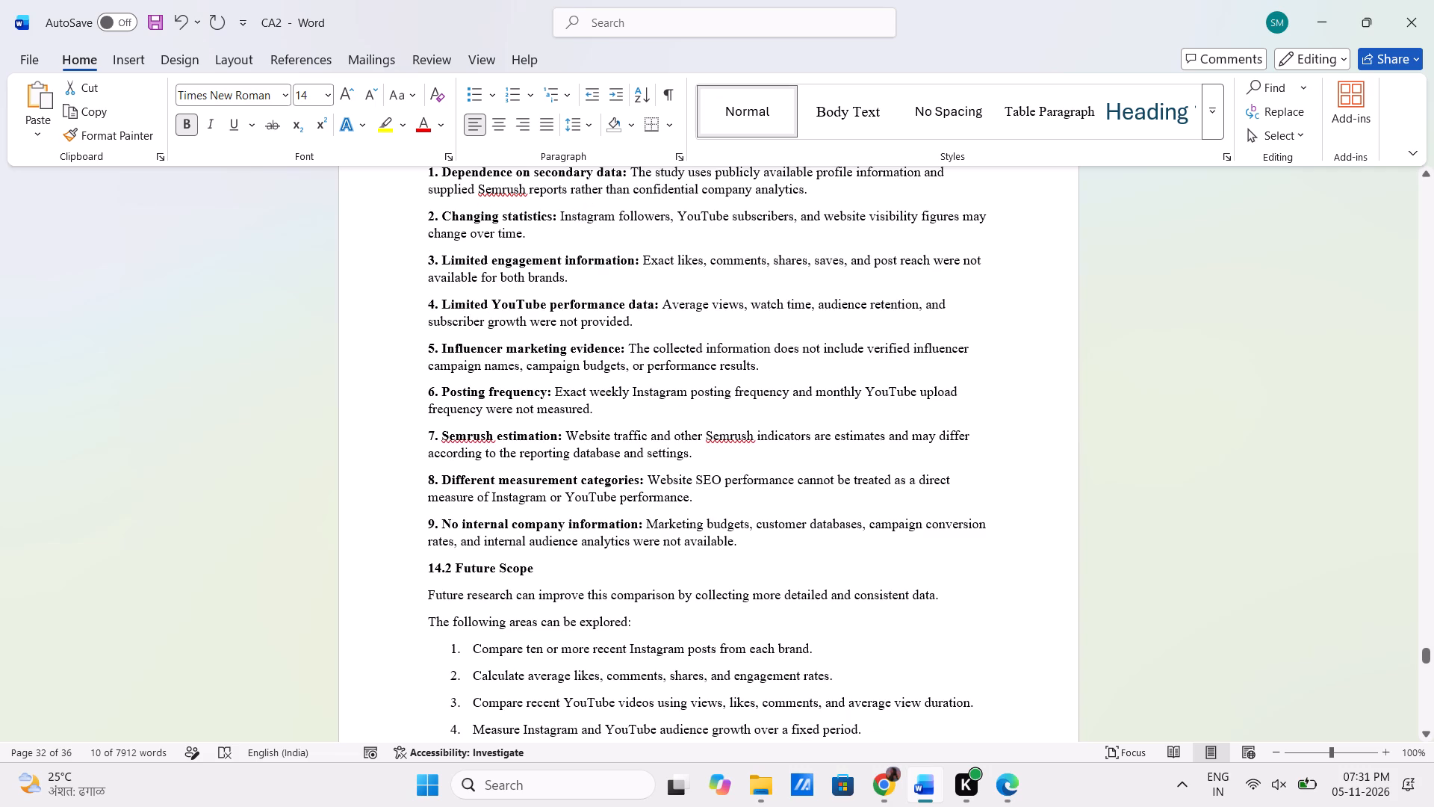
{"action": "left_click_drag", "start_coordinate": [544, 569], "coordinate": [423, 575]}
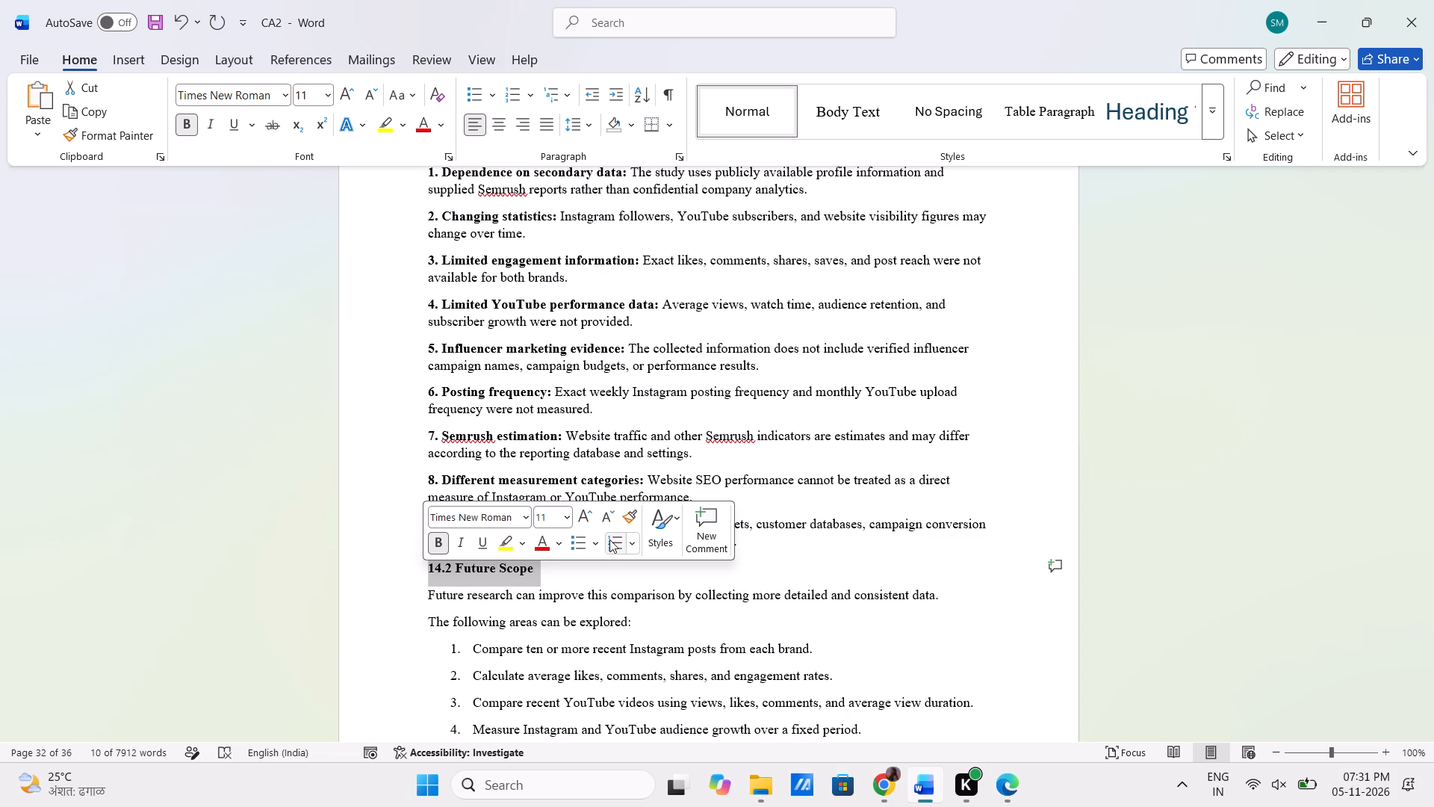
{"action": "left_click", "coordinate": [568, 509]}
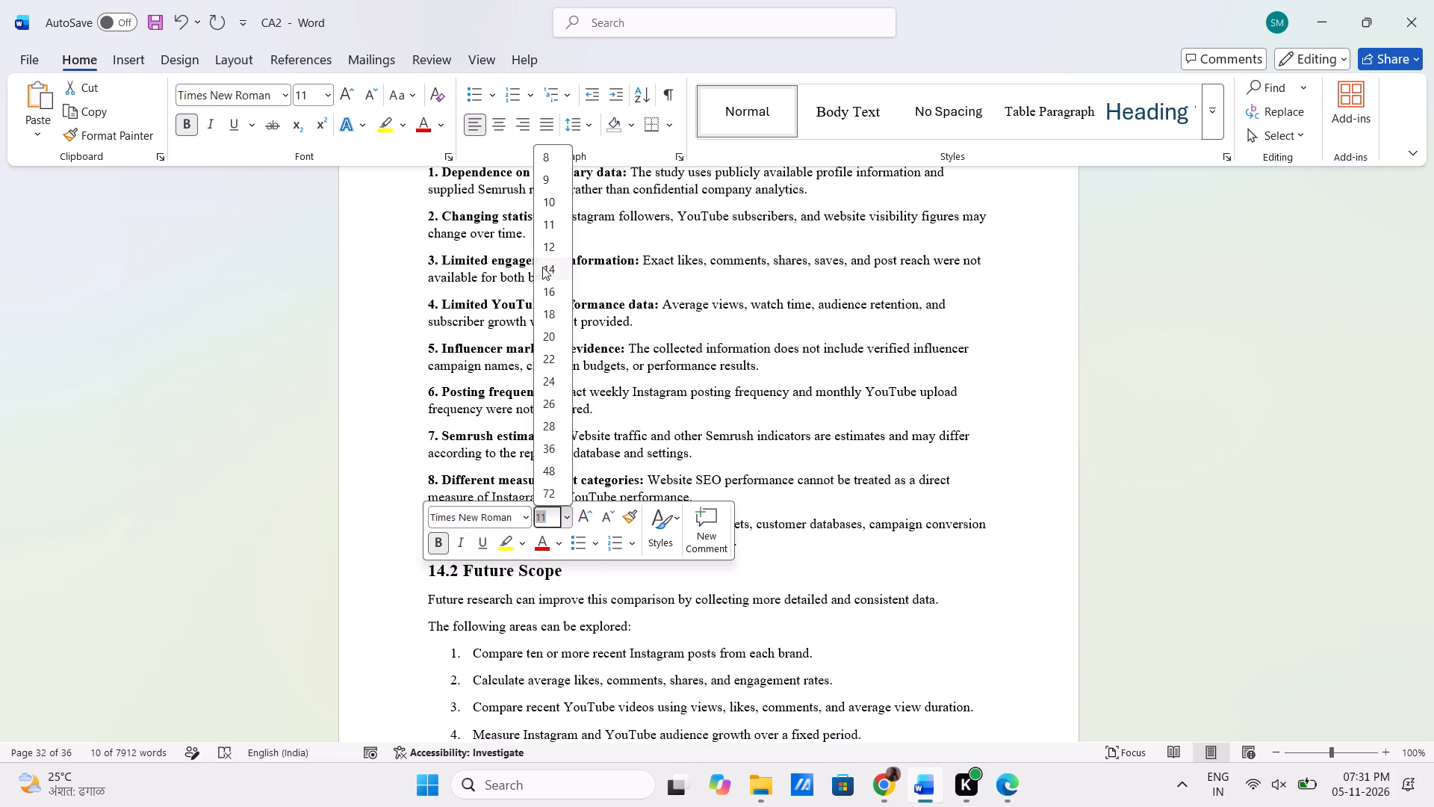
{"action": "left_click", "coordinate": [542, 267]}
Select the heading "15. Conclusion" and open its font size choices.
{"action": "scroll", "coordinate": [648, 386], "scroll_direction": "down", "scroll_amount": 4}
{"action": "scroll", "coordinate": [573, 371], "scroll_direction": "up", "scroll_amount": 1}
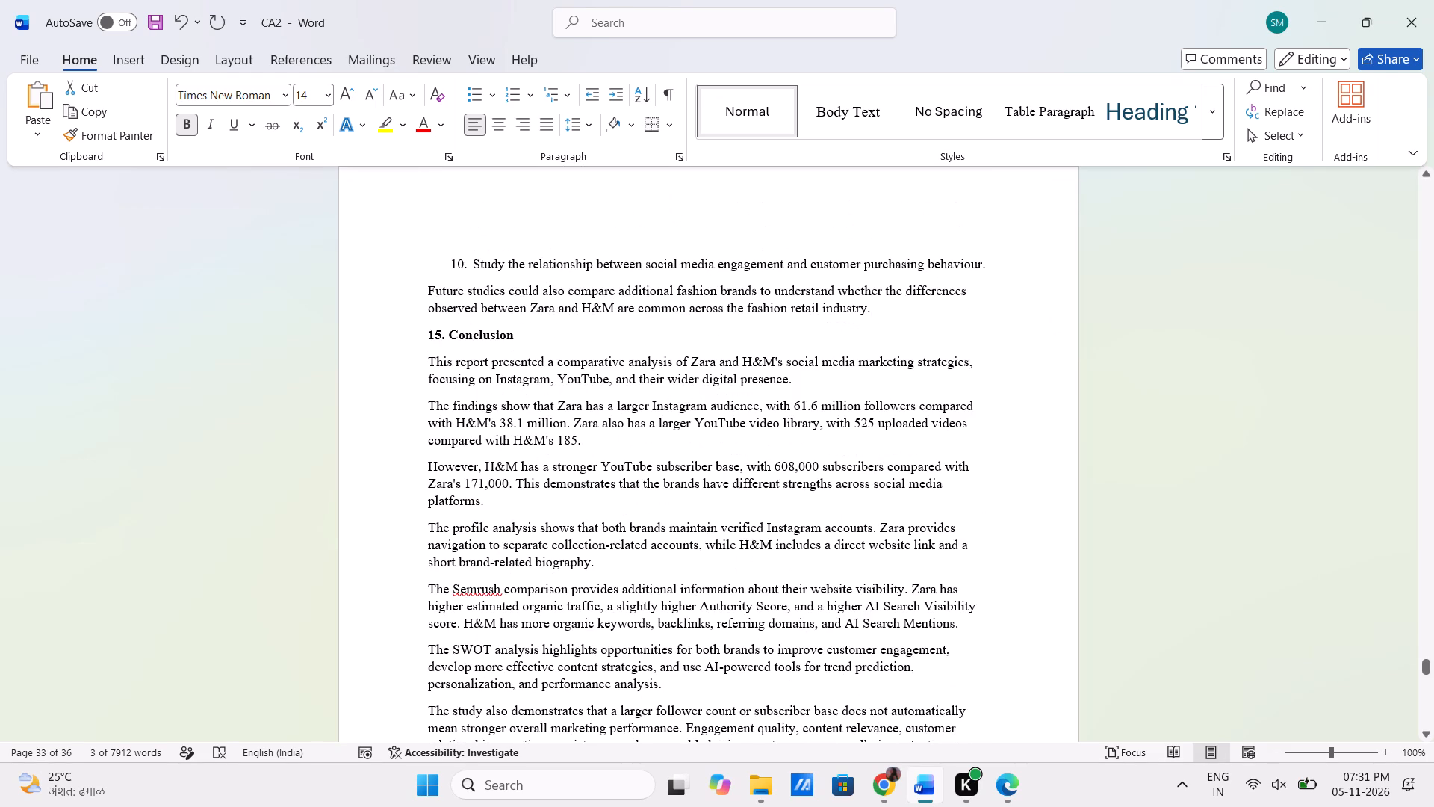
{"action": "left_click_drag", "start_coordinate": [520, 338], "coordinate": [423, 332]}
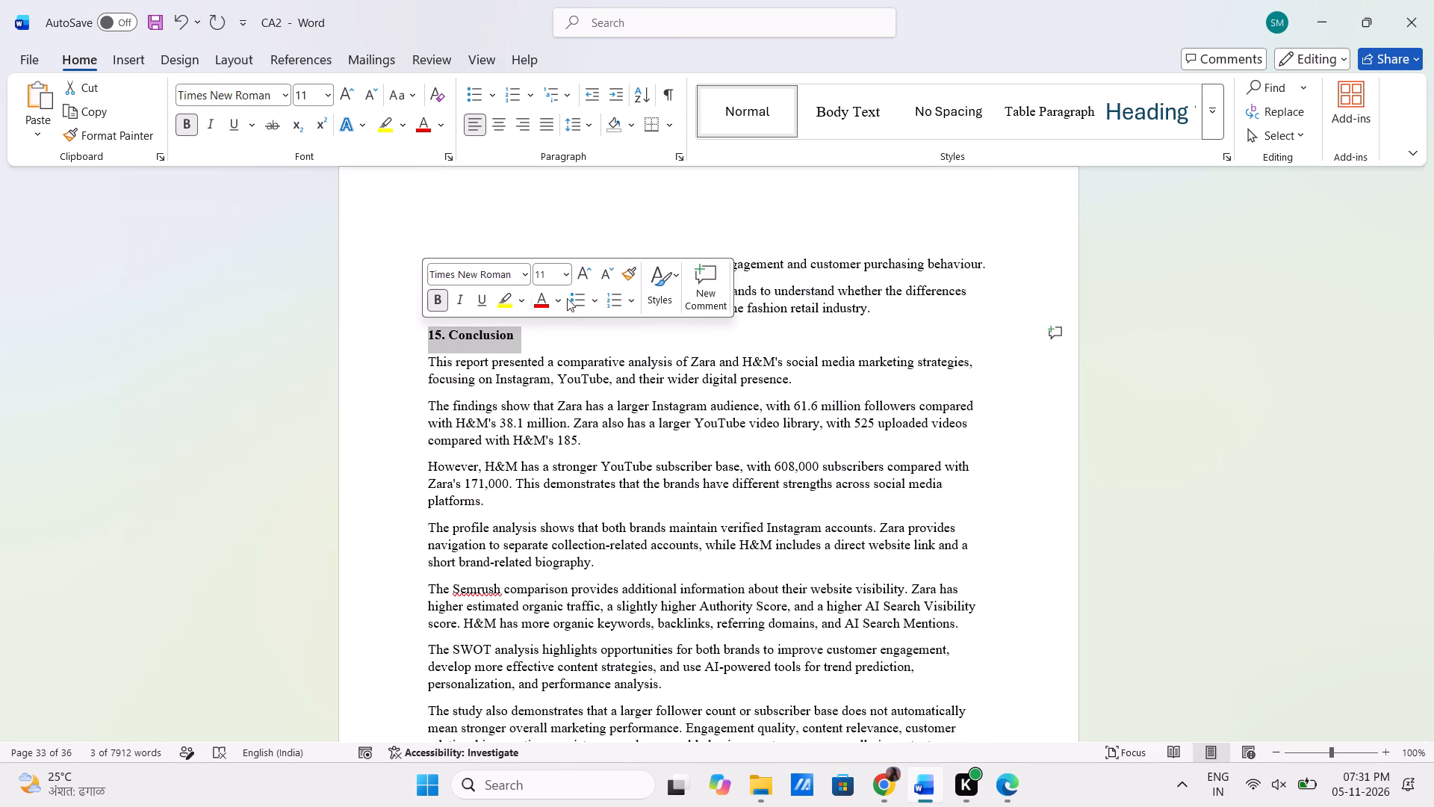
{"action": "left_click", "coordinate": [565, 272]}
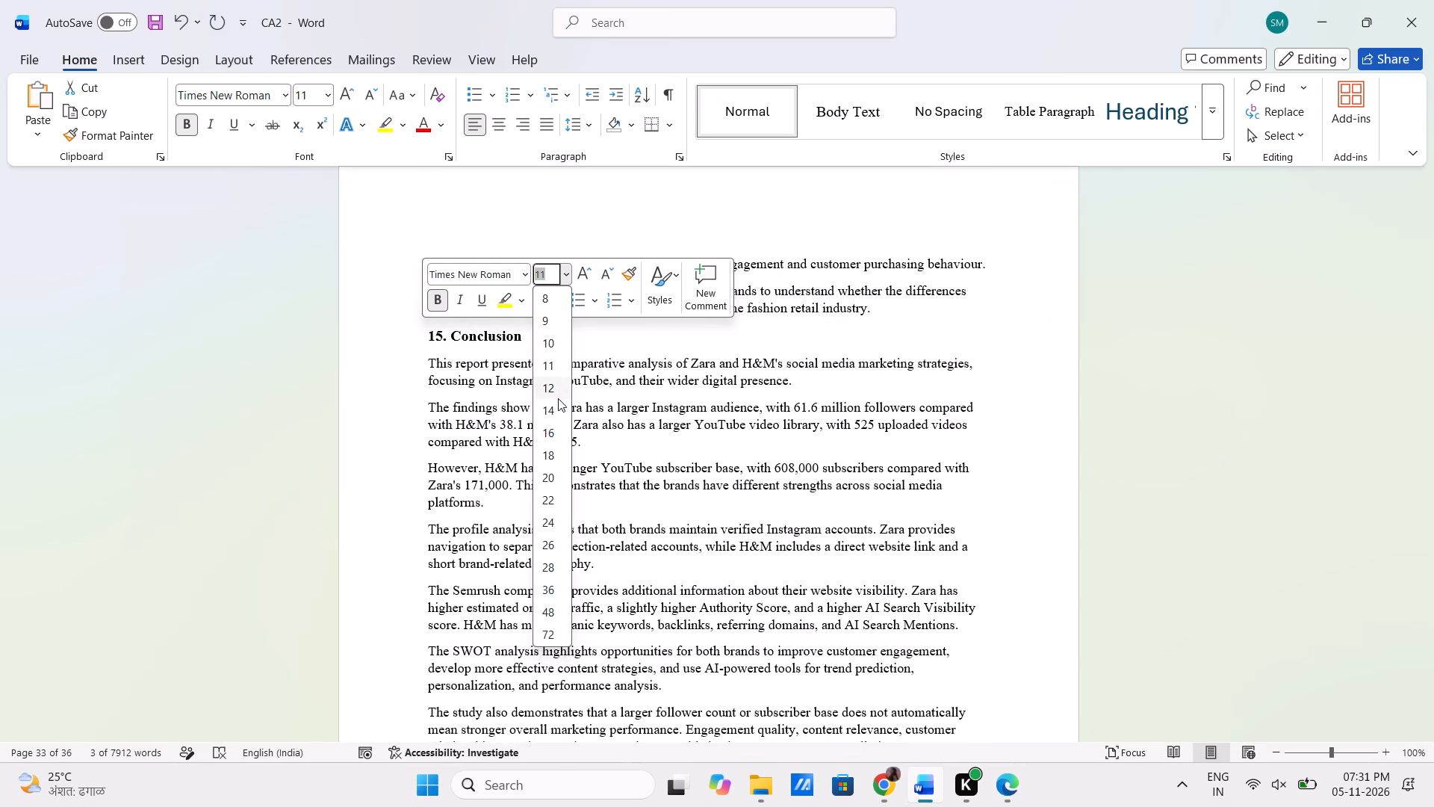
Set the font size of the selected heading "15. Conclusion" to 14.
{"action": "left_click", "coordinate": [559, 399]}
Set the font size of the heading "16. References" to 14.
{"action": "scroll", "coordinate": [589, 442], "scroll_direction": "down", "scroll_amount": 2}
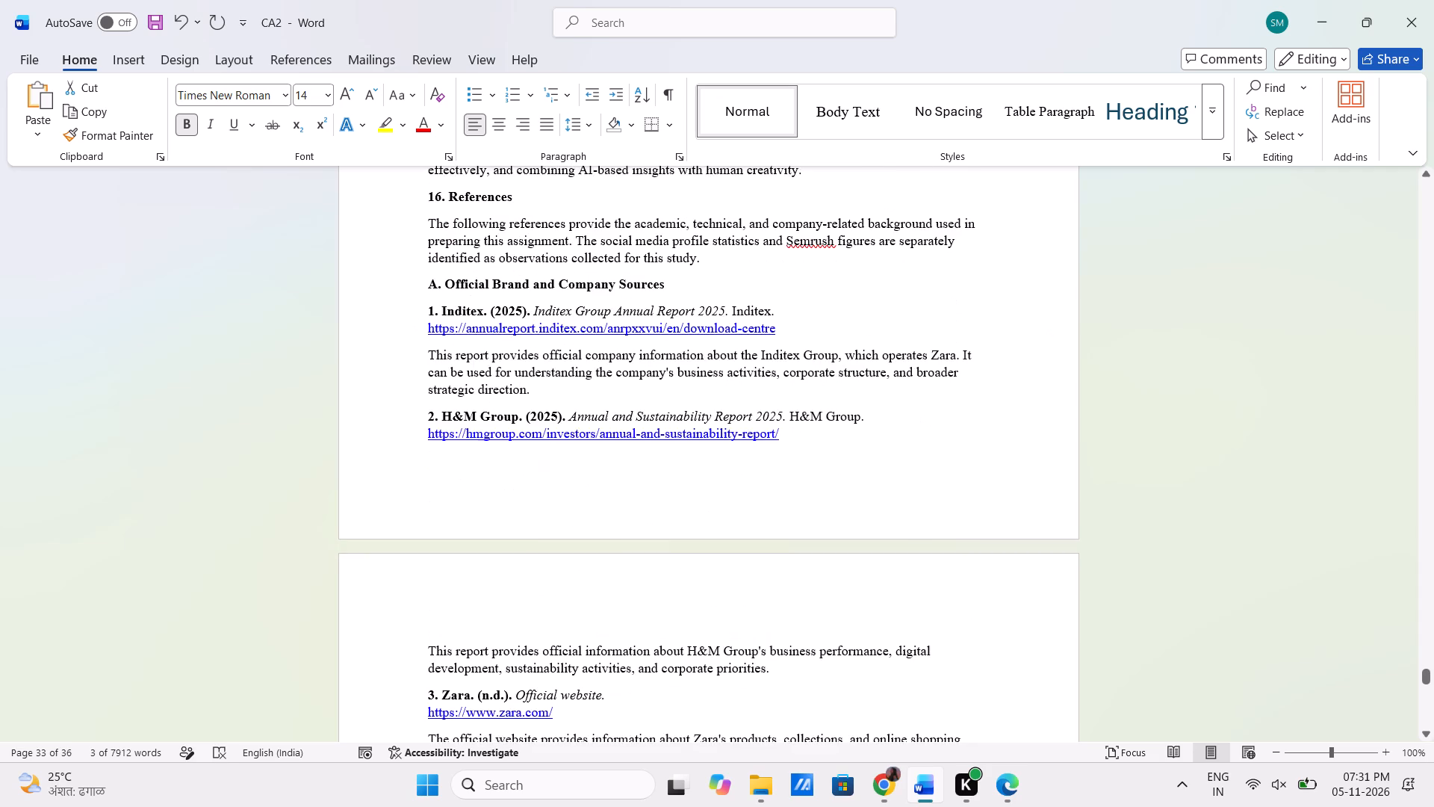
{"action": "left_click_drag", "start_coordinate": [518, 282], "coordinate": [480, 290]}
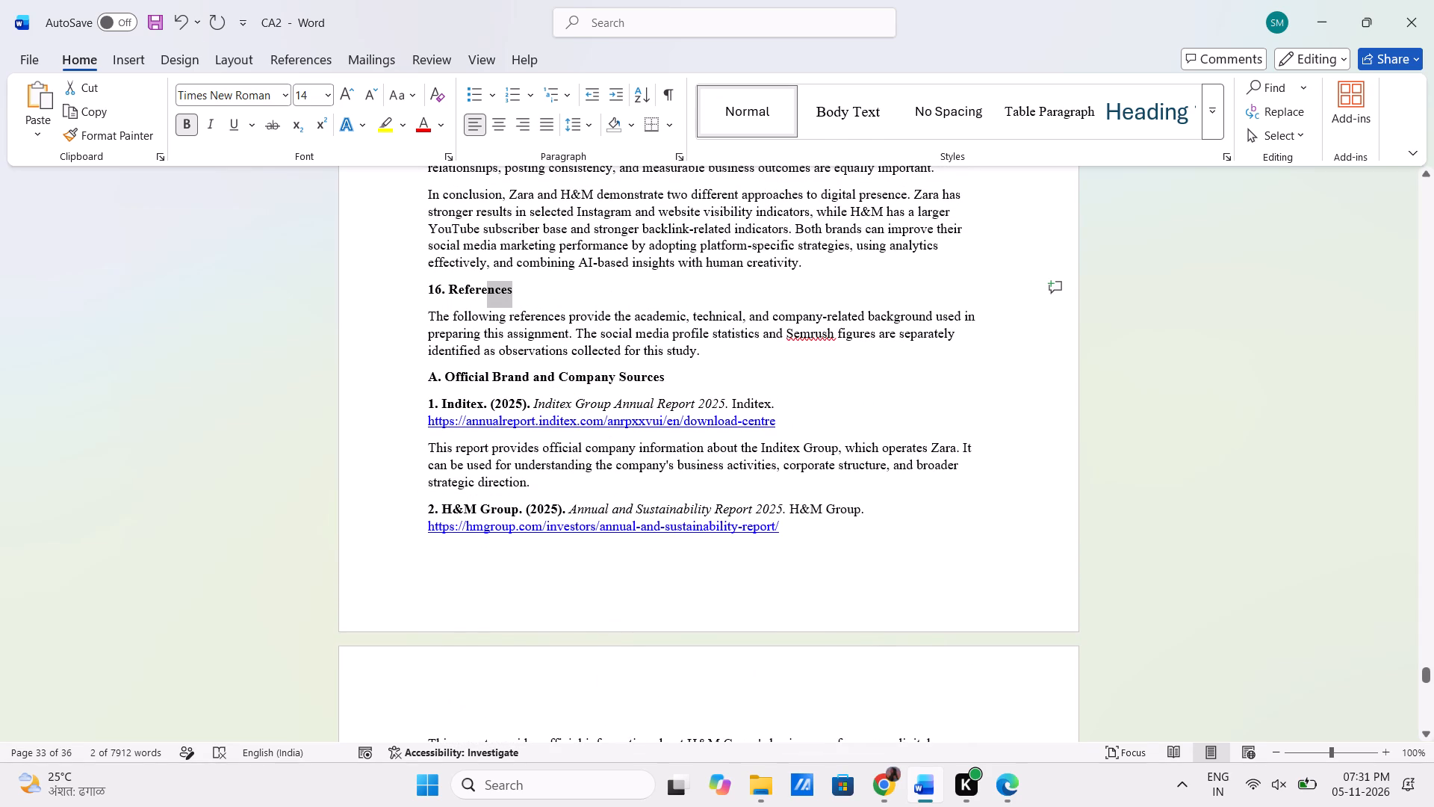
{"action": "left_click_drag", "start_coordinate": [480, 290], "coordinate": [422, 294]}
{"action": "left_click", "coordinate": [564, 233]}
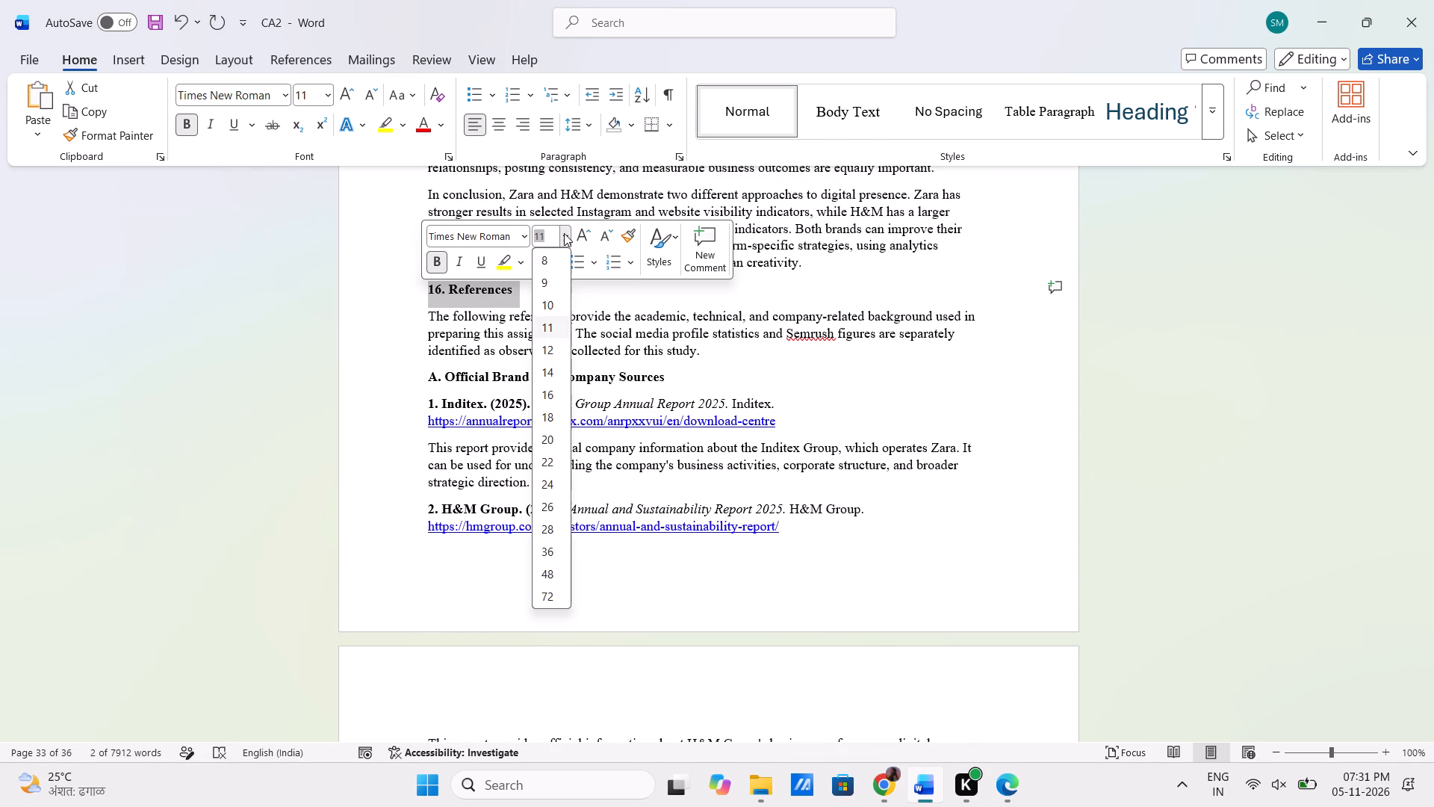
{"action": "left_click", "coordinate": [556, 374]}
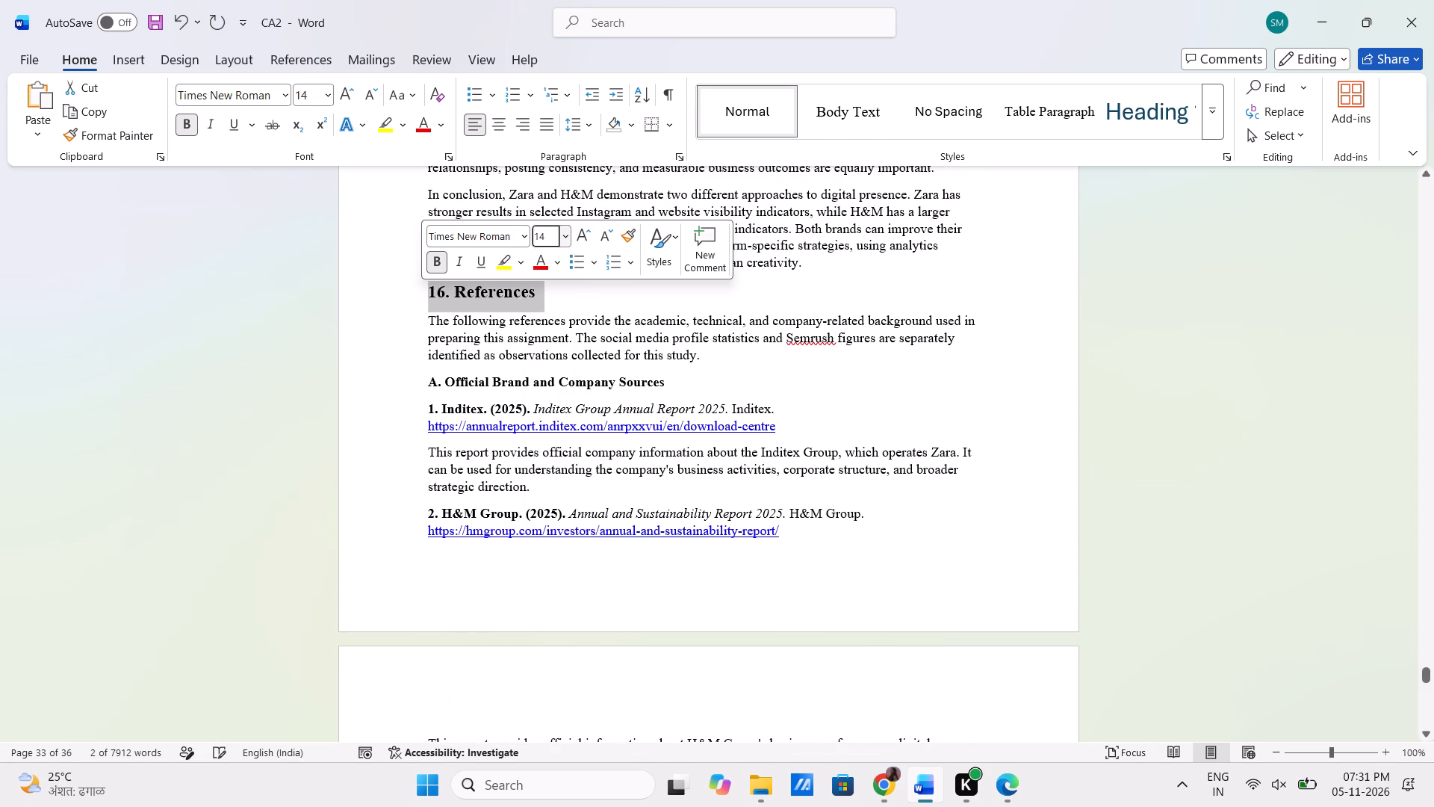
Delete references 19 to 21, the H&M YouTube observation and both Semrush Domain Overview entries, from the end of the document.
{"action": "scroll", "coordinate": [627, 434], "scroll_direction": "down", "scroll_amount": 3}
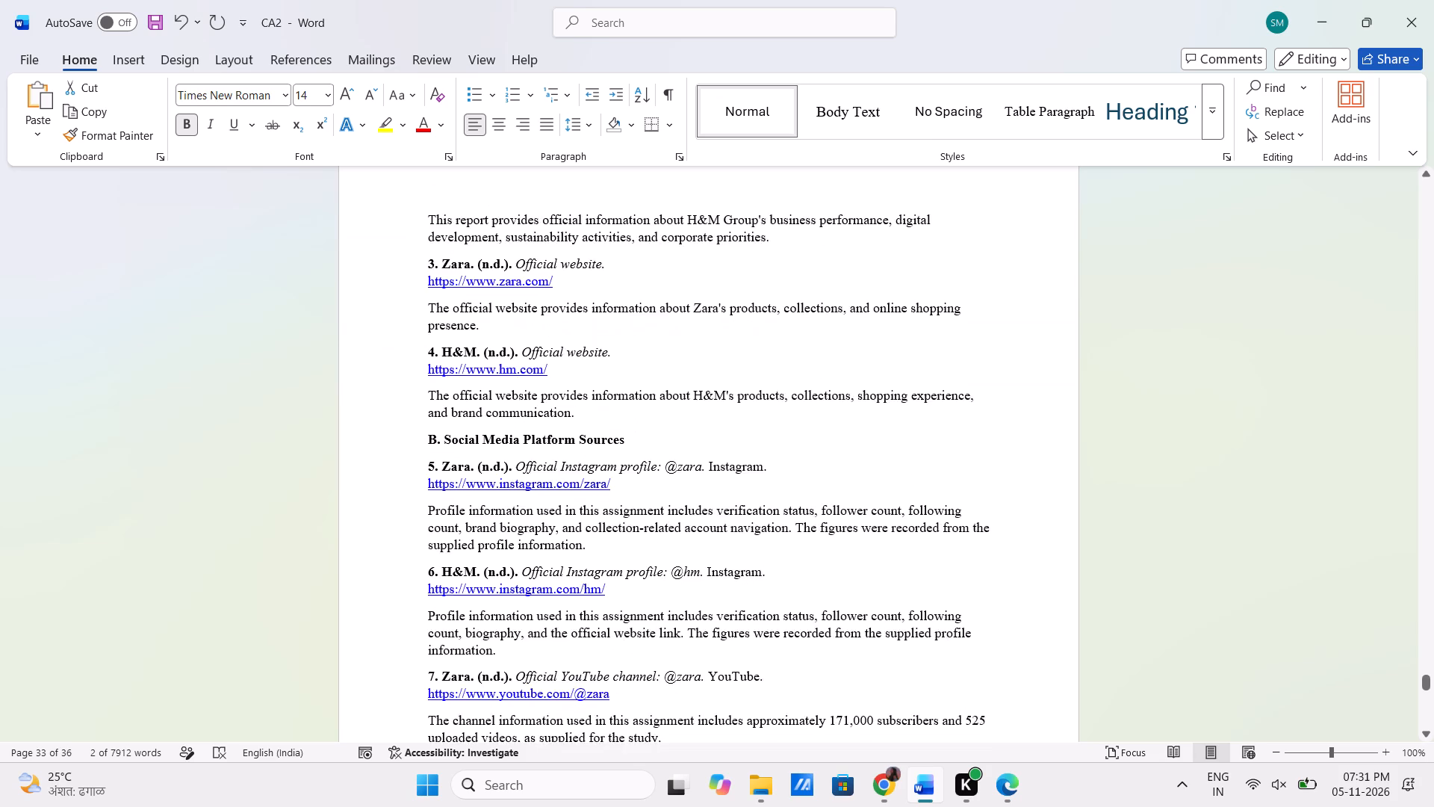
{"action": "scroll", "coordinate": [627, 434], "scroll_direction": "down", "scroll_amount": 4}
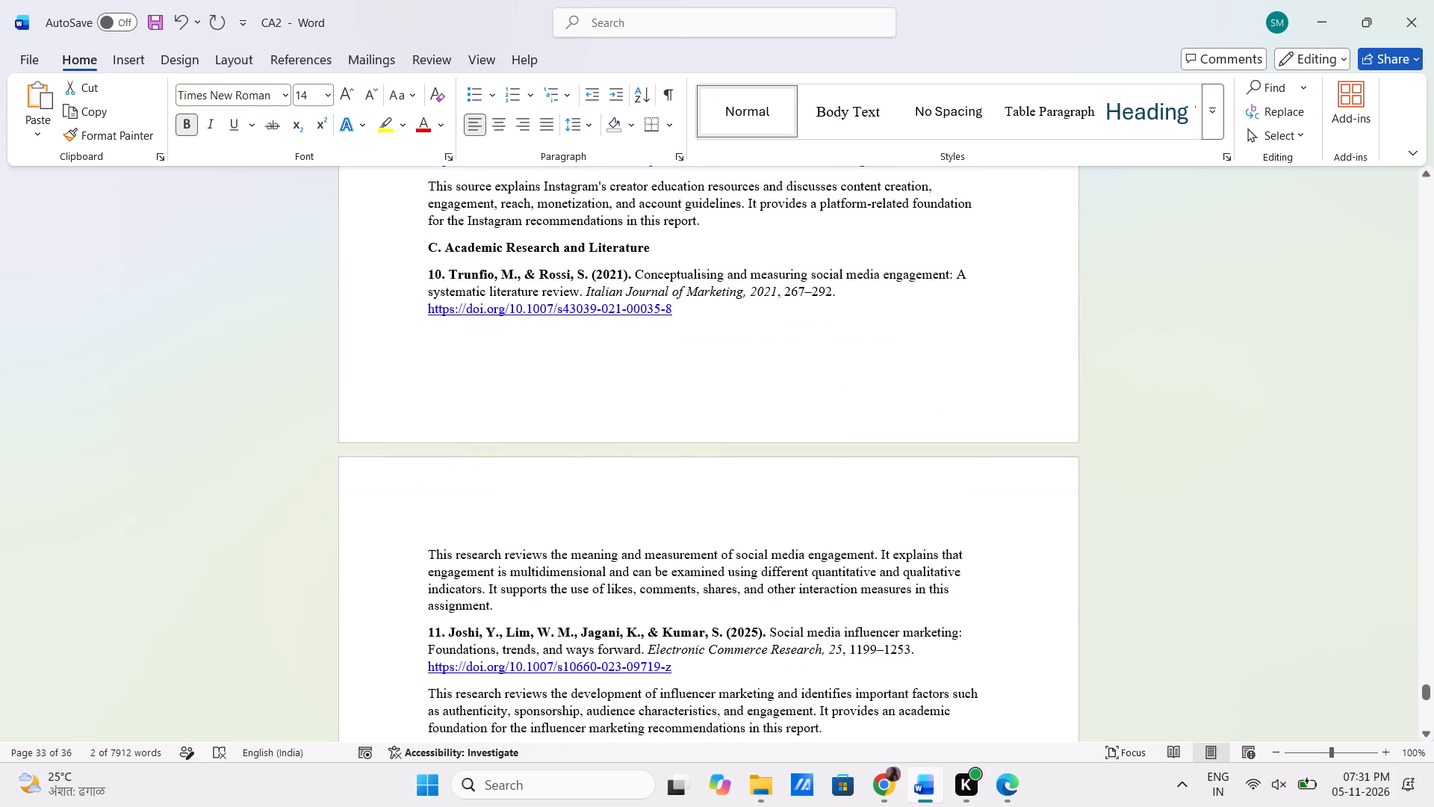
{"action": "scroll", "coordinate": [627, 434], "scroll_direction": "down", "scroll_amount": 3}
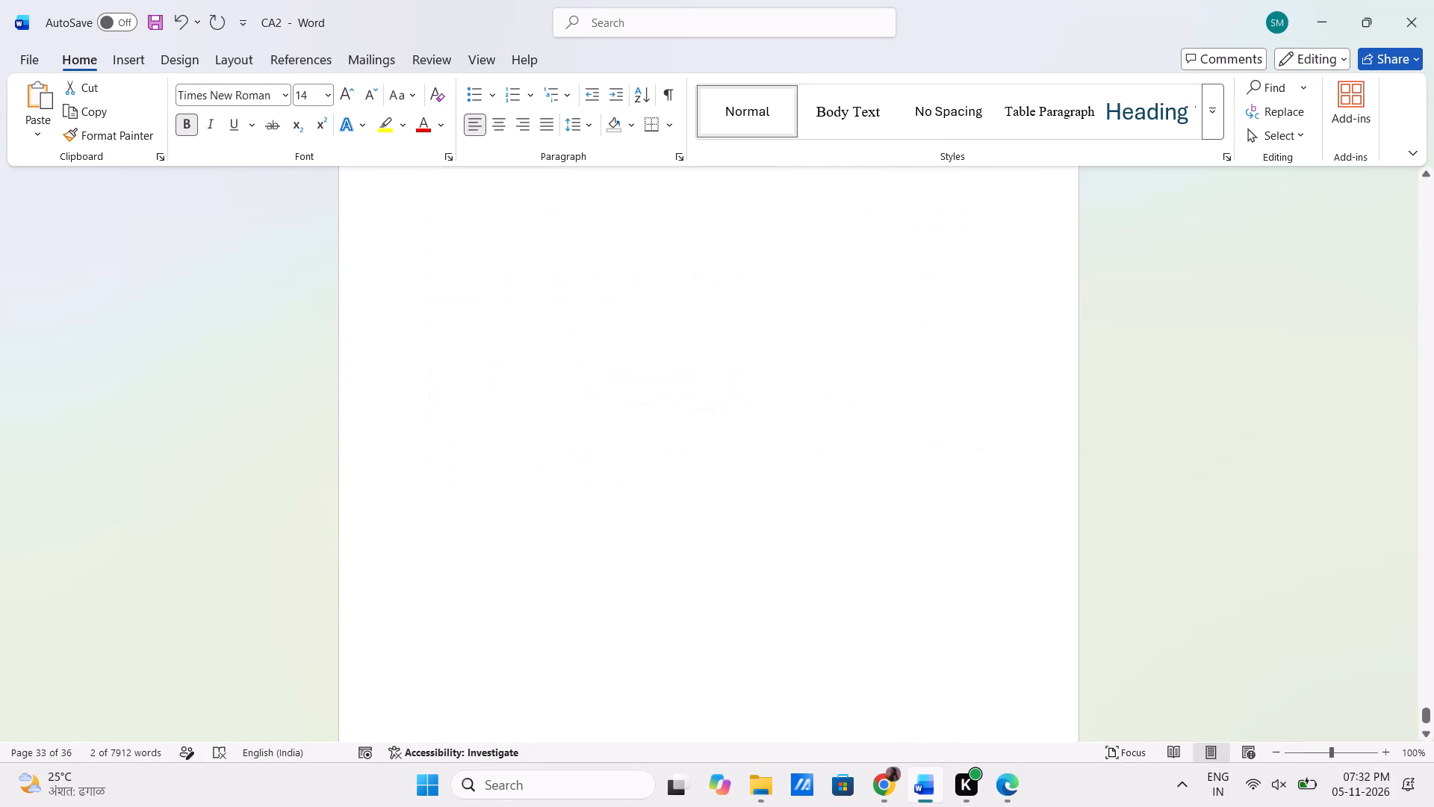
{"action": "scroll", "coordinate": [541, 478], "scroll_direction": "up", "scroll_amount": 2}
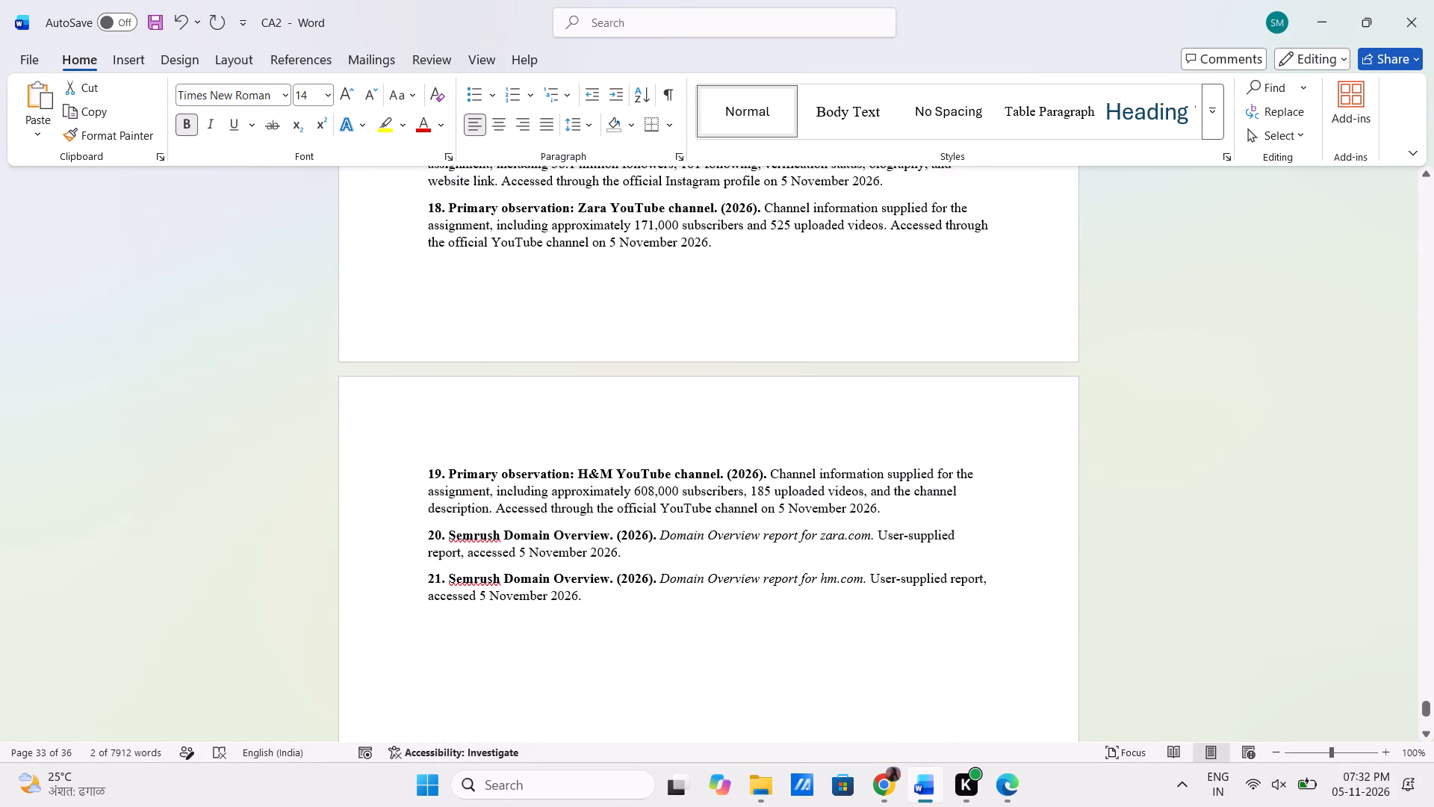
{"action": "scroll", "coordinate": [553, 515], "scroll_direction": "up", "scroll_amount": 1}
{"action": "left_click_drag", "start_coordinate": [423, 555], "coordinate": [617, 684]}
{"action": "key", "text": "Delete"}
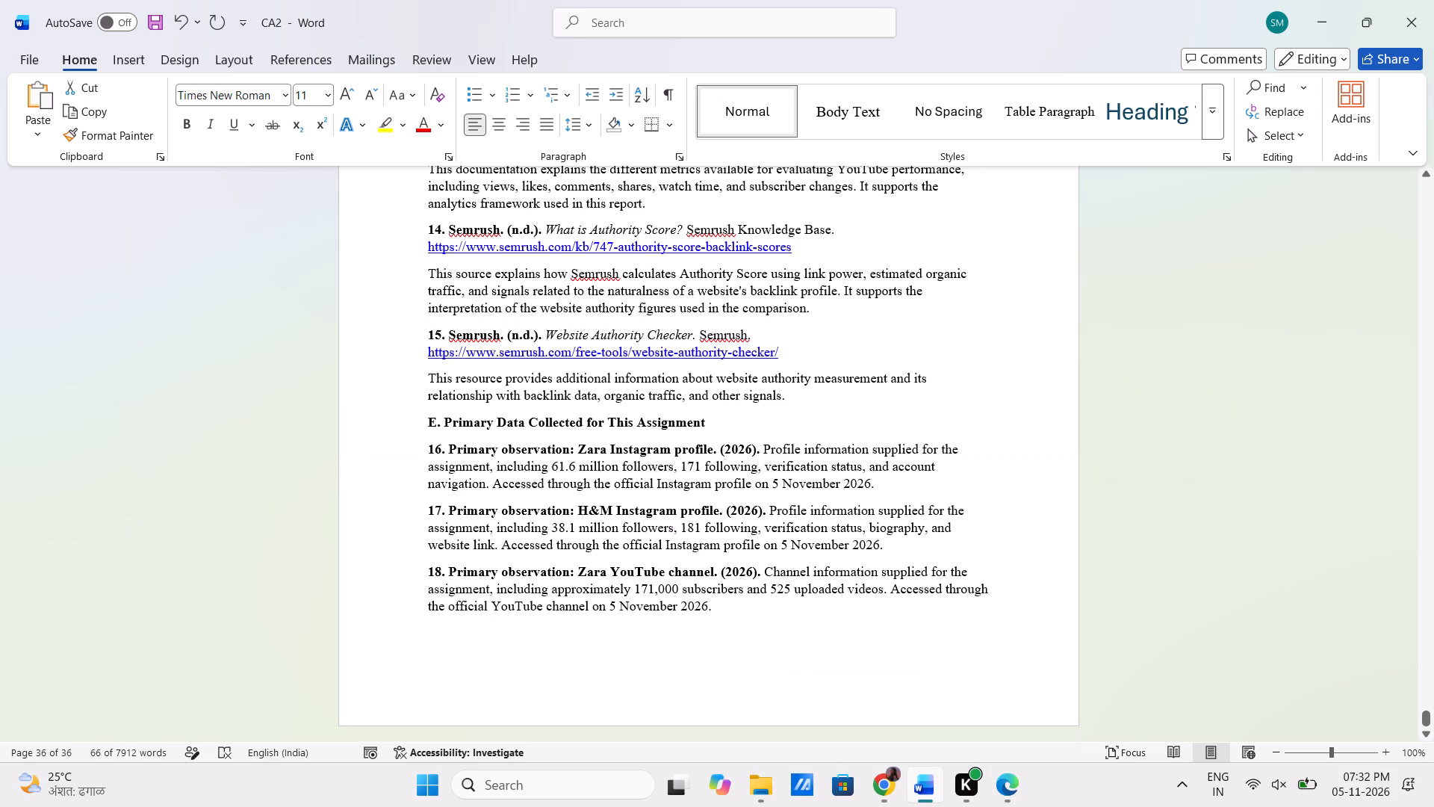
Return to the cover page and save the report document.
{"action": "scroll", "coordinate": [681, 573], "scroll_direction": "up", "scroll_amount": 6}
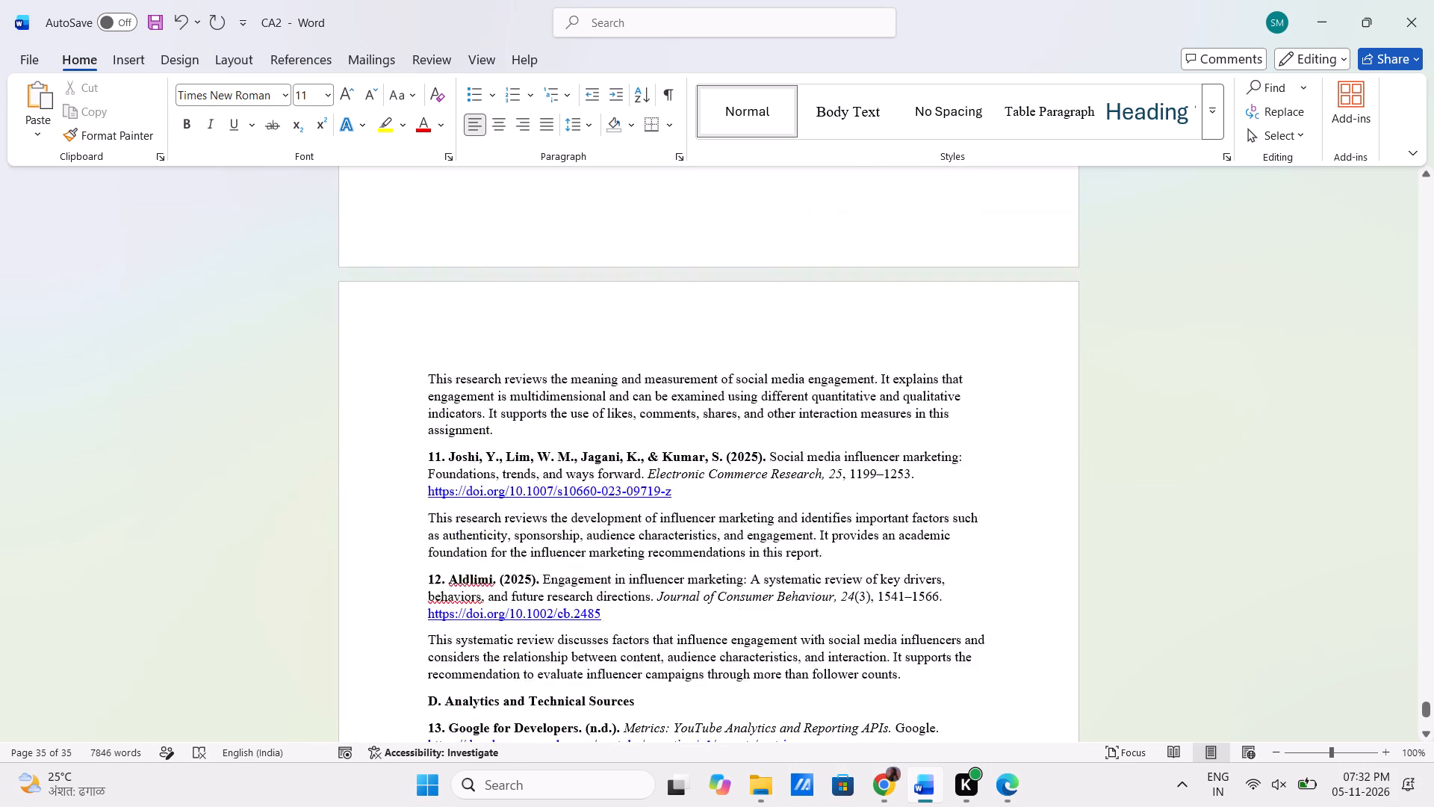
{"action": "scroll", "coordinate": [681, 573], "scroll_direction": "up", "scroll_amount": 19}
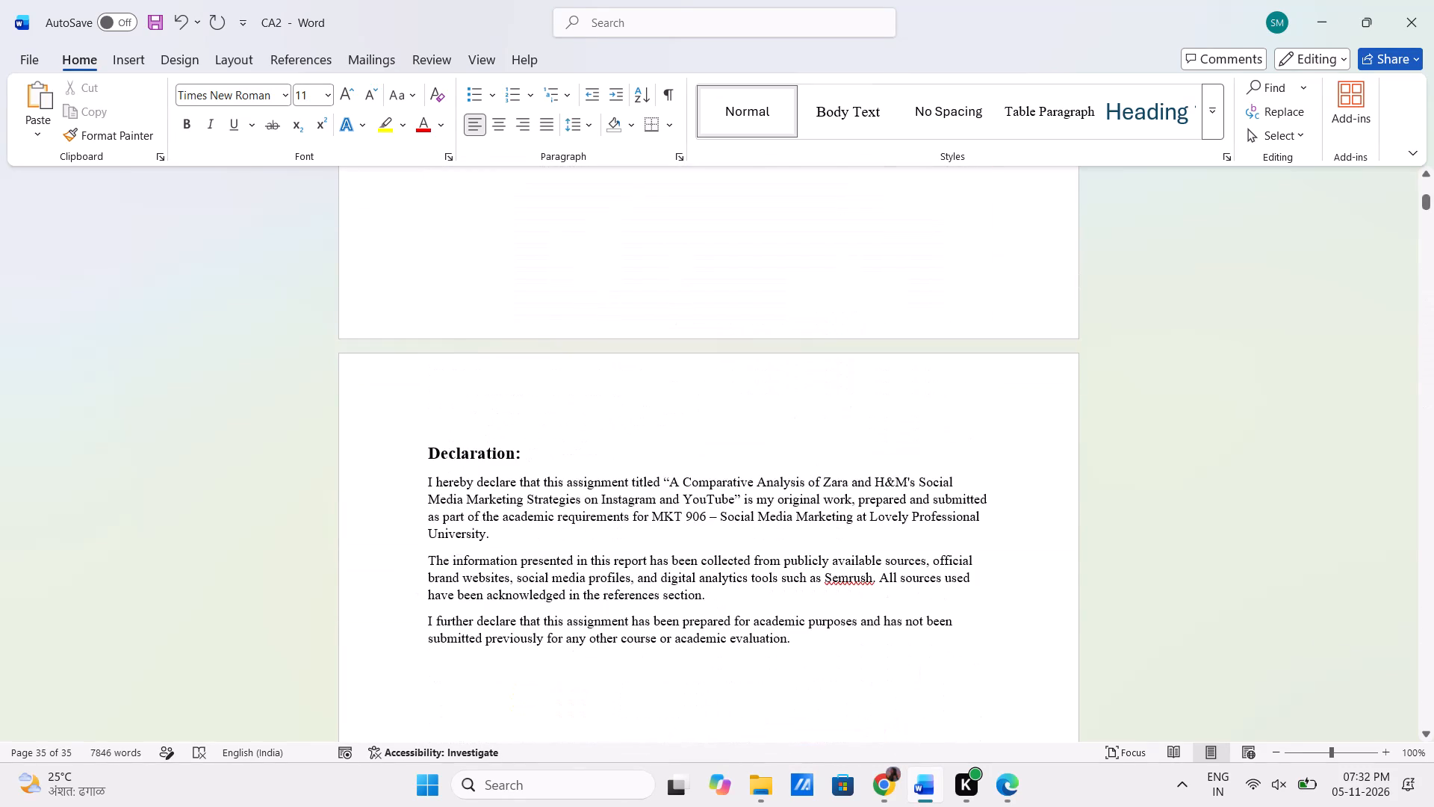
{"action": "scroll", "coordinate": [681, 573], "scroll_direction": "up", "scroll_amount": 3}
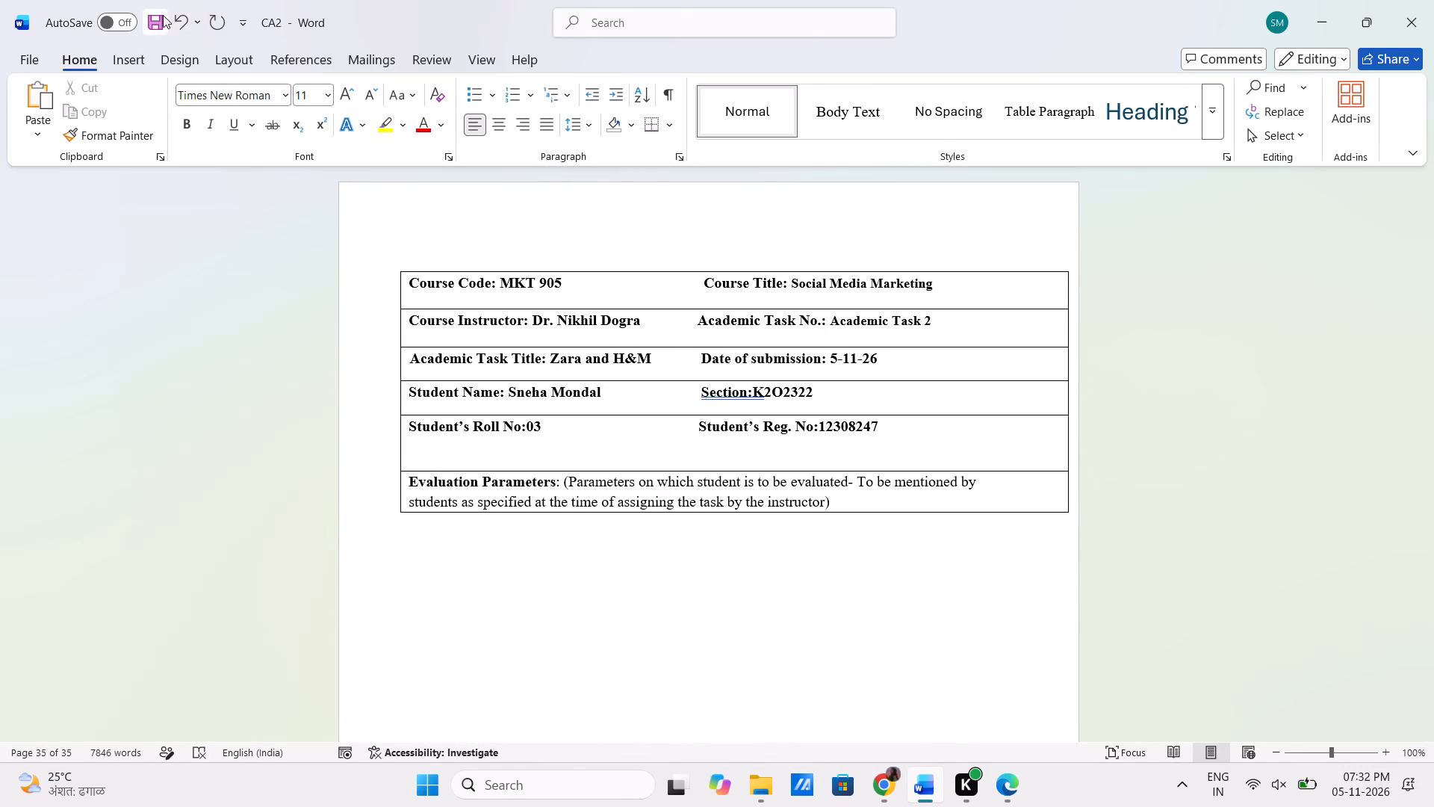
{"action": "left_click", "coordinate": [160, 16]}
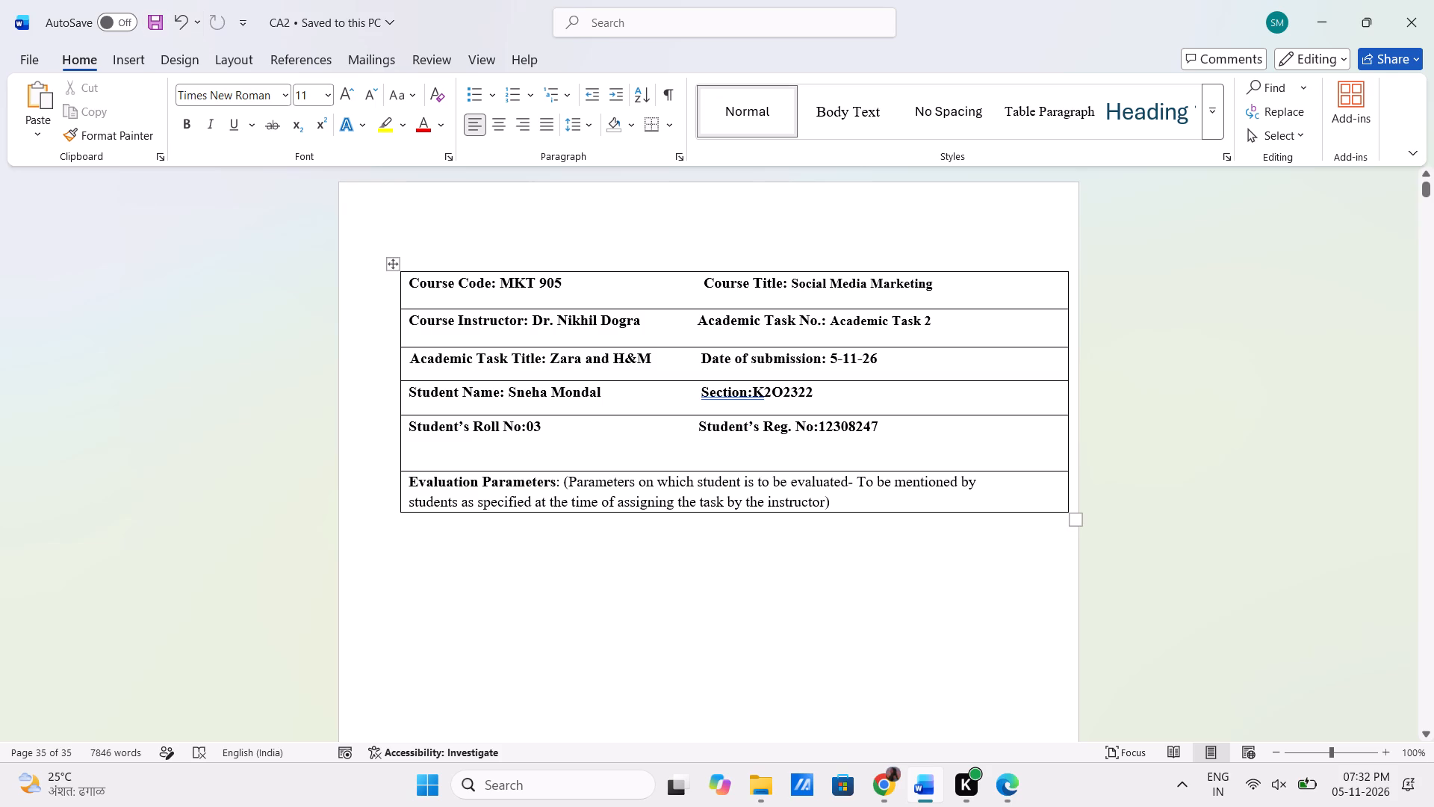
Insert a space after "Section:" in the cover page table.
{"action": "left_click", "coordinate": [751, 389]}
Insert a space after "Section:" in the cover page table.
{"action": "key", "text": "space"}
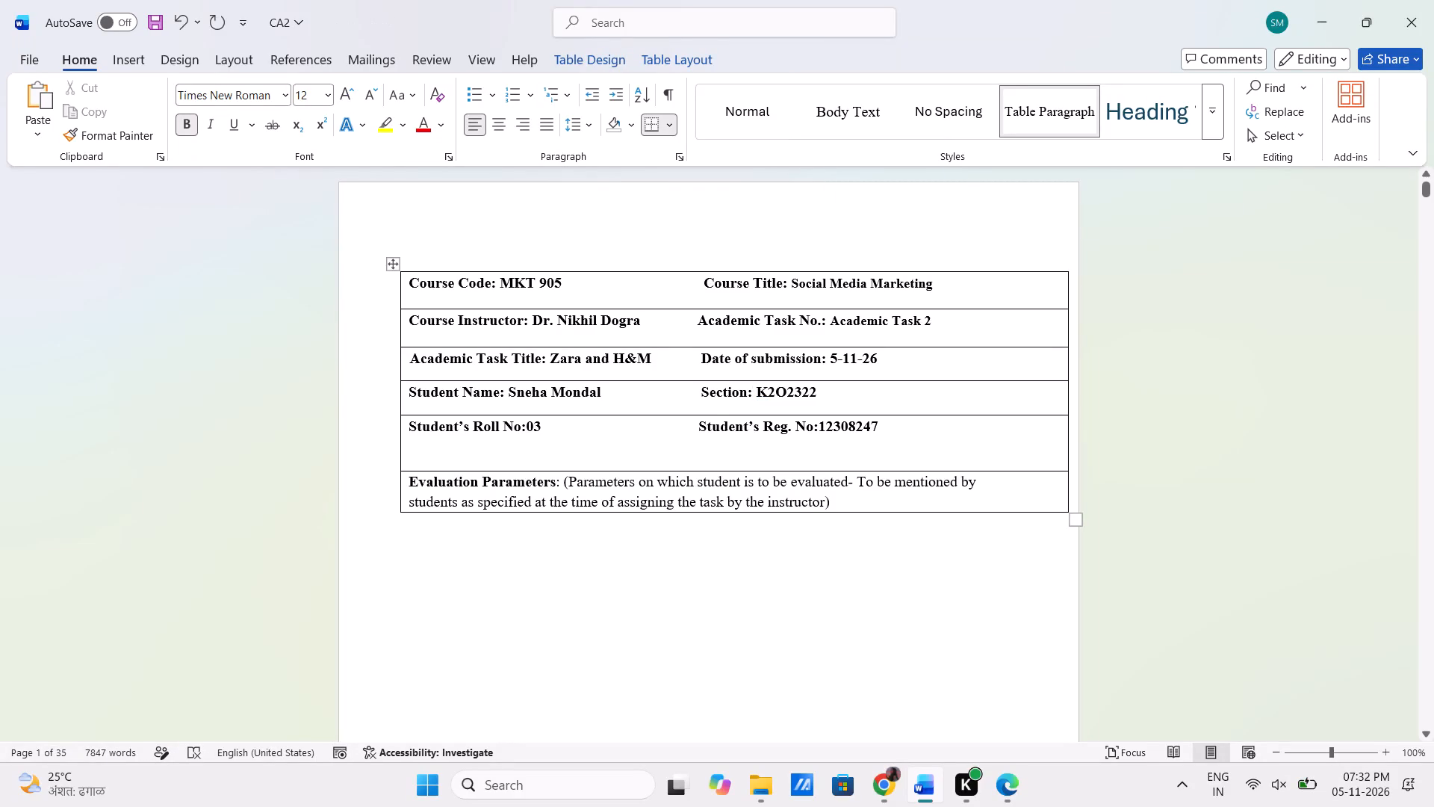
Close the CA2 document, saving its changes in the Downloads folder.
{"action": "left_click", "coordinate": [1433, 0]}
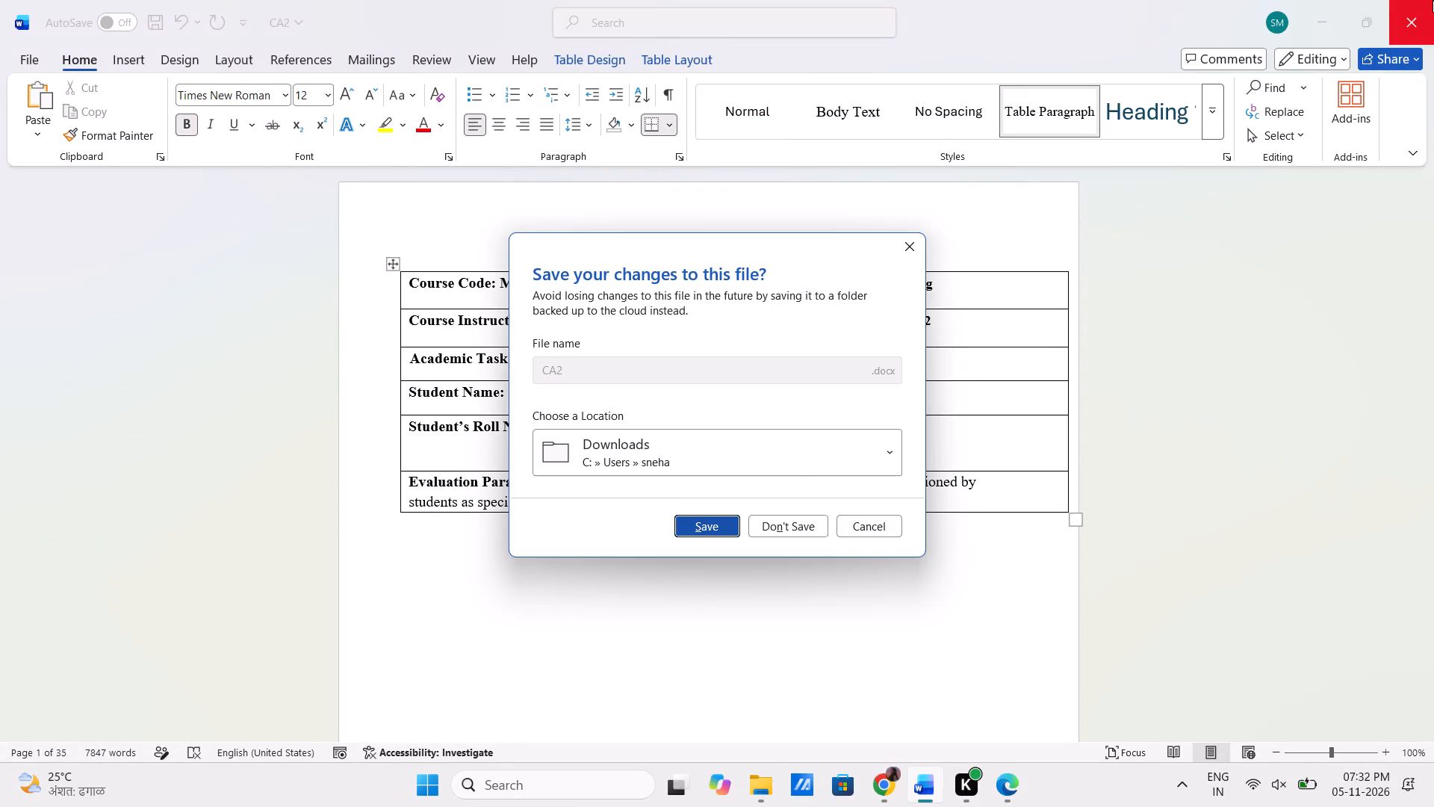
{"action": "left_click", "coordinate": [706, 527]}
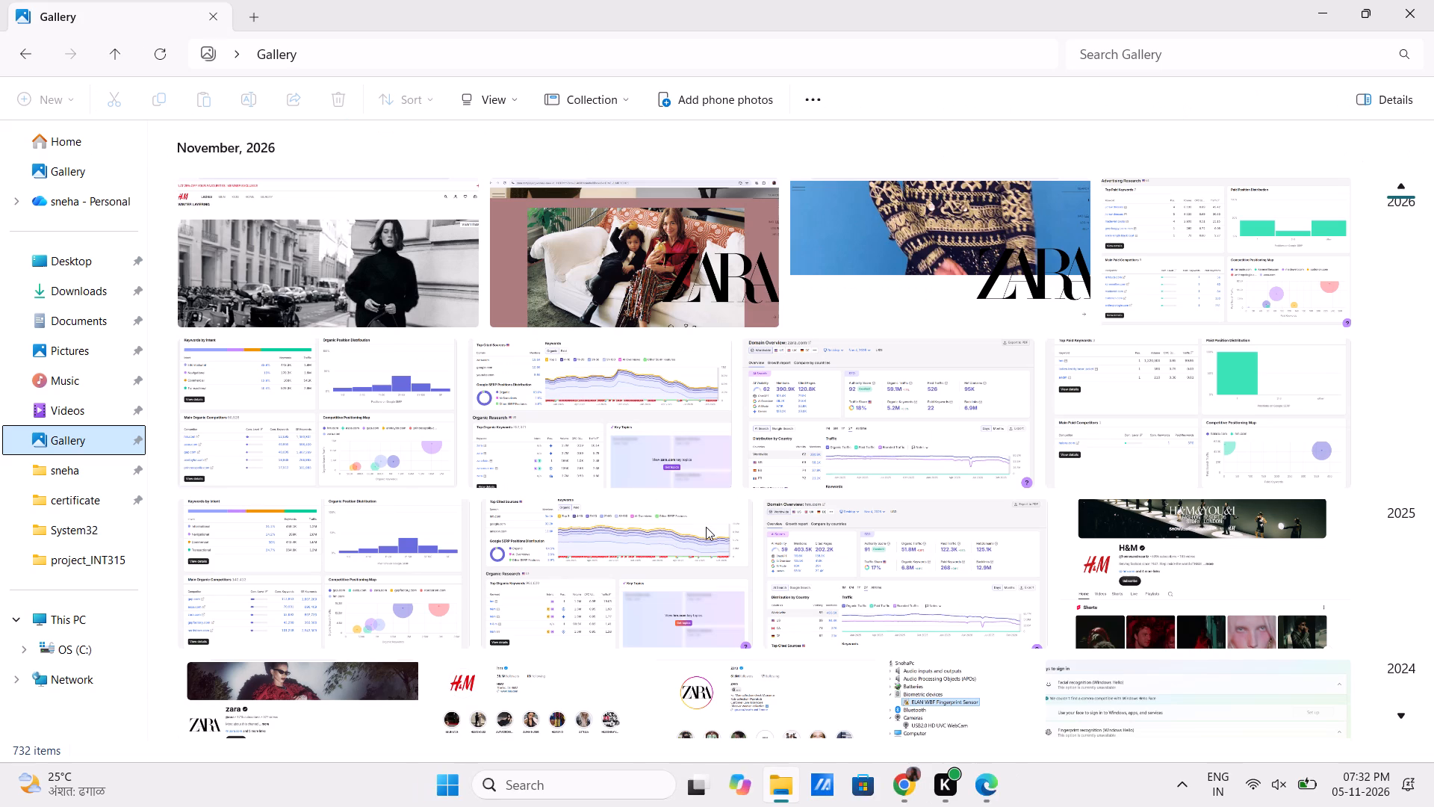
Switch File Explorer from Gallery to the Downloads folder and close its window.
{"action": "left_click", "coordinate": [112, 276]}
{"action": "left_click", "coordinate": [1433, 0]}
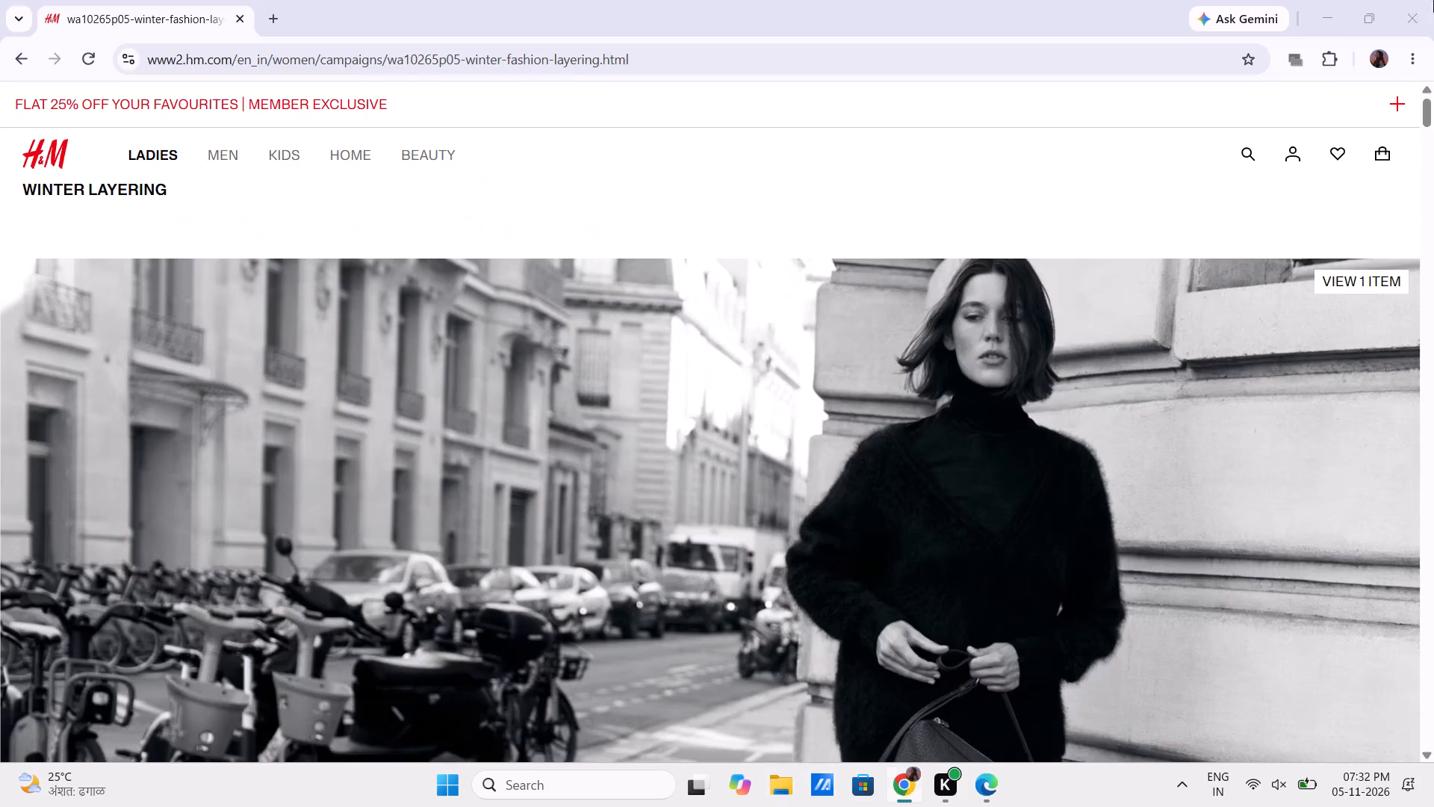
In Chrome, search Google for "convert word into pdf" in a new tab and close the H&M campaign tab.
{"action": "left_click", "coordinate": [265, 16]}
{"action": "type", "text": "convert word"}
{"action": "key", "text": "space"}
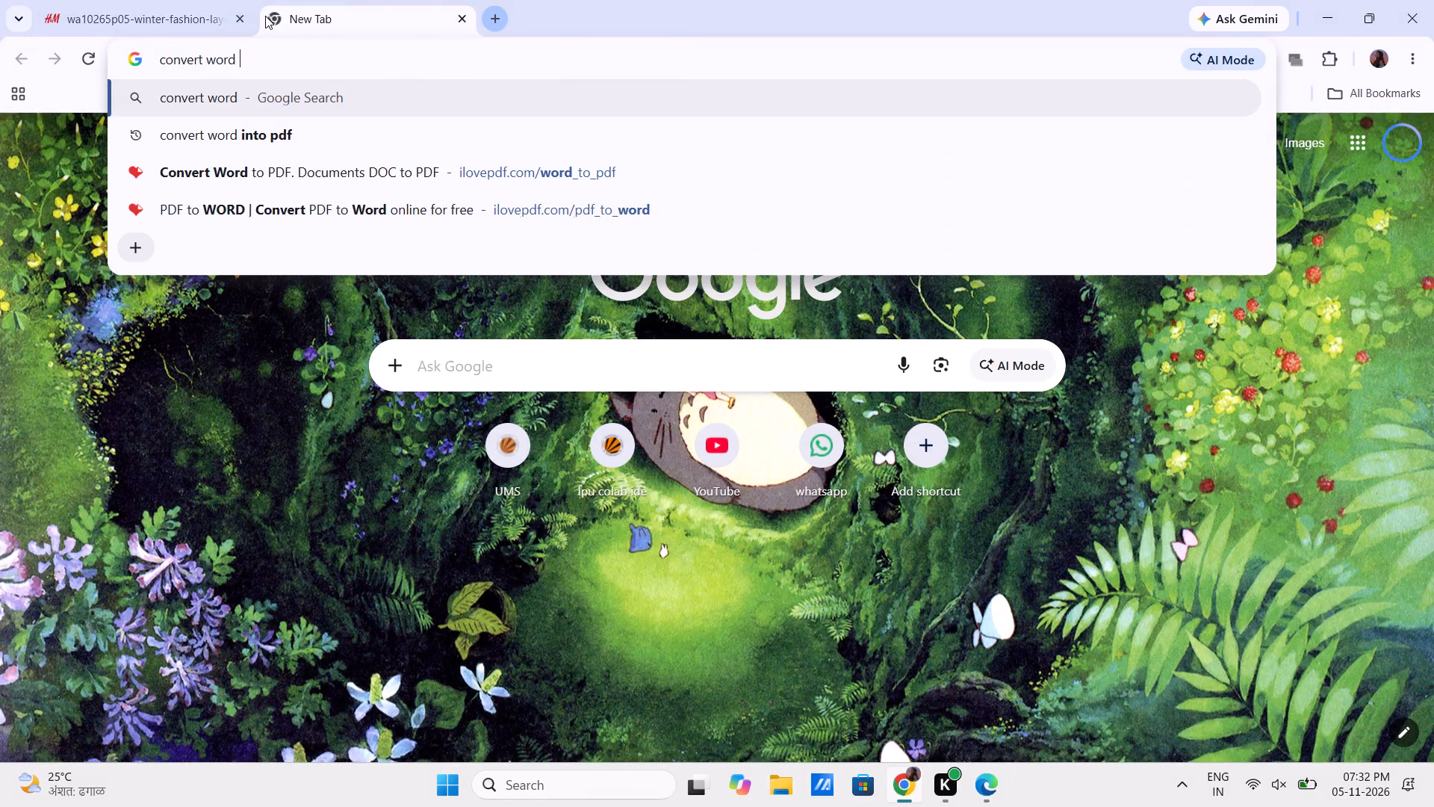
{"action": "left_click", "coordinate": [196, 122]}
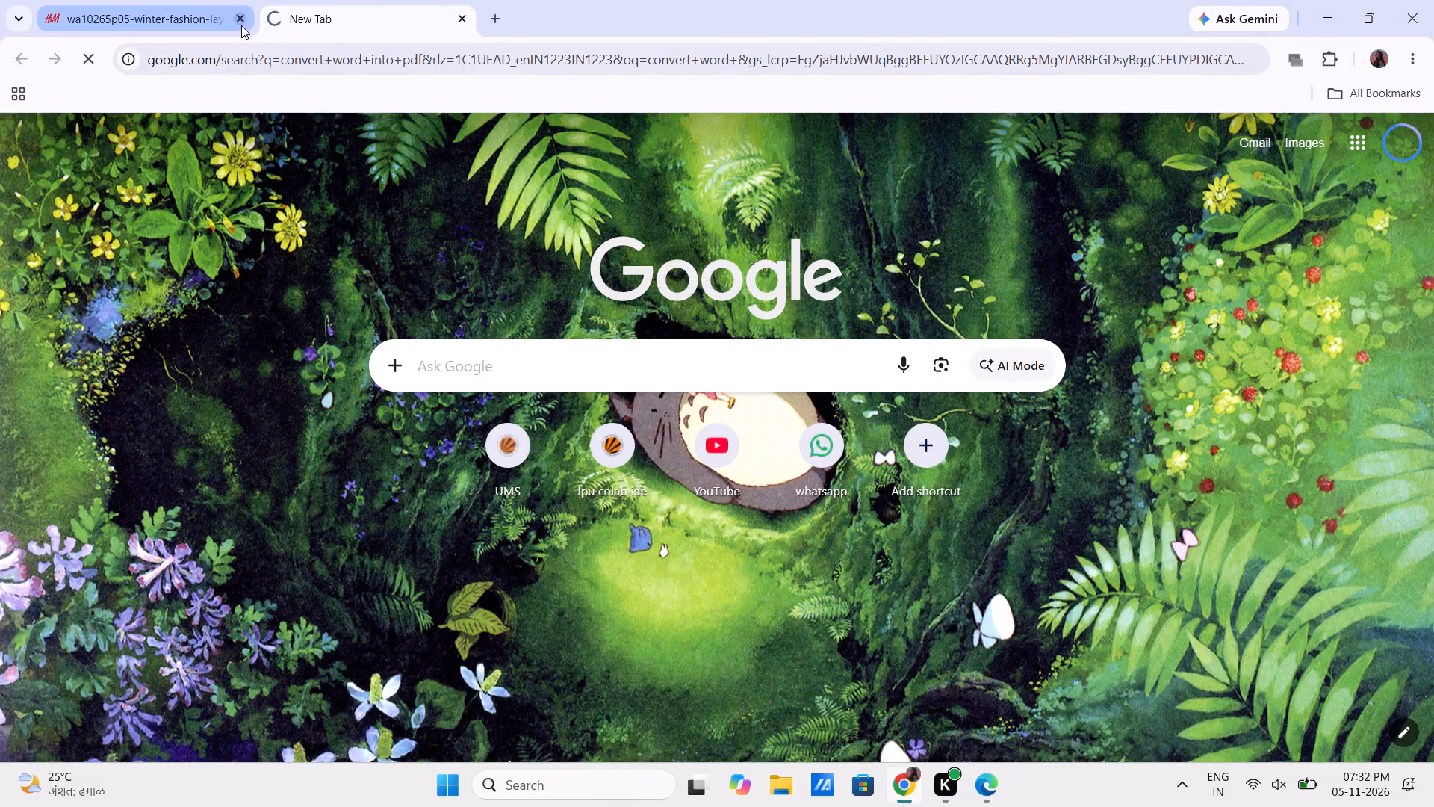
{"action": "left_click", "coordinate": [241, 25]}
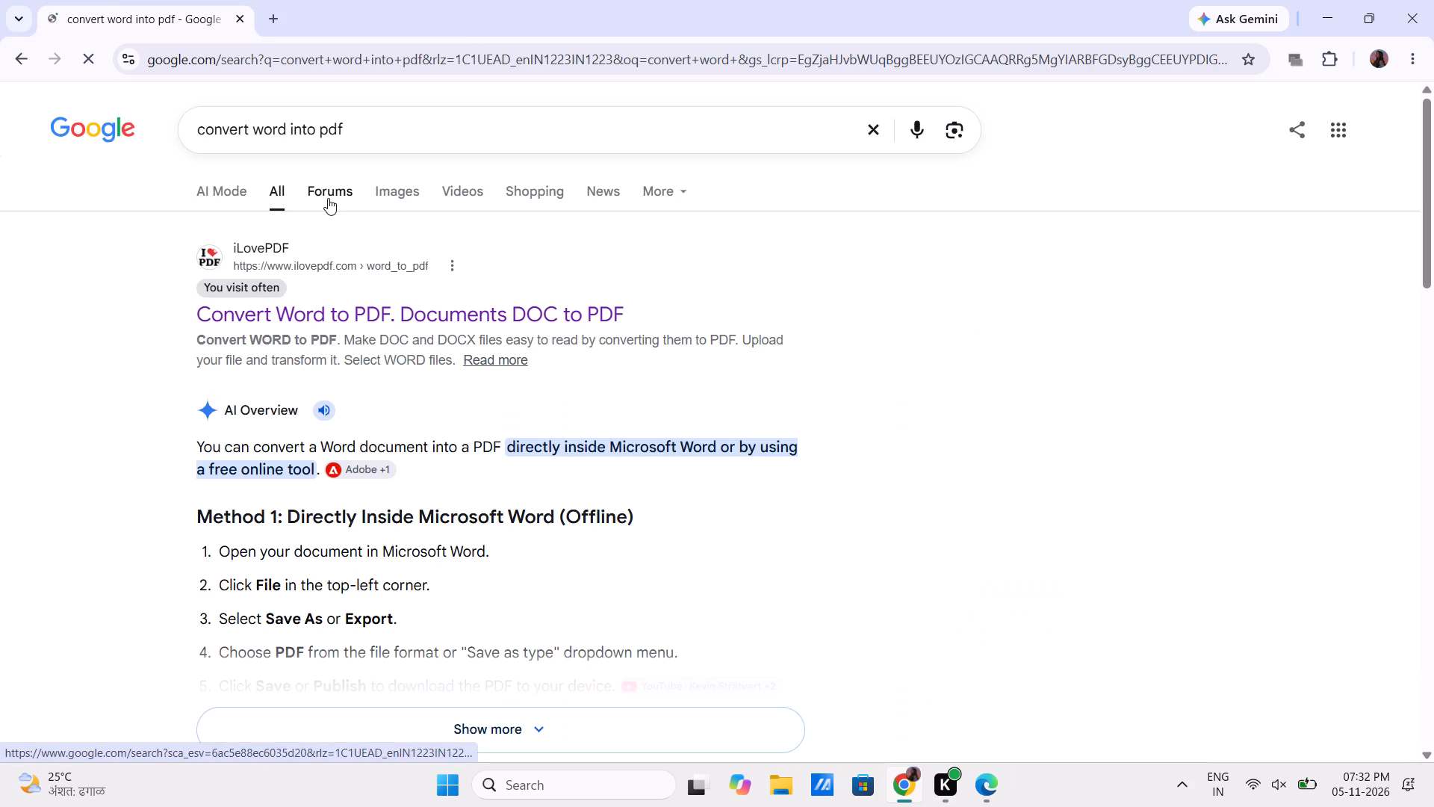
Open the iLovePDF Word to PDF converter from the search results and load the CA2 document from the Downloads folder.
{"action": "left_click", "coordinate": [375, 318]}
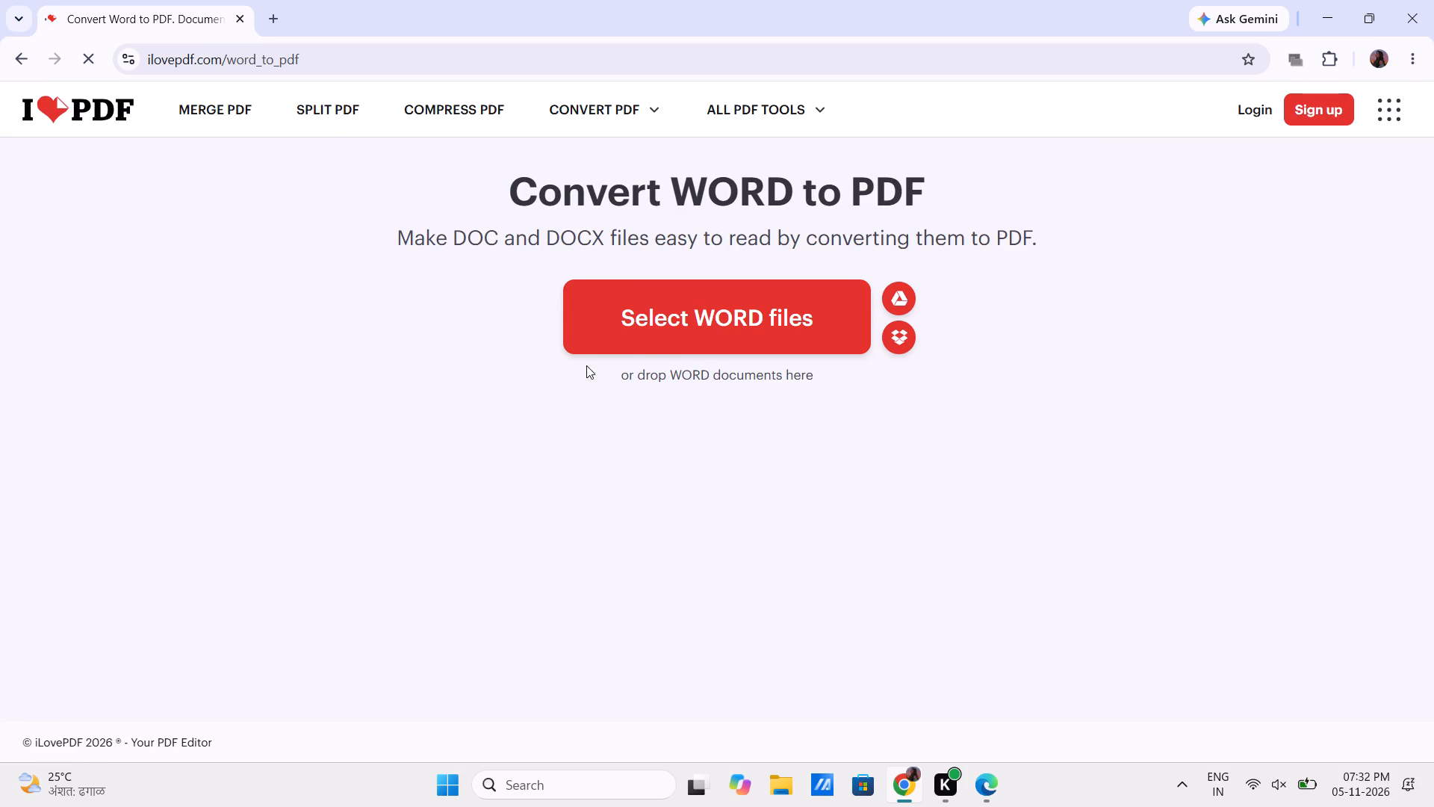
{"action": "left_click", "coordinate": [628, 335]}
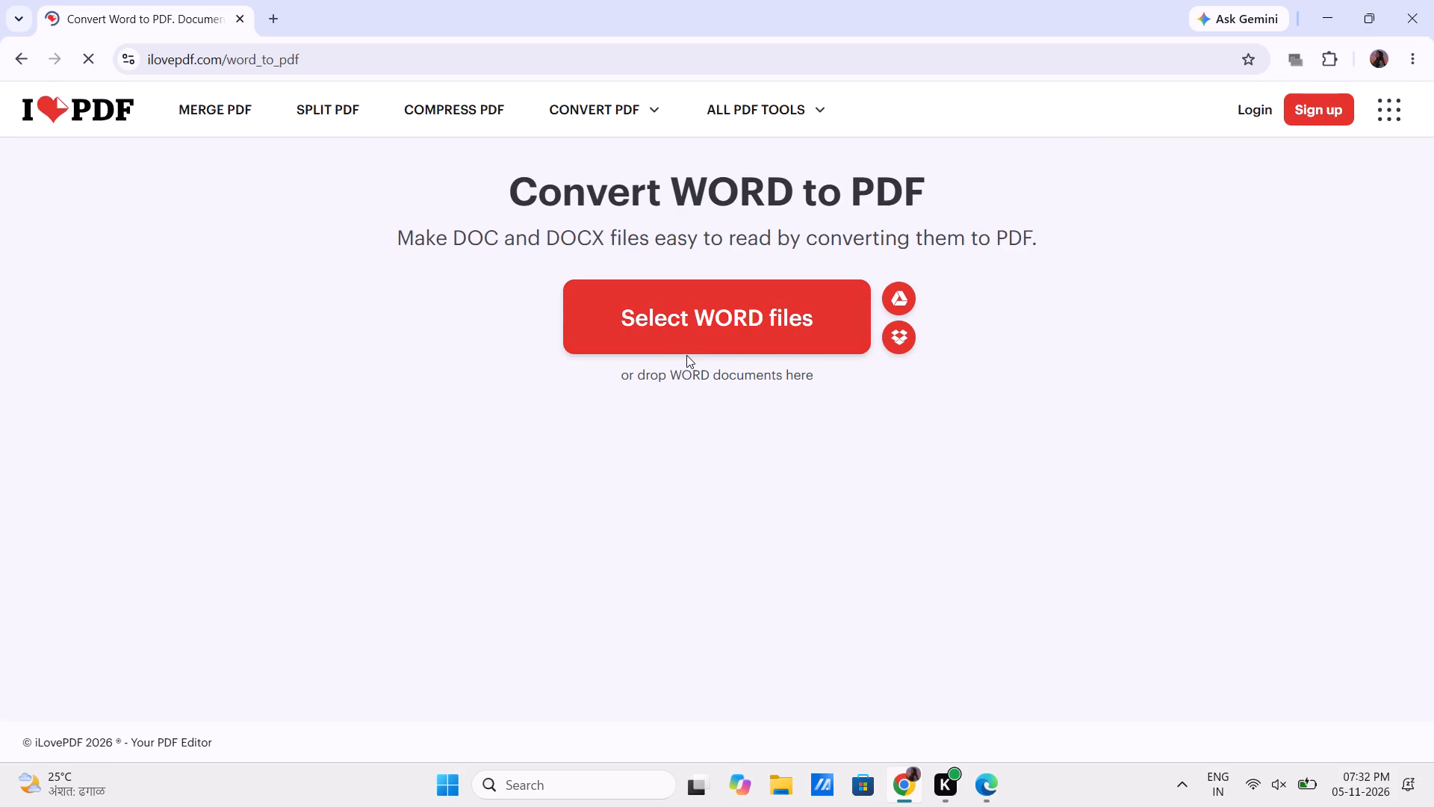
{"action": "left_click", "coordinate": [686, 355]}
{"action": "left_click", "coordinate": [689, 341]}
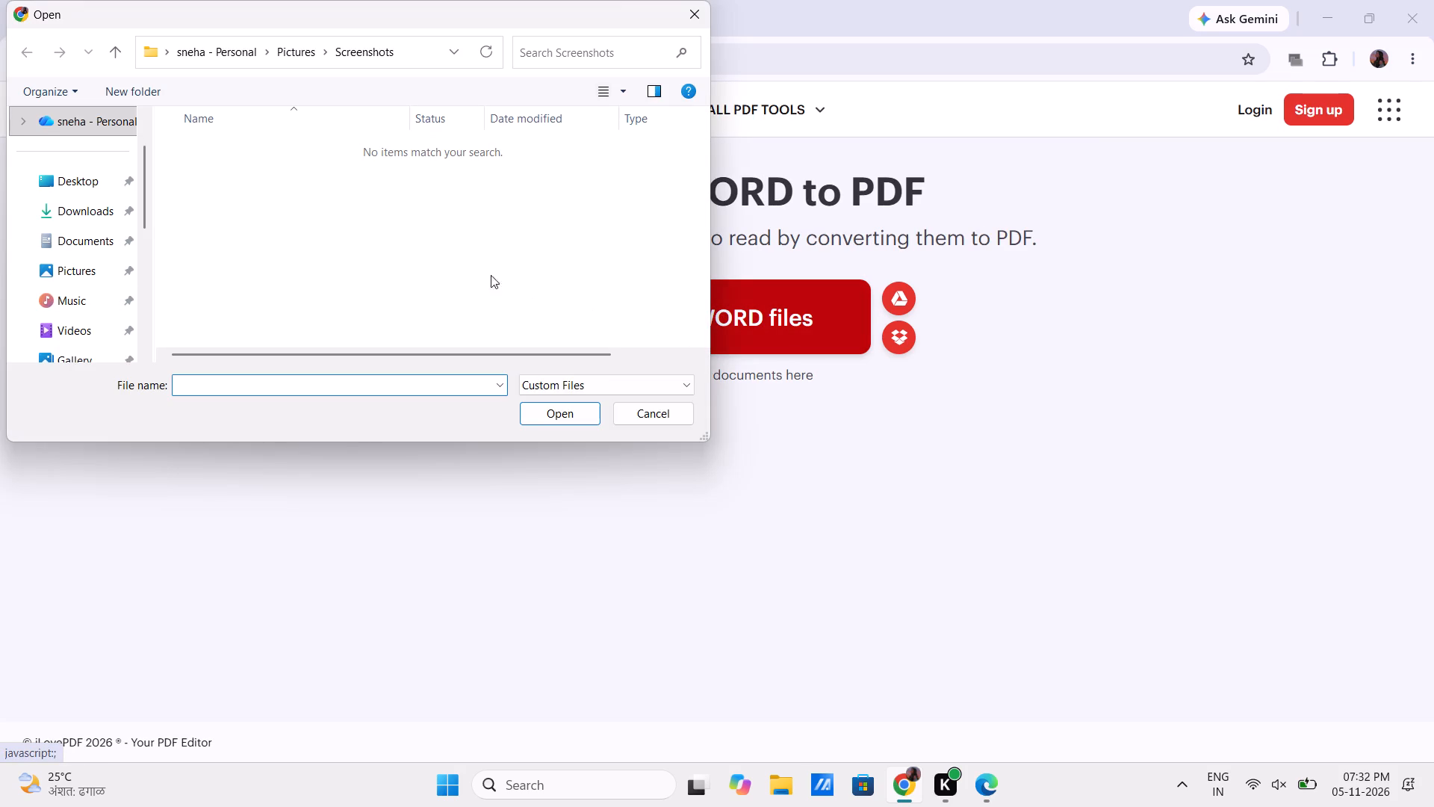
{"action": "left_click", "coordinate": [123, 223]}
{"action": "left_click", "coordinate": [200, 211]}
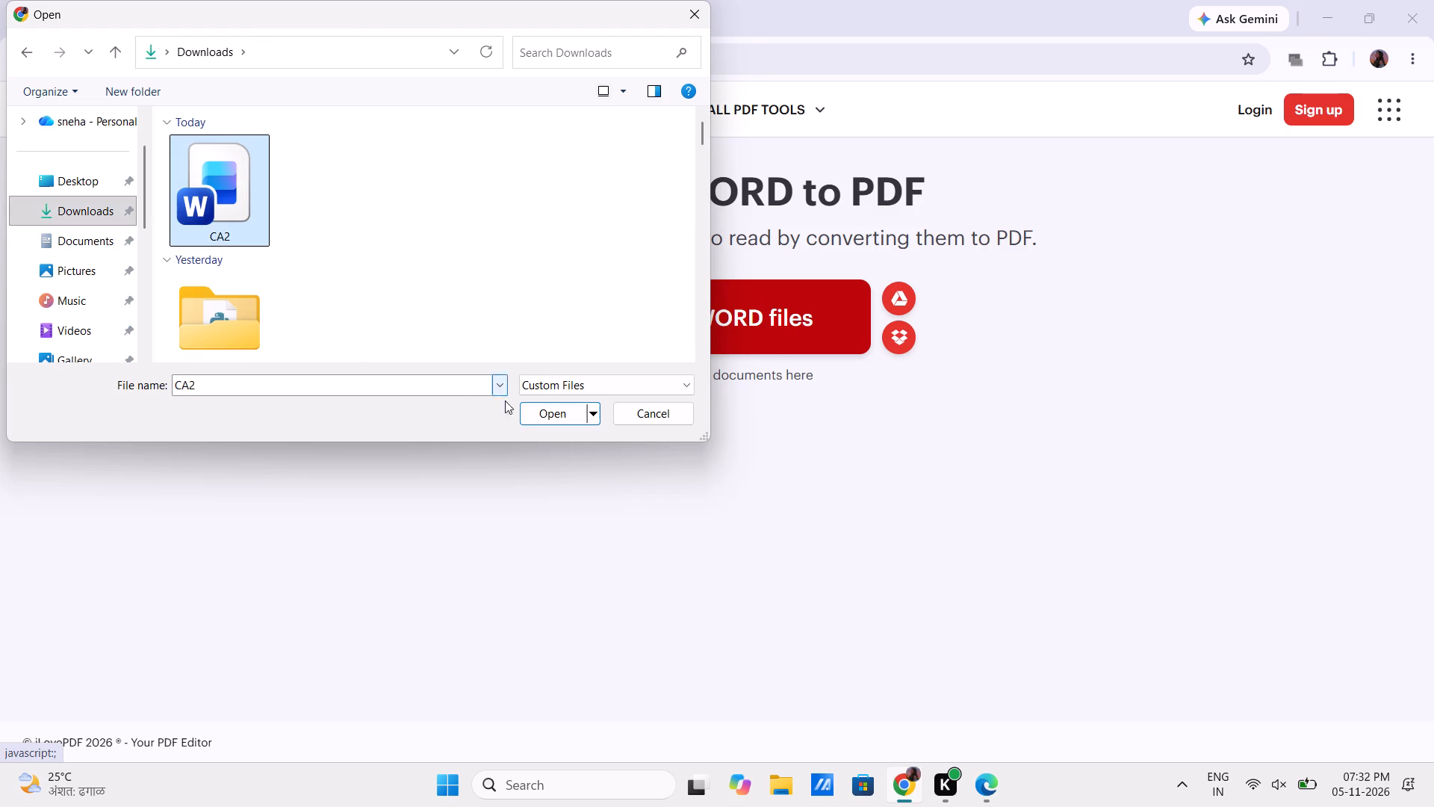
{"action": "left_click", "coordinate": [553, 418]}
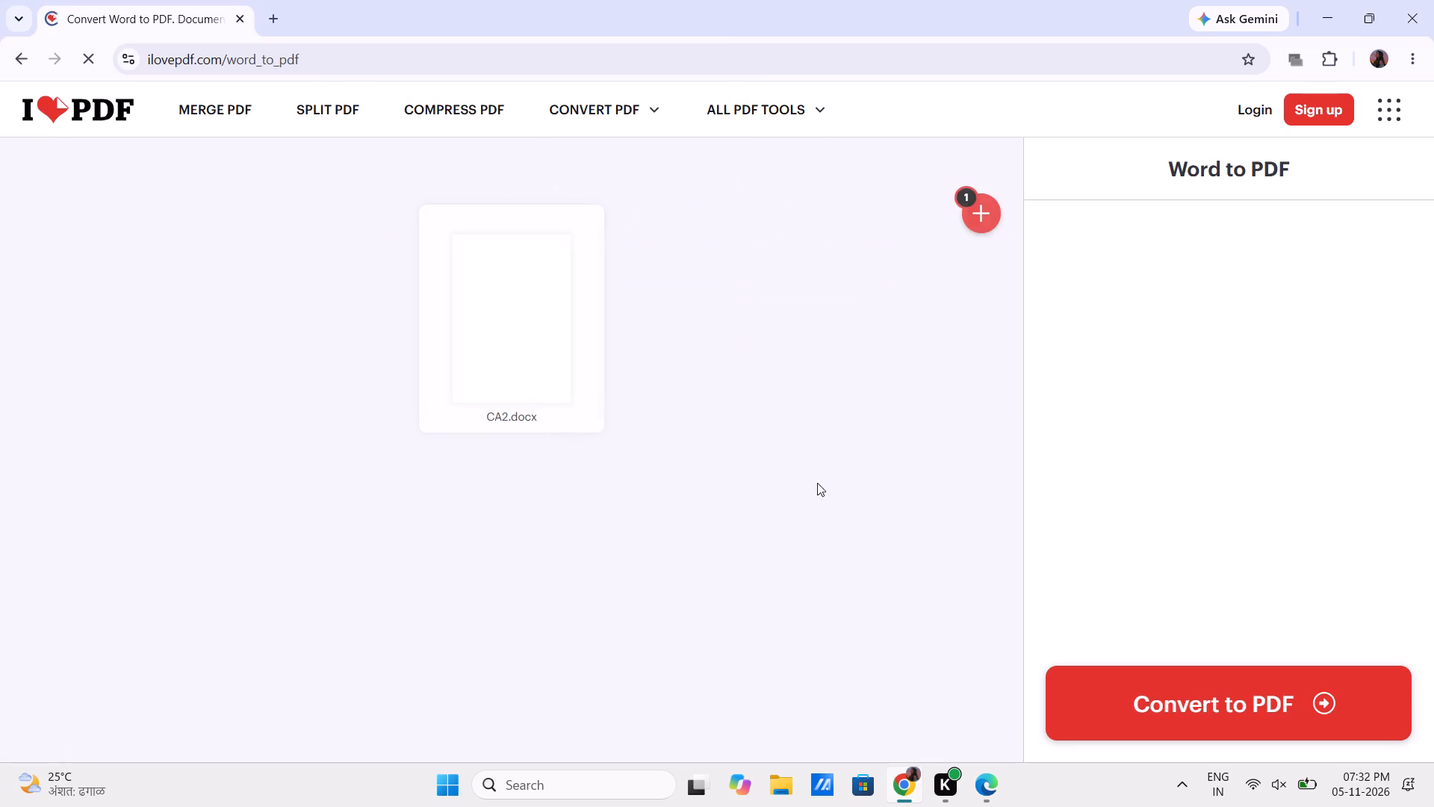
Start converting the loaded CA2.docx file to PDF.
{"action": "left_click", "coordinate": [1170, 691]}
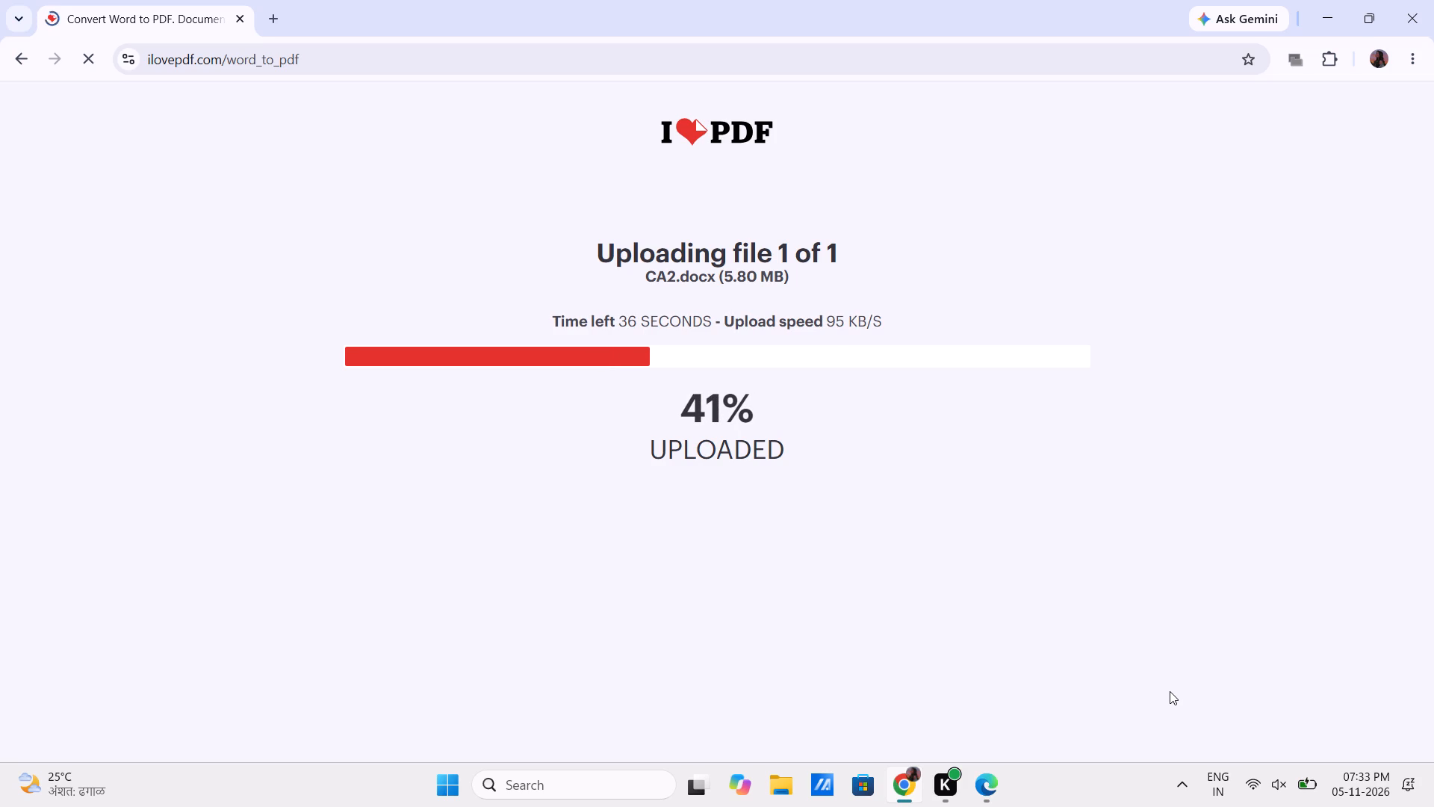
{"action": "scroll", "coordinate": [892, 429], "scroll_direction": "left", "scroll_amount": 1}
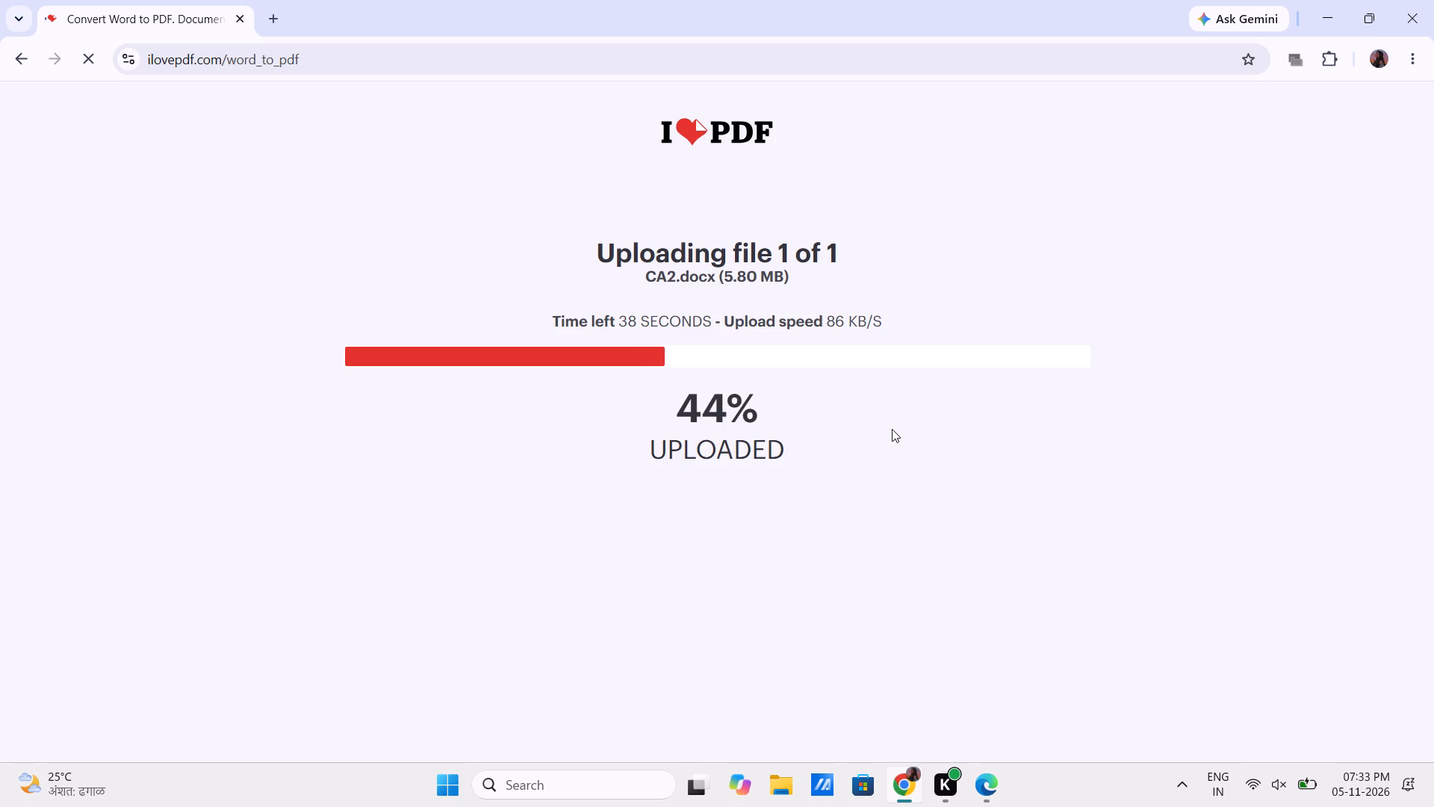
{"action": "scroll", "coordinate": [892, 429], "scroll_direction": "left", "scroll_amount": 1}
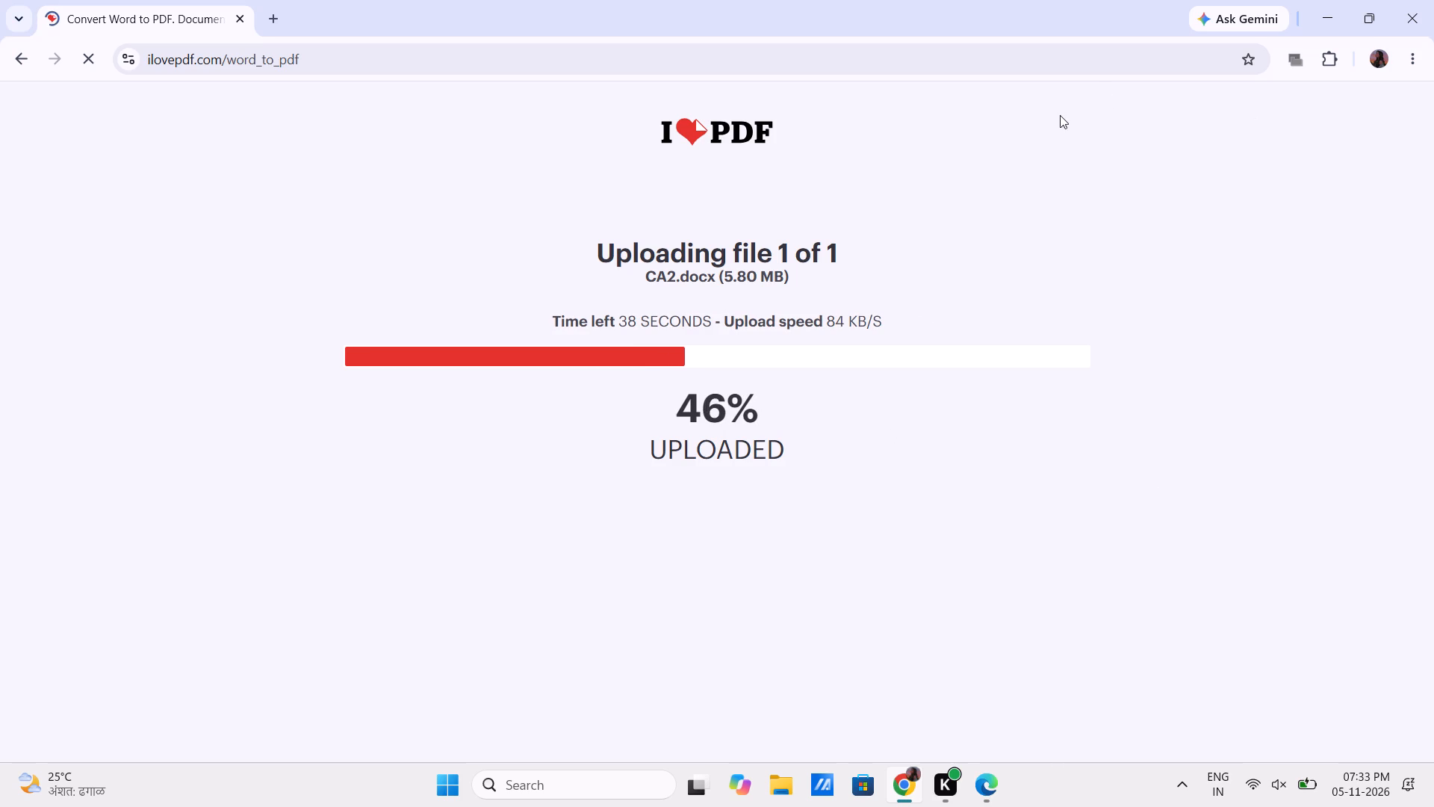
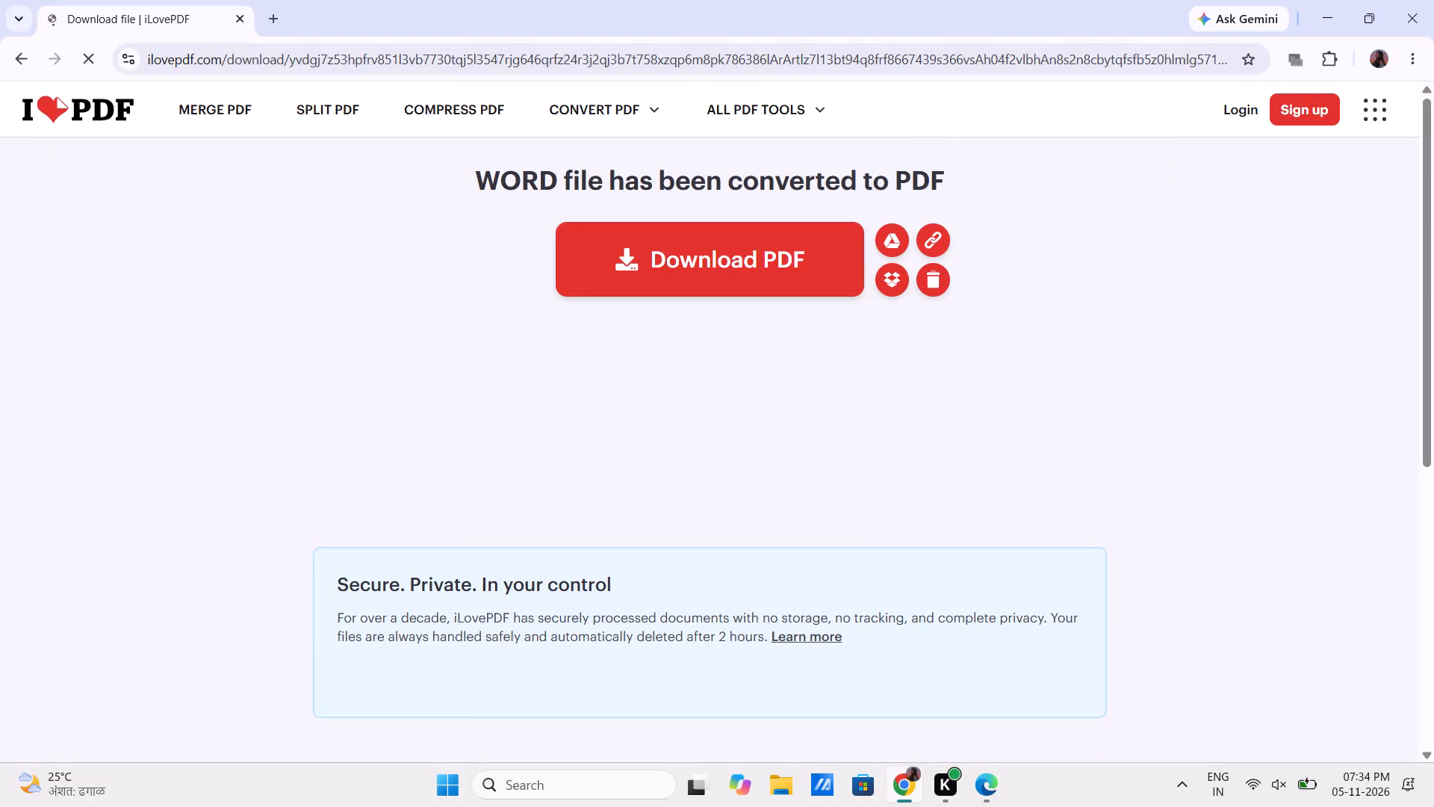
Download the converted CA2 PDF from iLovePDF and open Chrome's full download history.
{"action": "left_click", "coordinate": [787, 256]}
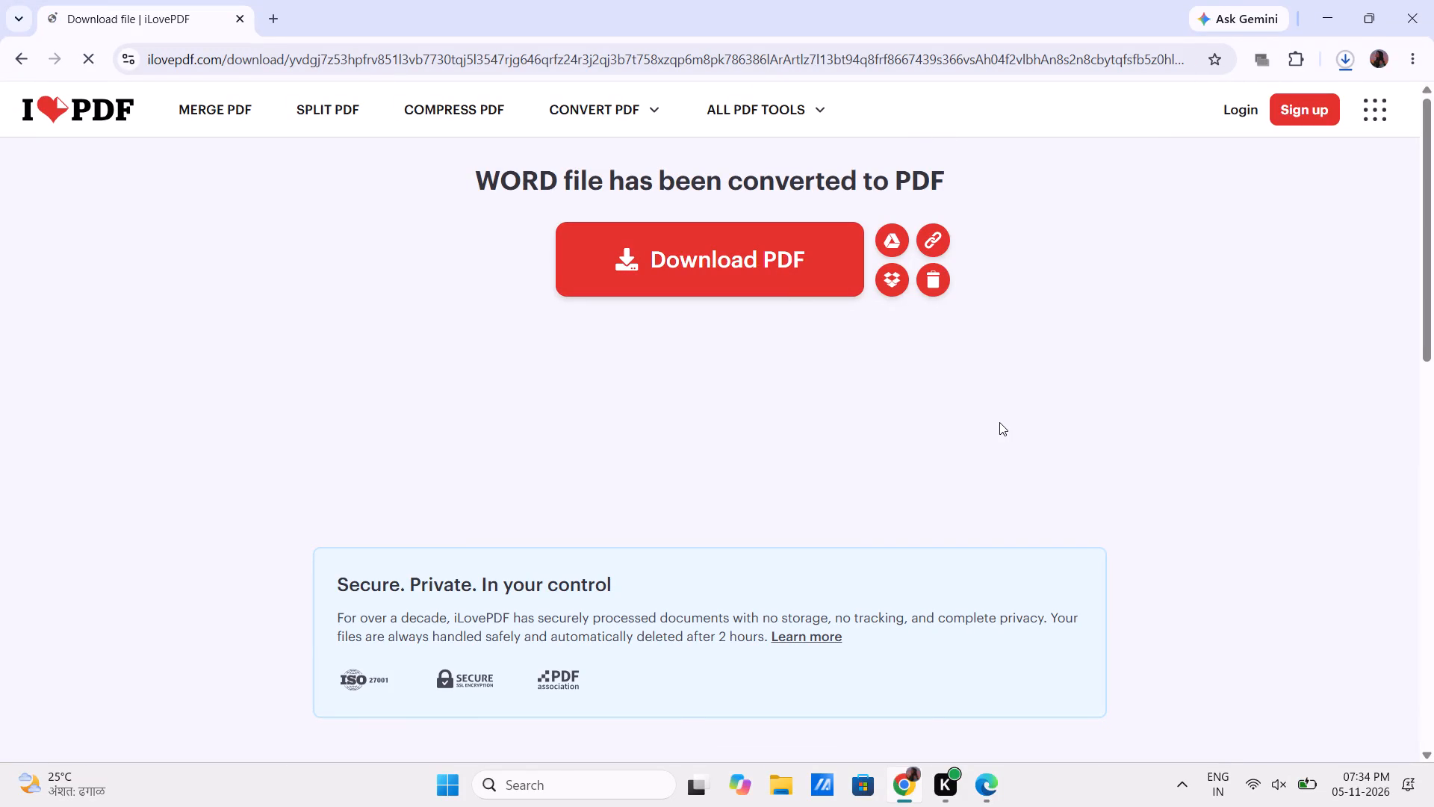
{"action": "left_click", "coordinate": [1353, 49]}
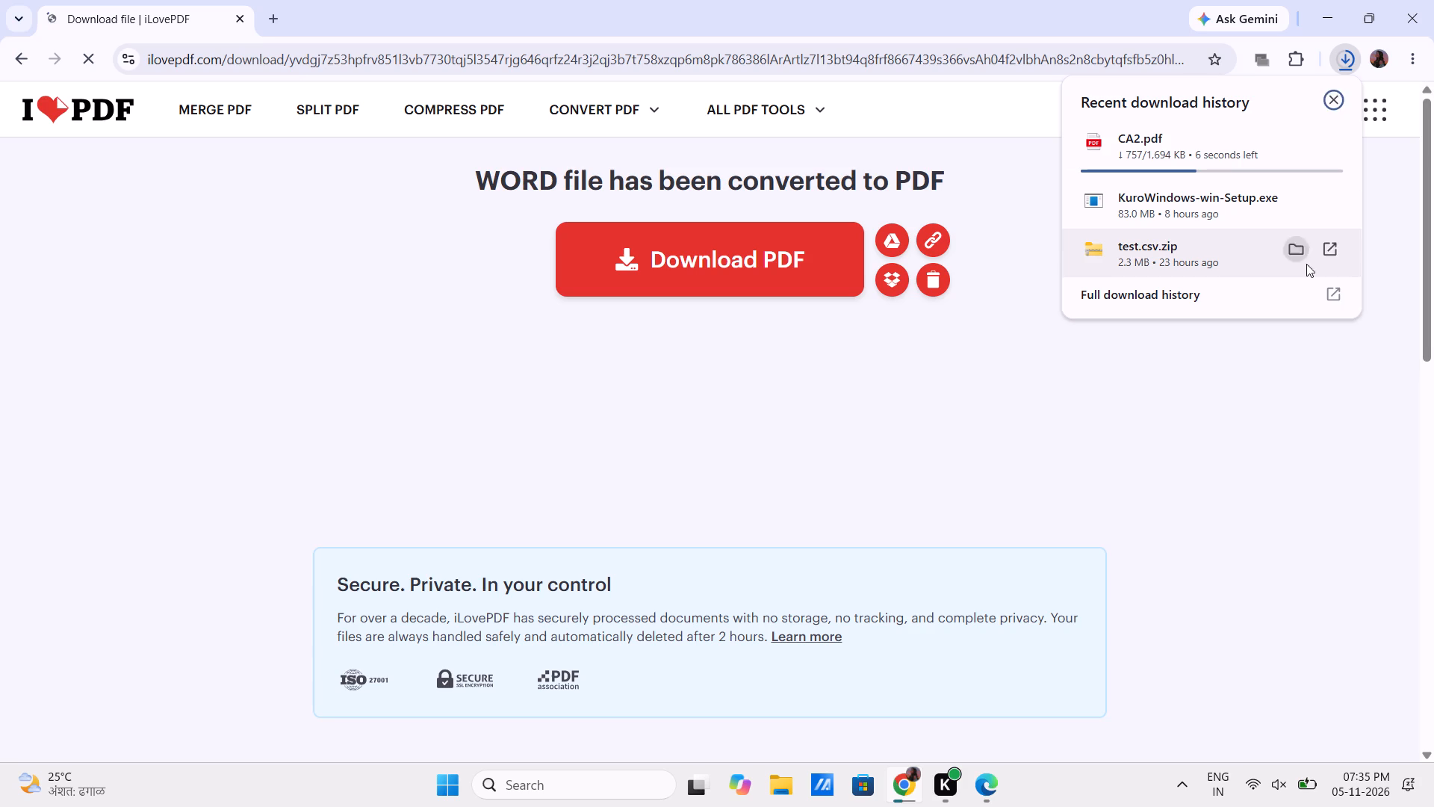
{"action": "left_click", "coordinate": [1341, 295]}
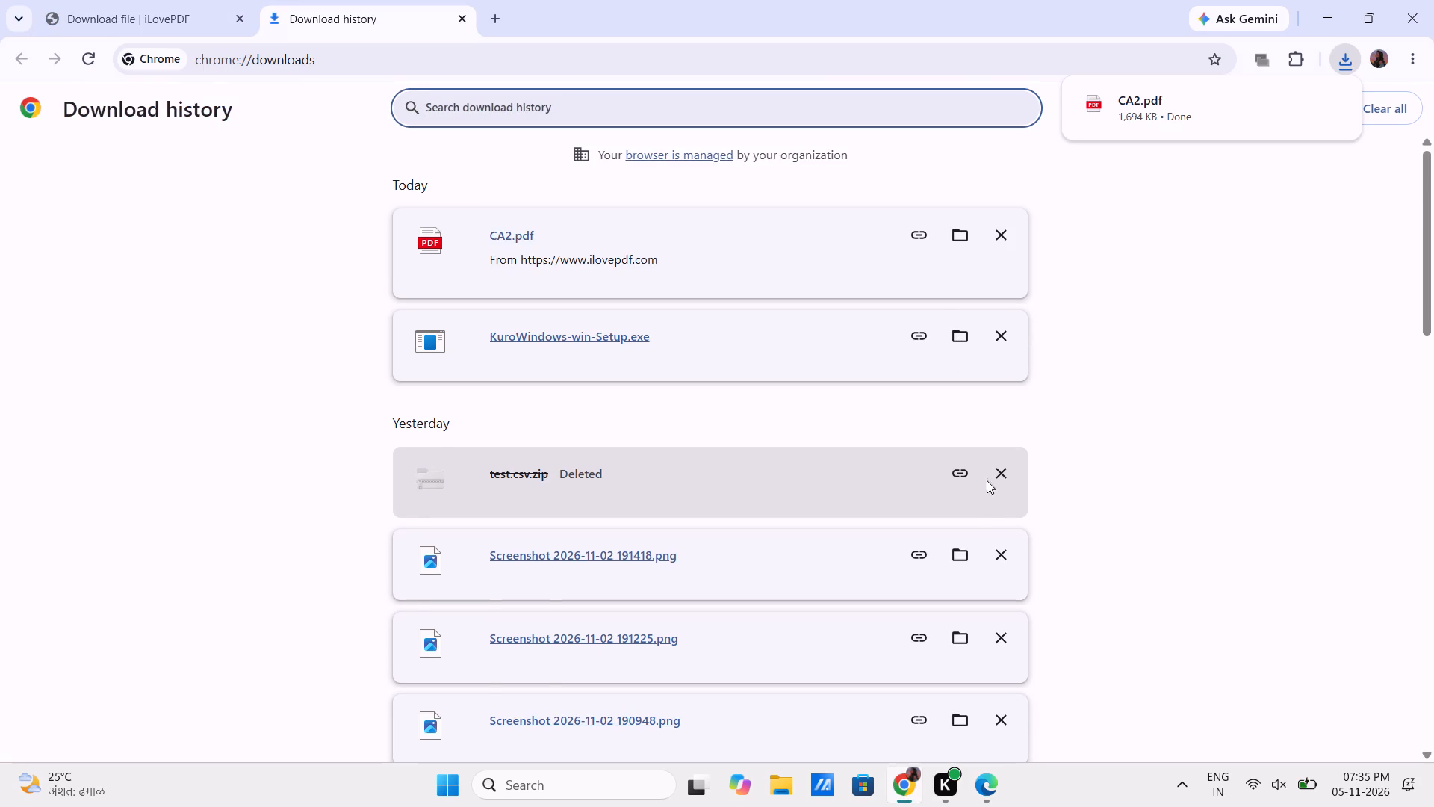
In File Explorer's Downloads folder, rename the CA2 PDF as "mkt906 ca2".
{"action": "left_click", "coordinate": [784, 786]}
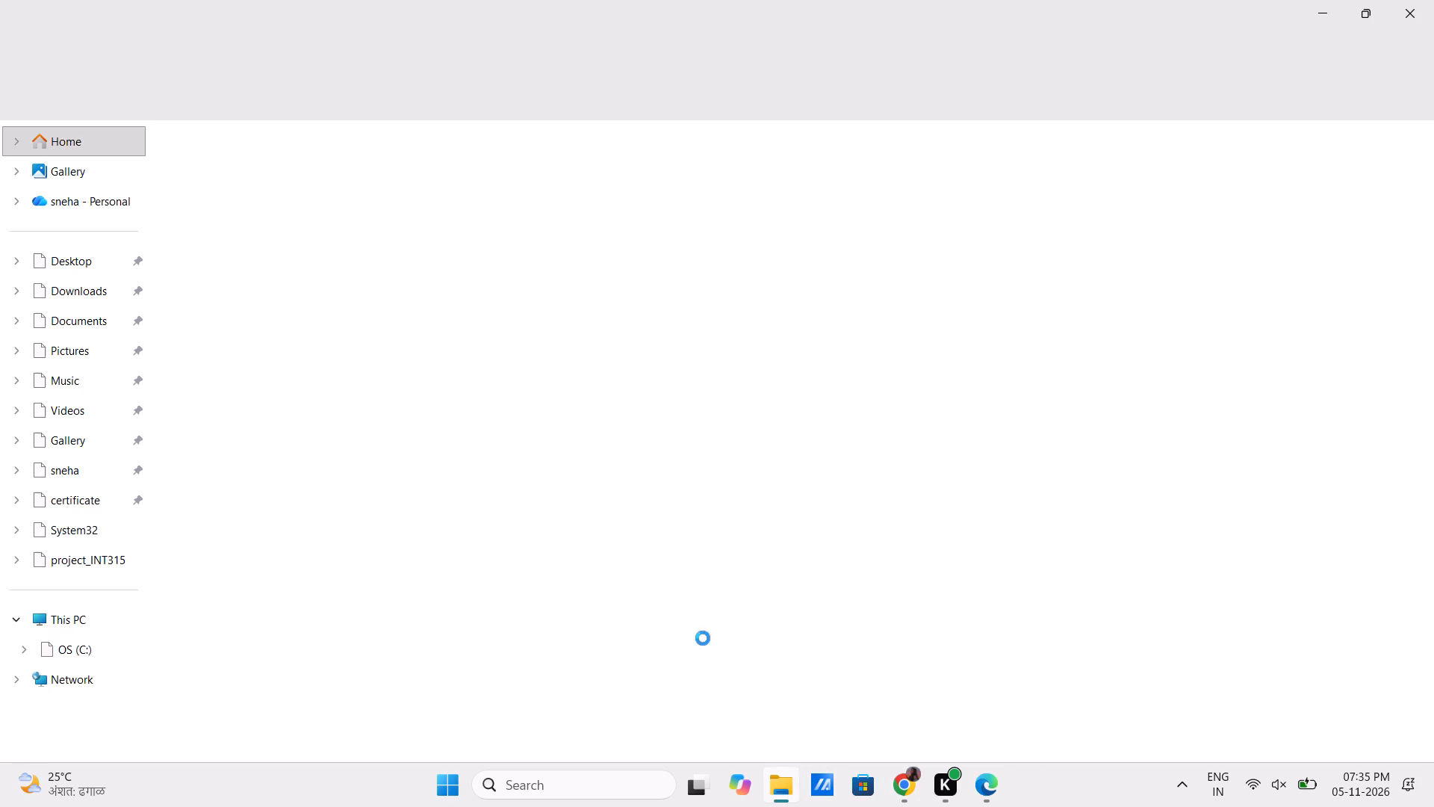
{"action": "left_click", "coordinate": [138, 281]}
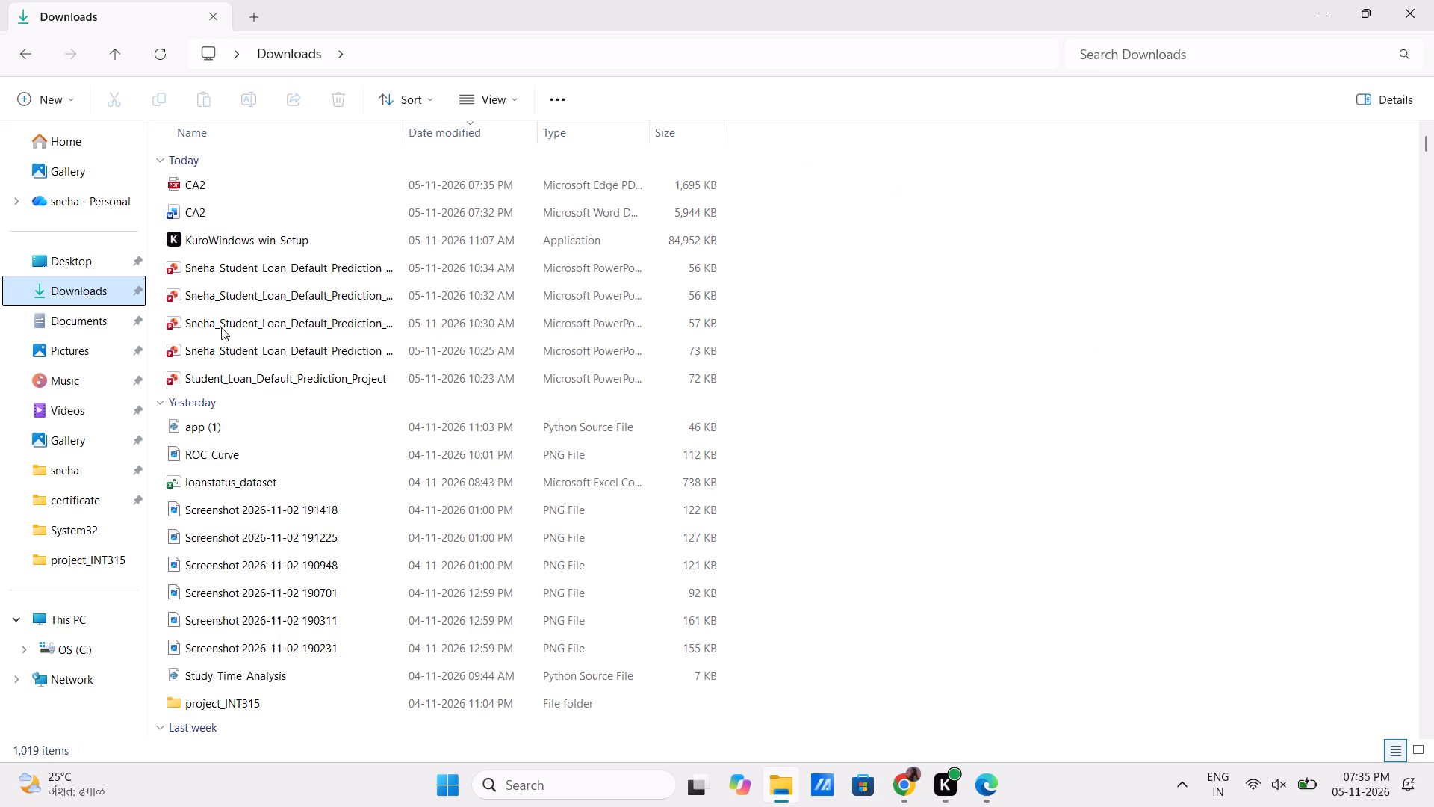
{"action": "left_click", "coordinate": [232, 179]}
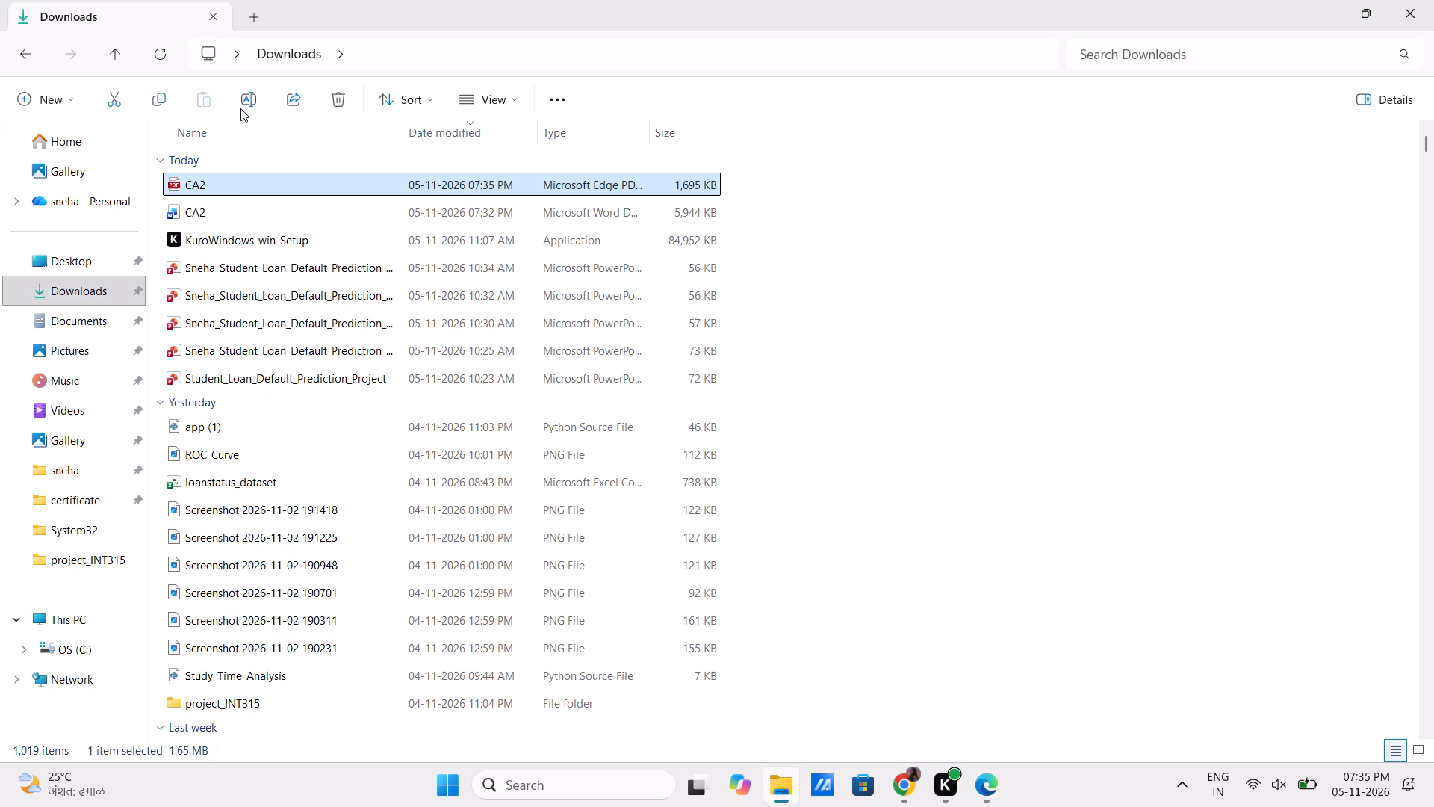
{"action": "left_click", "coordinate": [240, 108]}
{"action": "key", "text": "BackSpace"}
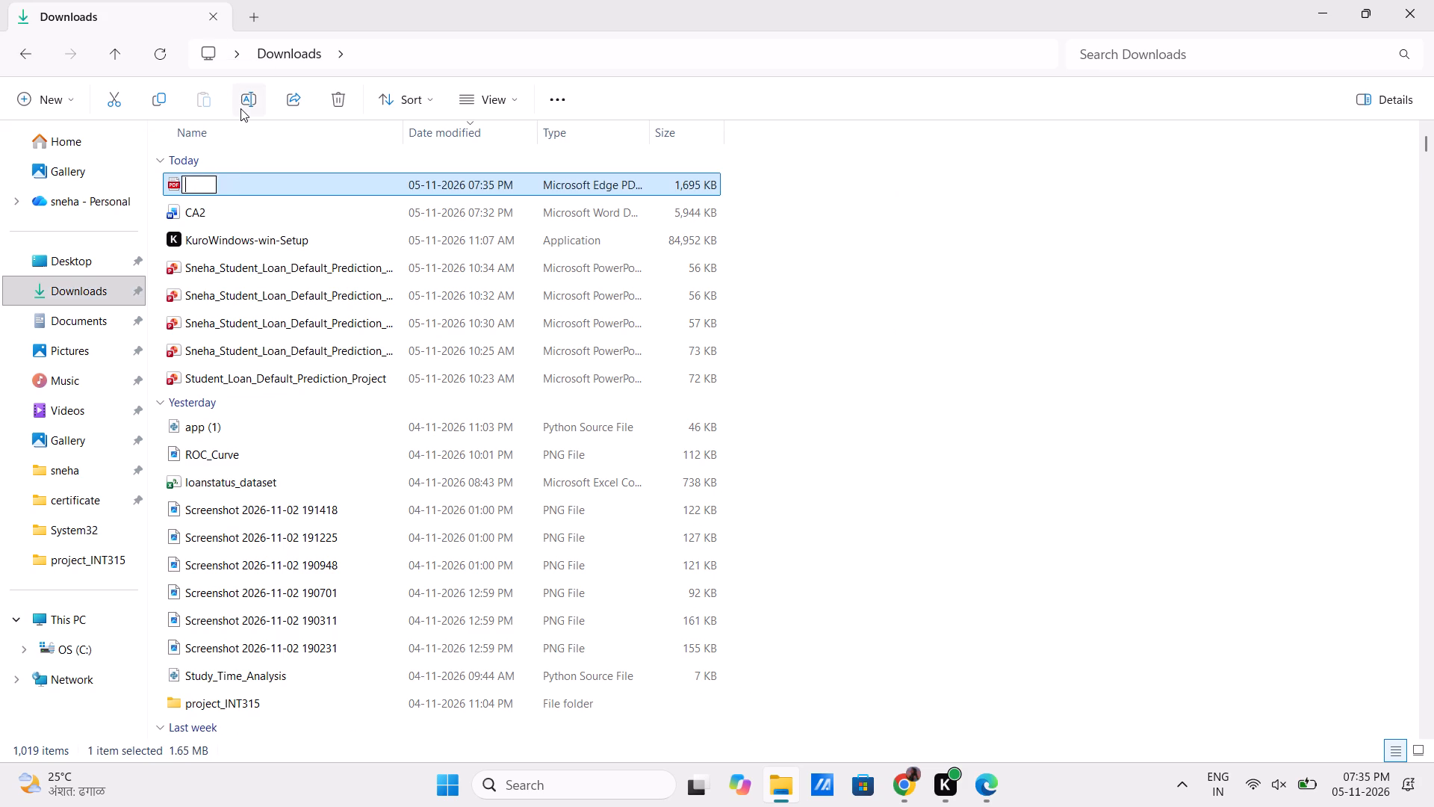
{"action": "type", "text": "mkt"}
{"action": "type", "text": "906"}
{"action": "key", "text": "space"}
{"action": "type", "text": "ca2"}
{"action": "key", "text": "Return"}
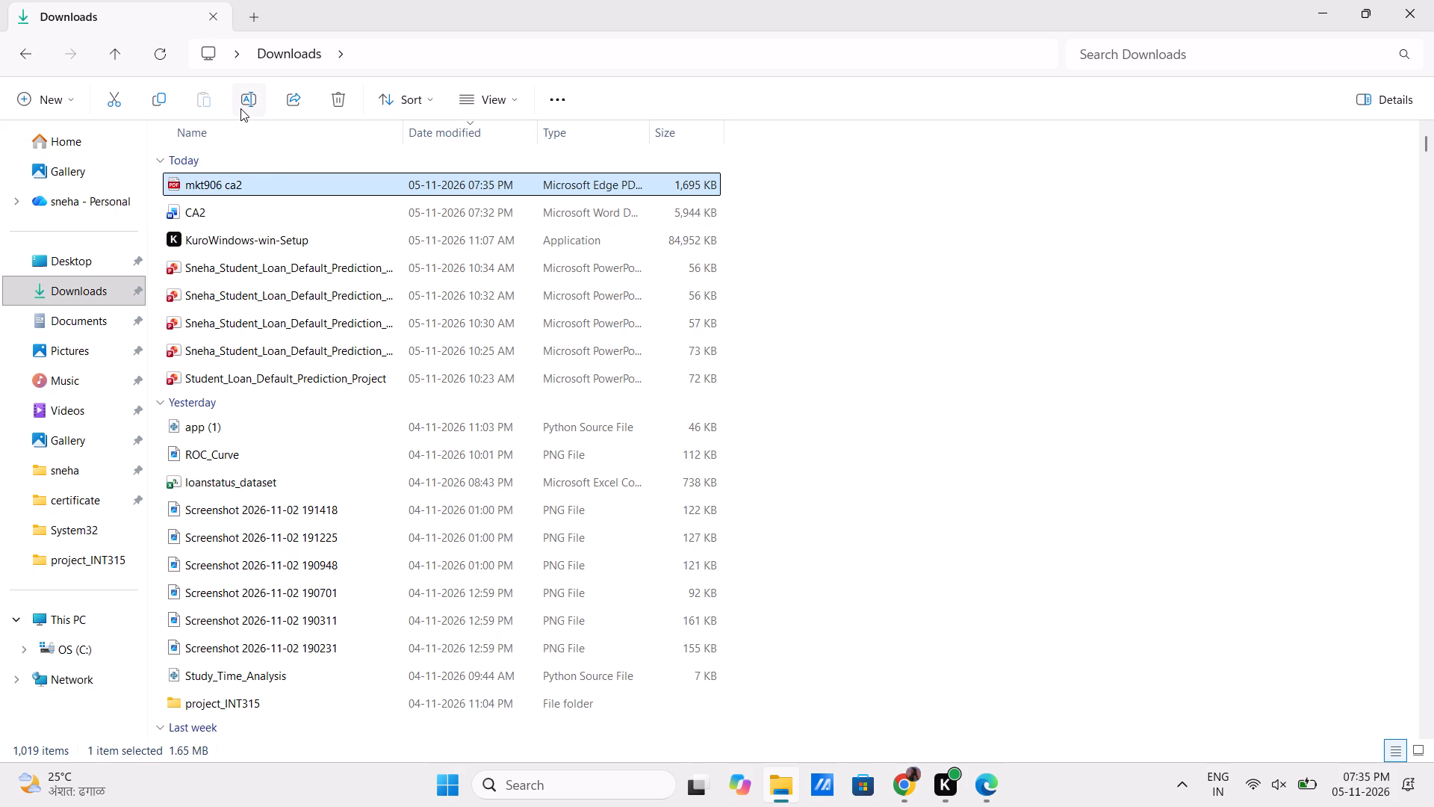
Open the renamed PDF in Microsoft Edge to check the course code on its cover page.
{"action": "scroll", "coordinate": [256, 306], "scroll_direction": "down", "scroll_amount": 2}
{"action": "scroll", "coordinate": [256, 306], "scroll_direction": "up", "scroll_amount": 3}
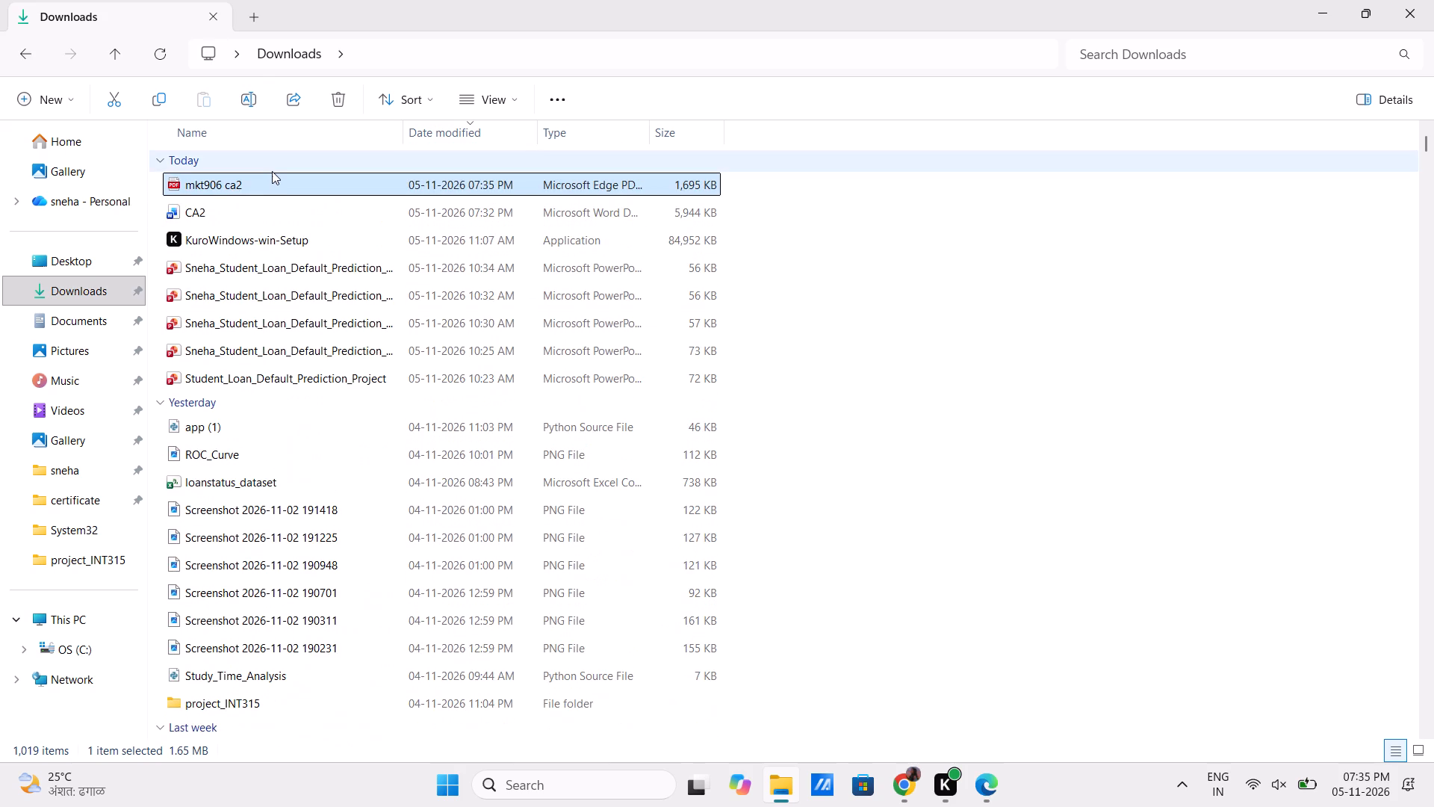
{"action": "left_click_drag", "start_coordinate": [272, 171], "coordinate": [270, 179]}
{"action": "left_click", "coordinate": [270, 179]}
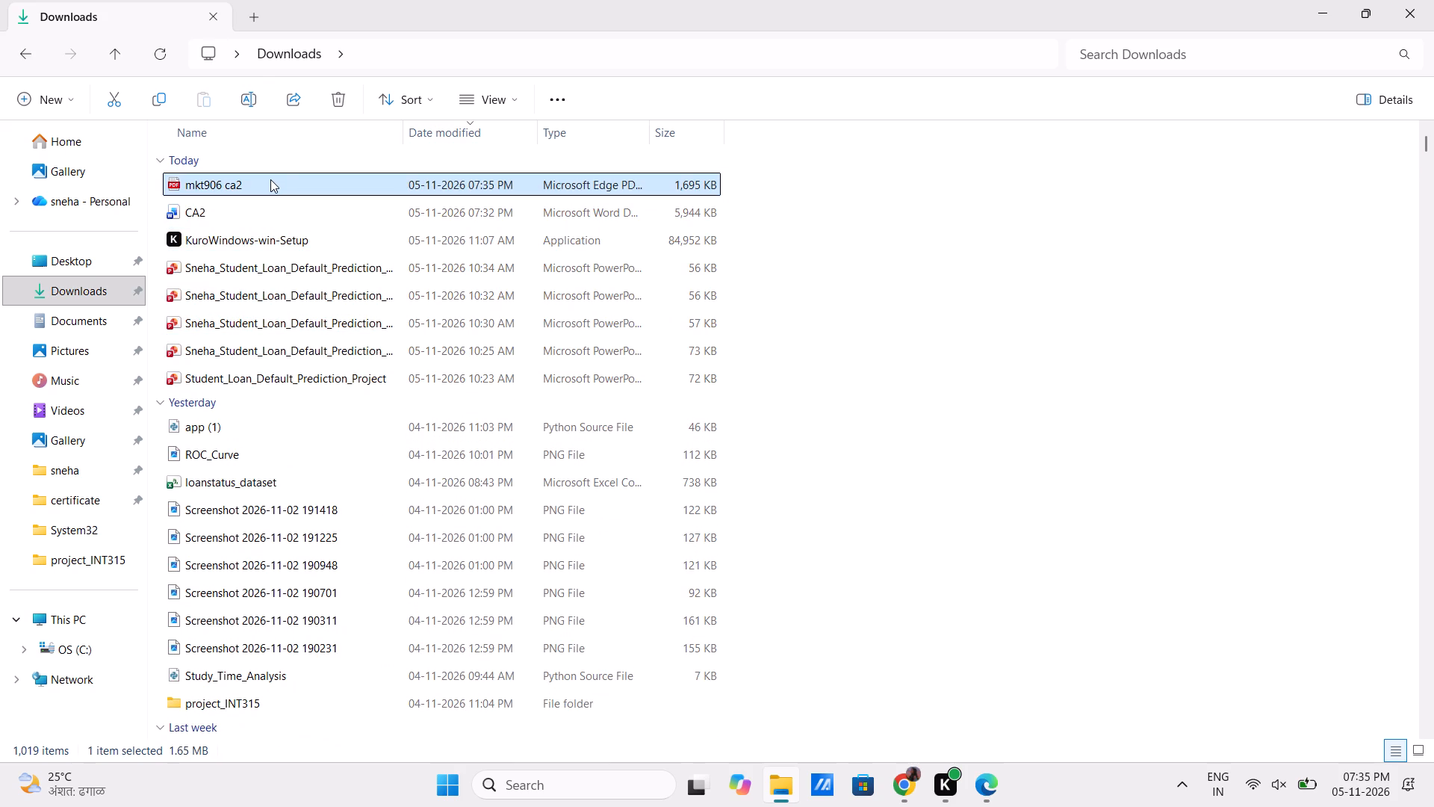
{"action": "double_click", "coordinate": [270, 179]}
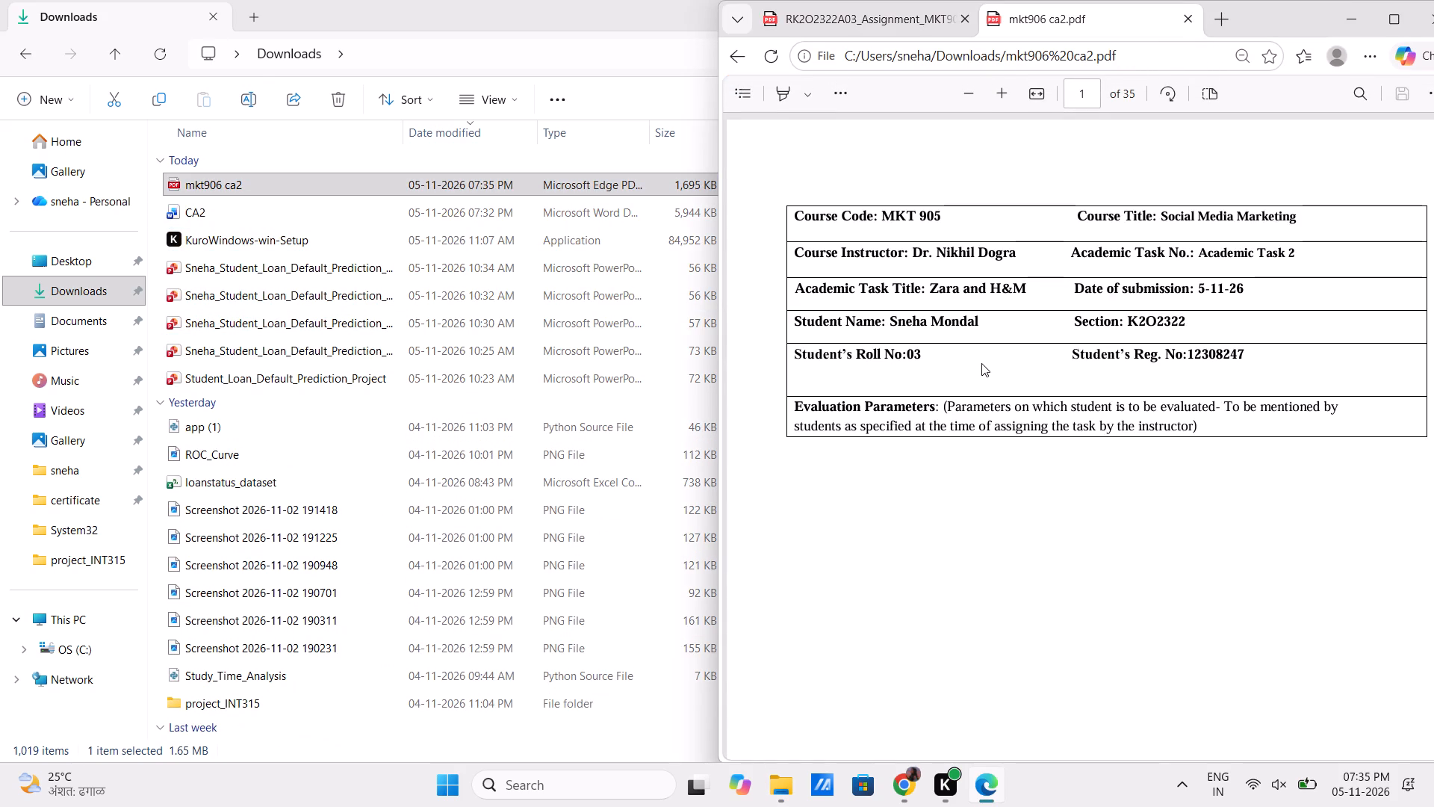
Back in File Explorer, change the course number in the PDF's file name to 905.
{"action": "left_click", "coordinate": [257, 105]}
{"action": "left_click", "coordinate": [223, 182]}
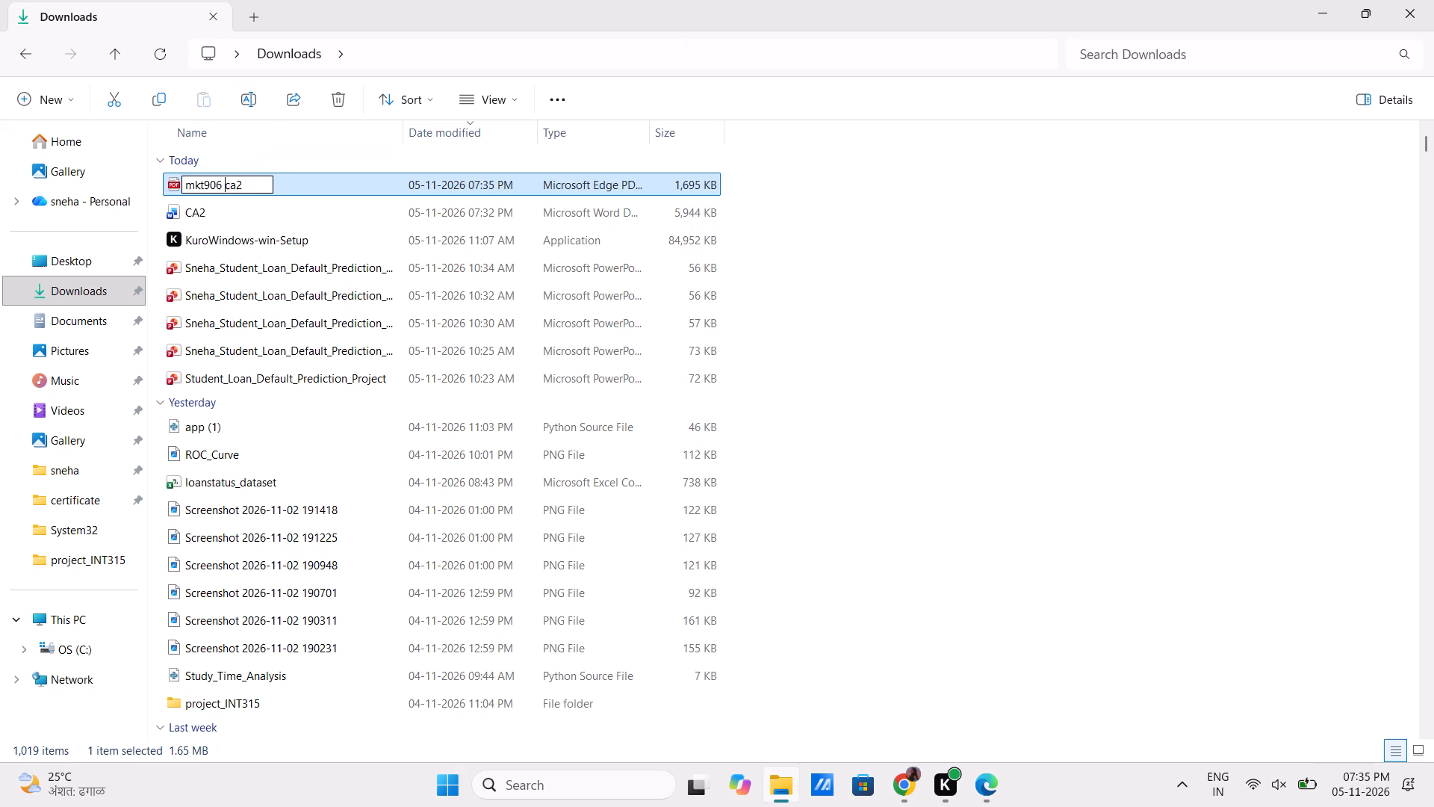
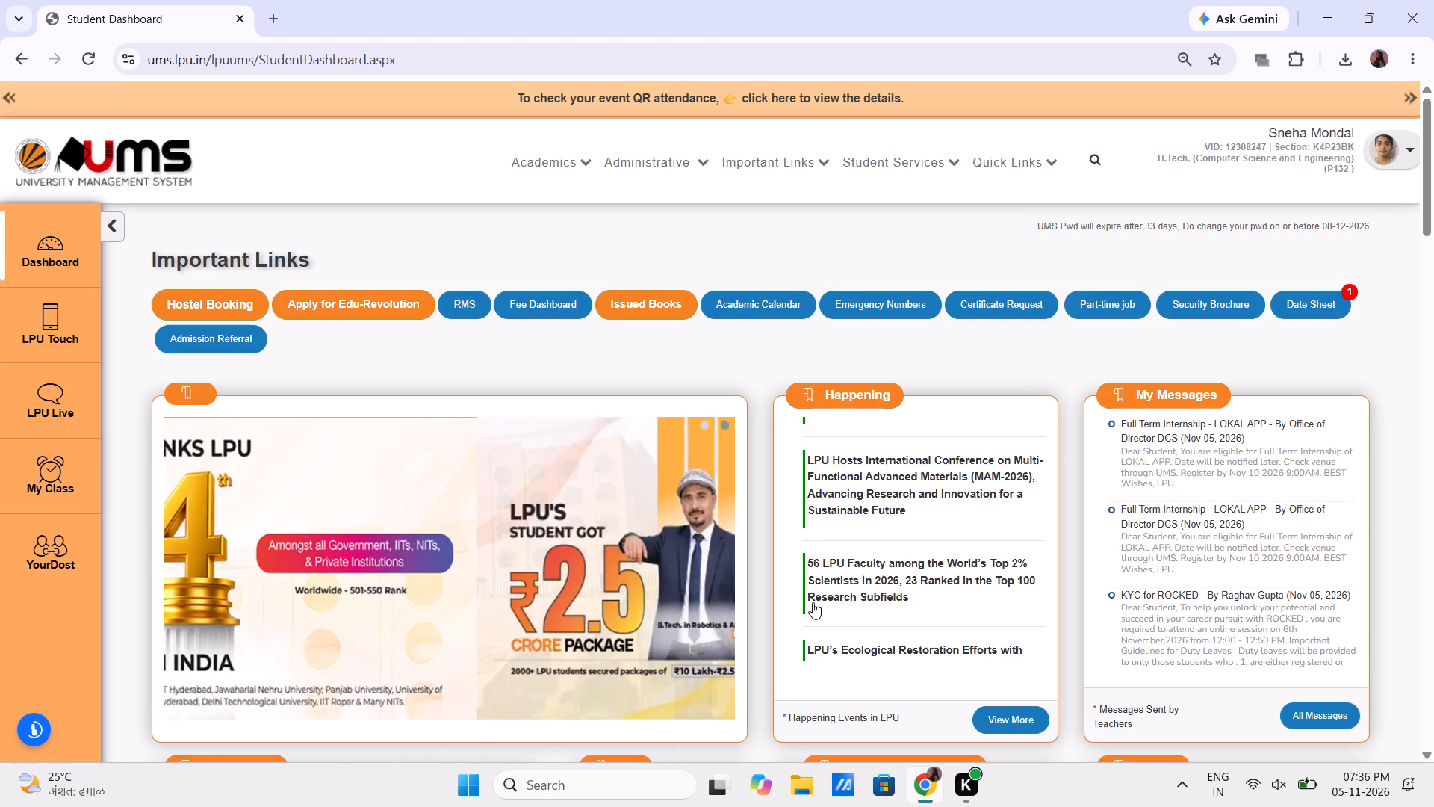
On the UMS dashboard in Chrome, open the upload page for the pending MKT906 assignment.
{"action": "scroll", "coordinate": [813, 602], "scroll_direction": "down", "scroll_amount": 4}
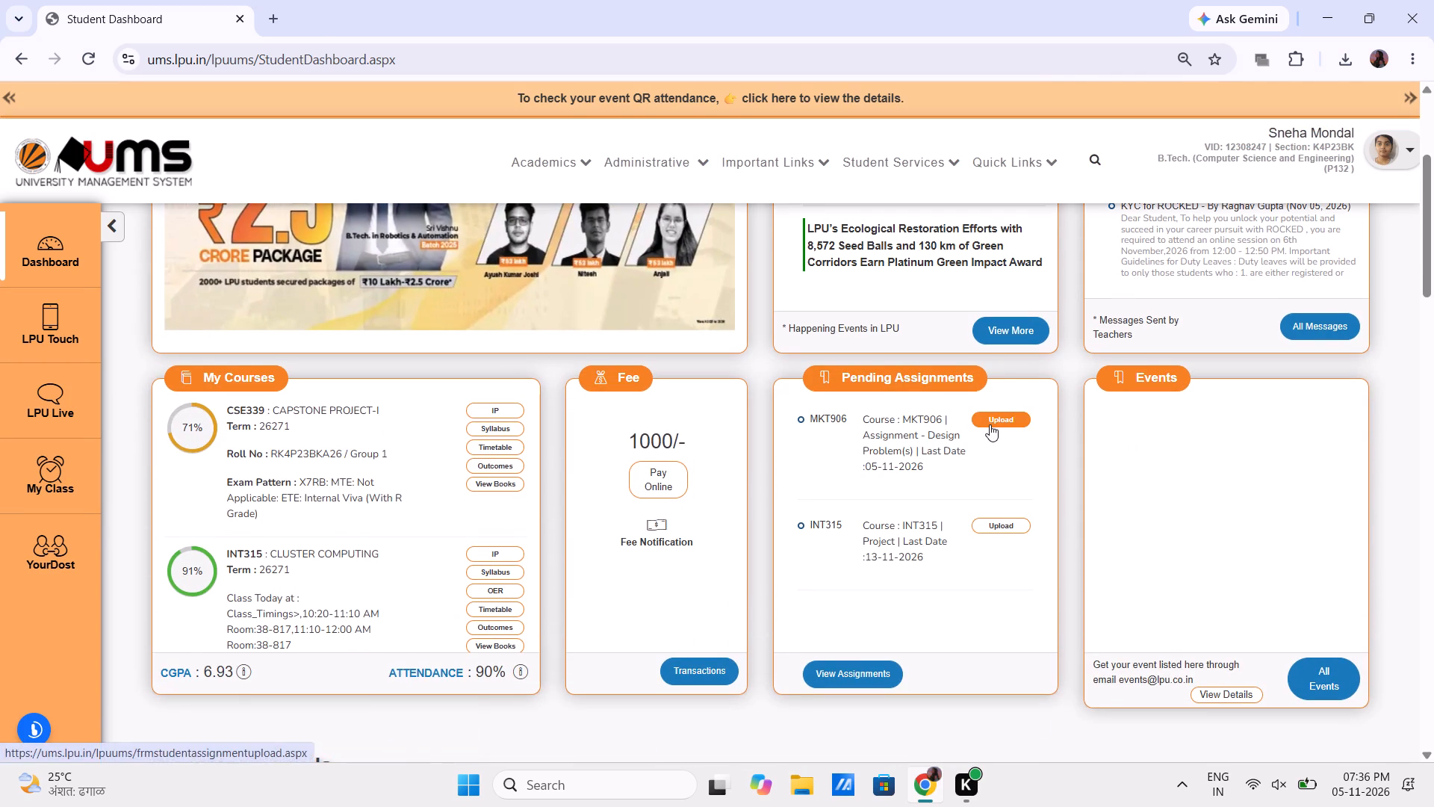
{"action": "left_click", "coordinate": [990, 424]}
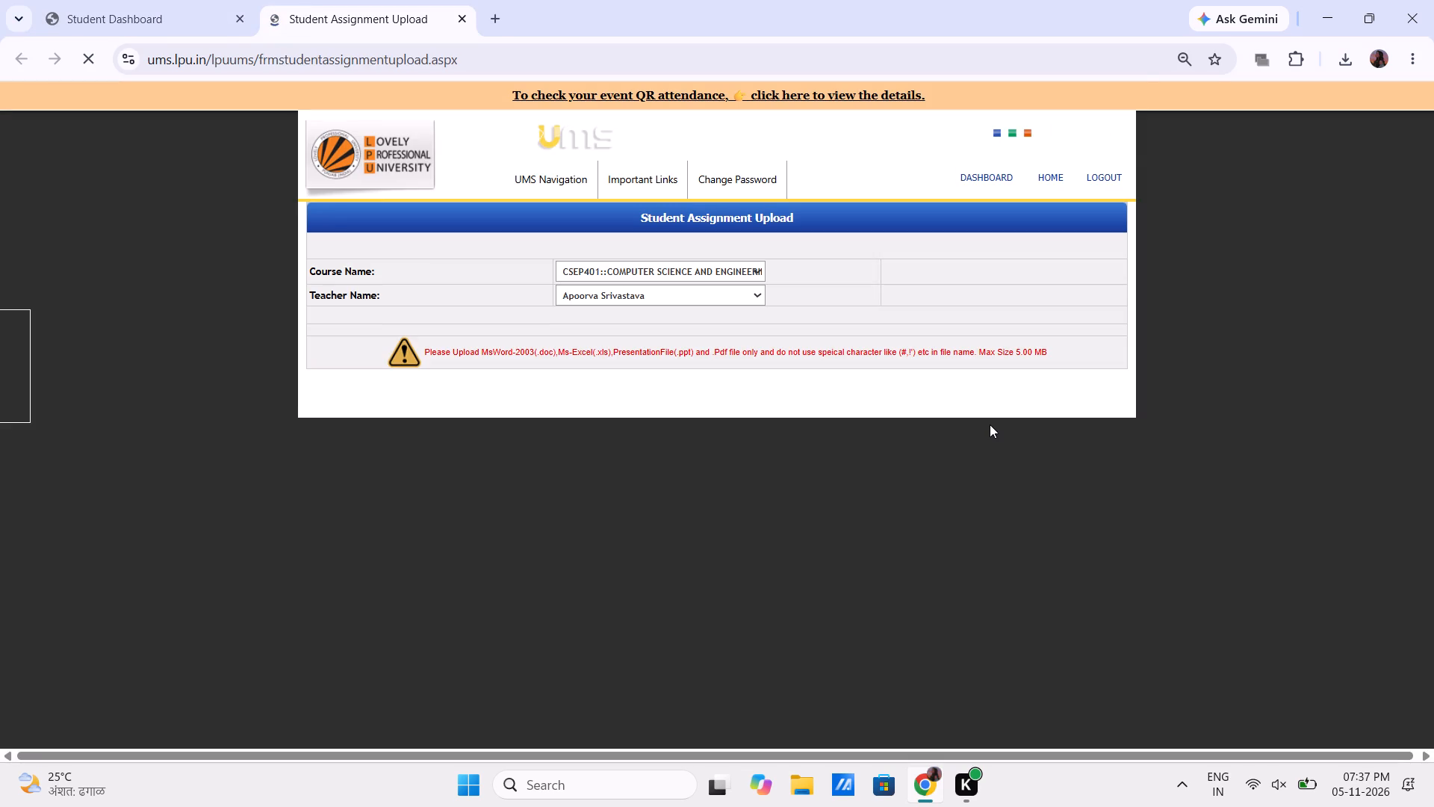
Set the course to MKT906::SOCIAL MEDIA MARKETING and choose the second listed teacher for the assignment upload.
{"action": "left_click", "coordinate": [753, 265]}
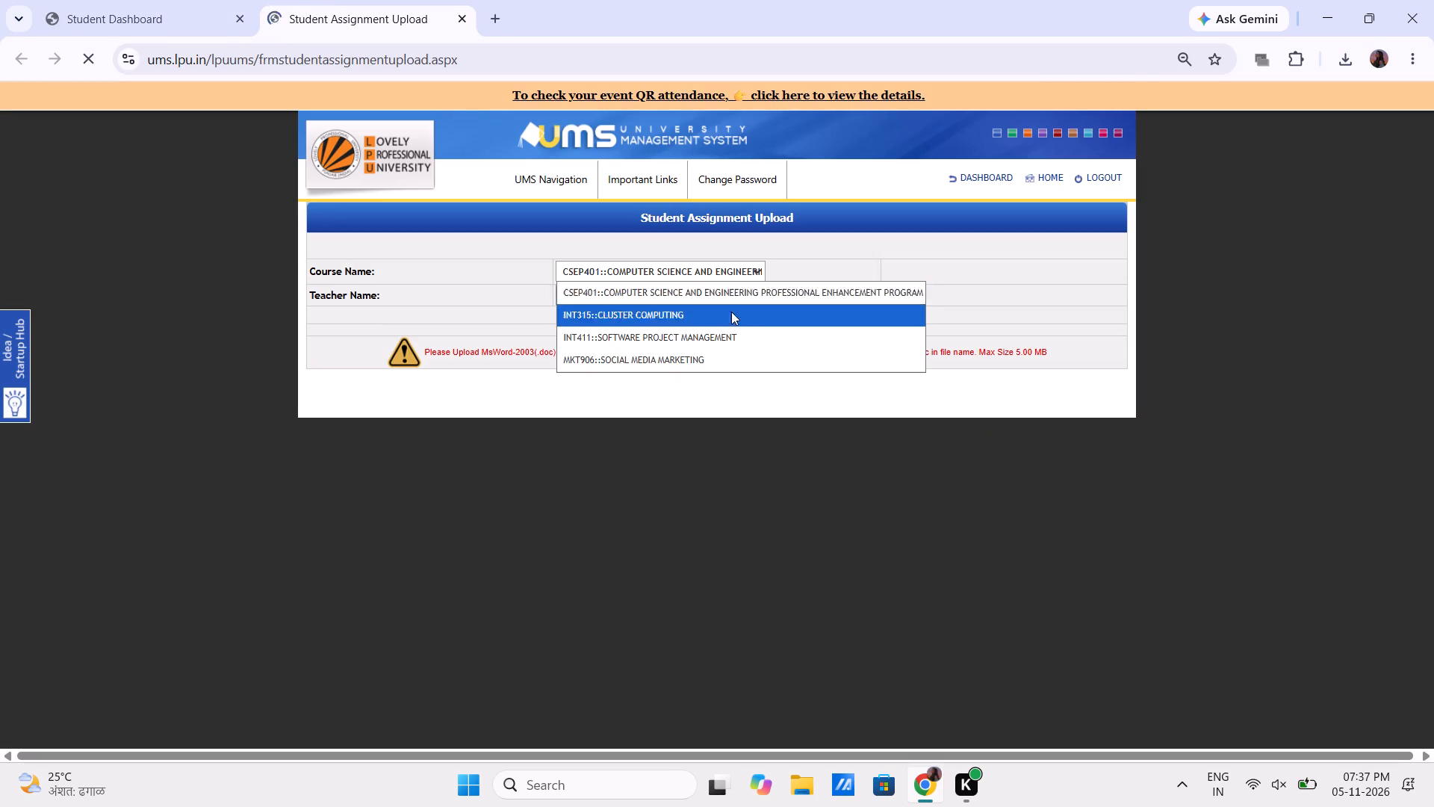
{"action": "left_click", "coordinate": [703, 357]}
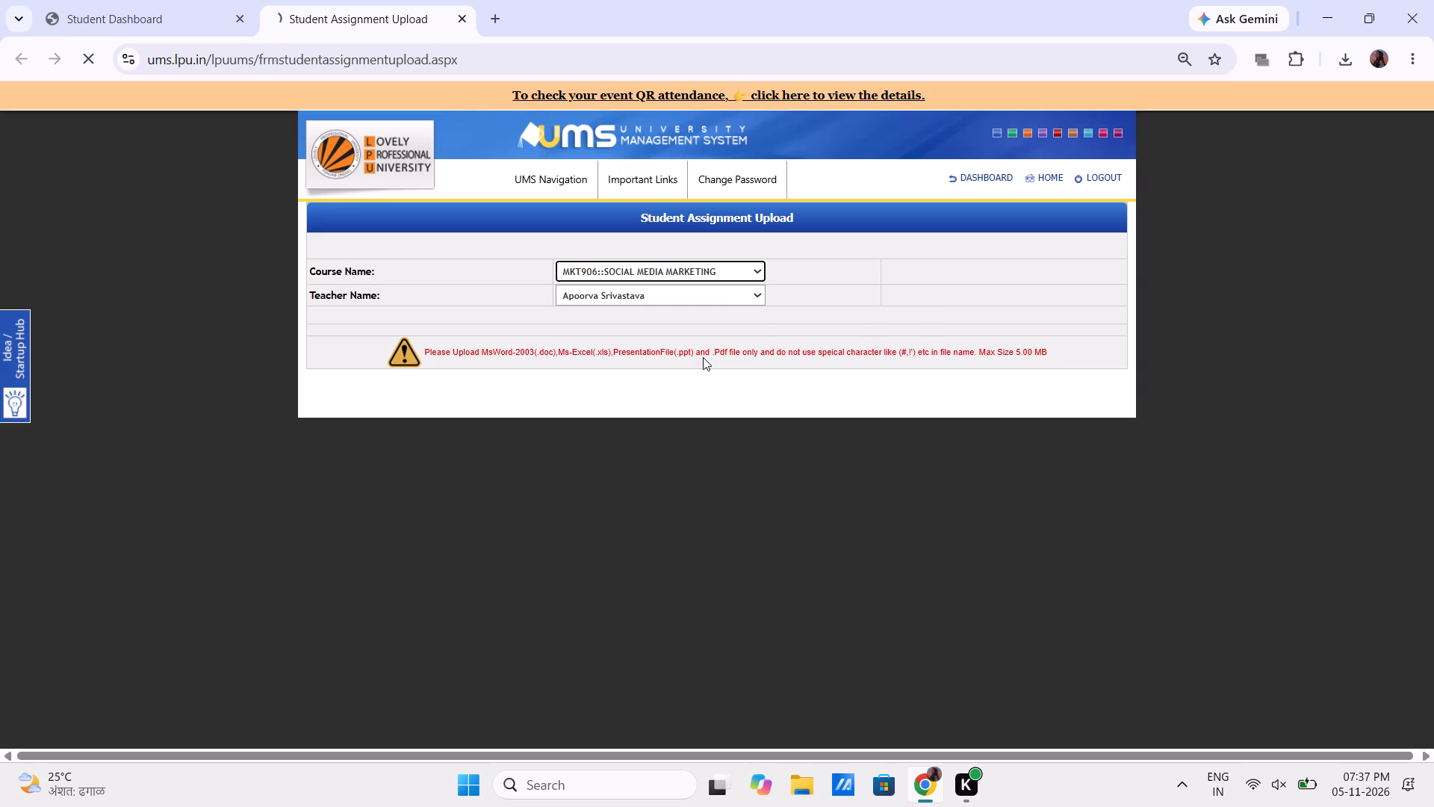
{"action": "left_click", "coordinate": [724, 290]}
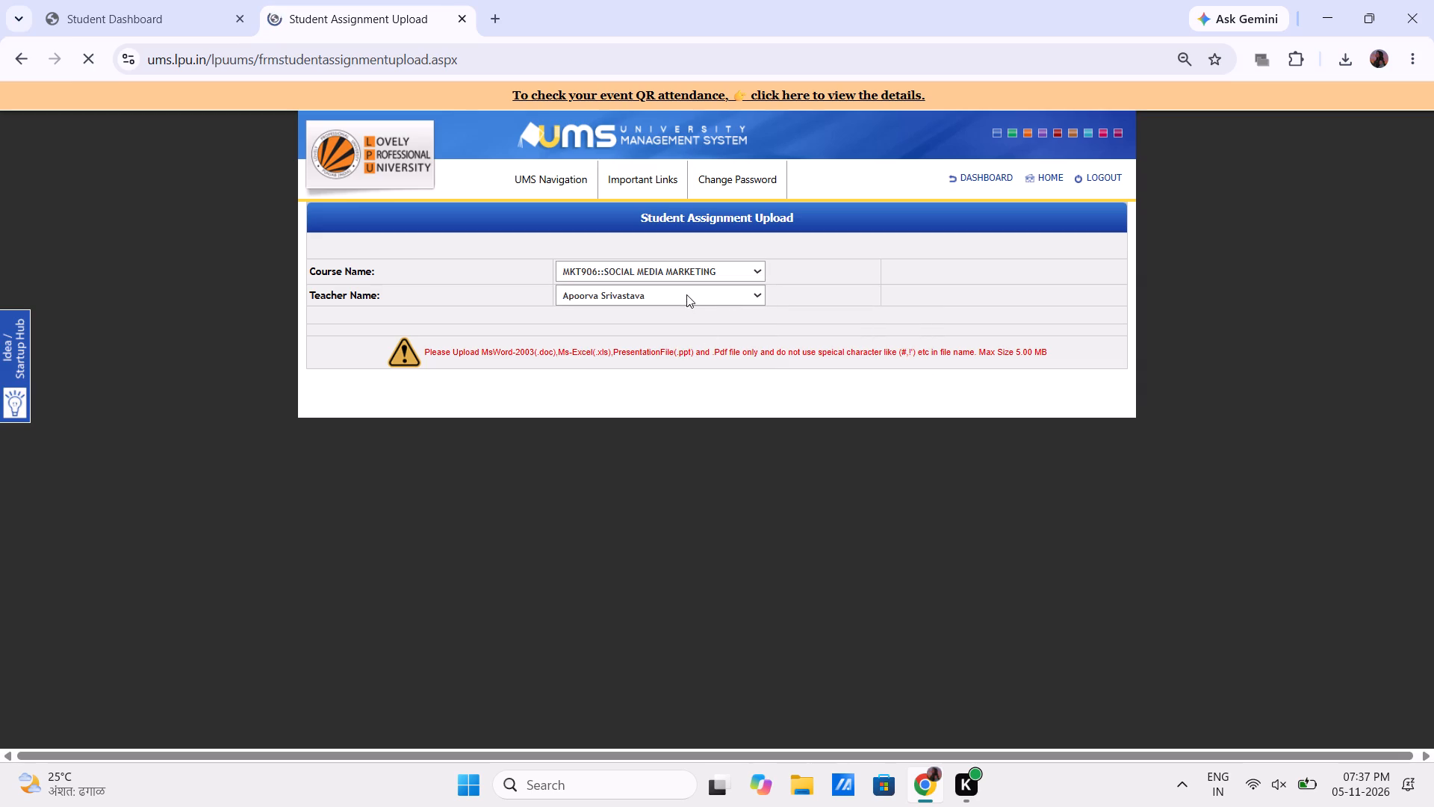
{"action": "left_click", "coordinate": [686, 292]}
{"action": "left_click", "coordinate": [680, 298]}
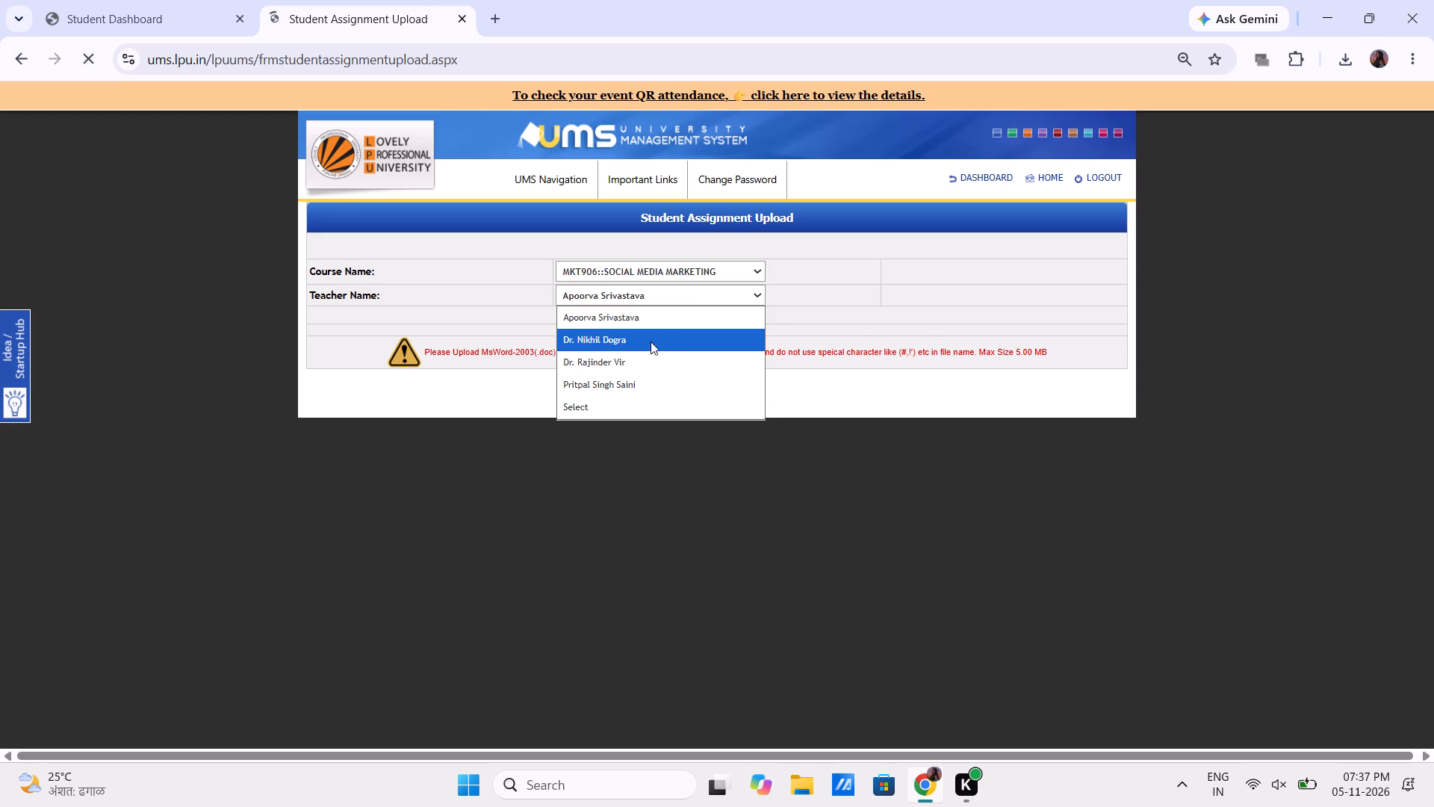
{"action": "left_click", "coordinate": [630, 330]}
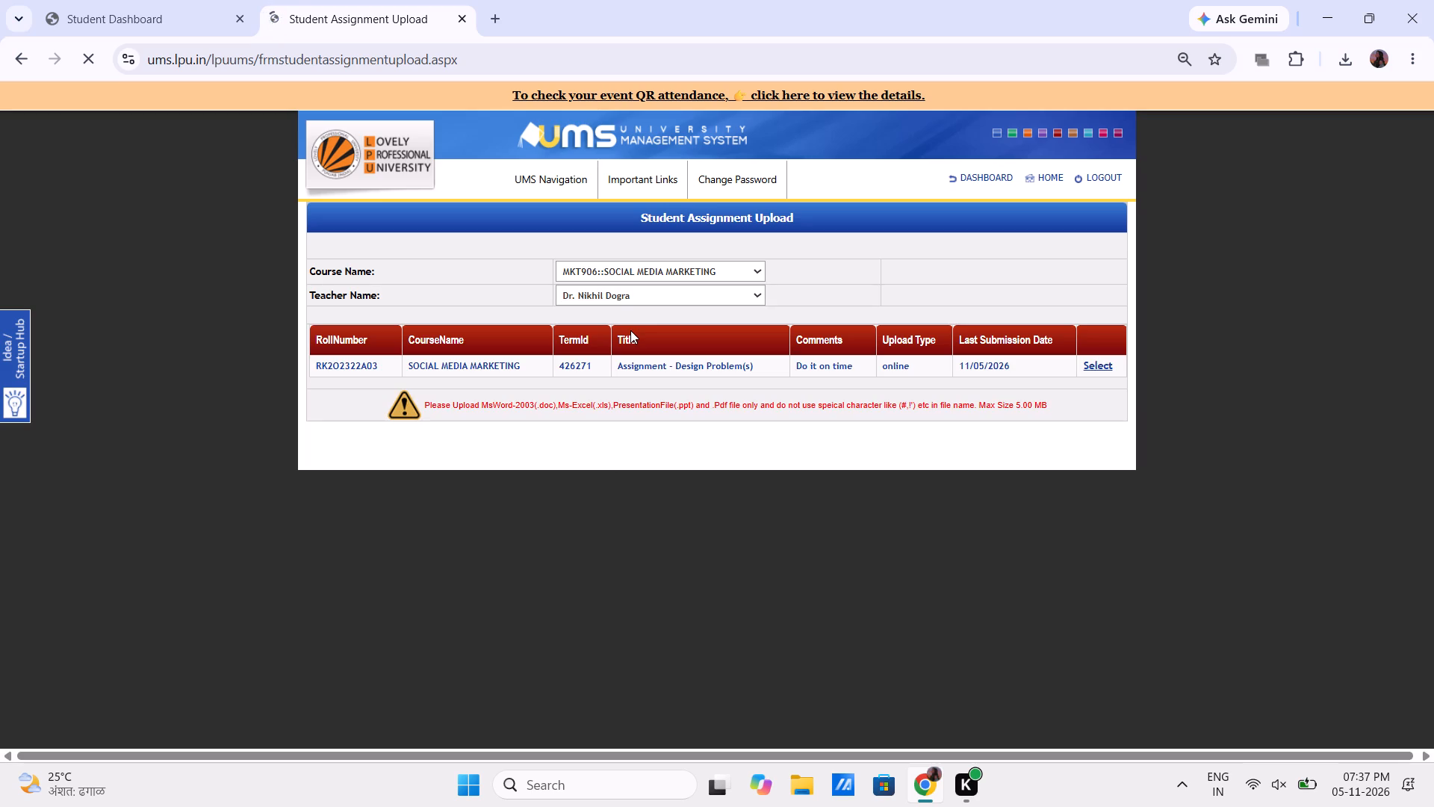
Select the Assignment - Design Problem(s) entry and browse for the file to submit.
{"action": "left_click", "coordinate": [1086, 362]}
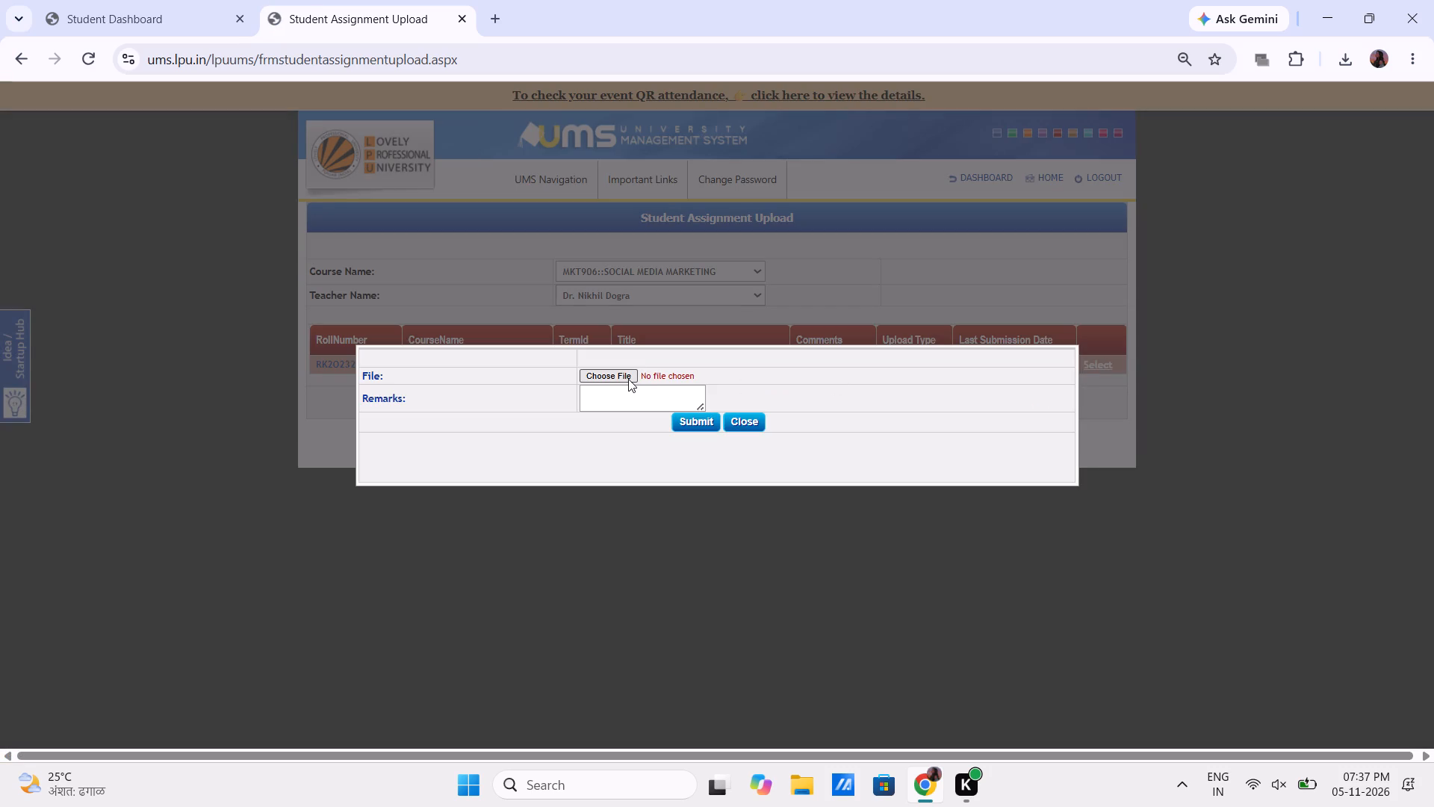
{"action": "left_click", "coordinate": [628, 379]}
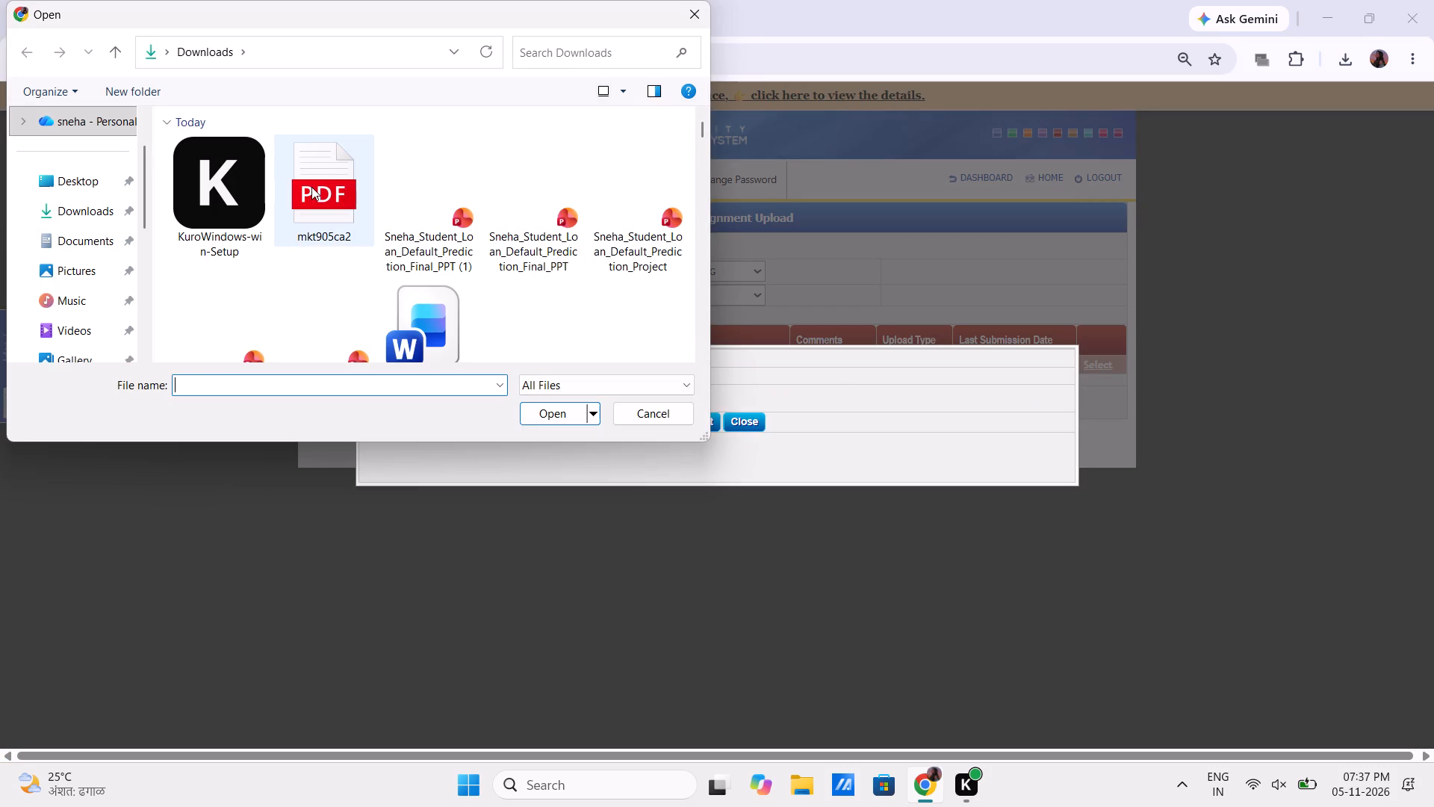
Attach the mkt905ca2 PDF from the Downloads folder as the assignment file.
{"action": "left_click", "coordinate": [311, 187]}
{"action": "left_click", "coordinate": [544, 406]}
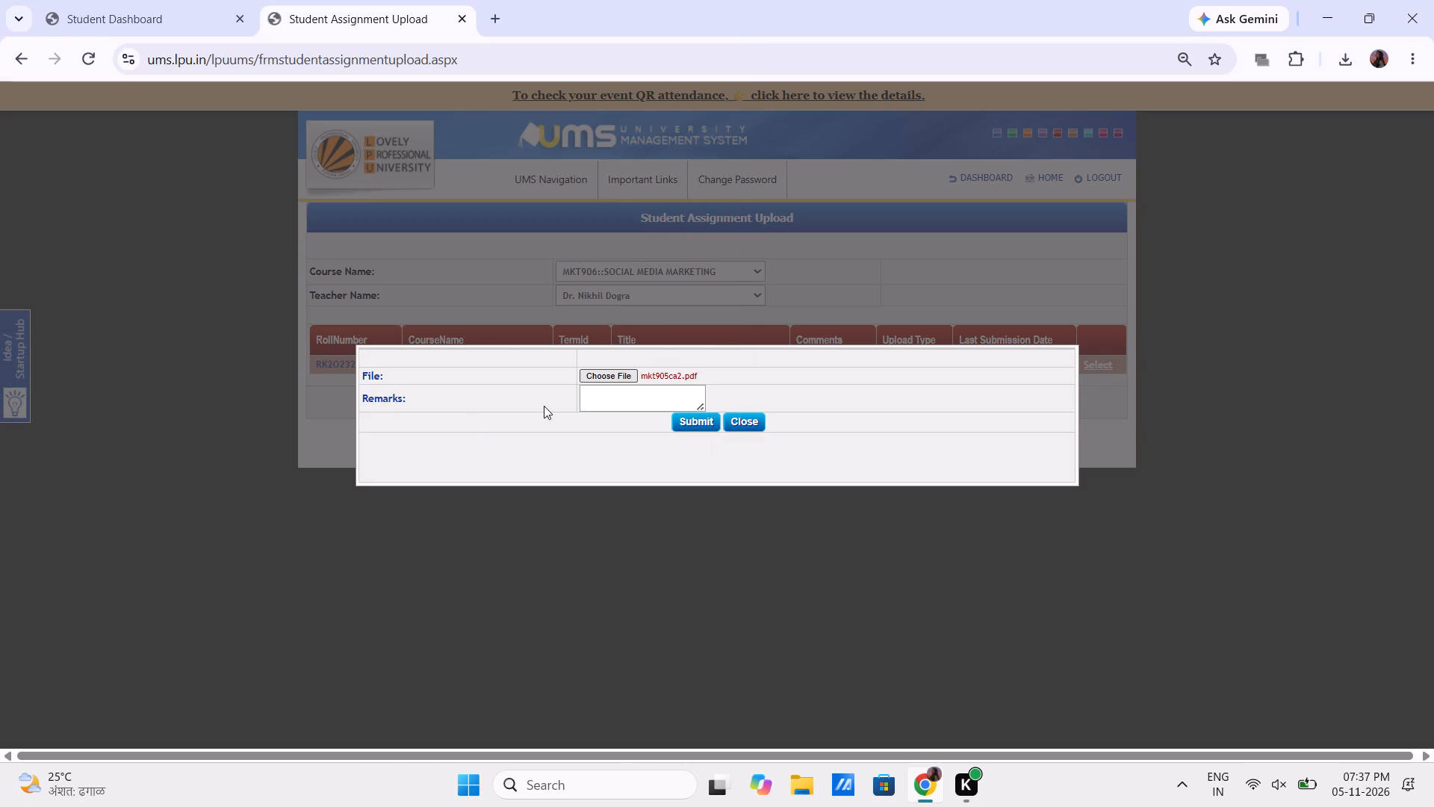
Enter the student registration number followed by ",3" as the remarks and submit the assignment upload.
{"action": "left_click", "coordinate": [612, 398]}
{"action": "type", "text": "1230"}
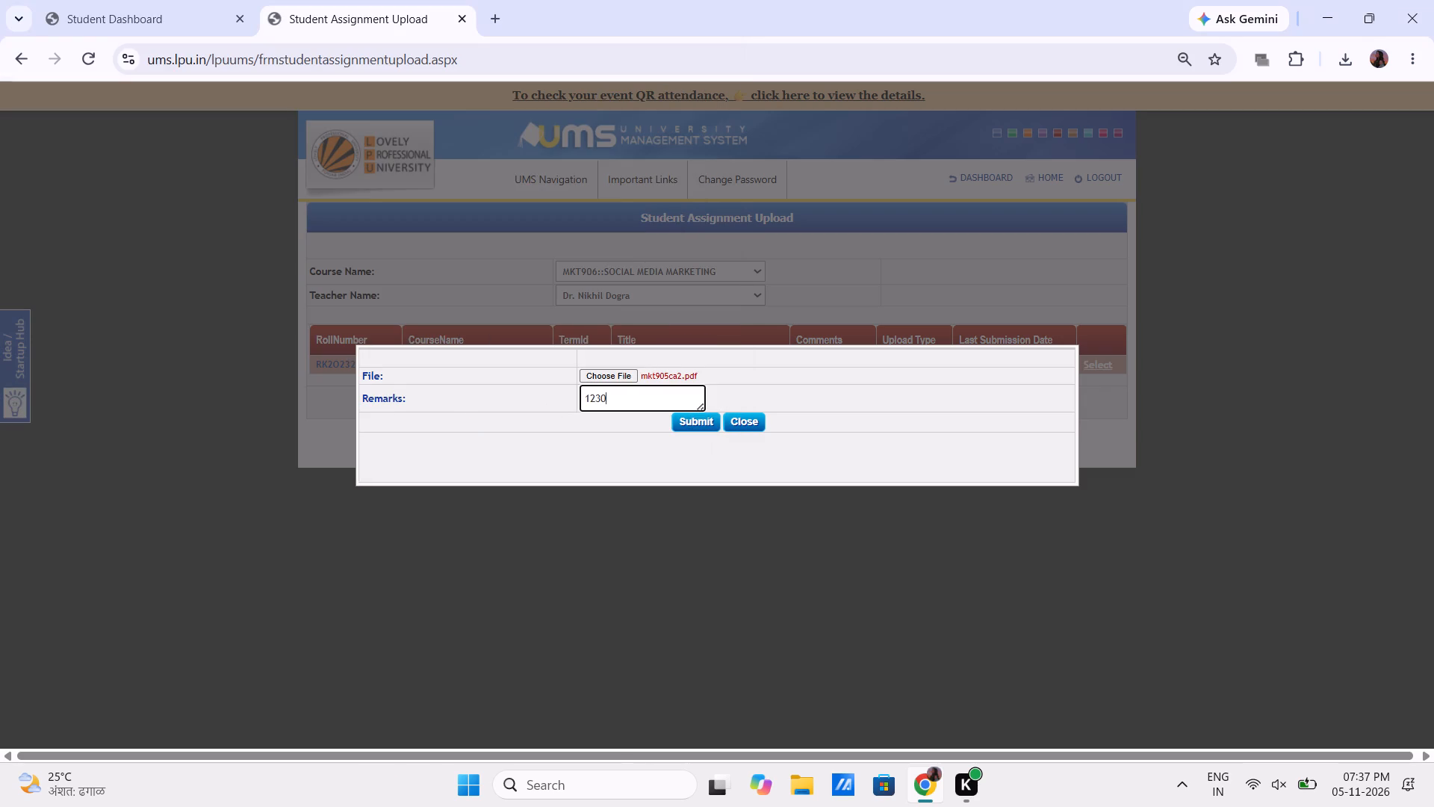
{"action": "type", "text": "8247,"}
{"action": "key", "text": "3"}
{"action": "left_click", "coordinate": [685, 423]}
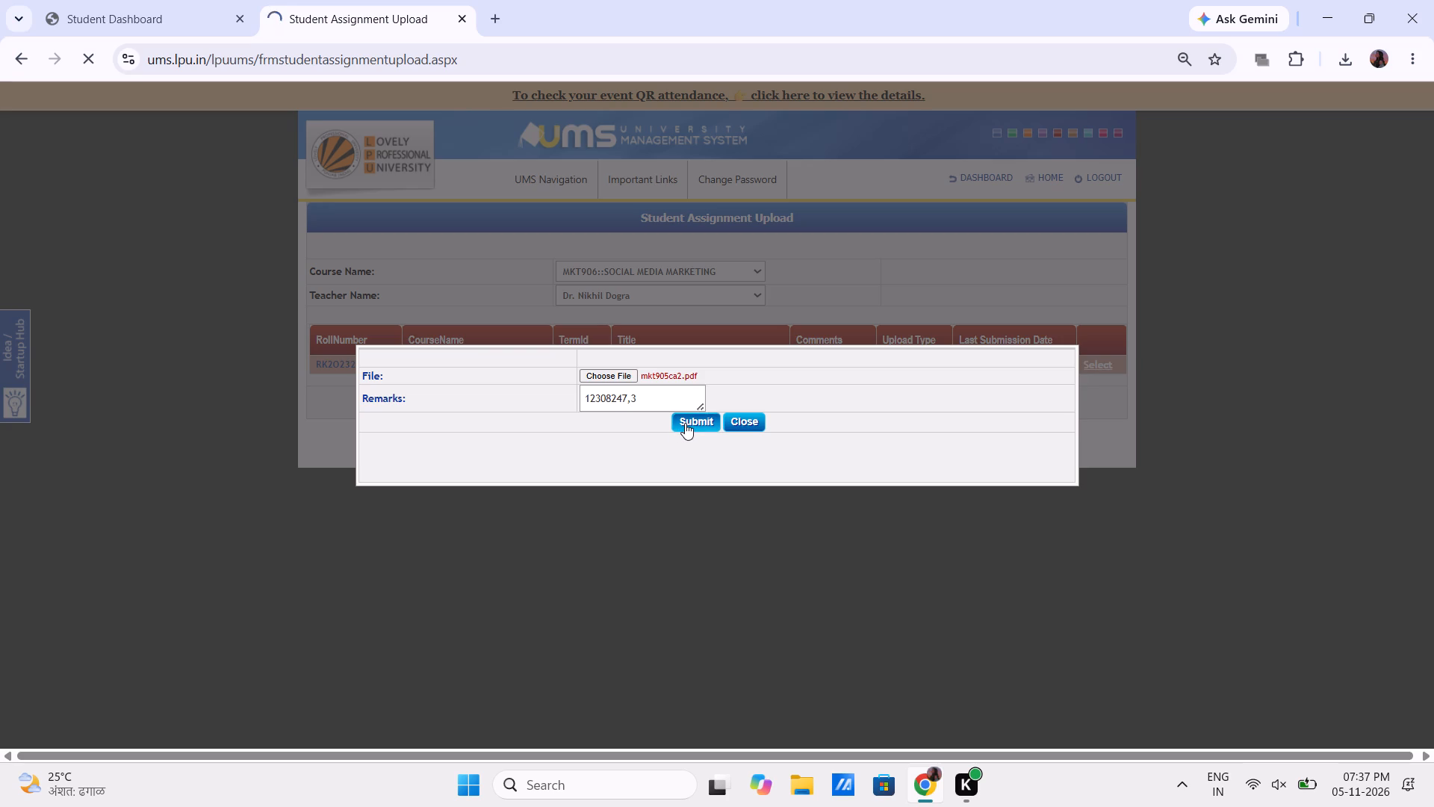
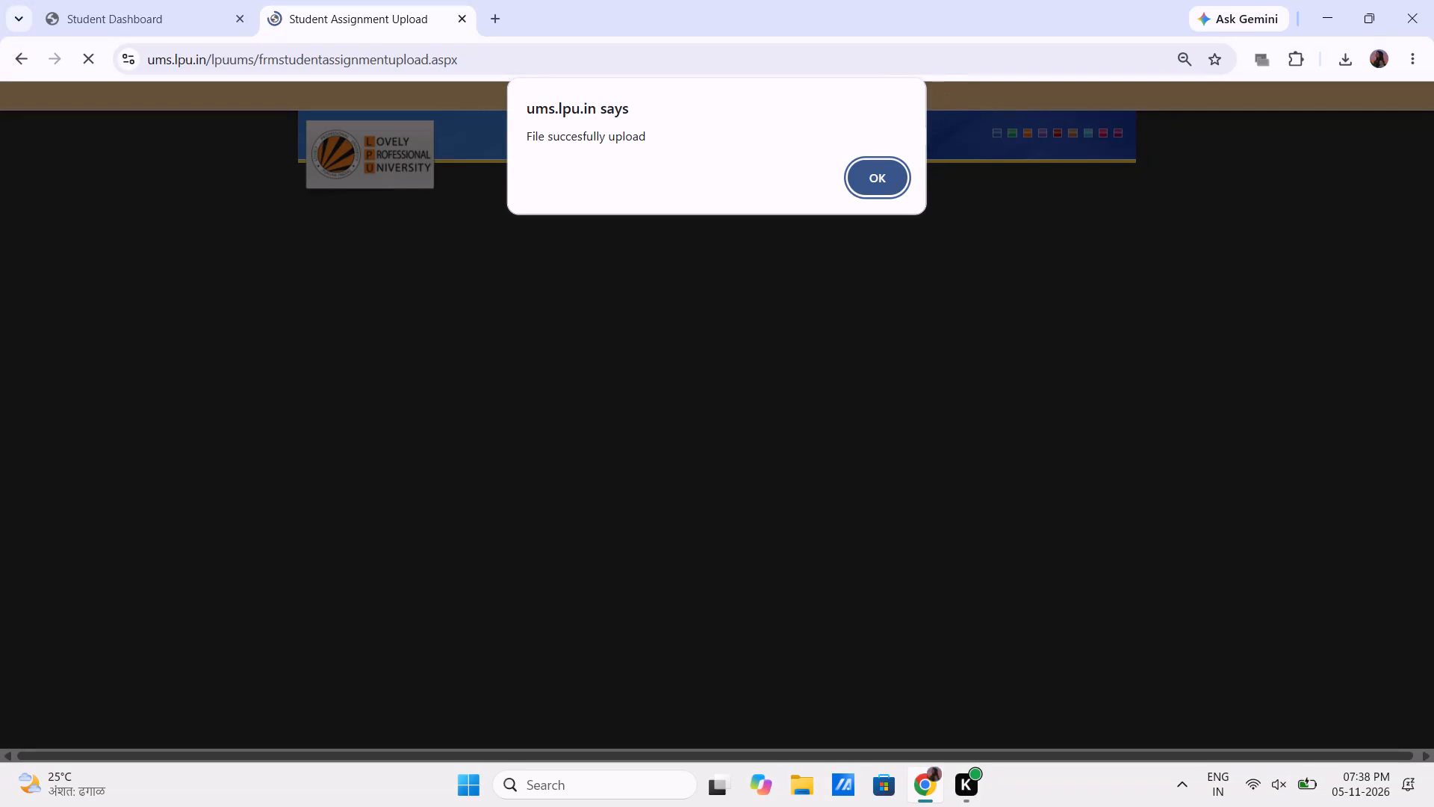
Acknowledge the assignment upload notice.
{"action": "left_click", "coordinate": [880, 161]}
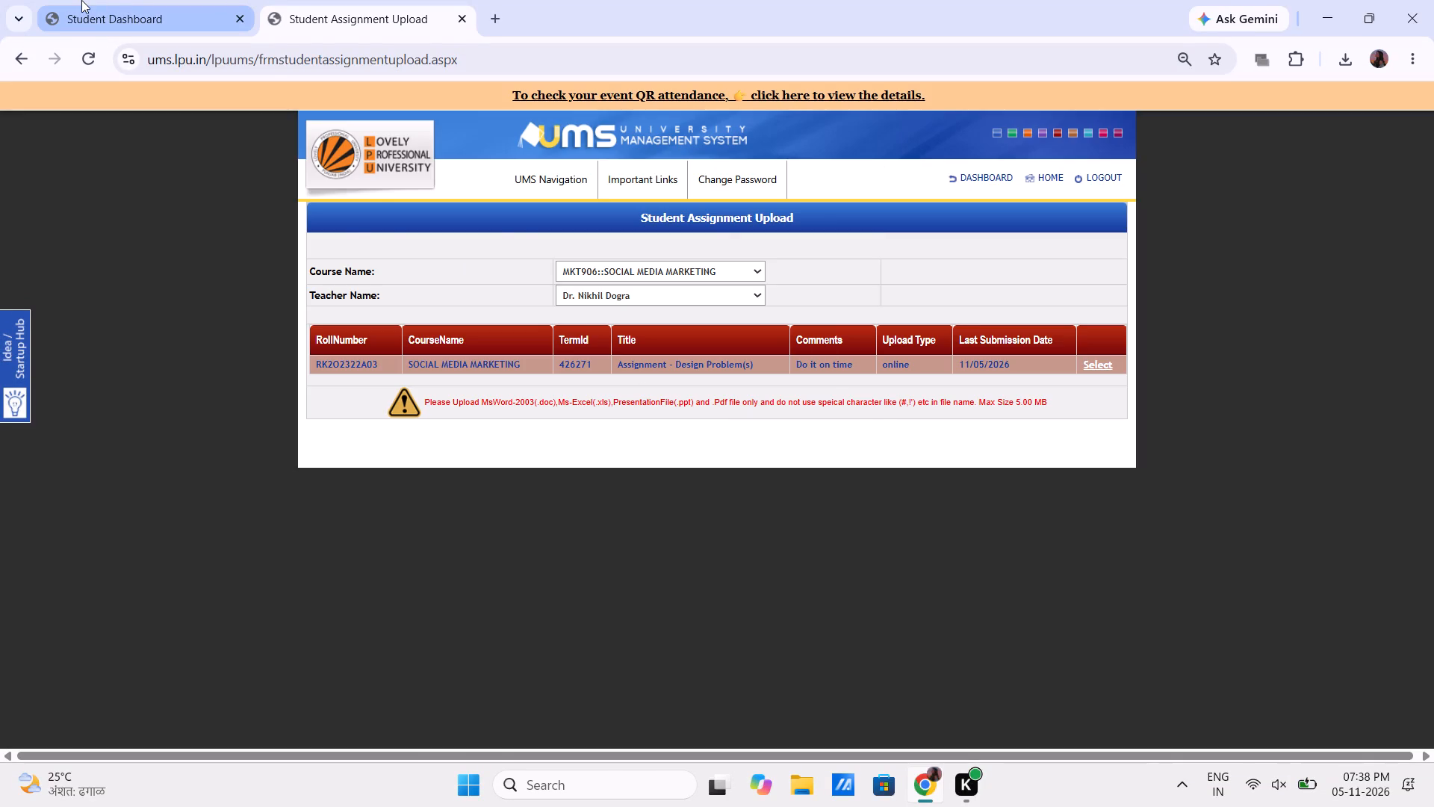
Open the Drive Registration list in the Placement Portal from the student dashboard, dismissing the pending-details notices.
{"action": "left_click", "coordinate": [81, 0]}
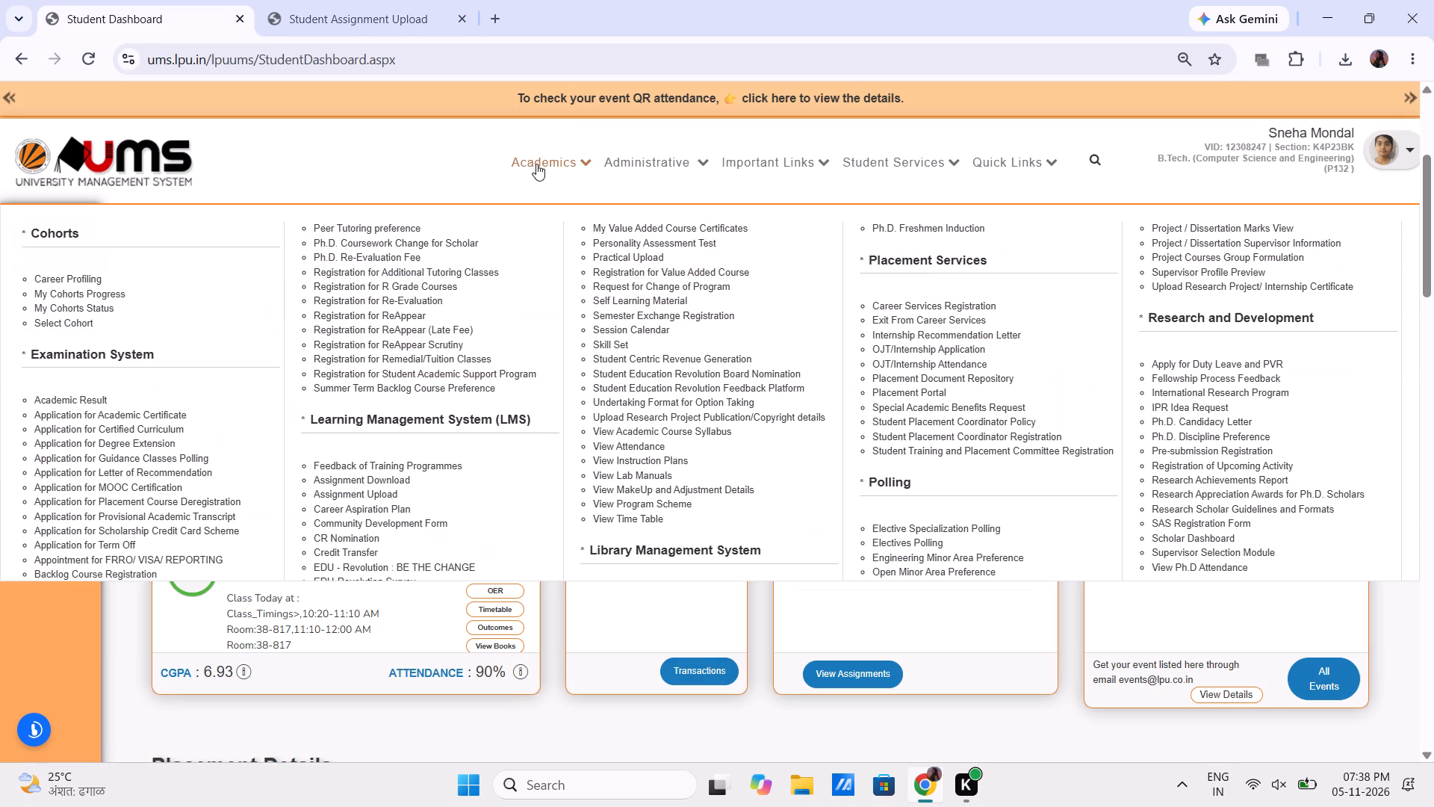
{"action": "left_click", "coordinate": [935, 395]}
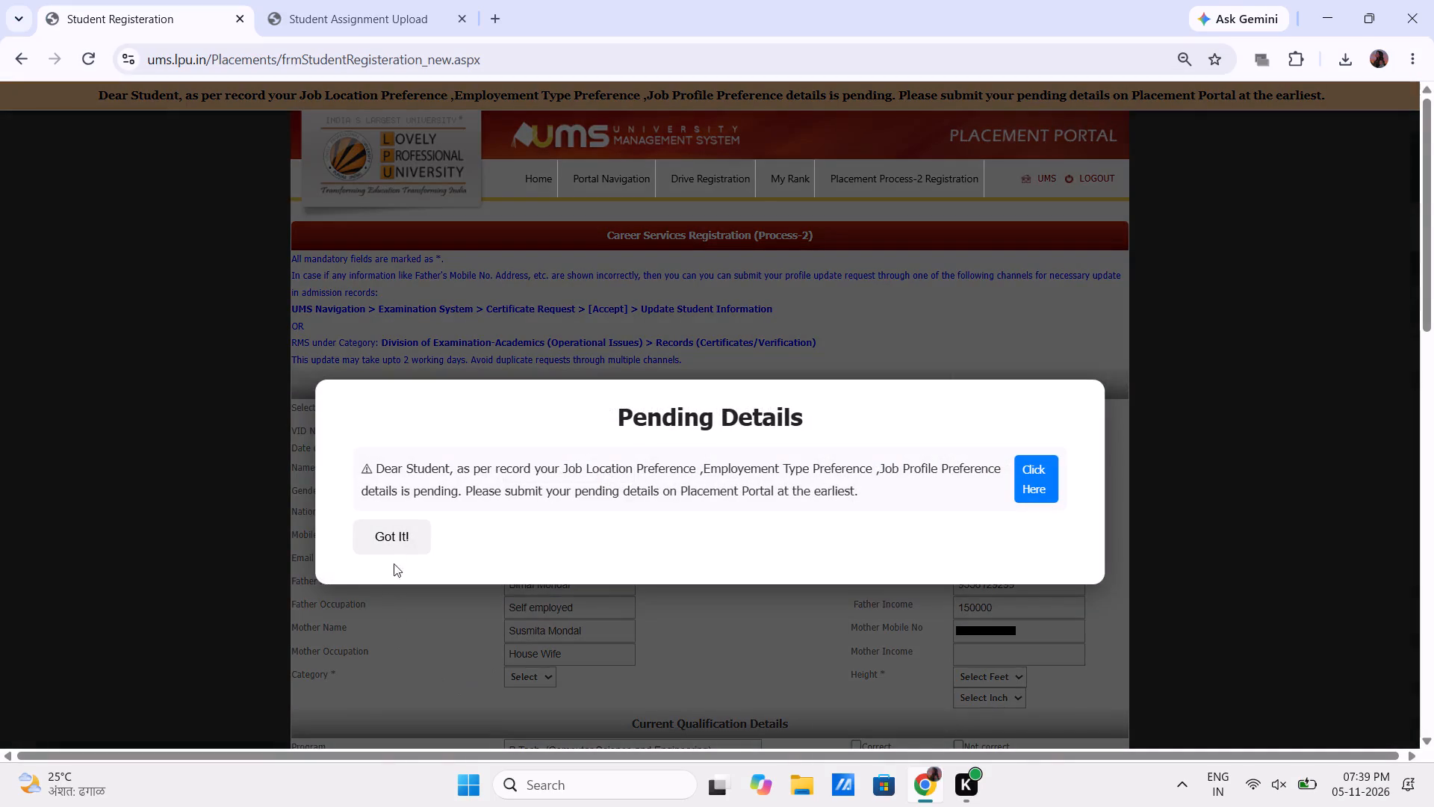
{"action": "left_click", "coordinate": [386, 529]}
{"action": "left_click", "coordinate": [537, 167]}
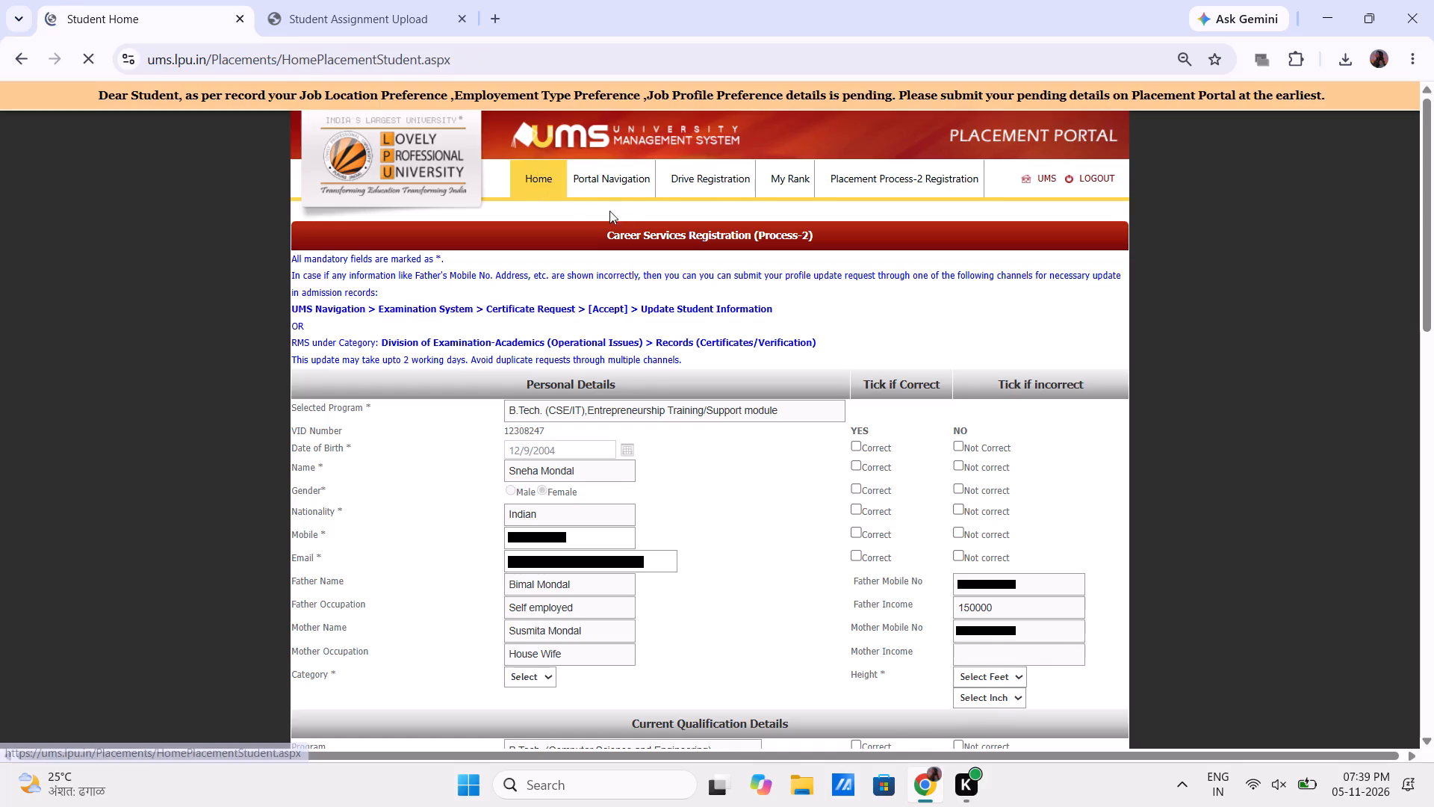
{"action": "left_click", "coordinate": [705, 189]}
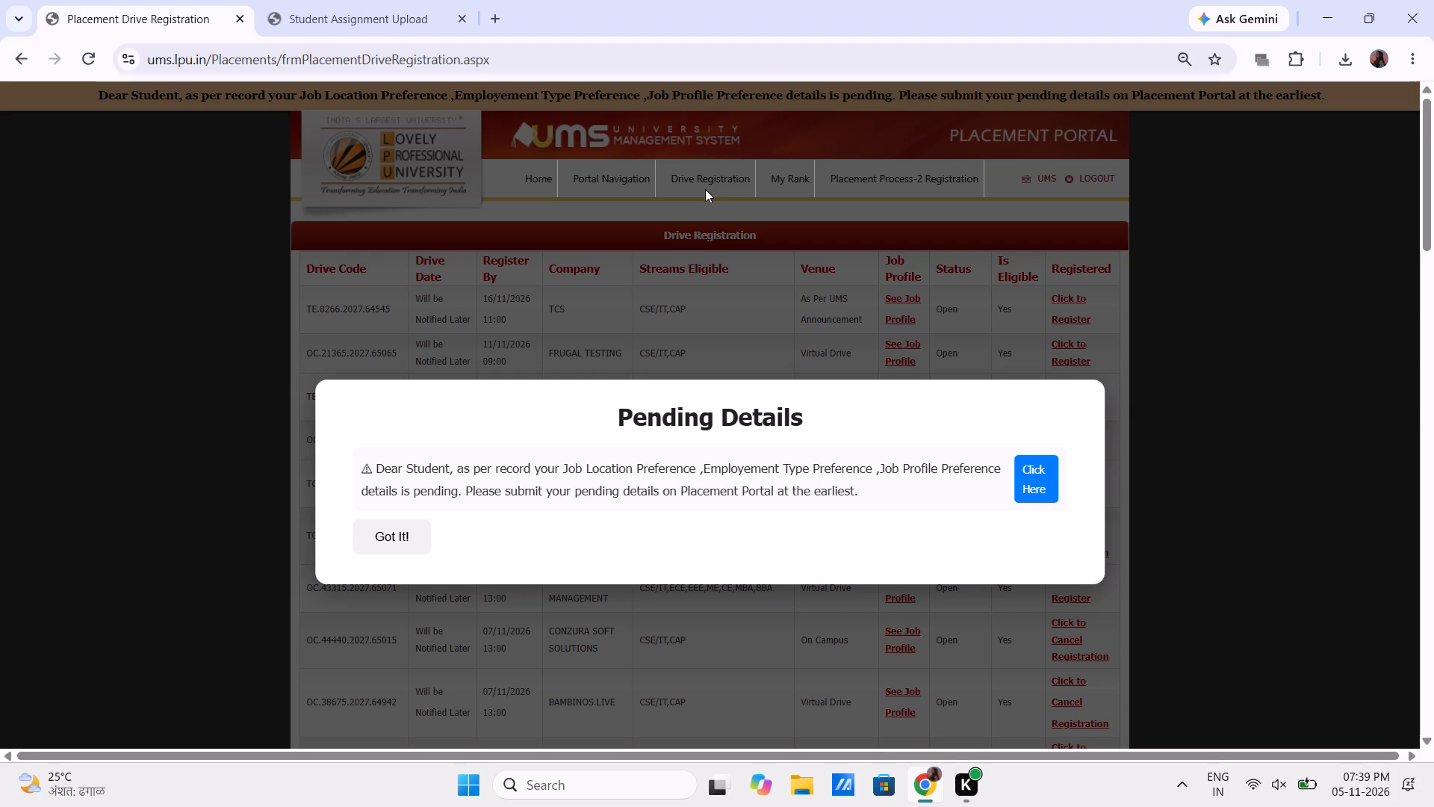
{"action": "left_click", "coordinate": [363, 552]}
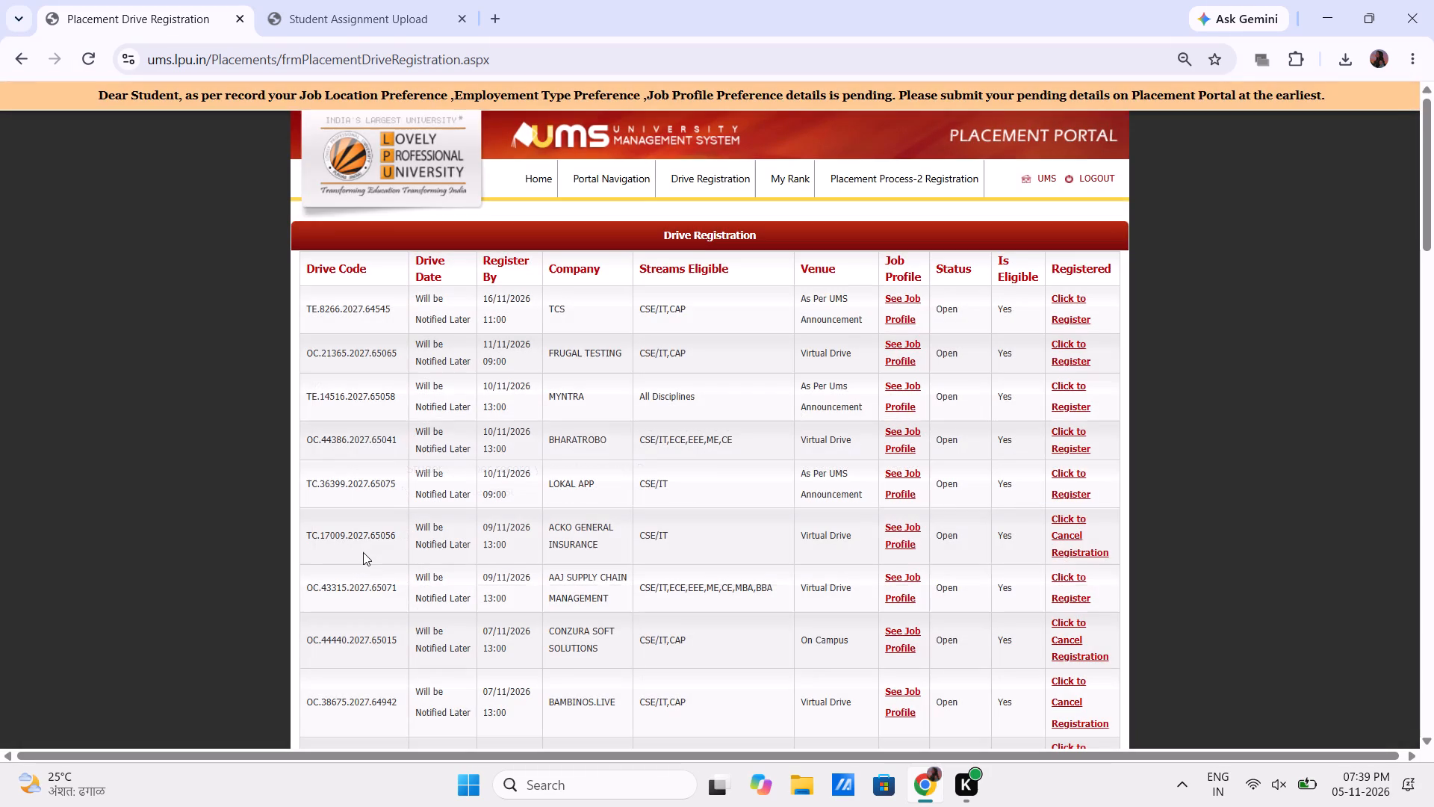
View the job profile of the BHARATROBO drive from the Drive Registration list.
{"action": "left_click", "coordinate": [902, 442]}
{"action": "left_click", "coordinate": [907, 446]}
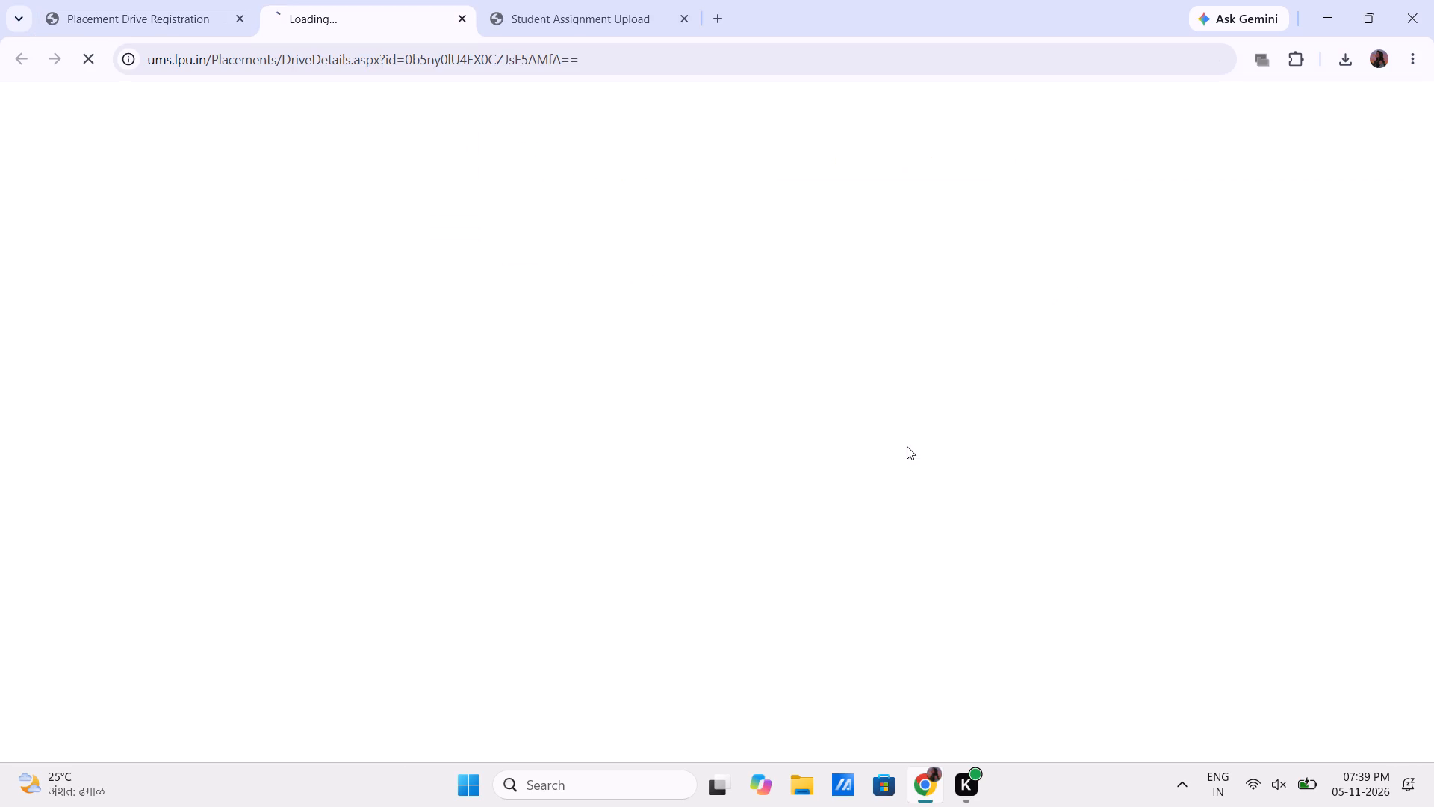
{"action": "left_click", "coordinate": [213, 0]}
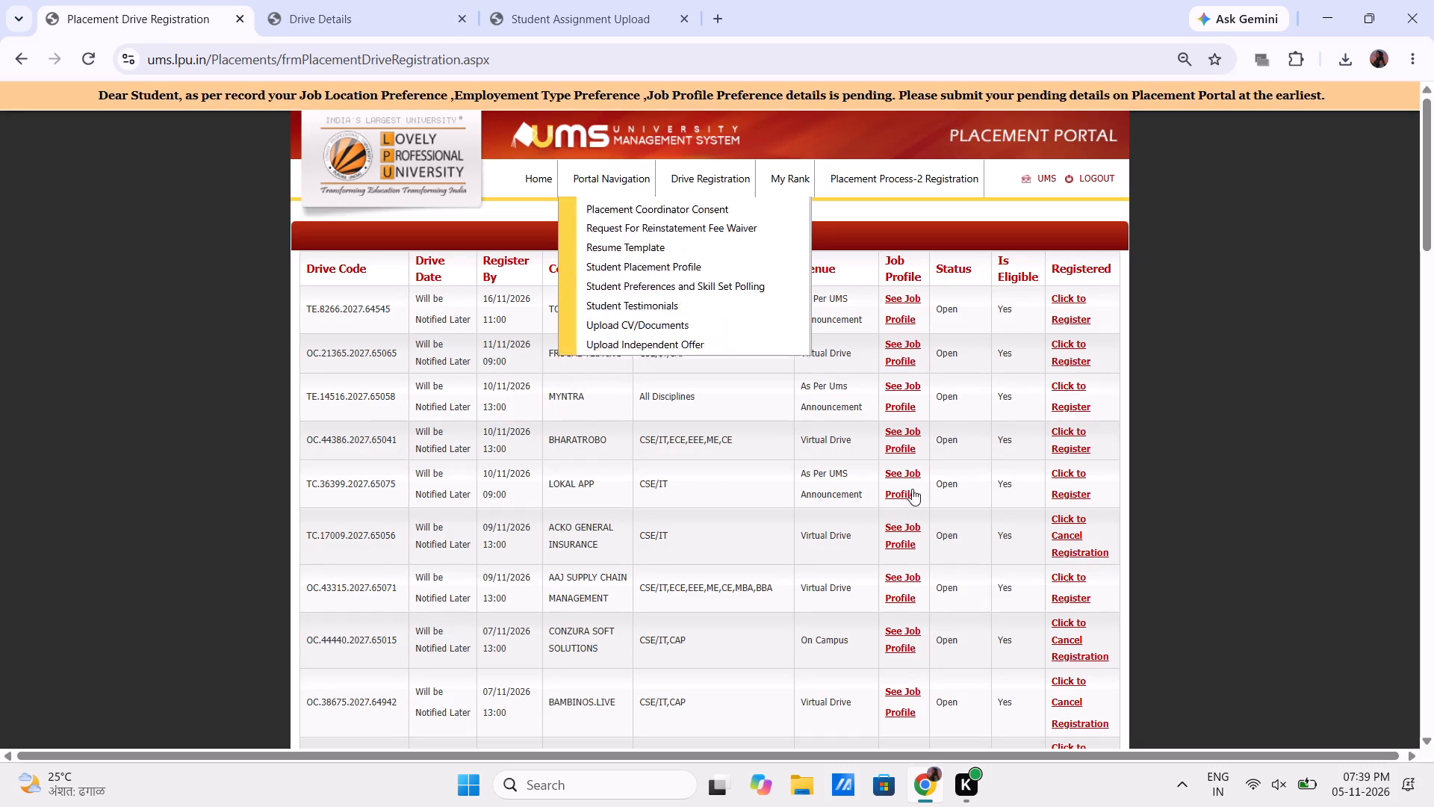
{"action": "left_click", "coordinate": [442, 0]}
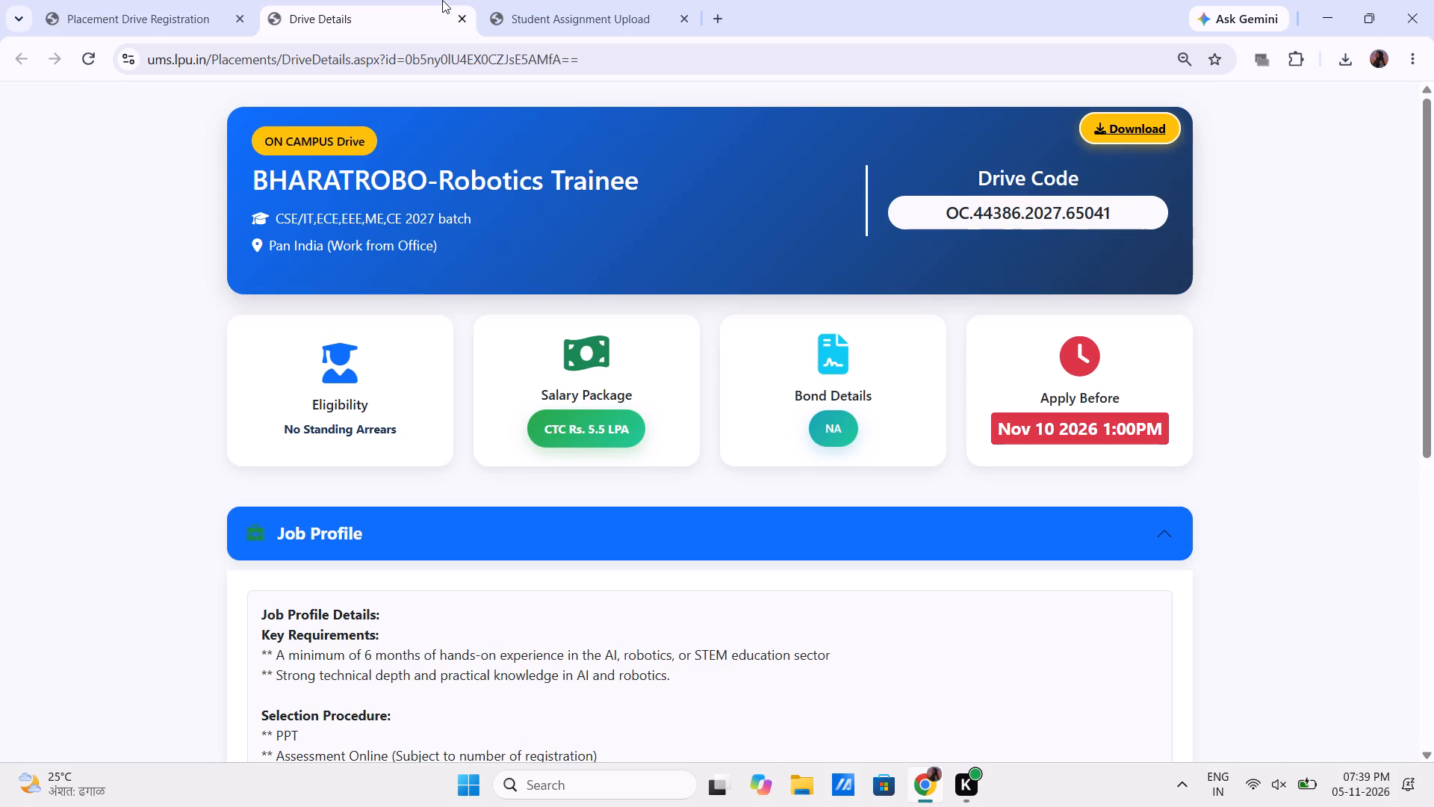
Open the LOKAL APP drive's job profile and read its eligibility, salary package, responsibilities and requirements.
{"action": "left_click", "coordinate": [106, 1]}
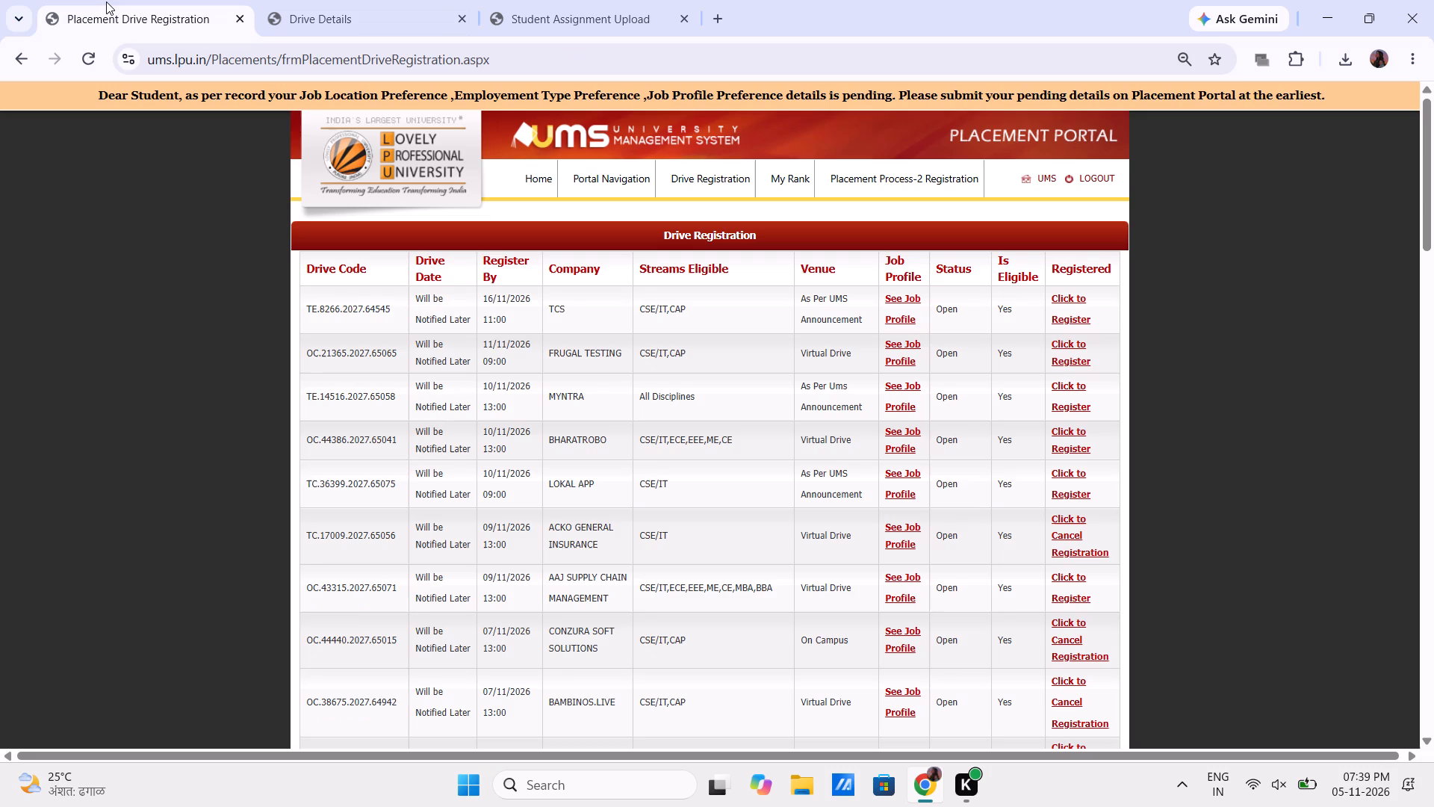
{"action": "left_click", "coordinate": [896, 498]}
{"action": "left_click", "coordinate": [617, 0]}
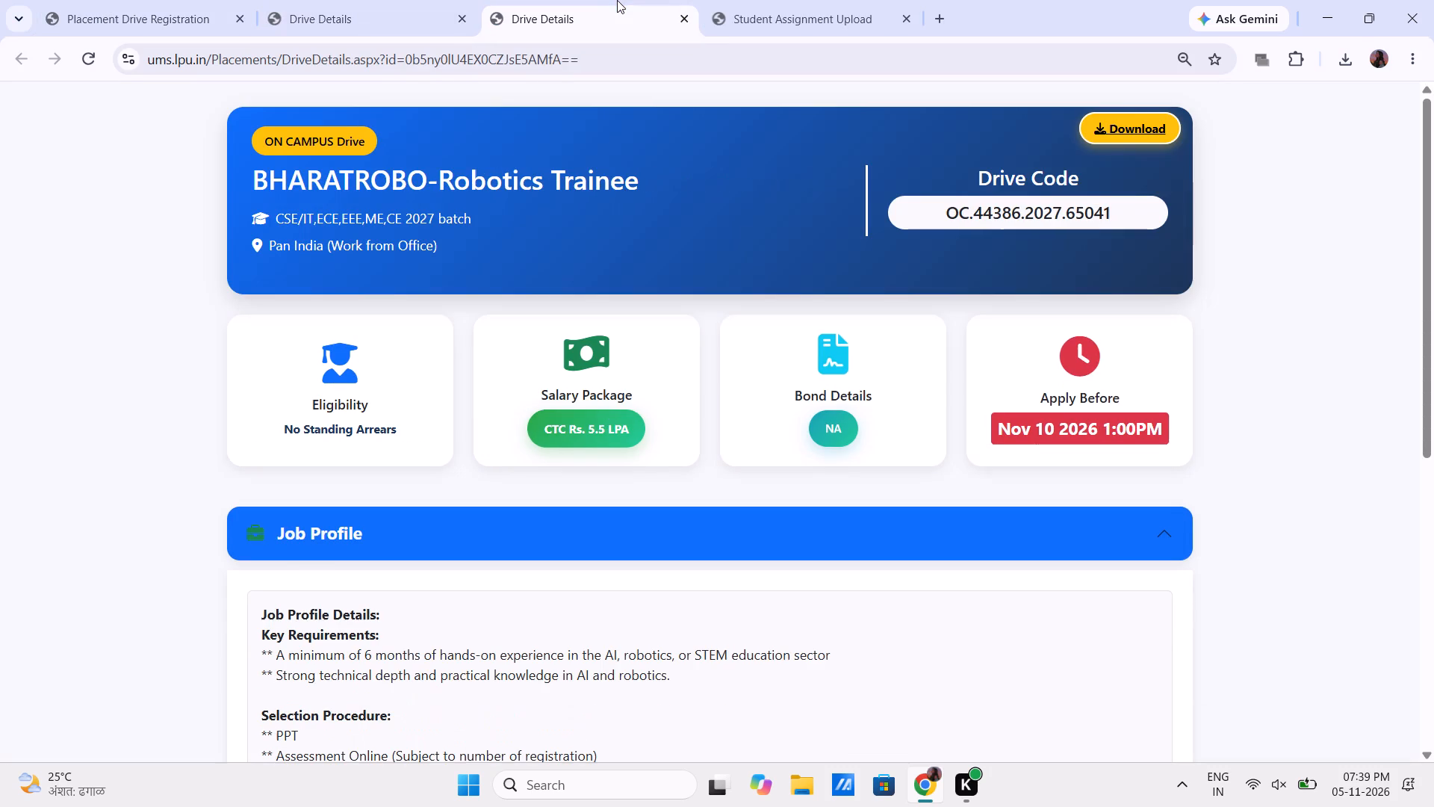
{"action": "left_click", "coordinate": [391, 0]}
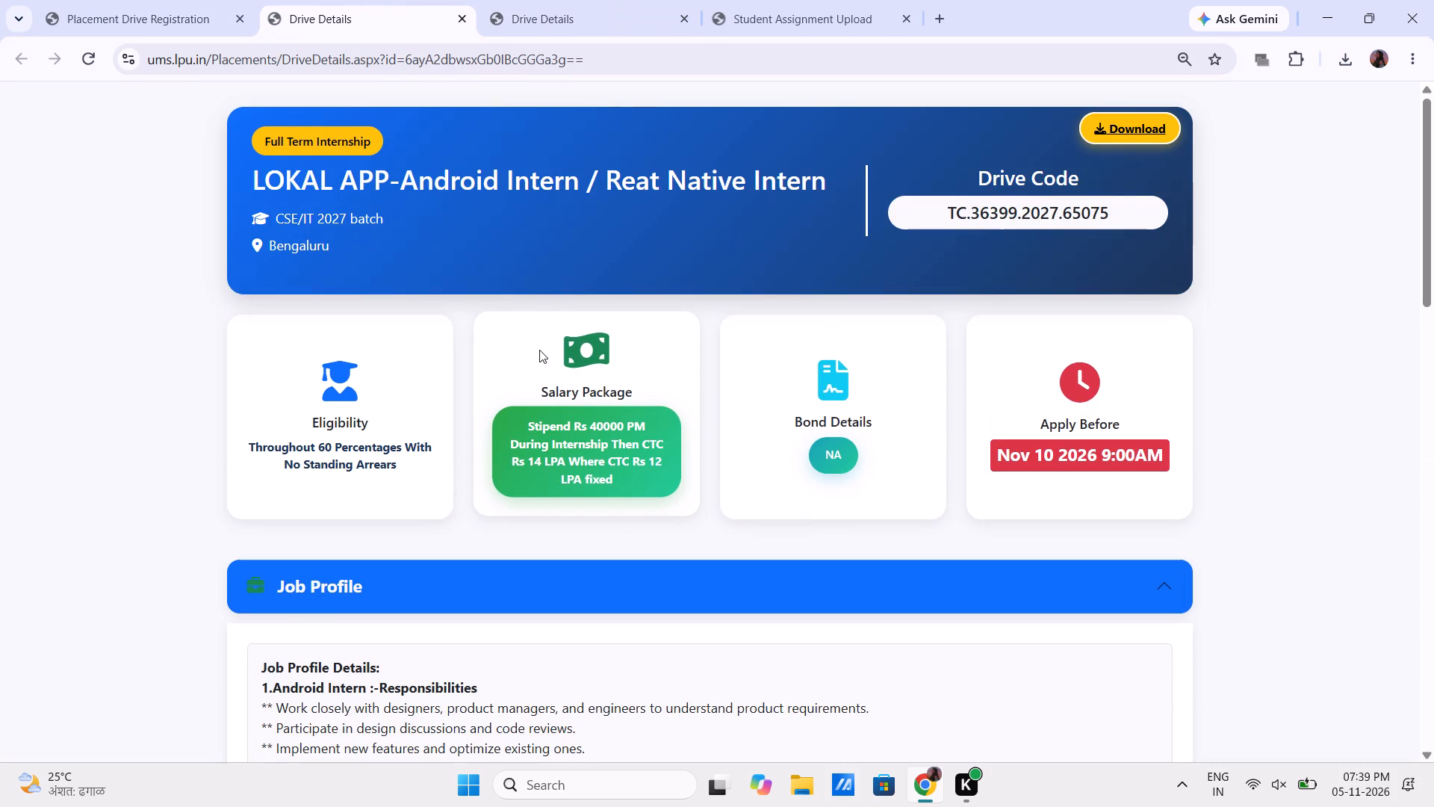
{"action": "scroll", "coordinate": [539, 350], "scroll_direction": "down", "scroll_amount": 4}
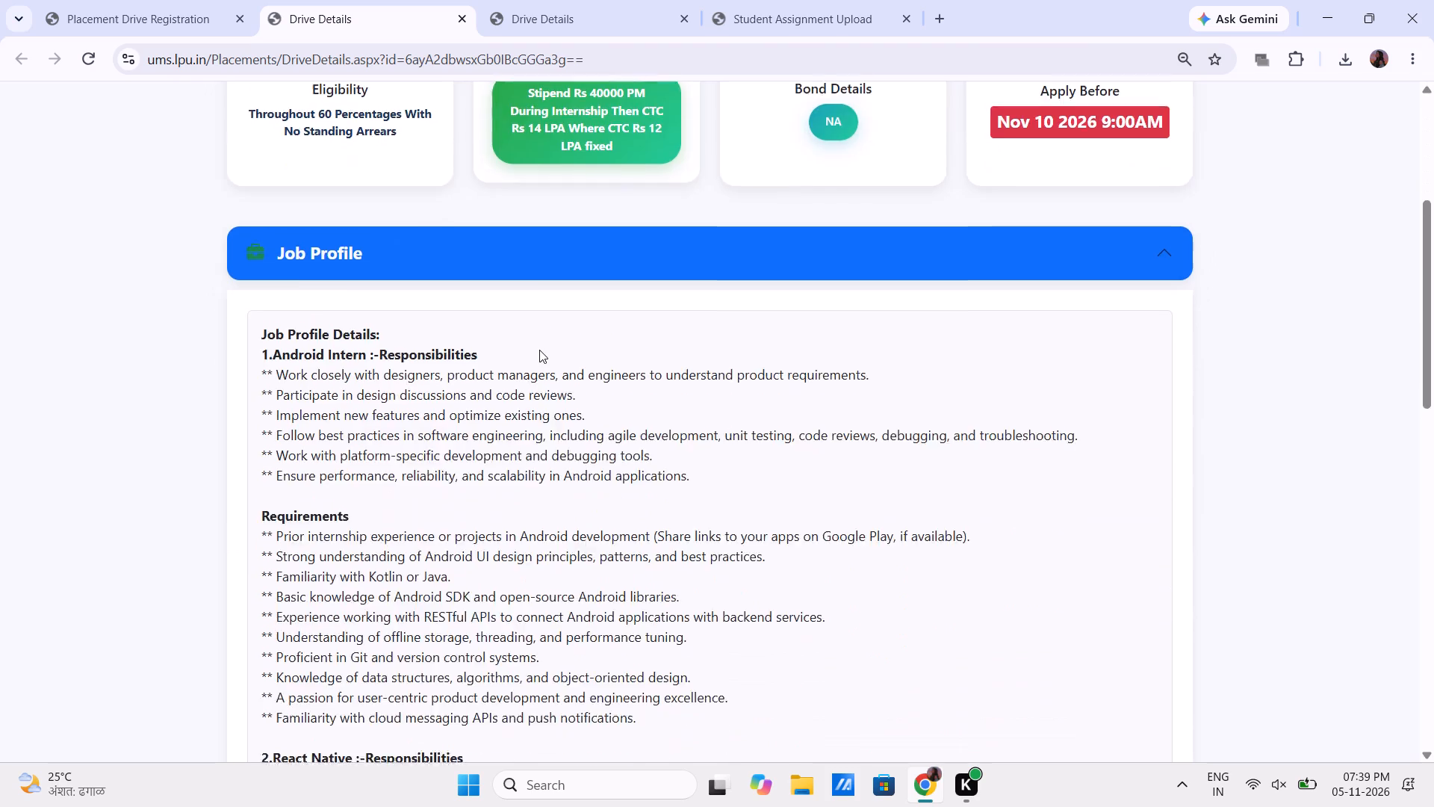
{"action": "scroll", "coordinate": [539, 350], "scroll_direction": "down", "scroll_amount": 1}
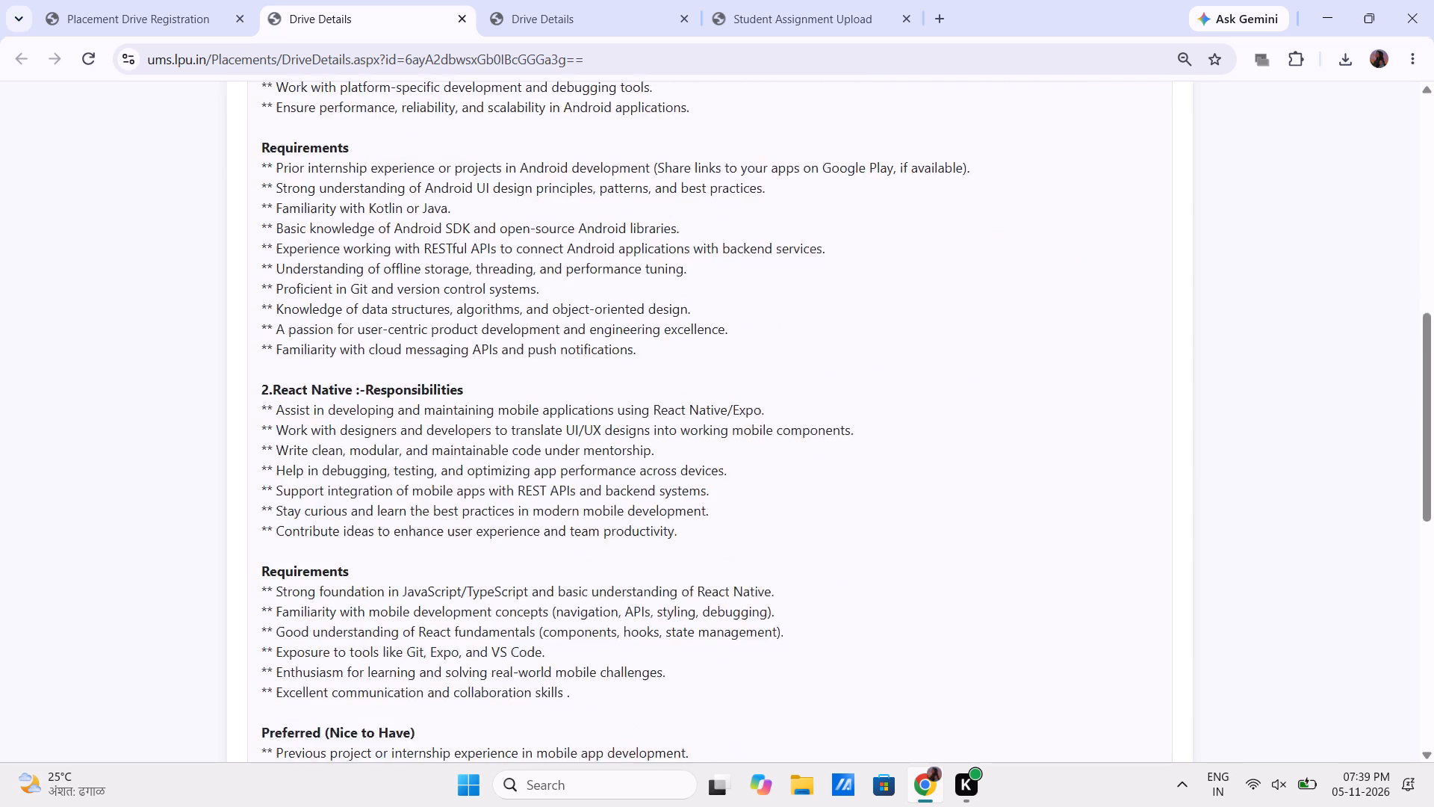
{"action": "scroll", "coordinate": [539, 350], "scroll_direction": "down", "scroll_amount": 2}
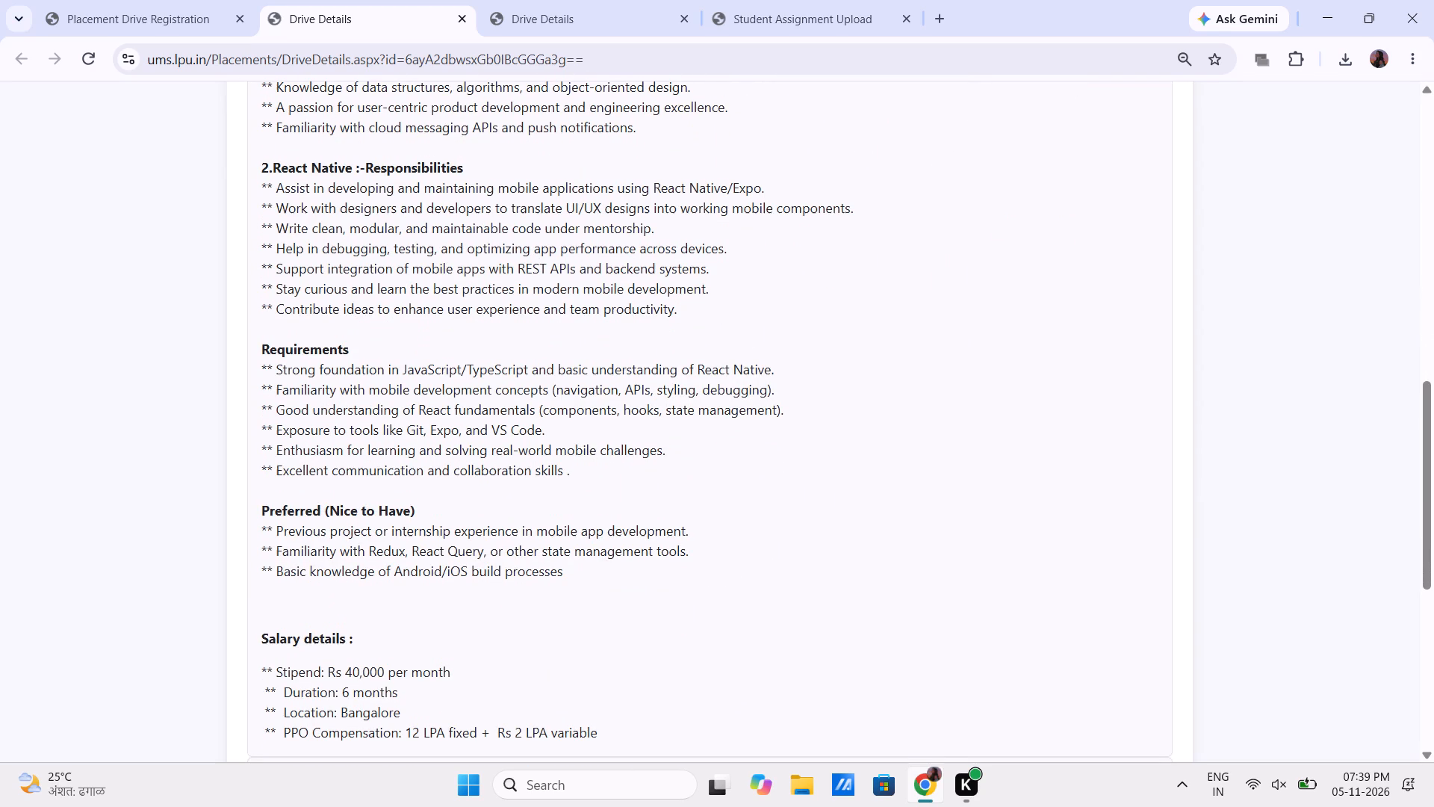
{"action": "scroll", "coordinate": [485, 596], "scroll_direction": "down", "scroll_amount": 1}
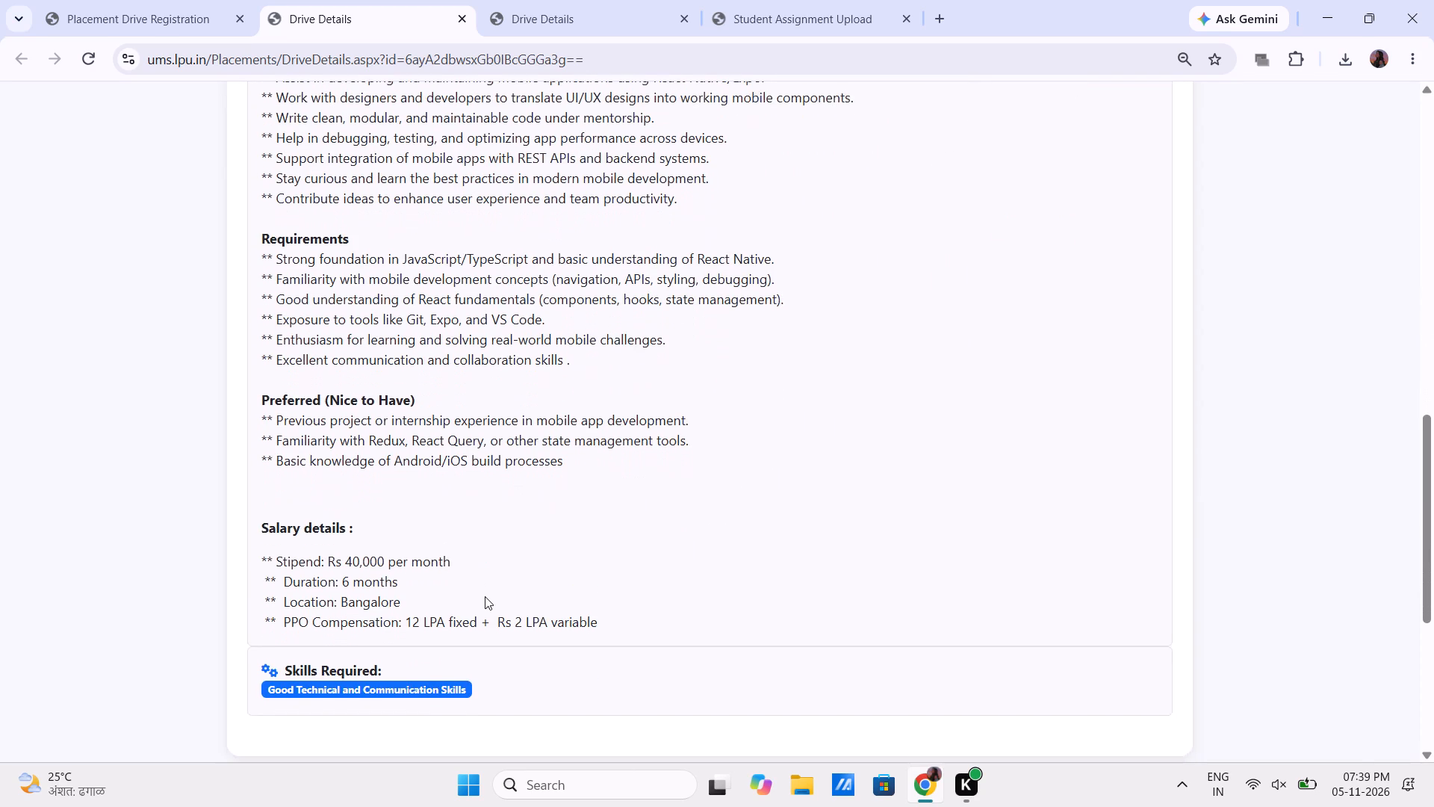
{"action": "scroll", "coordinate": [485, 596], "scroll_direction": "down", "scroll_amount": 1}
{"action": "scroll", "coordinate": [486, 602], "scroll_direction": "up", "scroll_amount": 3}
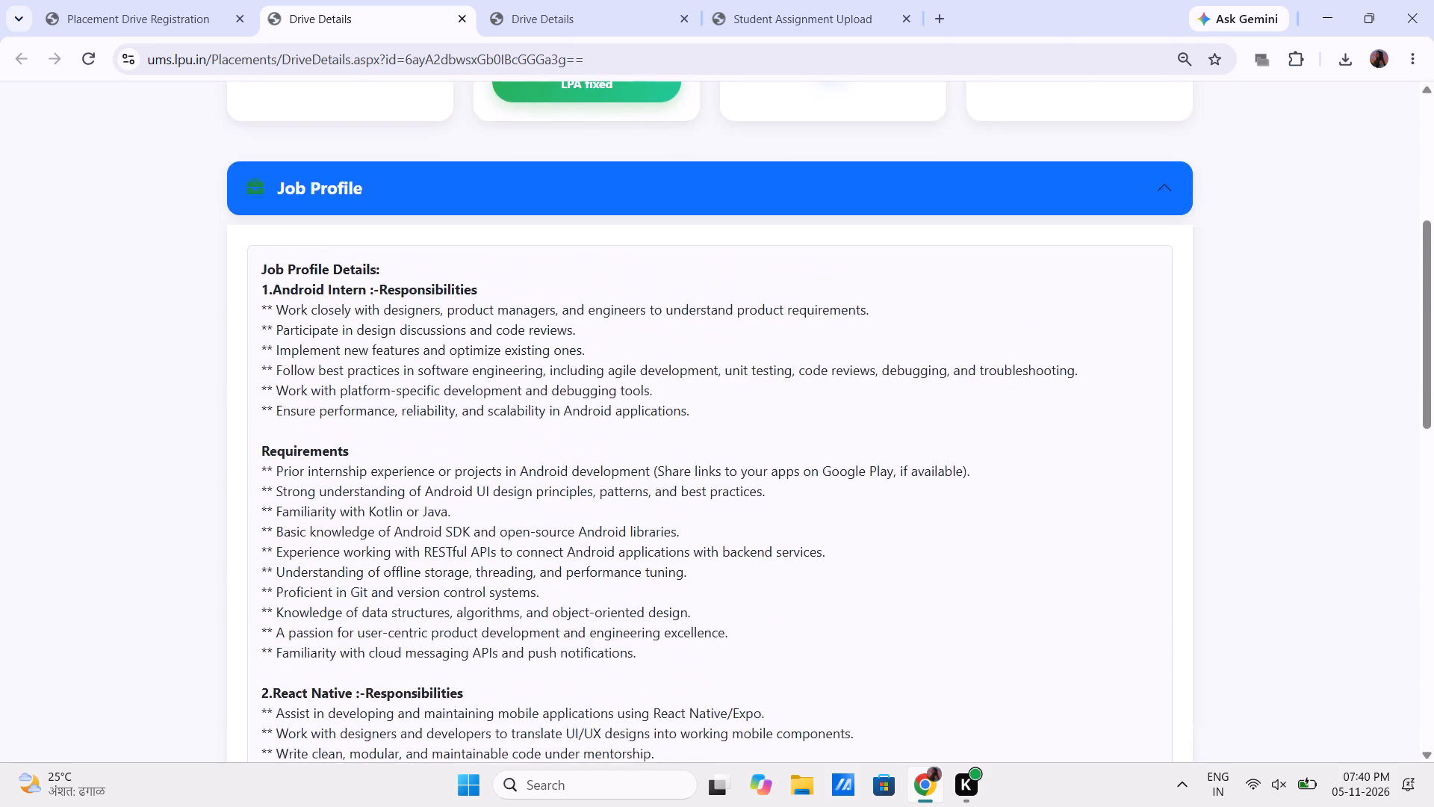
{"action": "scroll", "coordinate": [500, 626], "scroll_direction": "up", "scroll_amount": 3}
{"action": "scroll", "coordinate": [500, 626], "scroll_direction": "down", "scroll_amount": 1}
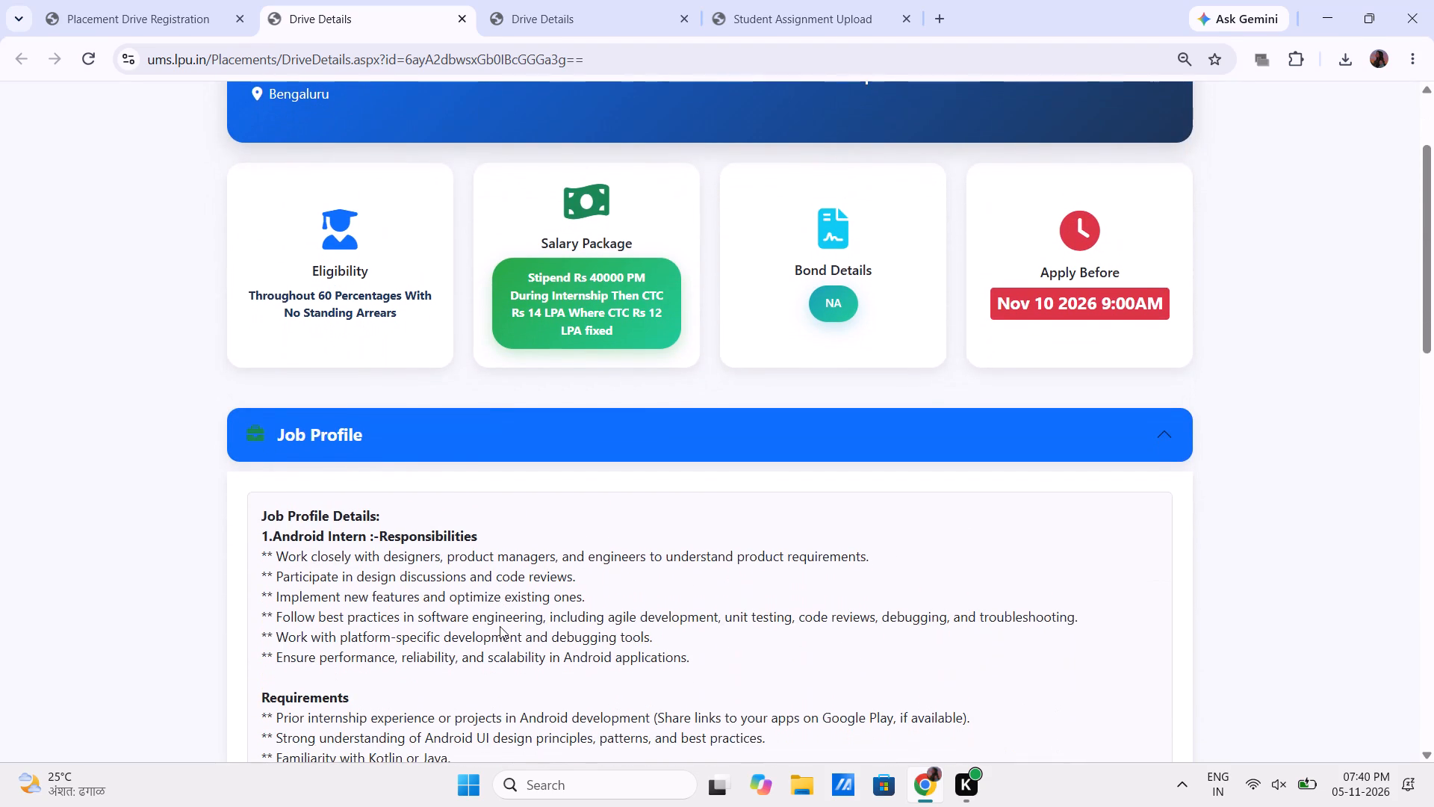
{"action": "scroll", "coordinate": [500, 626], "scroll_direction": "down", "scroll_amount": 2}
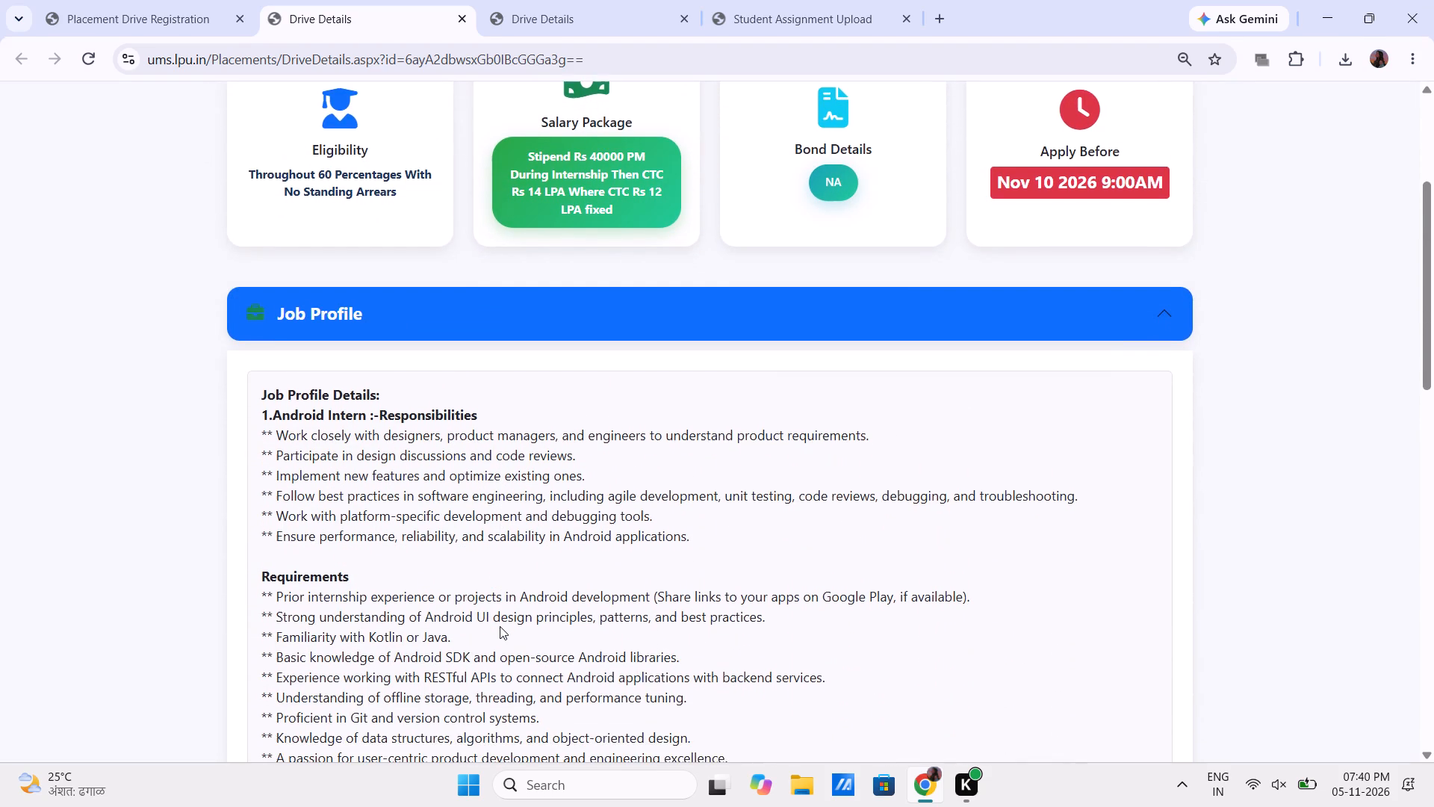
{"action": "scroll", "coordinate": [500, 626], "scroll_direction": "down", "scroll_amount": 3}
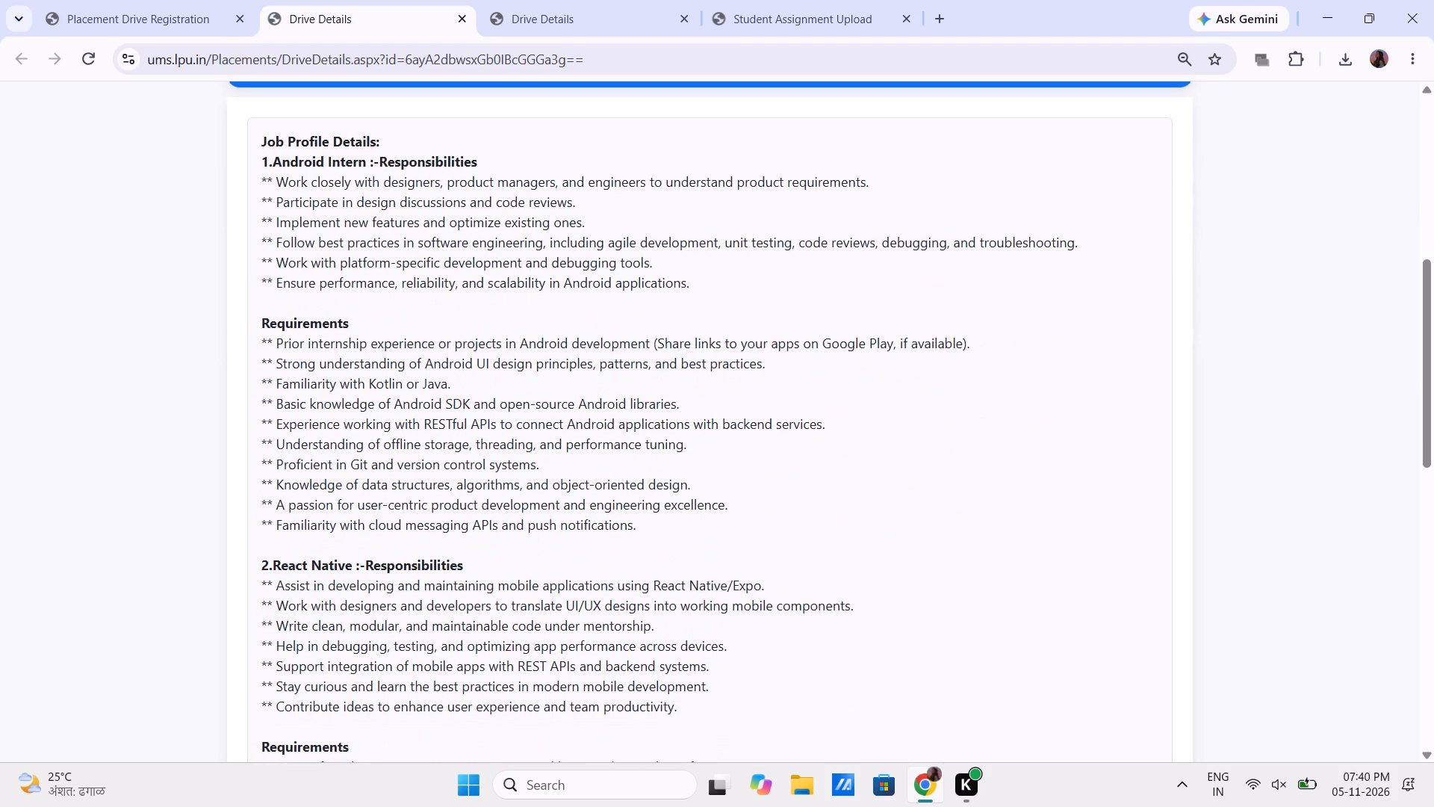
{"action": "scroll", "coordinate": [500, 626], "scroll_direction": "down", "scroll_amount": 2}
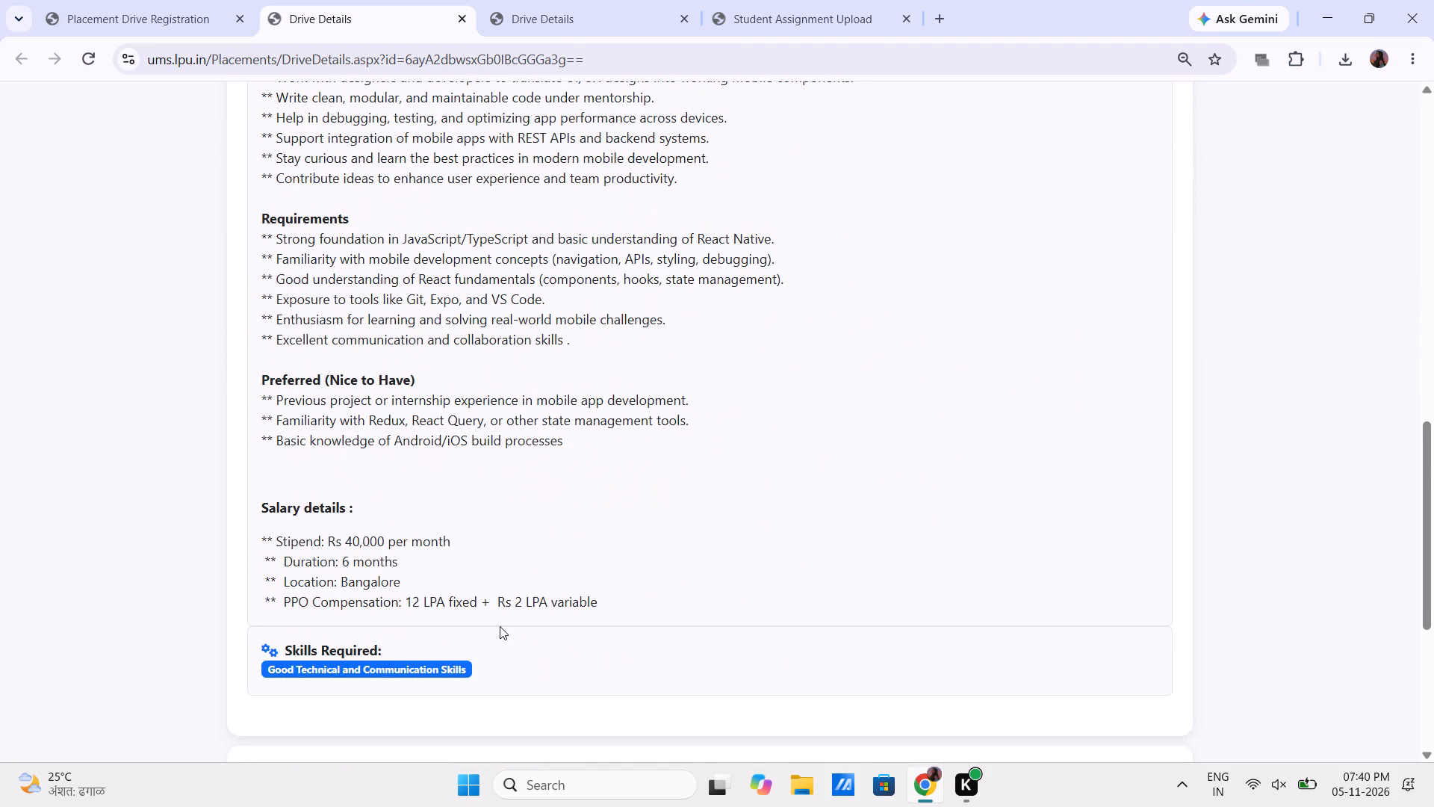
{"action": "scroll", "coordinate": [500, 626], "scroll_direction": "up", "scroll_amount": 2}
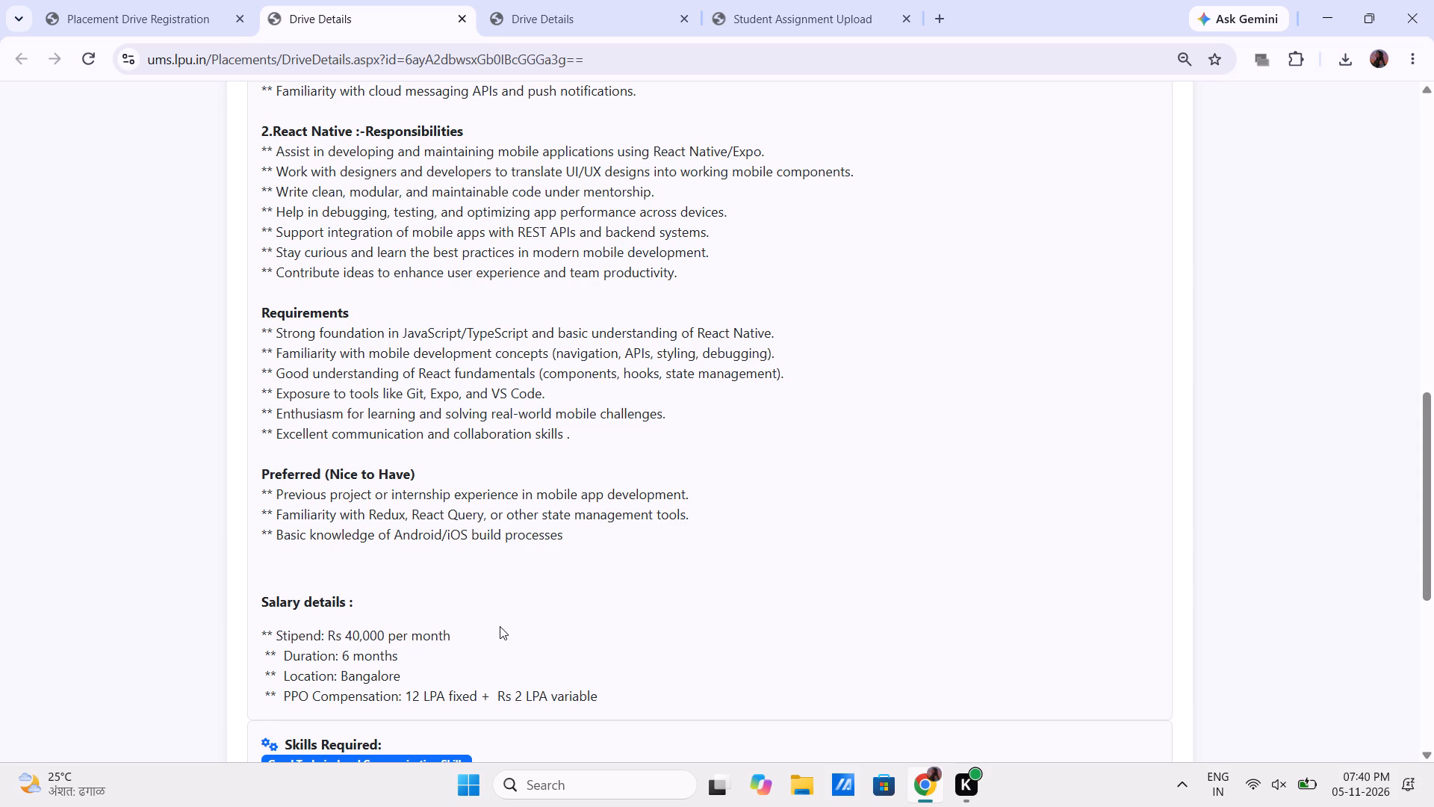
{"action": "scroll", "coordinate": [500, 626], "scroll_direction": "up", "scroll_amount": 4}
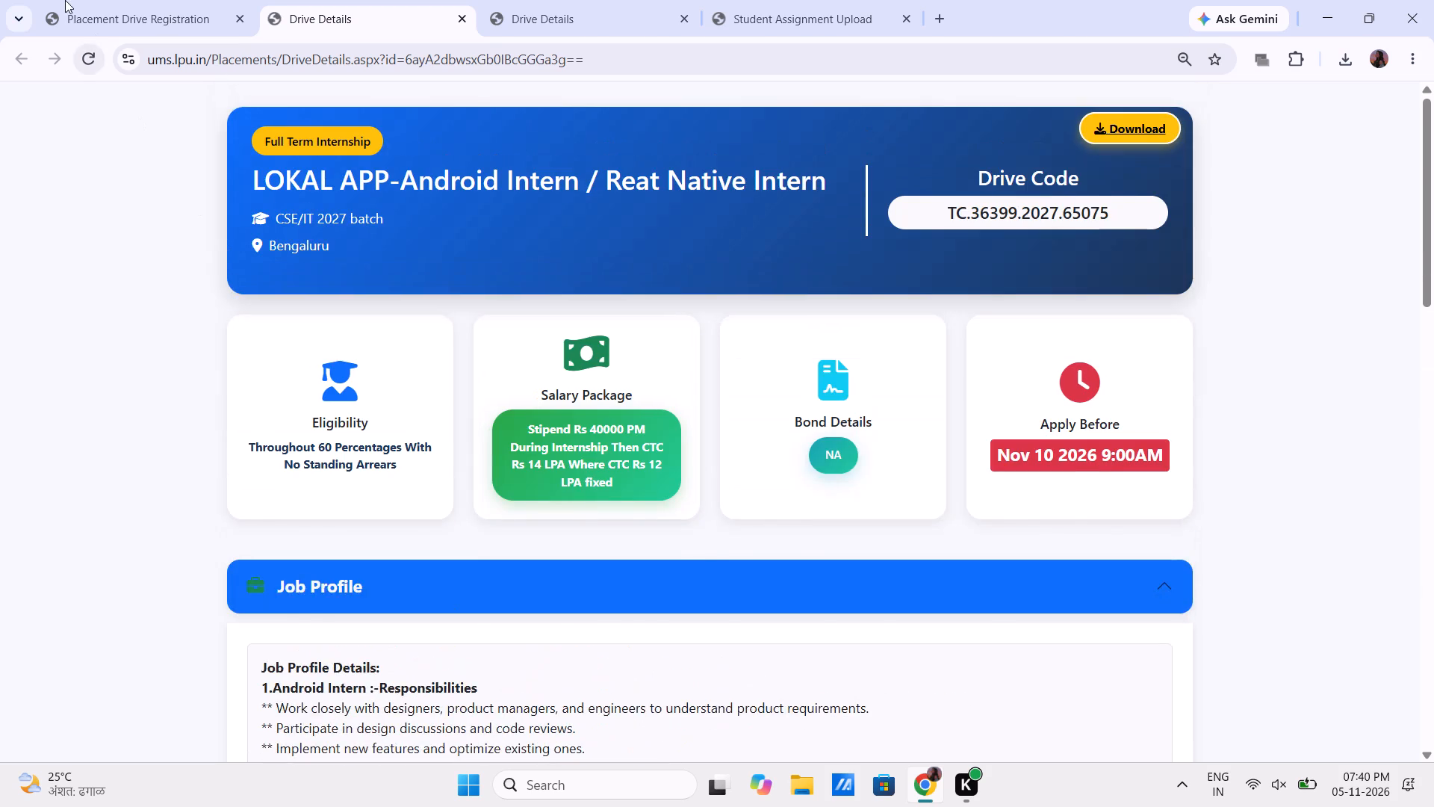
Open the AAJ SUPPLY CHAIN MANAGEMENT drive's job profile and review its salary package, bond details and responsibilities.
{"action": "left_click", "coordinate": [73, 0]}
{"action": "scroll", "coordinate": [654, 468], "scroll_direction": "down", "scroll_amount": 1}
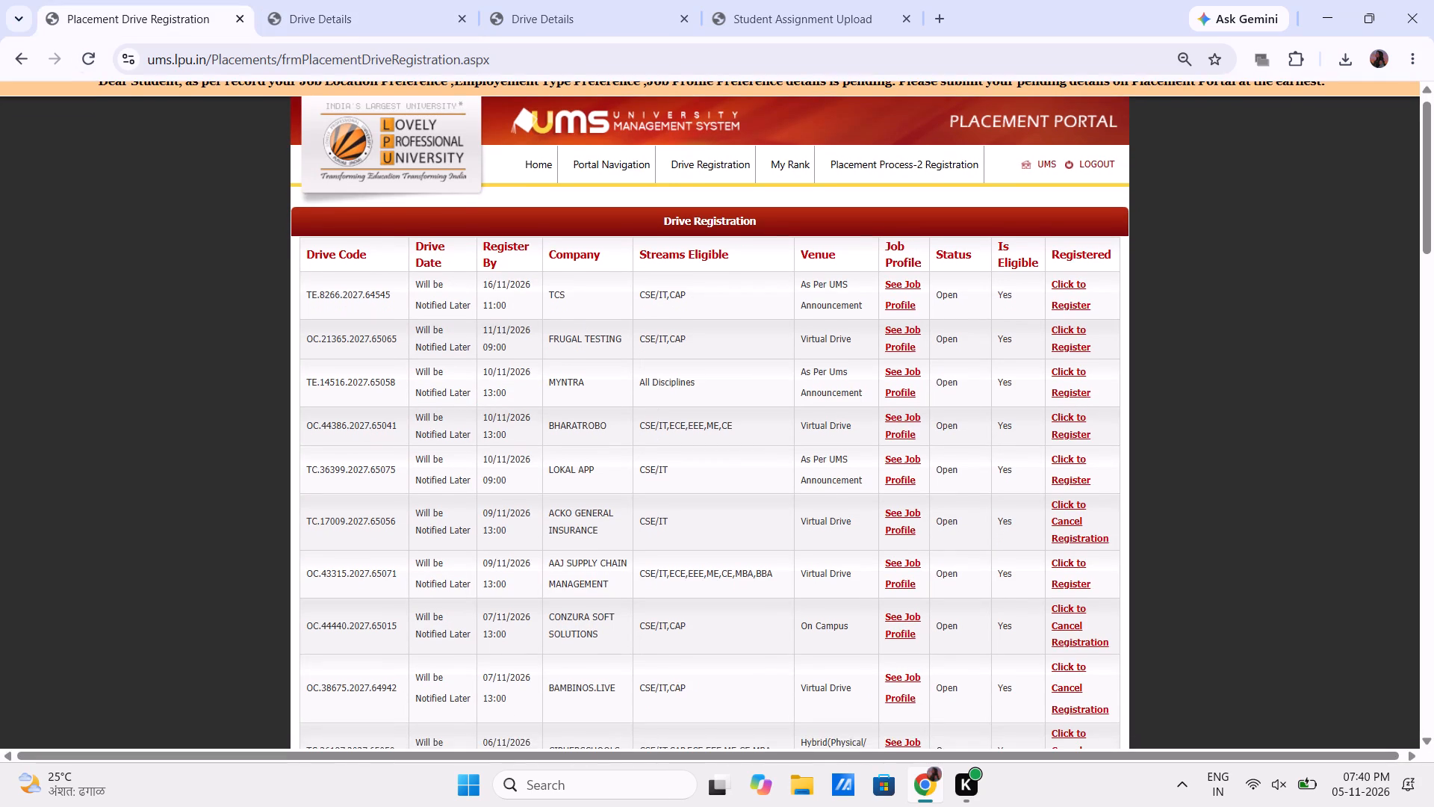
{"action": "left_click", "coordinate": [911, 585]}
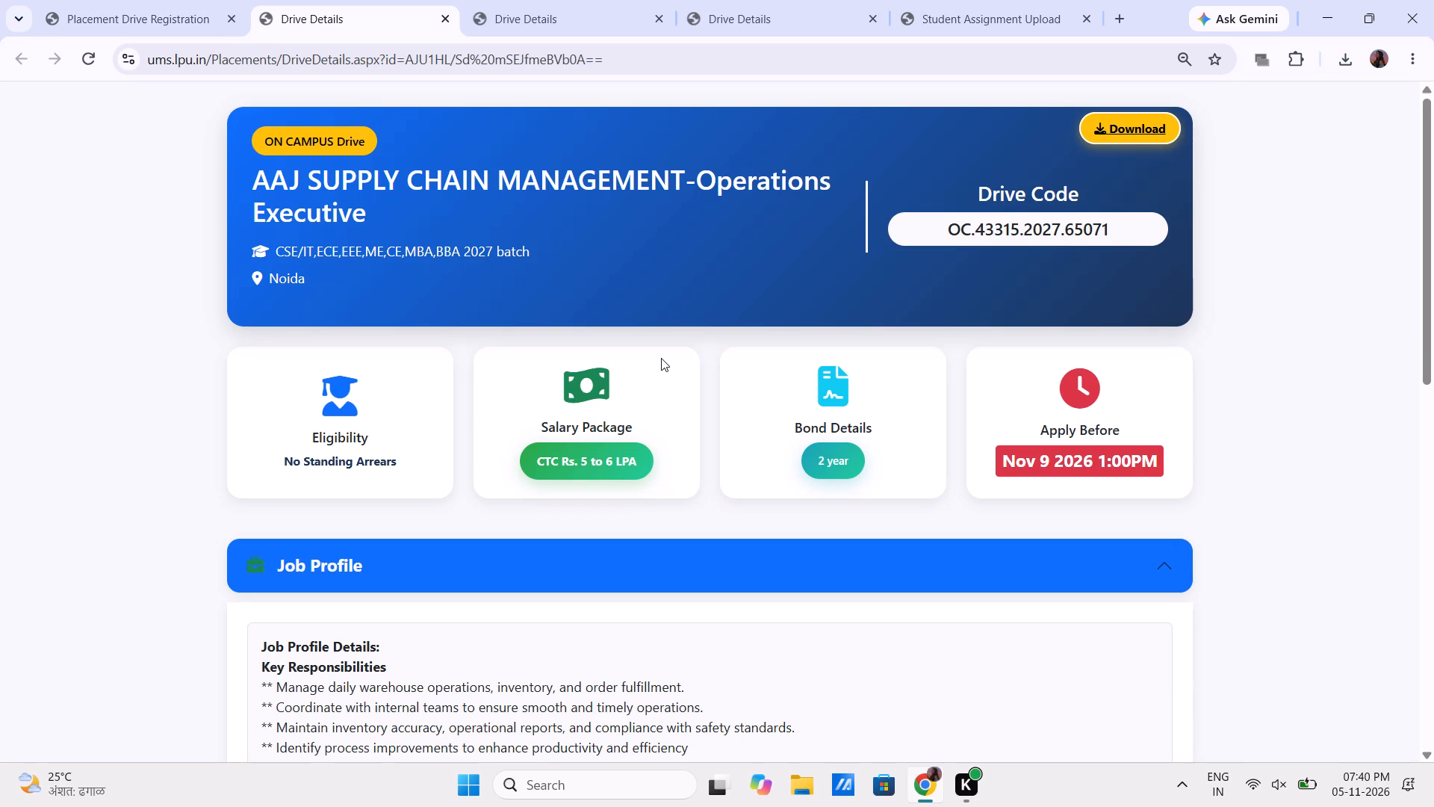
{"action": "scroll", "coordinate": [629, 403], "scroll_direction": "down", "scroll_amount": 2}
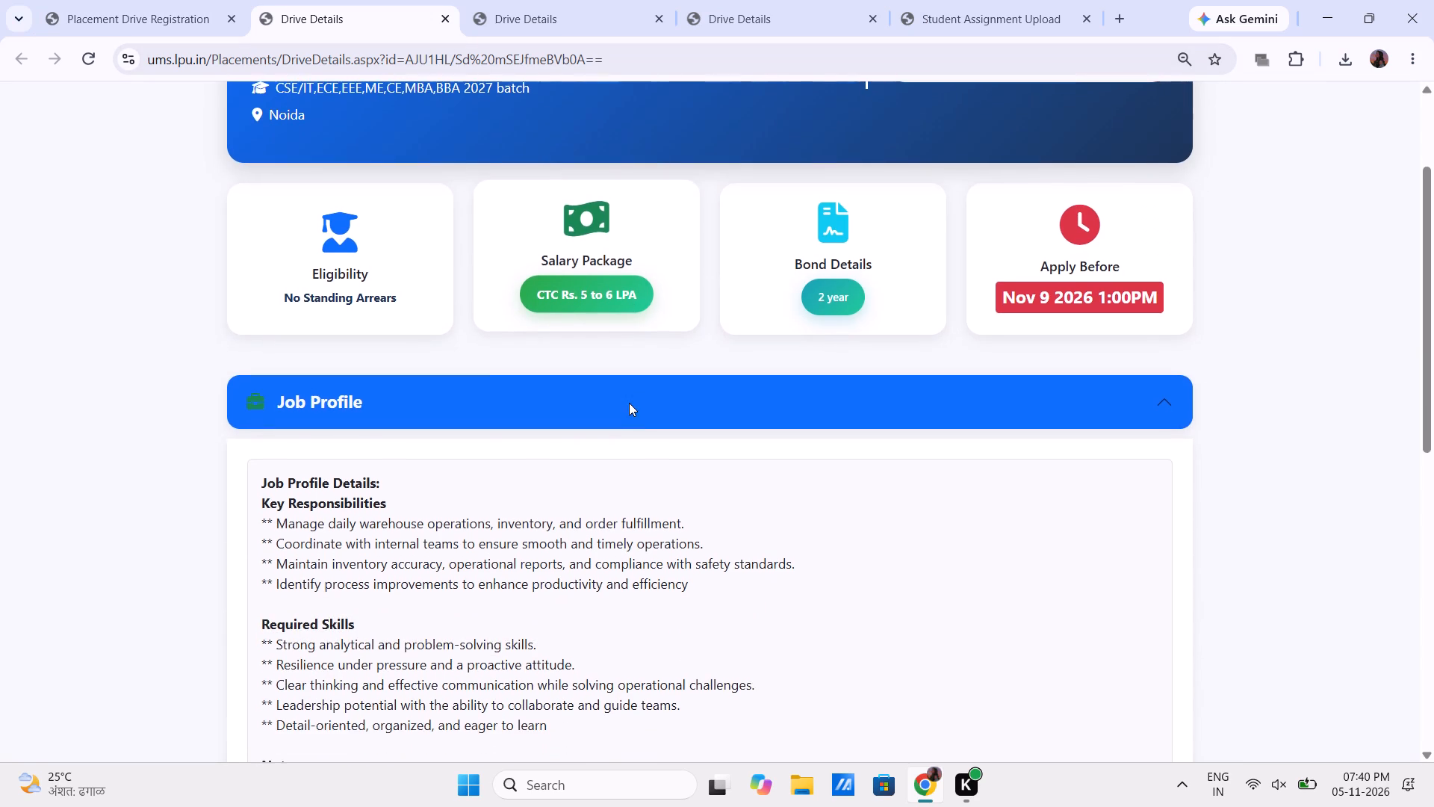
{"action": "scroll", "coordinate": [629, 403], "scroll_direction": "down", "scroll_amount": 1}
{"action": "scroll", "coordinate": [629, 403], "scroll_direction": "up", "scroll_amount": 3}
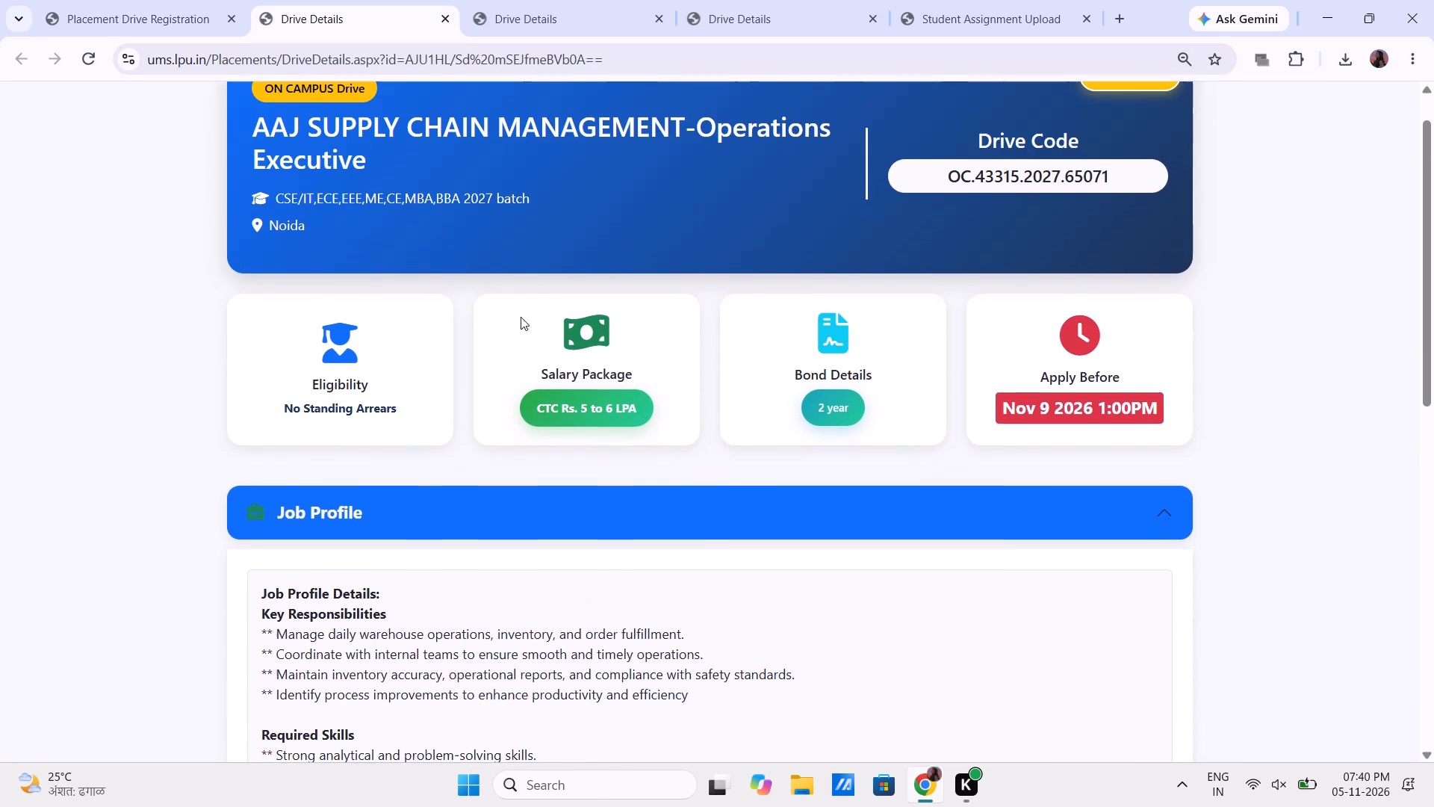
Register for the AAJ SUPPLY CHAIN MANAGEMENT placement drive from the Drive Registration list.
{"action": "left_click", "coordinate": [161, 0]}
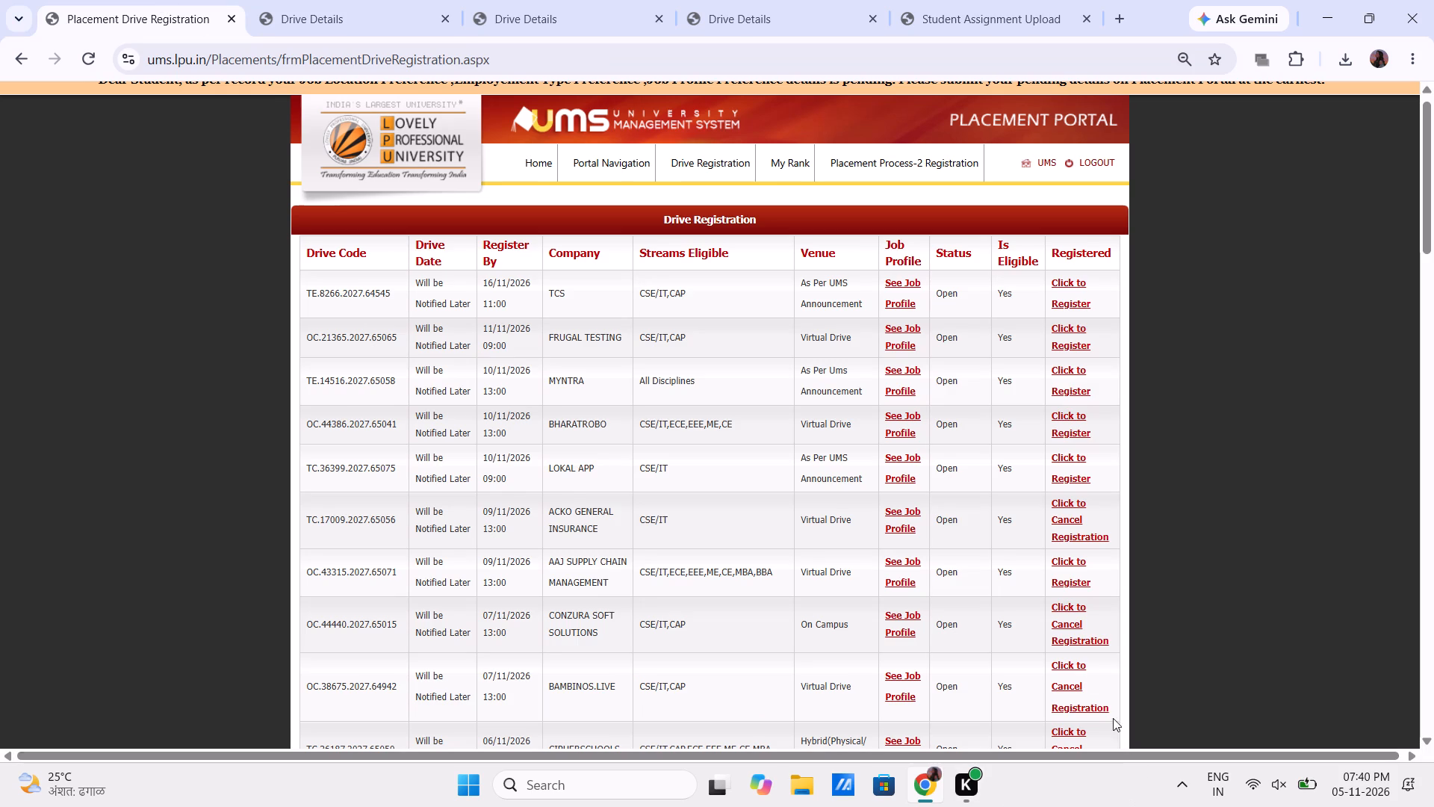
{"action": "left_click", "coordinate": [1067, 583]}
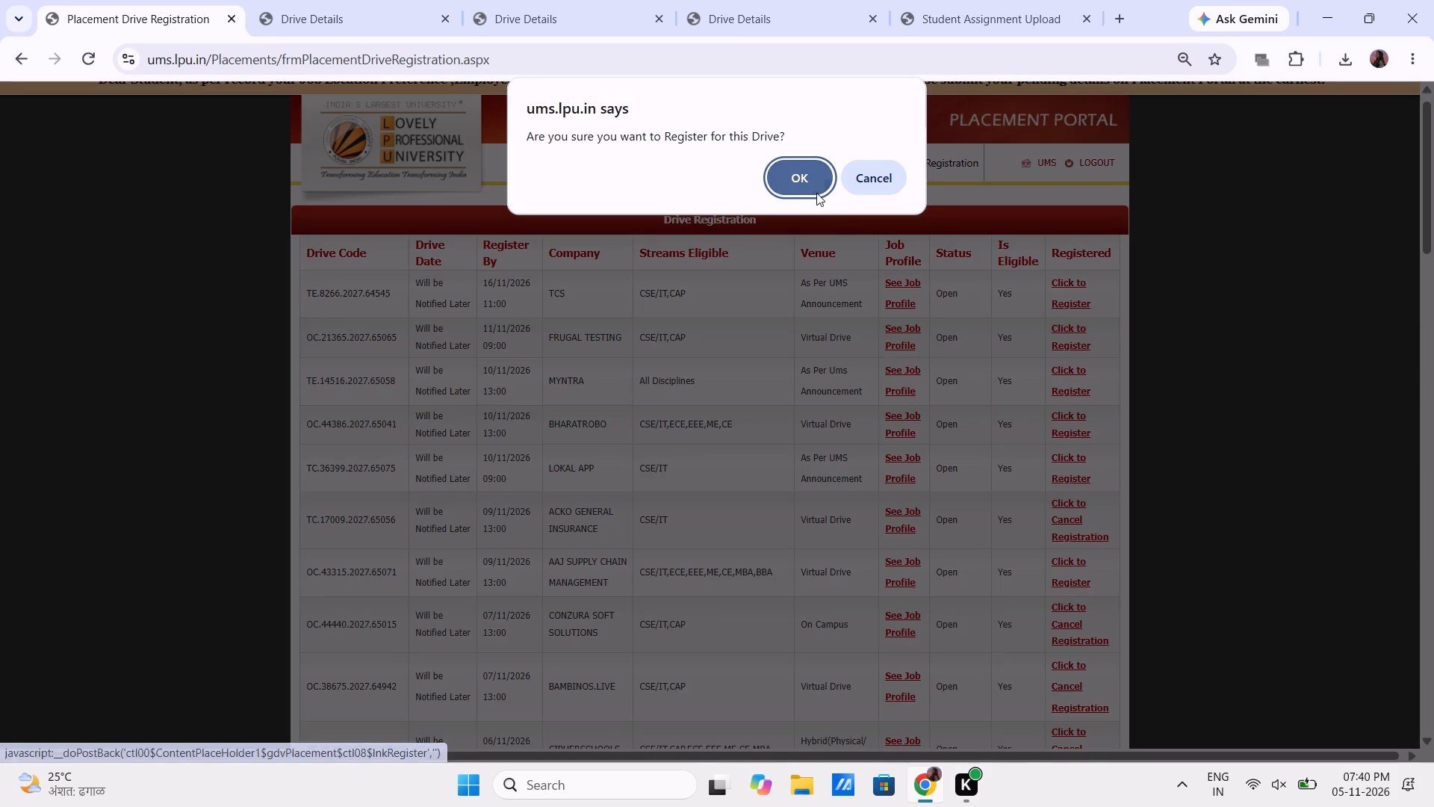
{"action": "left_click", "coordinate": [816, 193]}
Close the drive details and assignment upload pages, dismissing the notices on the Drive Registration page.
{"action": "left_click", "coordinate": [450, 18]}
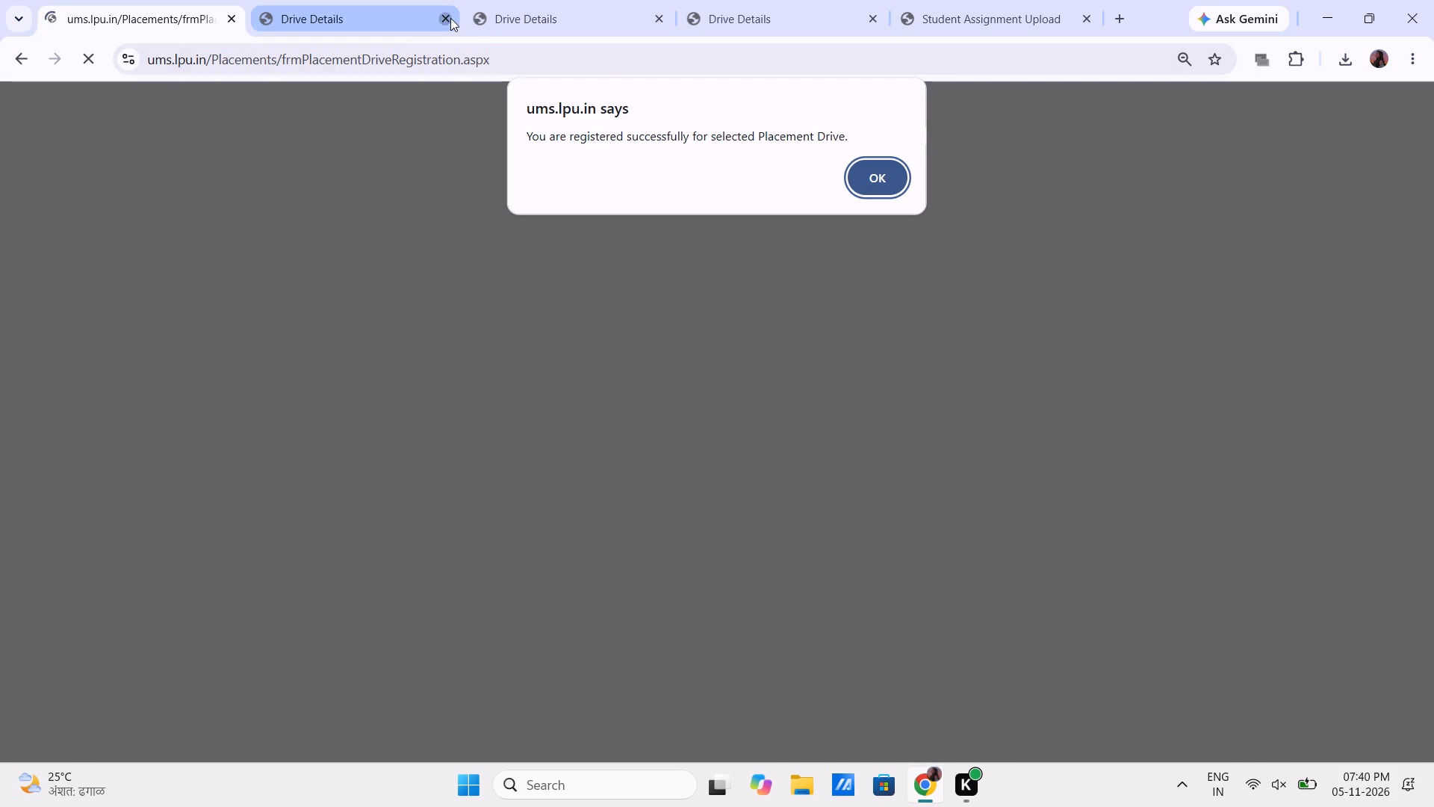
{"action": "left_click", "coordinate": [449, 16]}
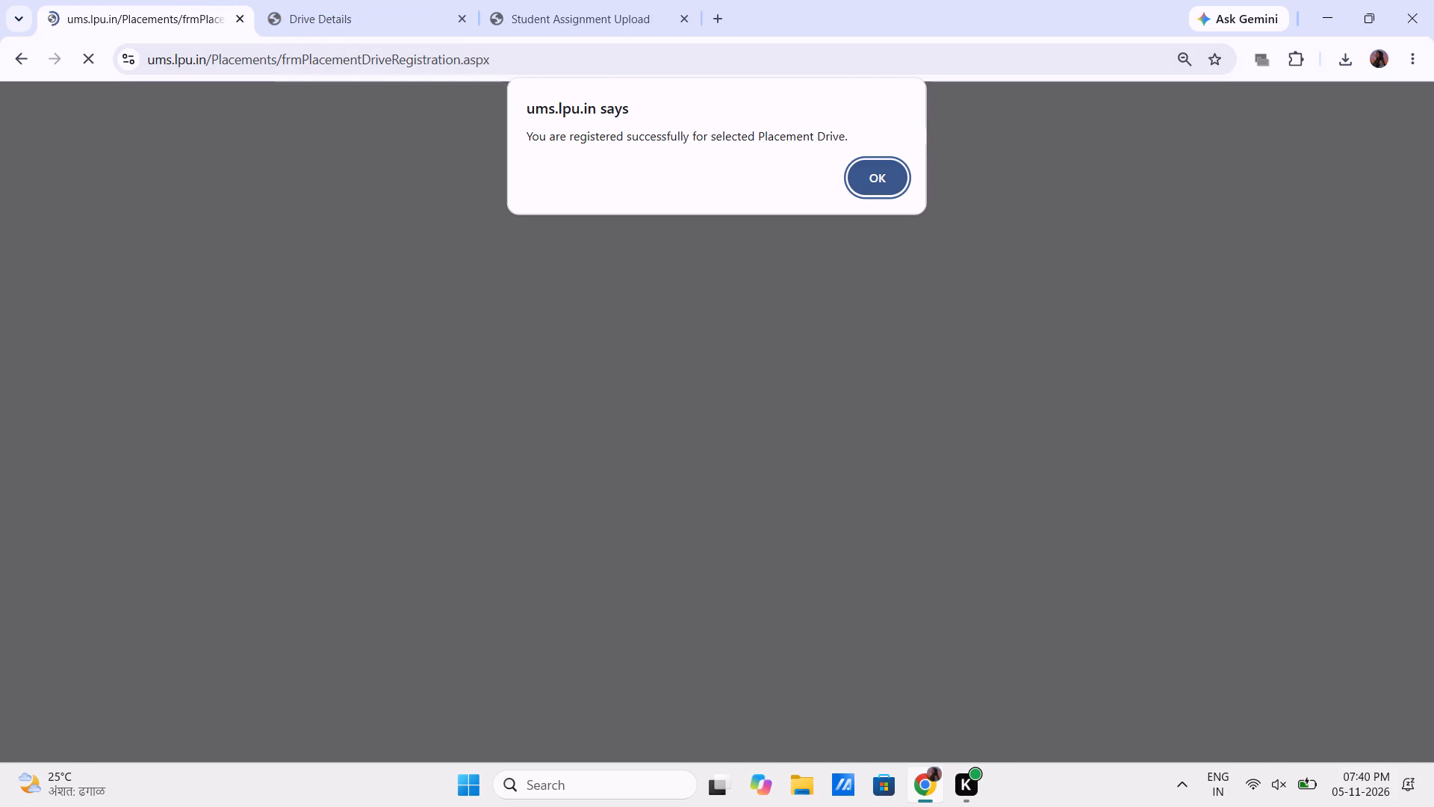
{"action": "left_click", "coordinate": [875, 175]}
{"action": "left_click", "coordinate": [459, 17]}
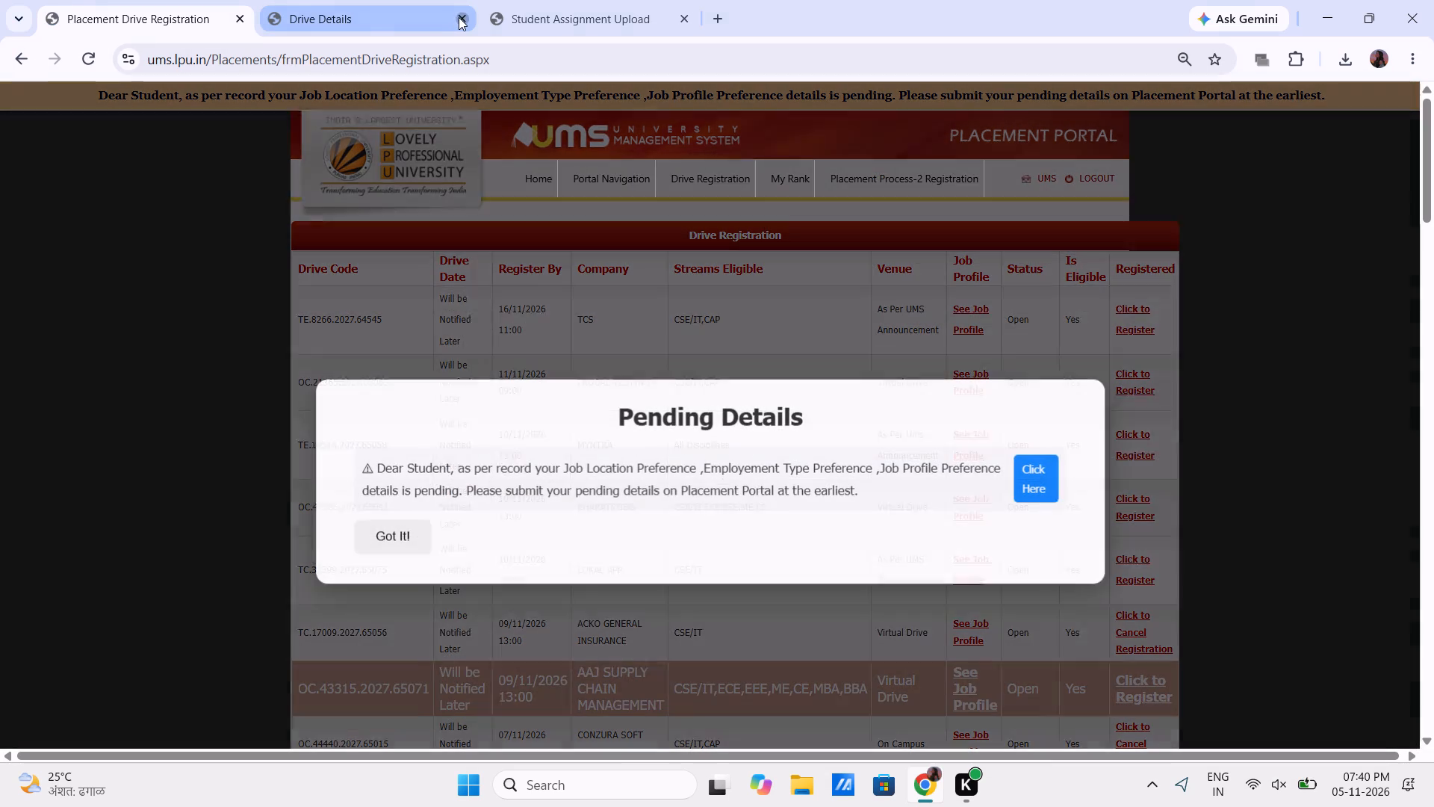
{"action": "left_click", "coordinate": [459, 17]}
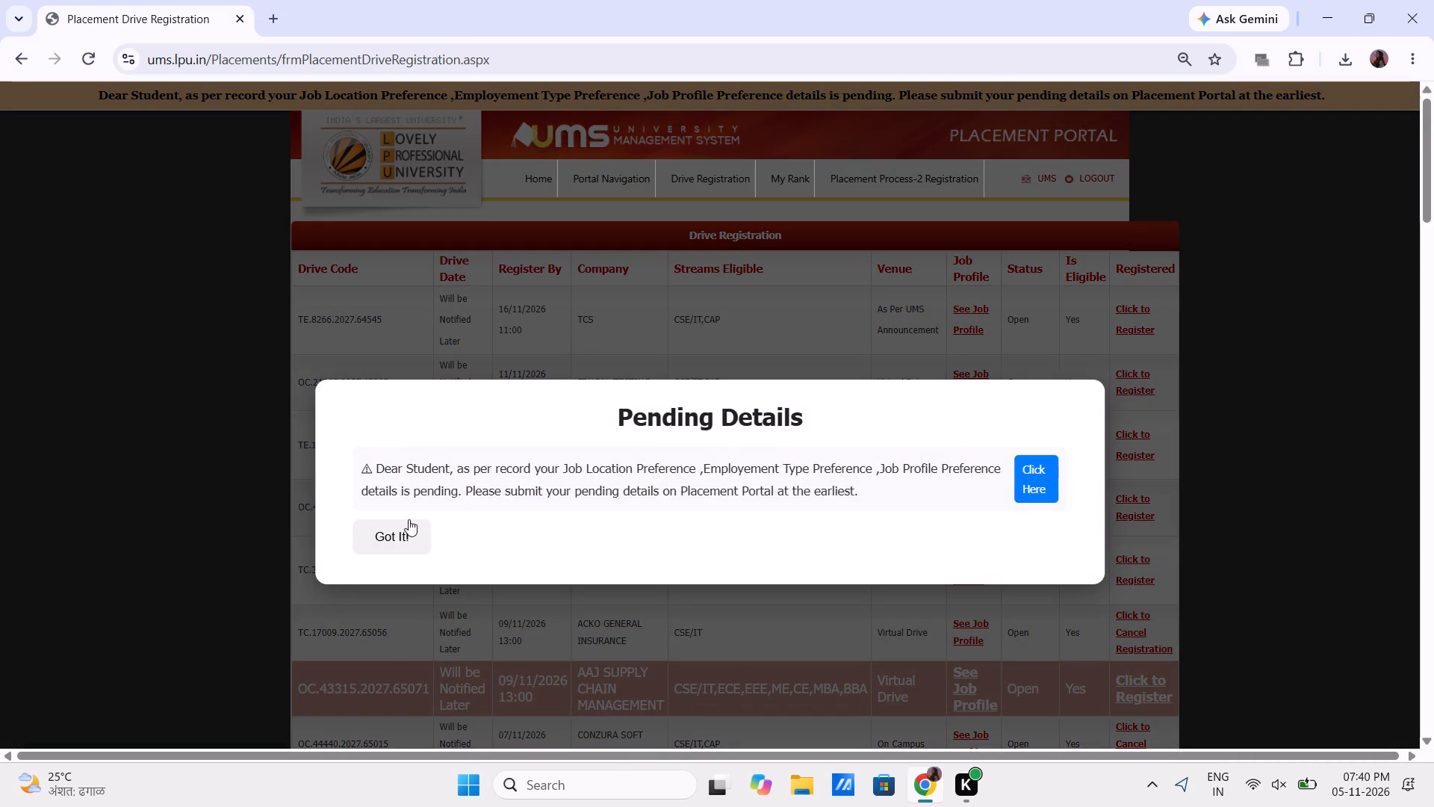
{"action": "left_click", "coordinate": [409, 519]}
Open the FRUGAL TESTING drive's job profile and read its eligibility, responsibilities, required skills, compensation and bond terms.
{"action": "scroll", "coordinate": [811, 559], "scroll_direction": "down", "scroll_amount": 1}
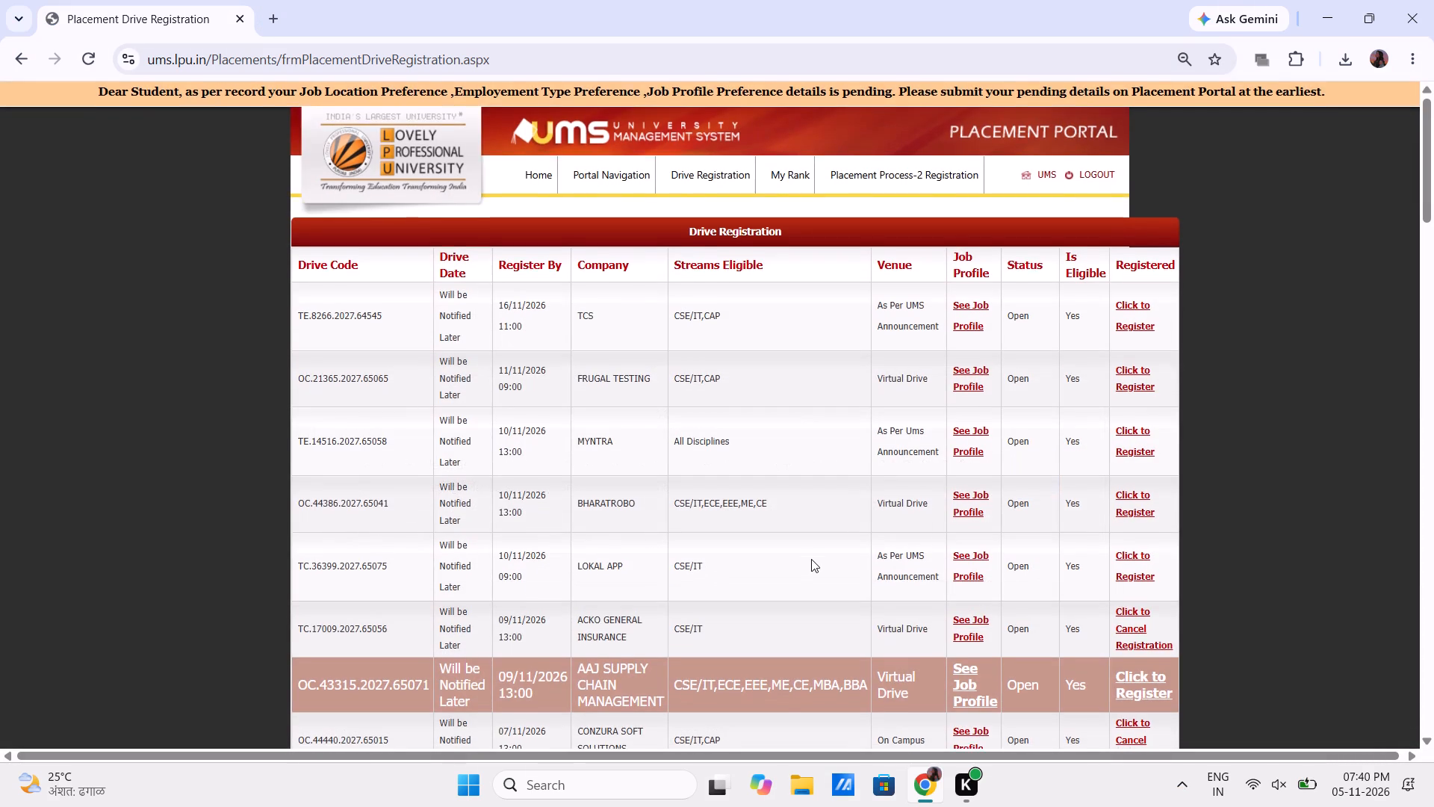
{"action": "scroll", "coordinate": [811, 559], "scroll_direction": "down", "scroll_amount": 1}
{"action": "left_click", "coordinate": [968, 377]}
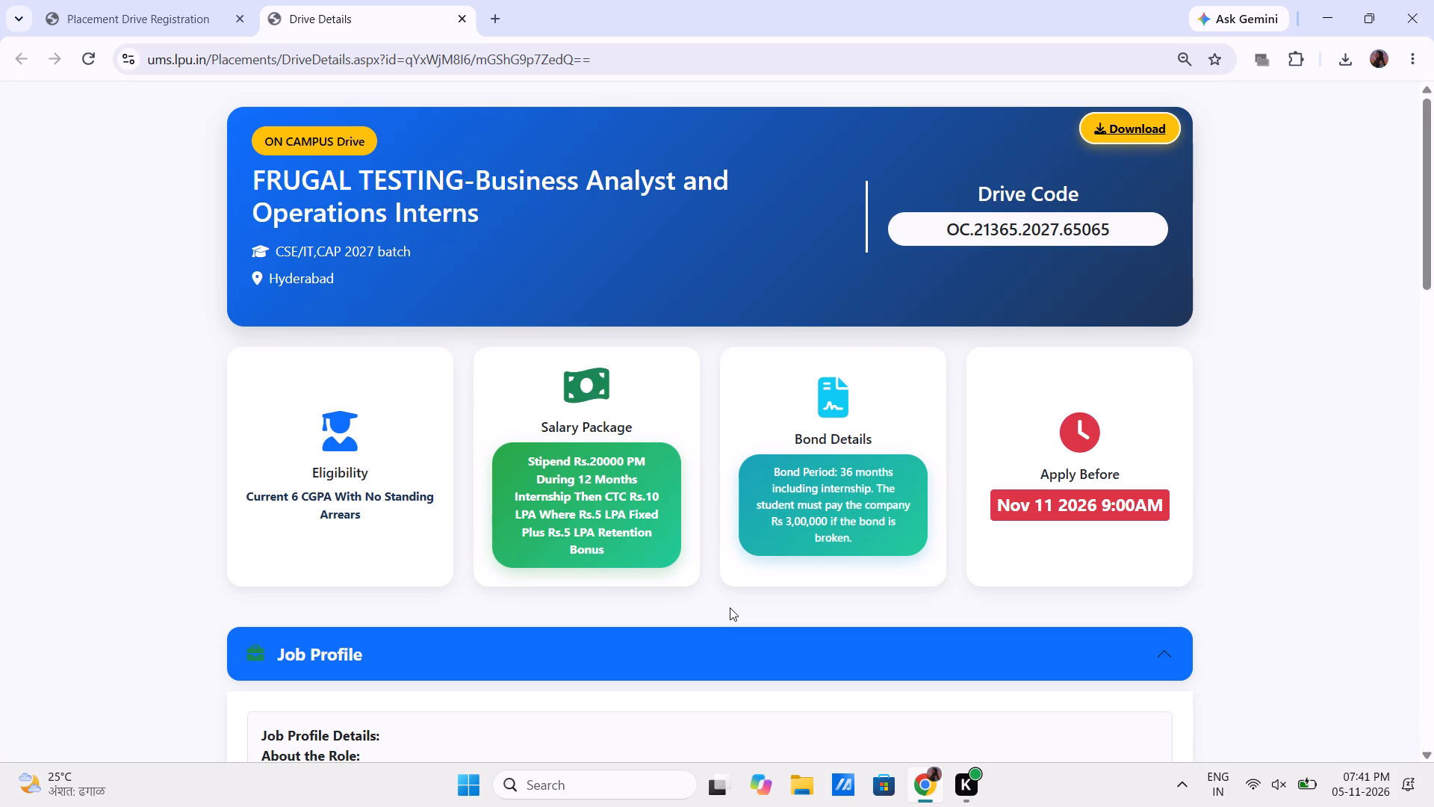
{"action": "scroll", "coordinate": [730, 607], "scroll_direction": "down", "scroll_amount": 1}
{"action": "scroll", "coordinate": [513, 644], "scroll_direction": "down", "scroll_amount": 5}
{"action": "scroll", "coordinate": [513, 644], "scroll_direction": "up", "scroll_amount": 2}
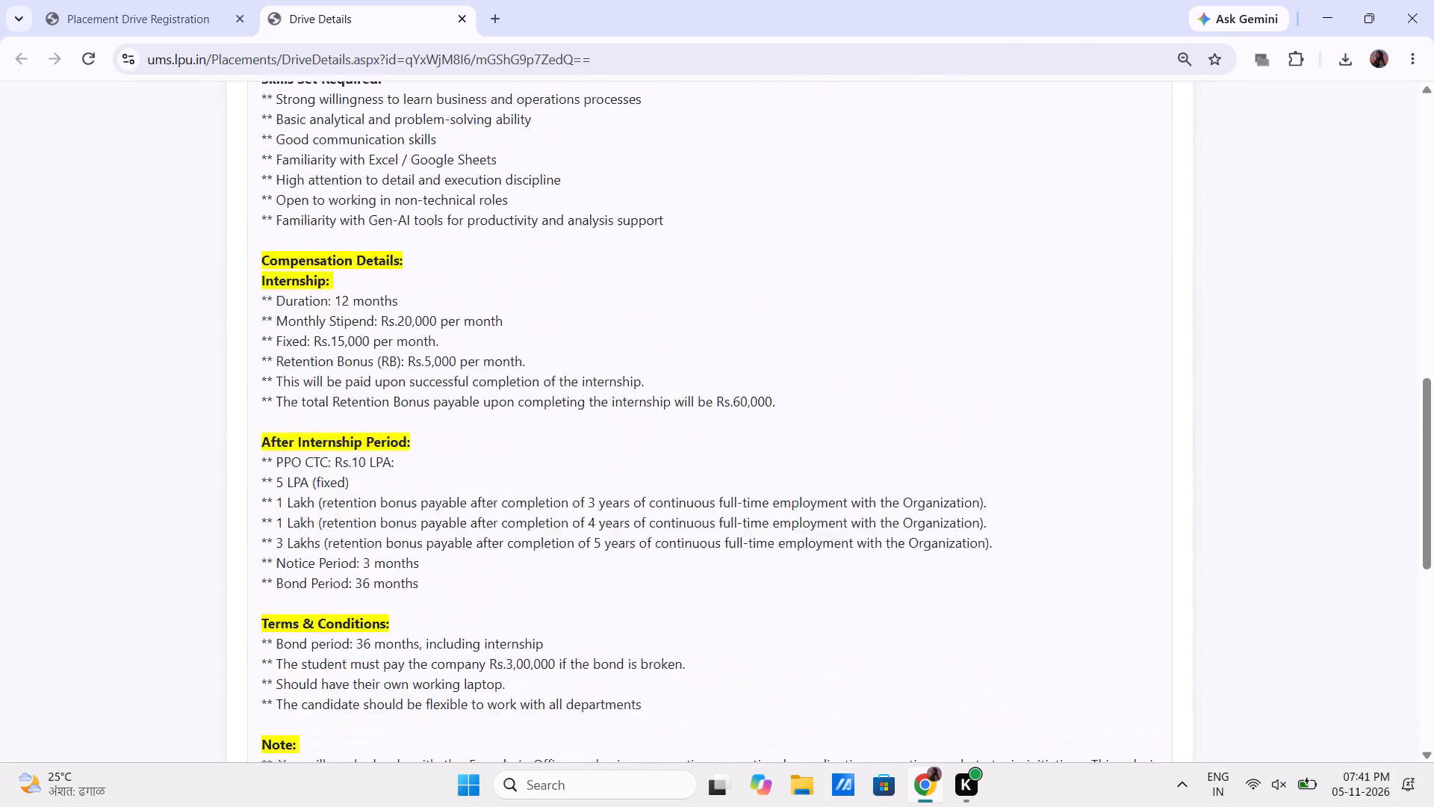
{"action": "scroll", "coordinate": [513, 644], "scroll_direction": "up", "scroll_amount": 2}
{"action": "scroll", "coordinate": [513, 644], "scroll_direction": "down", "scroll_amount": 1}
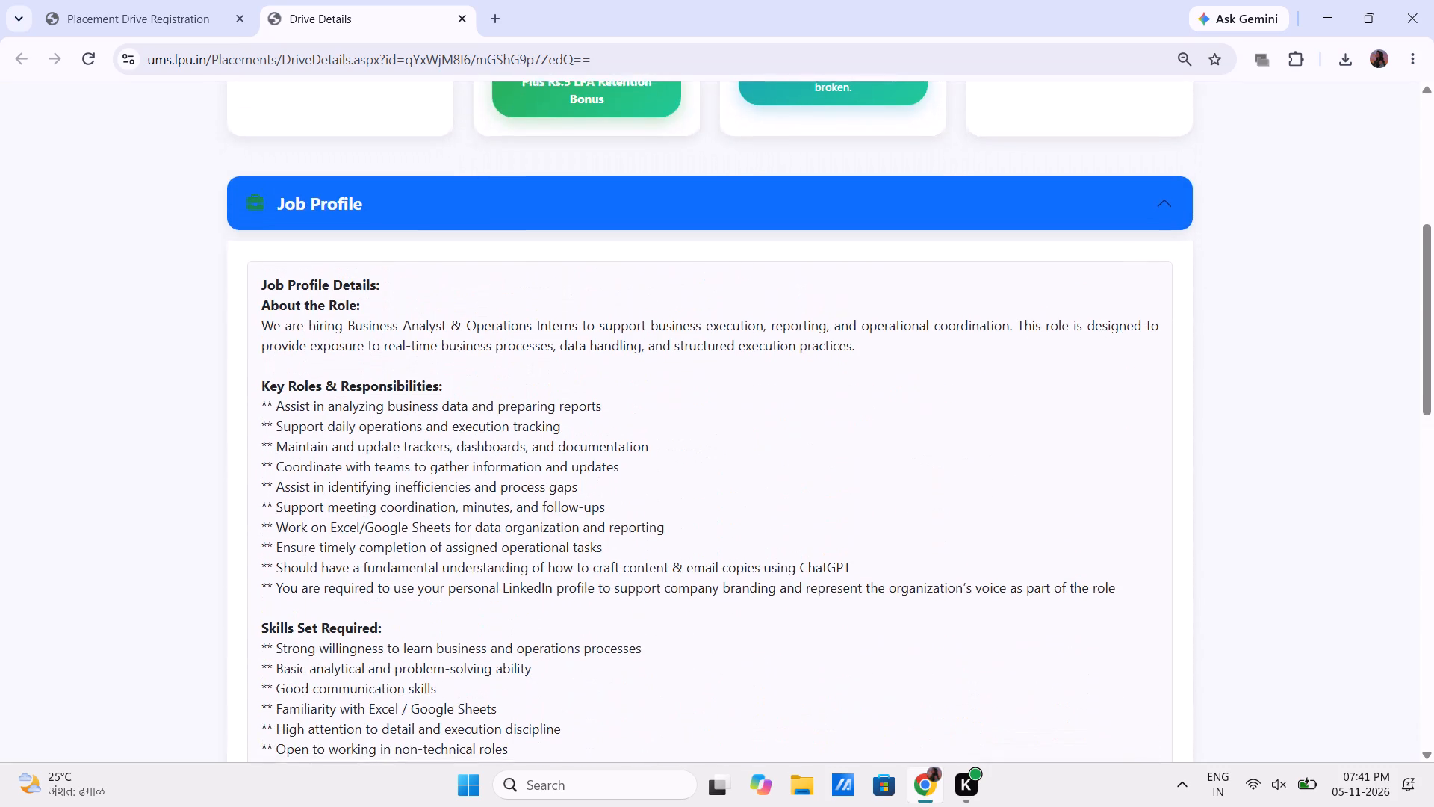
{"action": "scroll", "coordinate": [513, 644], "scroll_direction": "down", "scroll_amount": 1}
{"action": "scroll", "coordinate": [513, 644], "scroll_direction": "up", "scroll_amount": 1}
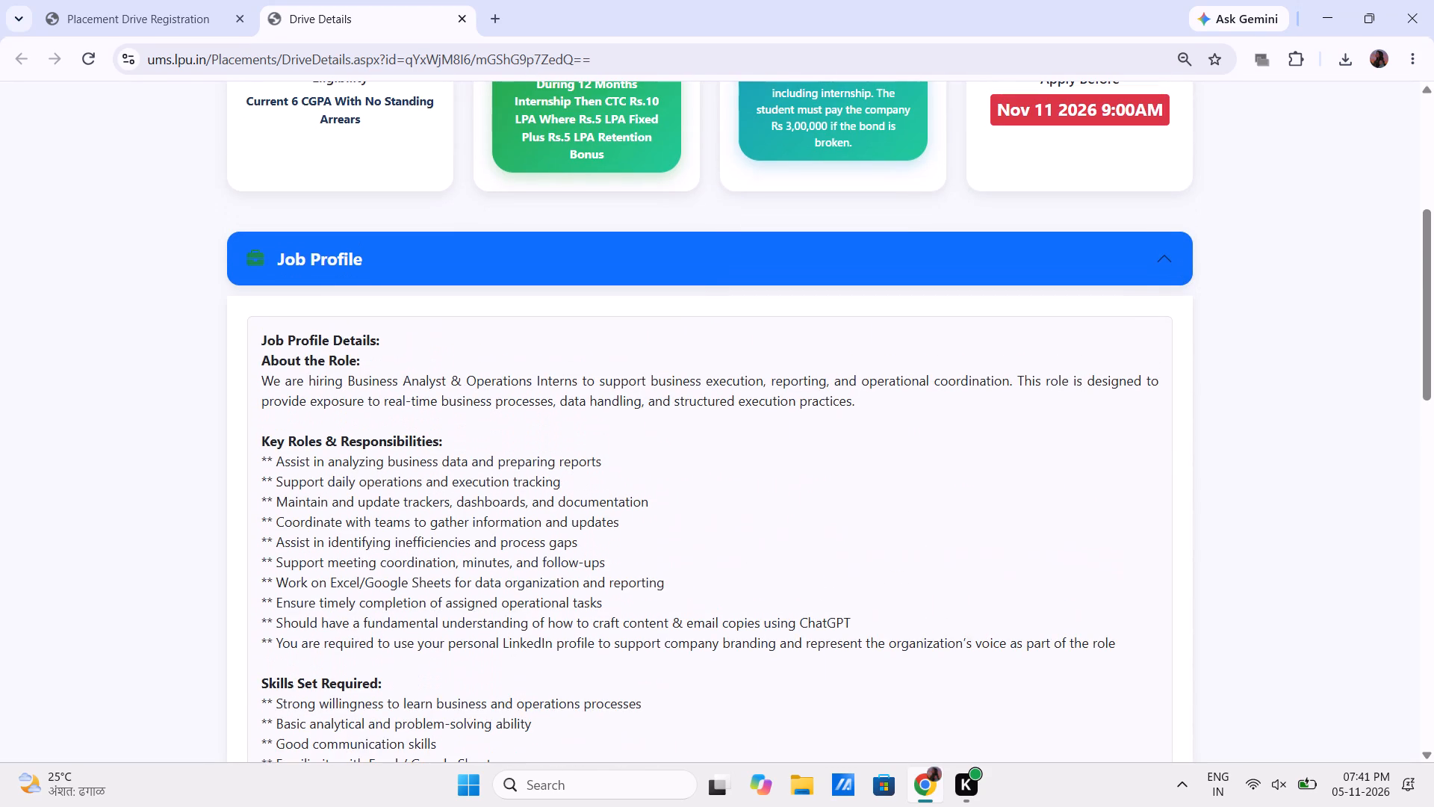
{"action": "scroll", "coordinate": [513, 644], "scroll_direction": "down", "scroll_amount": 4}
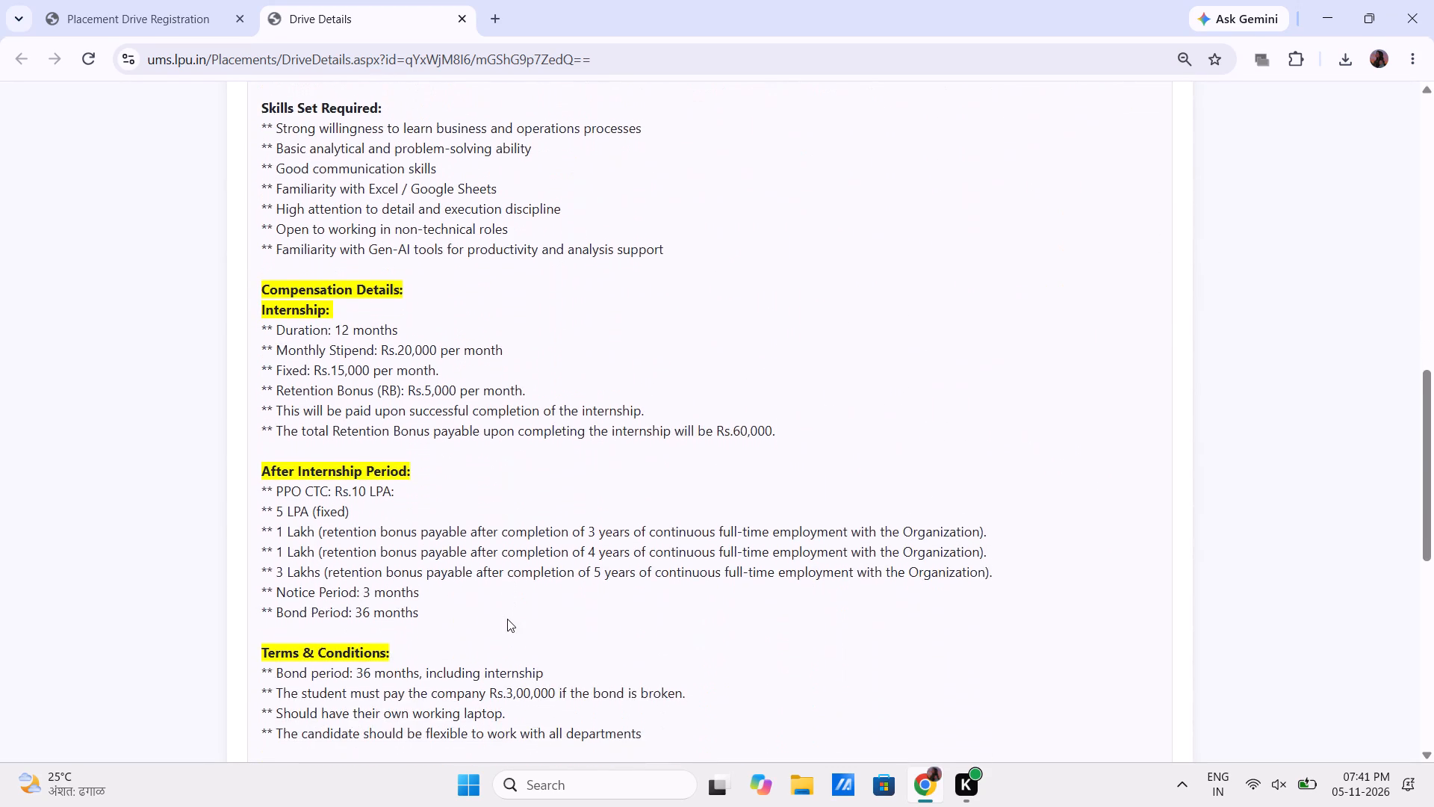
{"action": "scroll", "coordinate": [507, 619], "scroll_direction": "down", "scroll_amount": 1}
Return to the Drive Registration list and open the ALPHASHOTS.AI drive's job profile.
{"action": "left_click", "coordinate": [161, 0]}
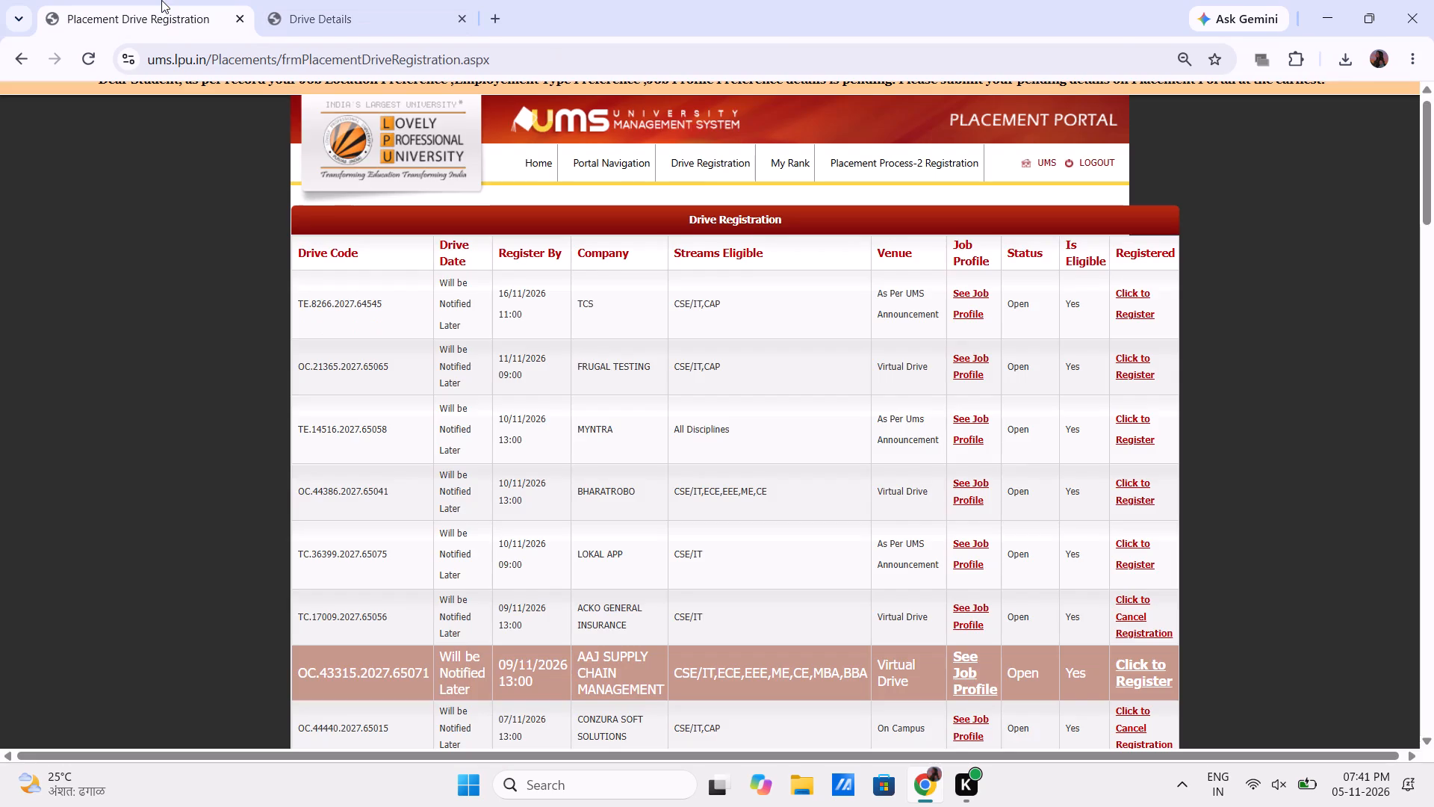
{"action": "scroll", "coordinate": [622, 409], "scroll_direction": "down", "scroll_amount": 2}
{"action": "scroll", "coordinate": [768, 535], "scroll_direction": "down", "scroll_amount": 2}
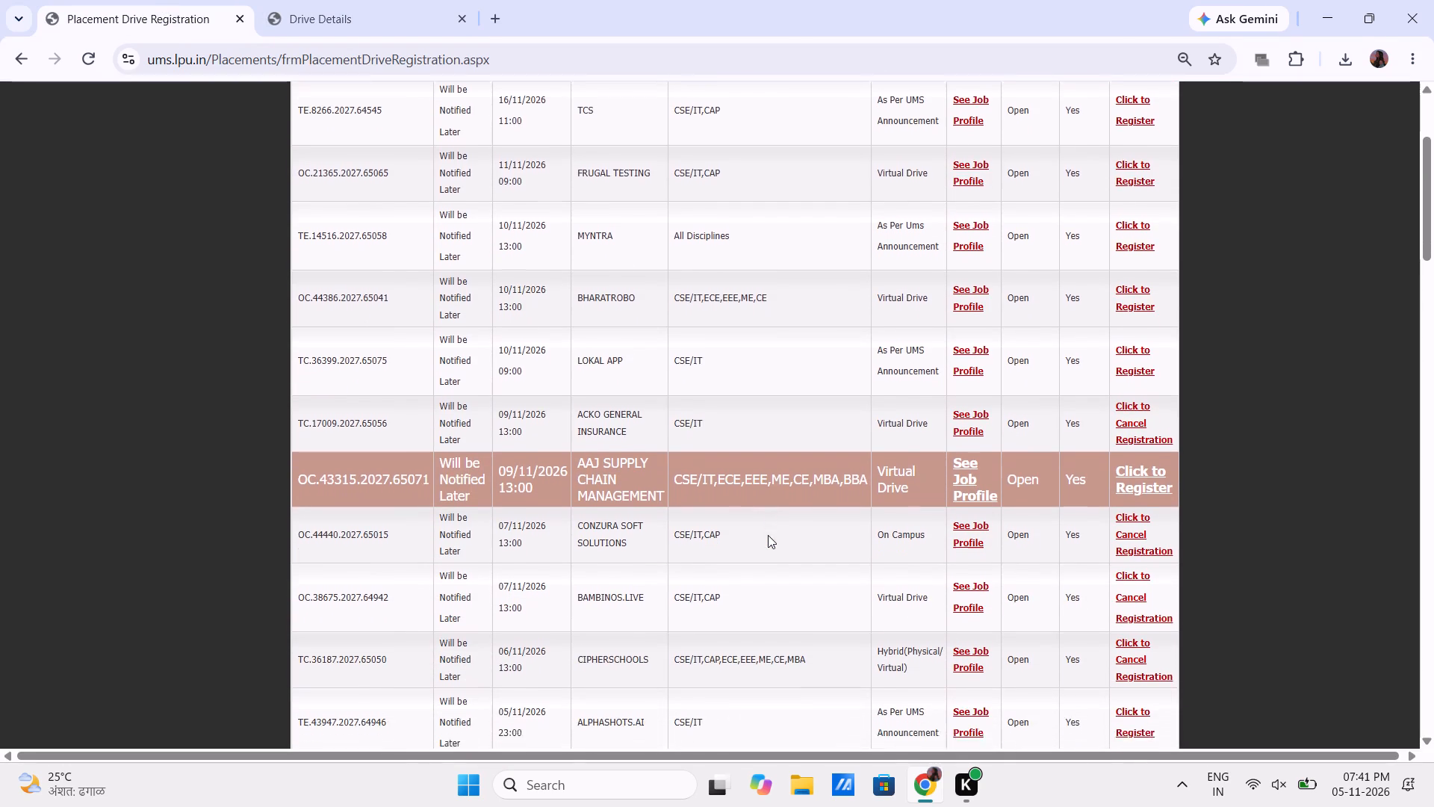
{"action": "scroll", "coordinate": [768, 535], "scroll_direction": "down", "scroll_amount": 1}
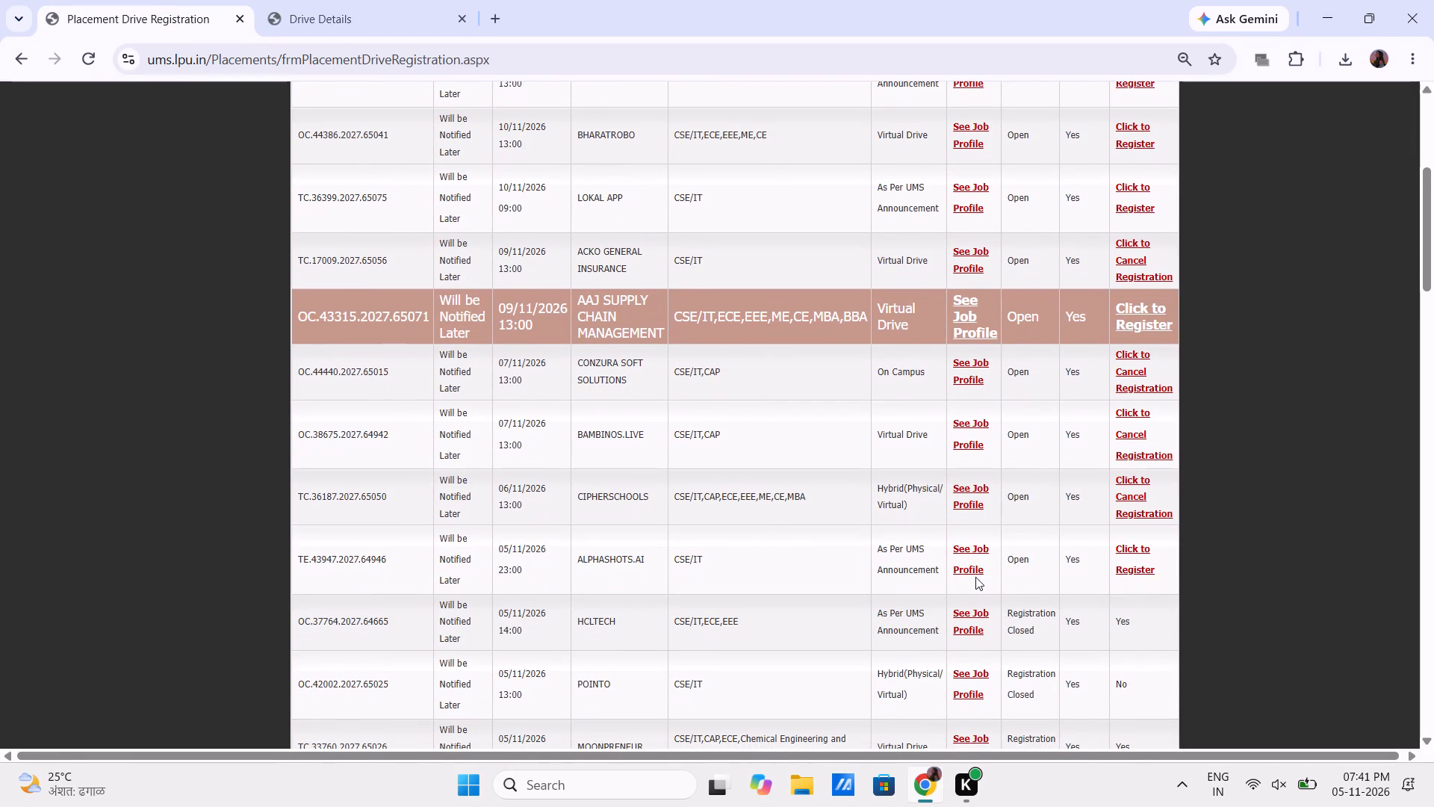
{"action": "left_click", "coordinate": [972, 572]}
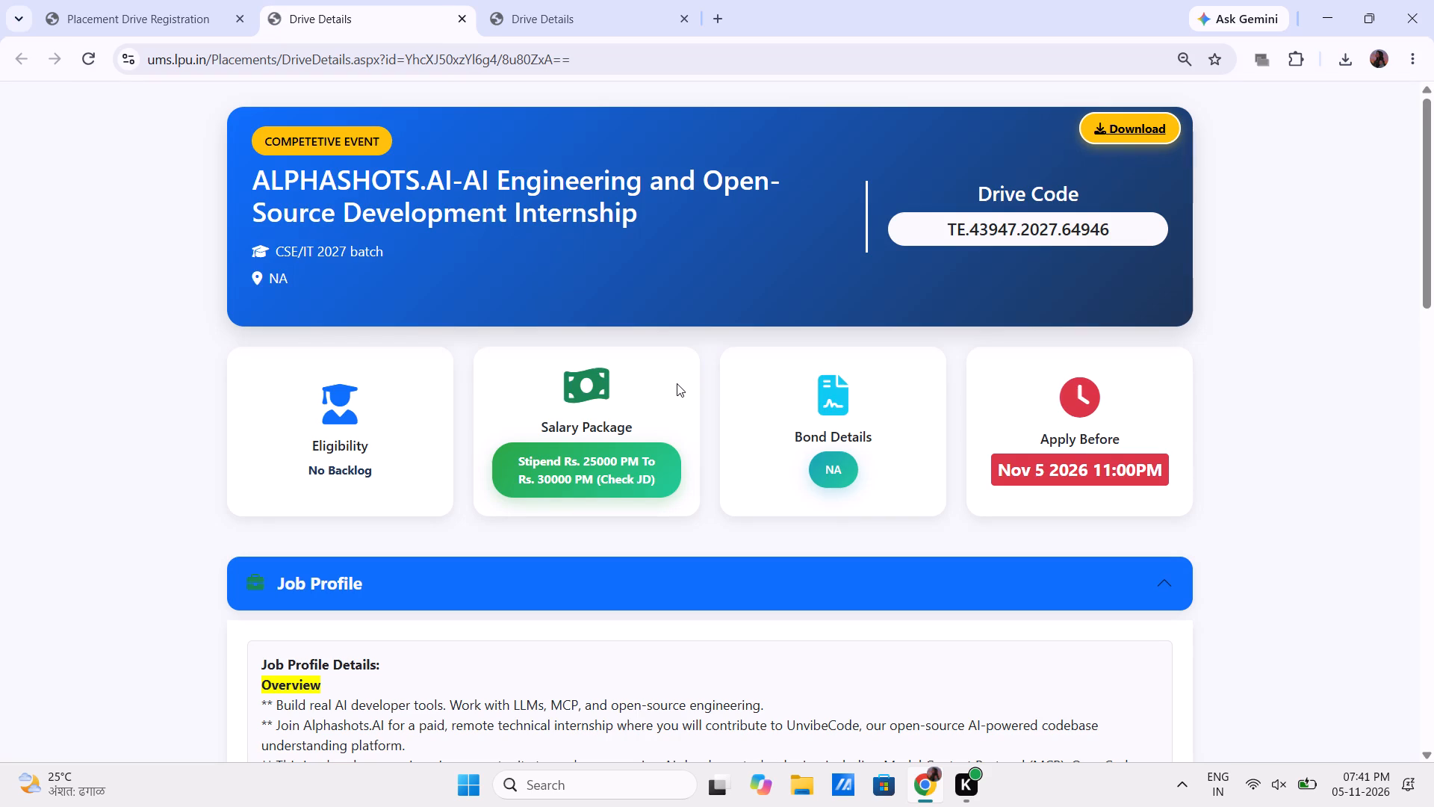